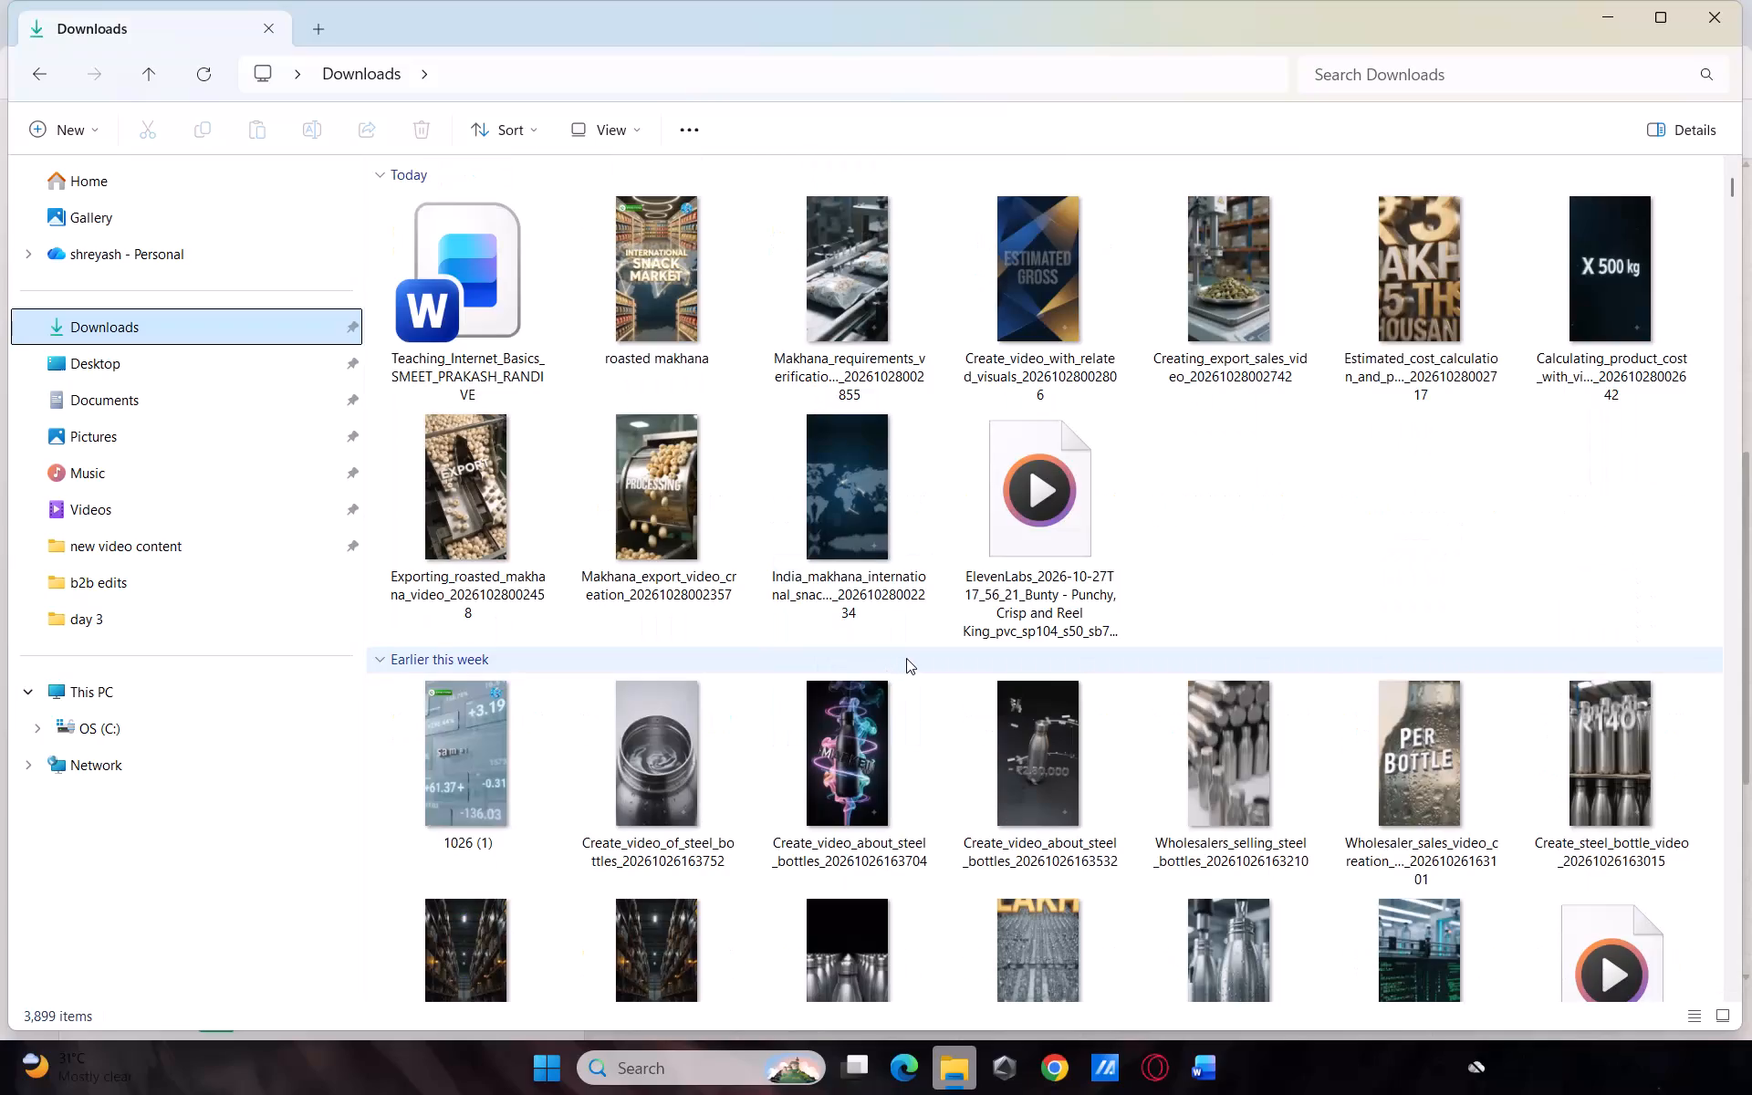
# Find the Word document Teaching_Internet_Basics_to_First_Generation_Learners in the Downloads folder and open it in Word.
pyautogui.scroll(-3, 957, 619)
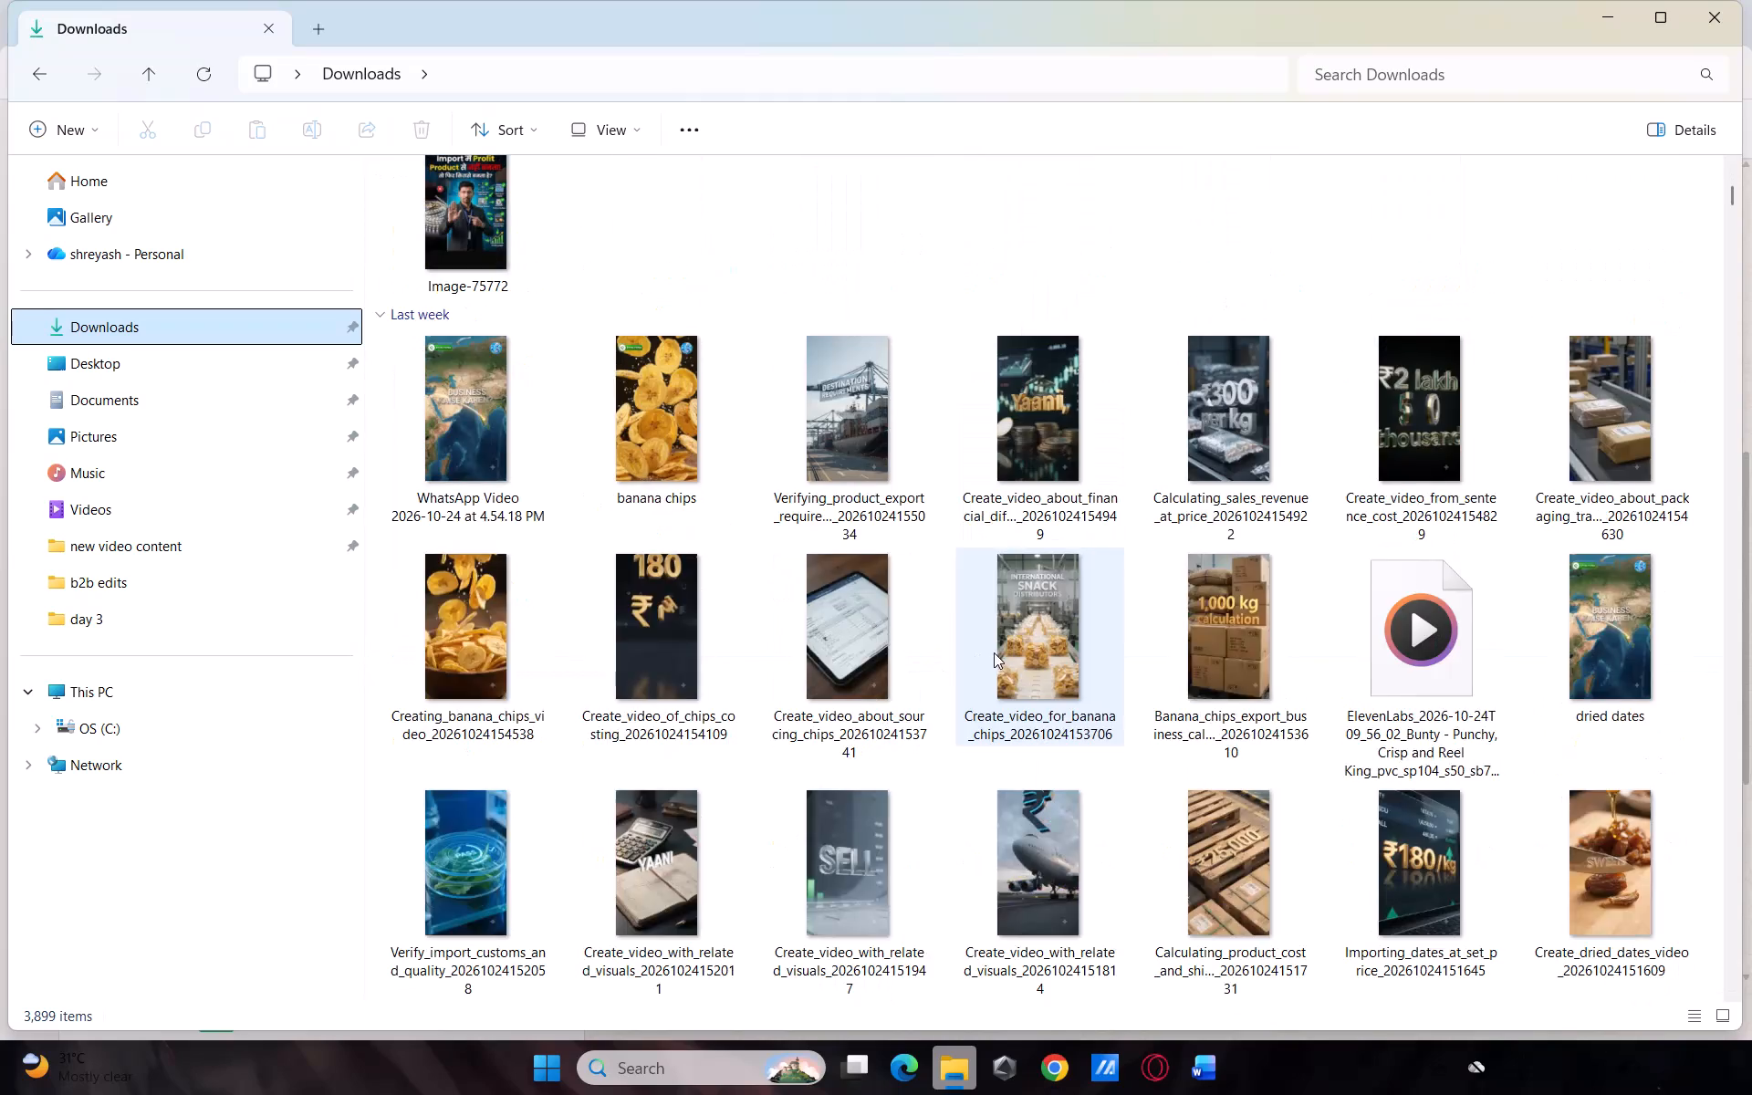
pyautogui.scroll(-13, 1046, 675)
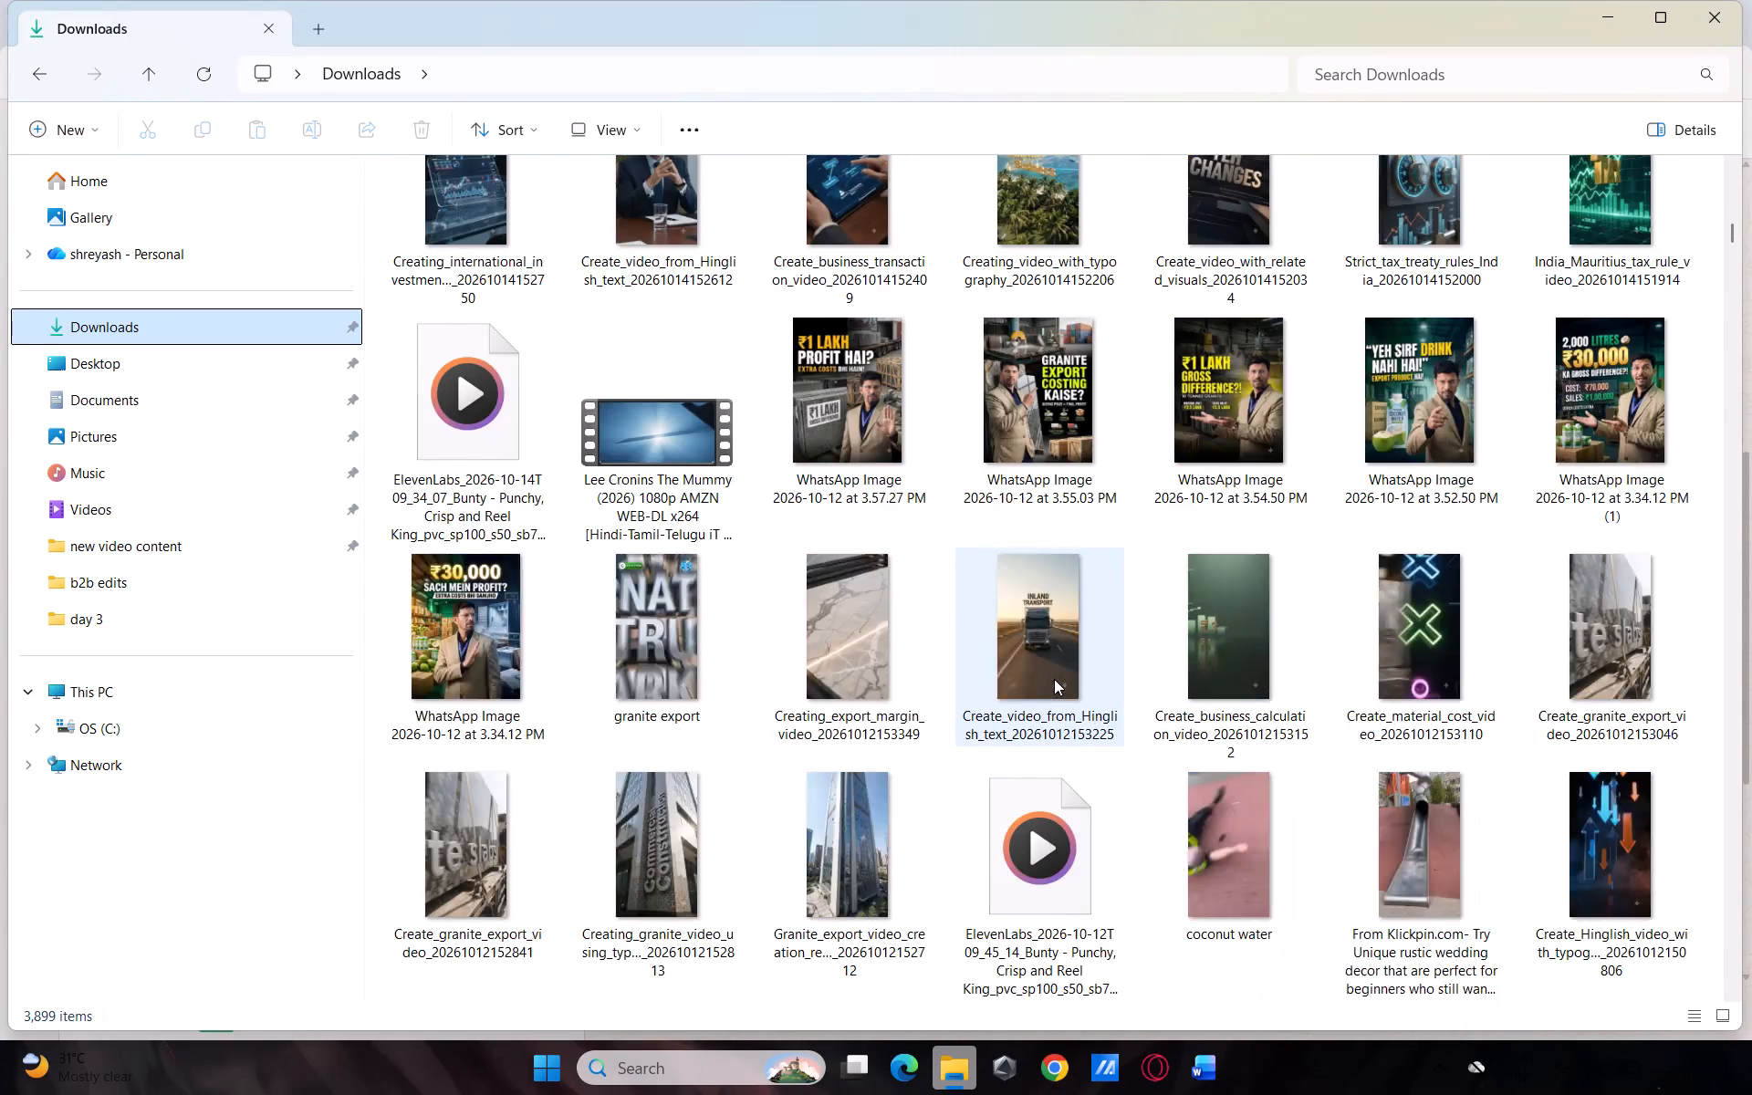
pyautogui.scroll(1, 1054, 679)
pyautogui.scroll(-2, 1054, 679)
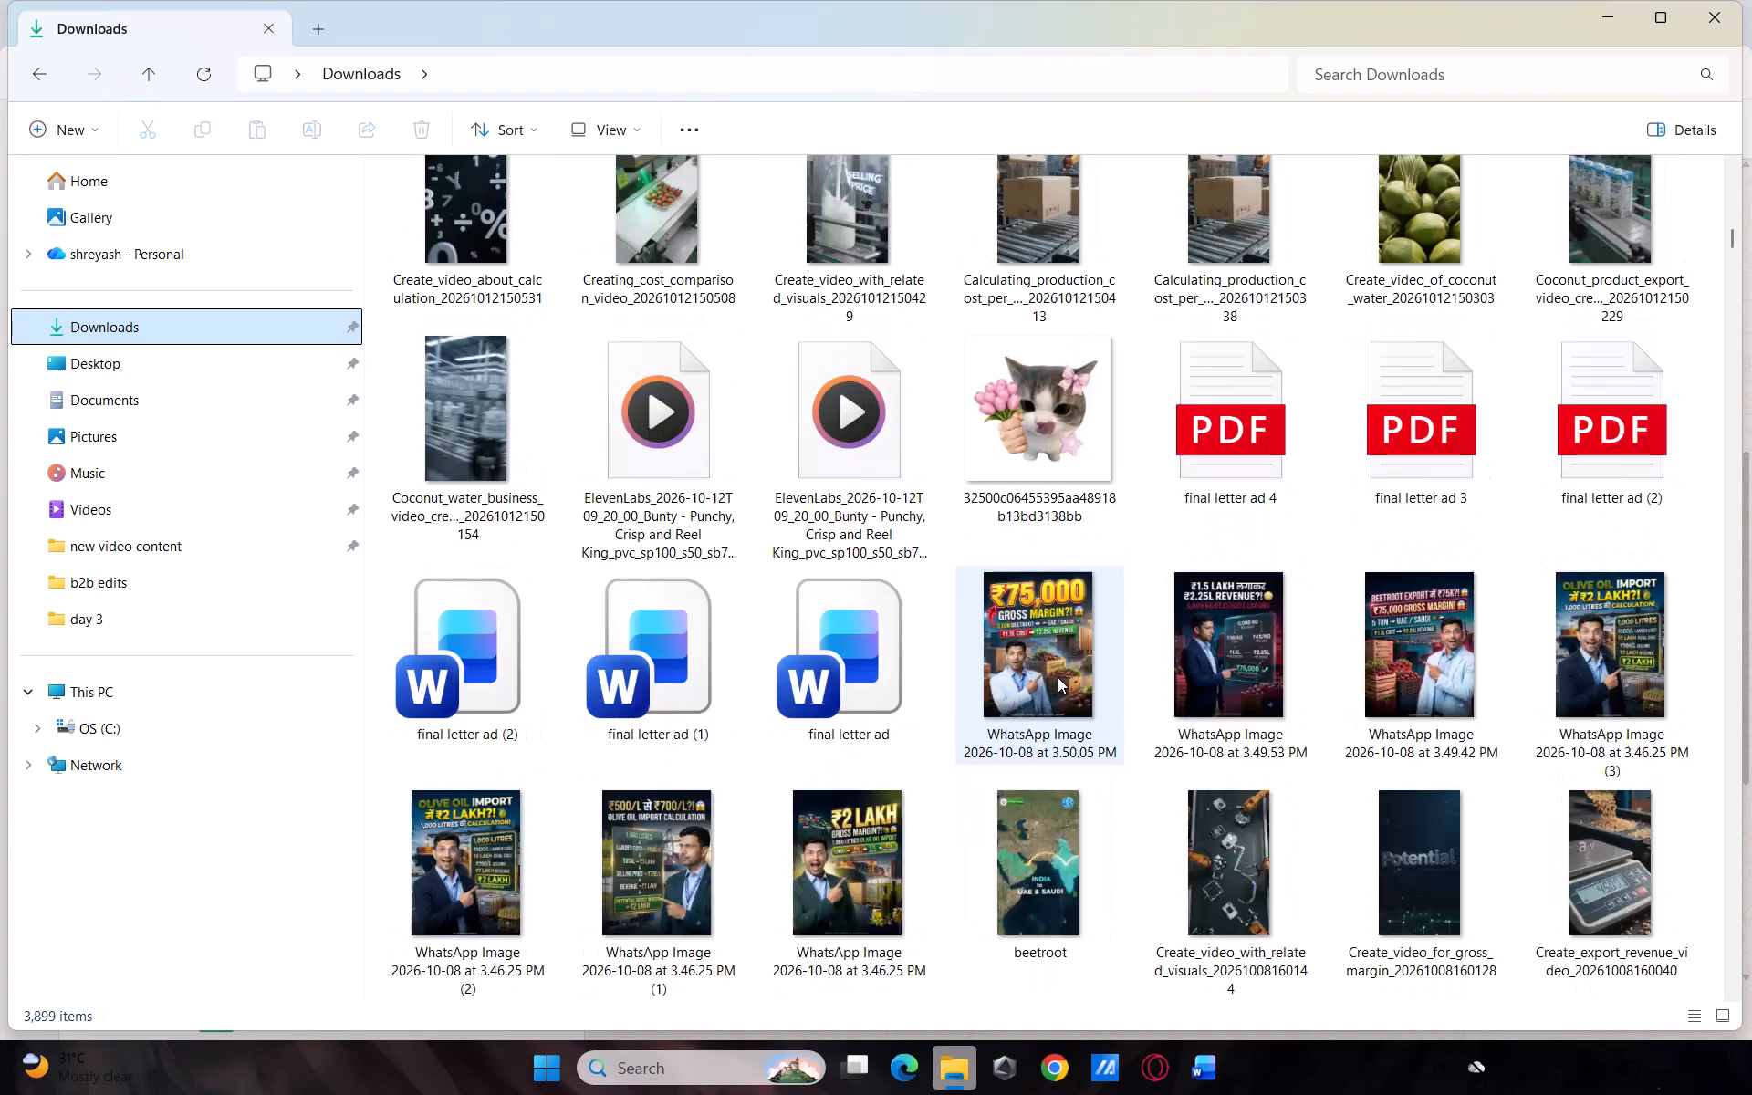
pyautogui.scroll(-1, 1058, 677)
pyautogui.scroll(1, 1058, 677)
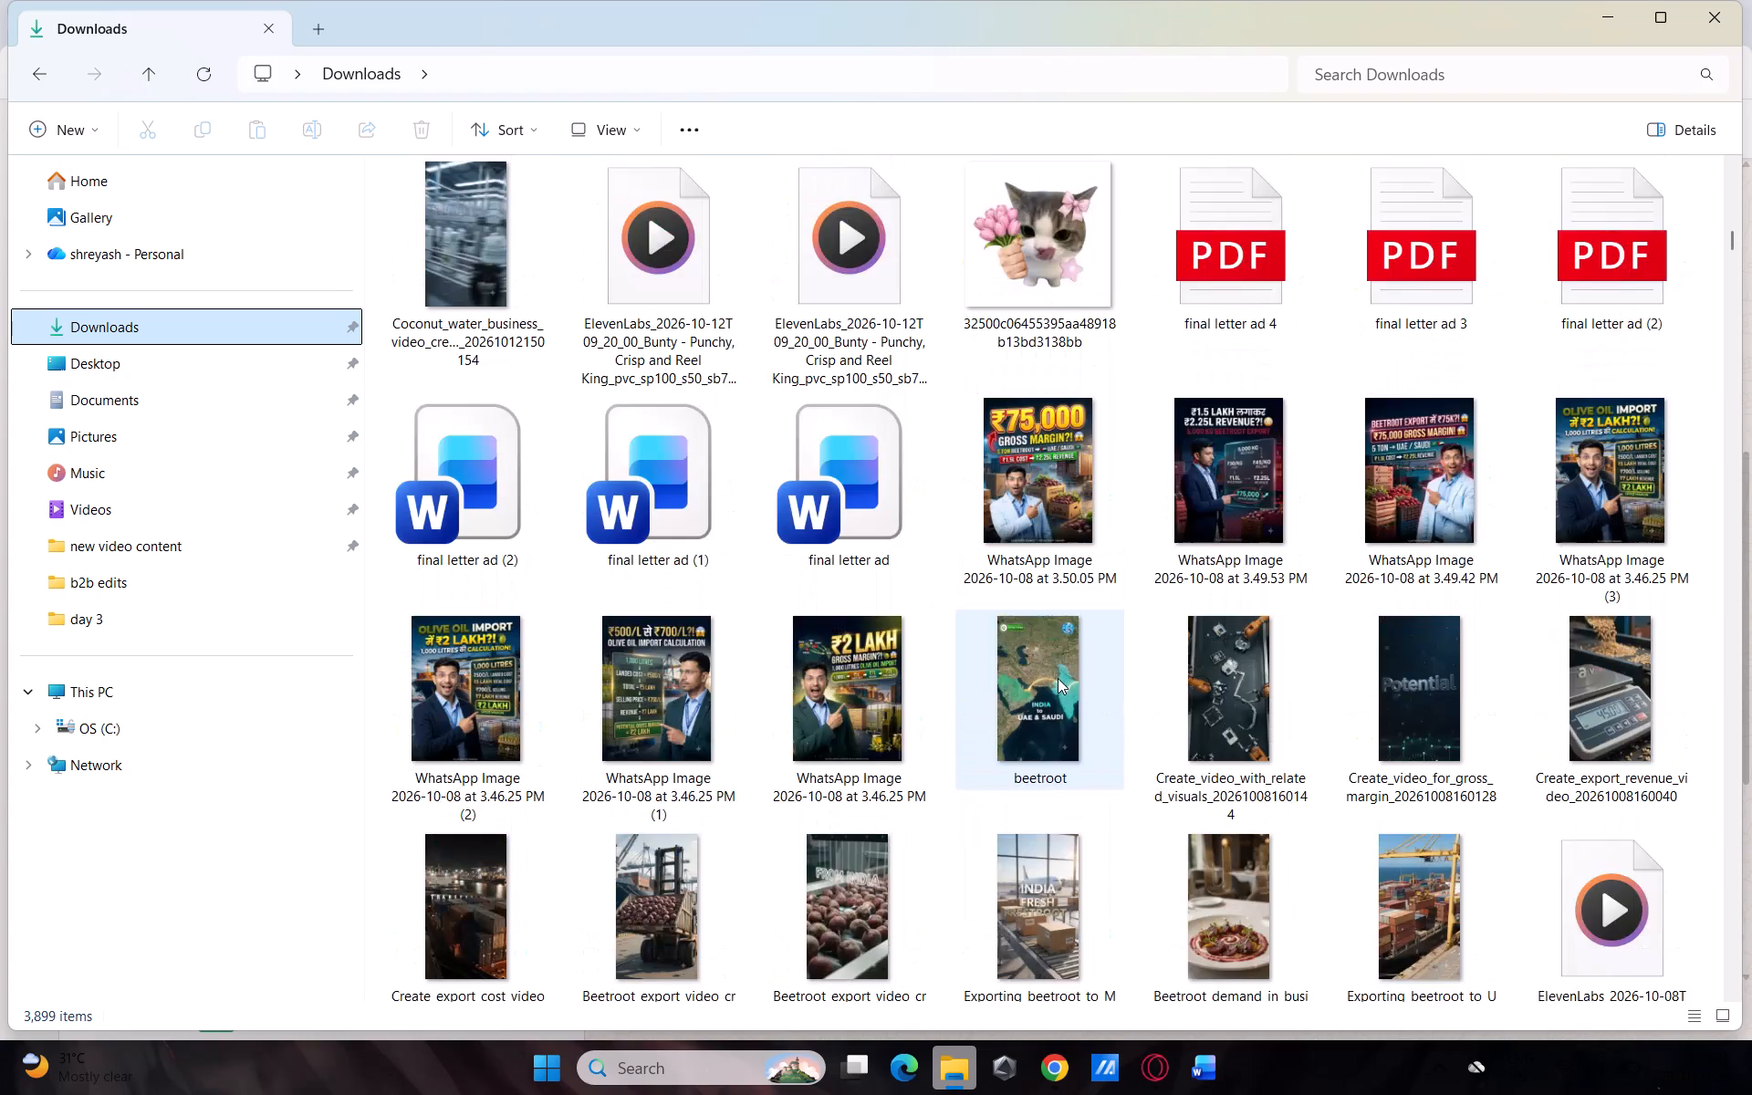
pyautogui.scroll(-3, 1058, 678)
pyautogui.scroll(1, 1058, 678)
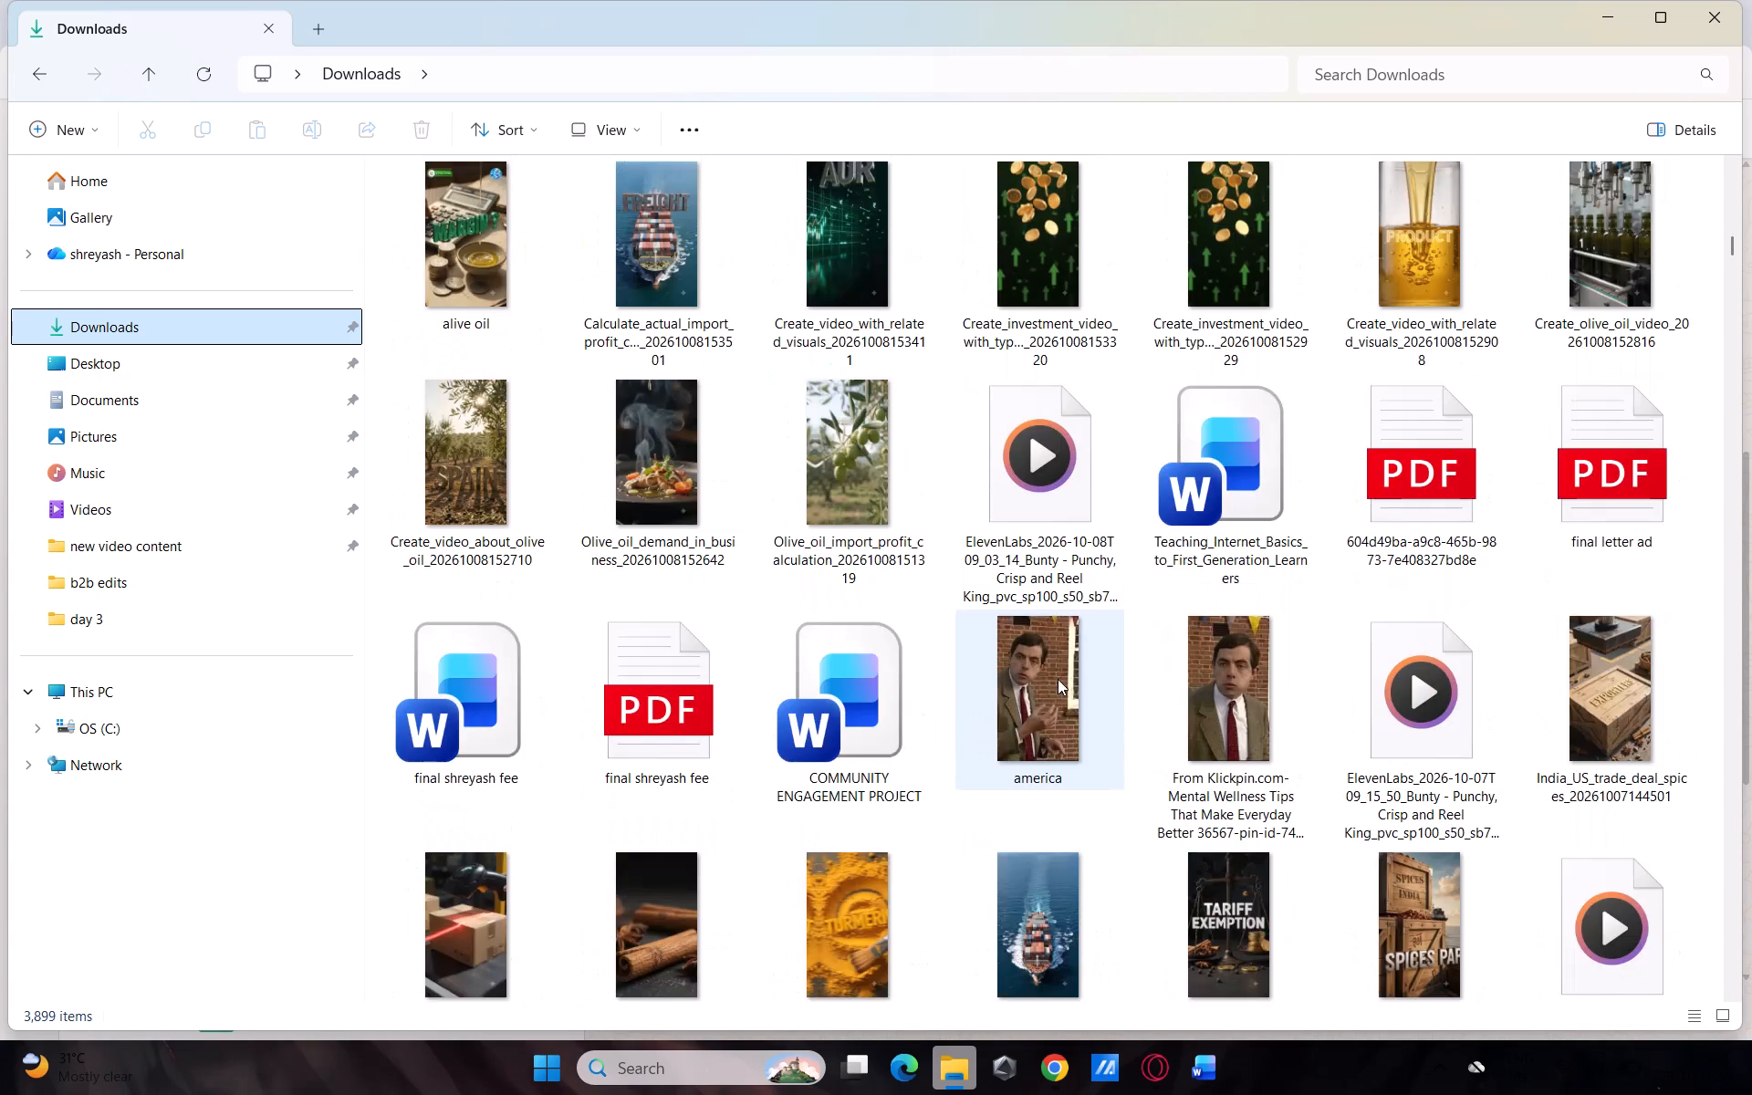
pyautogui.click(1228, 529)
pyautogui.click(1234, 523)
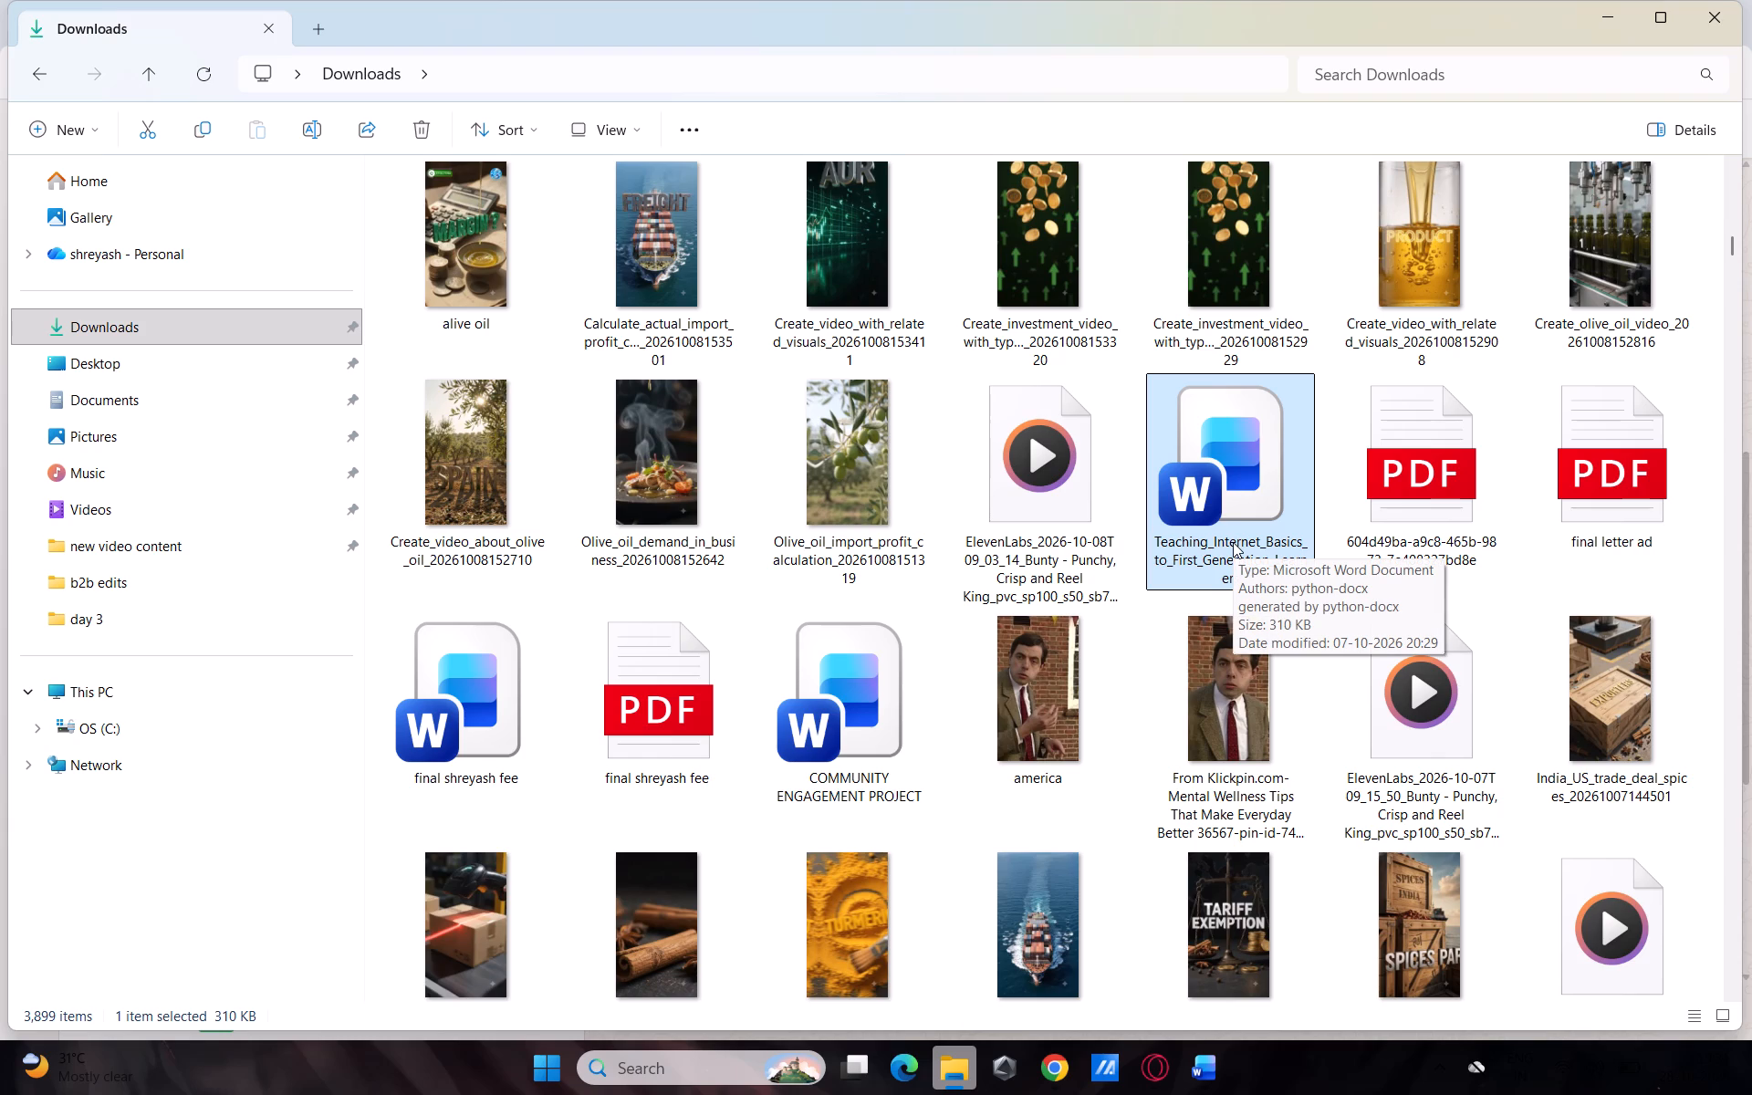
pyautogui.doubleClick(1217, 489)
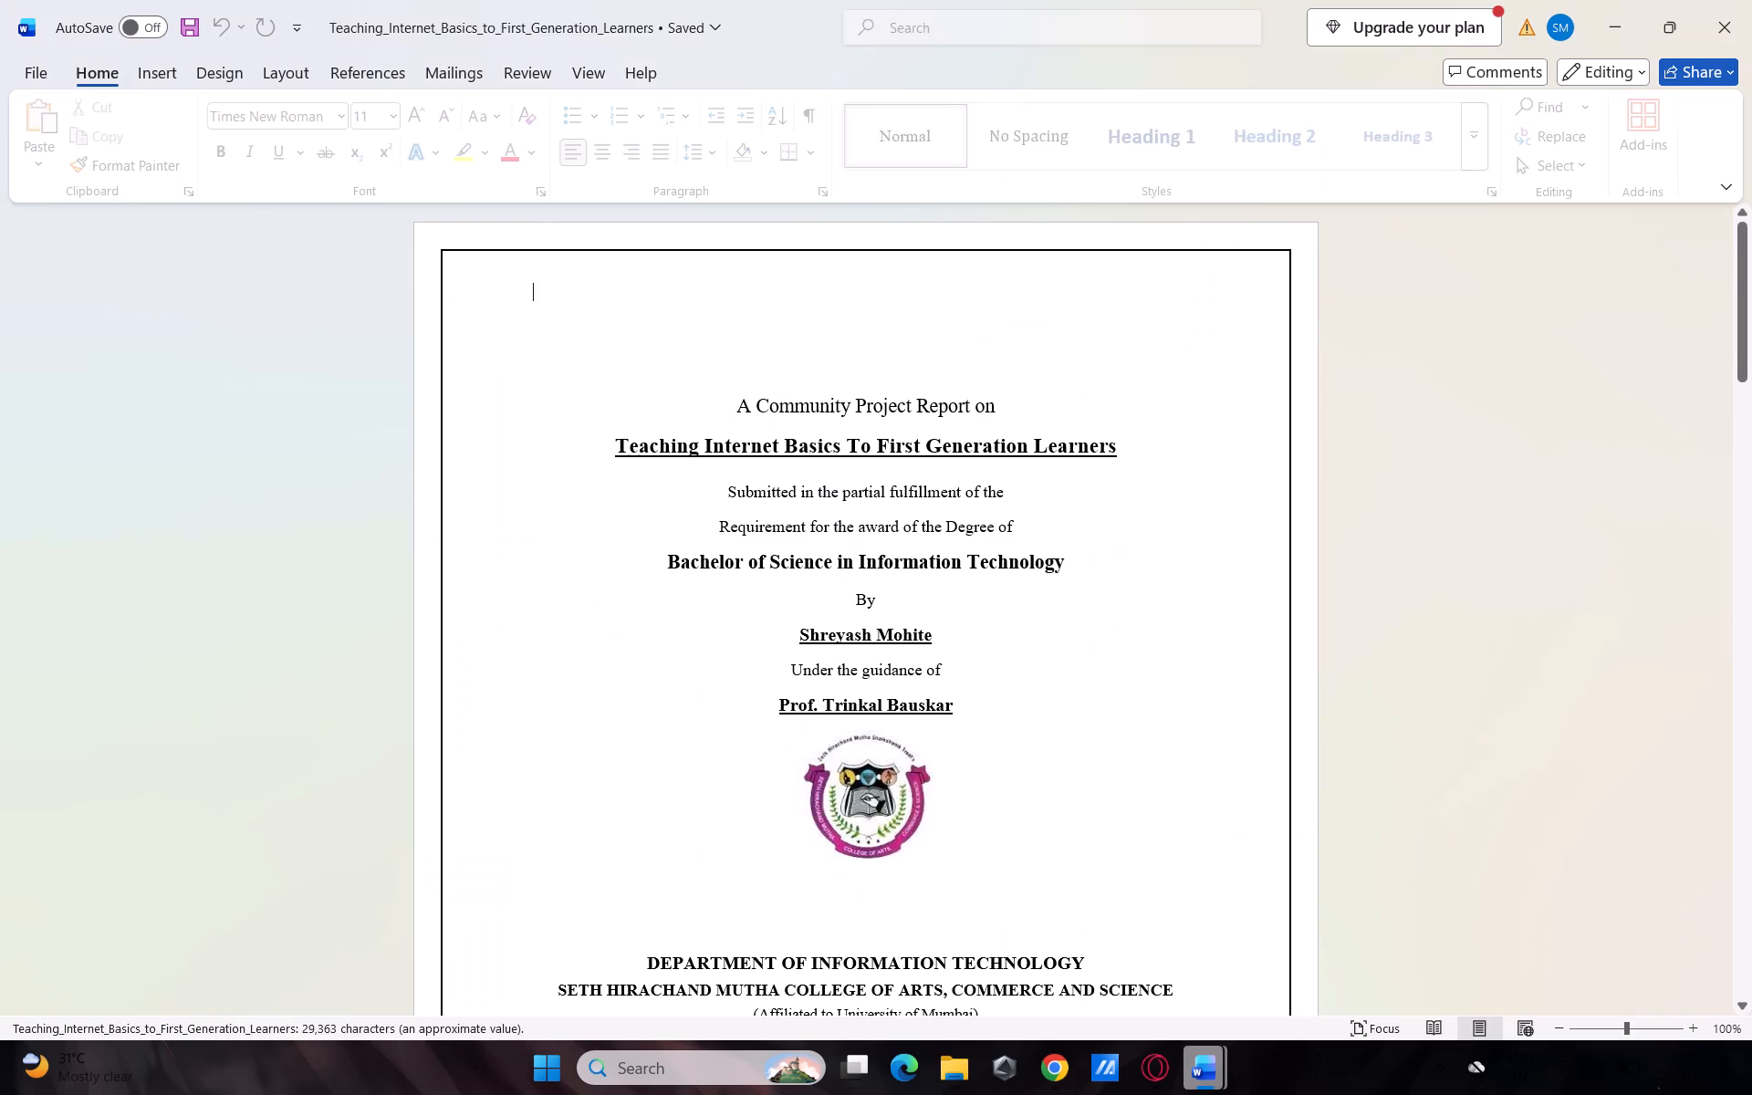
# Look through the report's opening pages, from the cover page to the Abstract.
pyautogui.scroll(2, 847, 682)
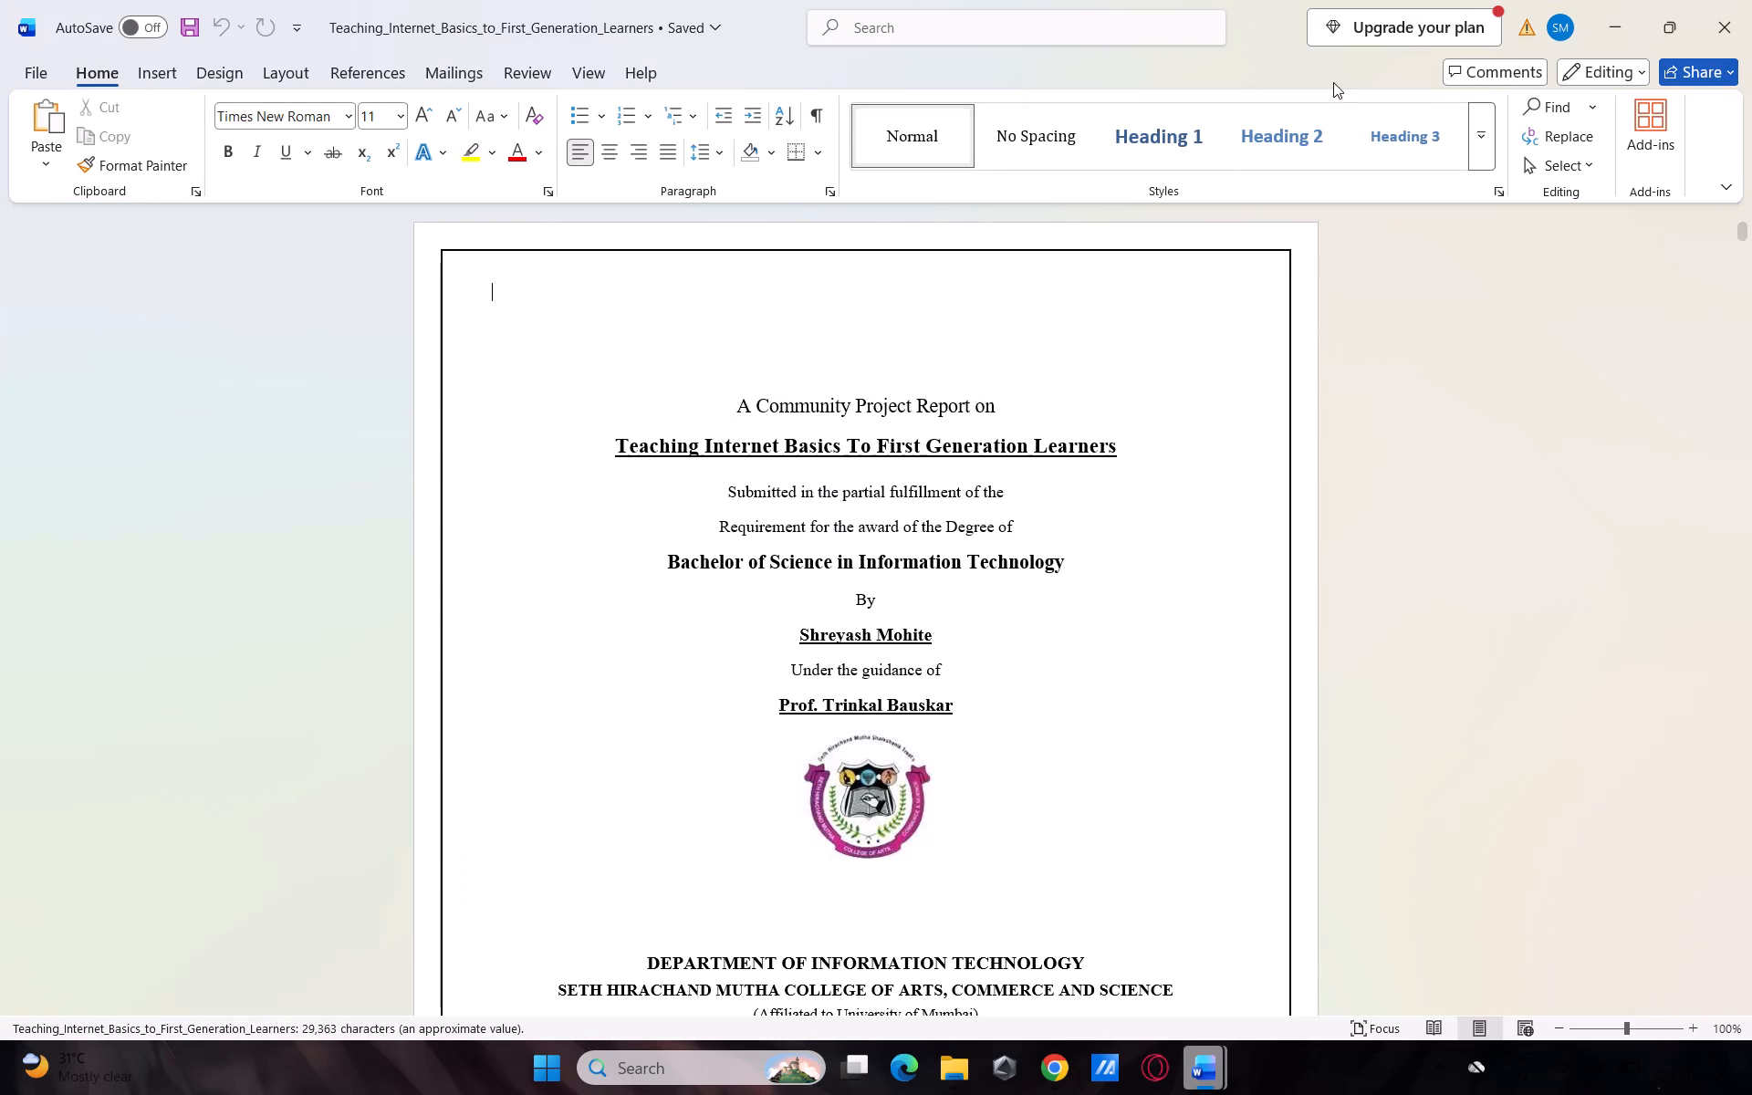
pyautogui.scroll(-3, 979, 422)
pyautogui.scroll(5, 976, 430)
pyautogui.scroll(-5, 935, 489)
pyautogui.scroll(-2, 850, 496)
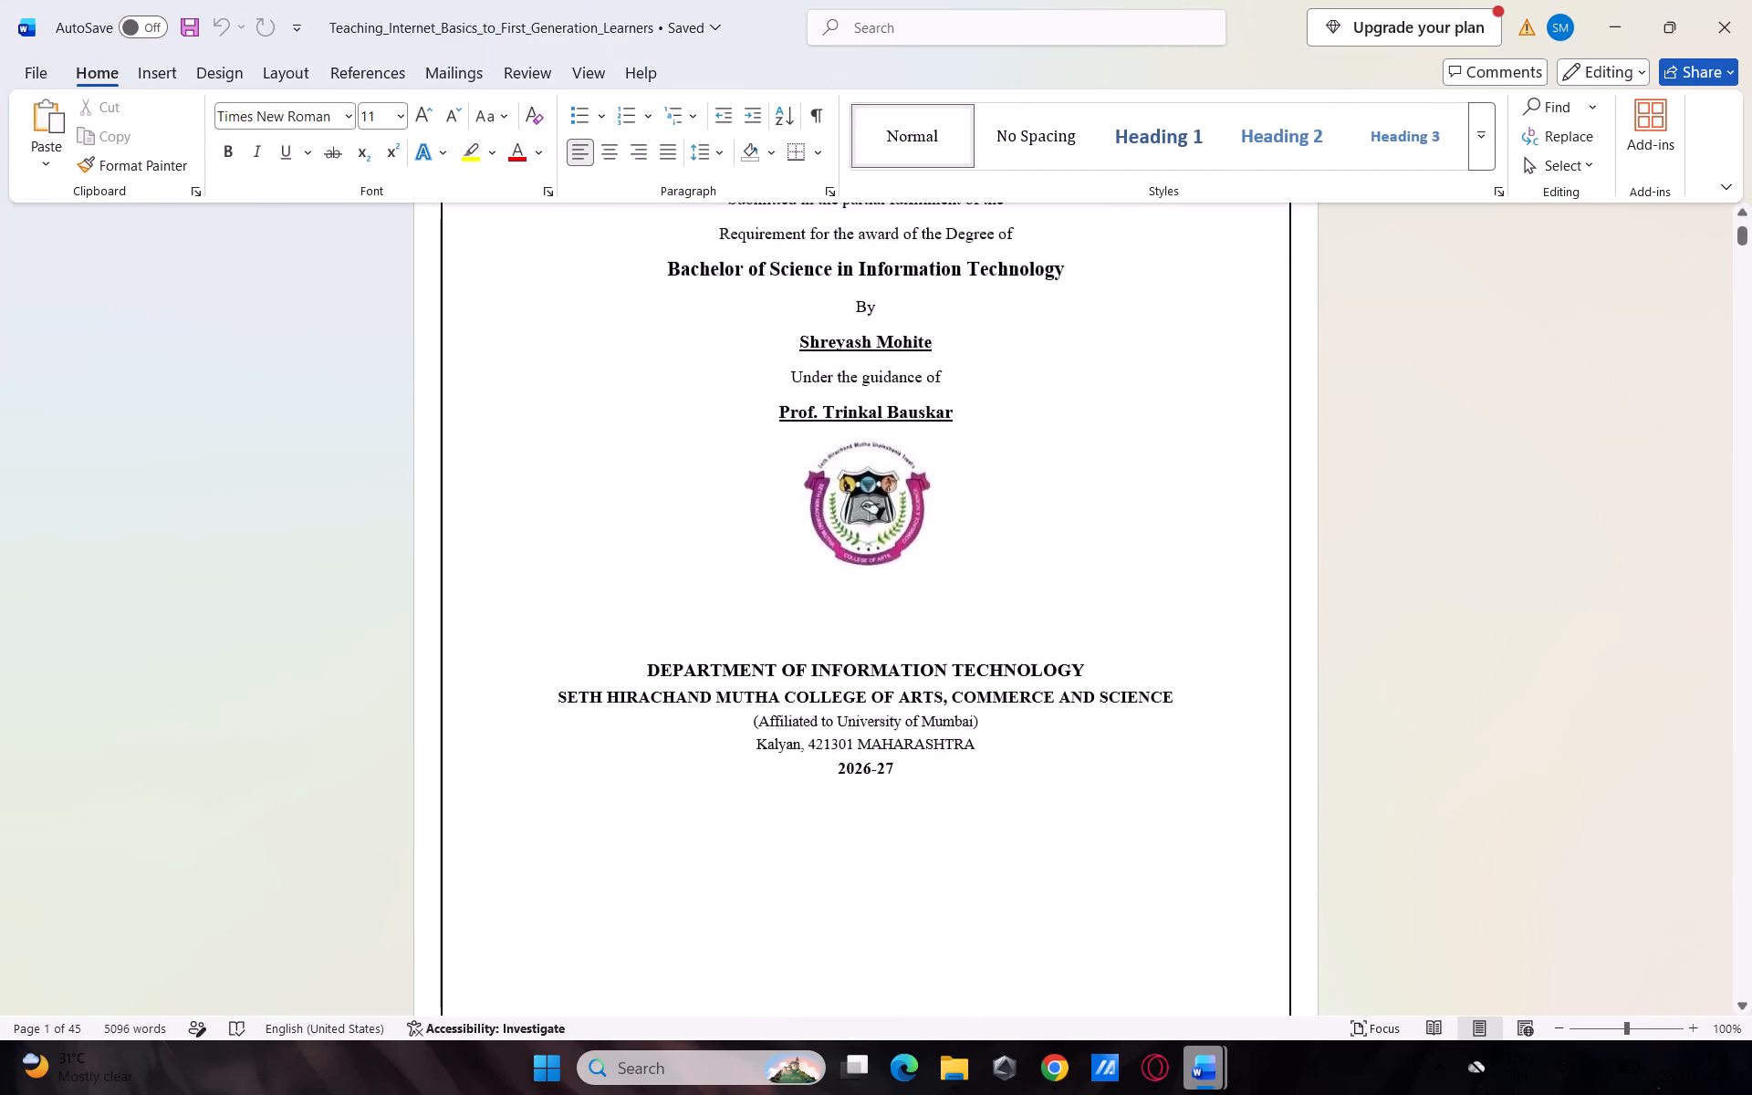
pyautogui.scroll(-15, 857, 510)
pyautogui.scroll(-6, 864, 550)
pyautogui.scroll(9, 866, 551)
pyautogui.scroll(-20, 867, 551)
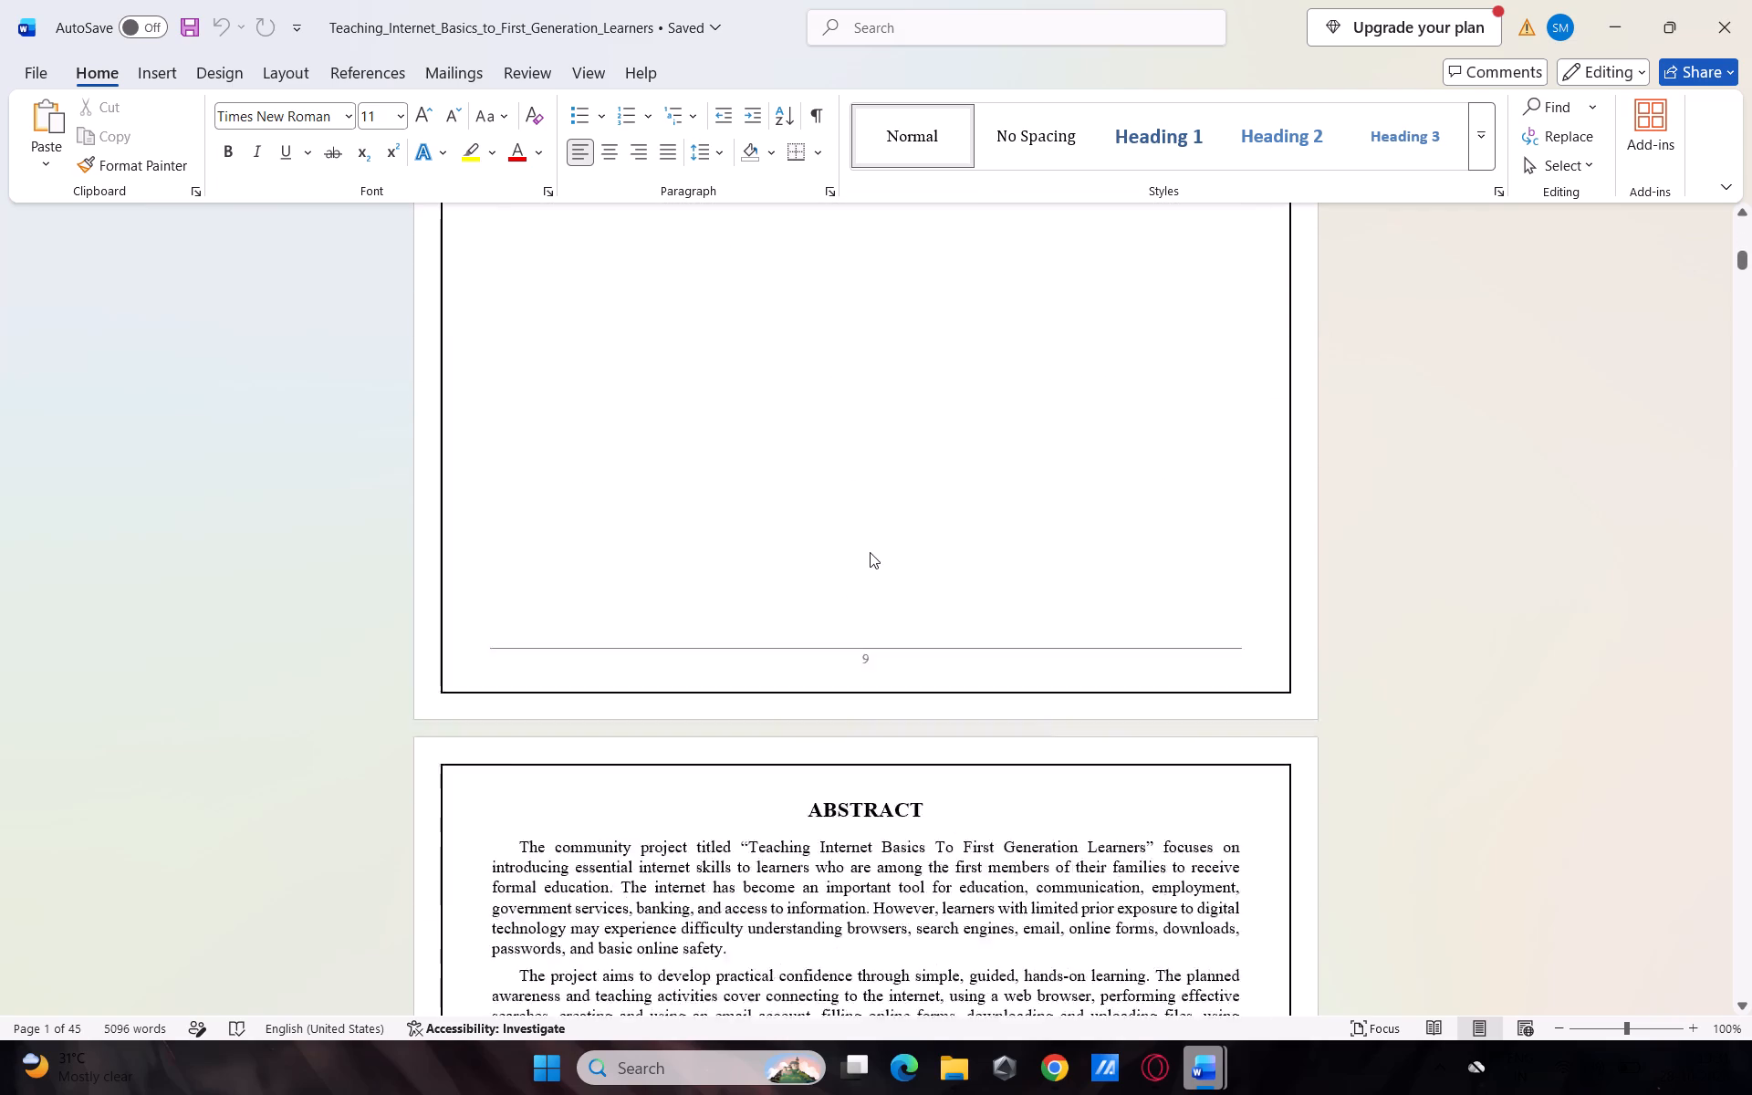
pyautogui.scroll(-10, 870, 552)
pyautogui.scroll(12, 878, 532)
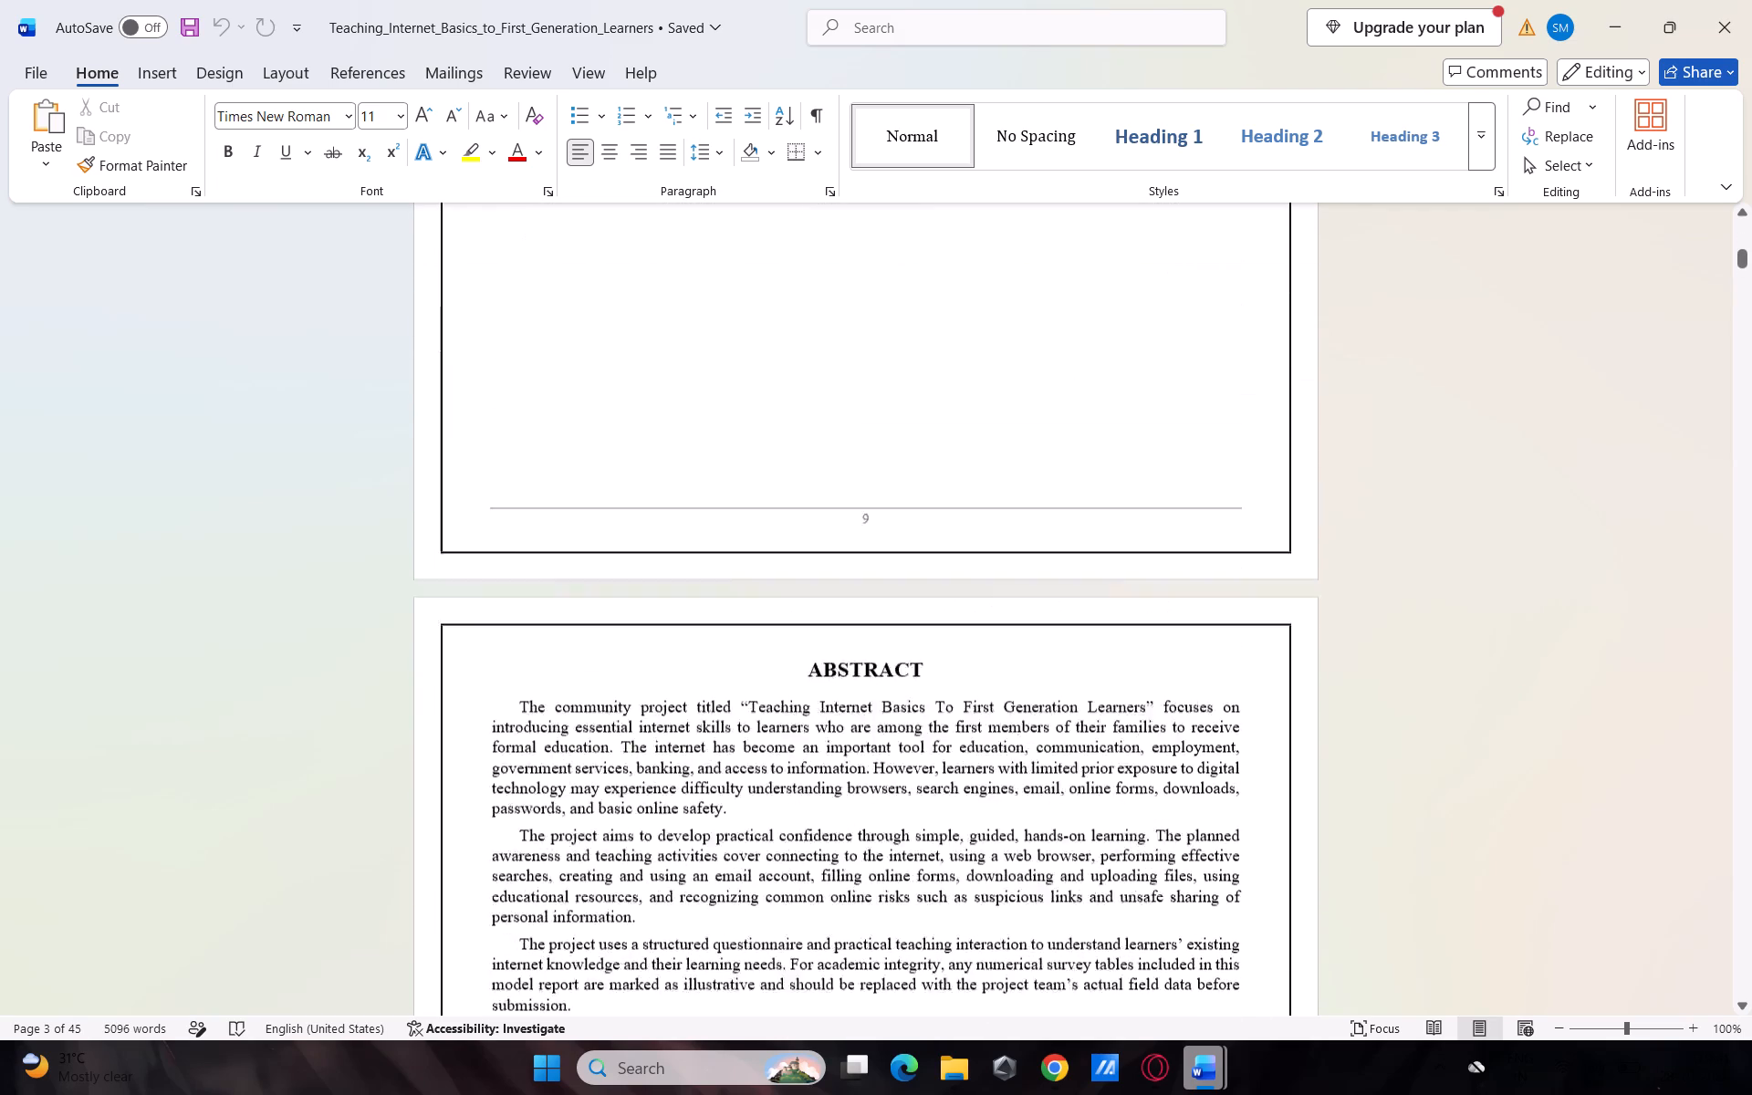
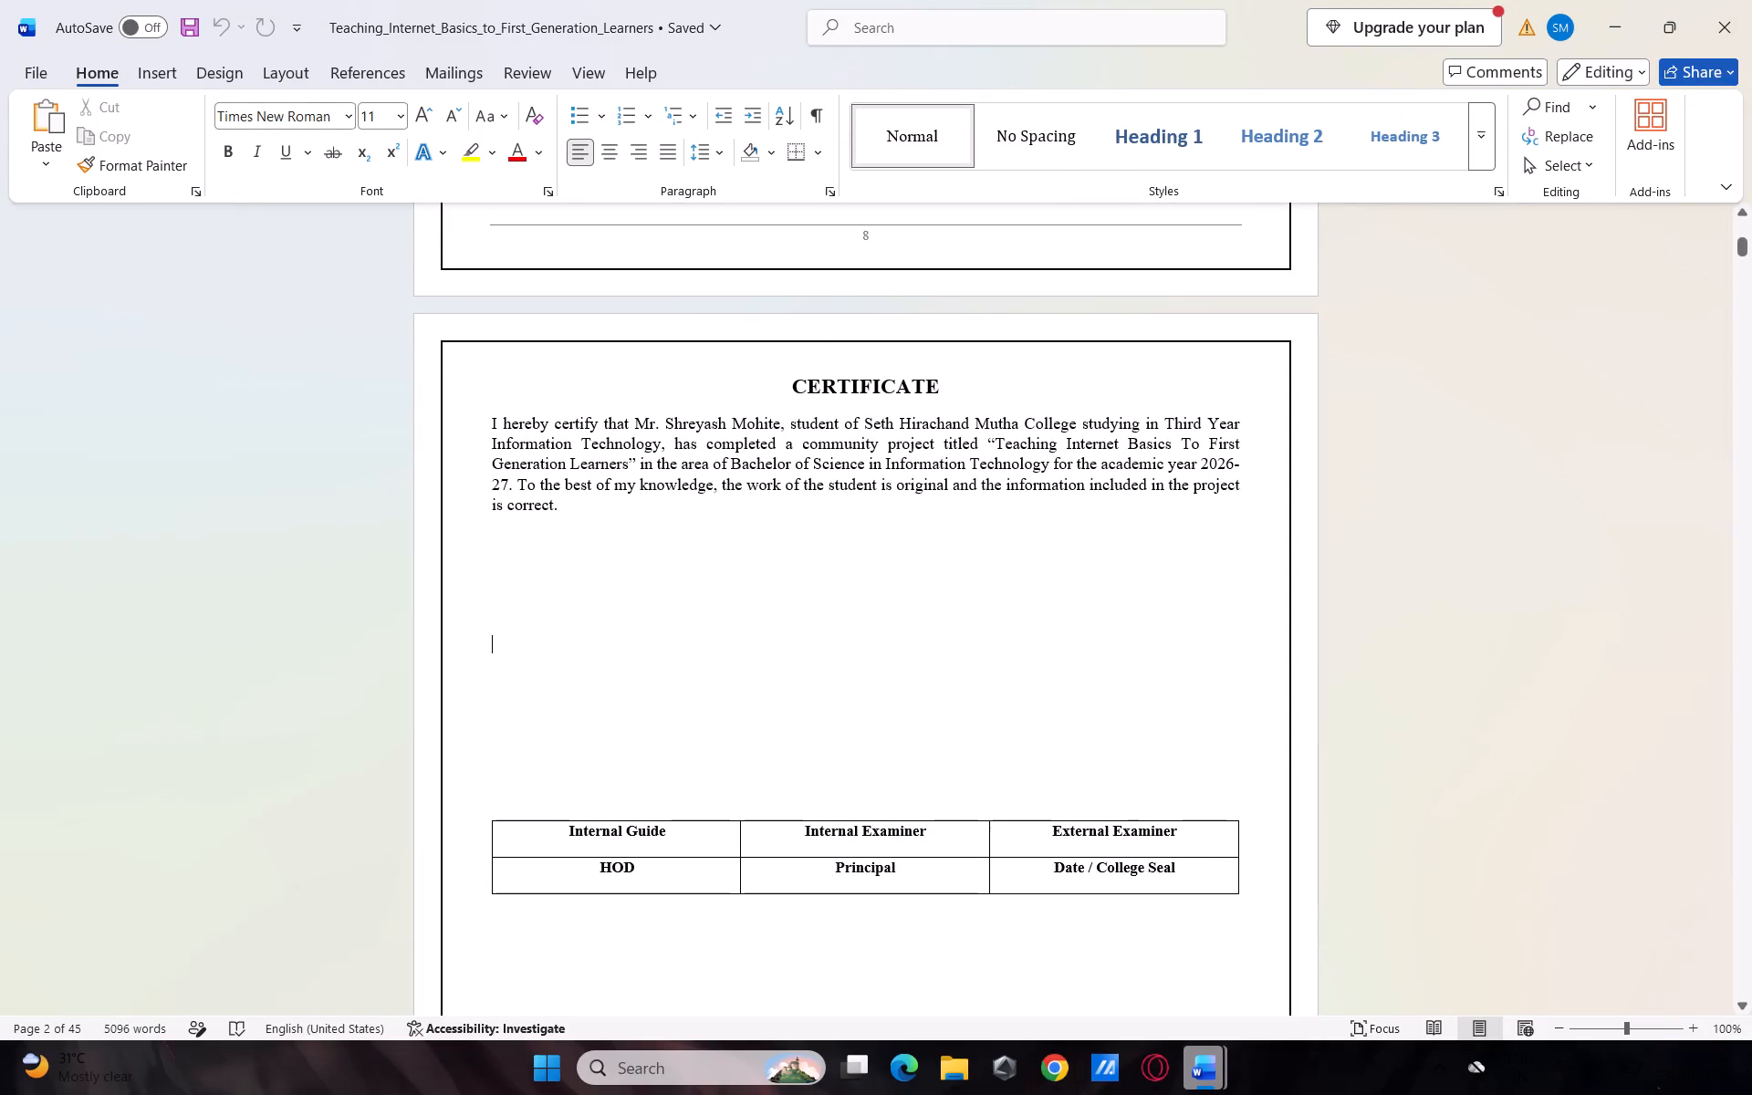
# Delete the entire certificate page content, from the CERTIFICATE heading through the signature table.
pyautogui.click(435, 386)
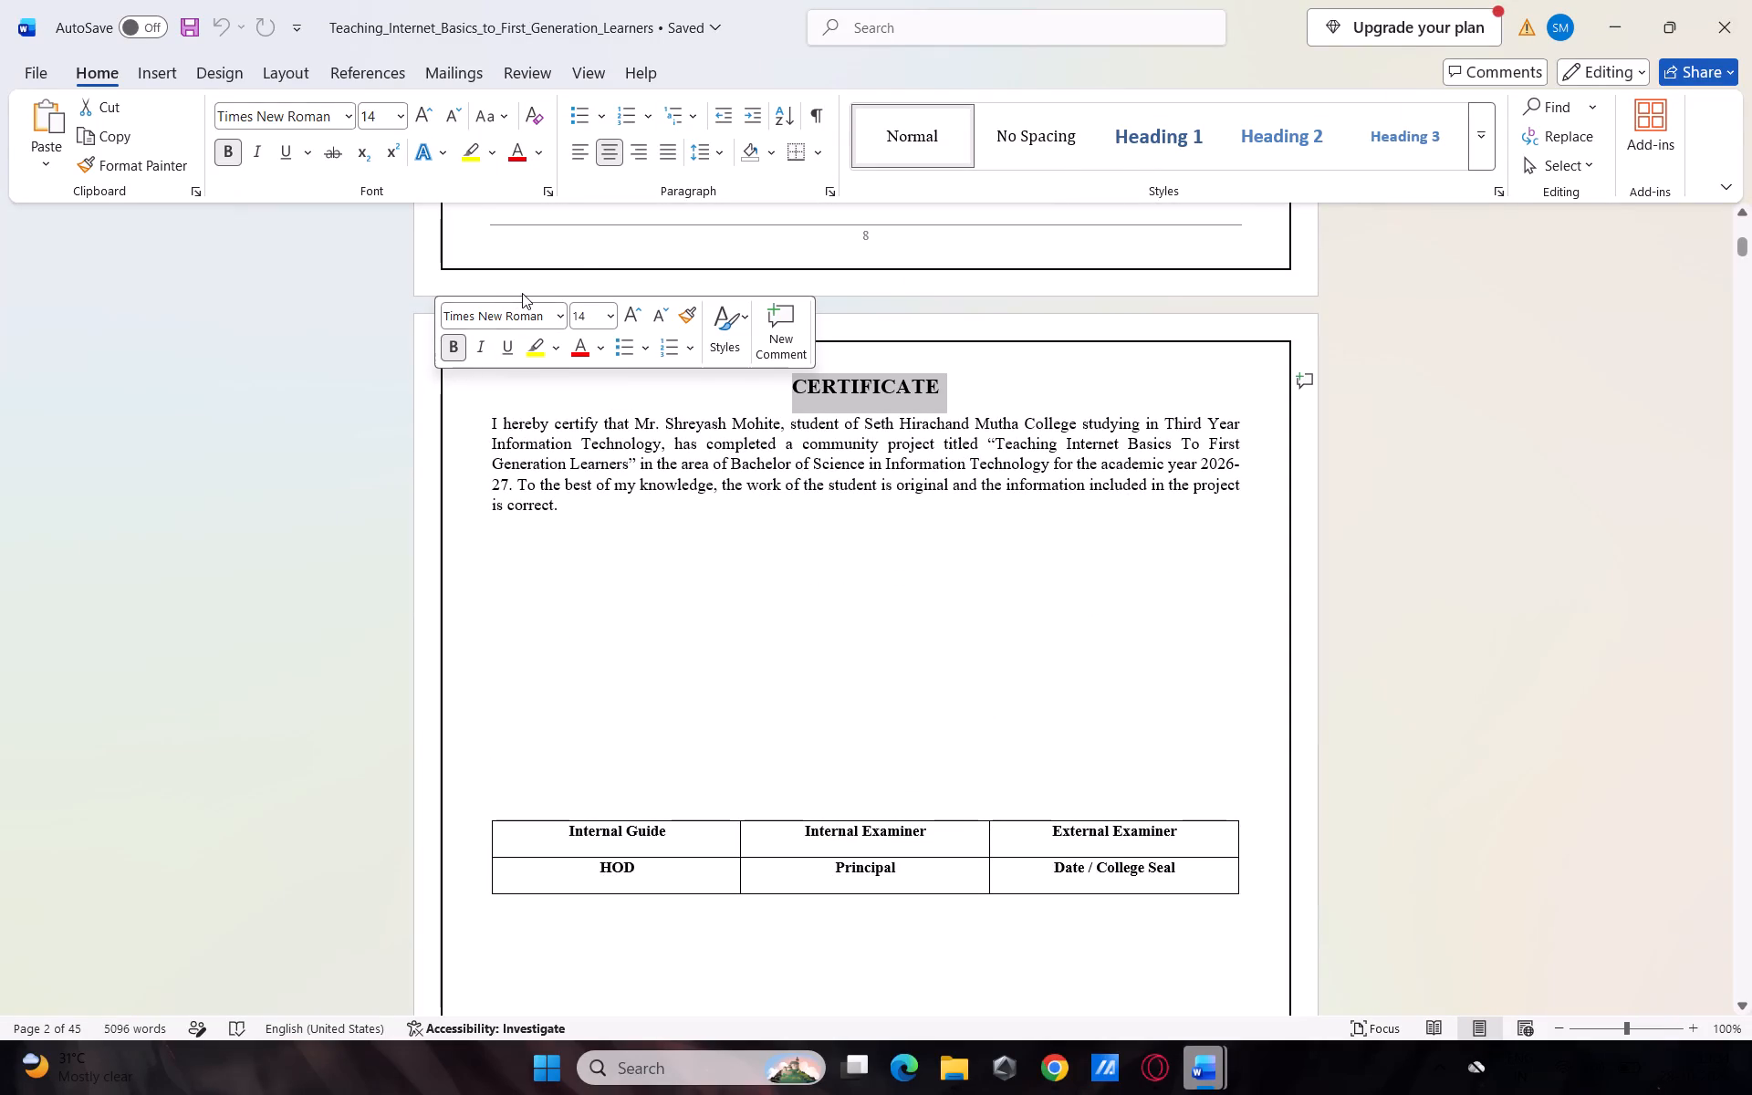
pyautogui.scroll(3, 579, 264)
pyautogui.scroll(-2, 787, 573)
pyautogui.scroll(1, 751, 557)
pyautogui.scroll(-12, 752, 554)
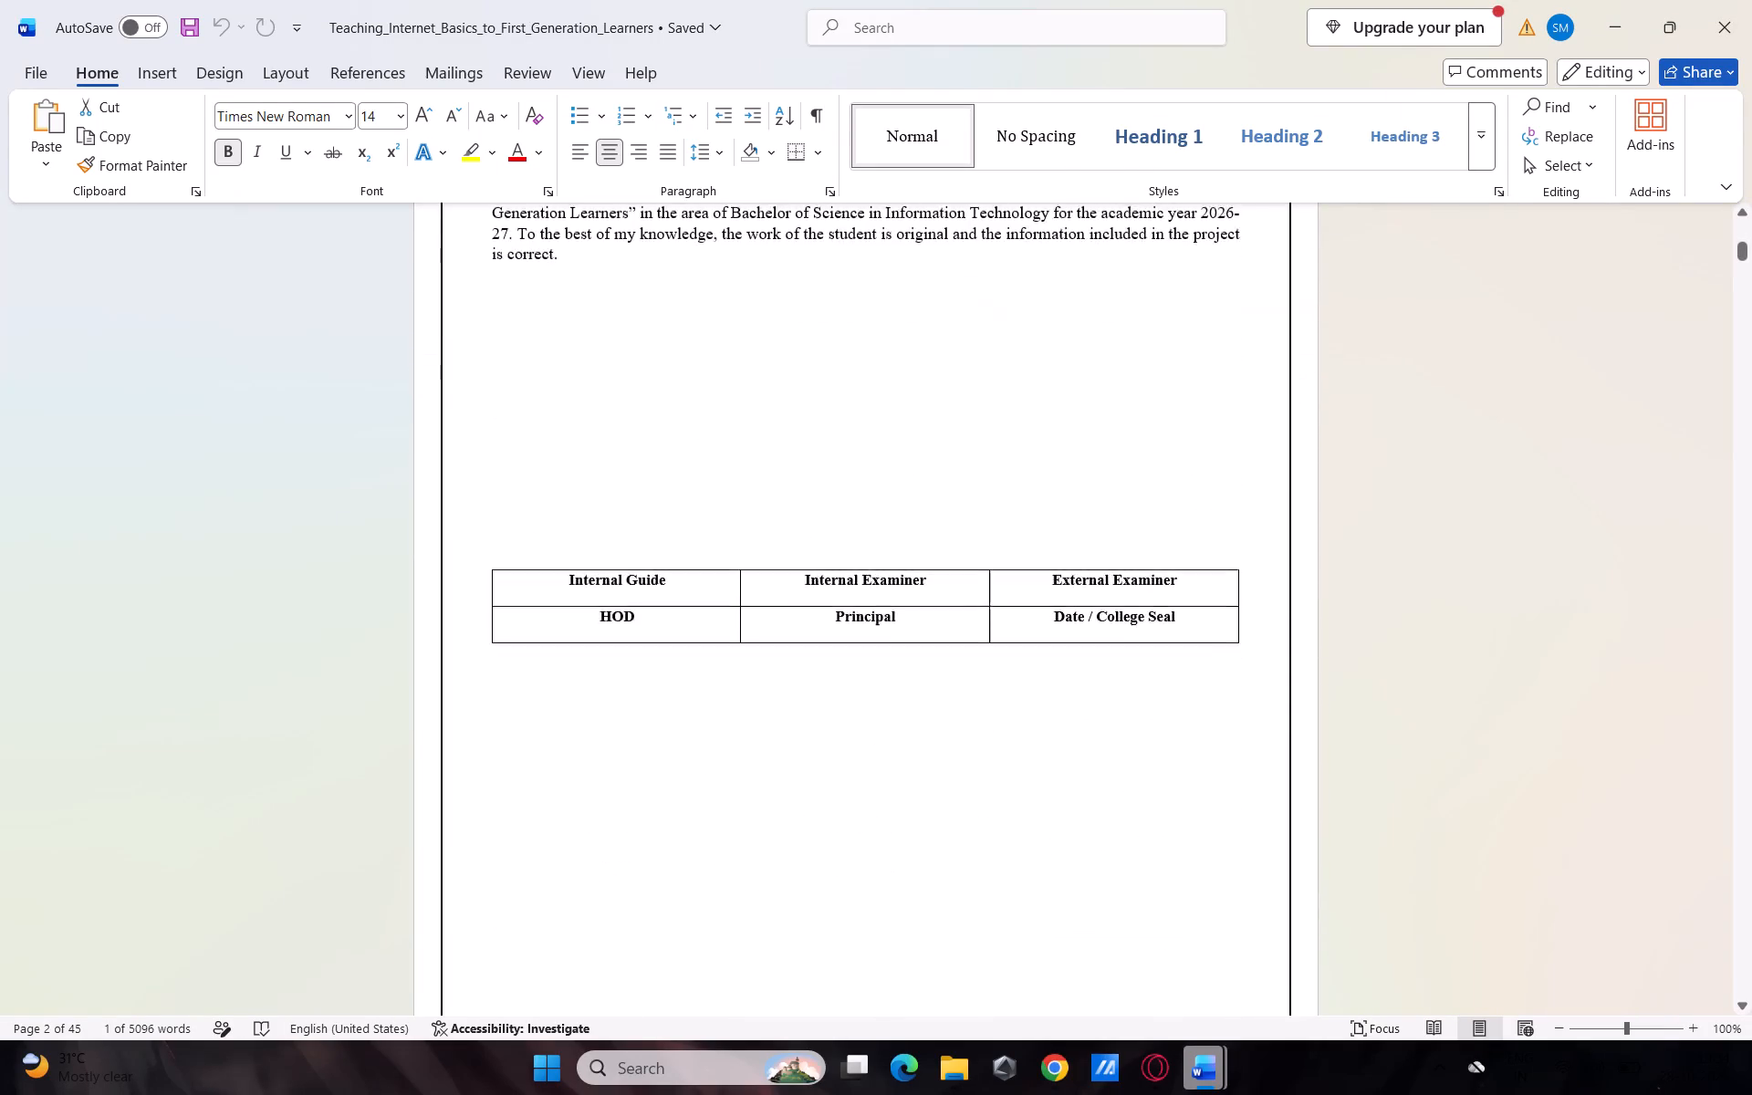
pyautogui.scroll(-10, 737, 521)
pyautogui.scroll(12, 936, 481)
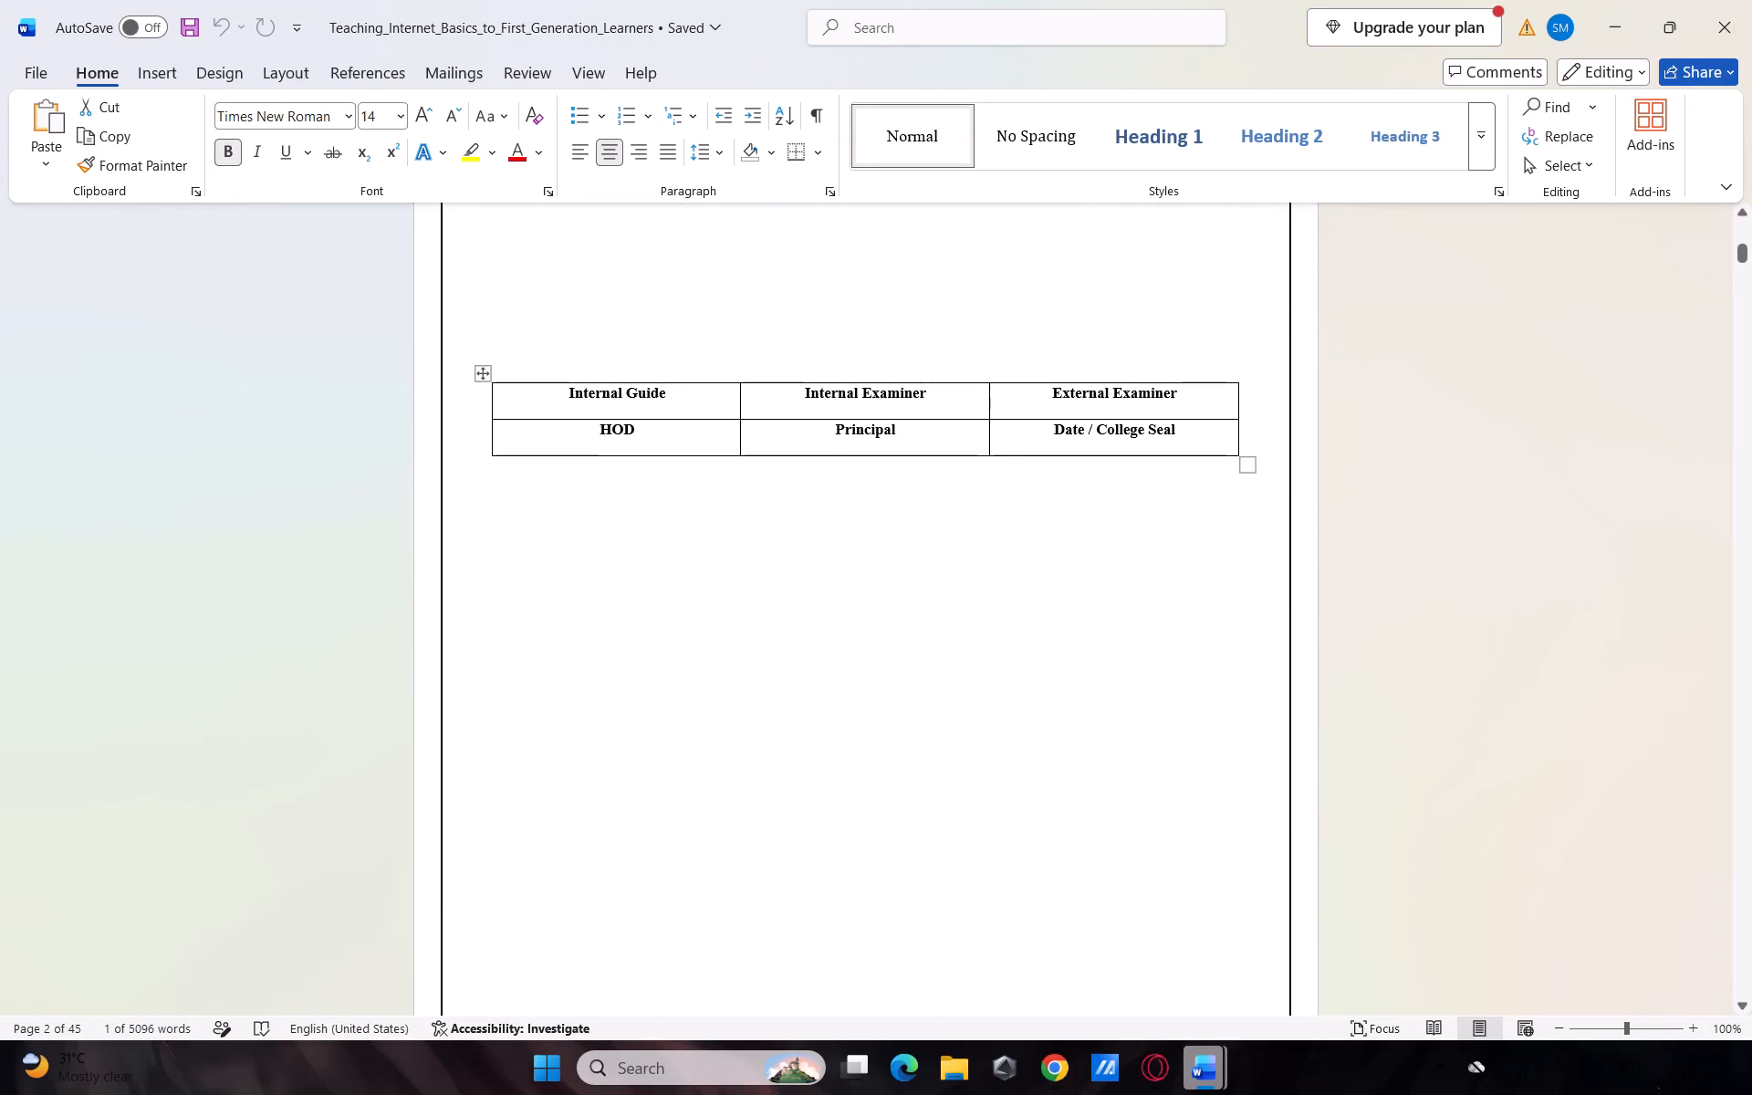
pyautogui.moveTo(1244, 514); pyautogui.dragTo(657, 274)
pyautogui.scroll(5, 656, 274)
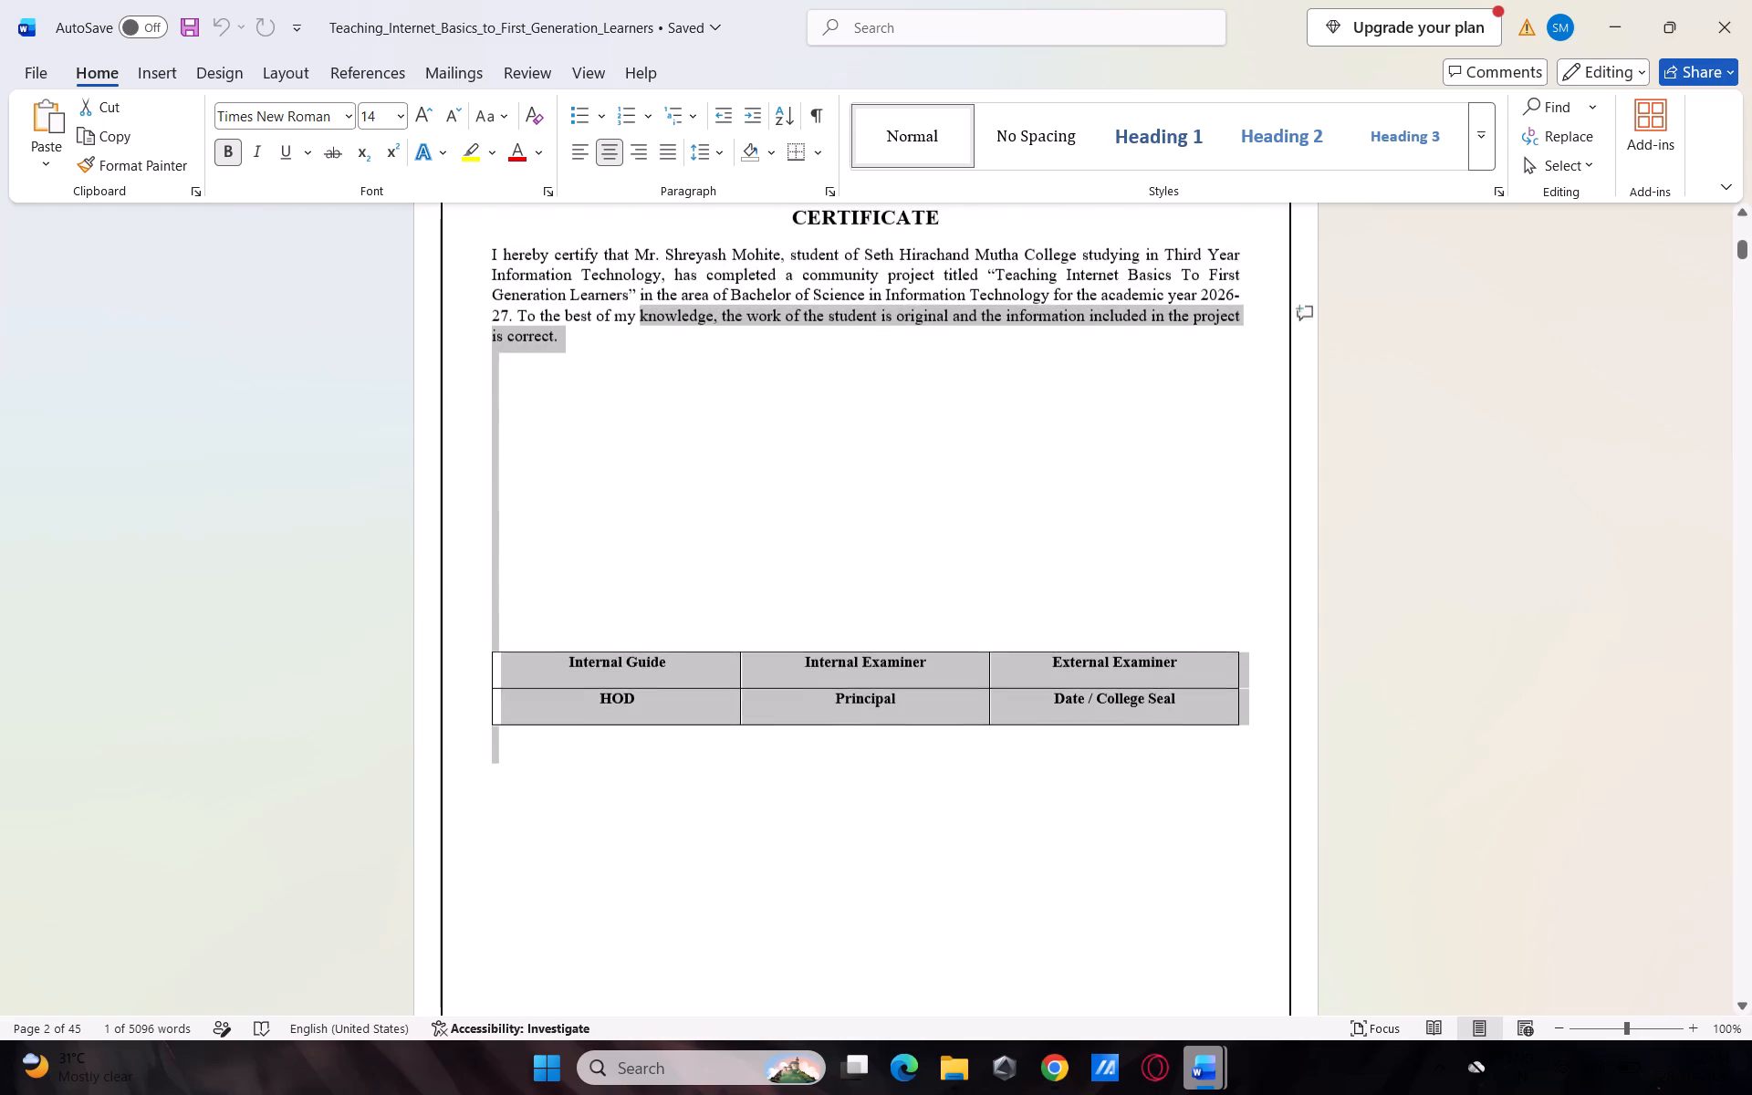
pyautogui.moveTo(657, 274); pyautogui.dragTo(657, 275)
pyautogui.scroll(2, 657, 275)
pyautogui.press('BackSpace')
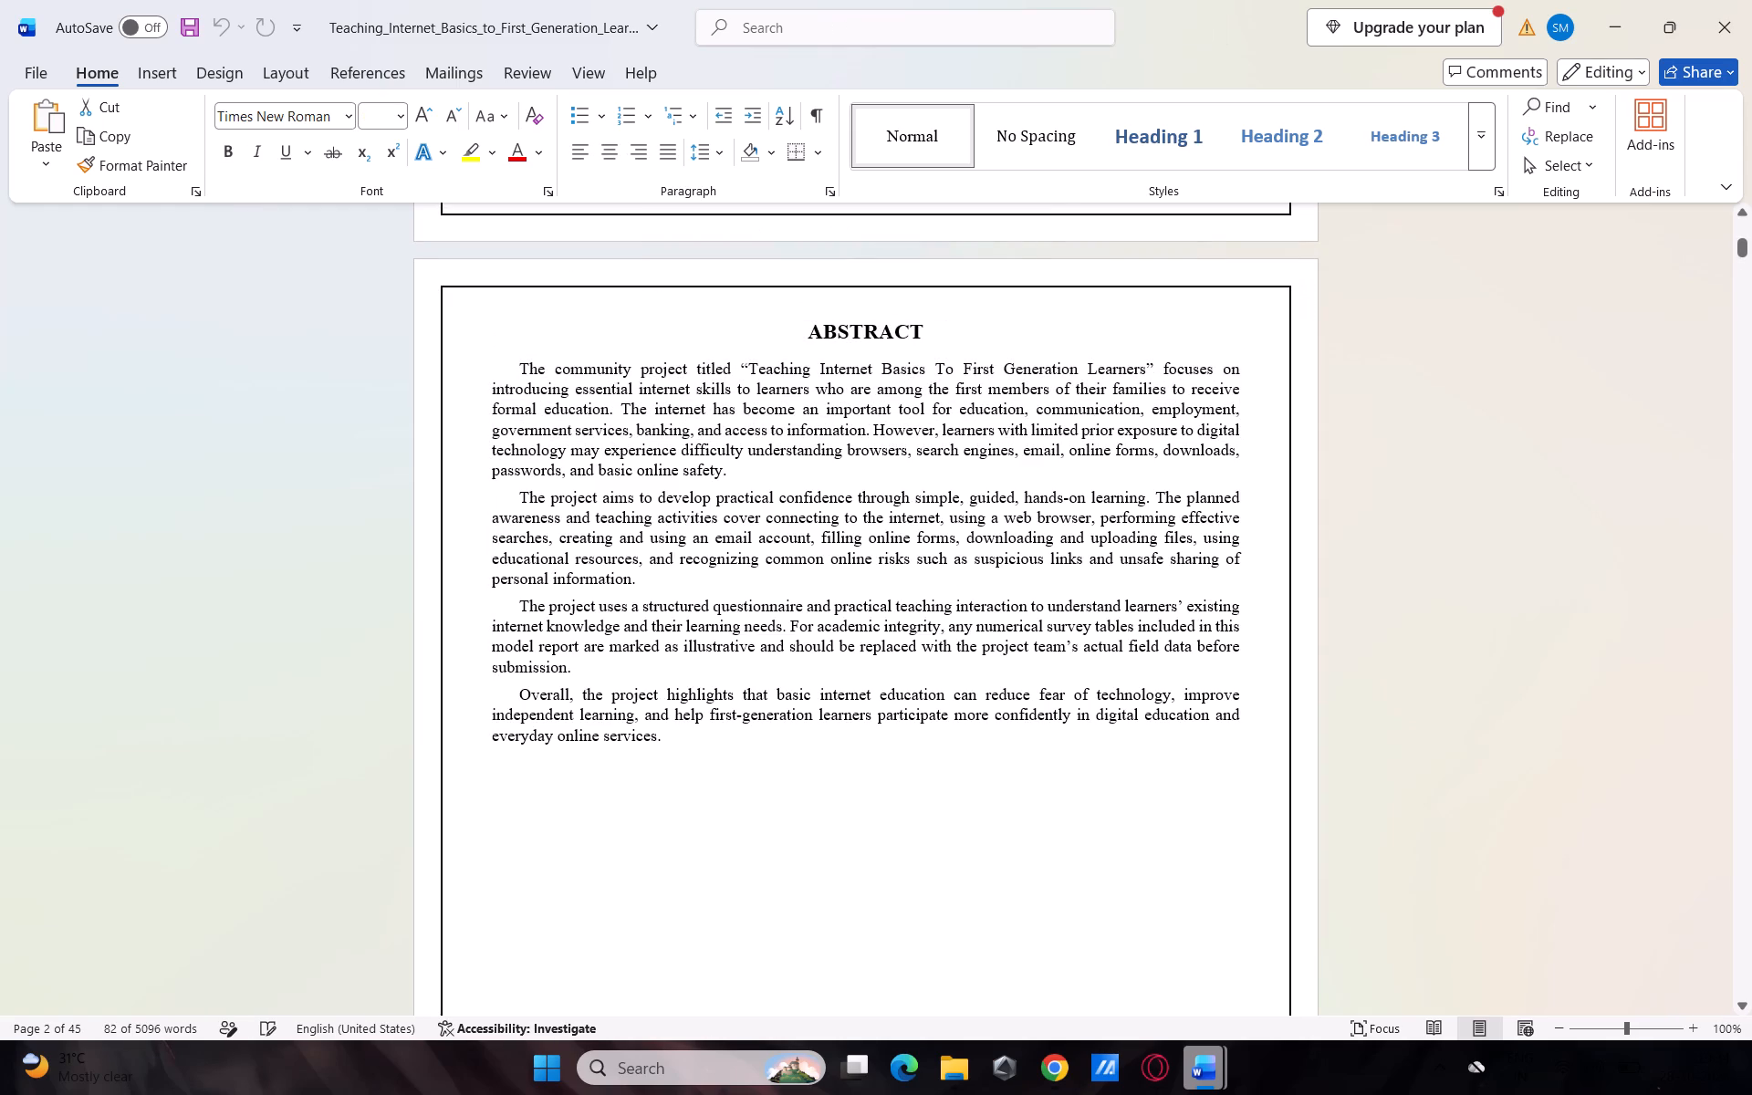
# Insert blank lines above the ABSTRACT heading until it moves to the following page, leaving an empty page after the cover.
pyautogui.scroll(15, 640, 371)
pyautogui.scroll(-7, 660, 365)
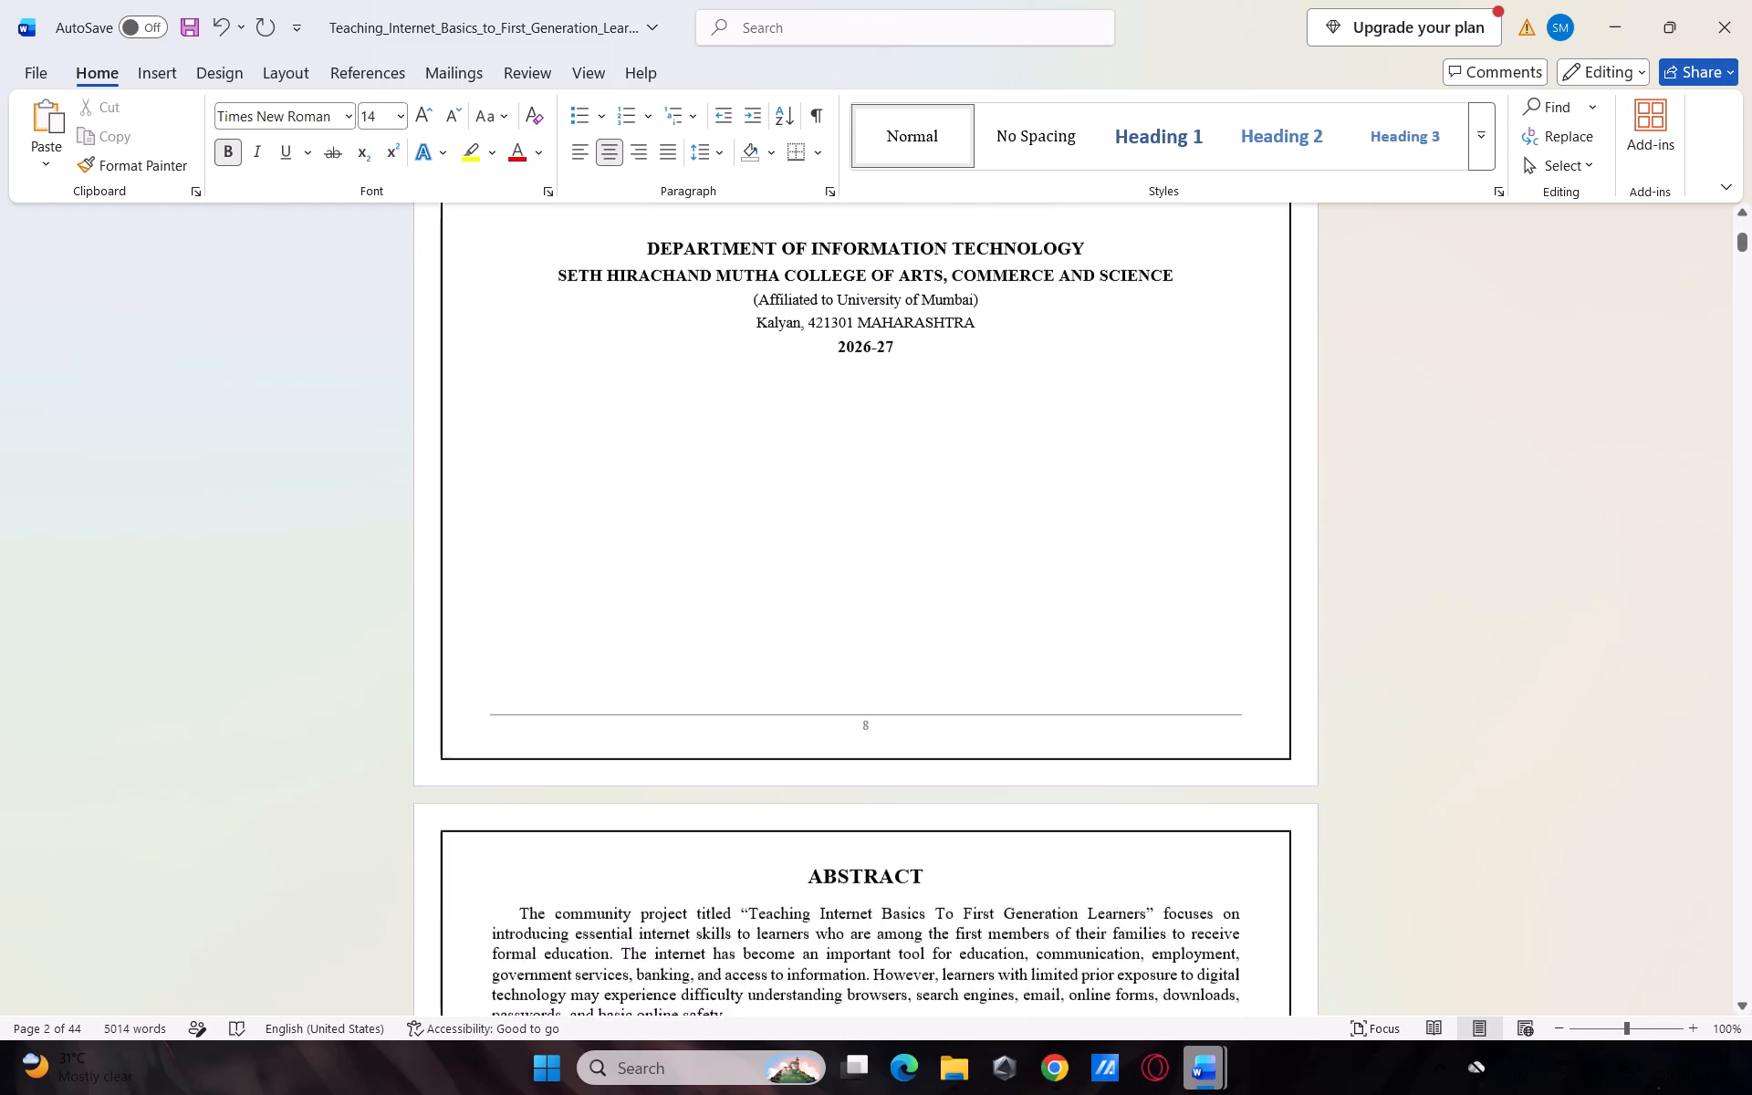
pyautogui.scroll(-2, 662, 451)
pyautogui.scroll(15, 639, 649)
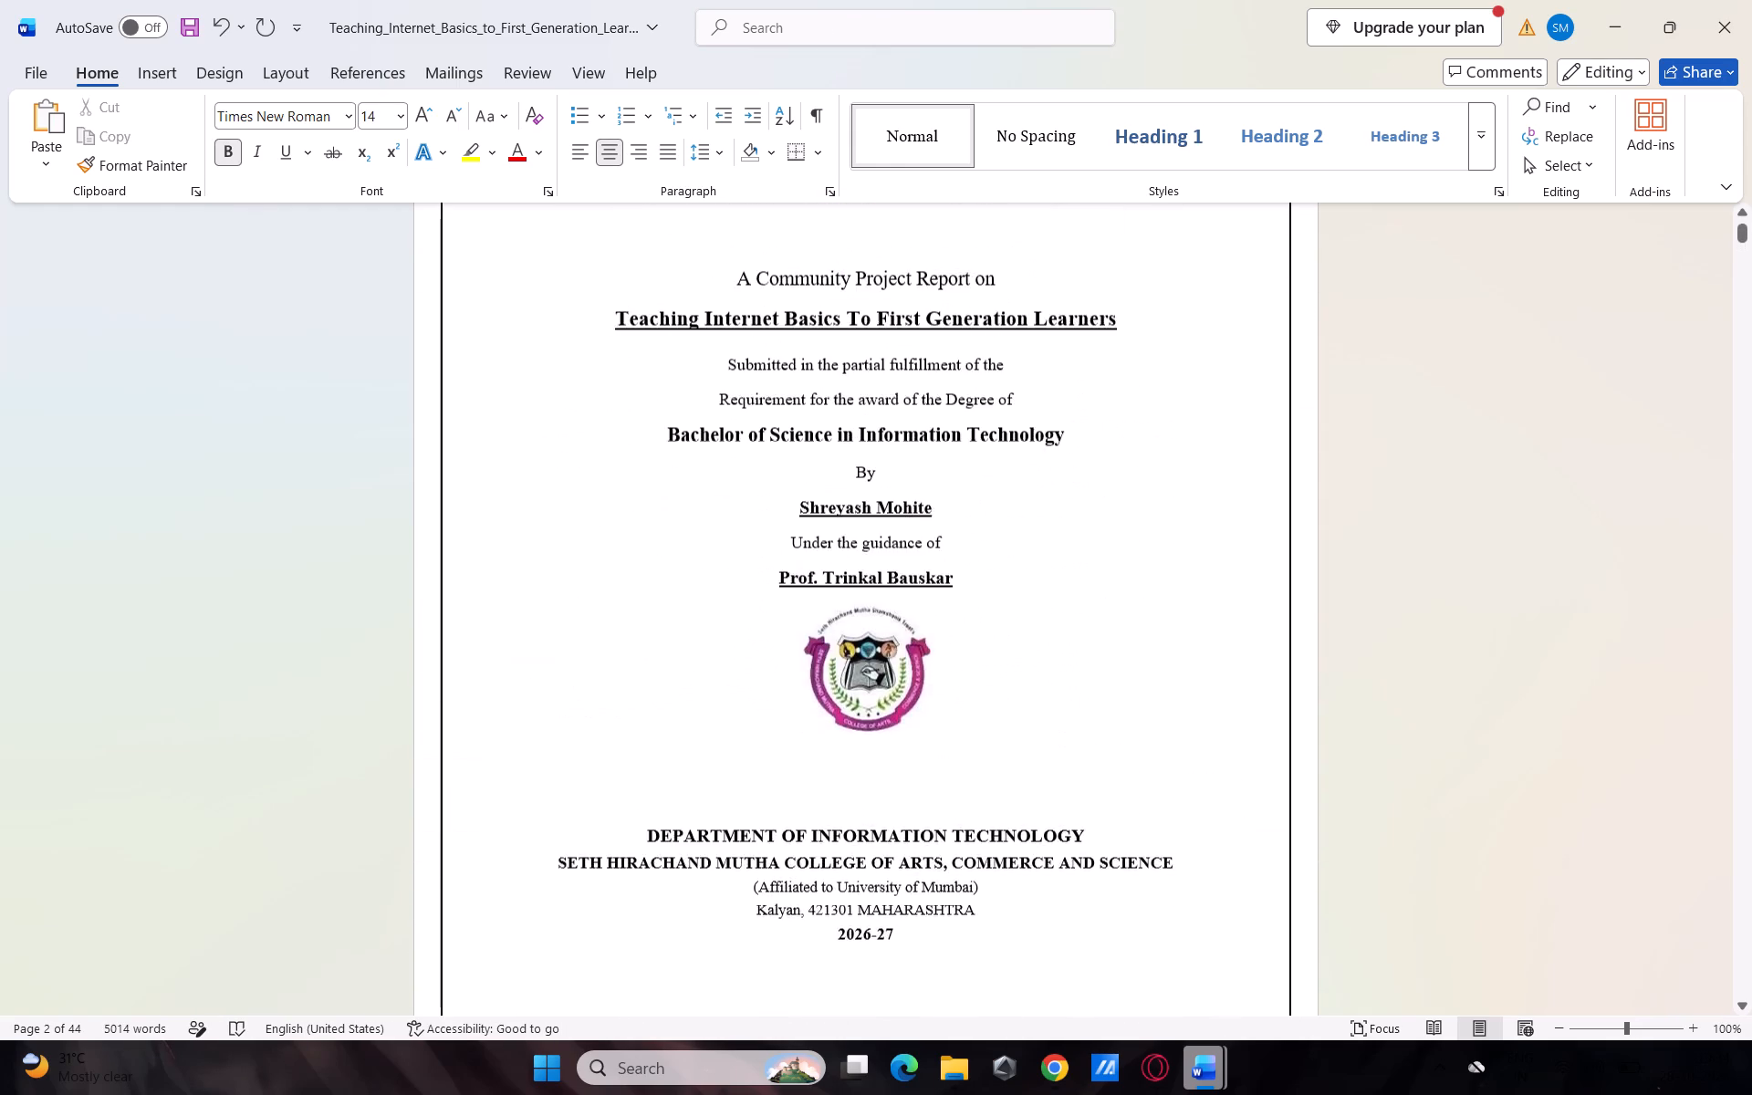
pyautogui.scroll(-15, 643, 596)
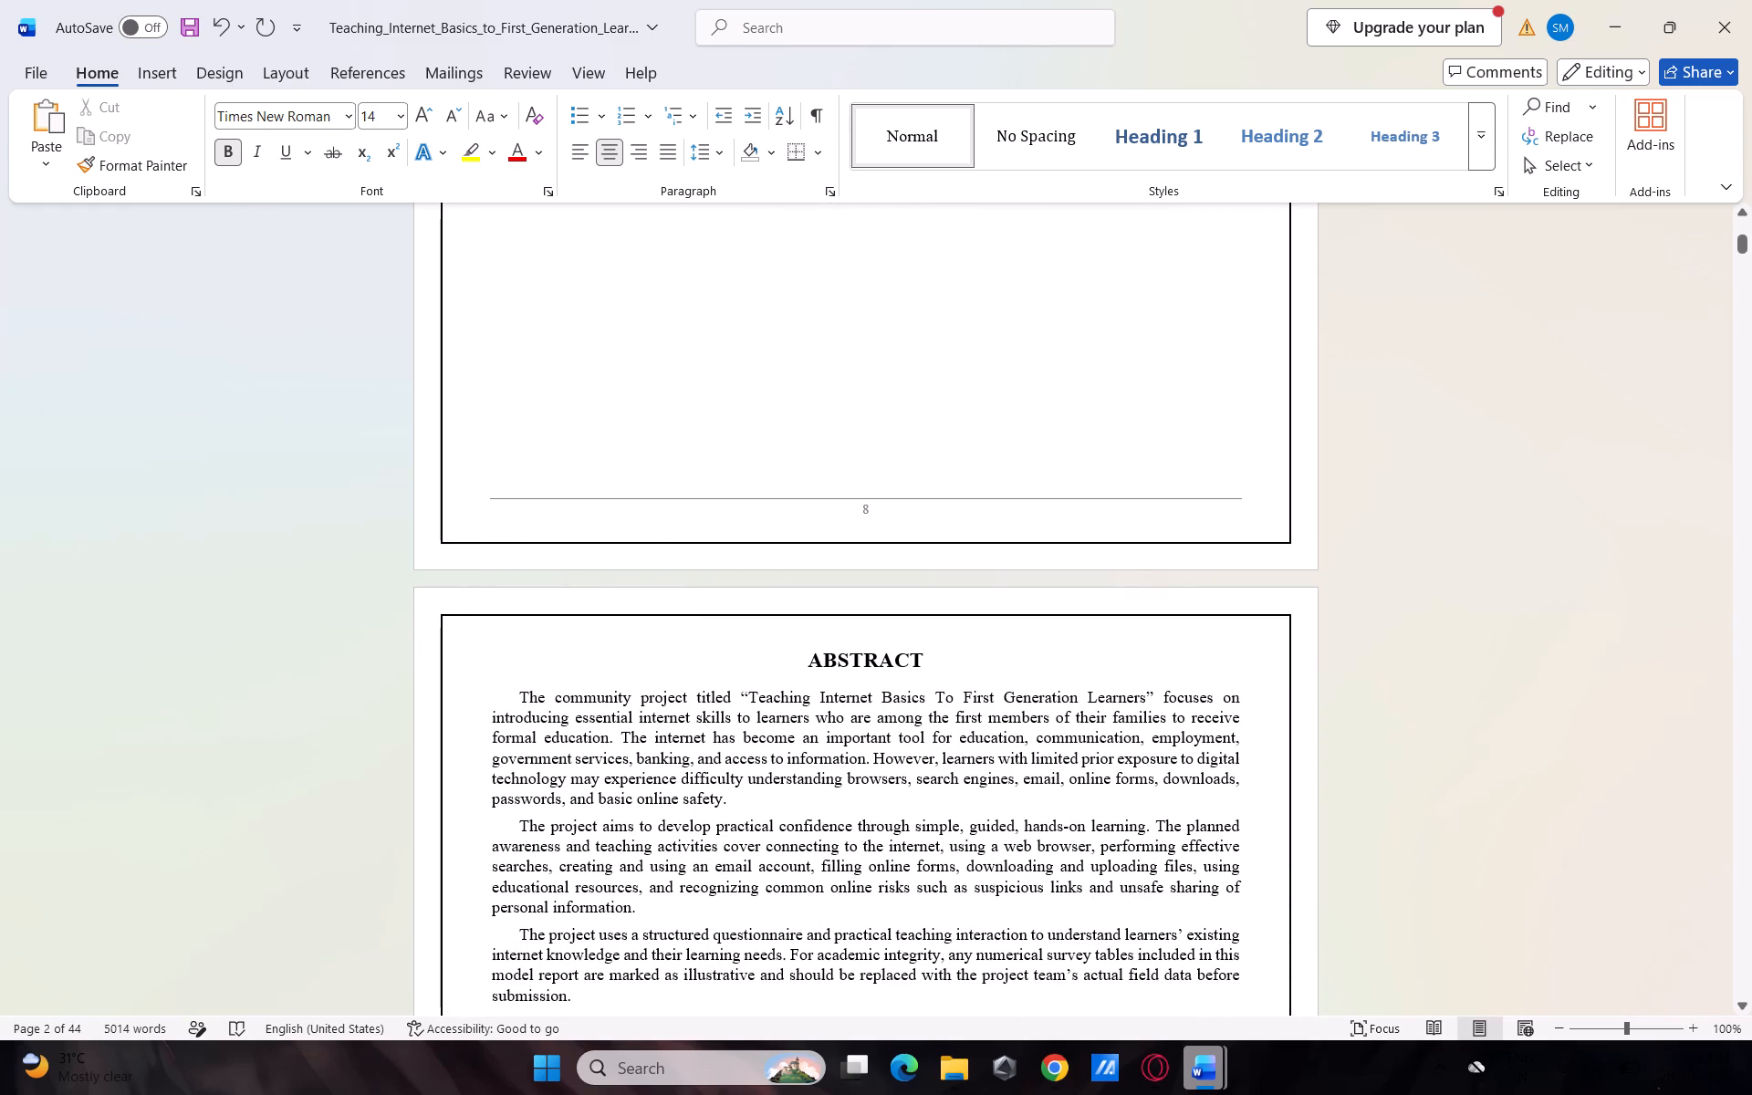
pyautogui.scroll(8, 734, 490)
pyautogui.click(931, 606)
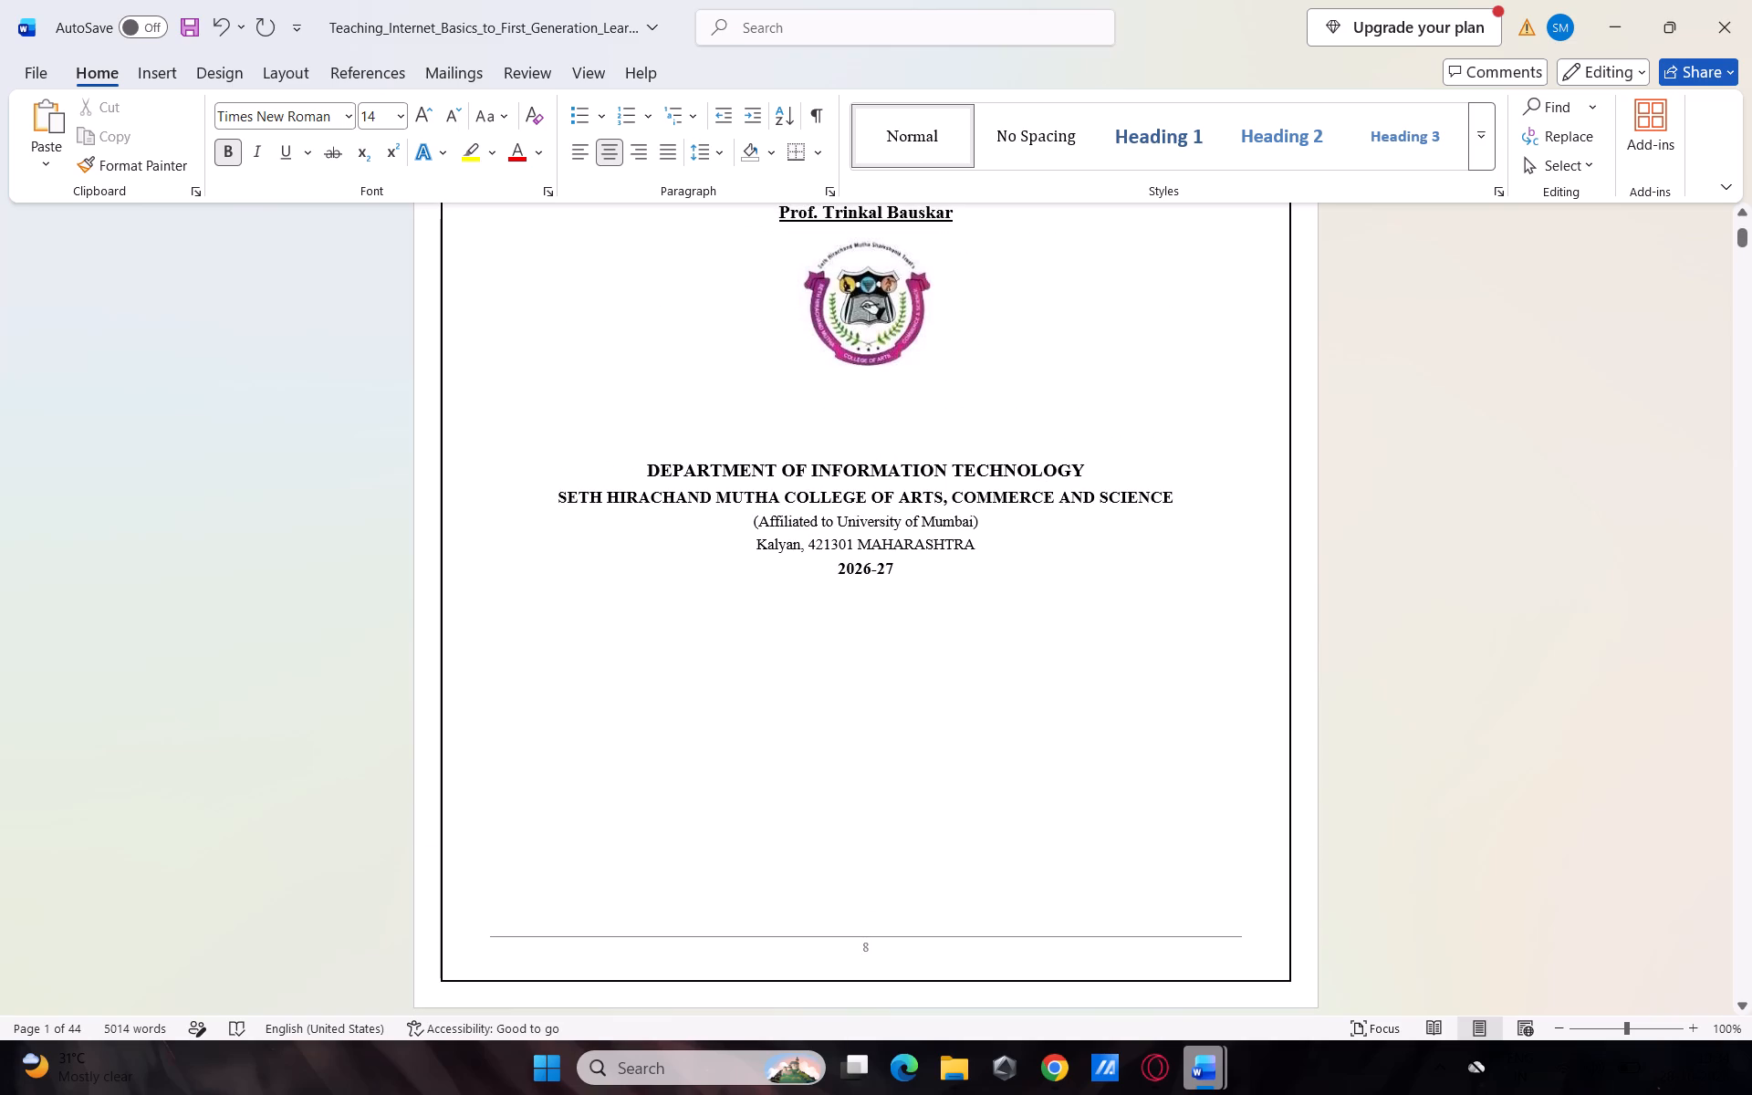
pyautogui.press('Return')
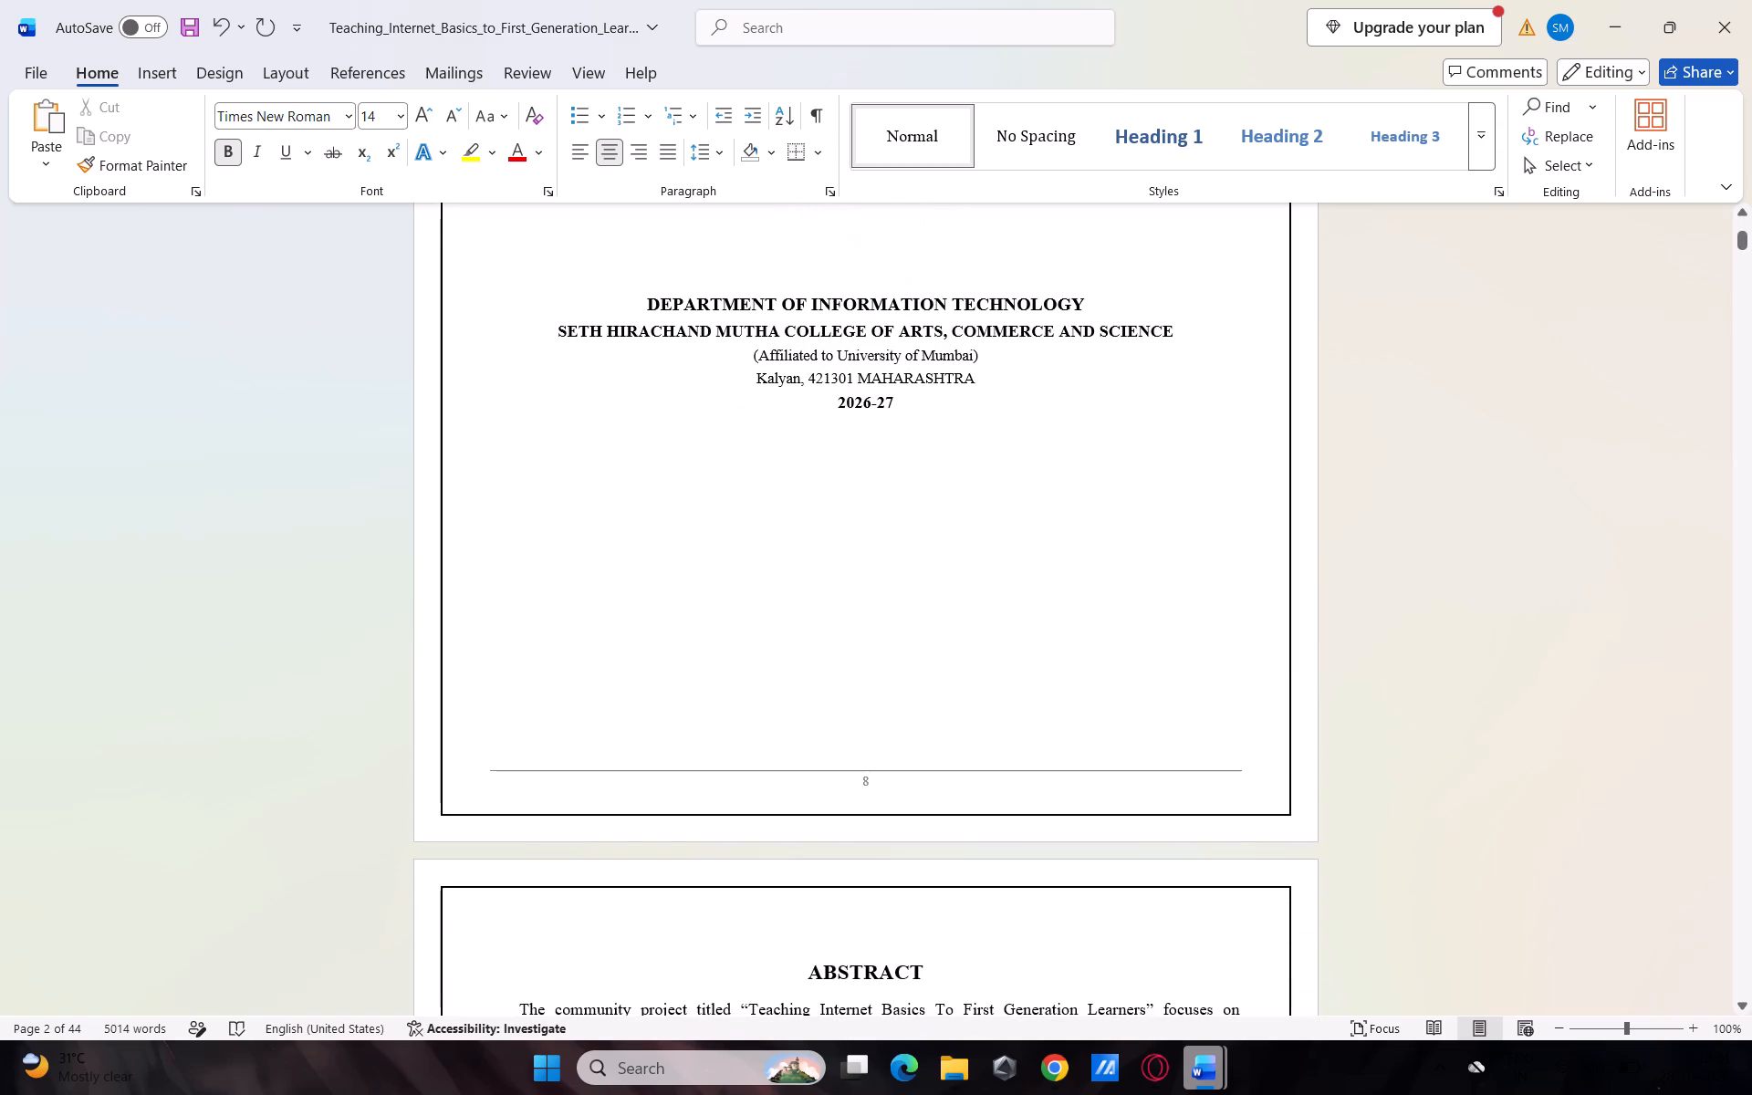
pyautogui.scroll(-1, 993, 628)
pyautogui.scroll(-3, 869, 670)
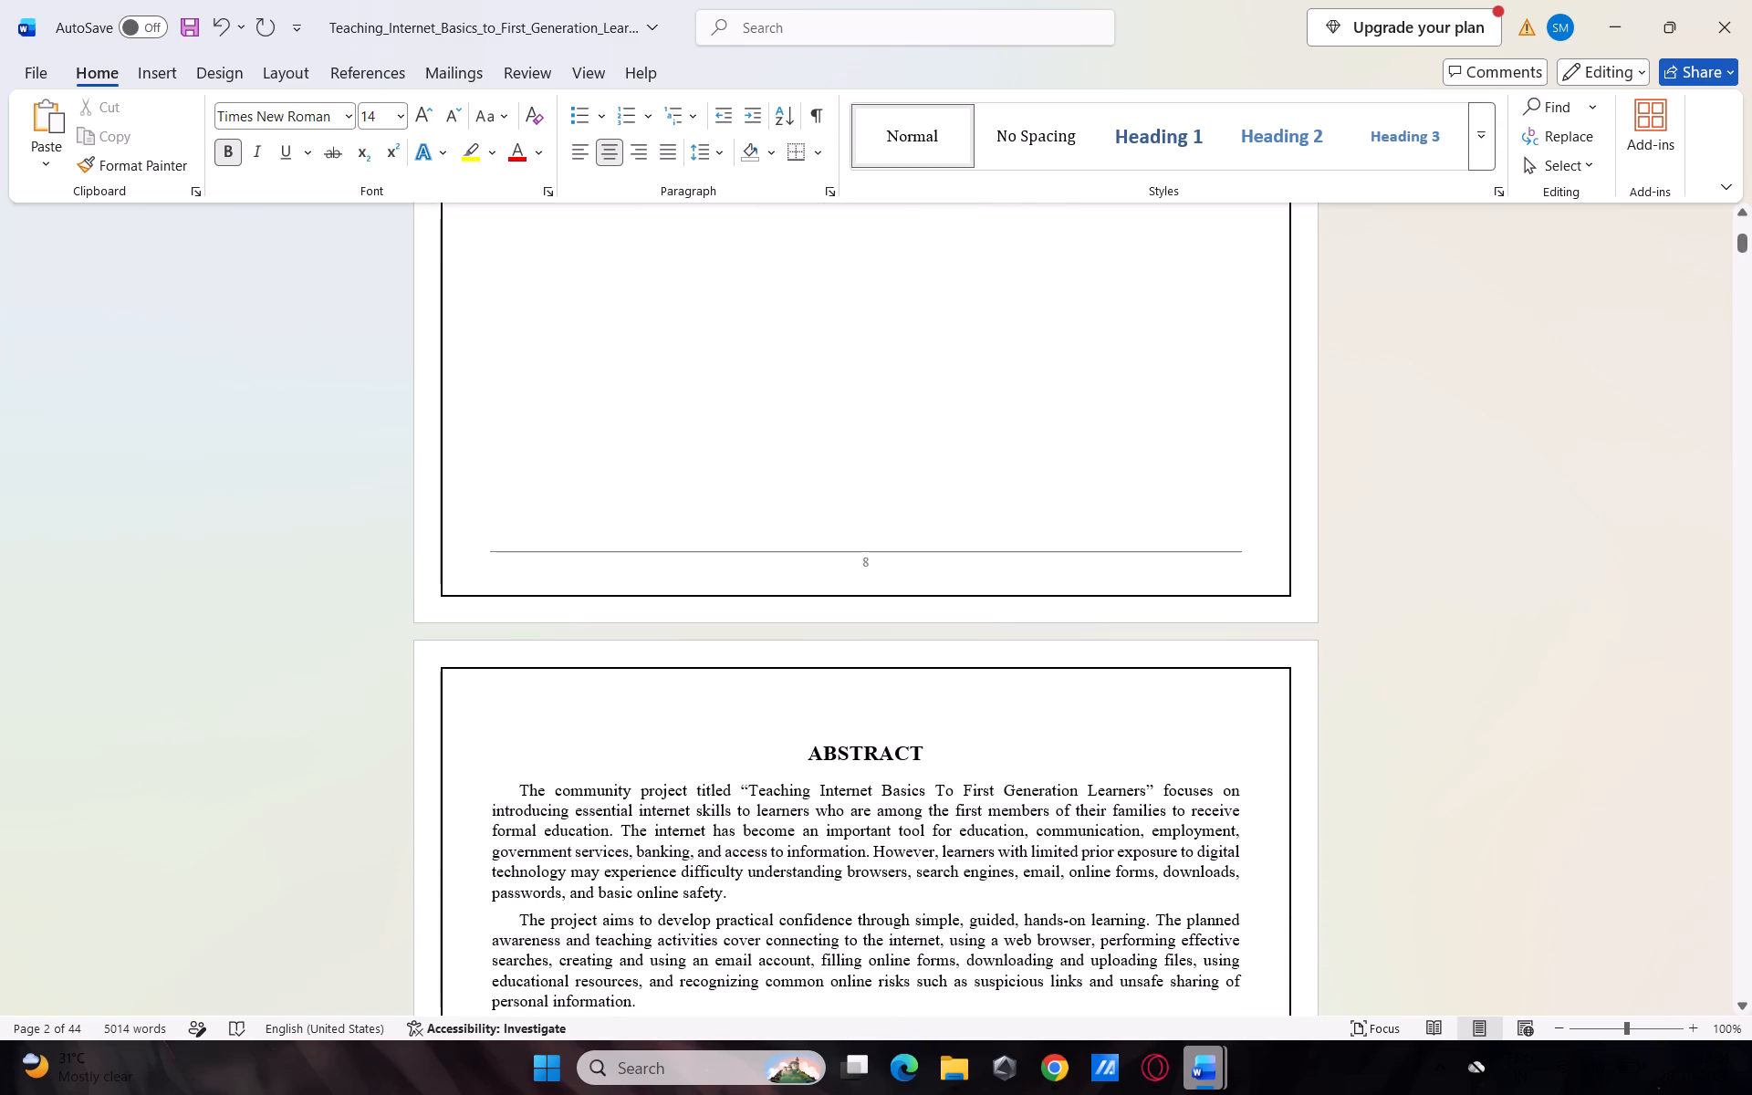
pyautogui.press('Return')
pyautogui.press('Return')
pyautogui.press('Return')
pyautogui.press('Return')
pyautogui.press('Return')
pyautogui.press('Return')
pyautogui.press('Return')
pyautogui.press('Return')
pyautogui.press('Return')
pyautogui.press('Return')
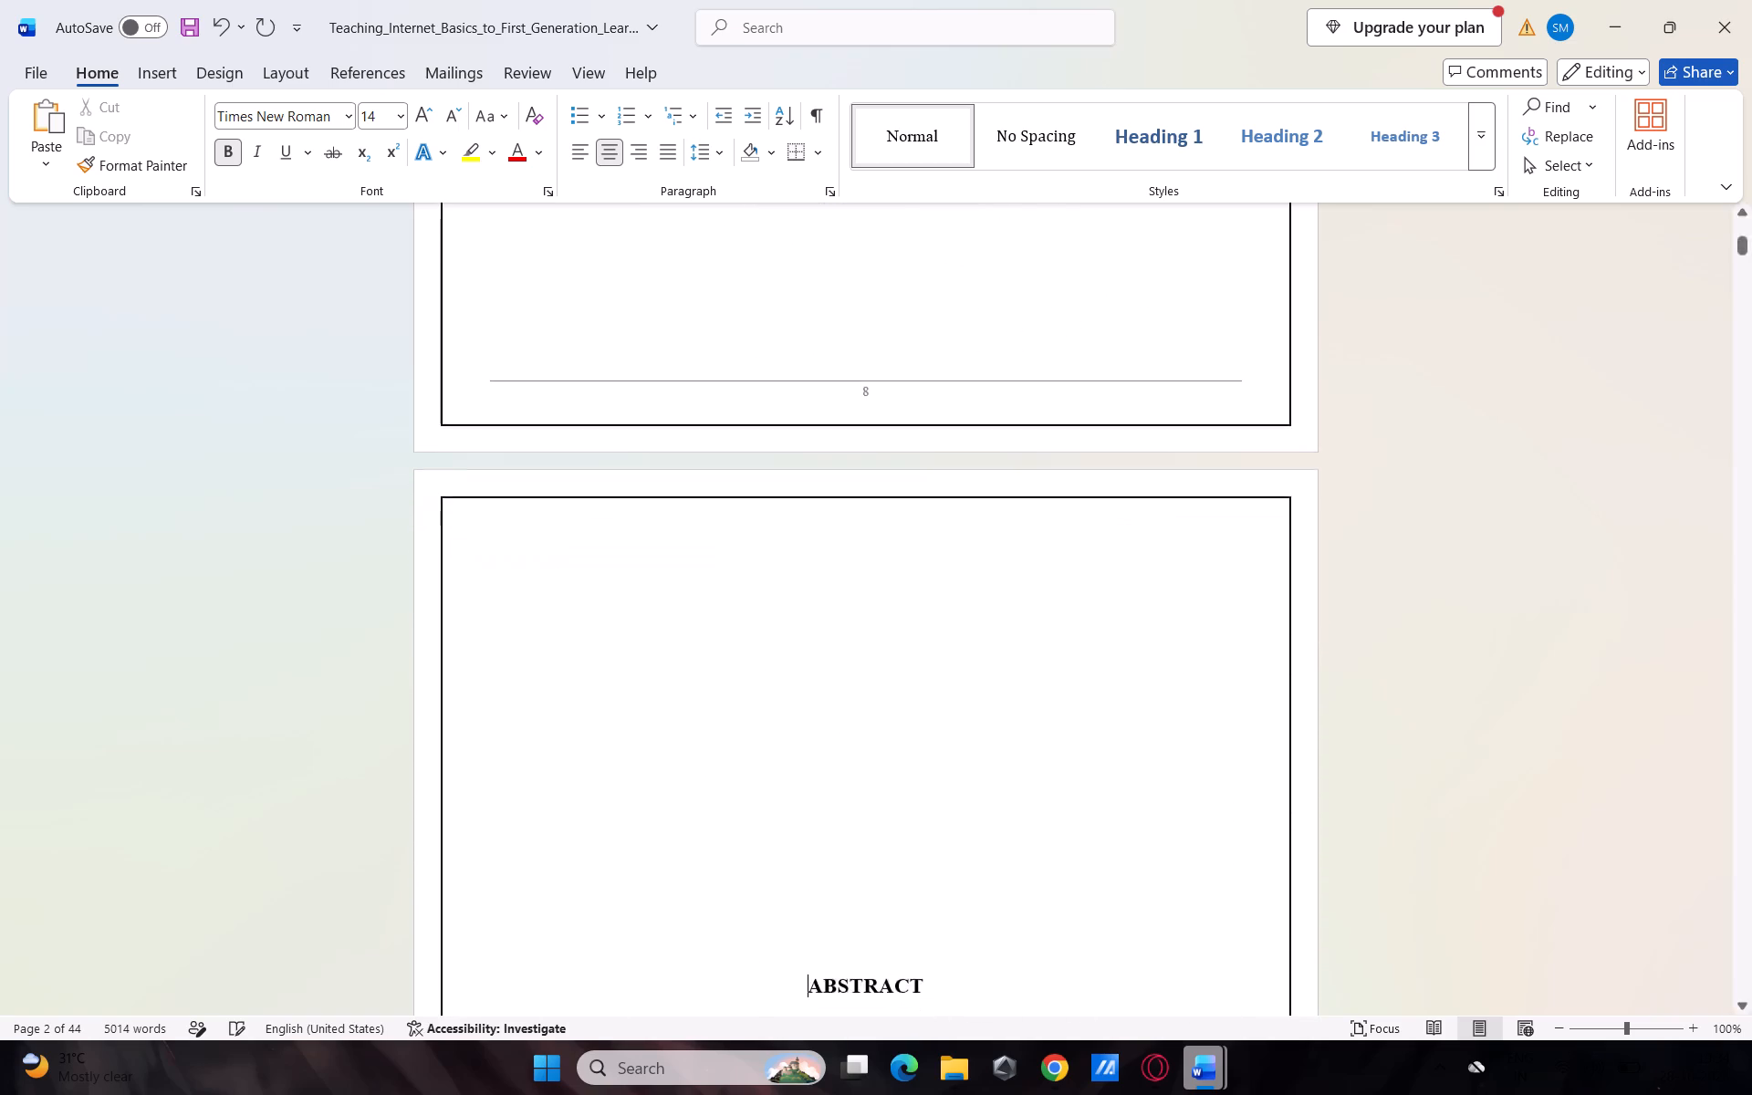
pyautogui.press('Return')
pyautogui.press('Return')
pyautogui.press('Return')
pyautogui.press('Return')
pyautogui.press('Return')
pyautogui.press('Return')
pyautogui.press('Return')
pyautogui.press('Return')
pyautogui.press('Return')
pyautogui.press('Return')
pyautogui.press('Return')
pyautogui.press('Return')
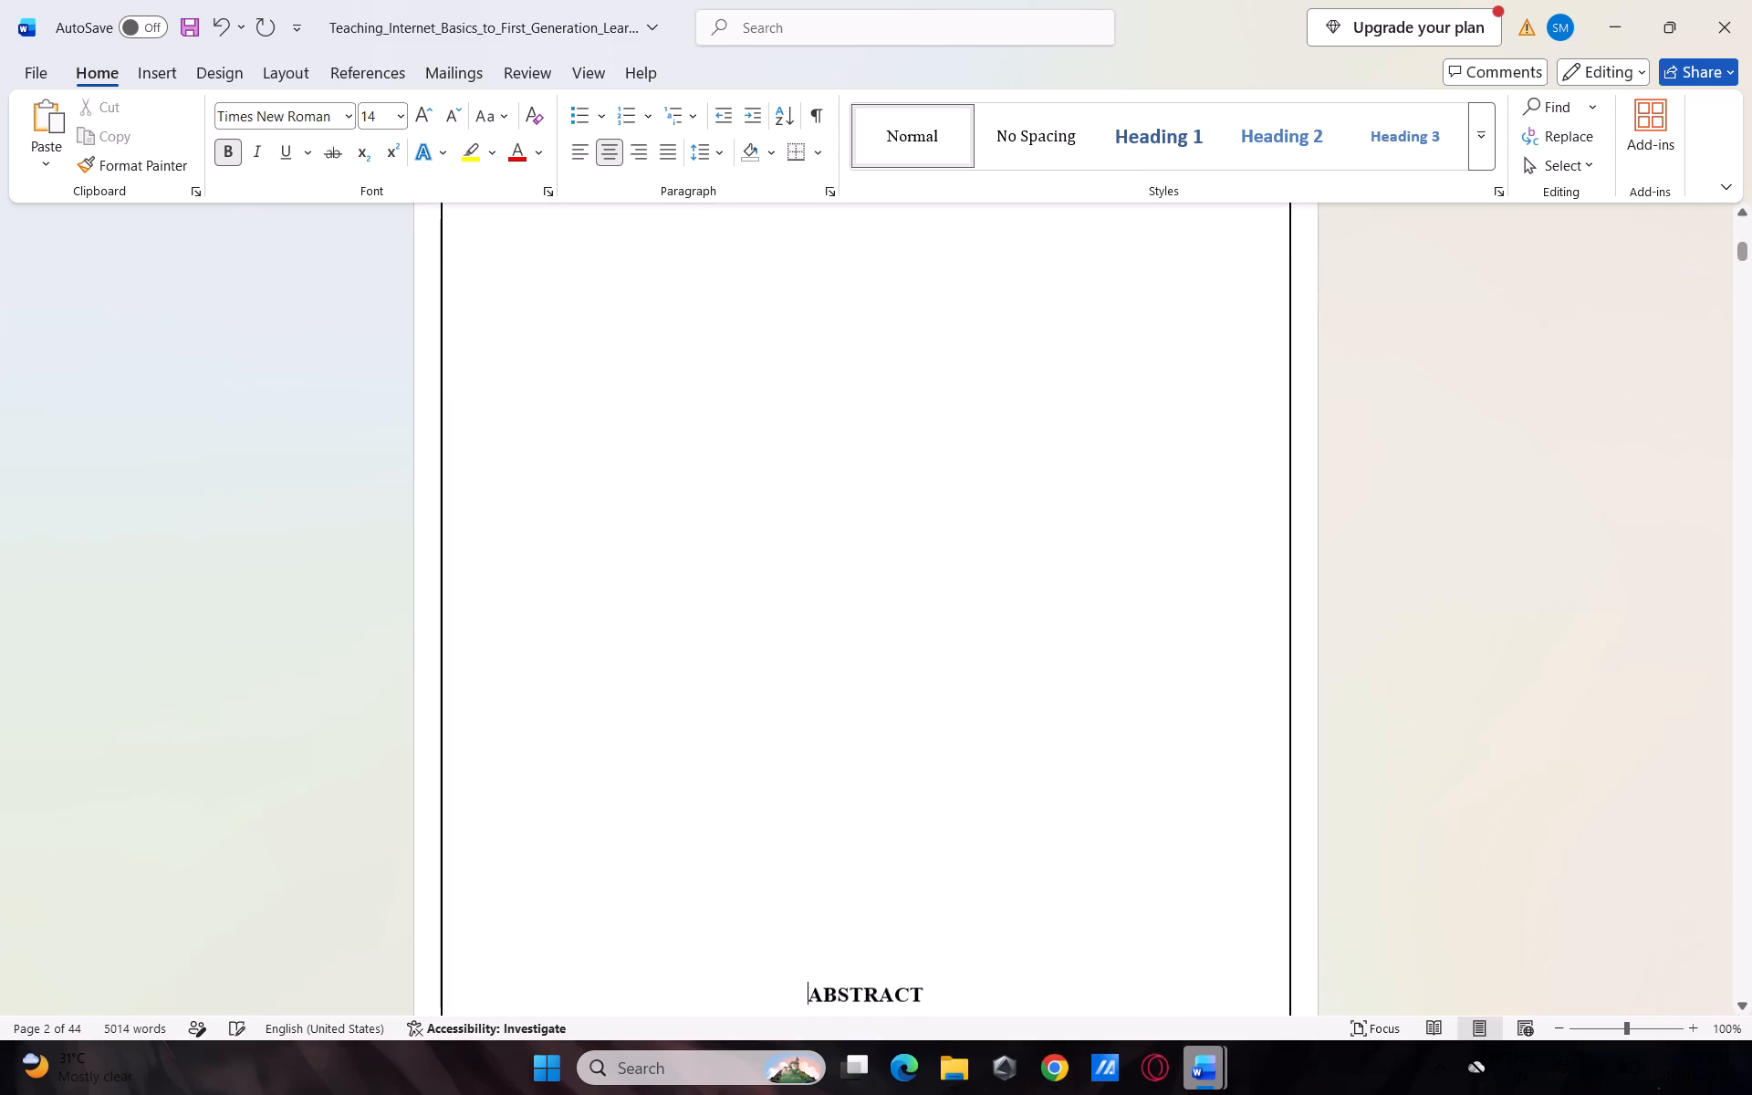
pyautogui.press('Return')
pyautogui.press('Return')
pyautogui.press('Return')
pyautogui.press('Return')
pyautogui.press('Return')
pyautogui.press('Return')
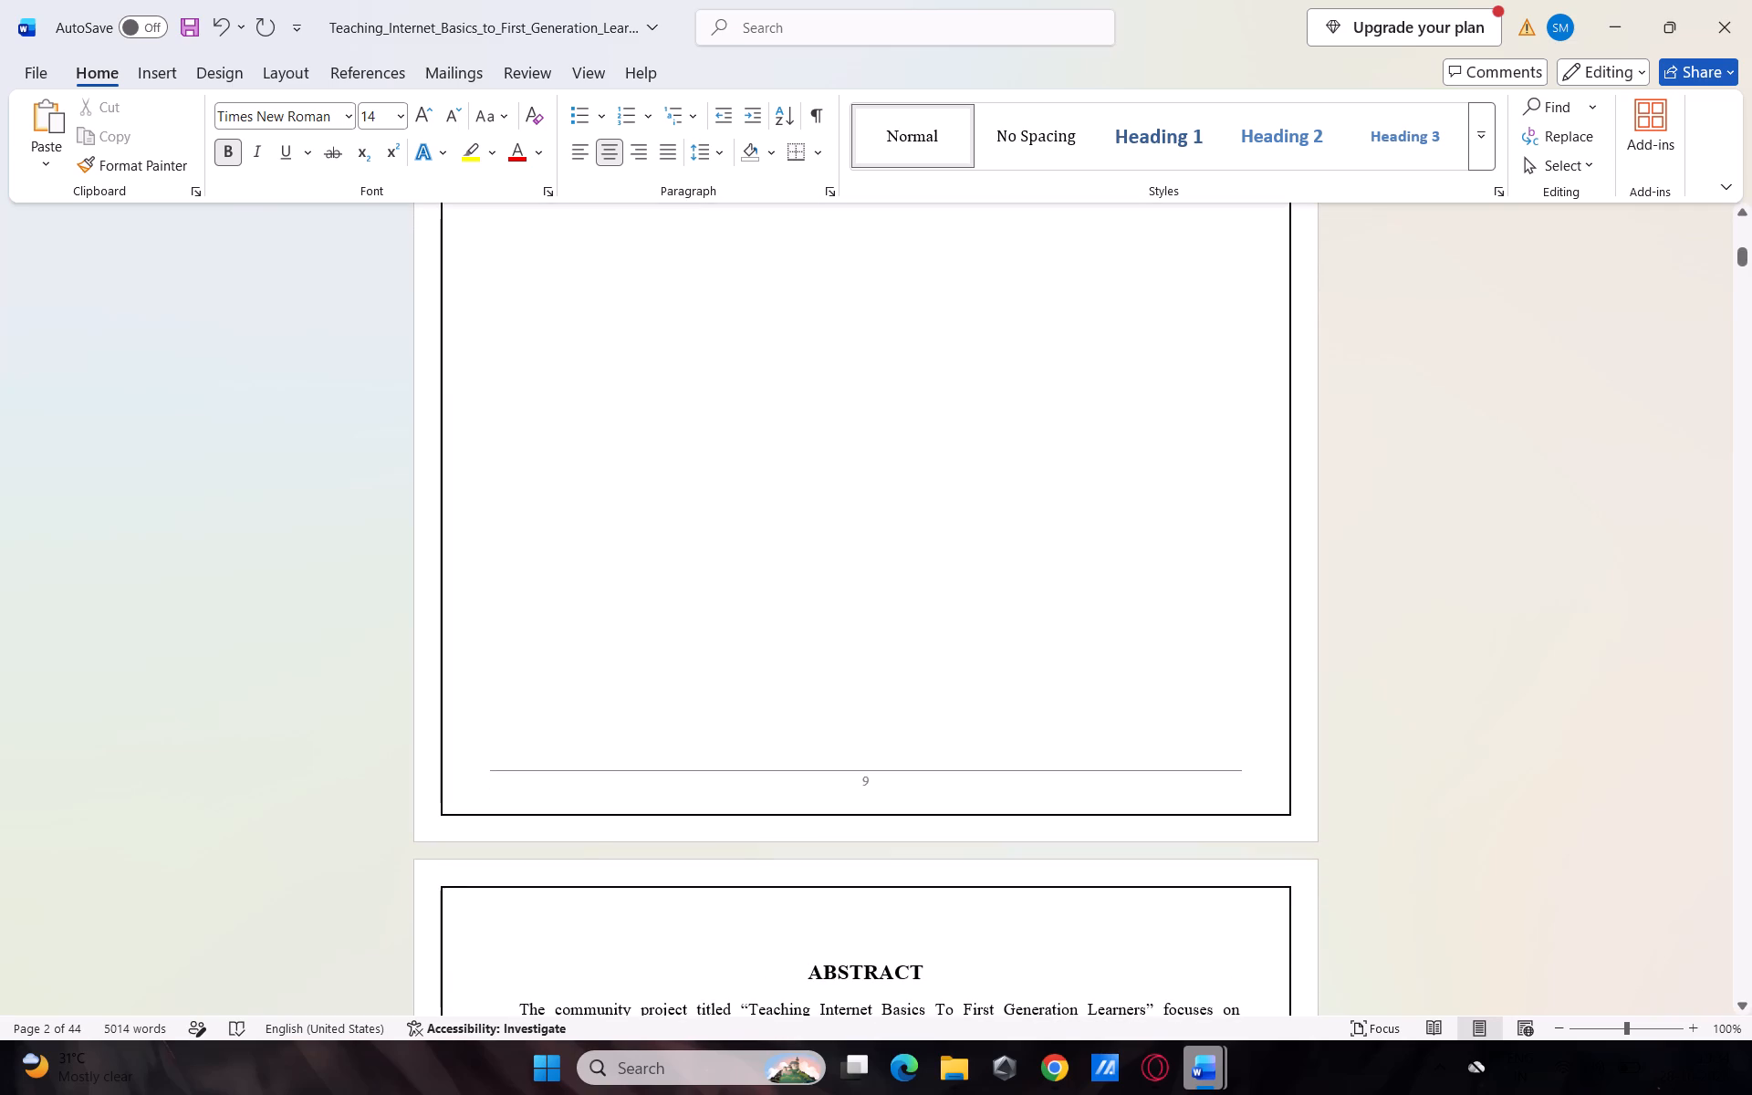
pyautogui.scroll(-16, 662, 666)
pyautogui.scroll(18, 673, 645)
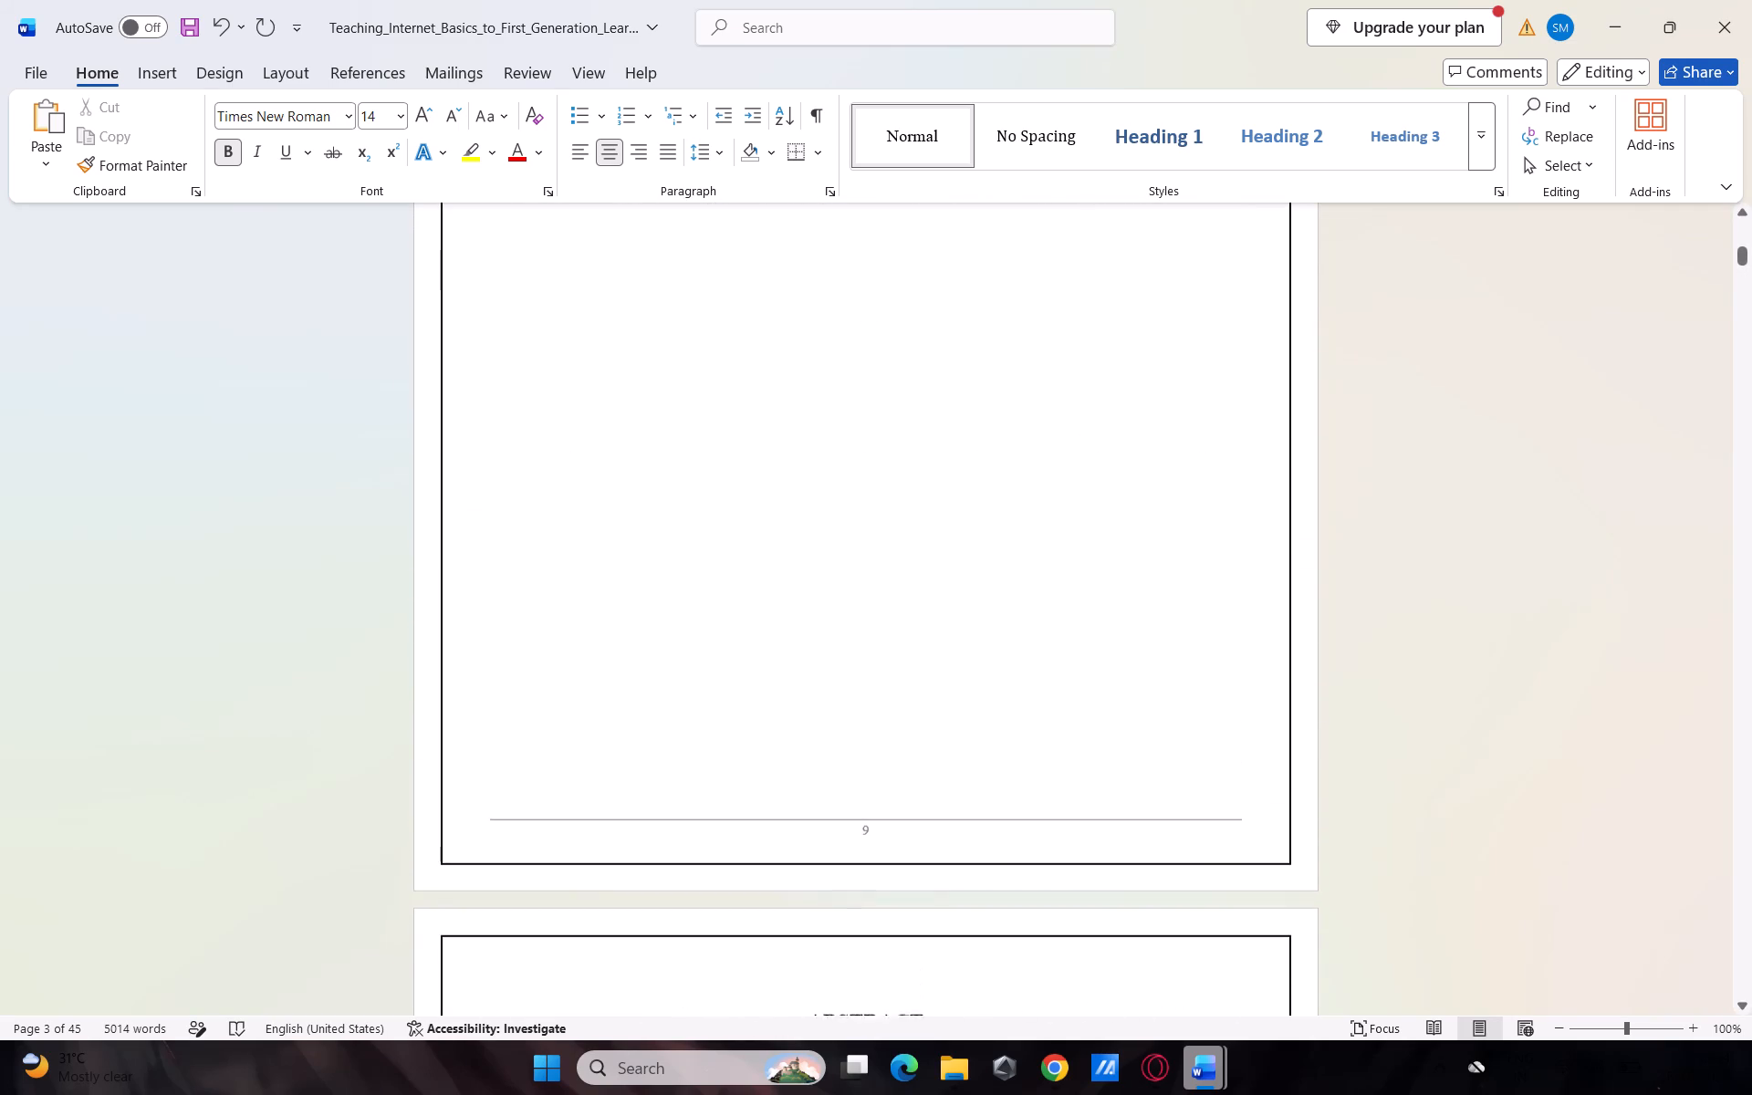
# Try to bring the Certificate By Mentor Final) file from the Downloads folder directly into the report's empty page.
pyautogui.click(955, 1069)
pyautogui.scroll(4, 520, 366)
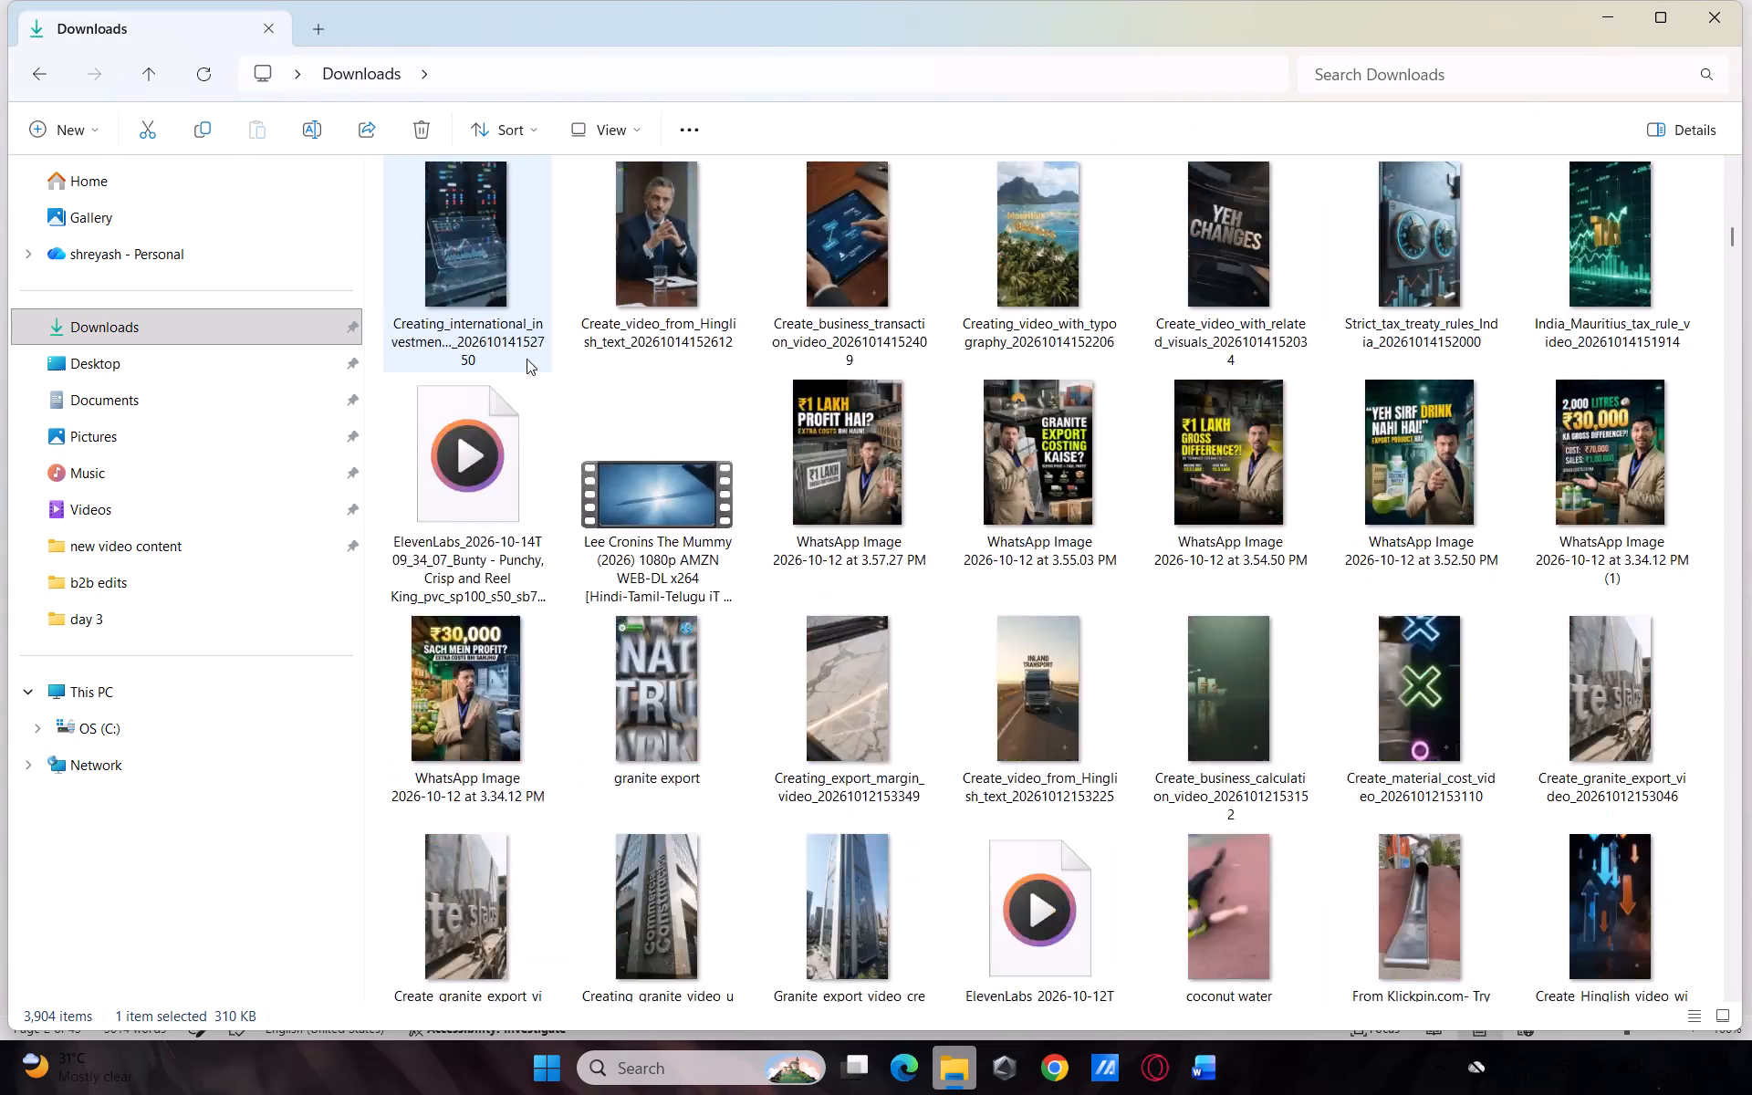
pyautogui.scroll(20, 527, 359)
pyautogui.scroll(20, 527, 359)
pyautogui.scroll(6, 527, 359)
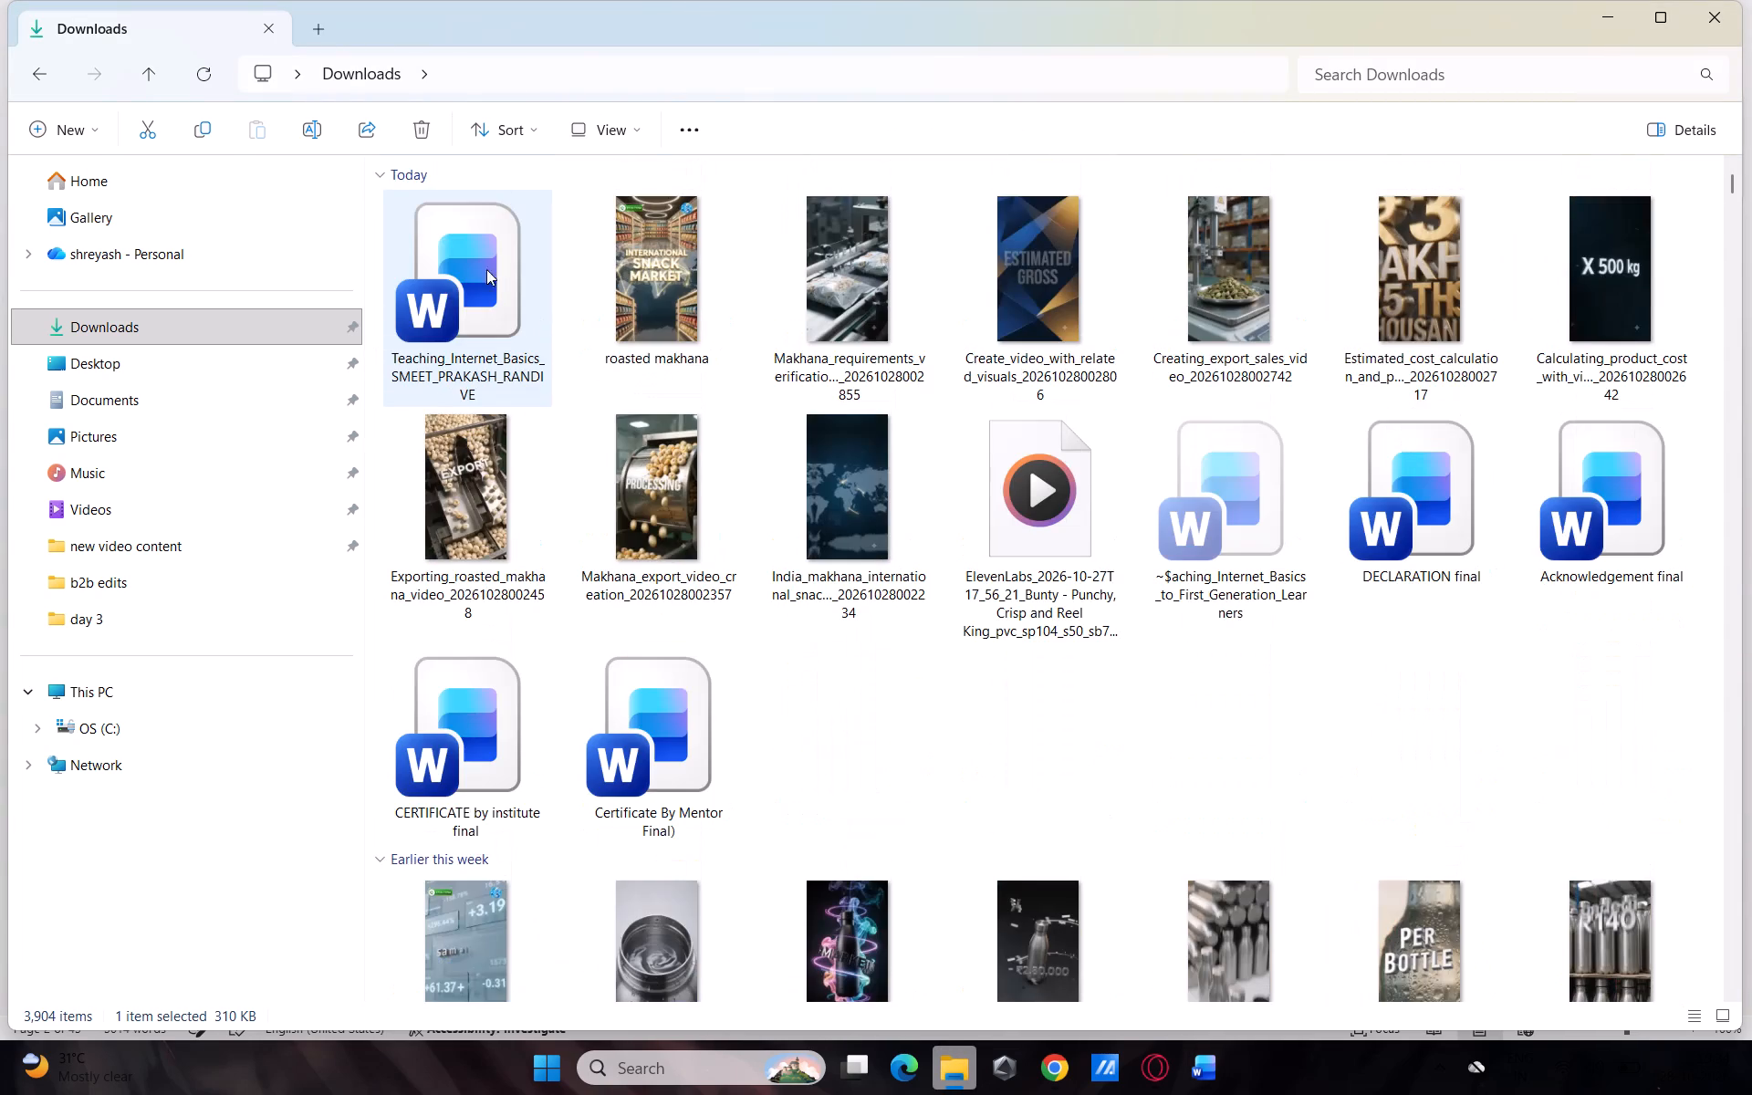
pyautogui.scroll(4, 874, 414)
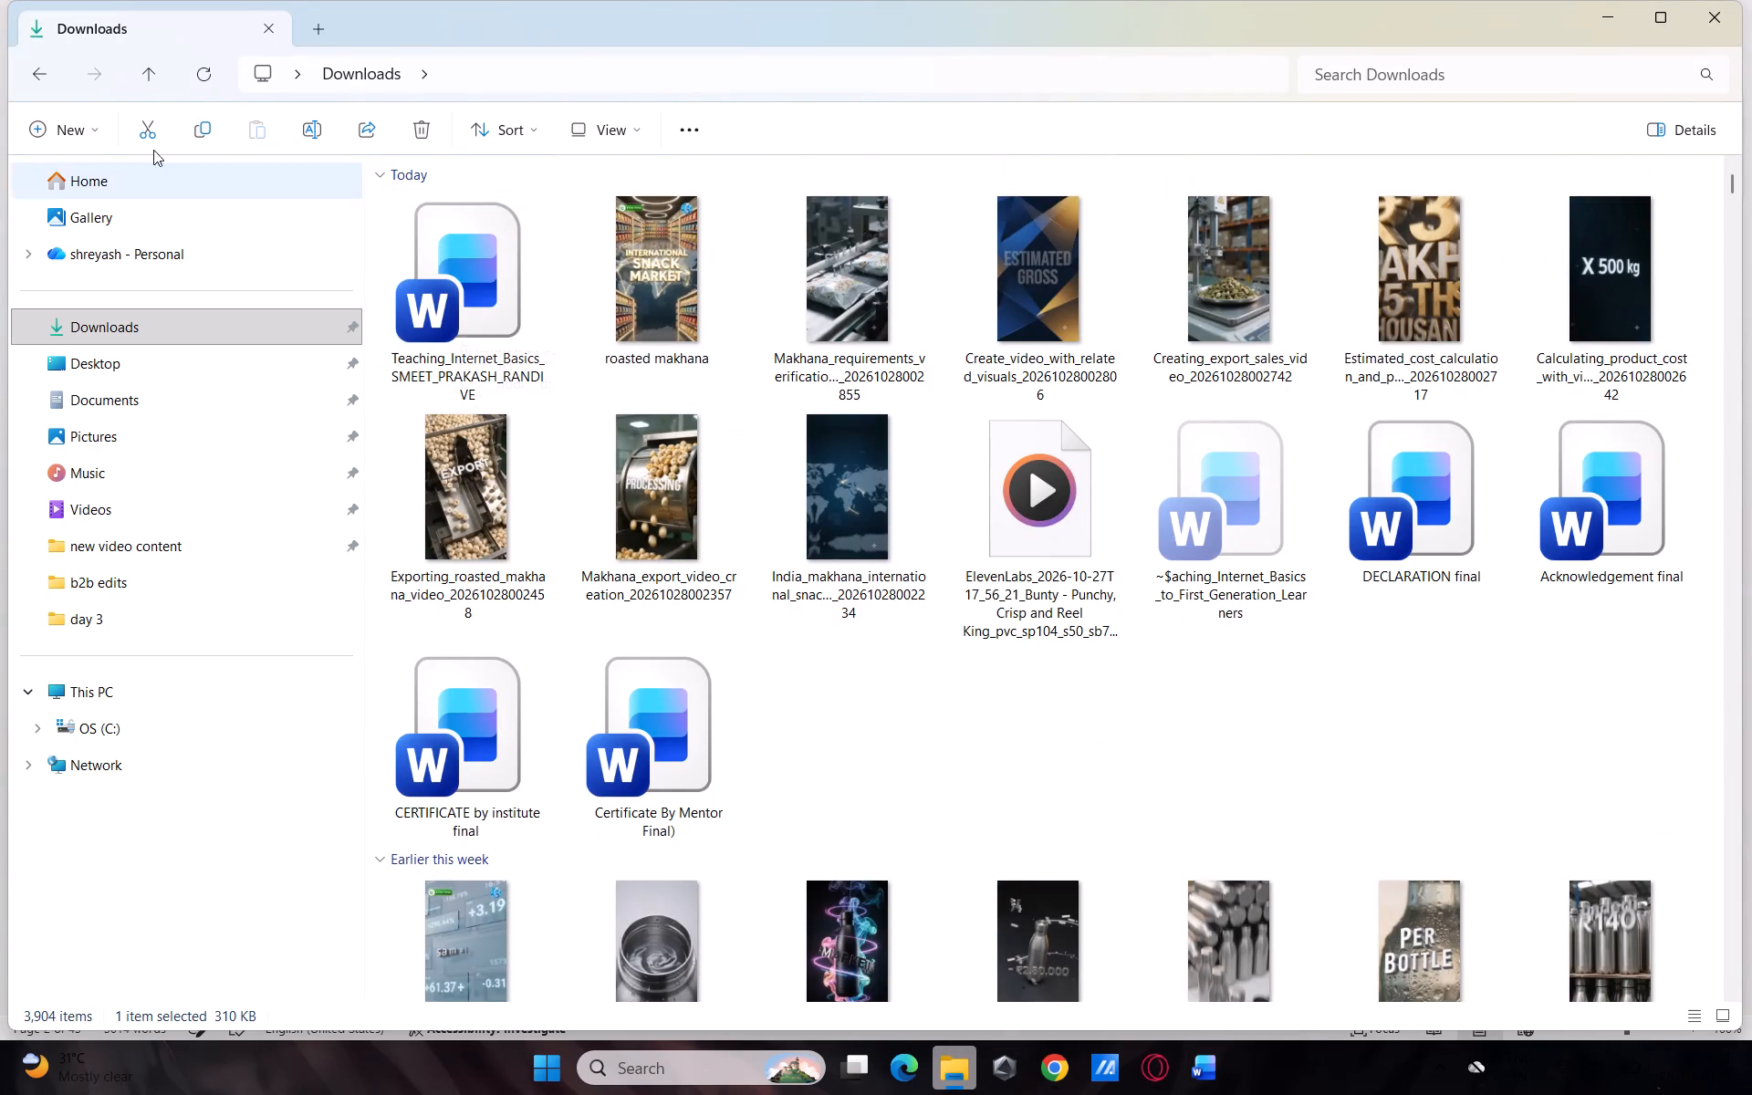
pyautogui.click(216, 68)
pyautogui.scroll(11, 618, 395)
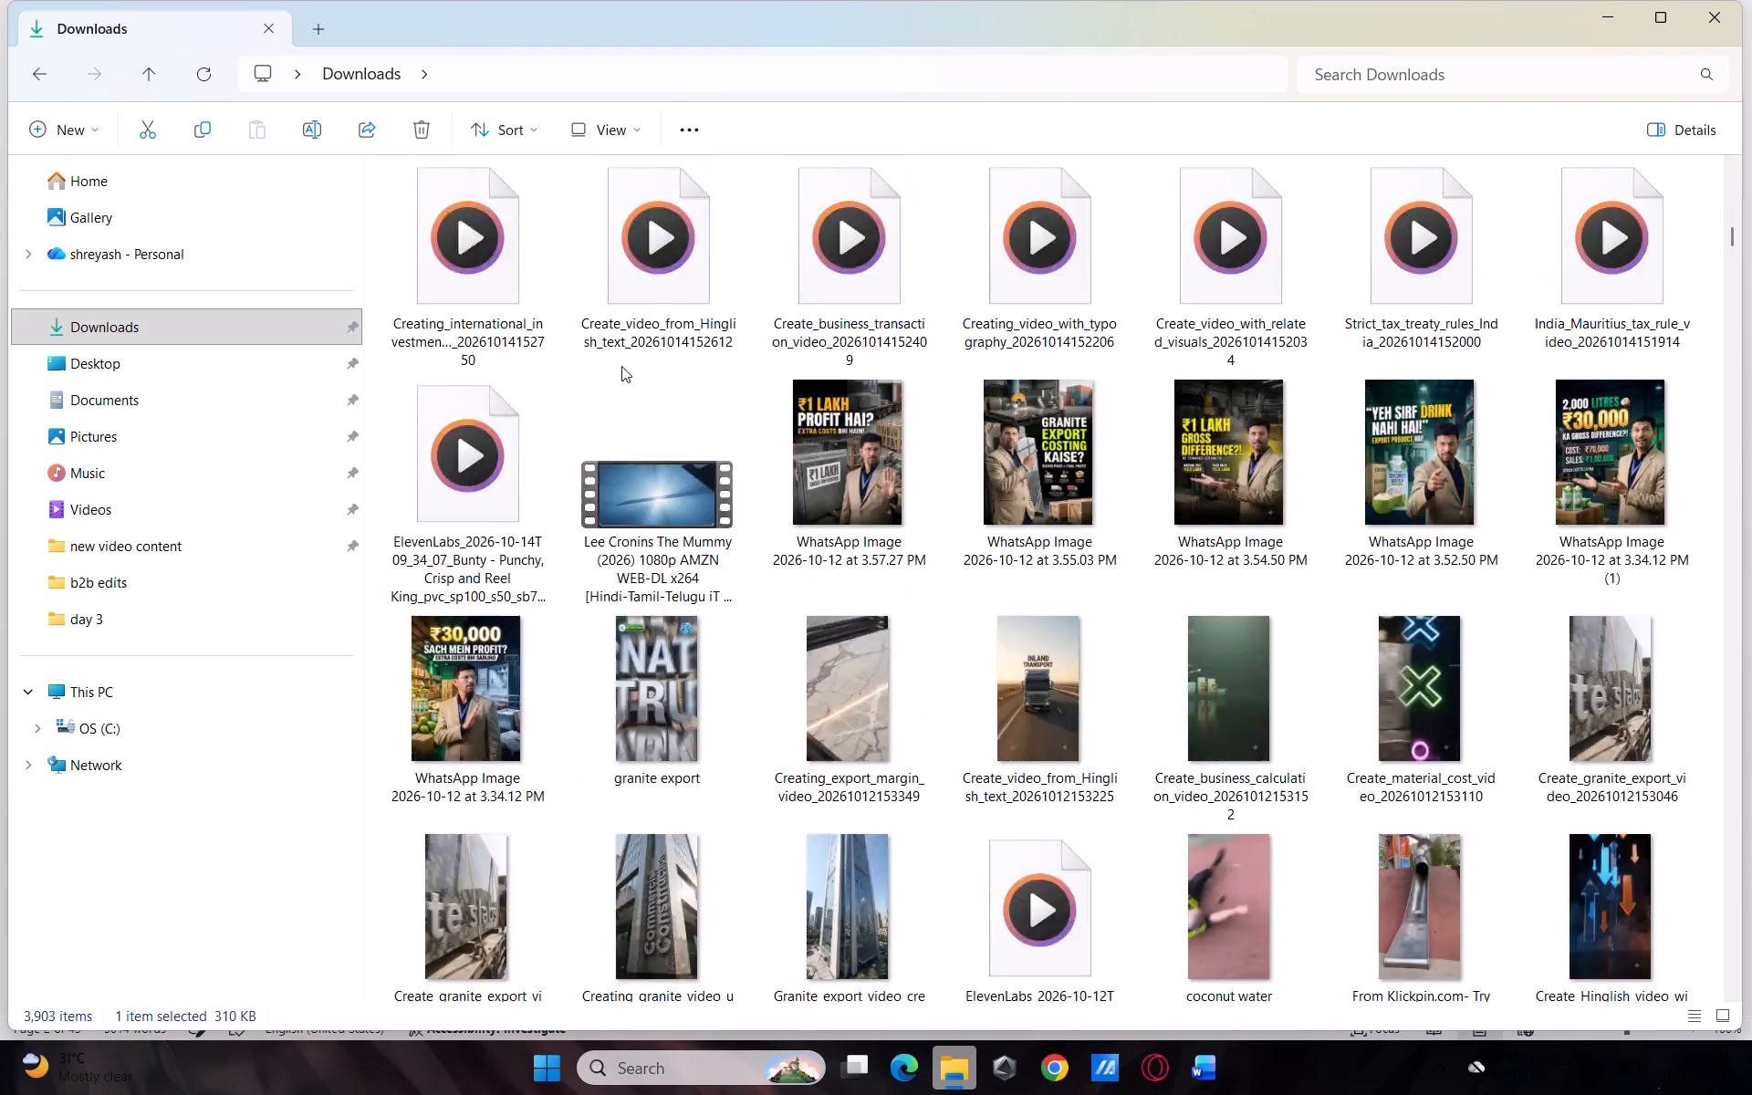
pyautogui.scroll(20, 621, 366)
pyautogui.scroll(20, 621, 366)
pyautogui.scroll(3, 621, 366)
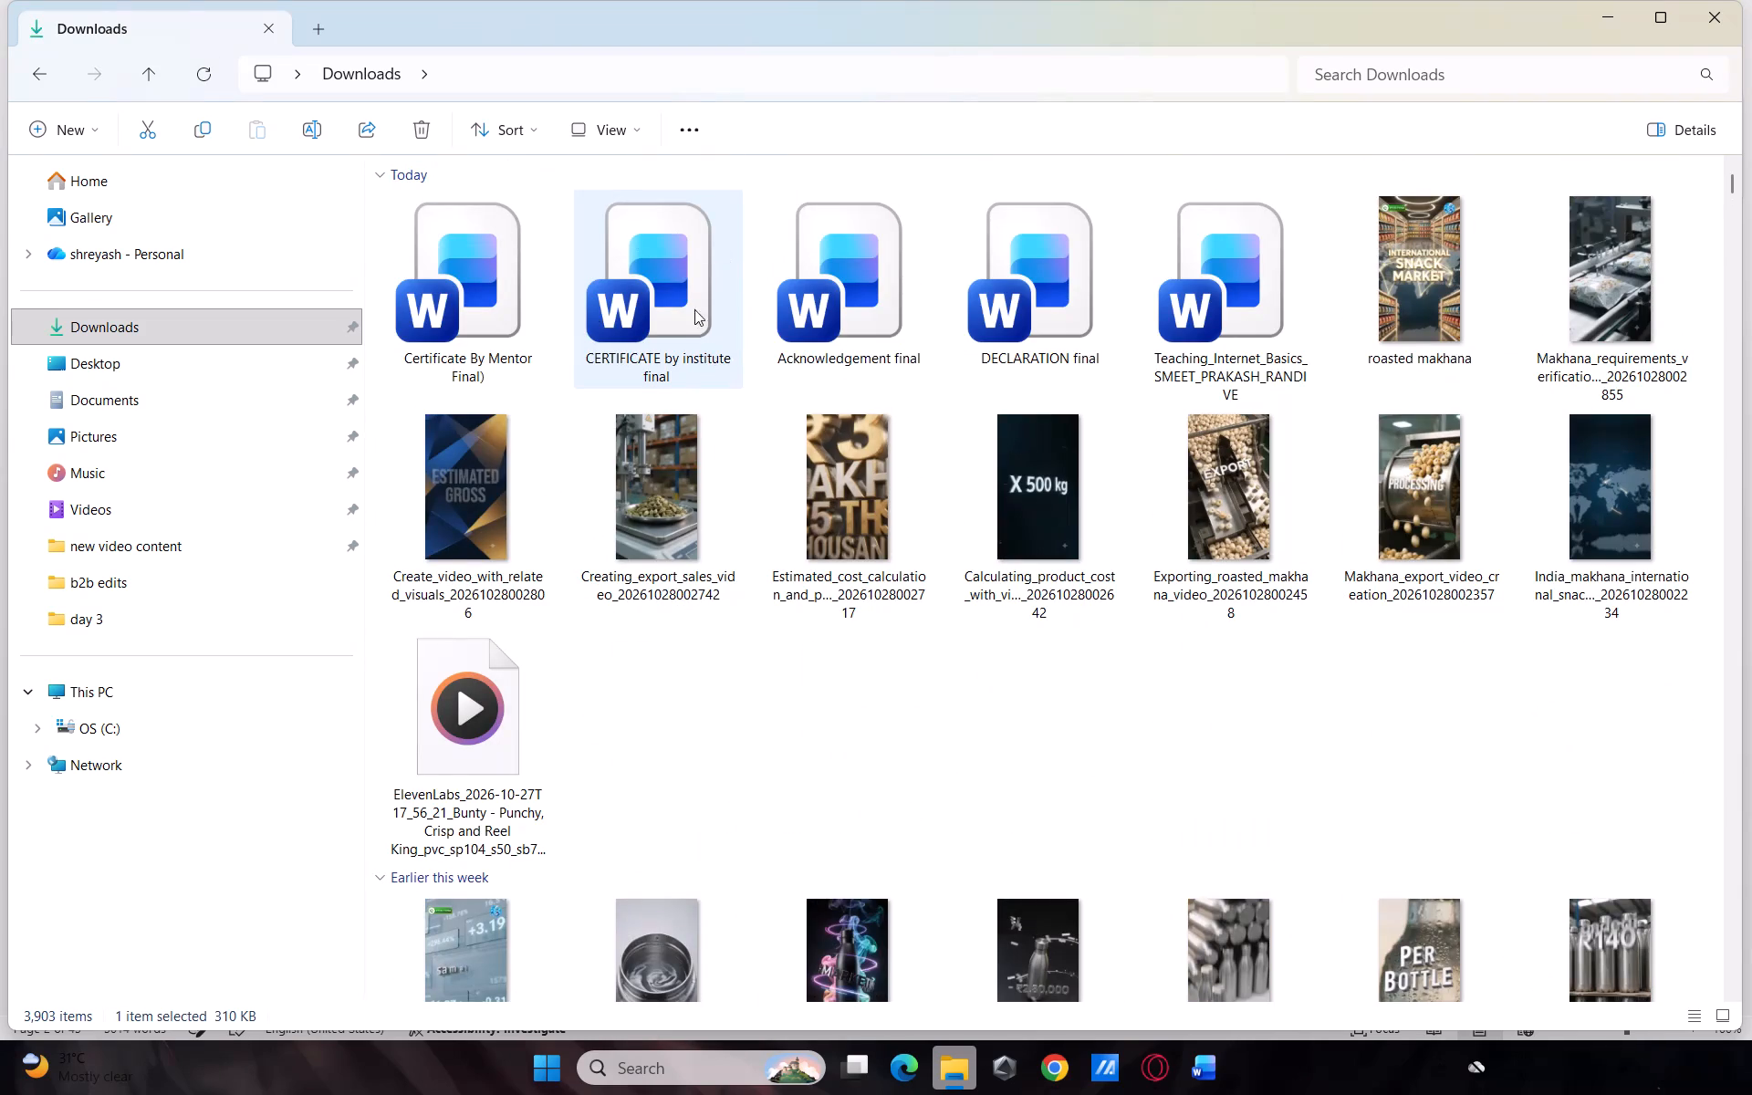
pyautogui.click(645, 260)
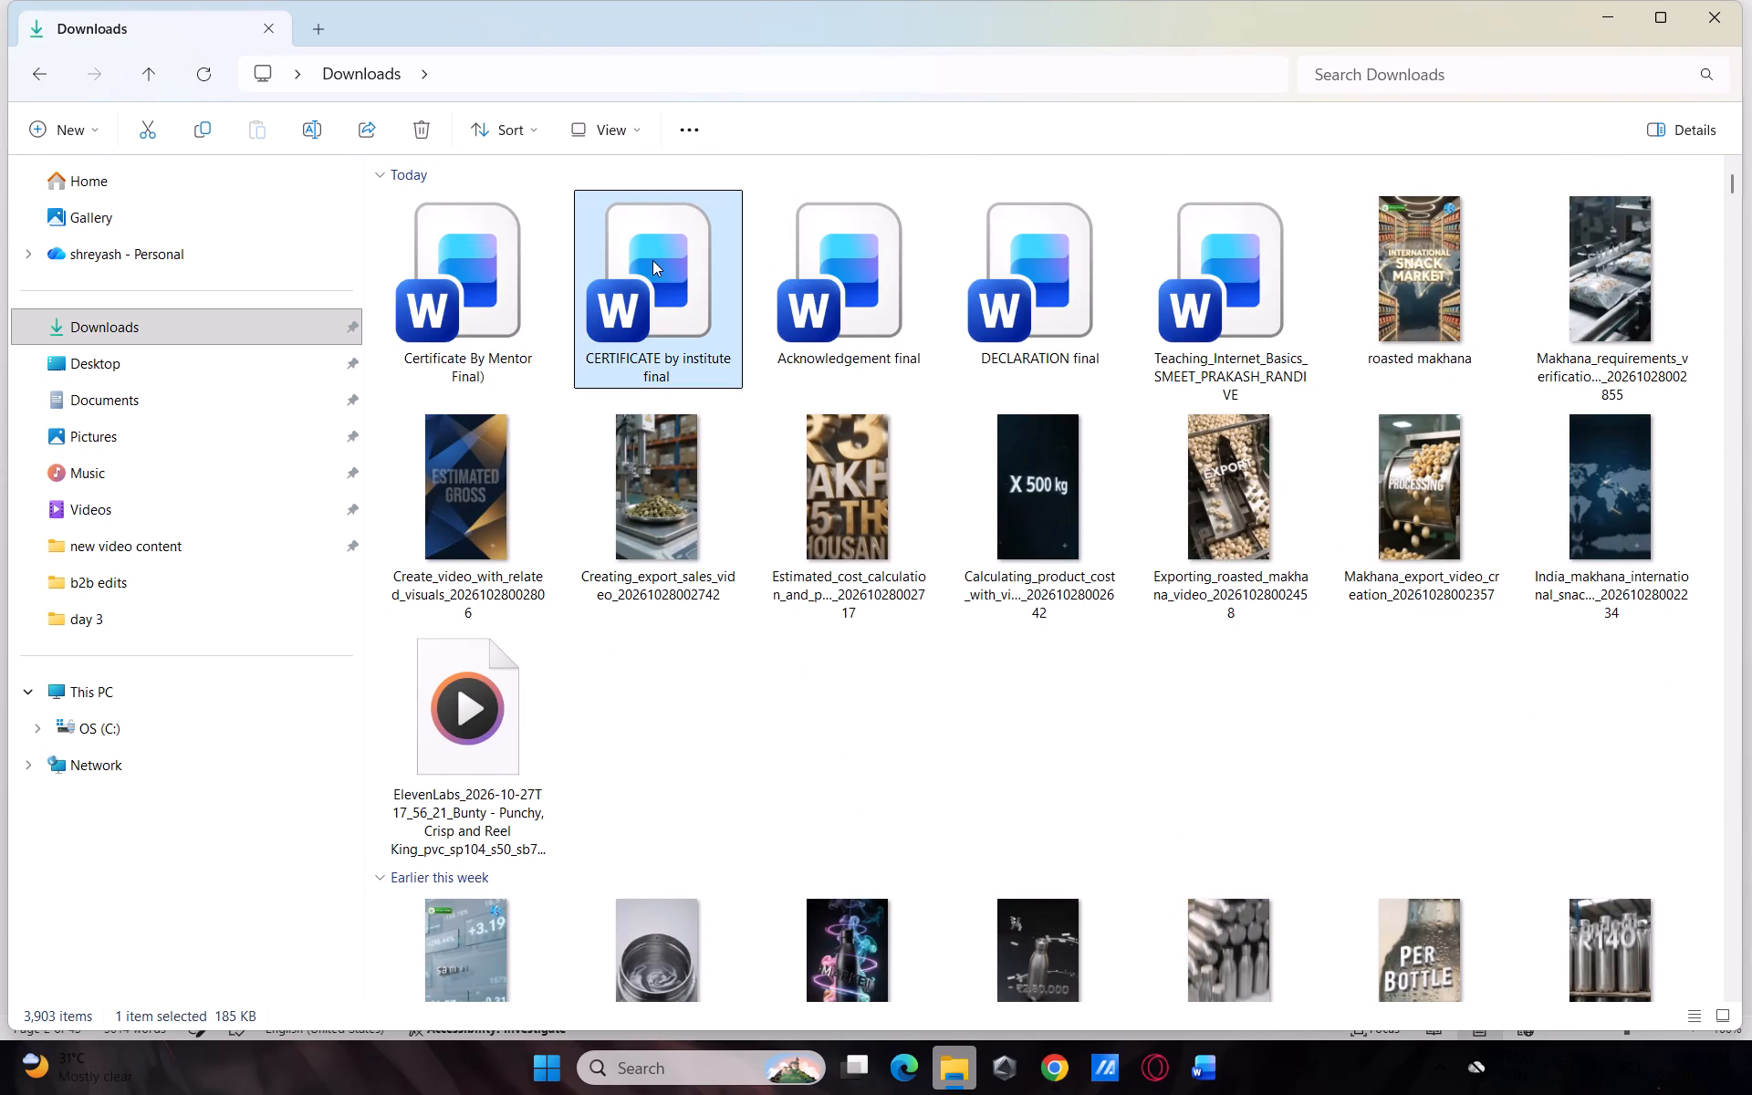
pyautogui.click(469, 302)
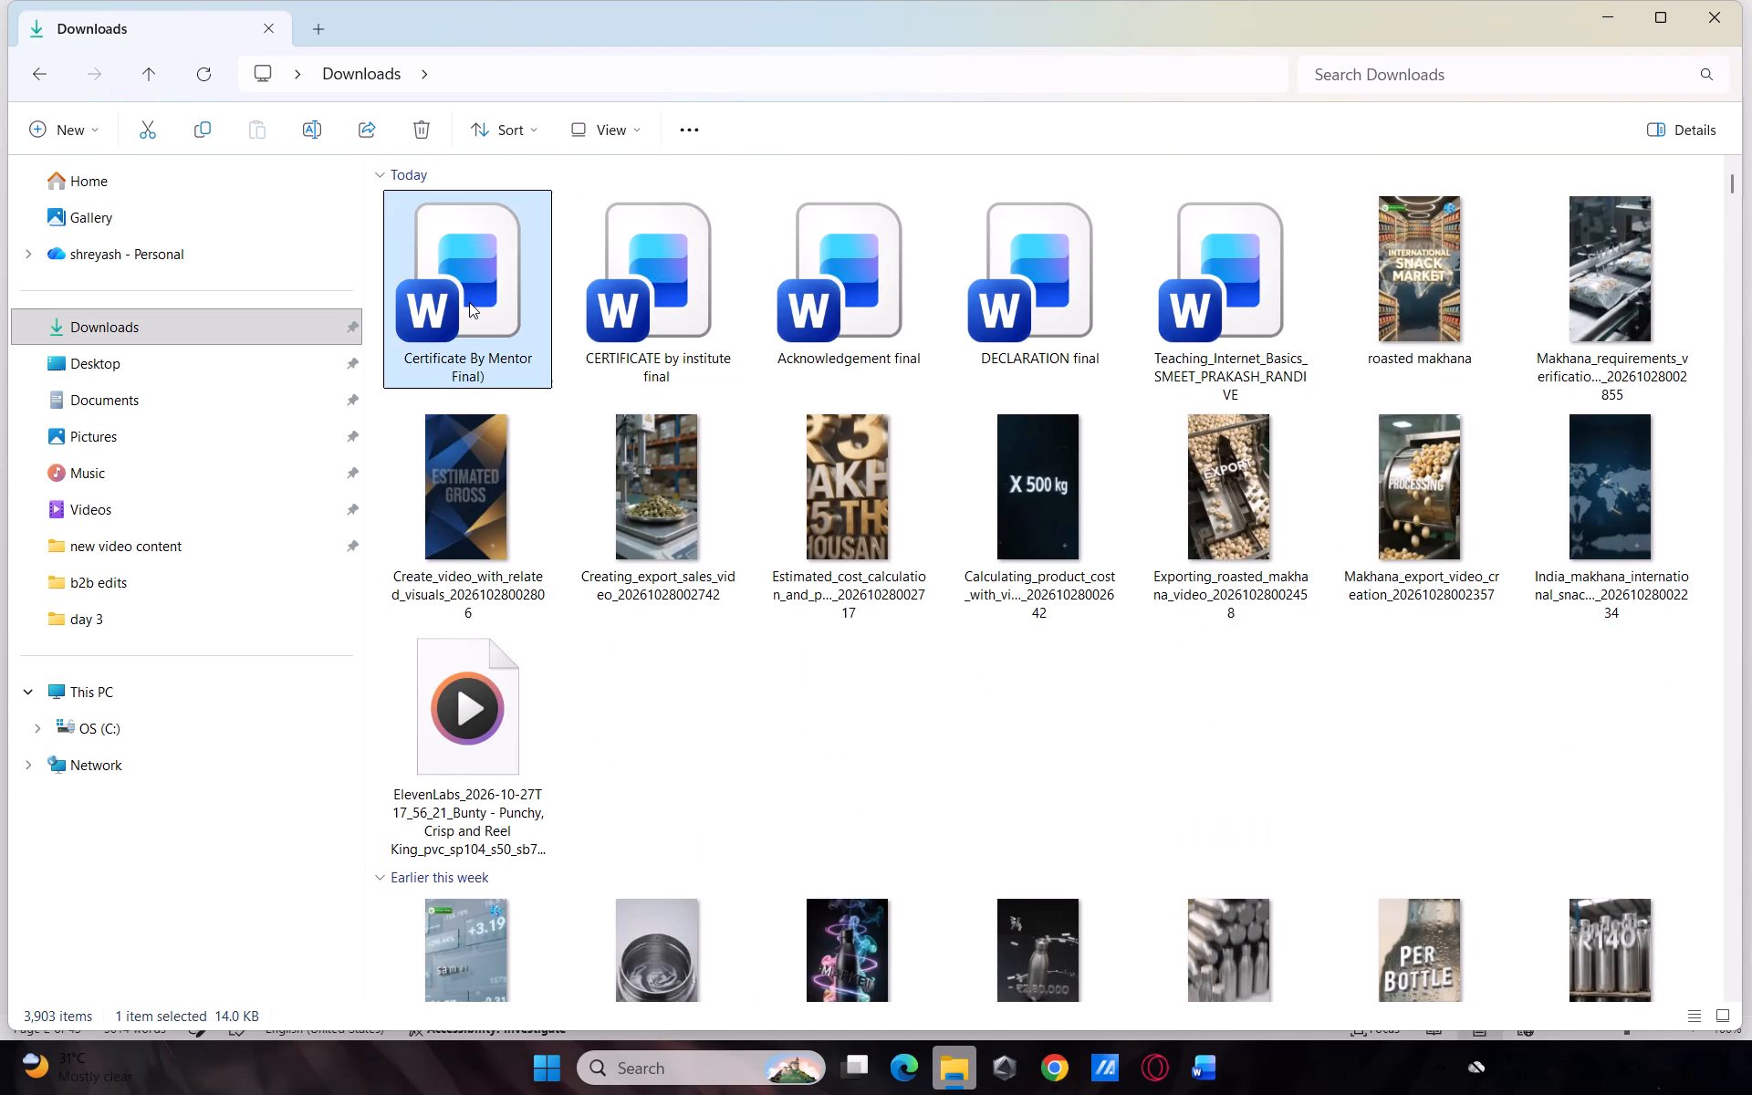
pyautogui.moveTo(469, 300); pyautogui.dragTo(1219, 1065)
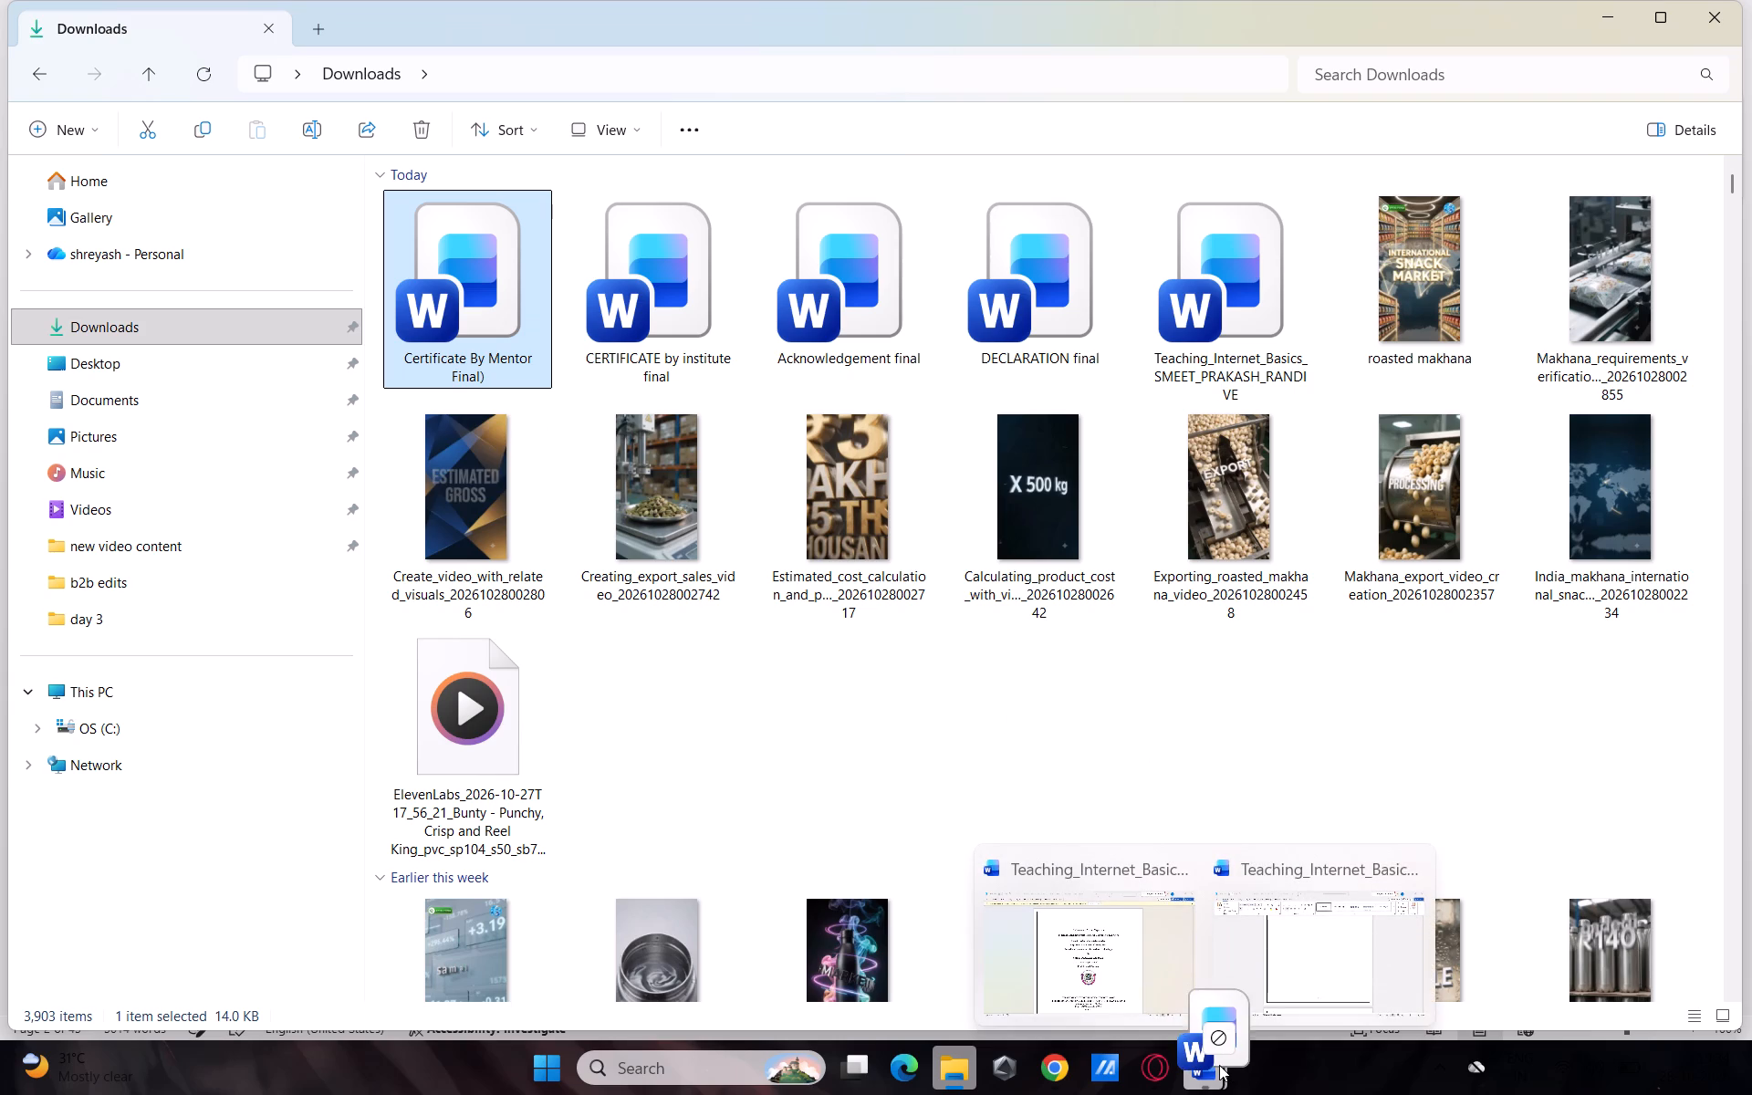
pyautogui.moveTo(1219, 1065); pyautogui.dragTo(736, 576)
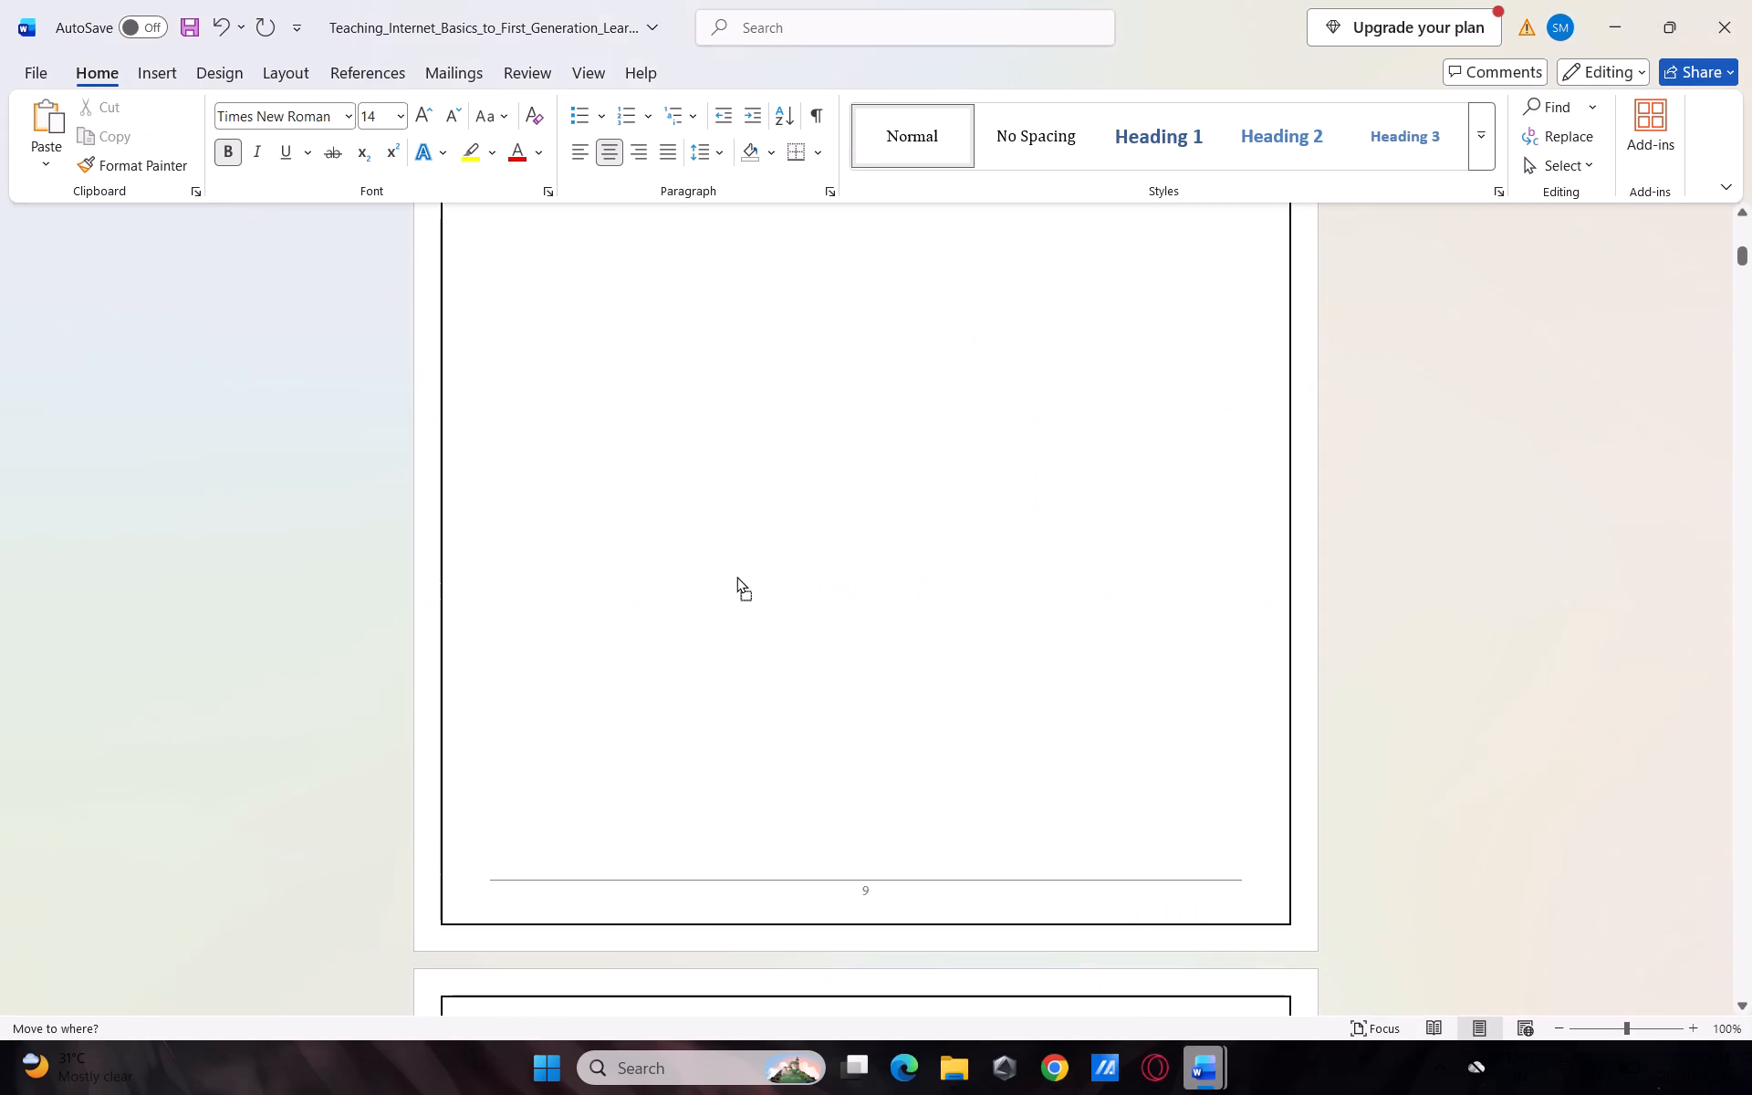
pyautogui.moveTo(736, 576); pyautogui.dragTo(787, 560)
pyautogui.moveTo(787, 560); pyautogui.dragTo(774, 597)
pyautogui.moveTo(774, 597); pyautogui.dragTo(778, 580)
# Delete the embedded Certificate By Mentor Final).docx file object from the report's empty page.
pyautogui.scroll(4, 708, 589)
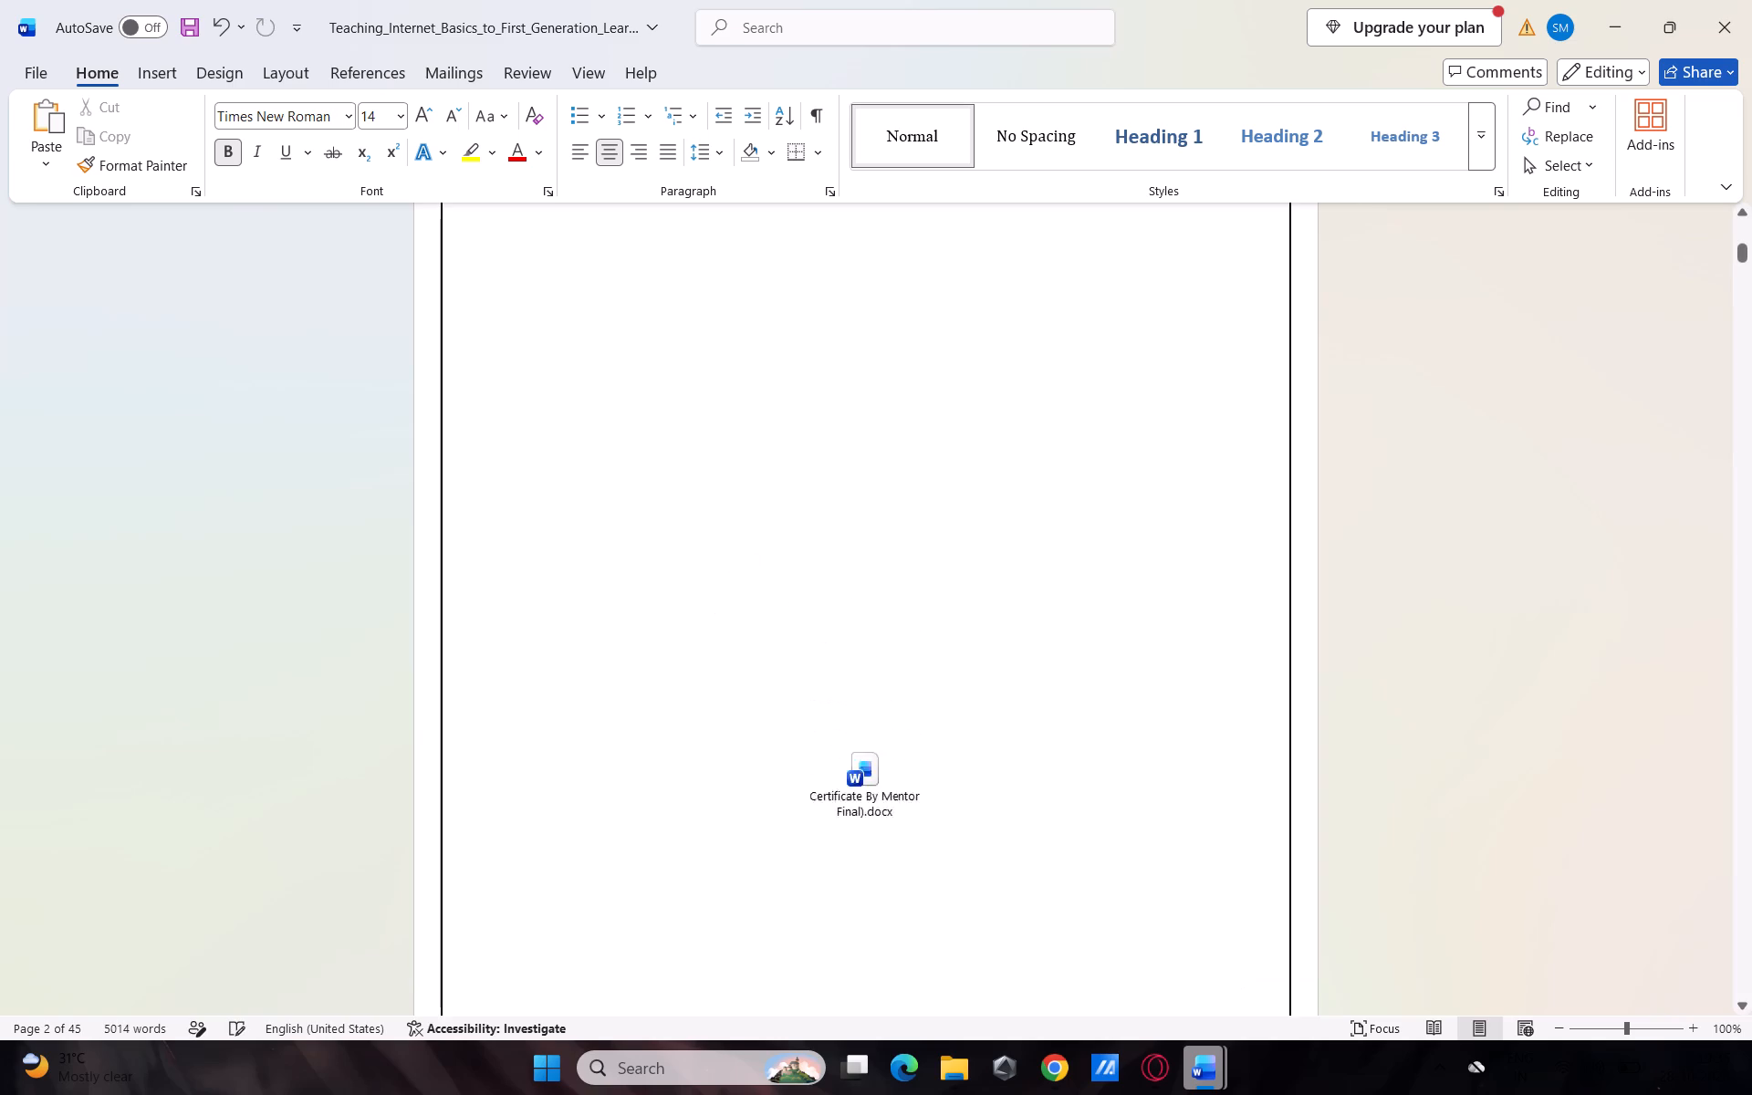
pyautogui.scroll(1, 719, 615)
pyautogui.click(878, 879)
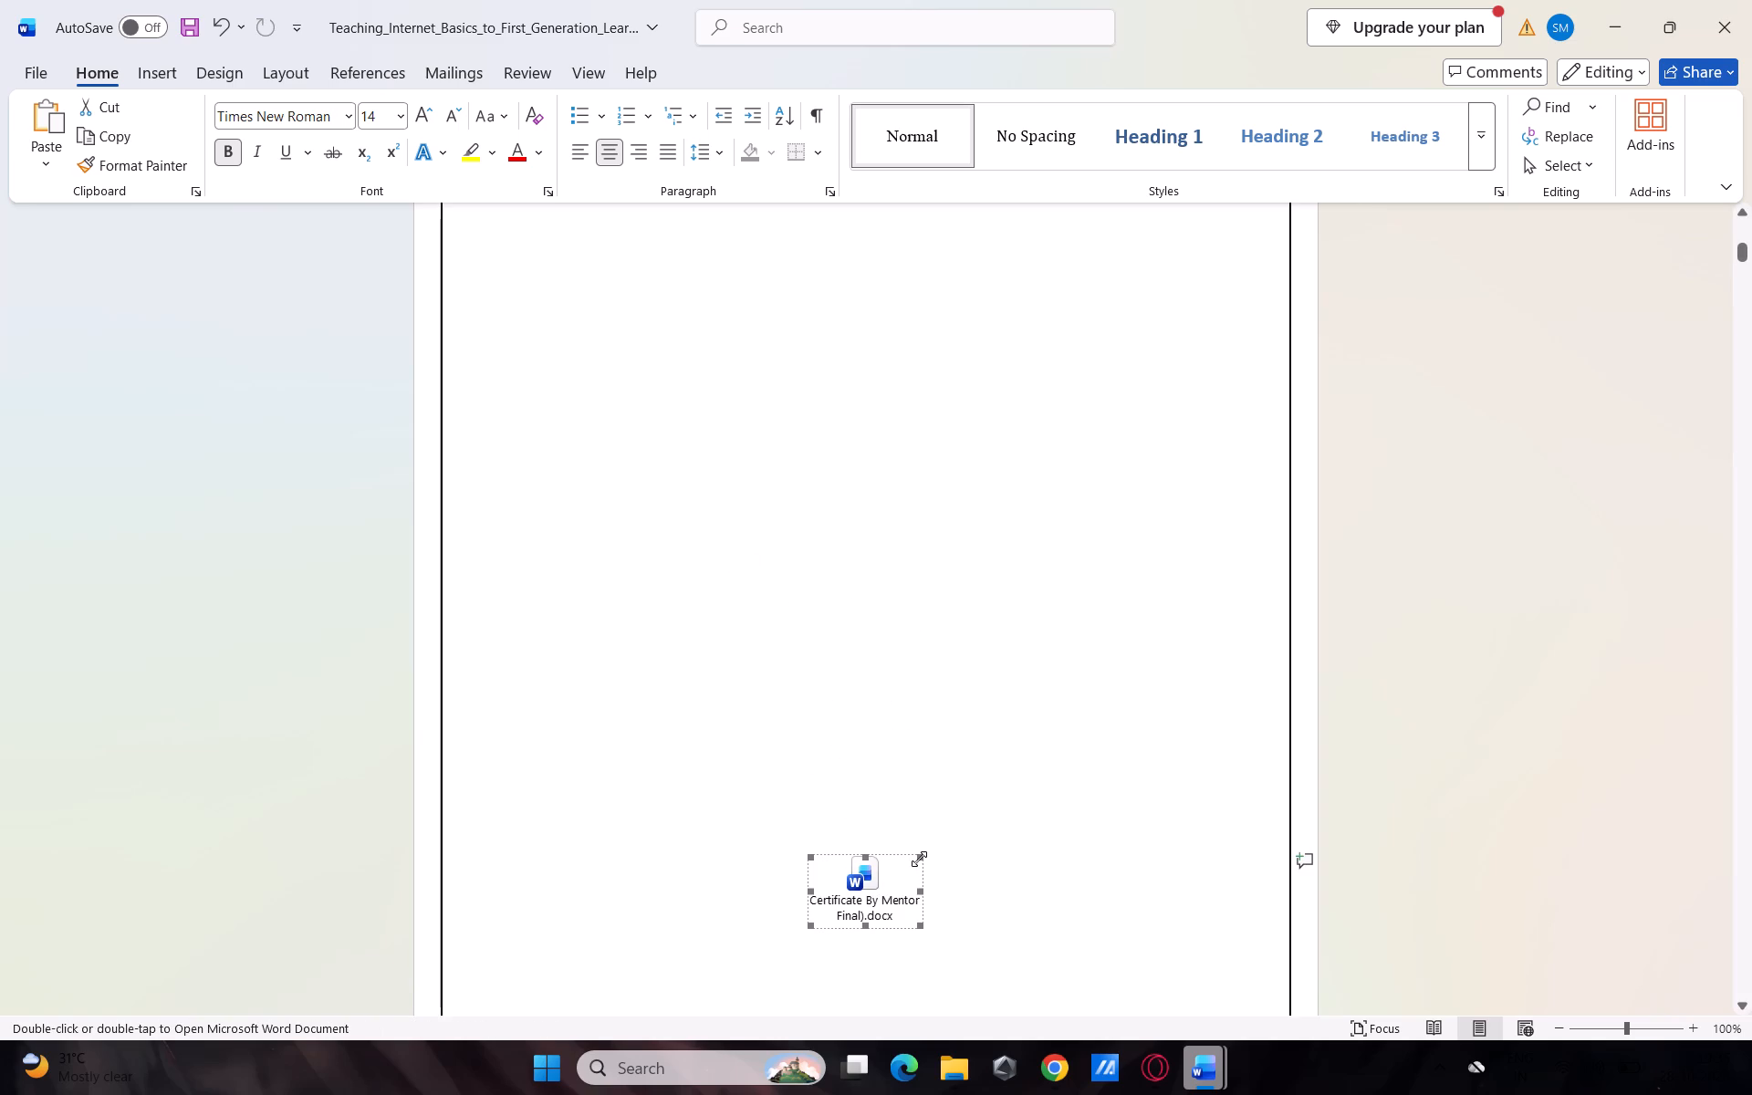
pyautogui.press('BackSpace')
# Open the Certificate By Mentor Final) document from Downloads and copy all its text, from the title to the Place line.
pyautogui.click(966, 1089)
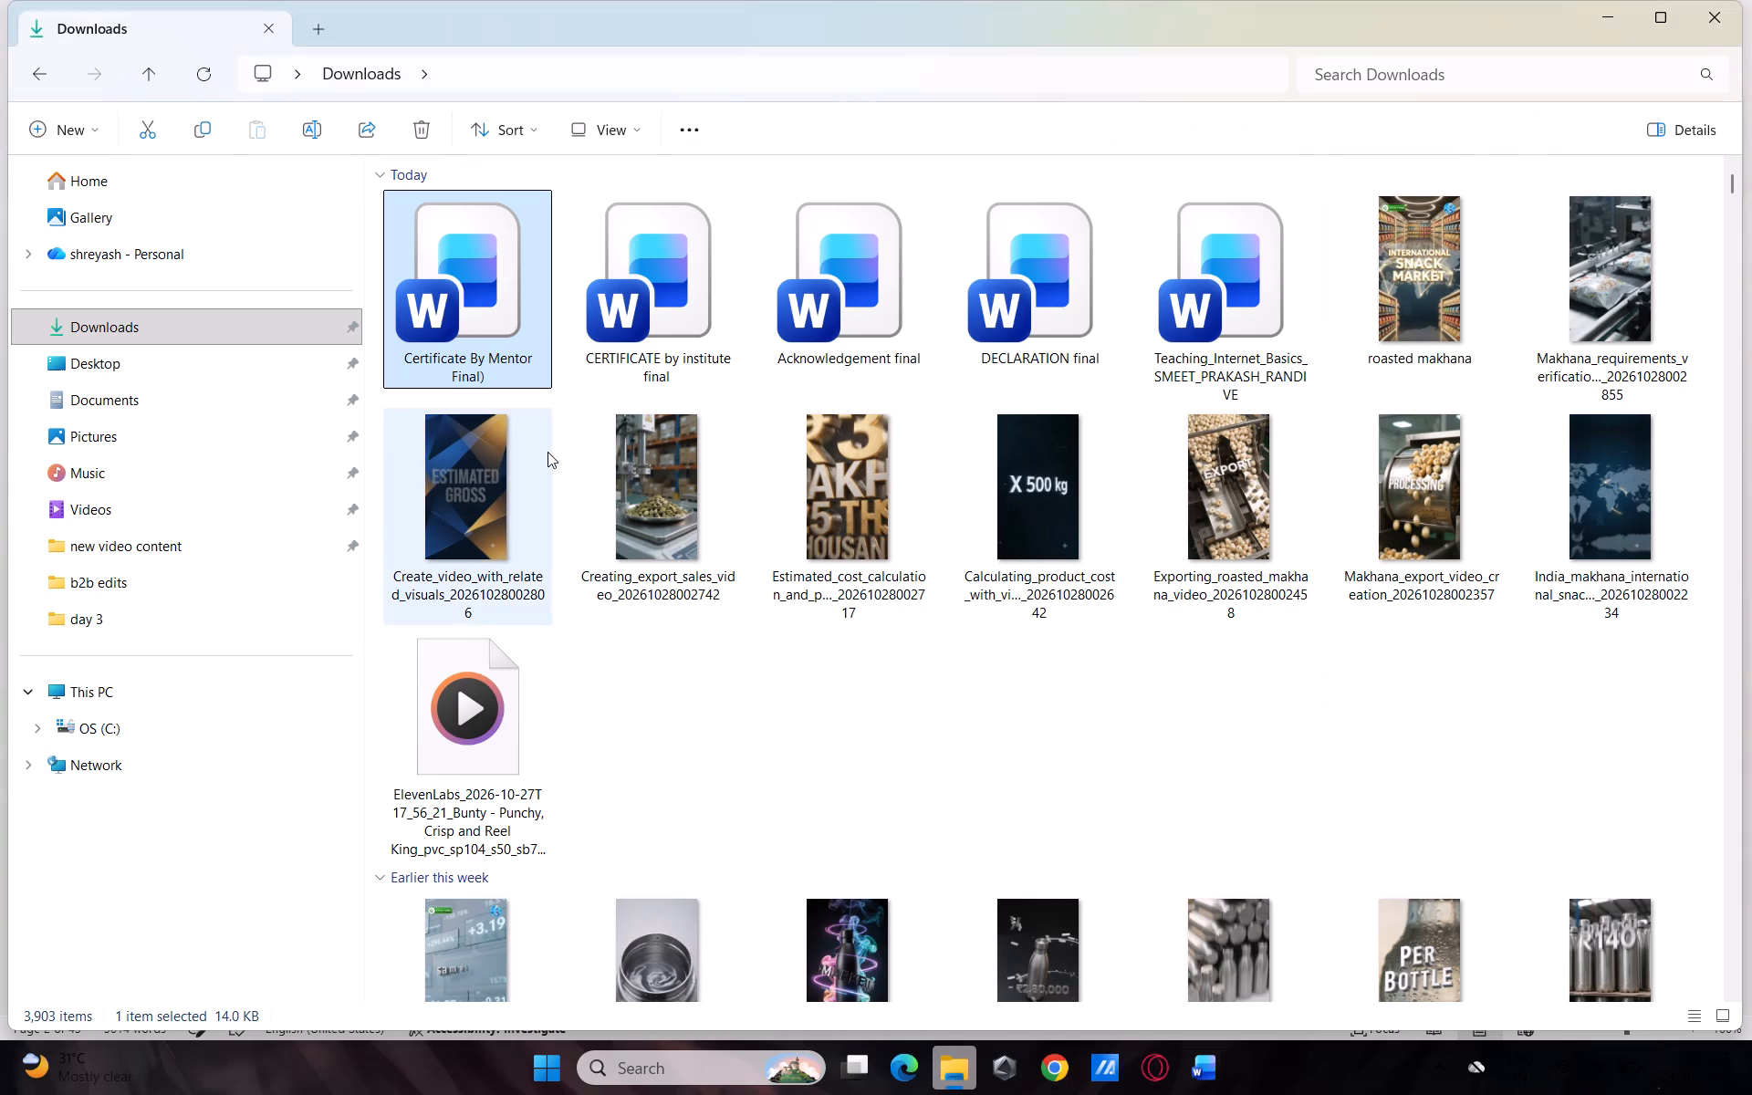
pyautogui.doubleClick(492, 234)
pyautogui.scroll(5, 655, 752)
pyautogui.scroll(-4, 655, 752)
pyautogui.scroll(8, 655, 752)
pyautogui.moveTo(735, 308); pyautogui.dragTo(865, 444)
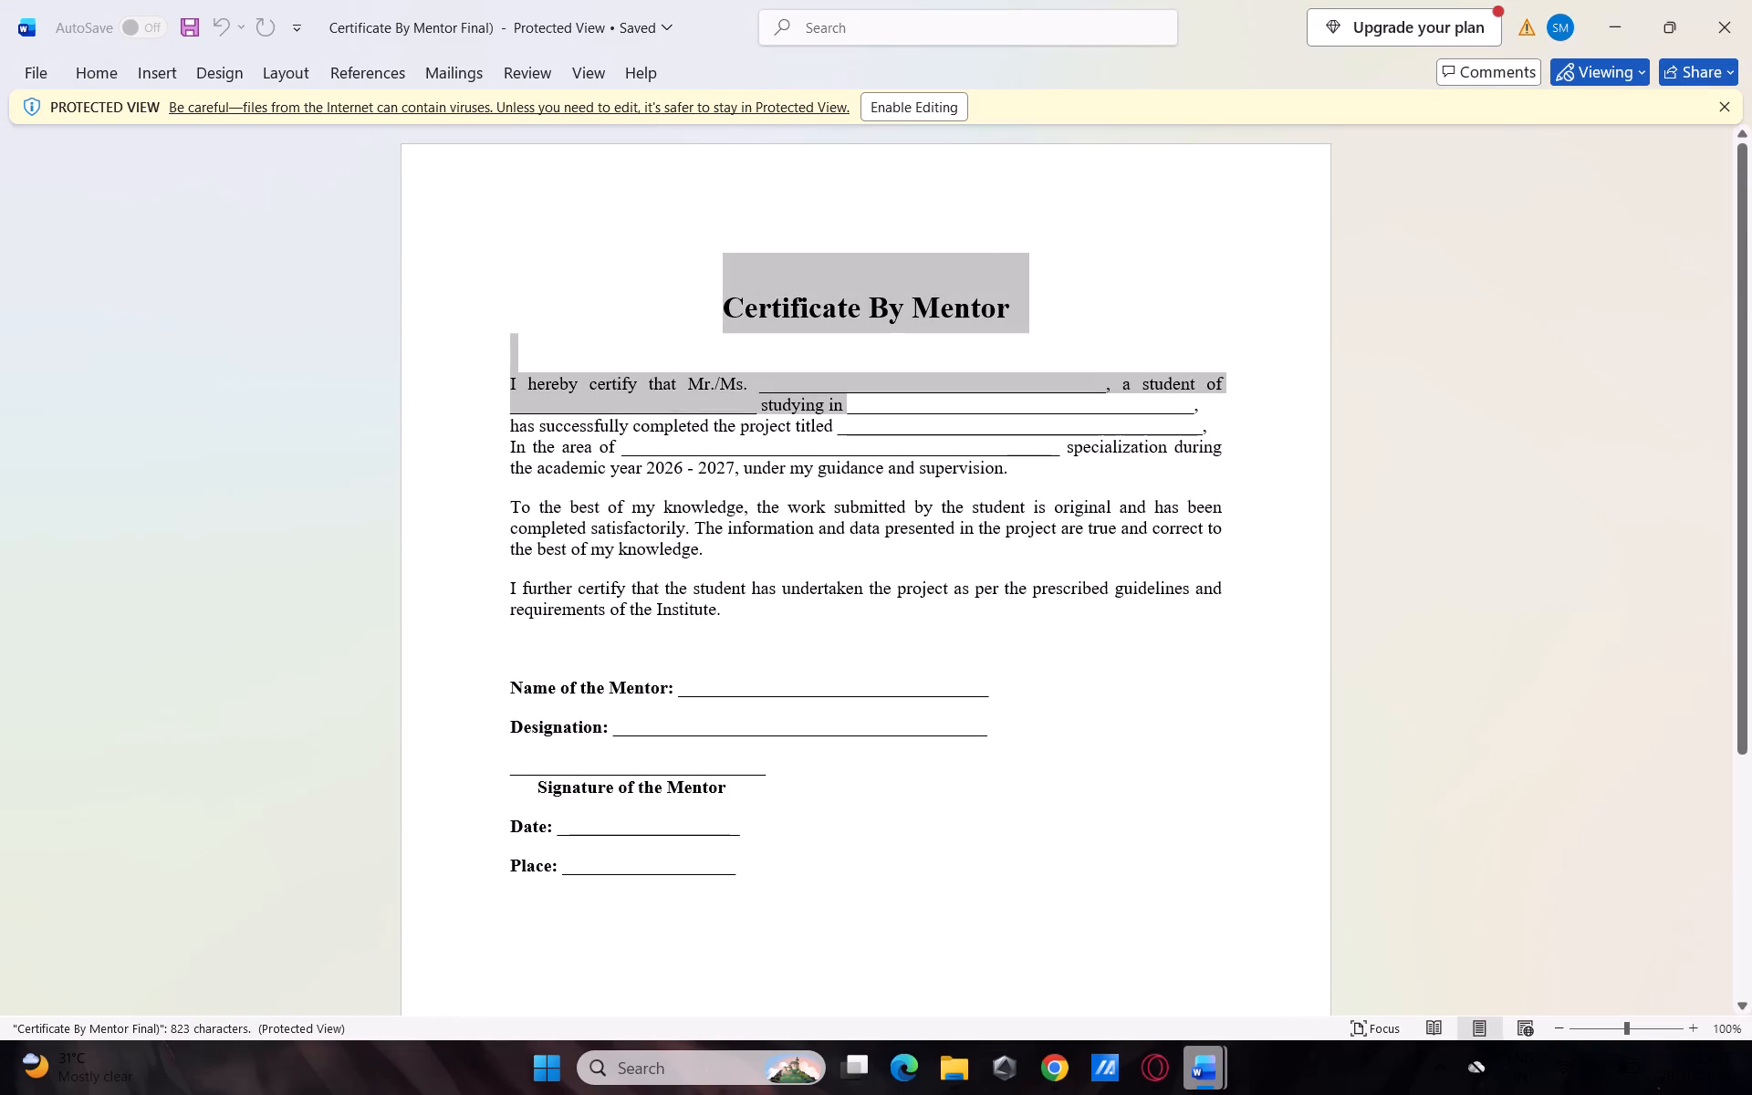
pyautogui.moveTo(865, 444); pyautogui.dragTo(1044, 881)
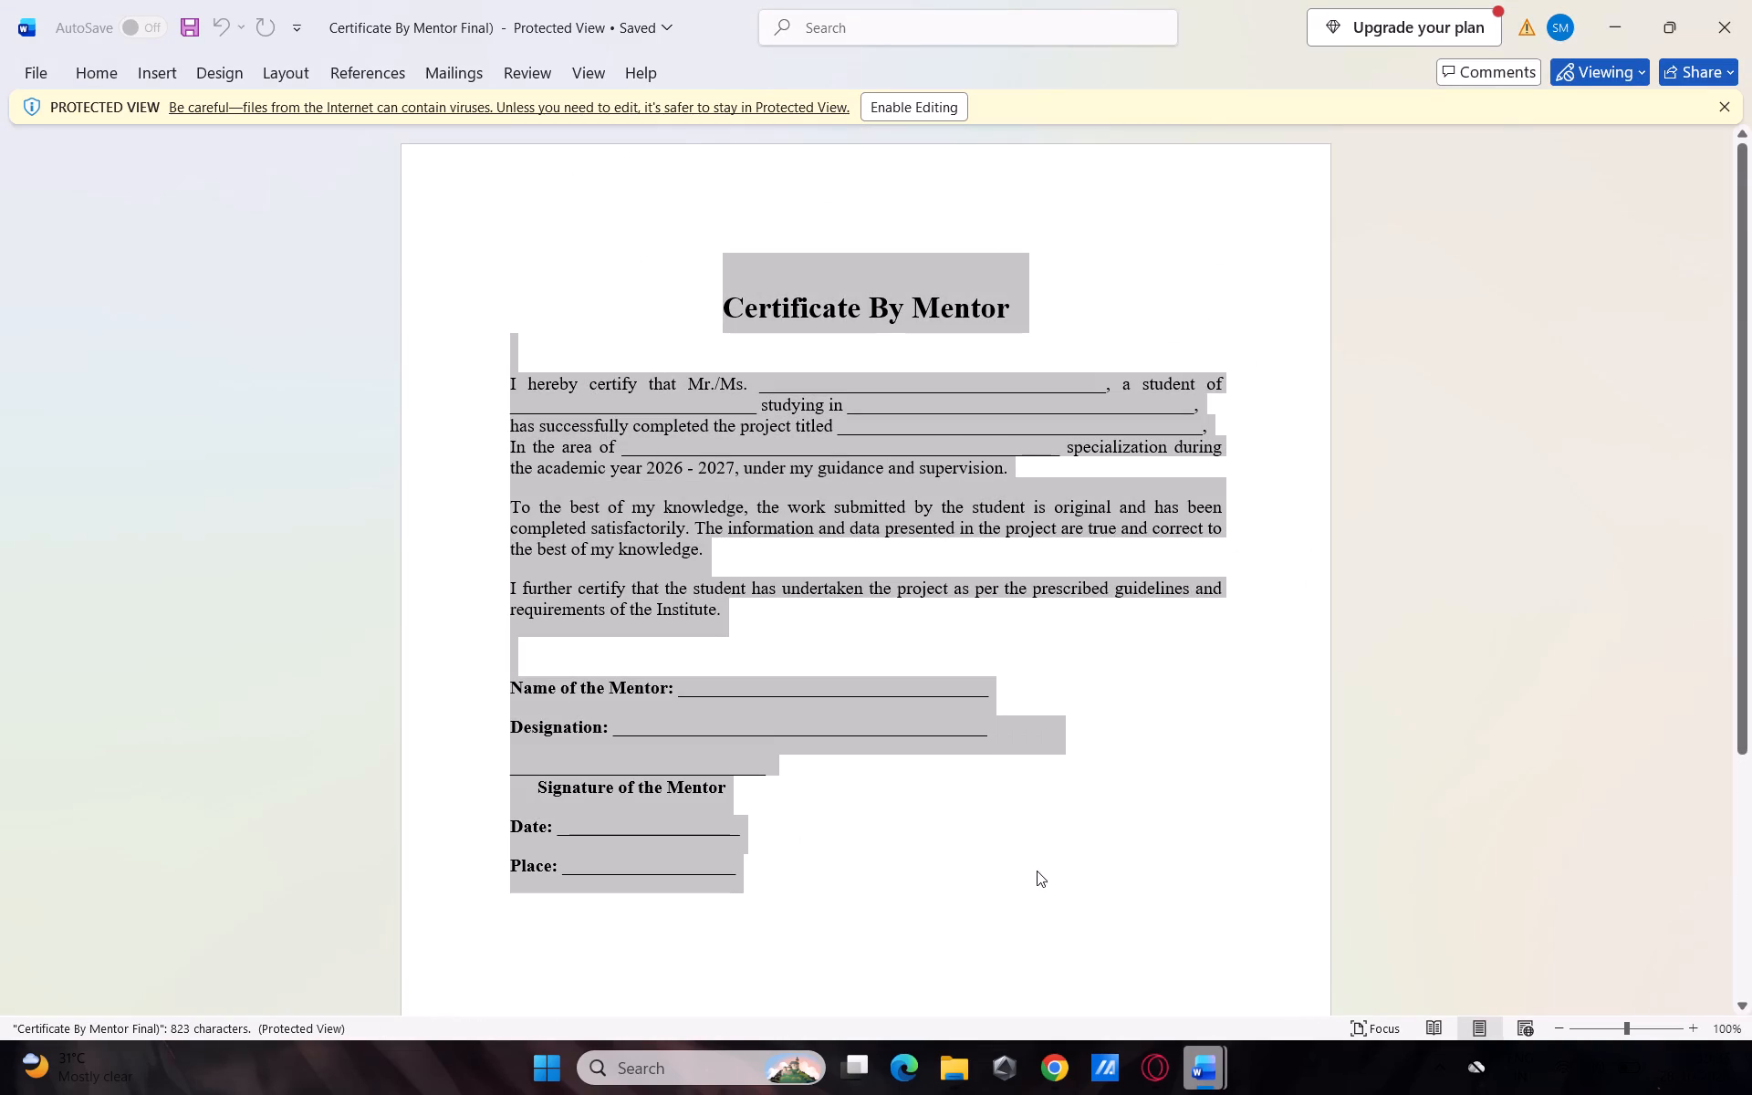
pyautogui.hotkey('ctrl', 'c')
# Switch back to the report and paste the copied mentor certificate at the top of the empty page after the cover.
pyautogui.click(1215, 1071)
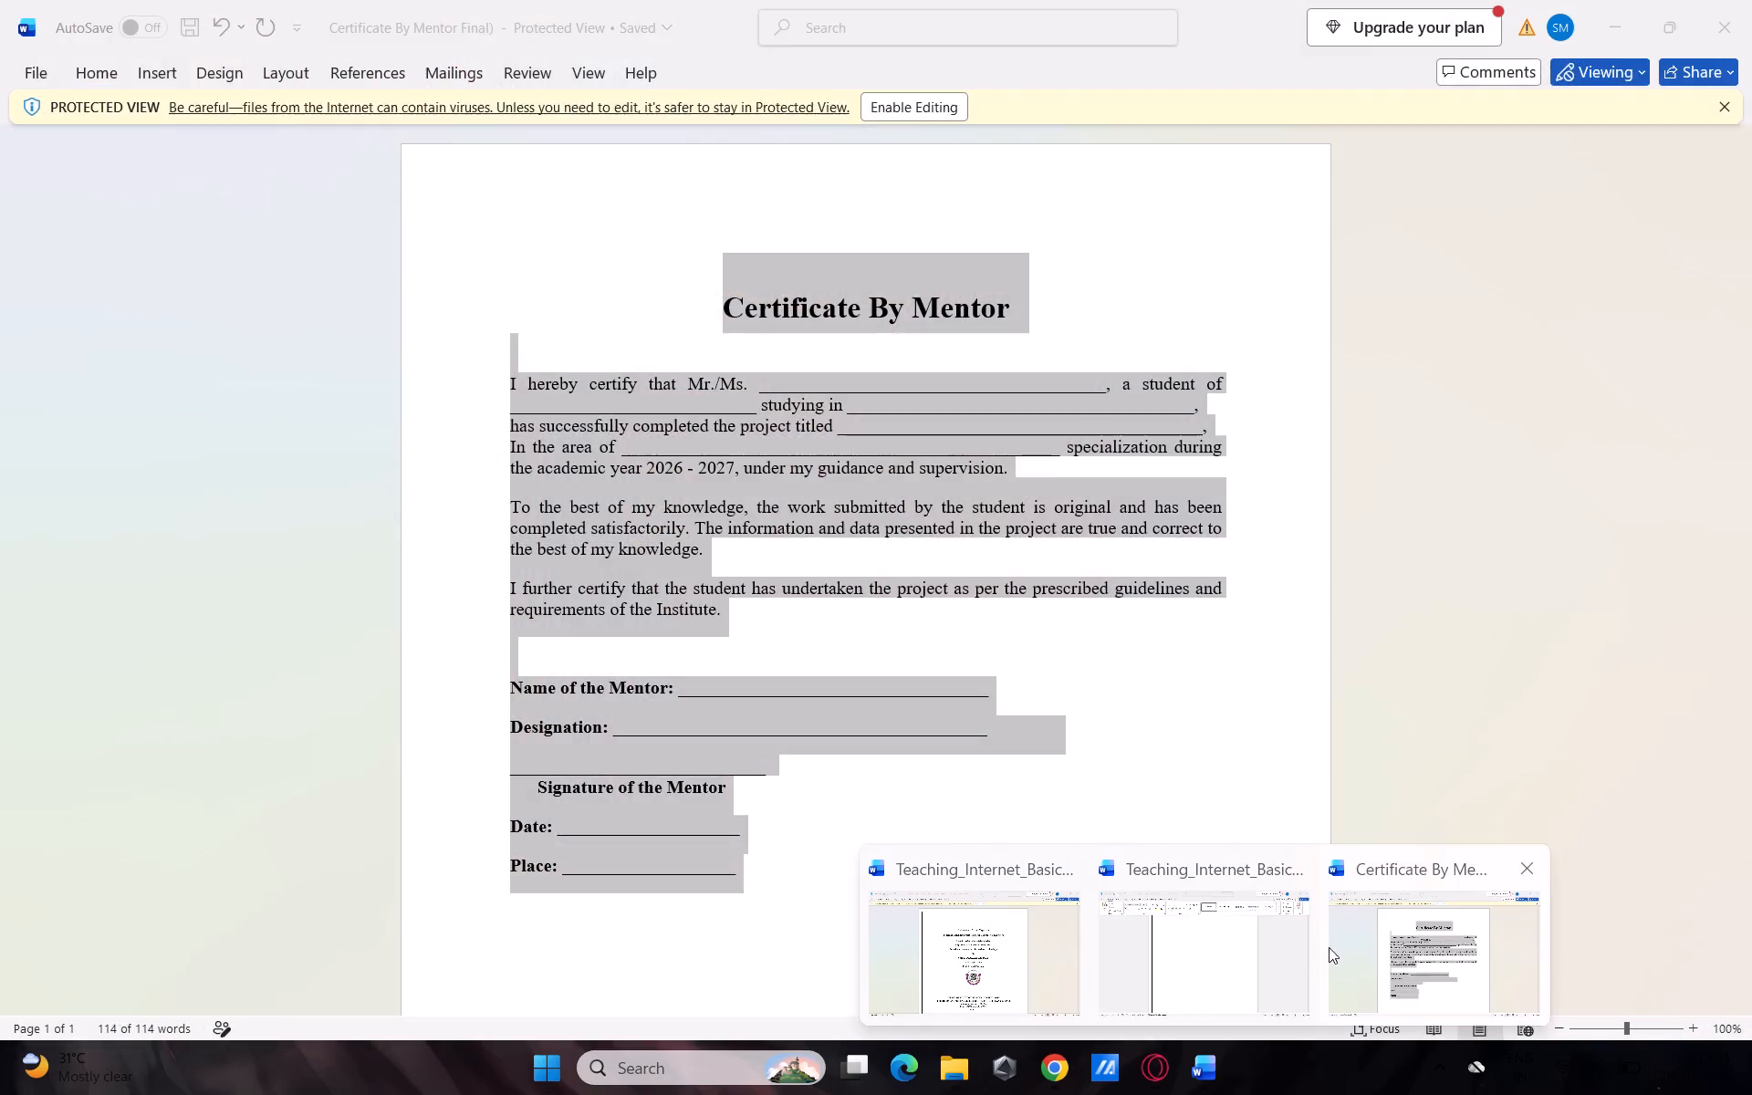
pyautogui.click(1203, 956)
pyautogui.scroll(9, 671, 491)
pyautogui.click(639, 475)
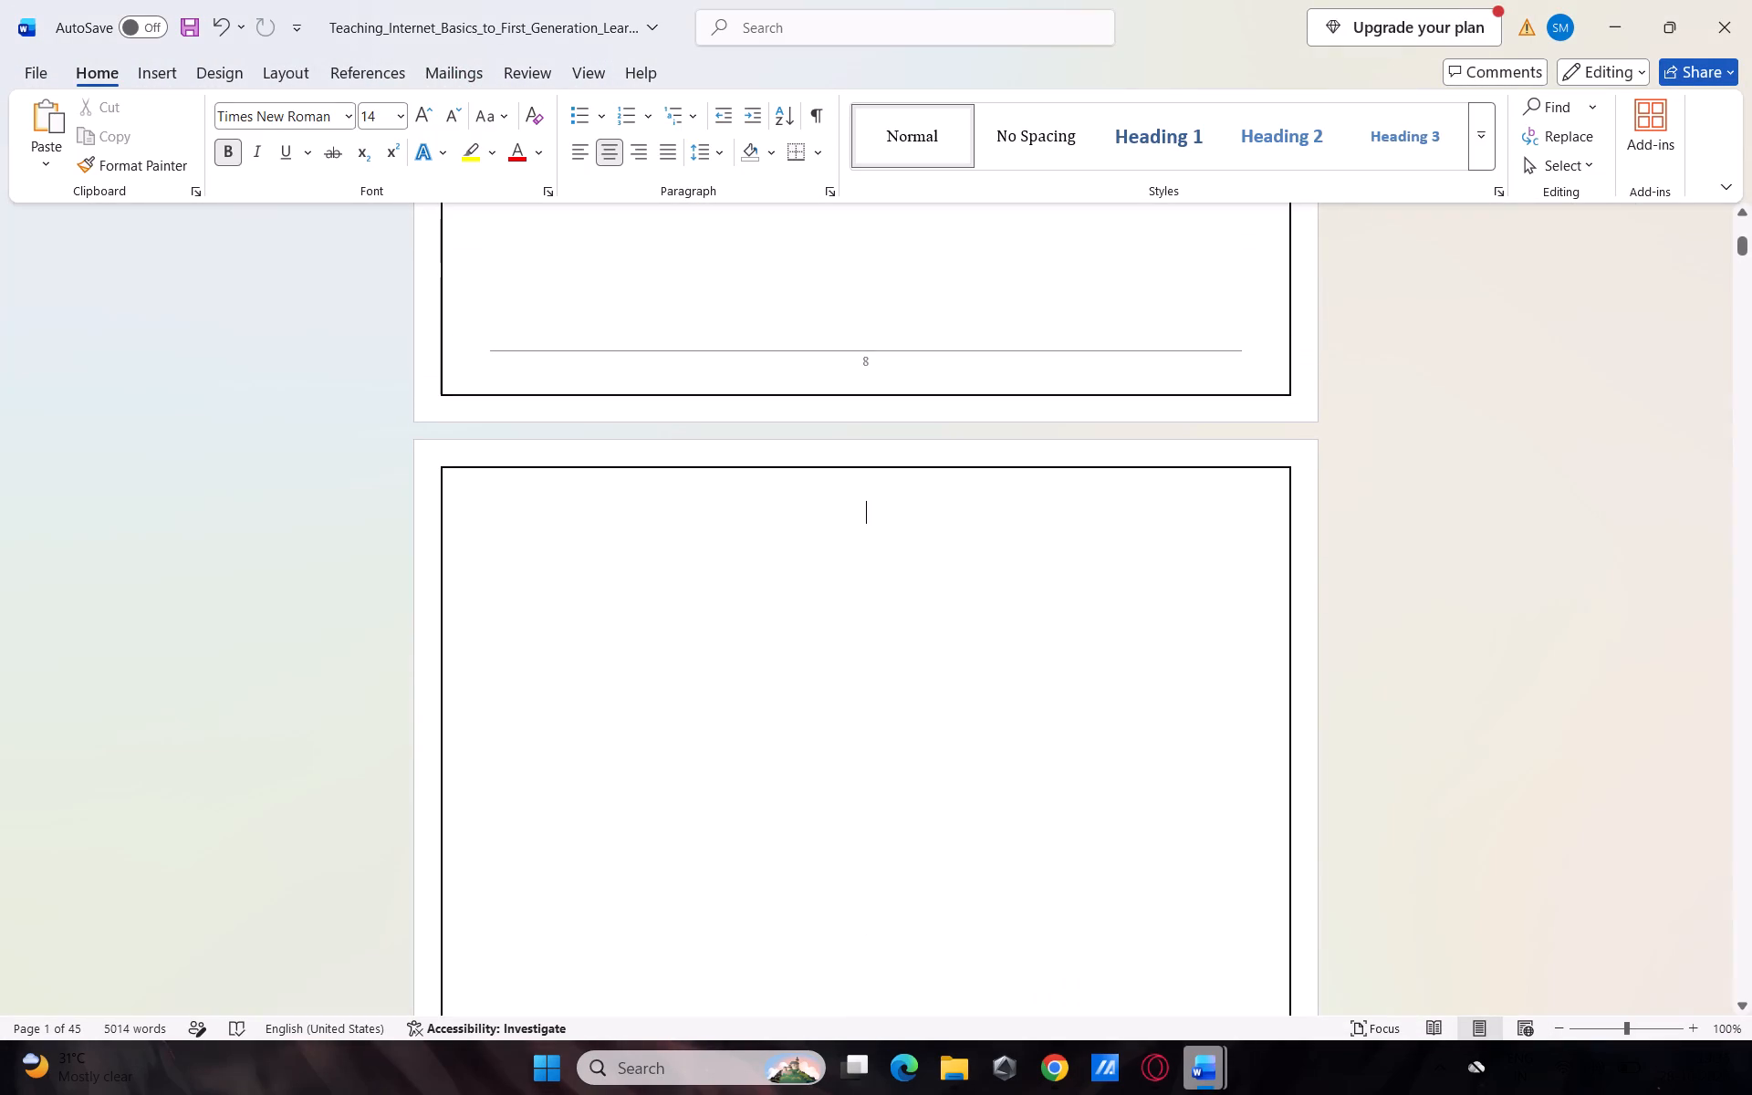
pyautogui.hotkey('ctrl', 'v')
pyautogui.scroll(4, 643, 579)
pyautogui.scroll(-2, 664, 589)
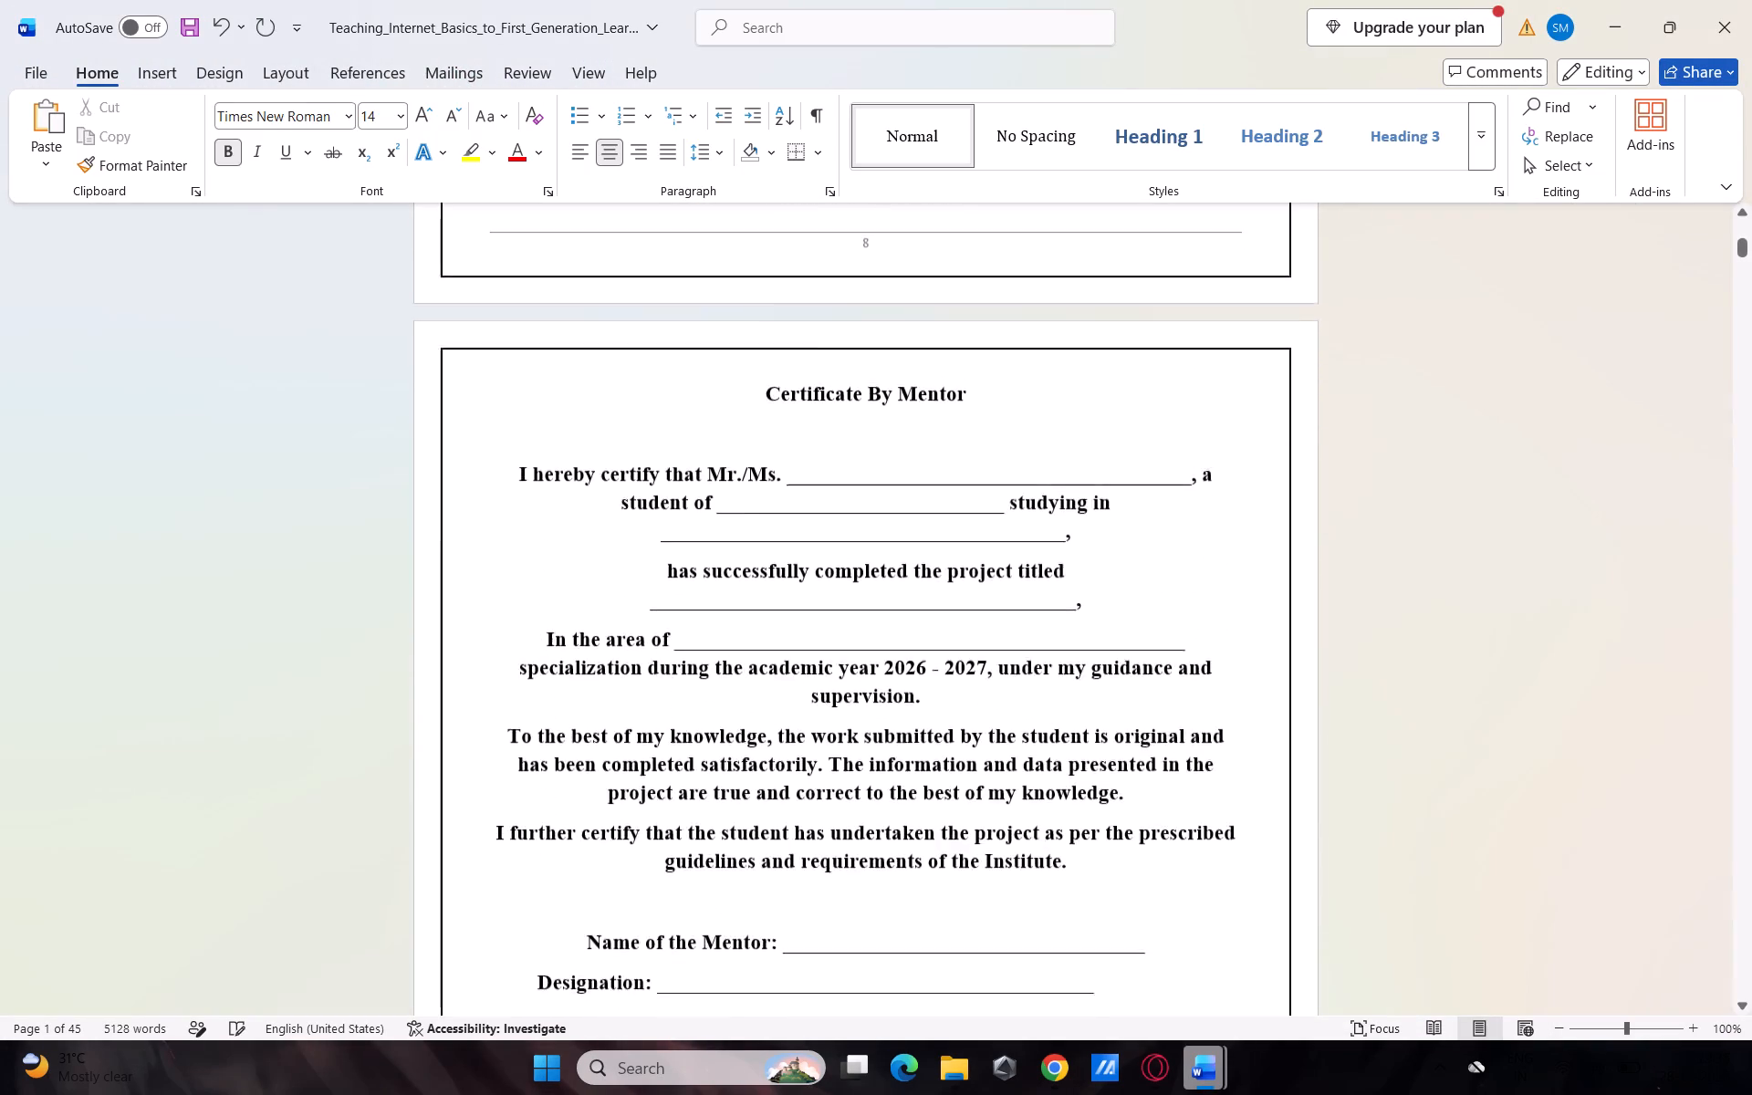
# Insert three blank lines above the Certificate By Mentor title to lower the certificate on its page.
pyautogui.scroll(-11, 664, 589)
pyautogui.scroll(13, 700, 606)
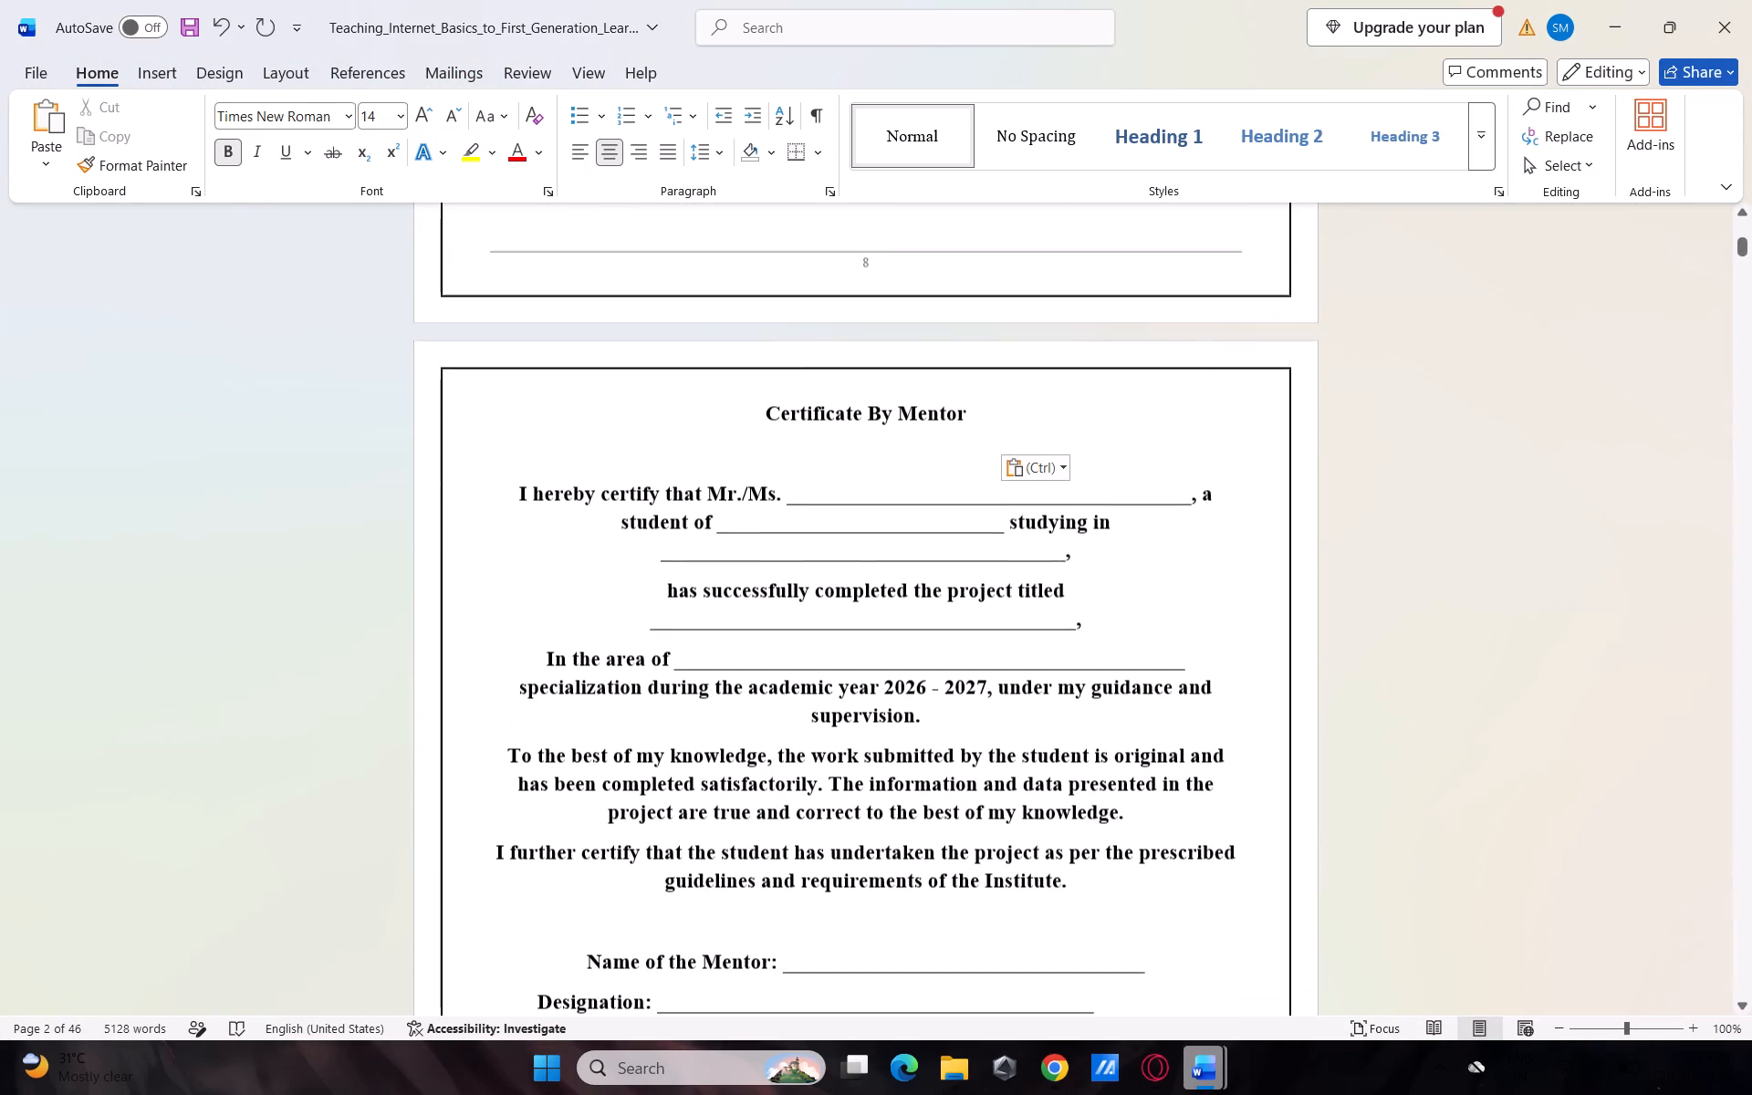
pyautogui.click(740, 405)
pyautogui.press('Return')
pyautogui.press('Return')
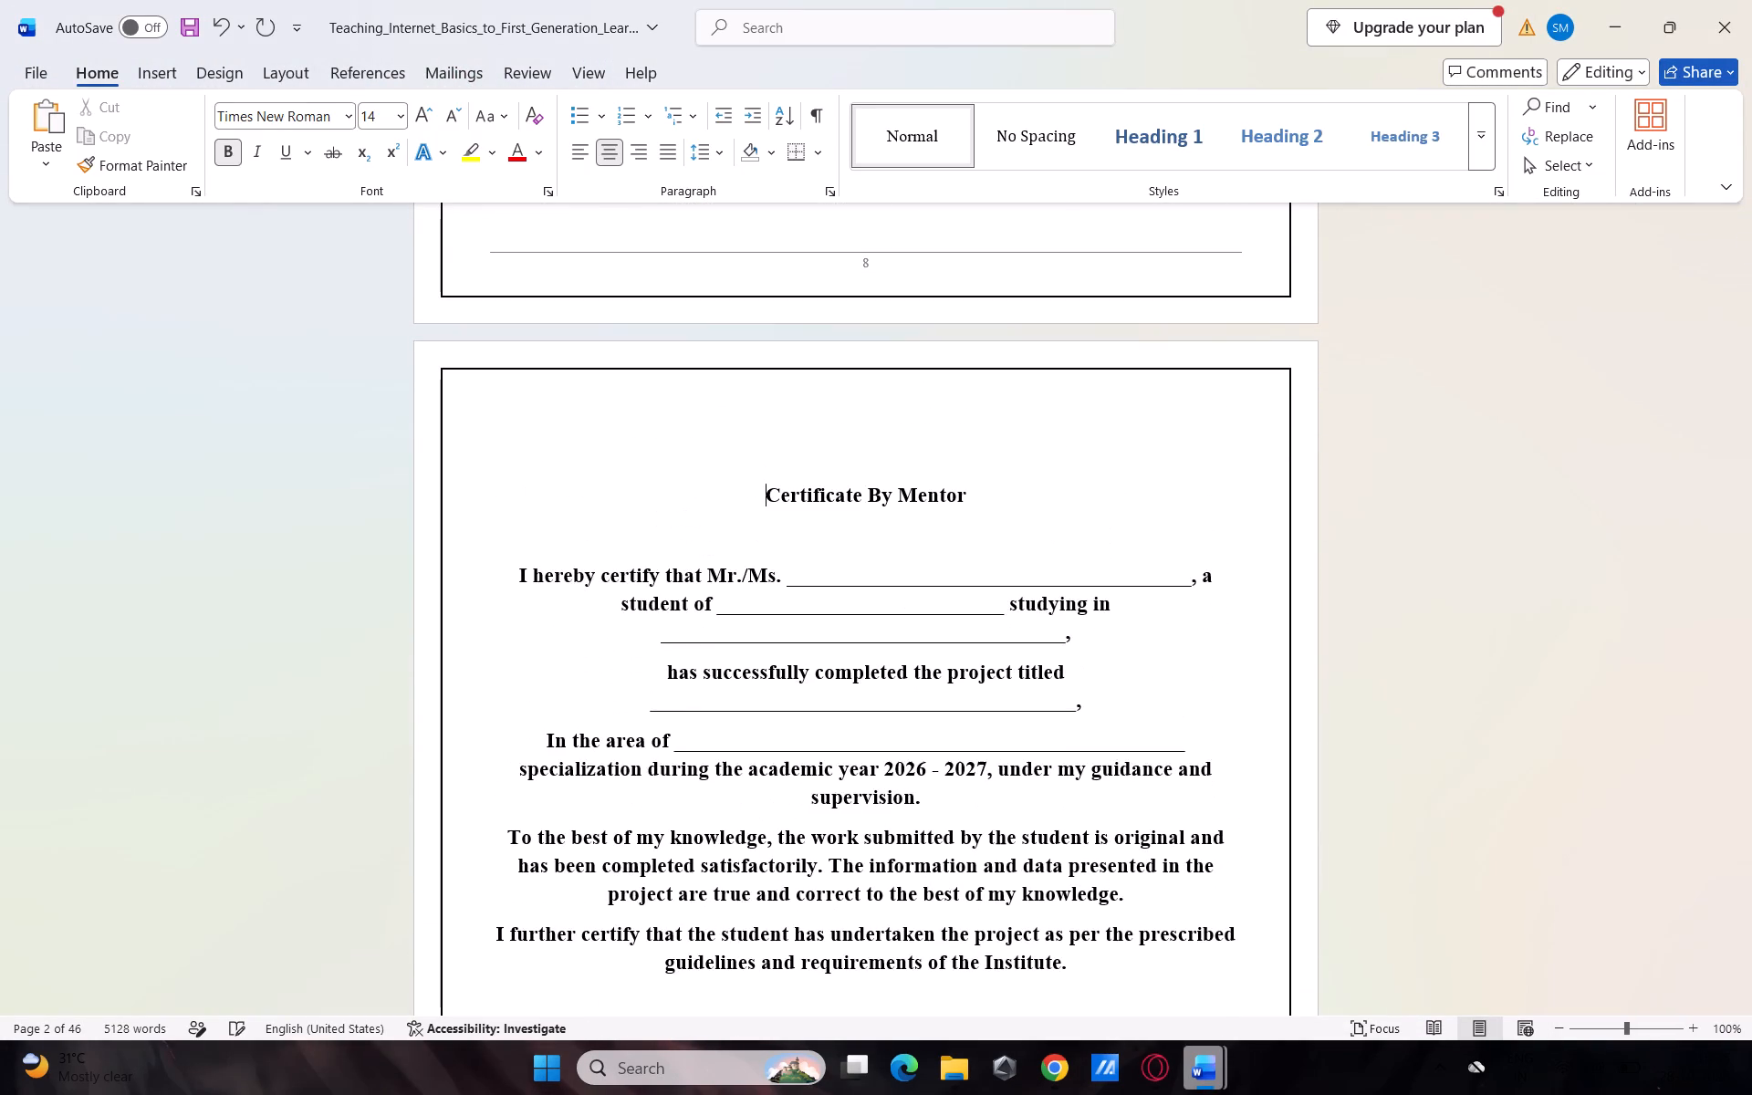
pyautogui.press('Return')
# Remove the excess blank lines above the ABSTRACT heading so it sits near the top of its page.
pyautogui.scroll(-18, 762, 730)
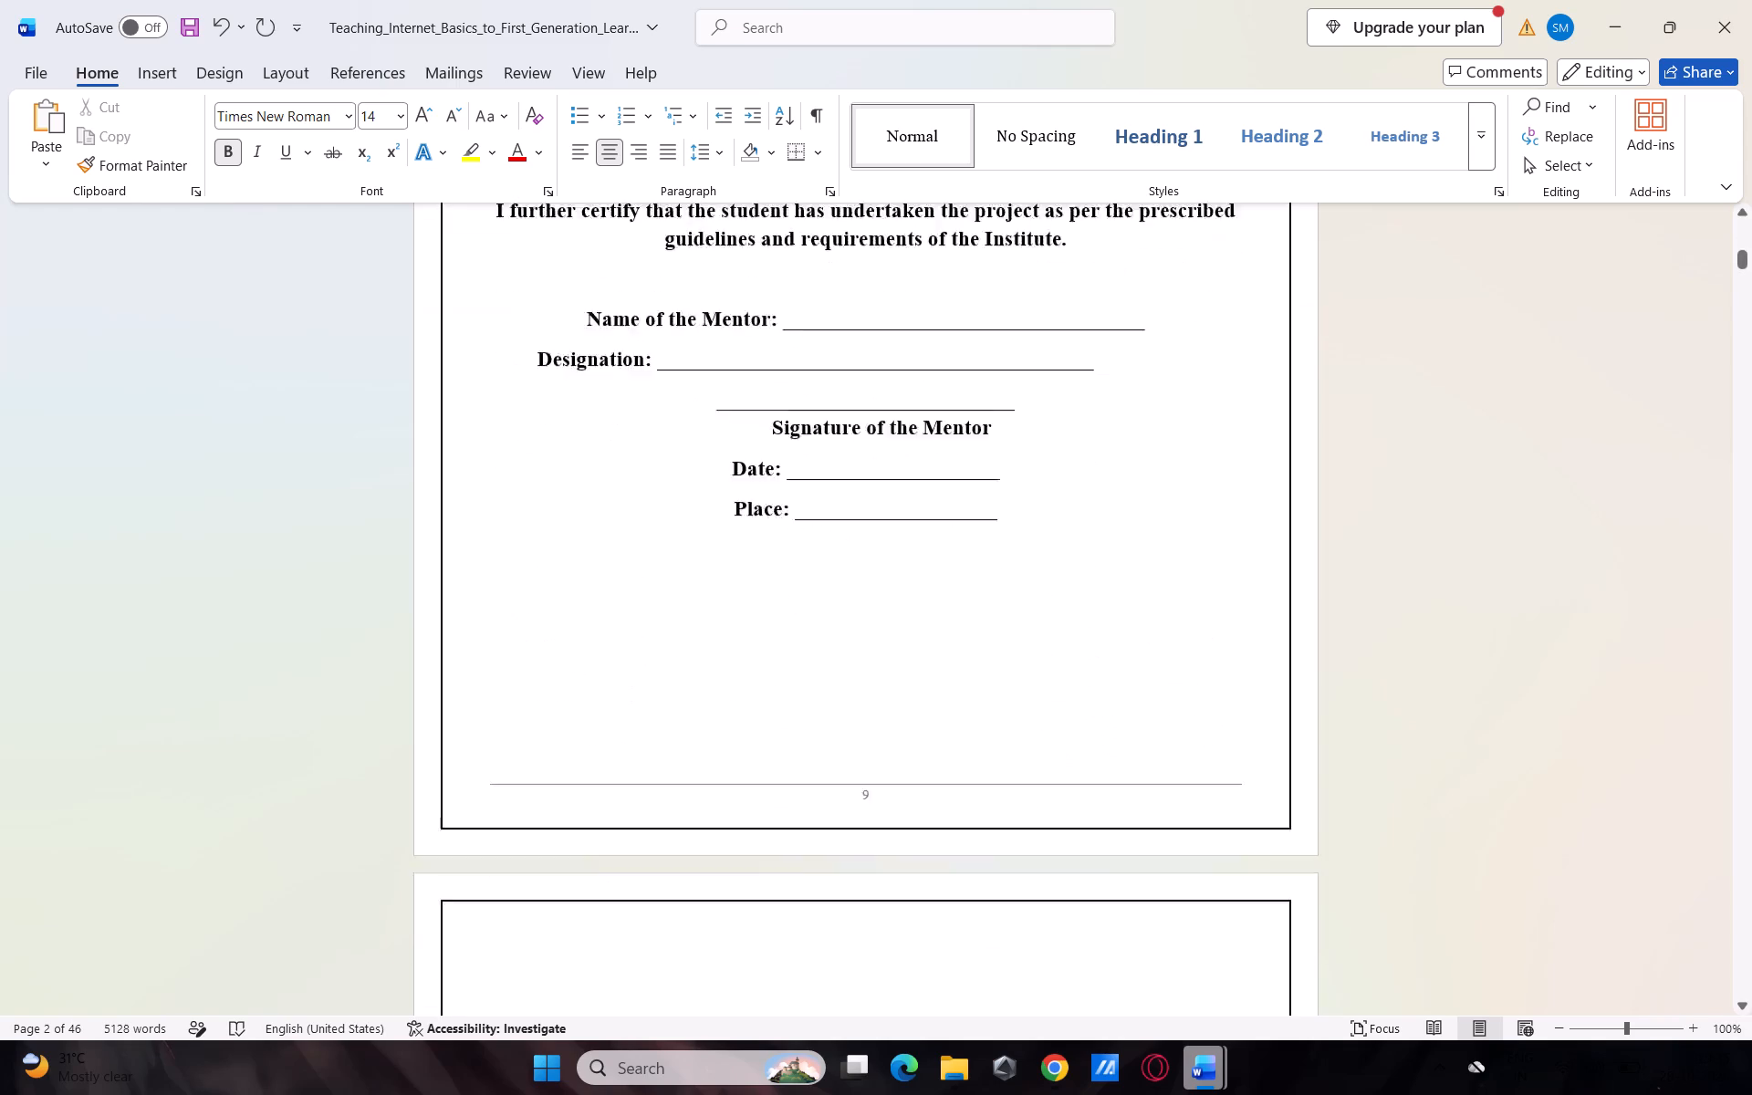
pyautogui.scroll(-20, 698, 751)
pyautogui.scroll(-2, 698, 751)
pyautogui.scroll(19, 708, 725)
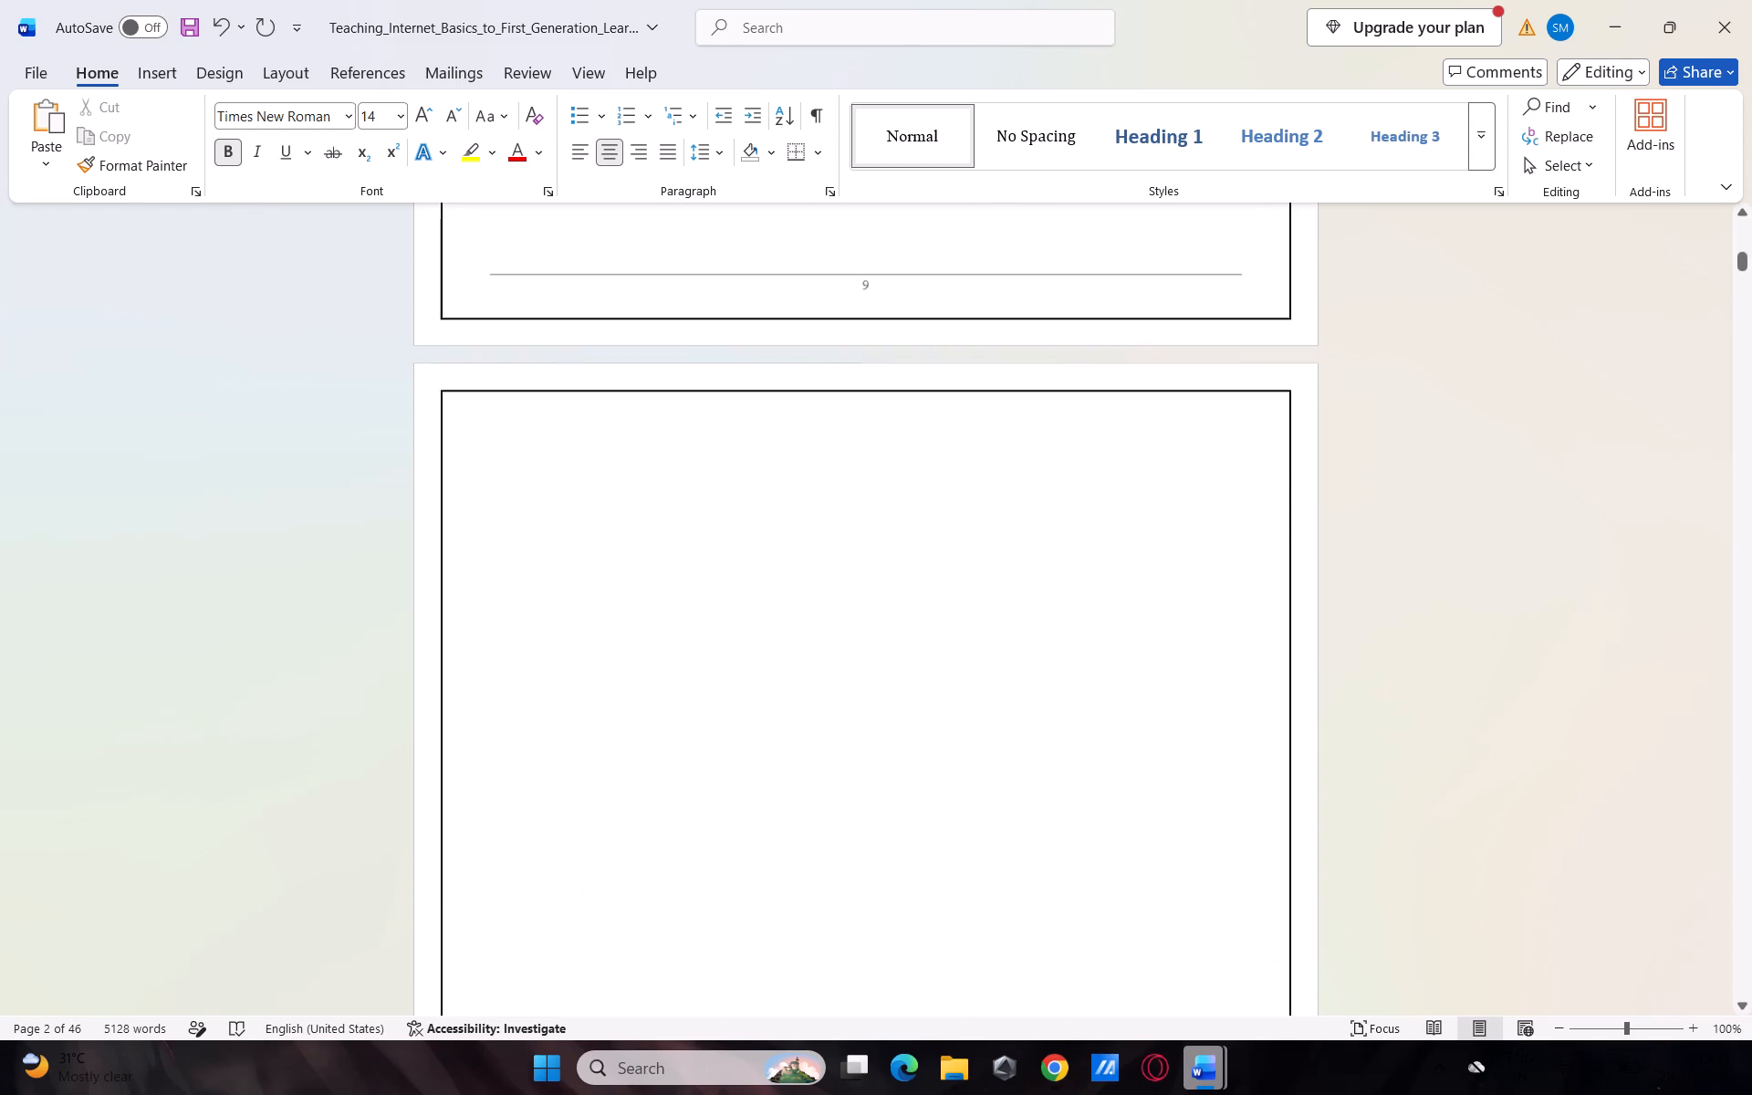
pyautogui.scroll(-15, 622, 851)
pyautogui.click(697, 621)
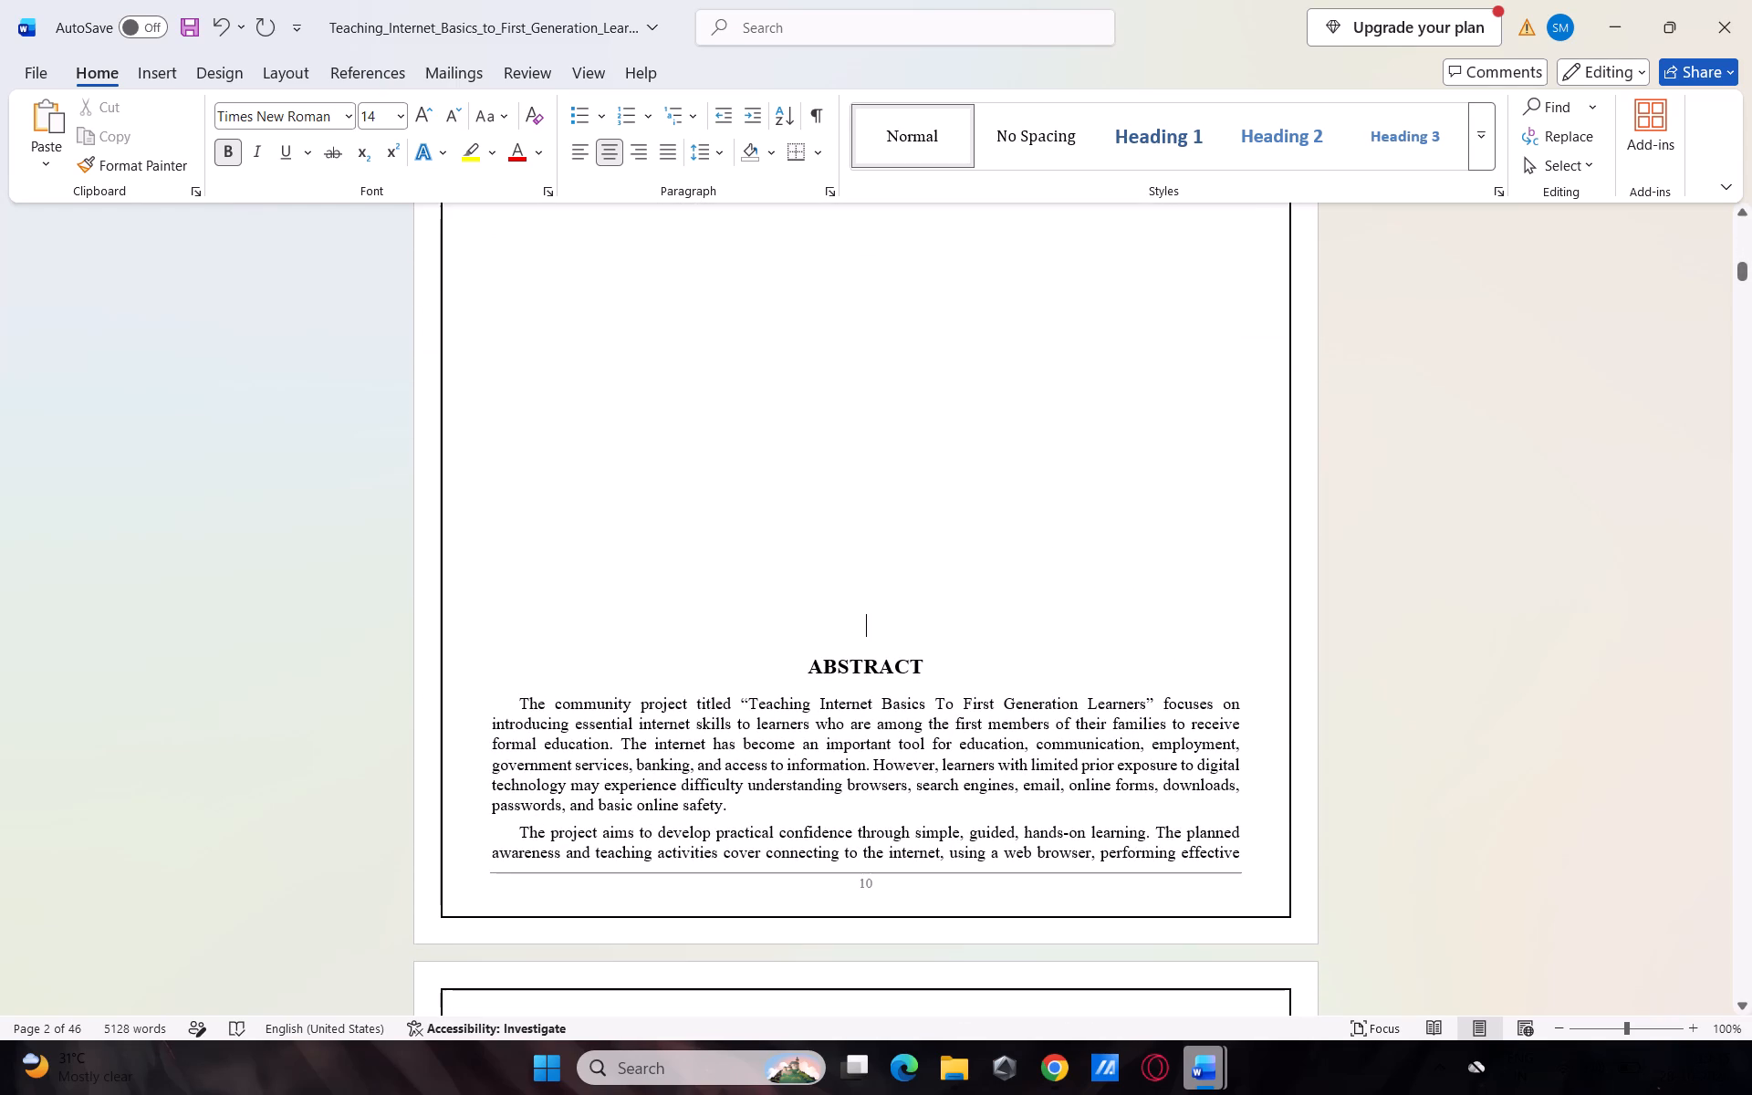
pyautogui.press('BackSpace')
pyautogui.press('BackSpace')
pyautogui.press('BackSpace')
pyautogui.press('BackSpace')
pyautogui.press('BackSpace')
pyautogui.press('BackSpace')
pyautogui.press('BackSpace')
pyautogui.press('BackSpace')
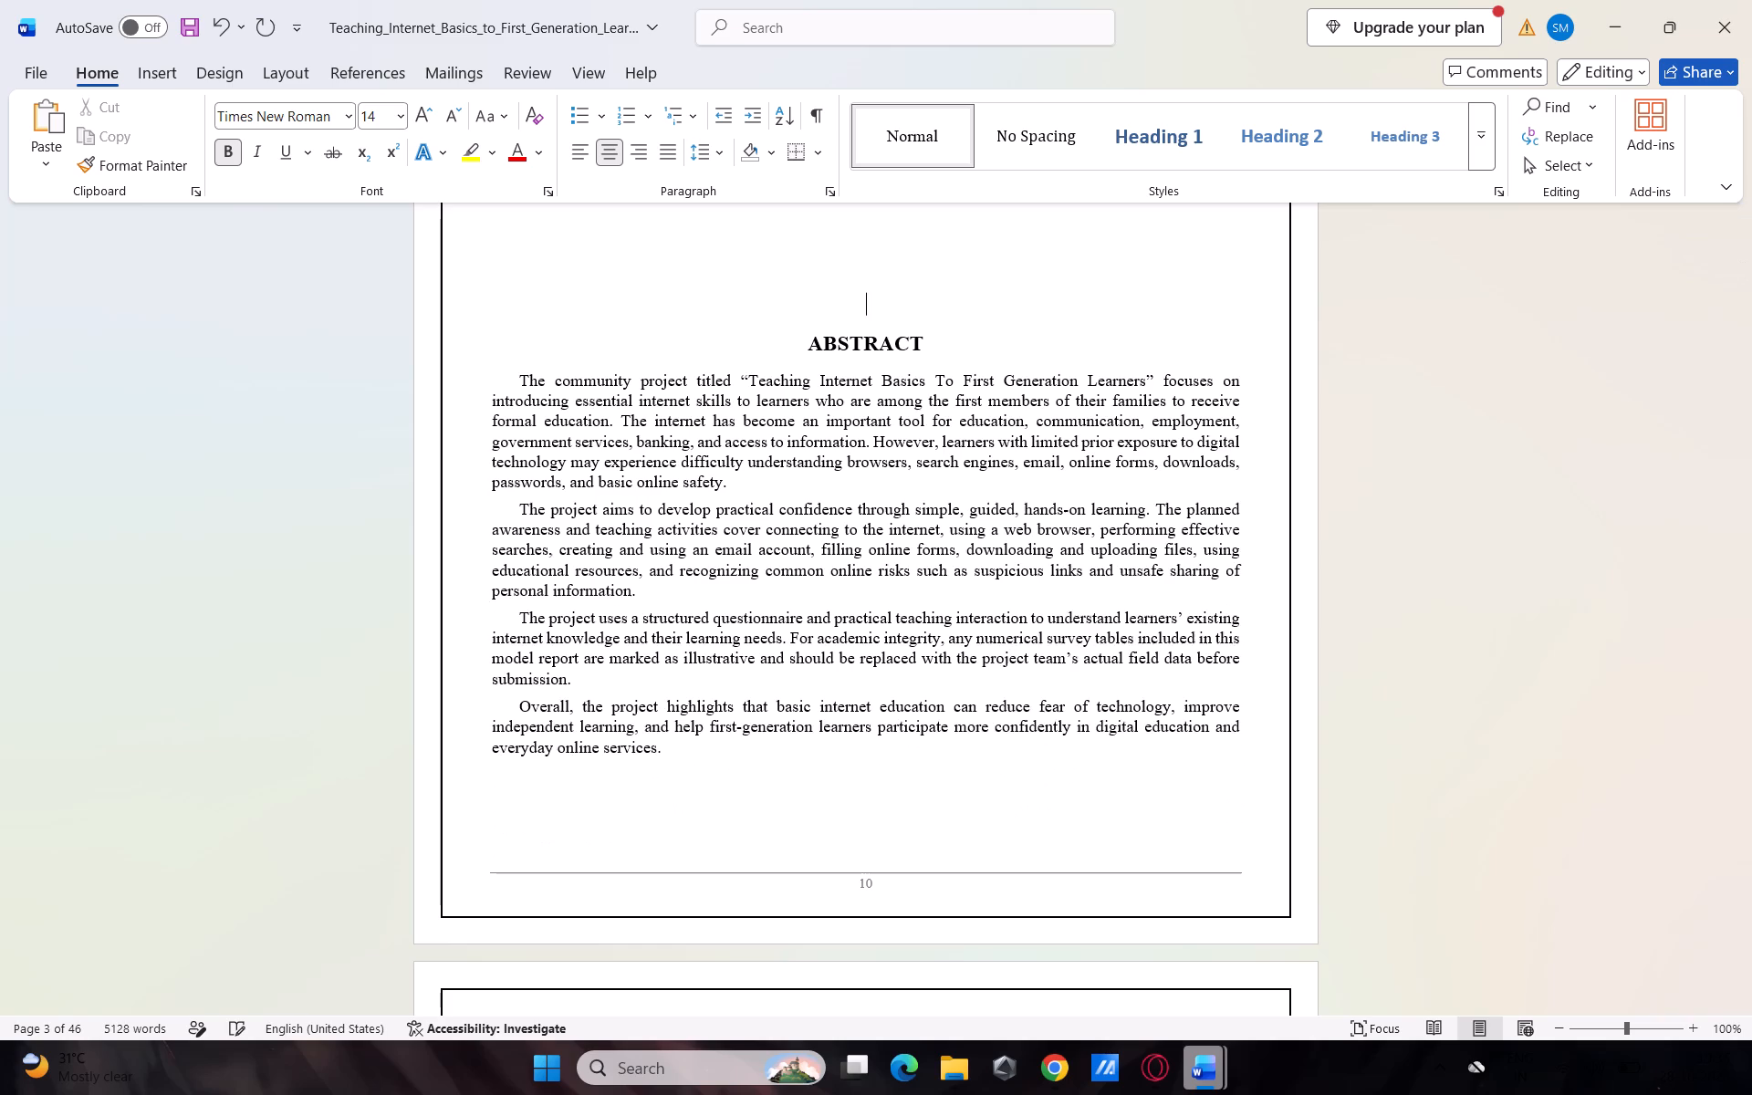
pyautogui.press('BackSpace')
pyautogui.press('BackSpace')
pyautogui.press('BackSpace')
pyautogui.press('BackSpace')
pyautogui.press('BackSpace')
pyautogui.press('BackSpace')
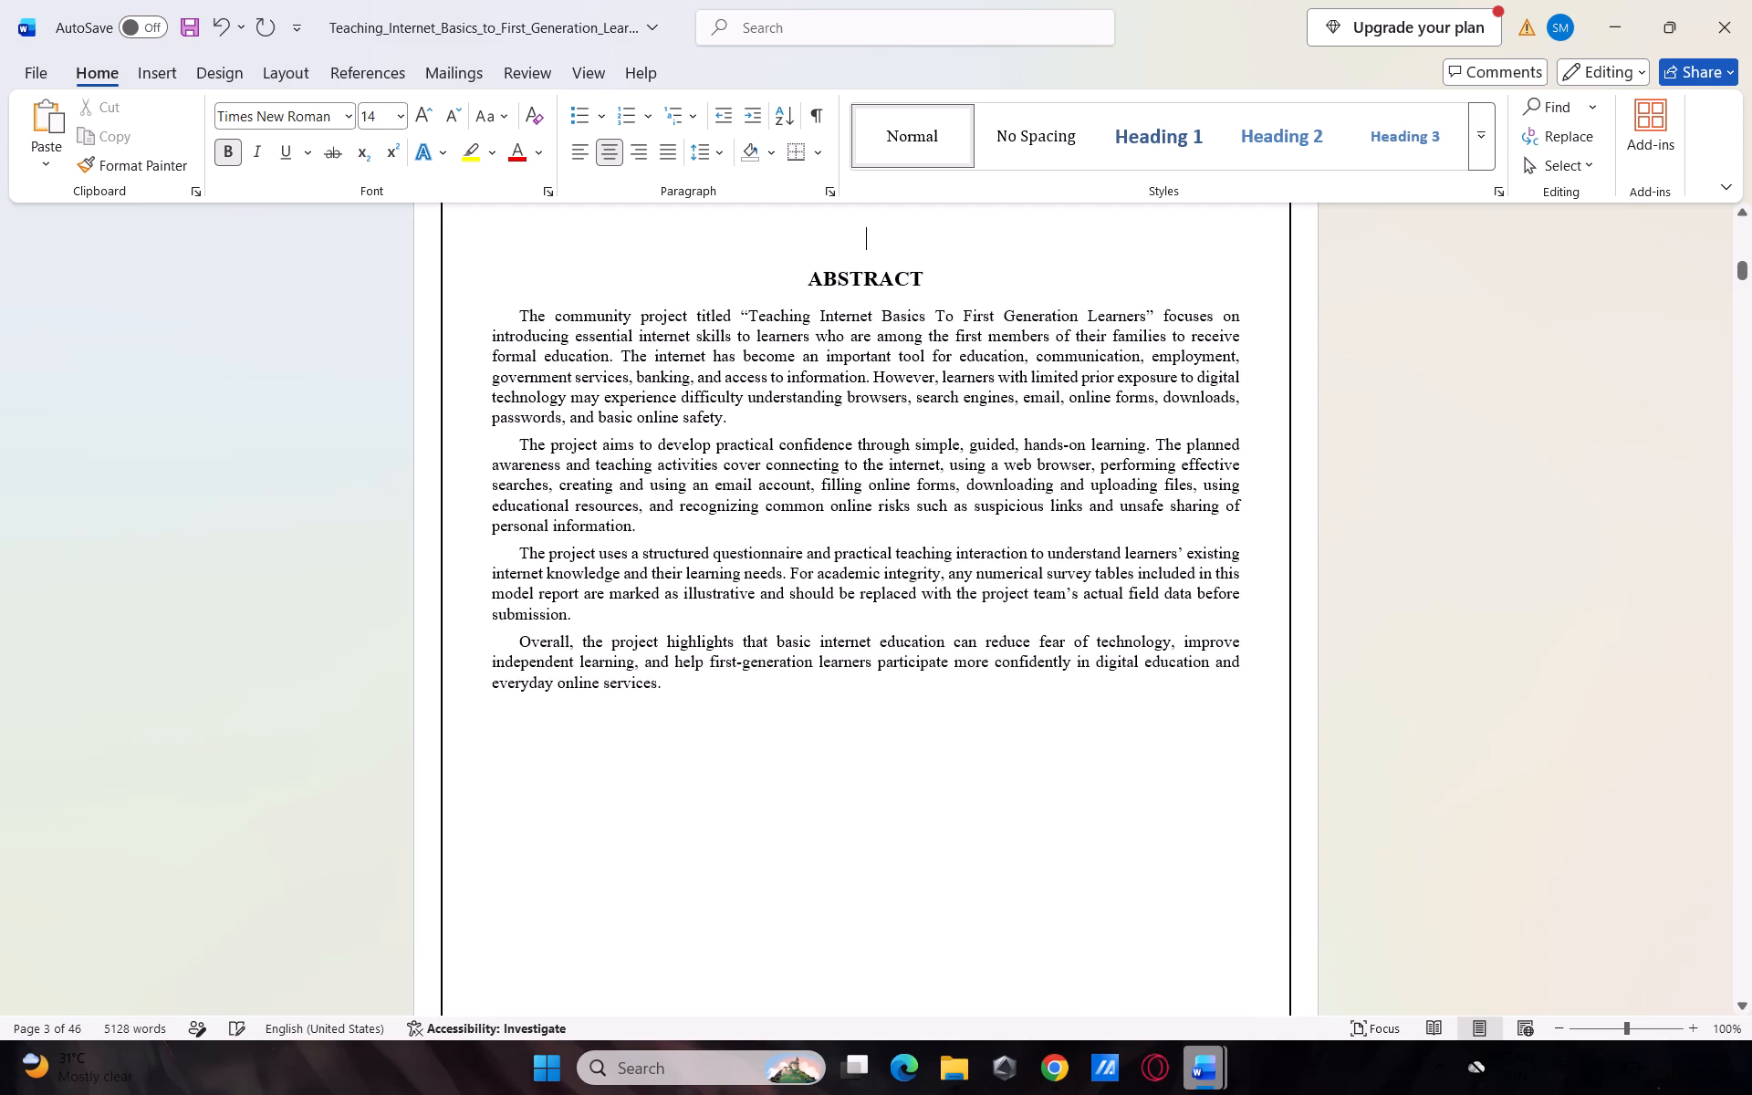
pyautogui.scroll(9, 693, 629)
pyautogui.press('BackSpace')
pyautogui.press('BackSpace')
pyautogui.press('BackSpace')
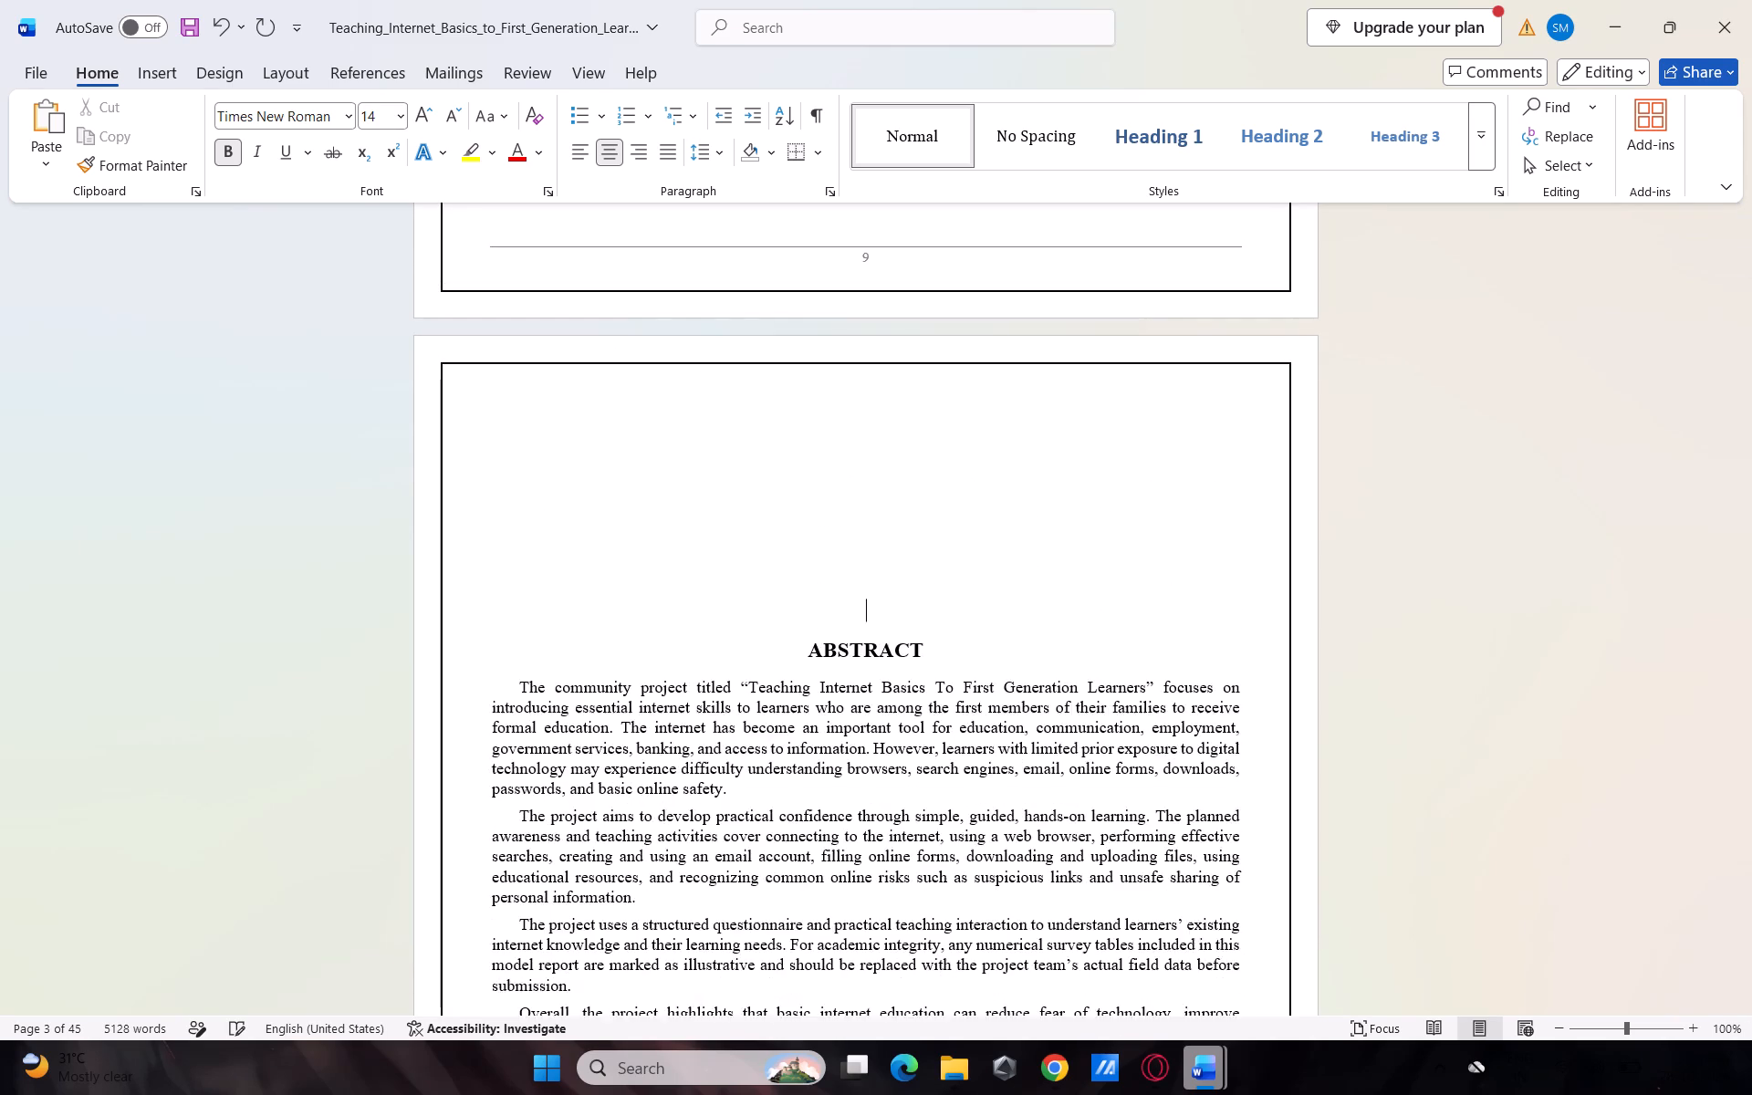
pyautogui.press('BackSpace')
pyautogui.press('BackSpace')
pyautogui.press('BackSpace')
pyautogui.press('BackSpace')
pyautogui.press('BackSpace')
pyautogui.scroll(-8, 556, 1036)
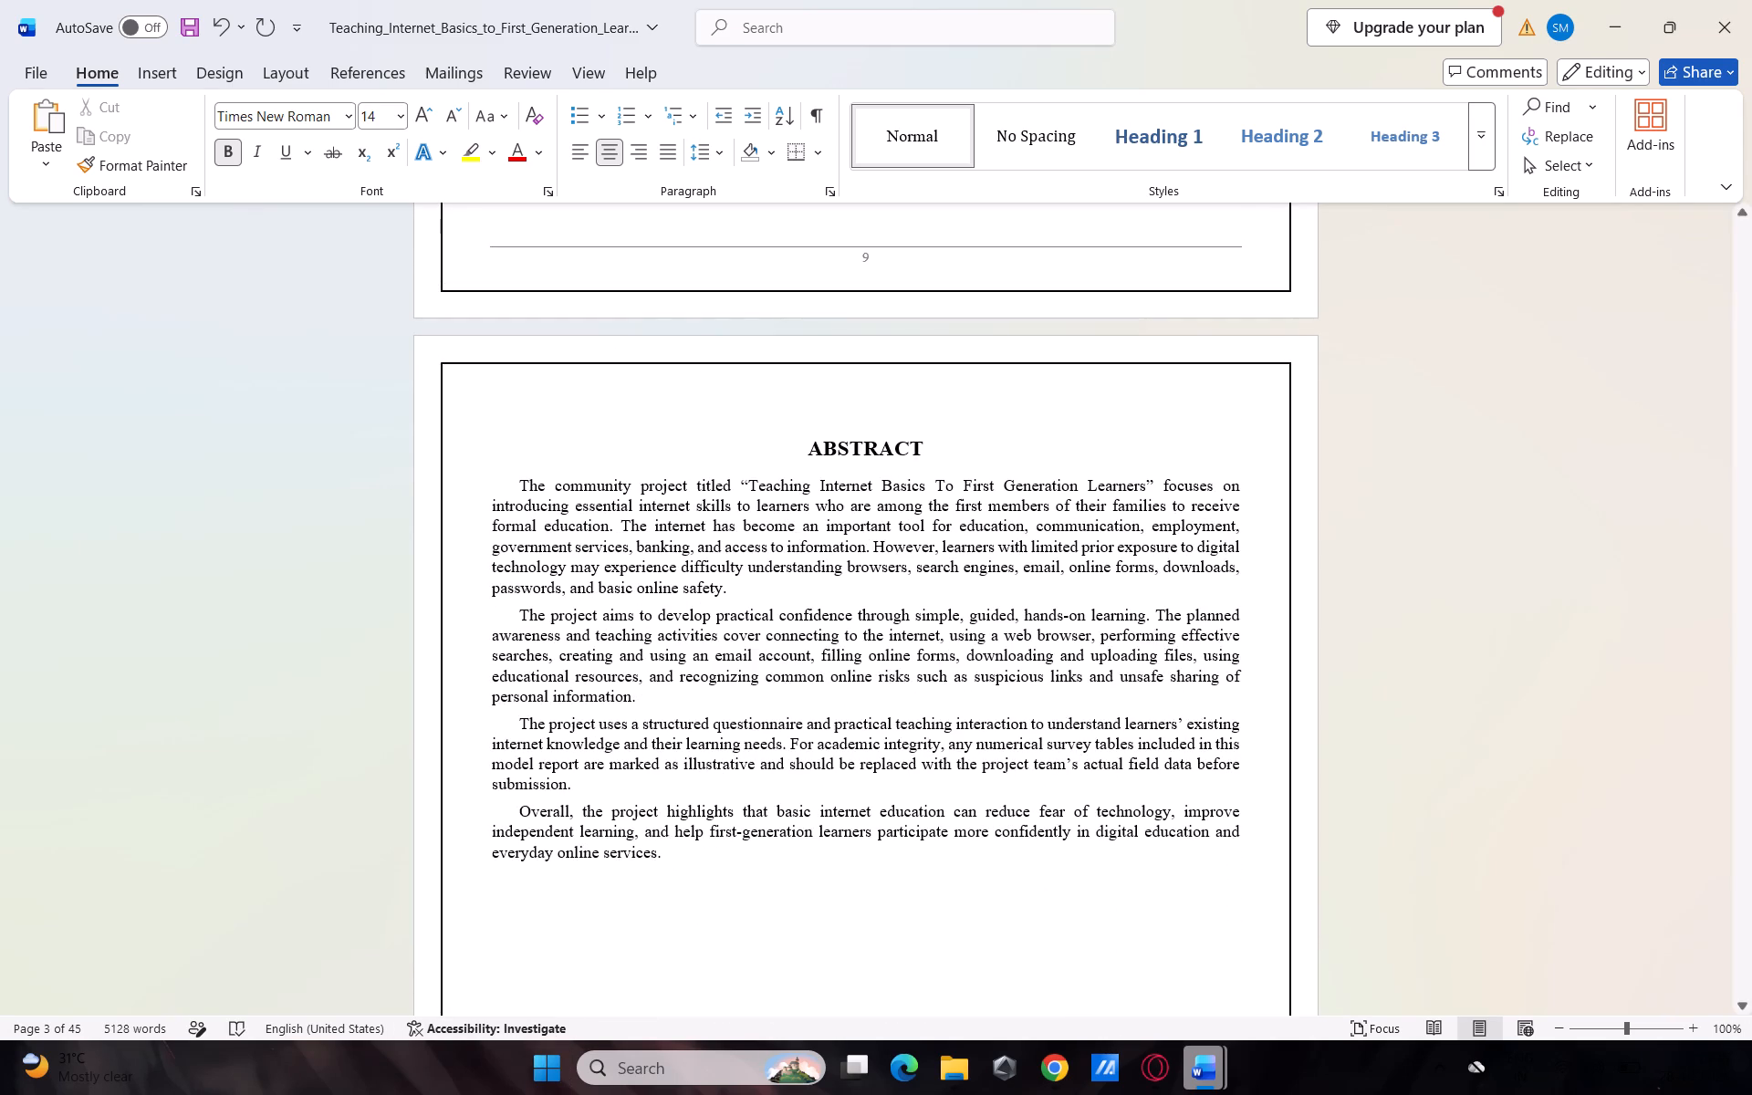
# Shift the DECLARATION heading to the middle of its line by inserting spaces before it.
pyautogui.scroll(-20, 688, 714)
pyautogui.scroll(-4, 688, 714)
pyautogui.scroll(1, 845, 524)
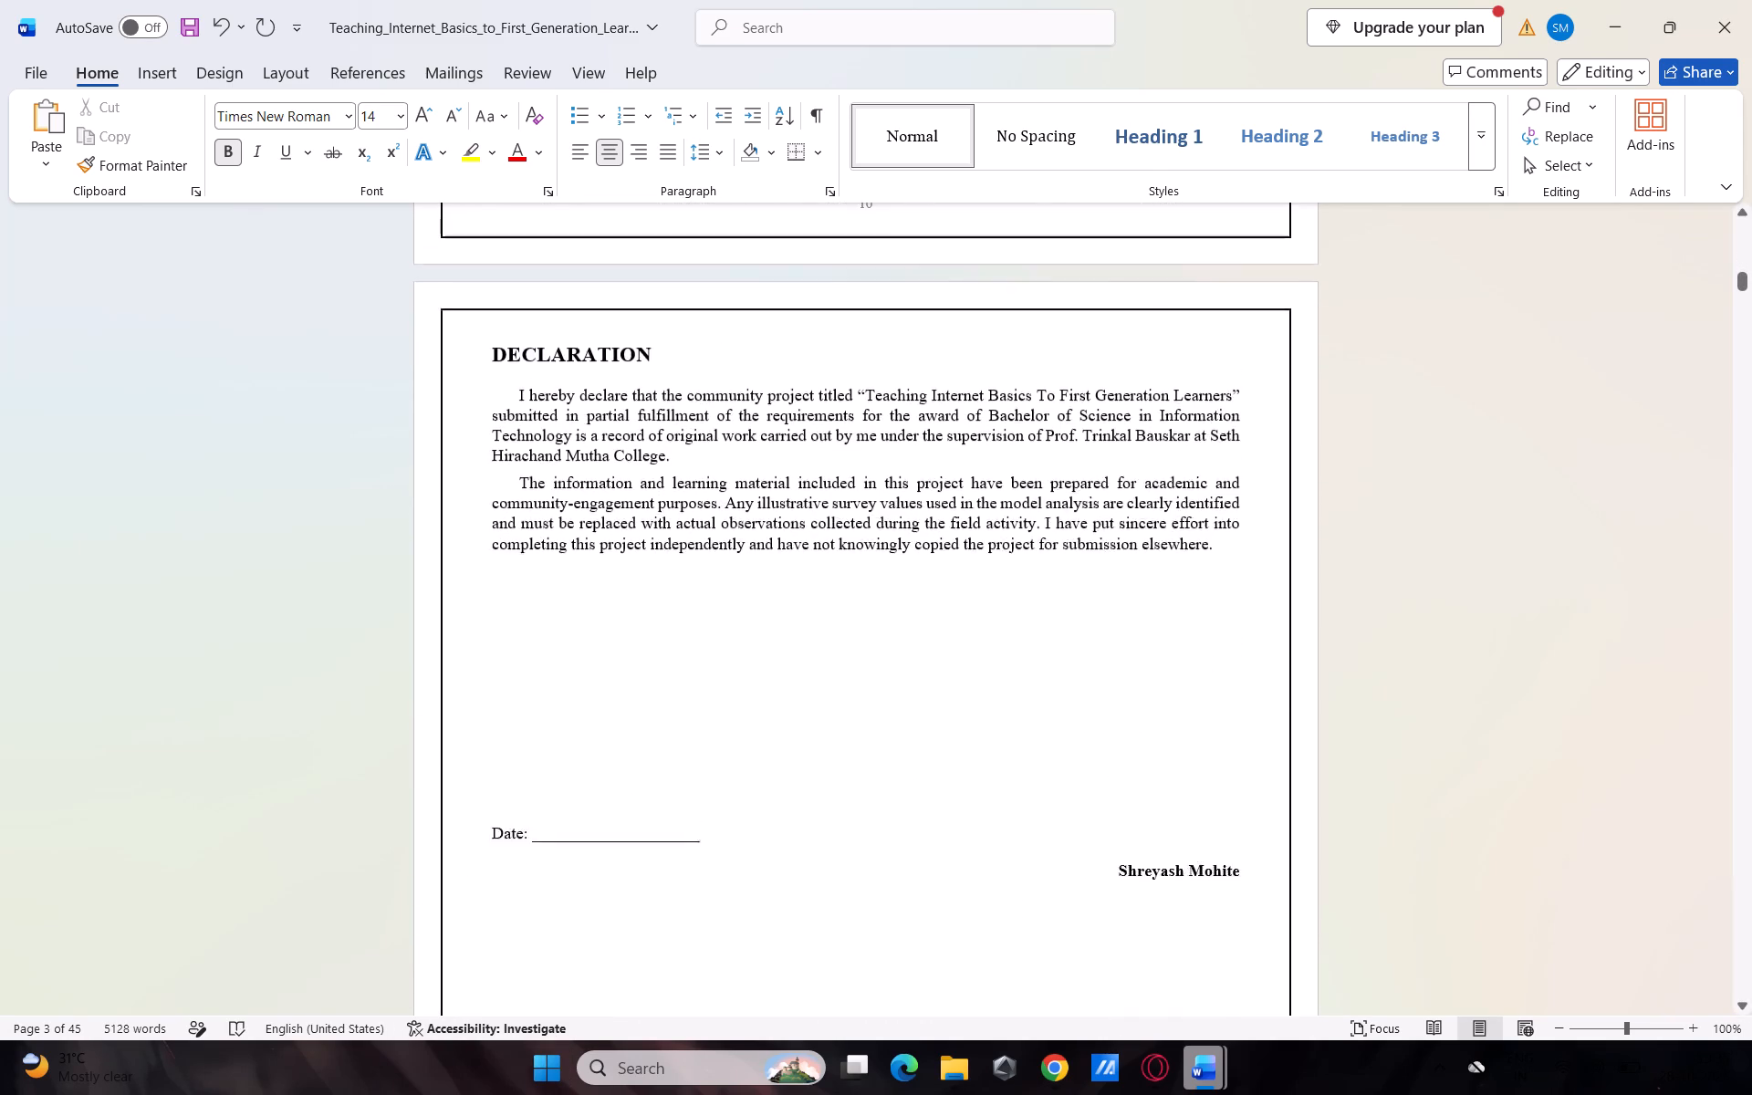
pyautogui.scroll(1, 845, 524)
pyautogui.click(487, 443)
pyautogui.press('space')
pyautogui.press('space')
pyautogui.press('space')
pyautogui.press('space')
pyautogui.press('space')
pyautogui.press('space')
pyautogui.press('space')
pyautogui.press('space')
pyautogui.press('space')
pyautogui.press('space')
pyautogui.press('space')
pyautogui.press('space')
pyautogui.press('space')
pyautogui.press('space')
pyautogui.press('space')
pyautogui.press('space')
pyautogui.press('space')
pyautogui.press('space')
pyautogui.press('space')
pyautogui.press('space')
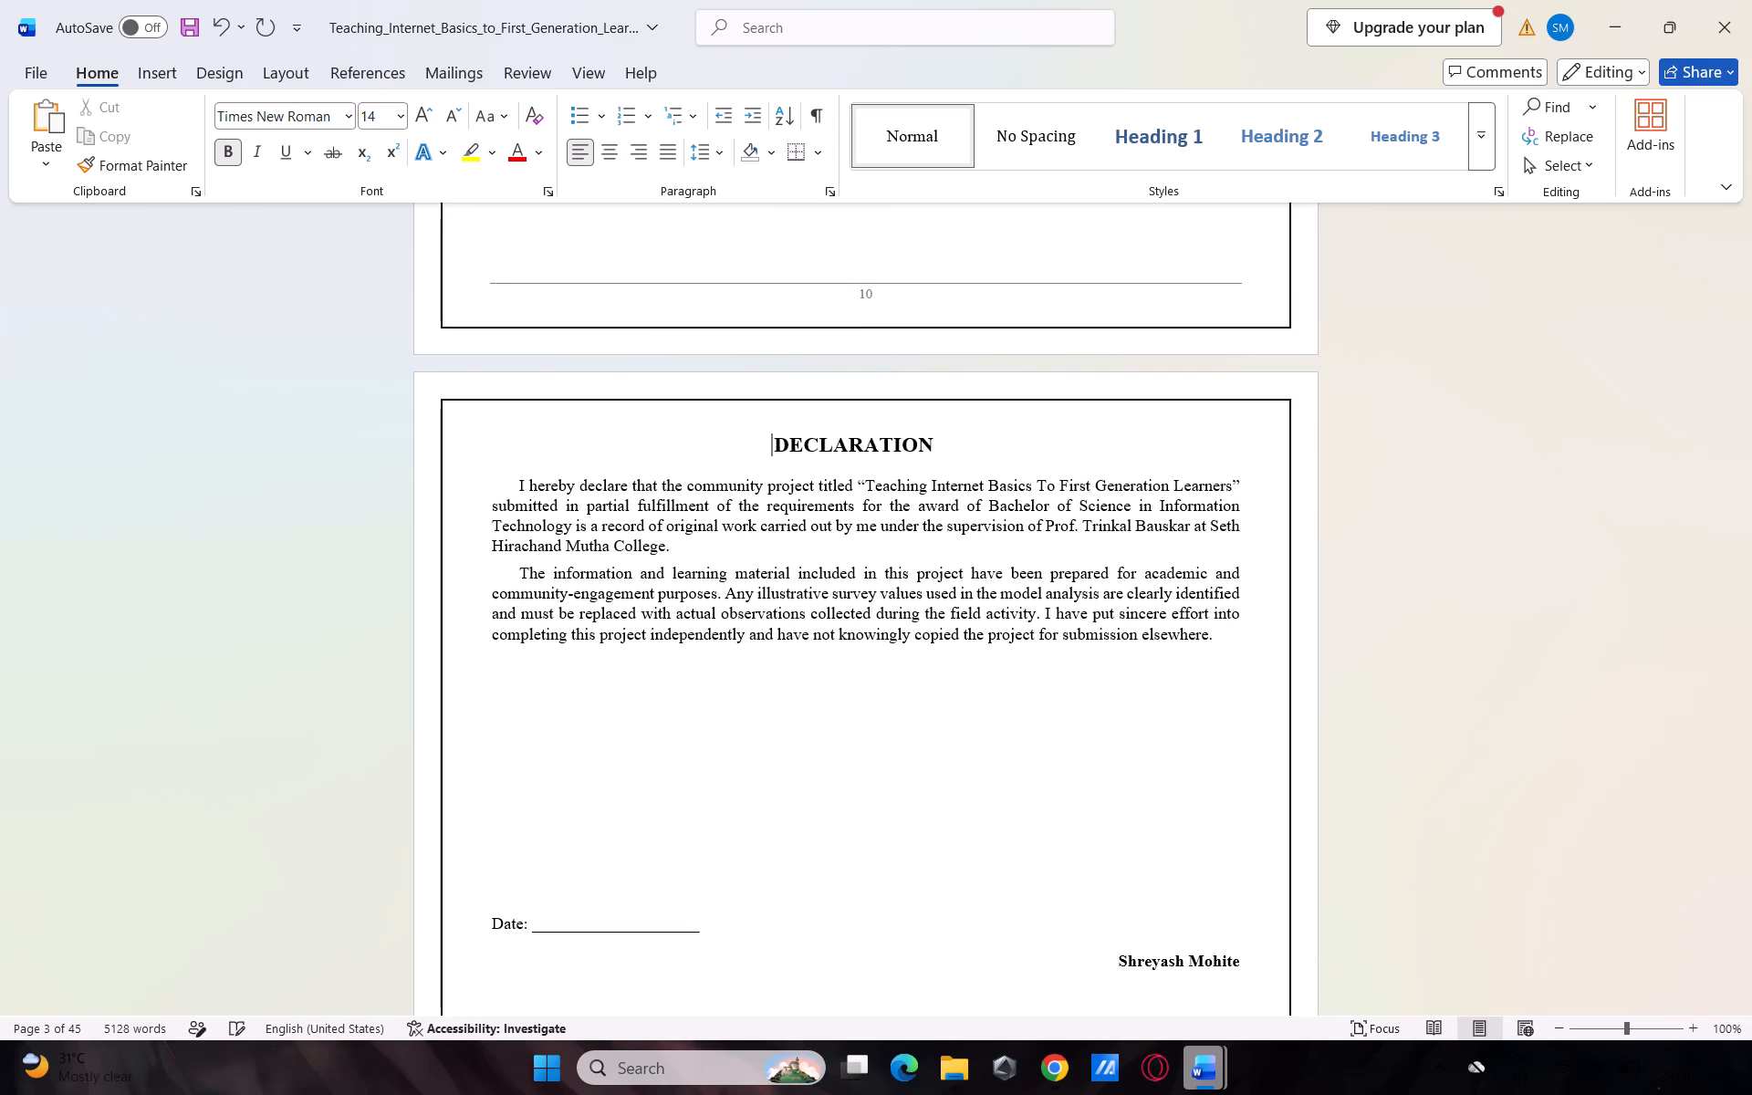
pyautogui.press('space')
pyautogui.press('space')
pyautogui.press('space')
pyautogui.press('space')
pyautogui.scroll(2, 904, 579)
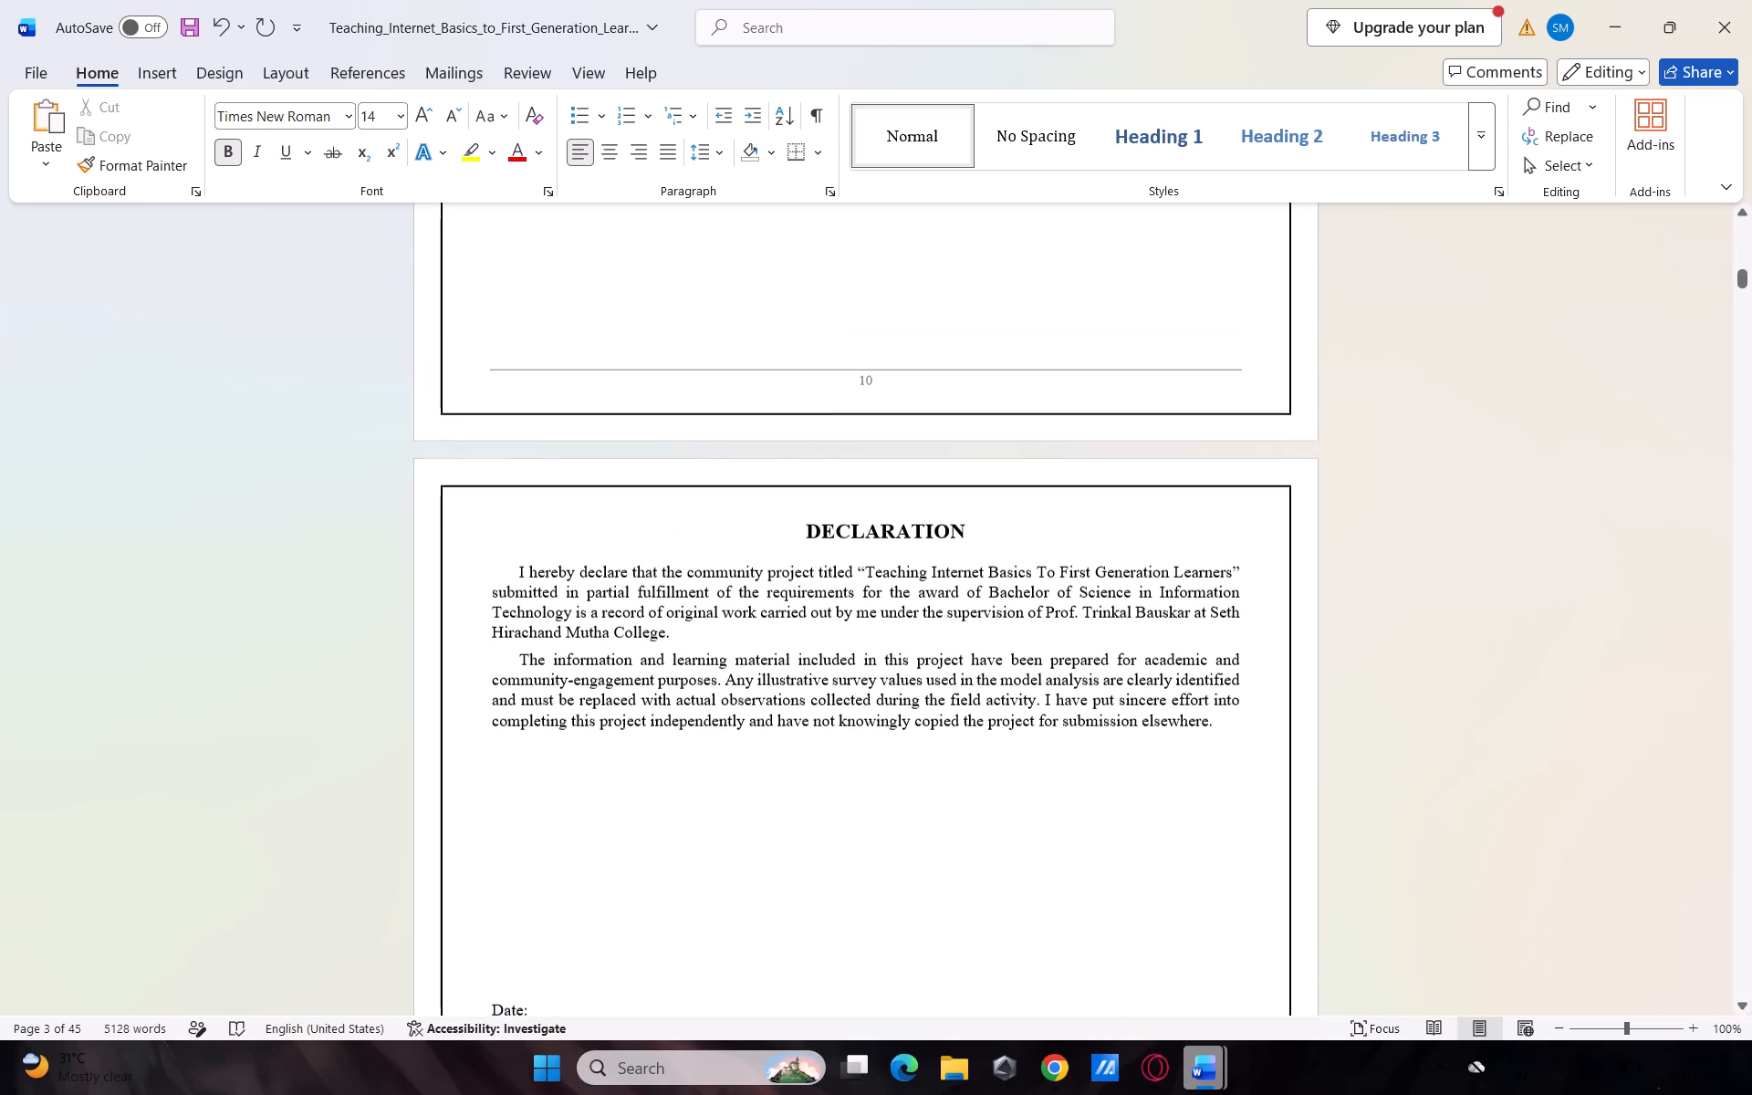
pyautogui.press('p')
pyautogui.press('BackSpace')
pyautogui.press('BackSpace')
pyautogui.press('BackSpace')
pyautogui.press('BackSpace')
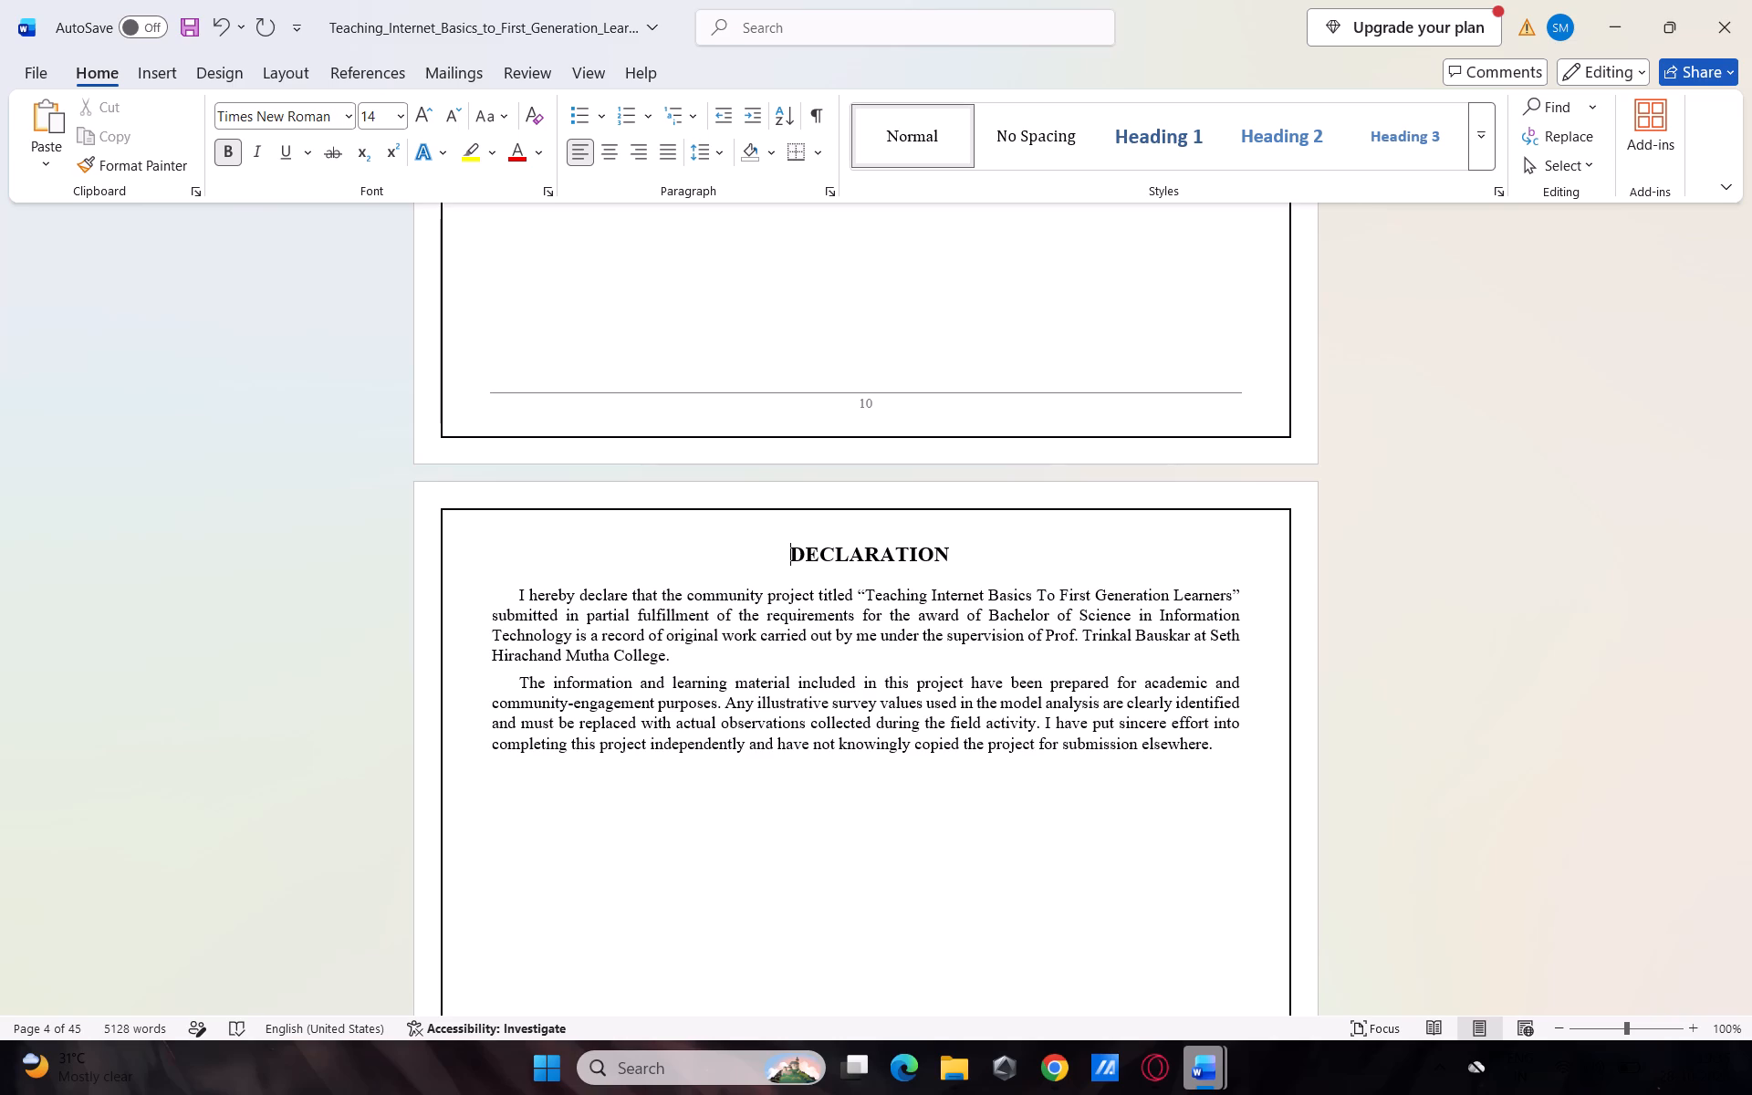
# Open the DECLARATION final document from Downloads and copy all its text, from the title to the Date of Submission line.
pyautogui.scroll(20, 795, 454)
pyautogui.scroll(2, 795, 454)
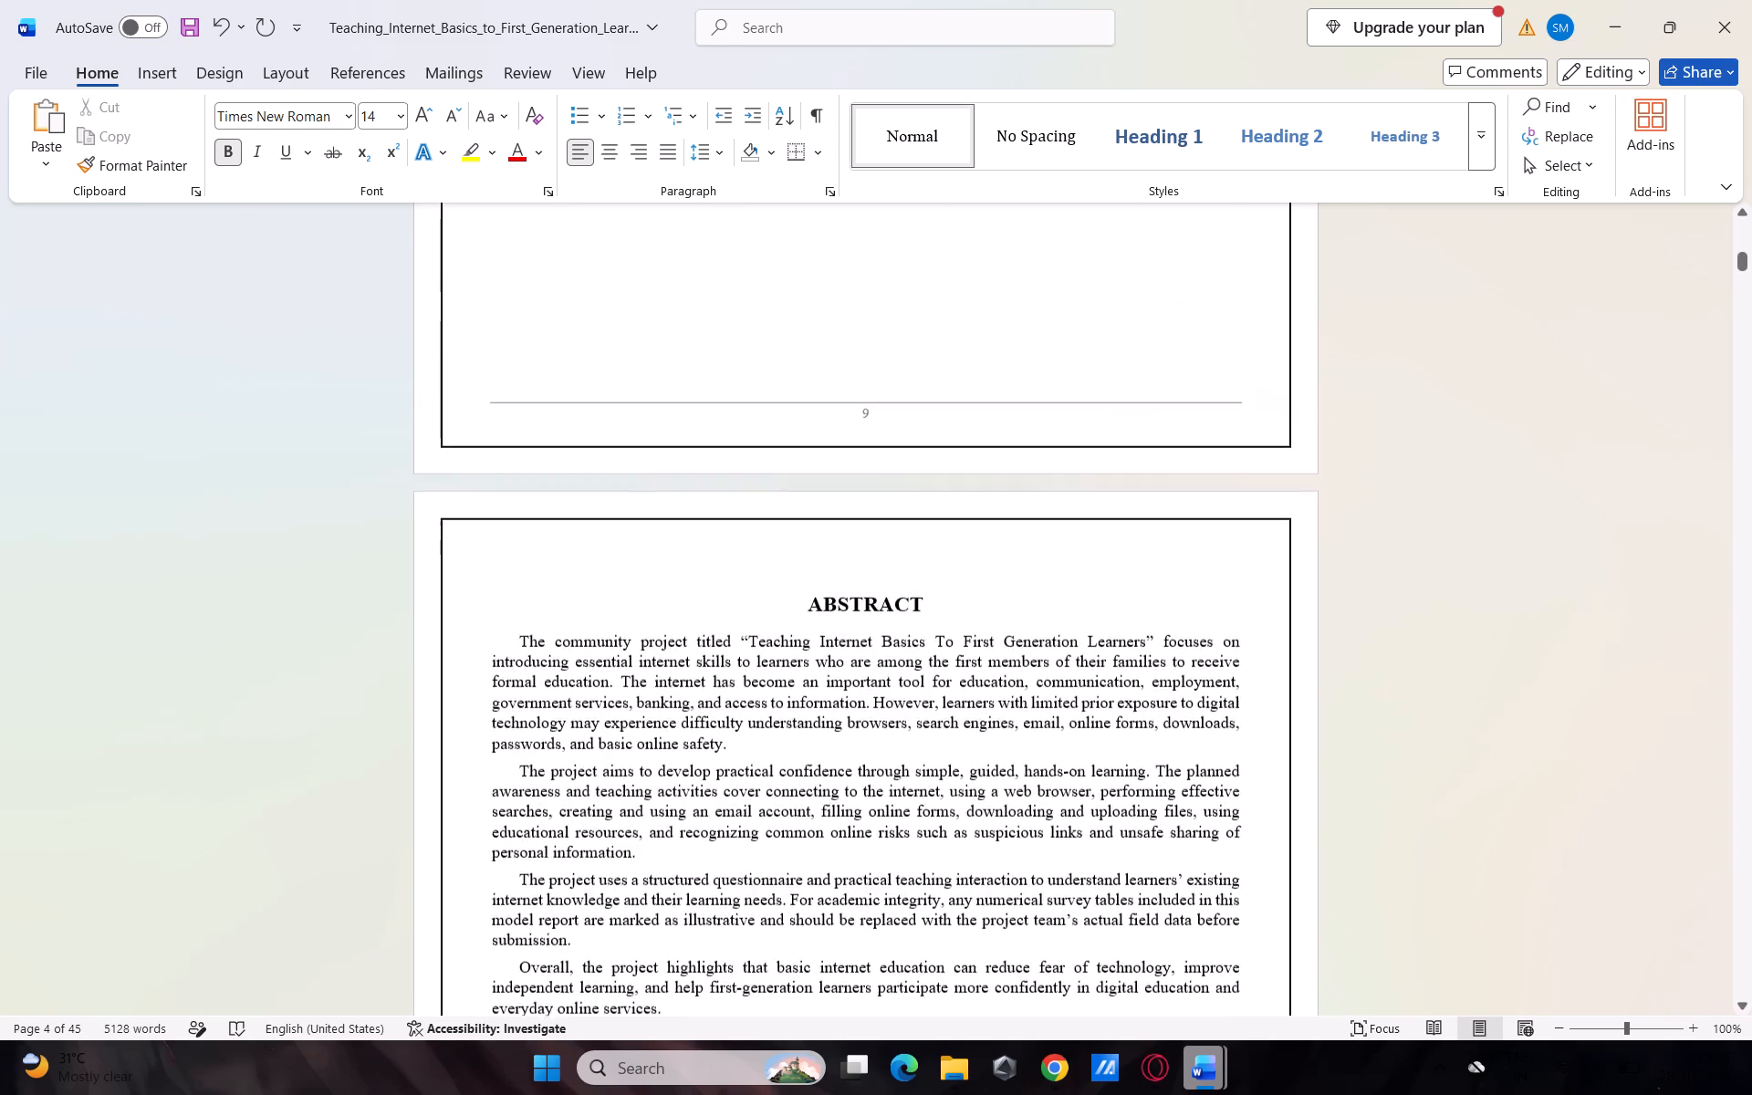
pyautogui.scroll(20, 785, 454)
pyautogui.scroll(-2, 790, 474)
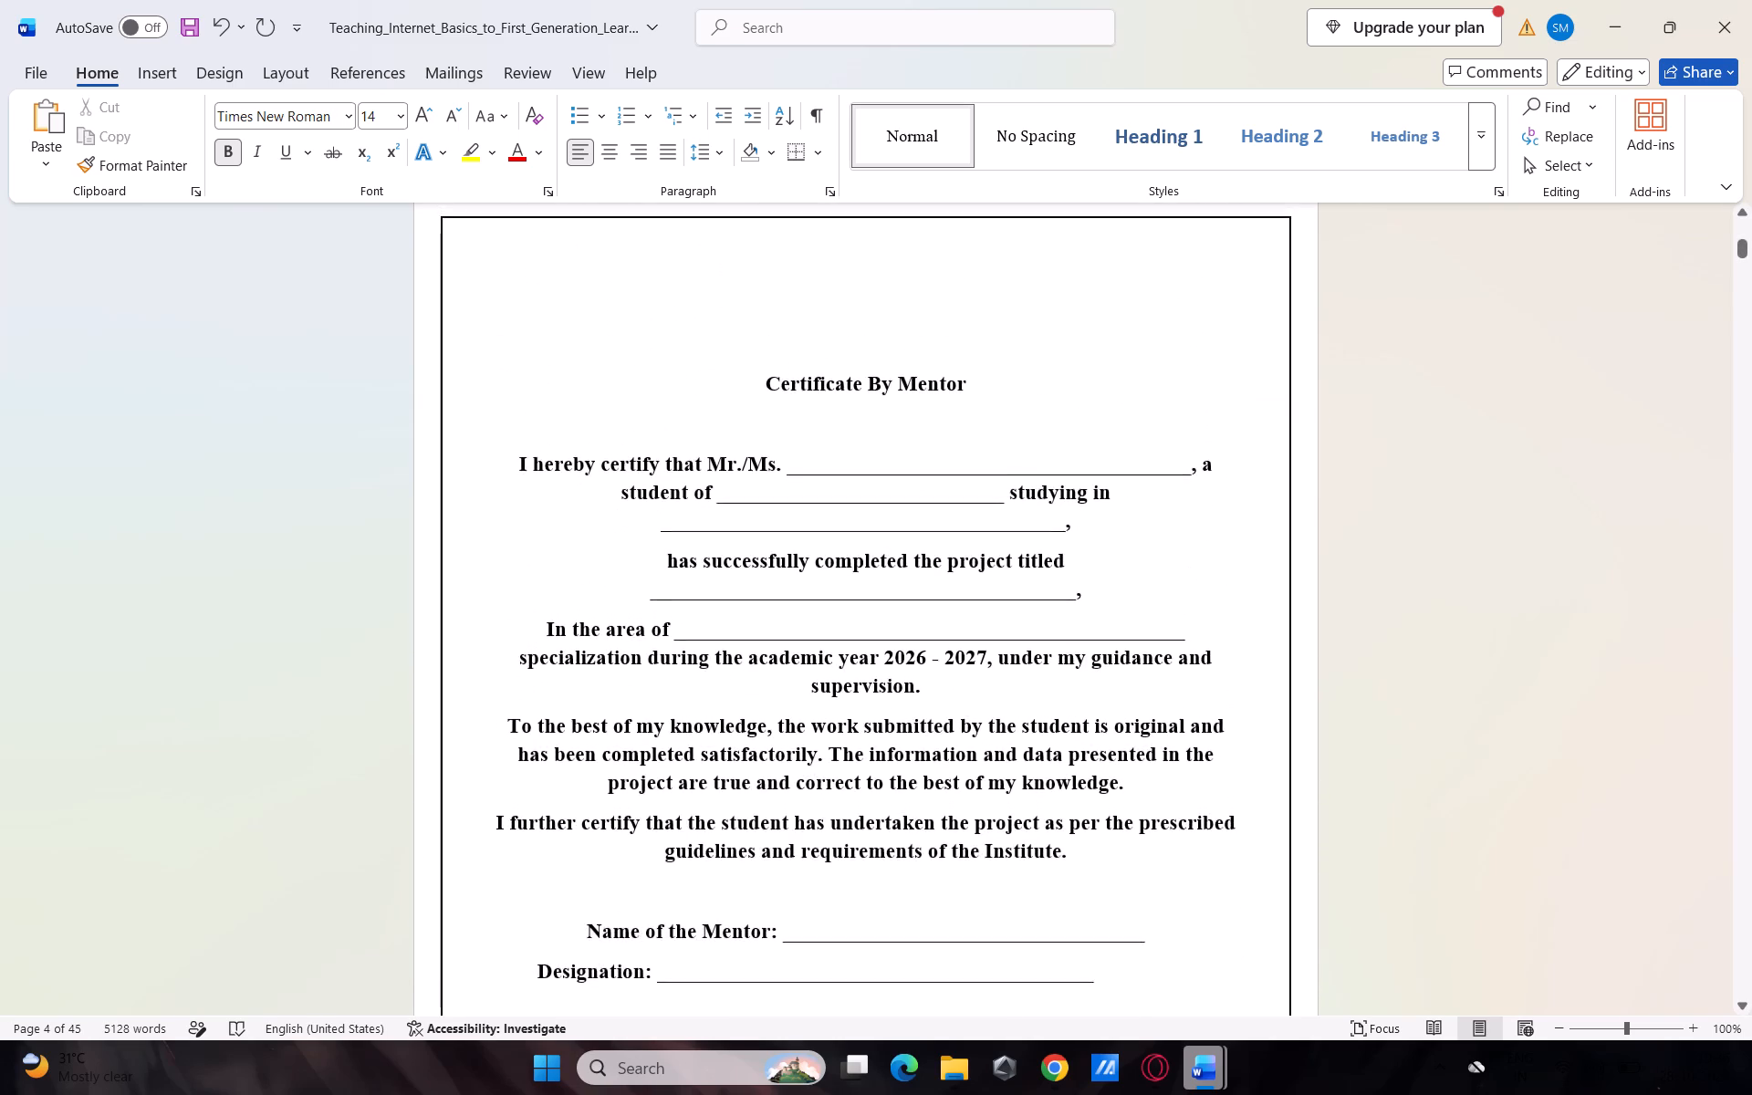
pyautogui.scroll(-2, 790, 475)
pyautogui.click(949, 1077)
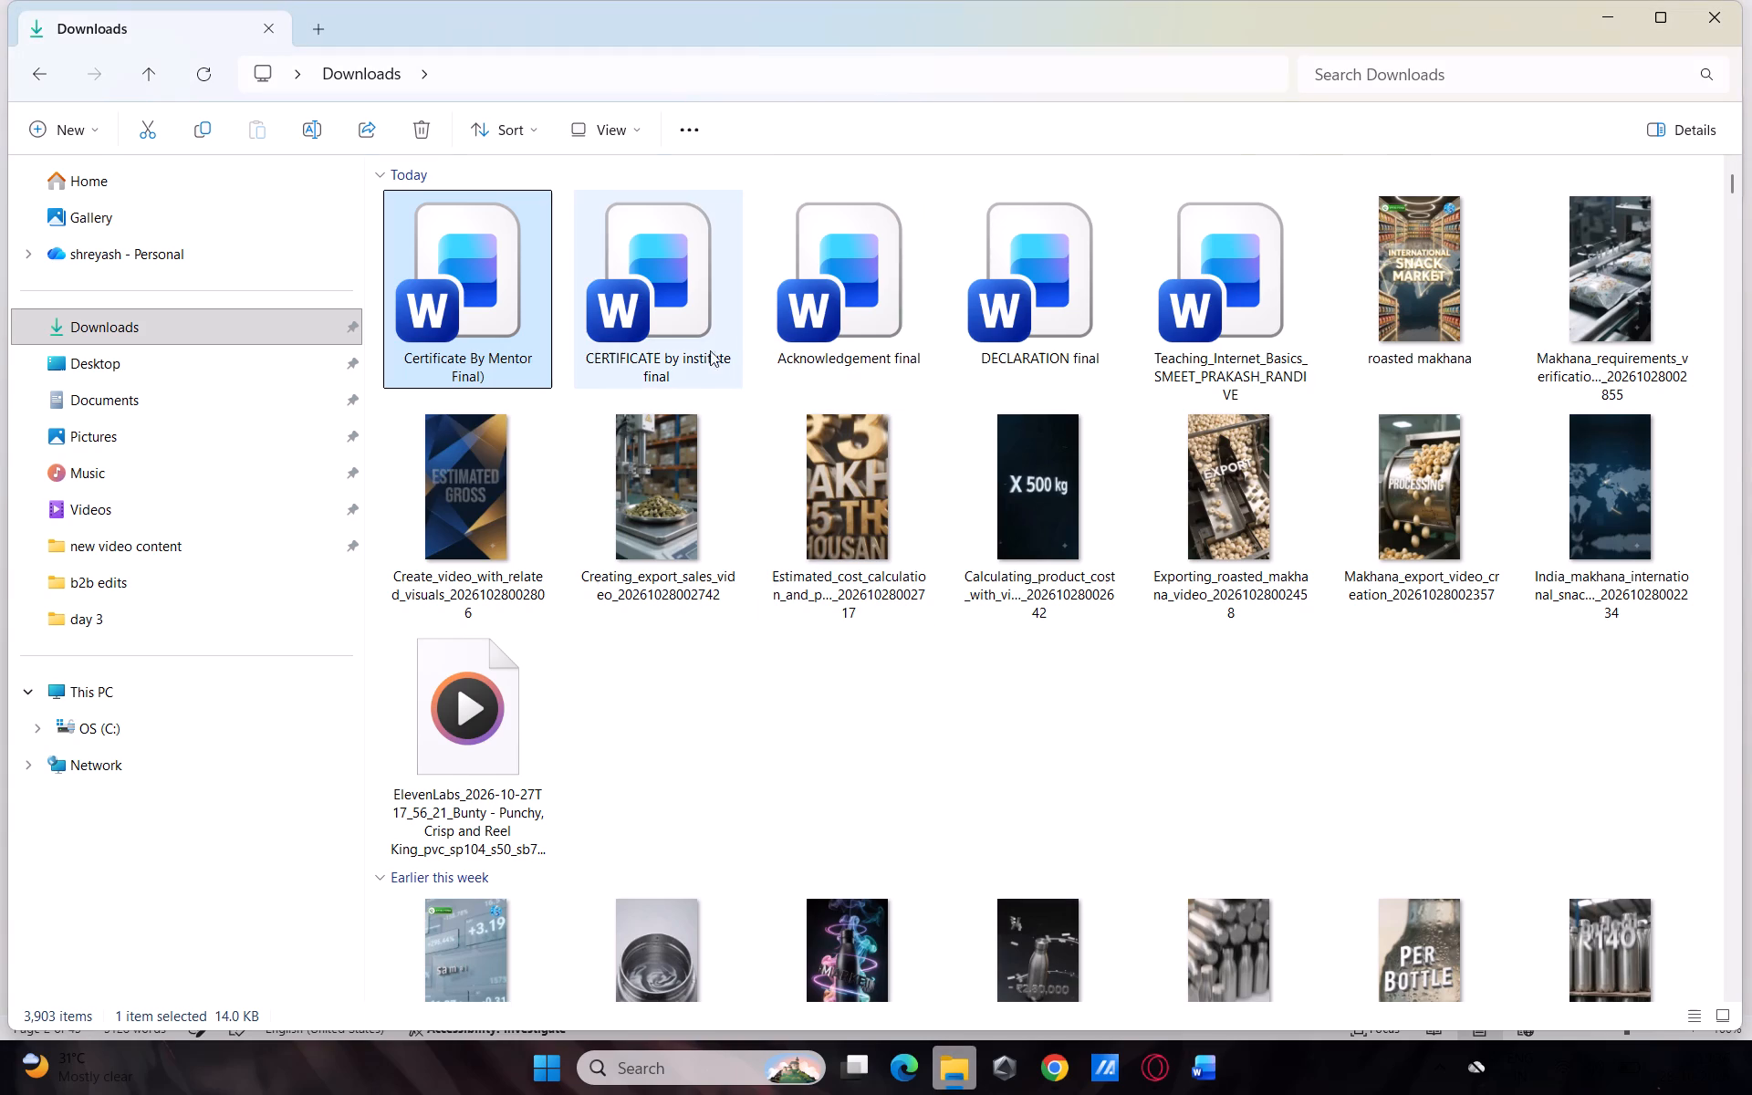
pyautogui.doubleClick(1067, 304)
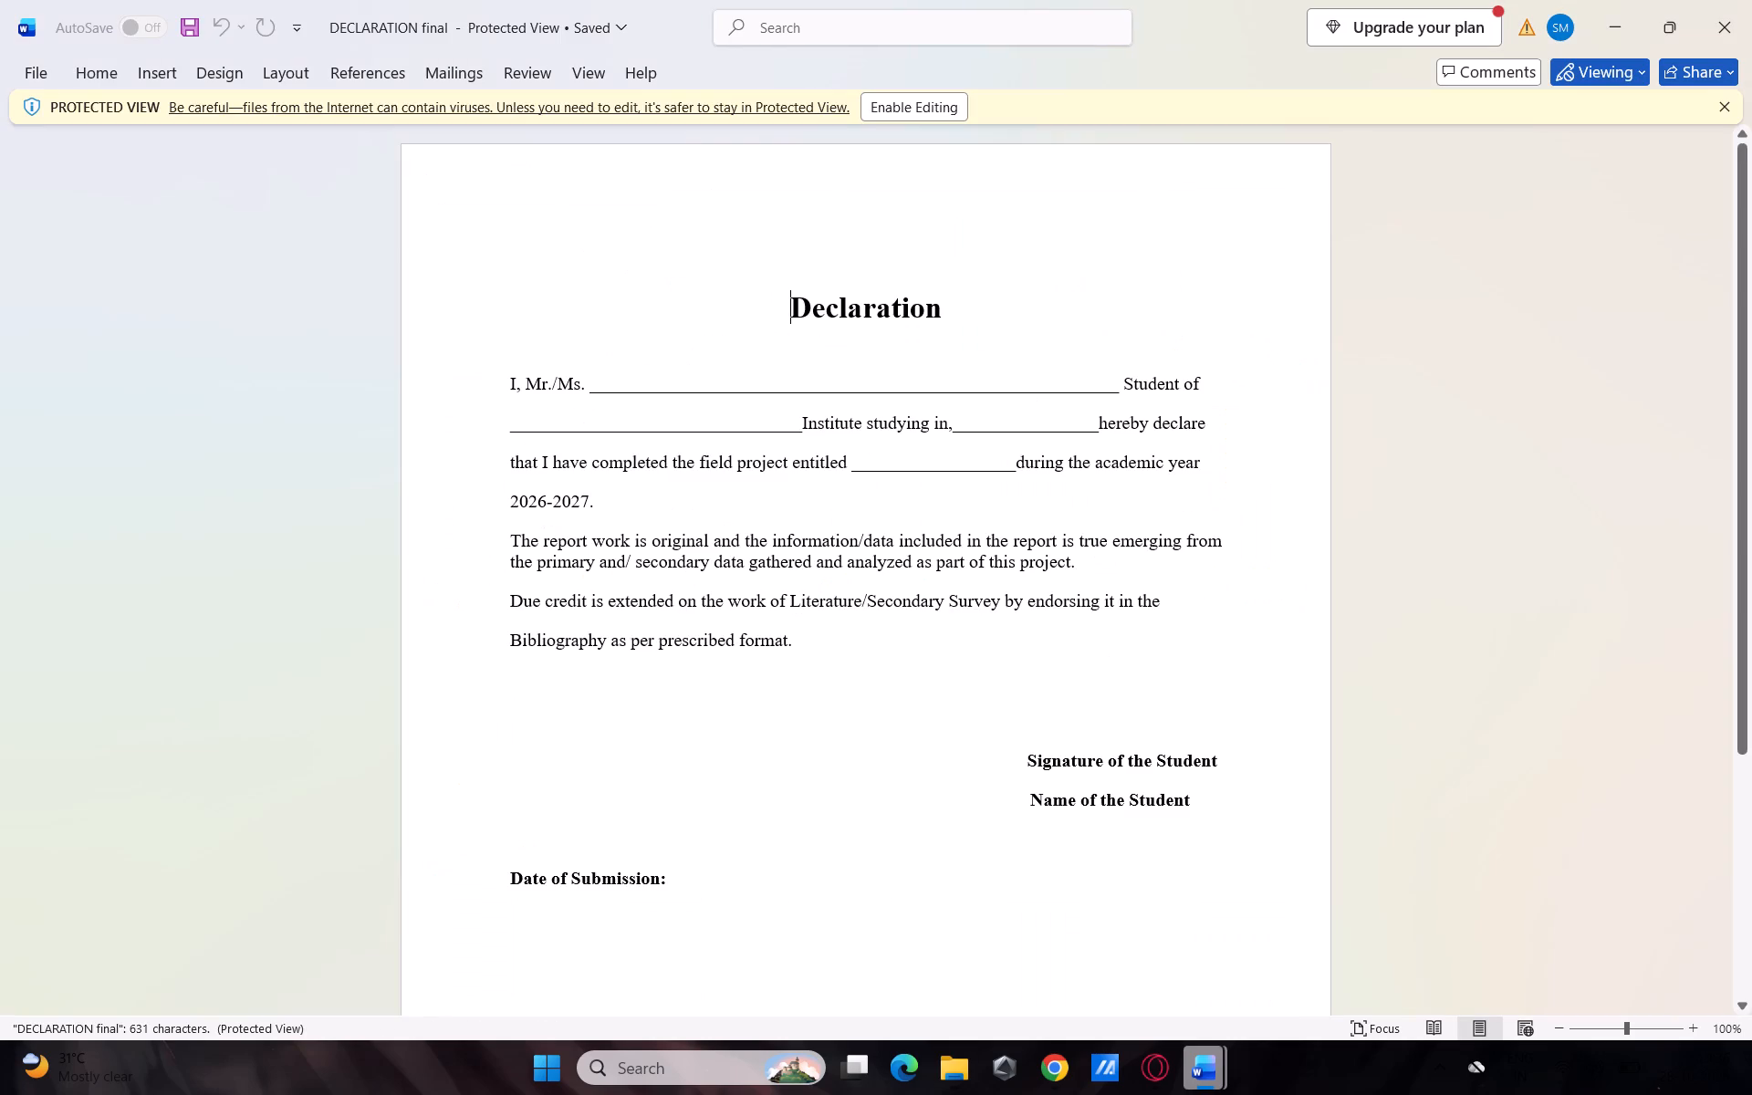
pyautogui.scroll(-3, 744, 499)
pyautogui.scroll(4, 713, 408)
pyautogui.moveTo(785, 305); pyautogui.dragTo(1125, 763)
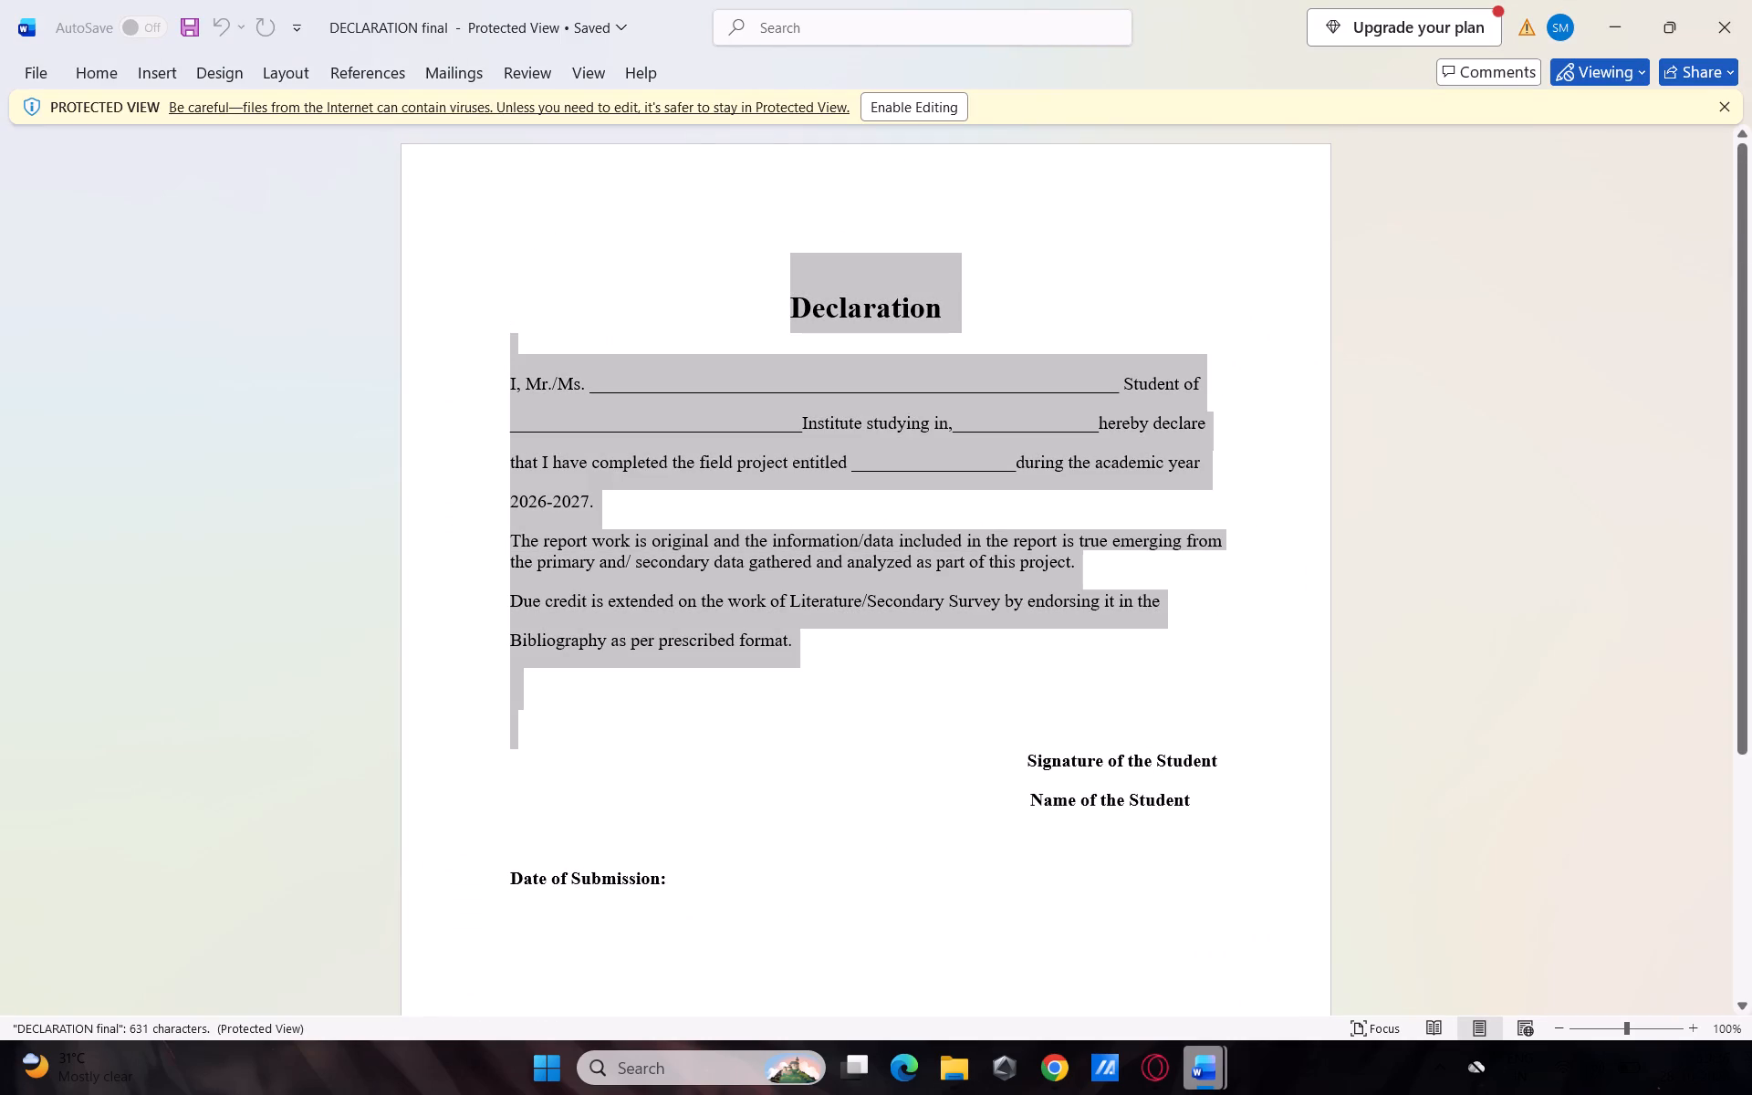
pyautogui.moveTo(1125, 763); pyautogui.dragTo(1197, 889)
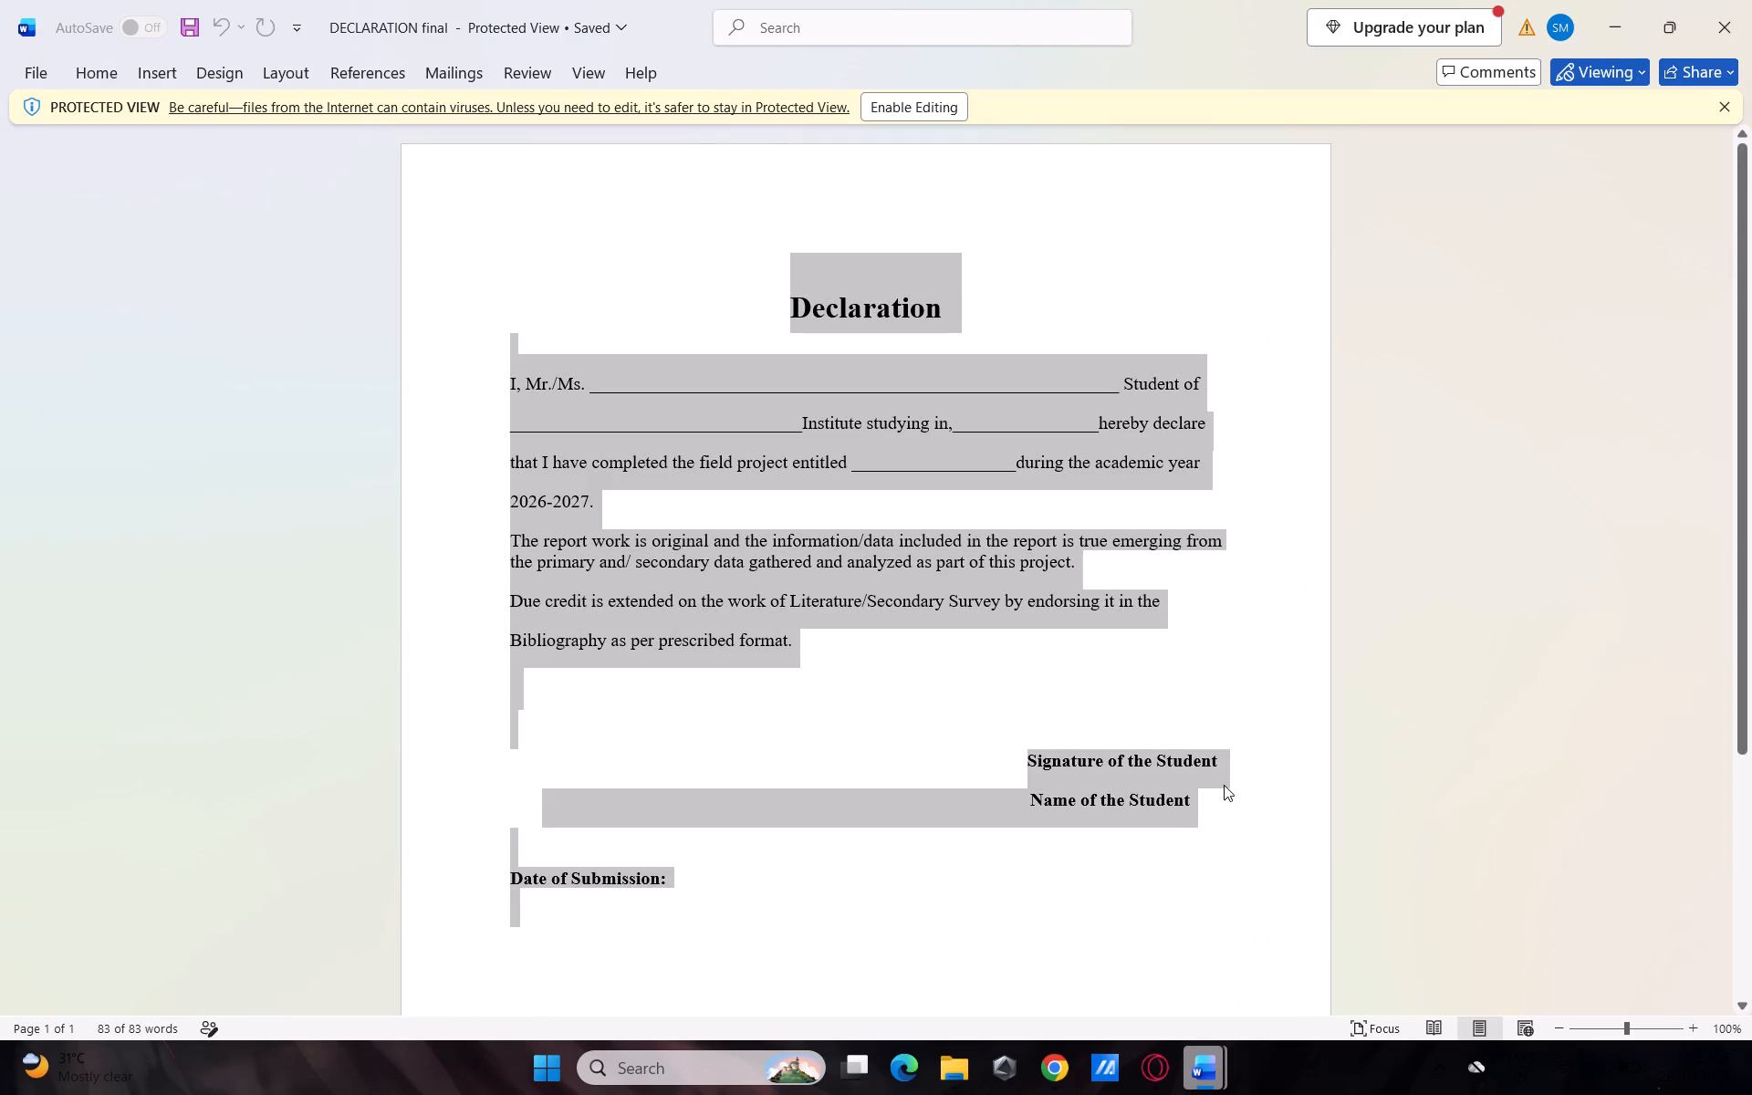
pyautogui.hotkey('ctrl', 'c')
pyautogui.scroll(-2, 893, 957)
pyautogui.scroll(-3, 844, 829)
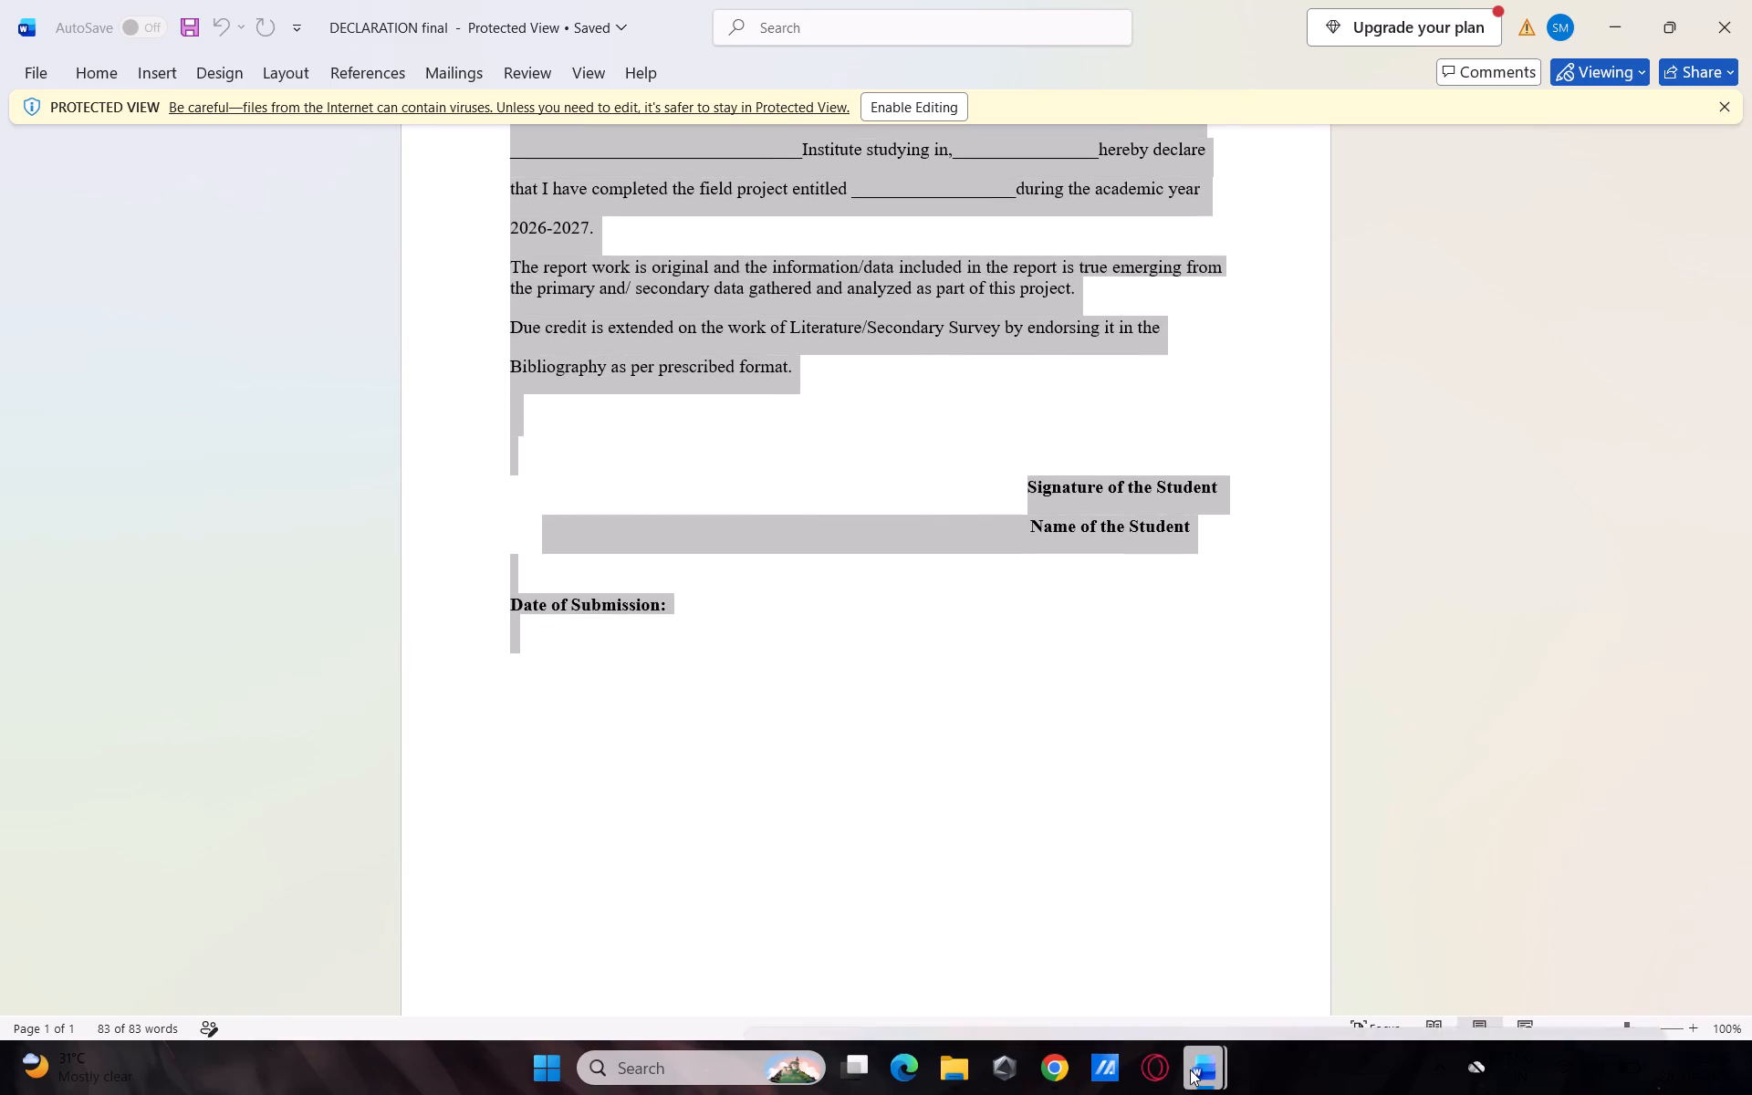
# Return to the report and delete the entire old Declaration, from its heading down to the student's name.
pyautogui.click(1320, 967)
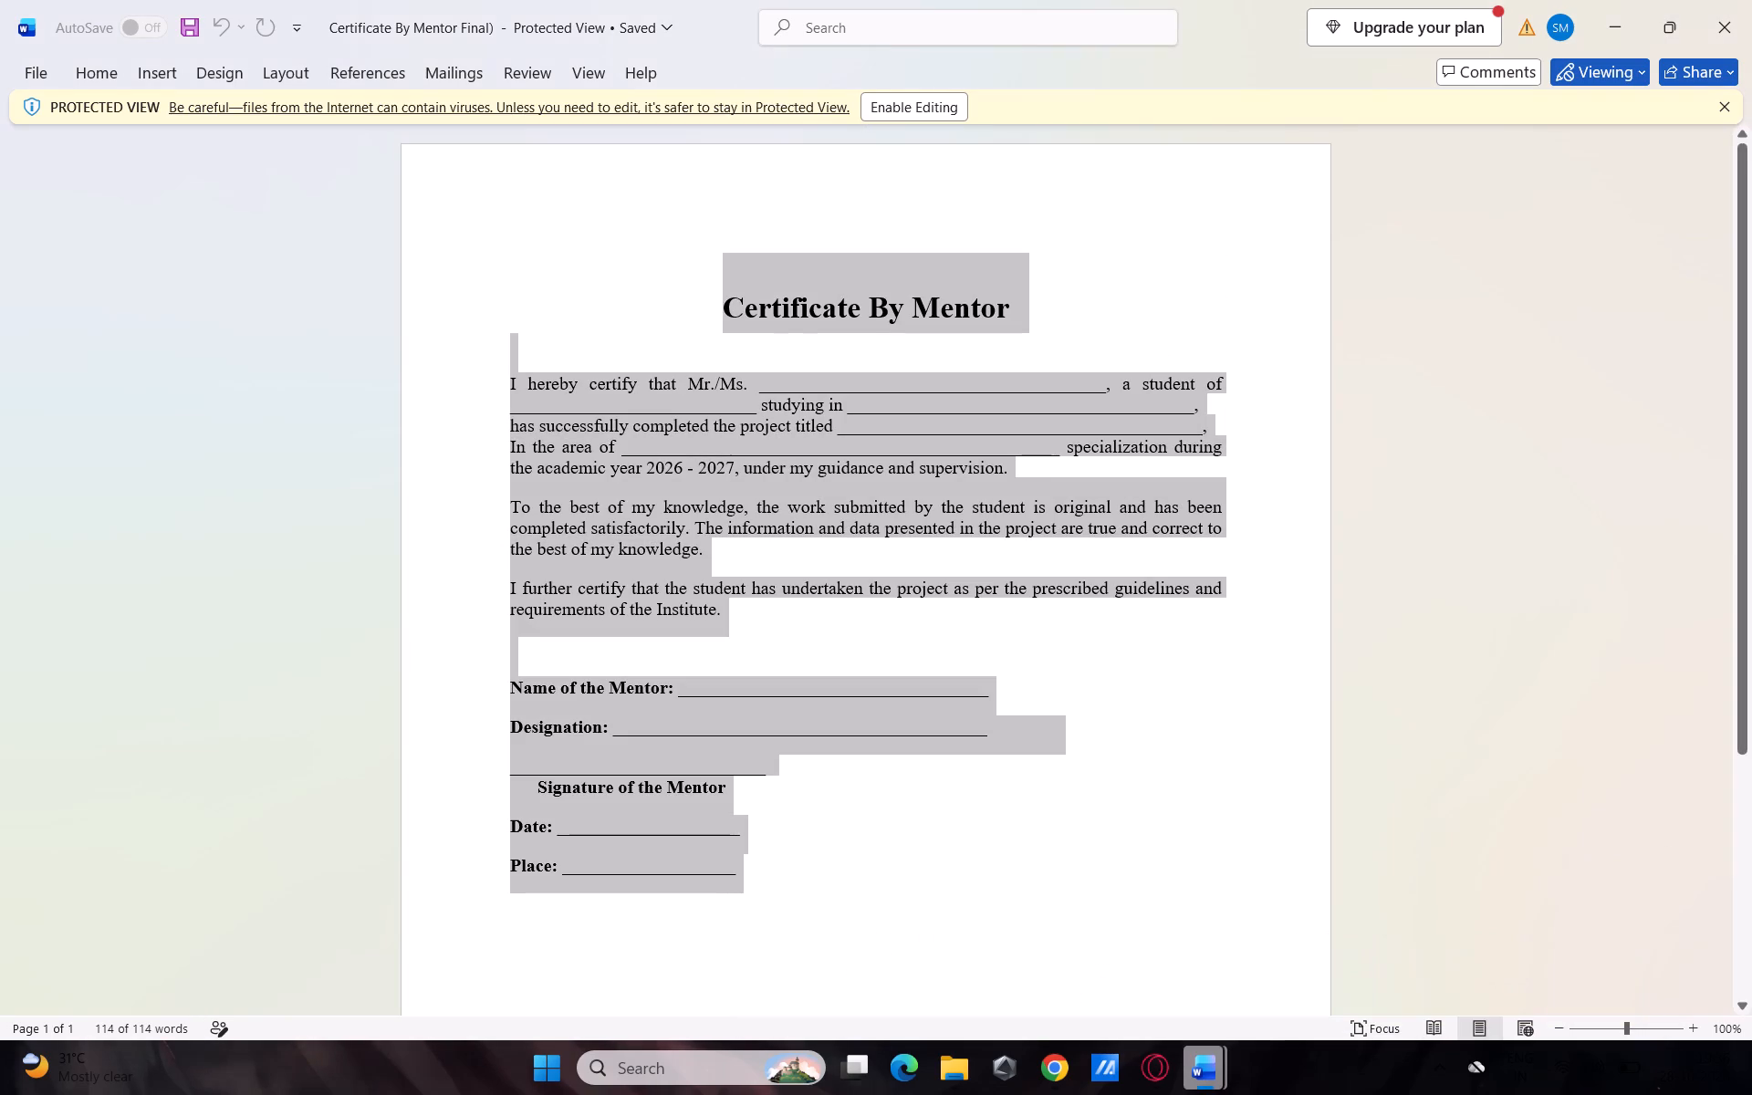
pyautogui.click(1112, 970)
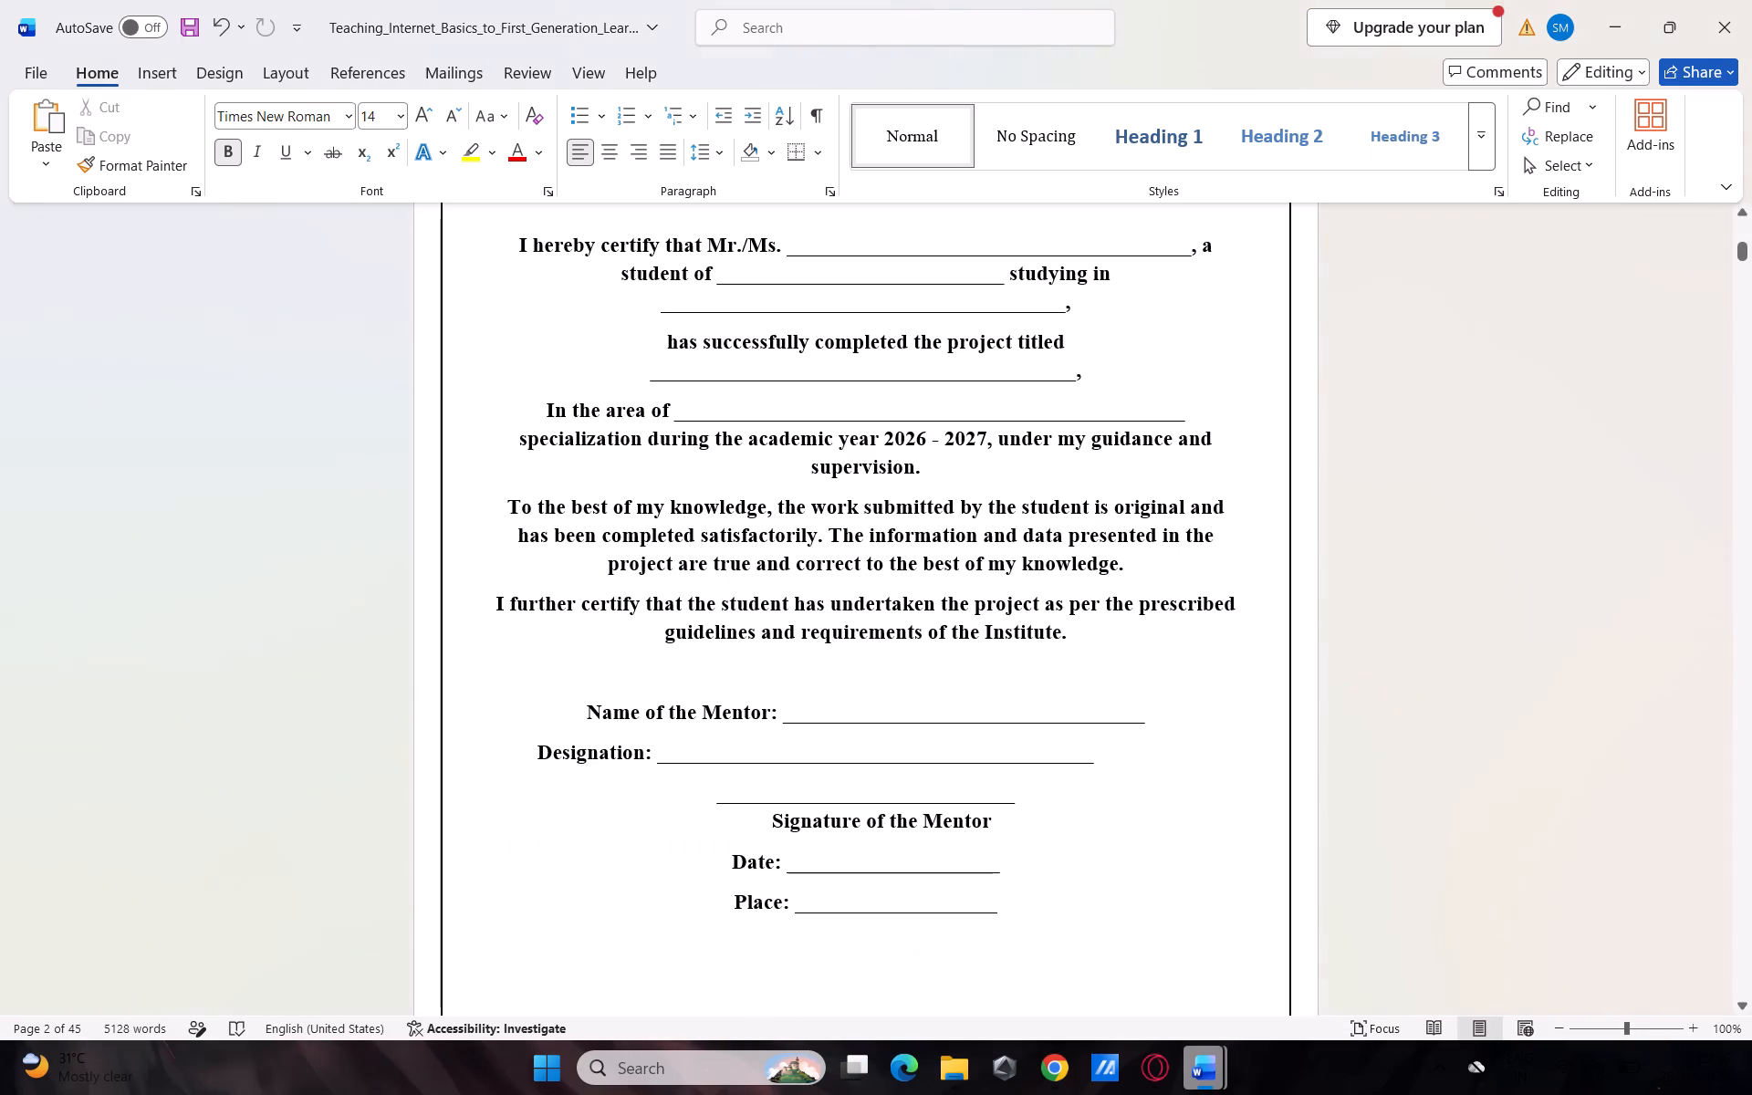
pyautogui.scroll(-4, 788, 658)
pyautogui.scroll(6, 789, 658)
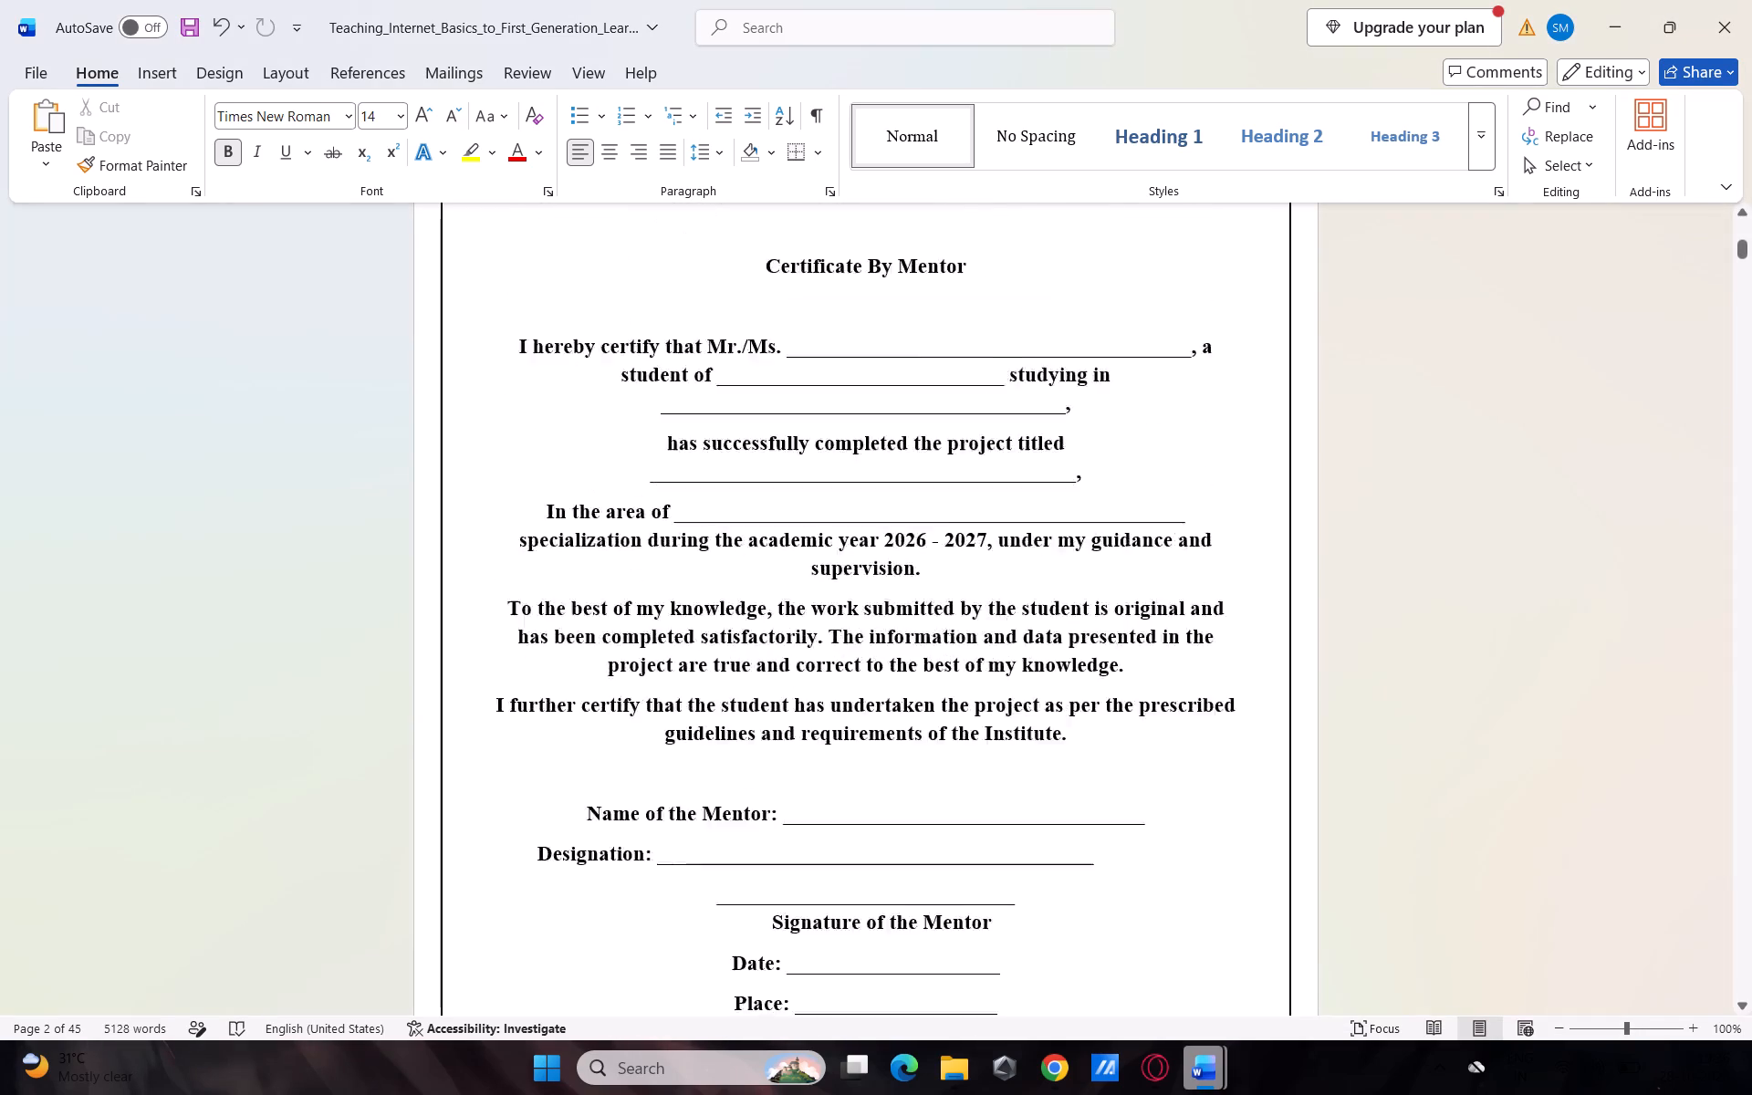
pyautogui.scroll(5, 789, 658)
pyautogui.scroll(-20, 791, 665)
pyautogui.scroll(-2, 791, 665)
pyautogui.scroll(4, 795, 675)
pyautogui.scroll(-8, 795, 675)
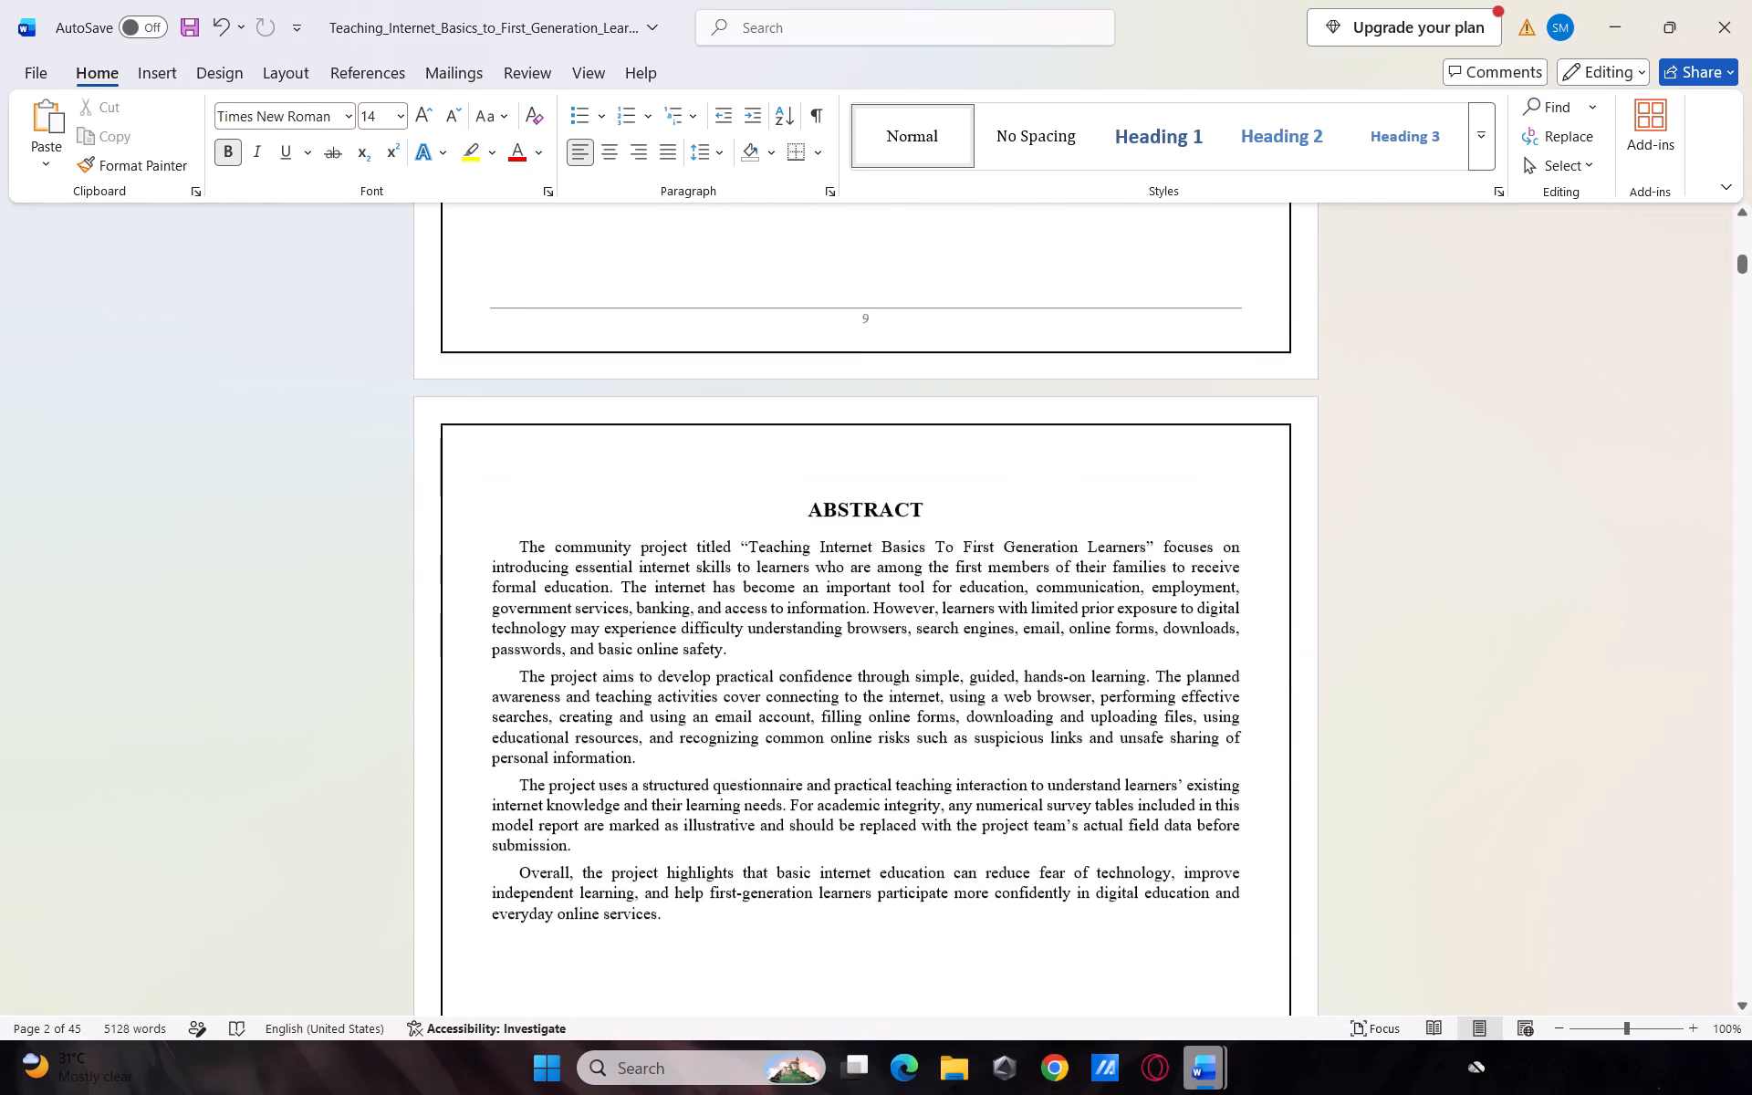
pyautogui.scroll(-20, 795, 676)
pyautogui.scroll(-7, 795, 676)
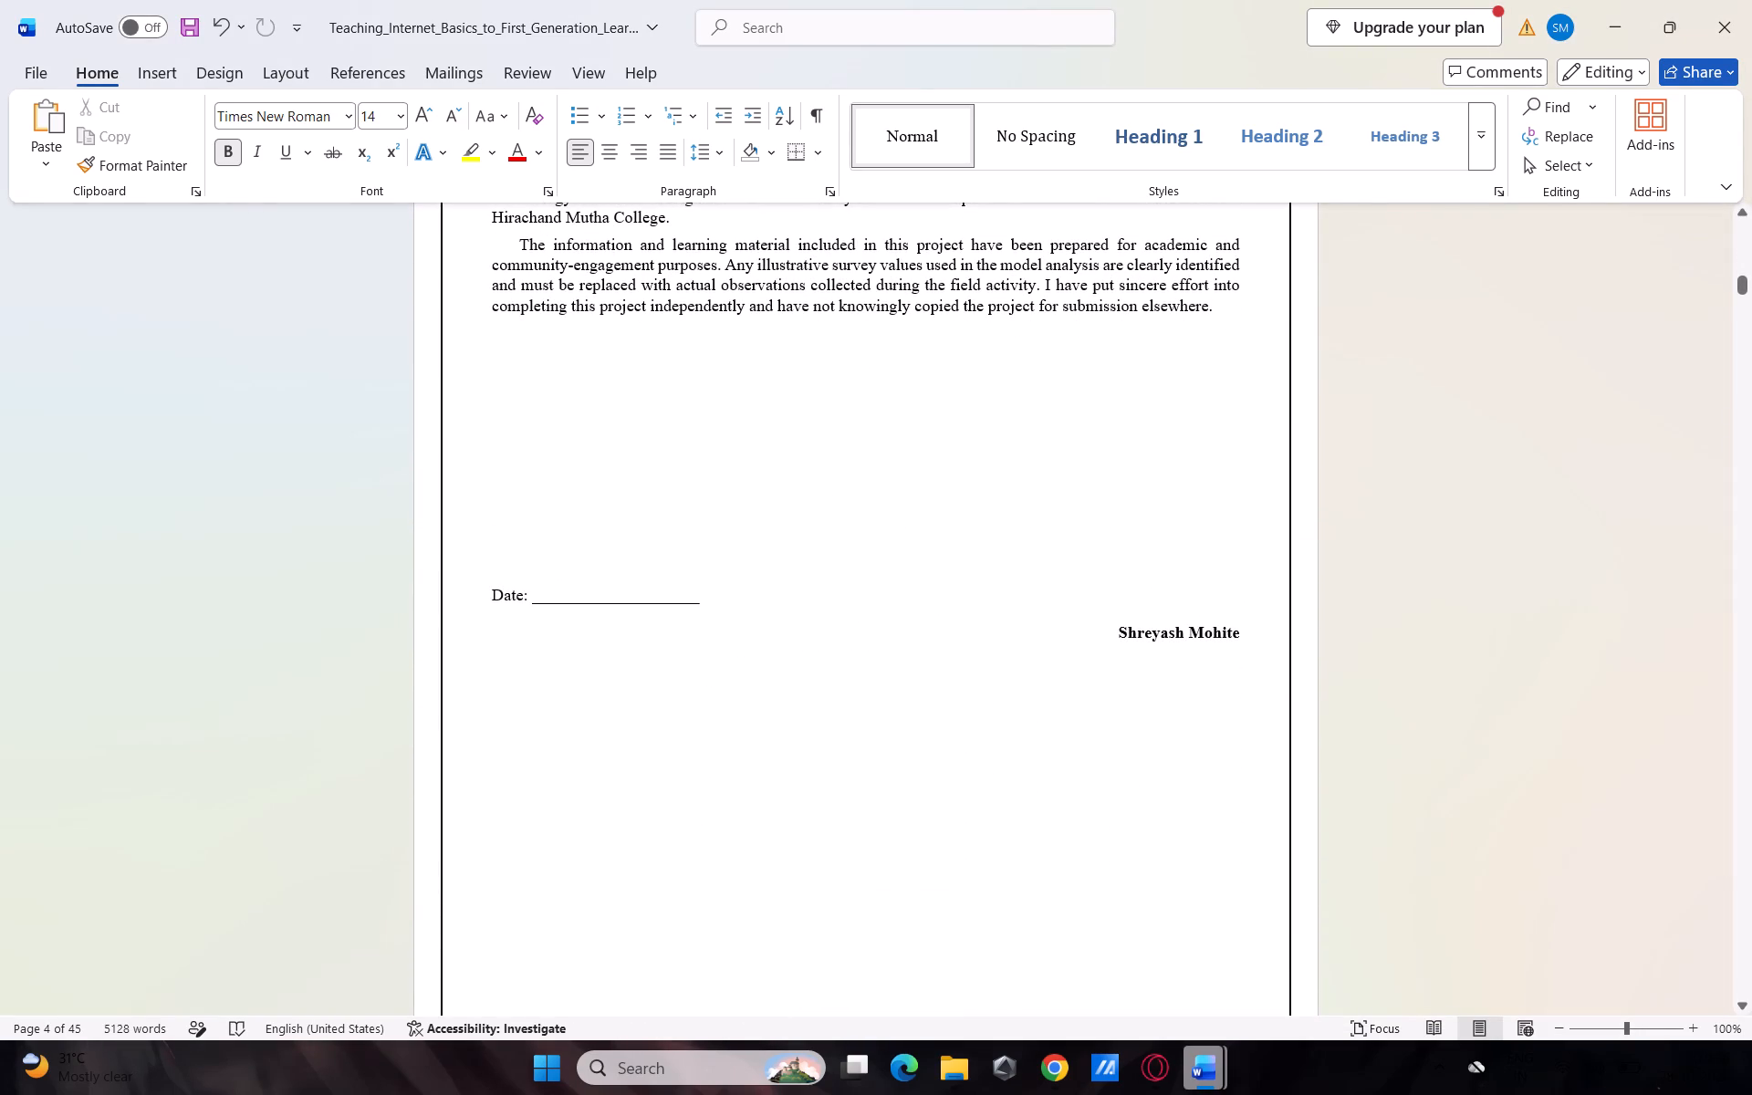
pyautogui.moveTo(1240, 678); pyautogui.dragTo(803, 491)
pyautogui.scroll(7, 806, 490)
pyautogui.press('BackSpace')
# Insert blank lines above the Acknowledgement heading until it moves to the following page, leaving an empty page after the Abstract.
pyautogui.scroll(-10, 821, 673)
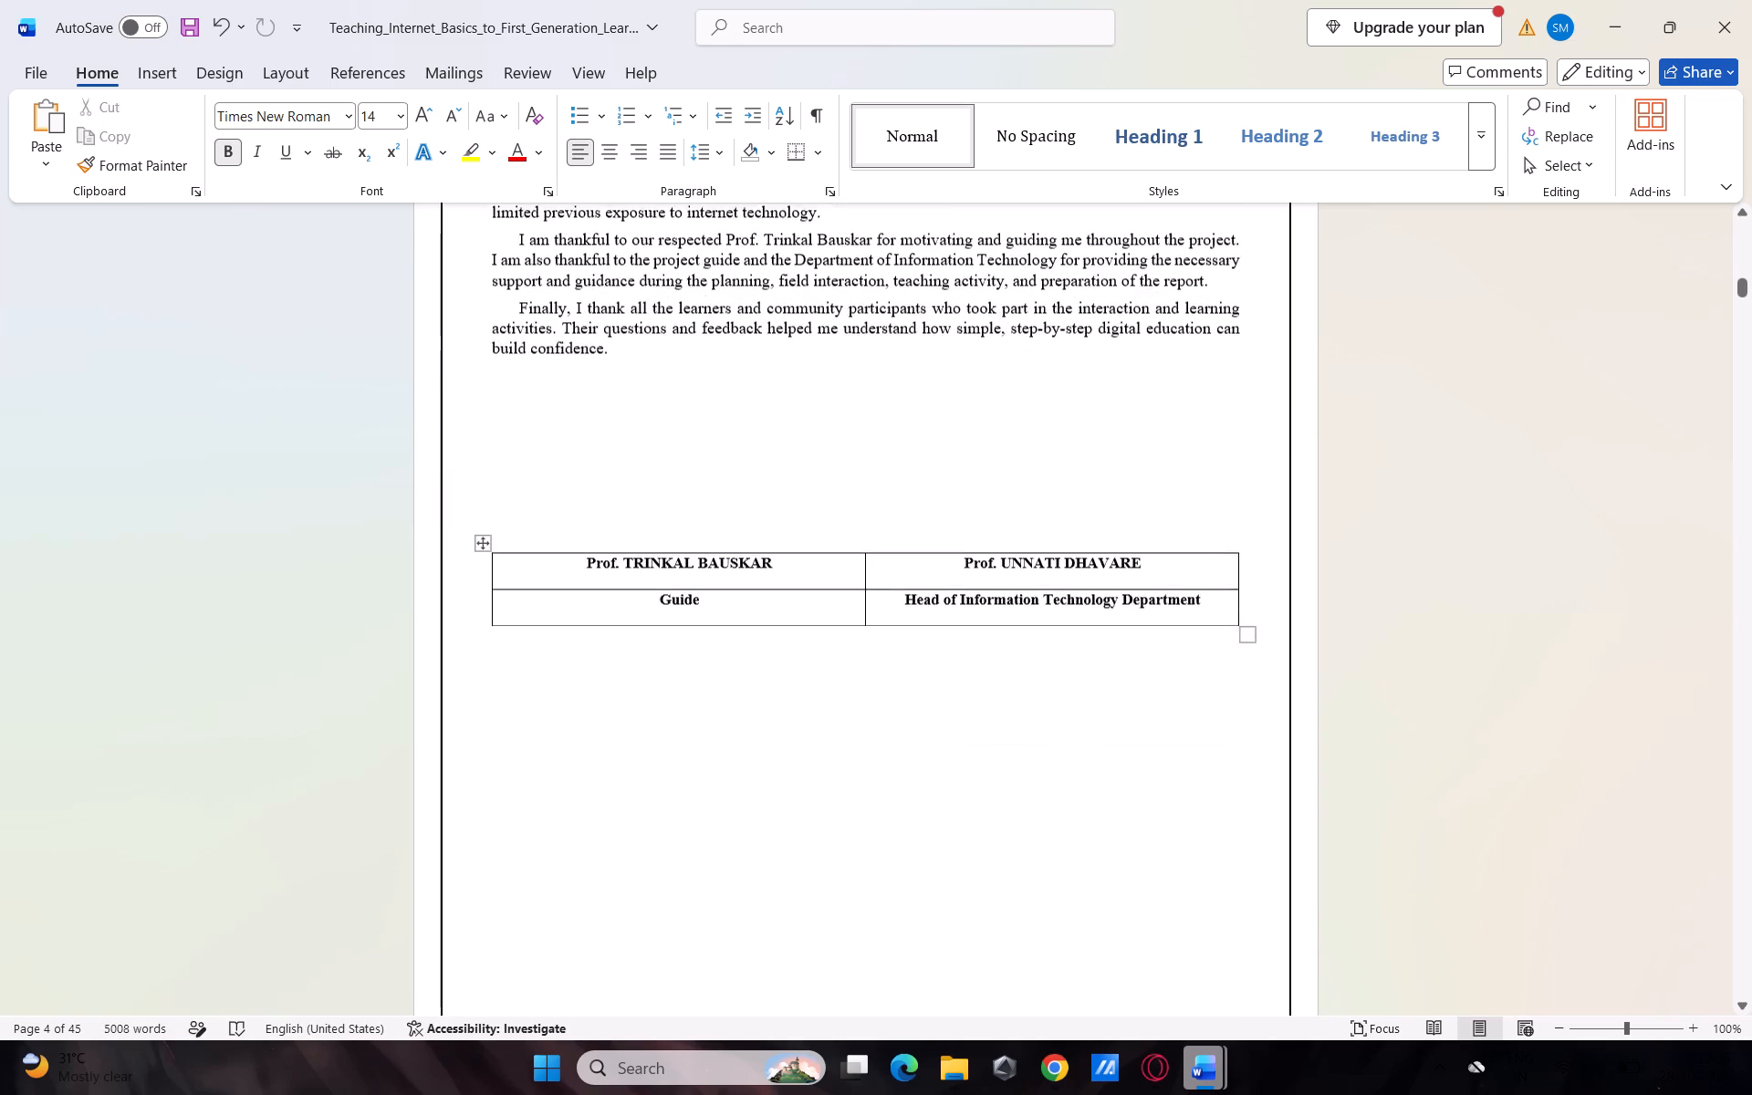
pyautogui.scroll(20, 833, 670)
pyautogui.scroll(17, 833, 670)
pyautogui.scroll(-10, 836, 655)
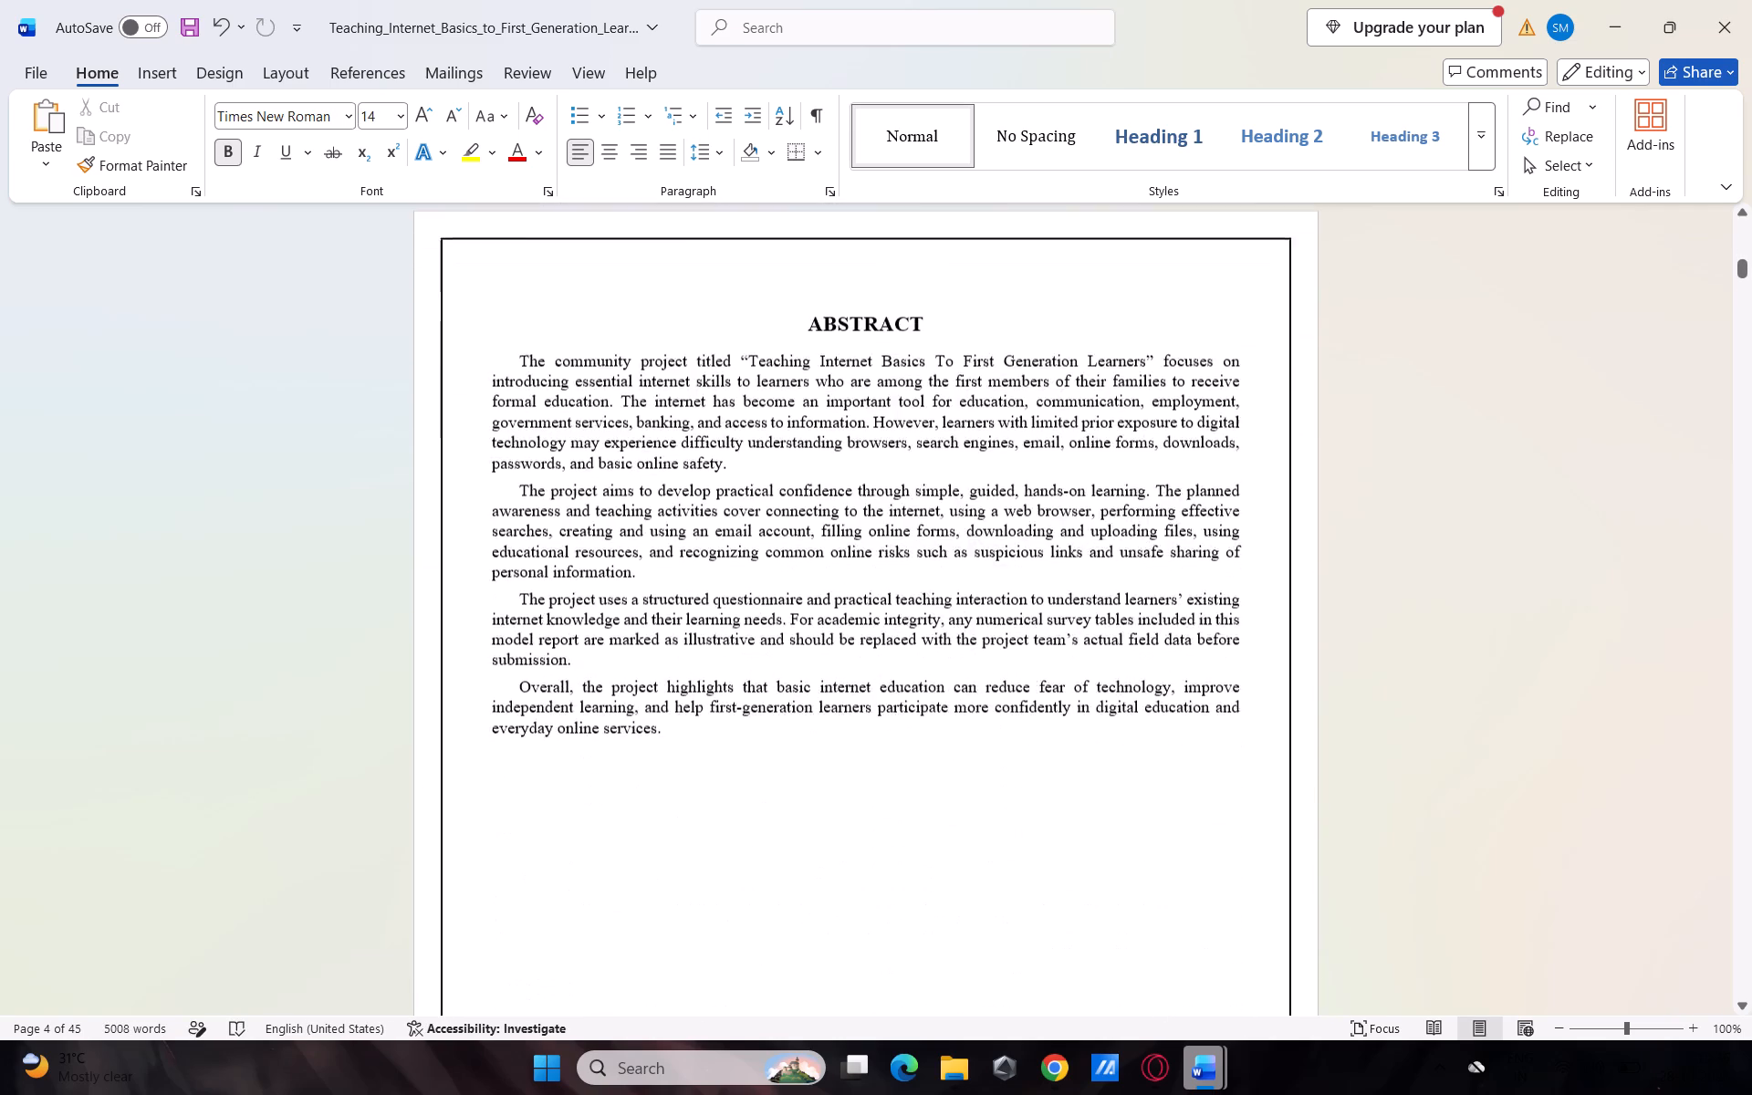
pyautogui.scroll(-15, 838, 657)
pyautogui.press('Return')
pyautogui.press('Return')
pyautogui.press('Return')
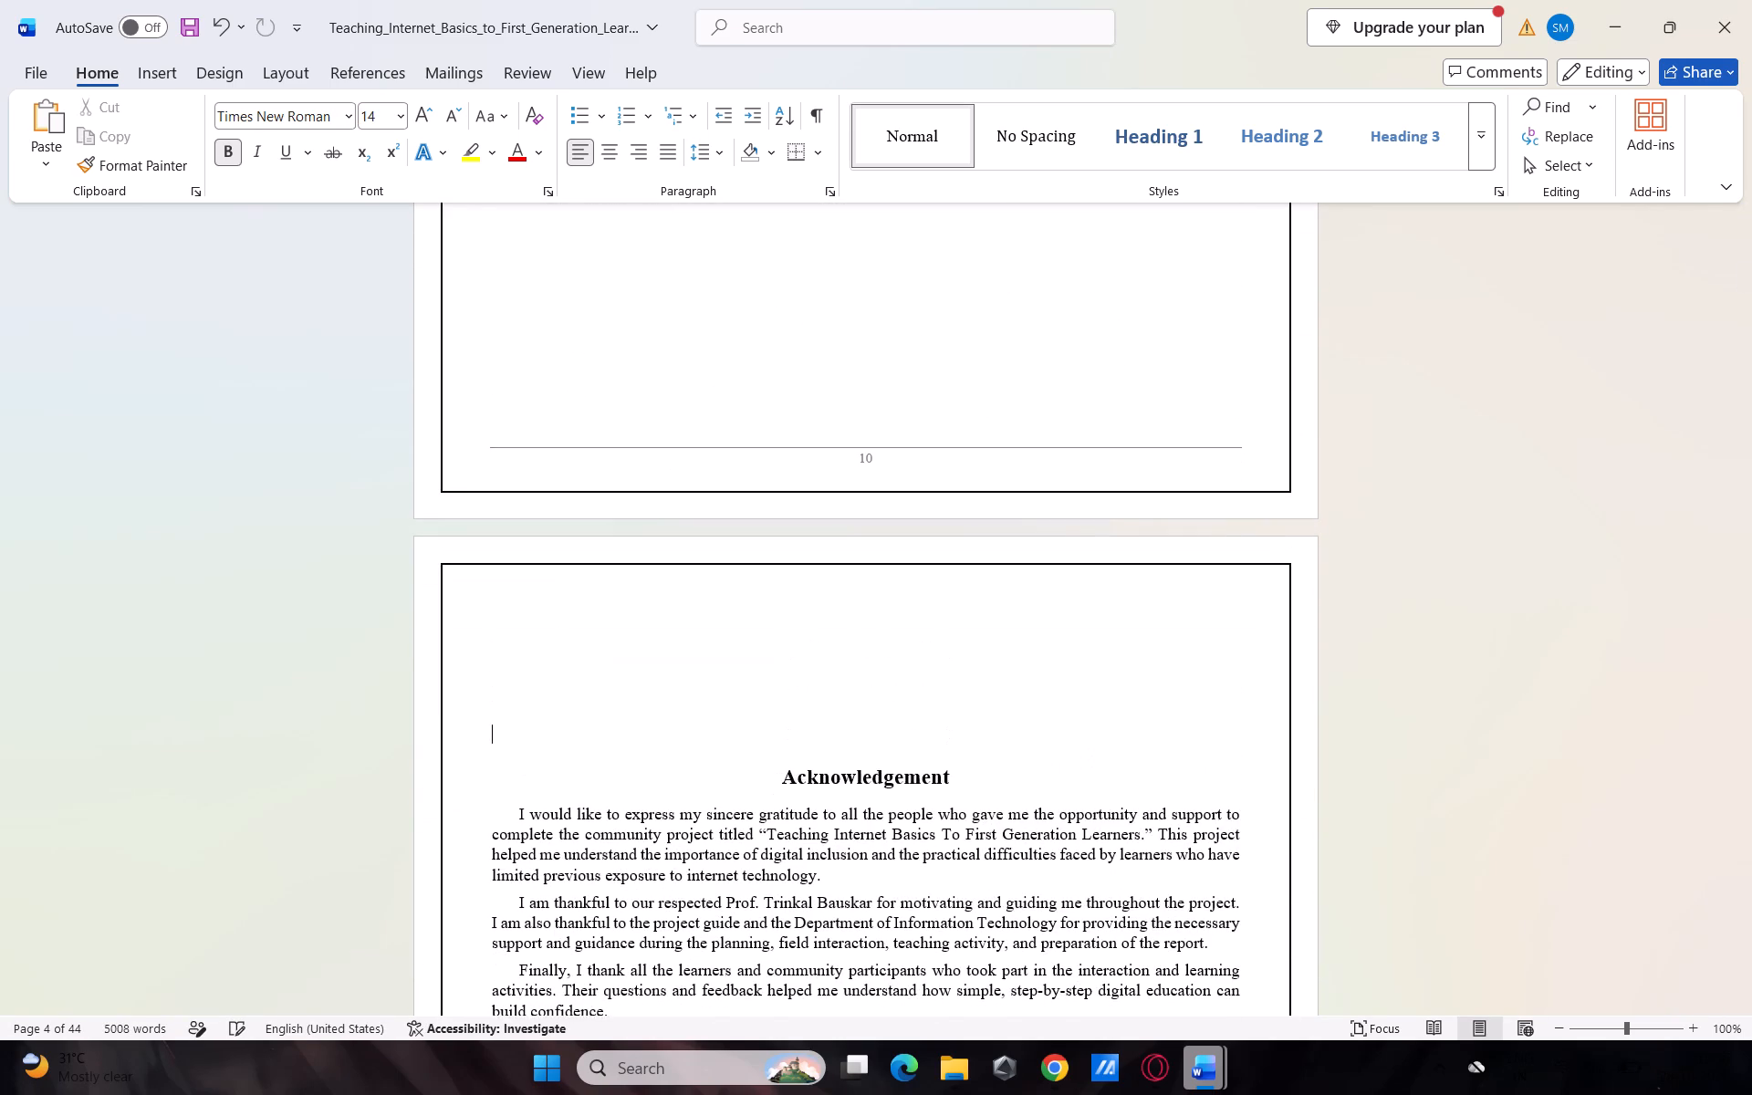
pyautogui.press('Return')
pyautogui.press('Return')
pyautogui.press('Return')
pyautogui.press('Return')
pyautogui.press('Return')
pyautogui.press('Return')
pyautogui.press('Return')
pyautogui.scroll(-9, 1072, 761)
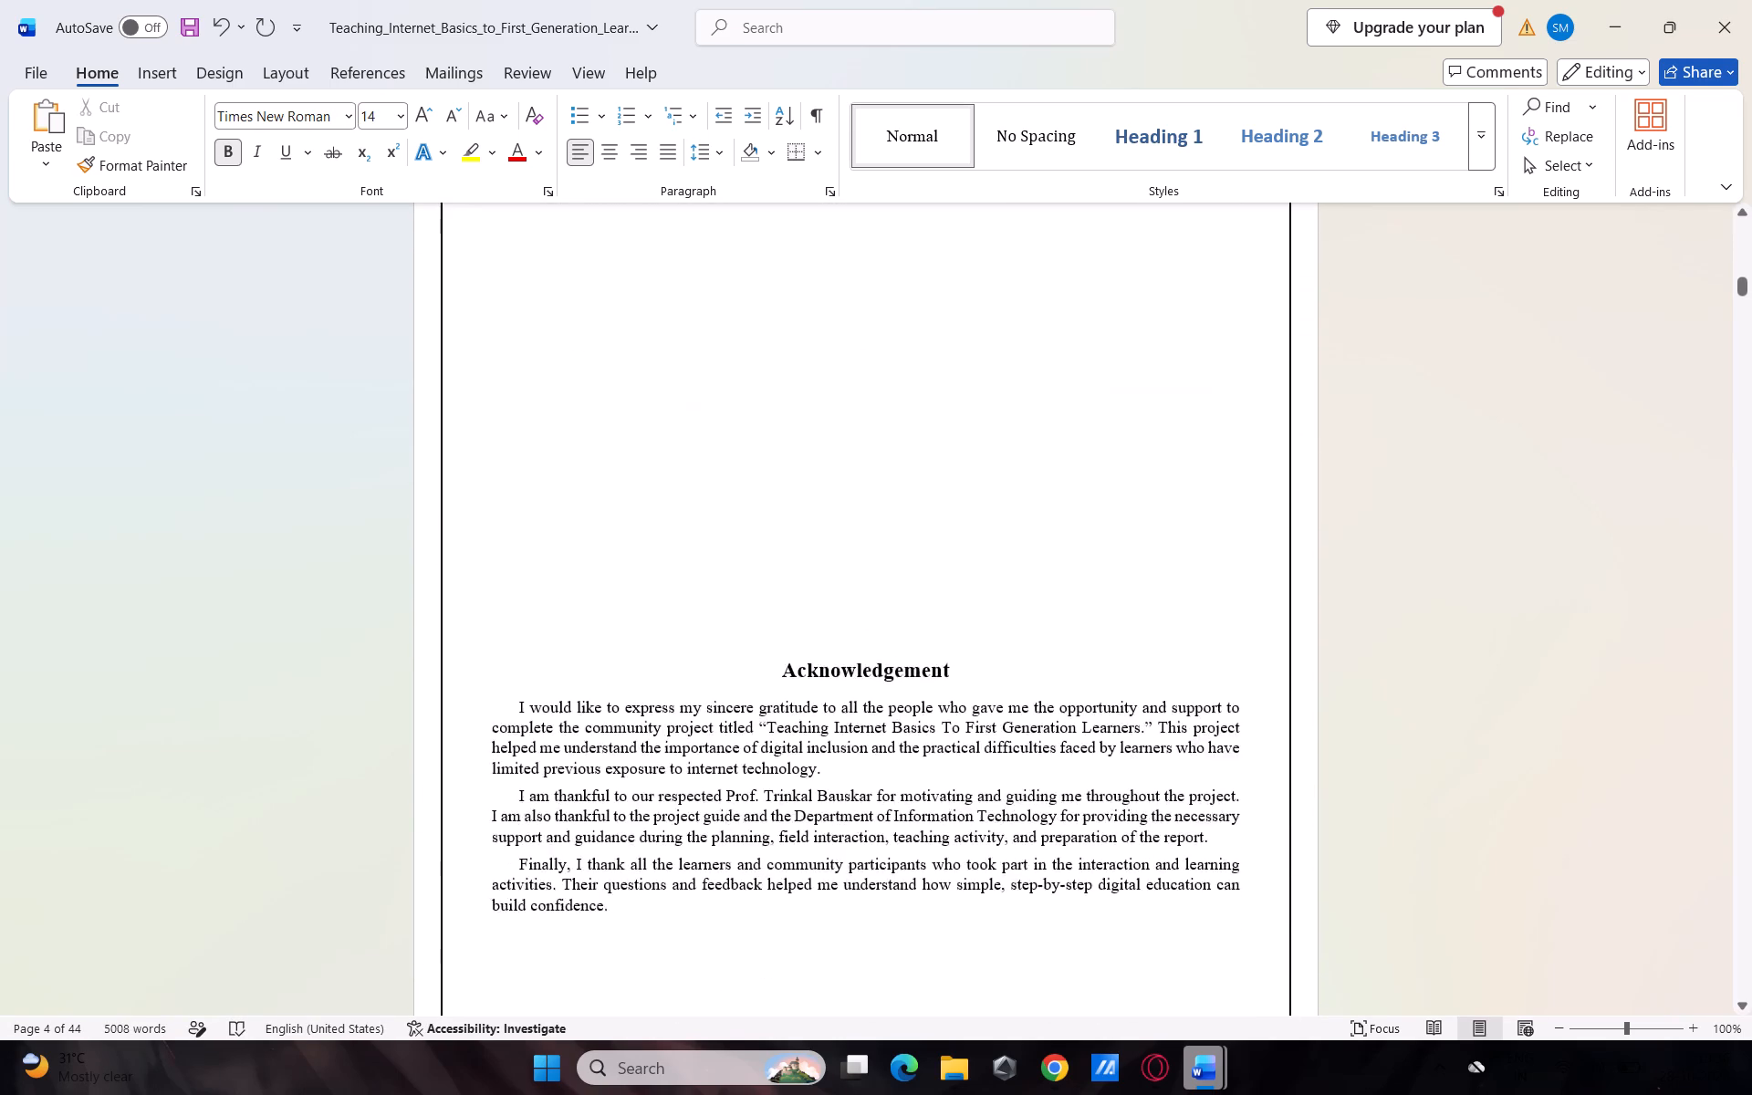
pyautogui.press('Return')
pyautogui.press('Return')
pyautogui.press('Return')
pyautogui.press('Return')
pyautogui.press('Return')
pyautogui.press('Return')
pyautogui.press('Return')
pyautogui.press('Return')
pyautogui.press('Return')
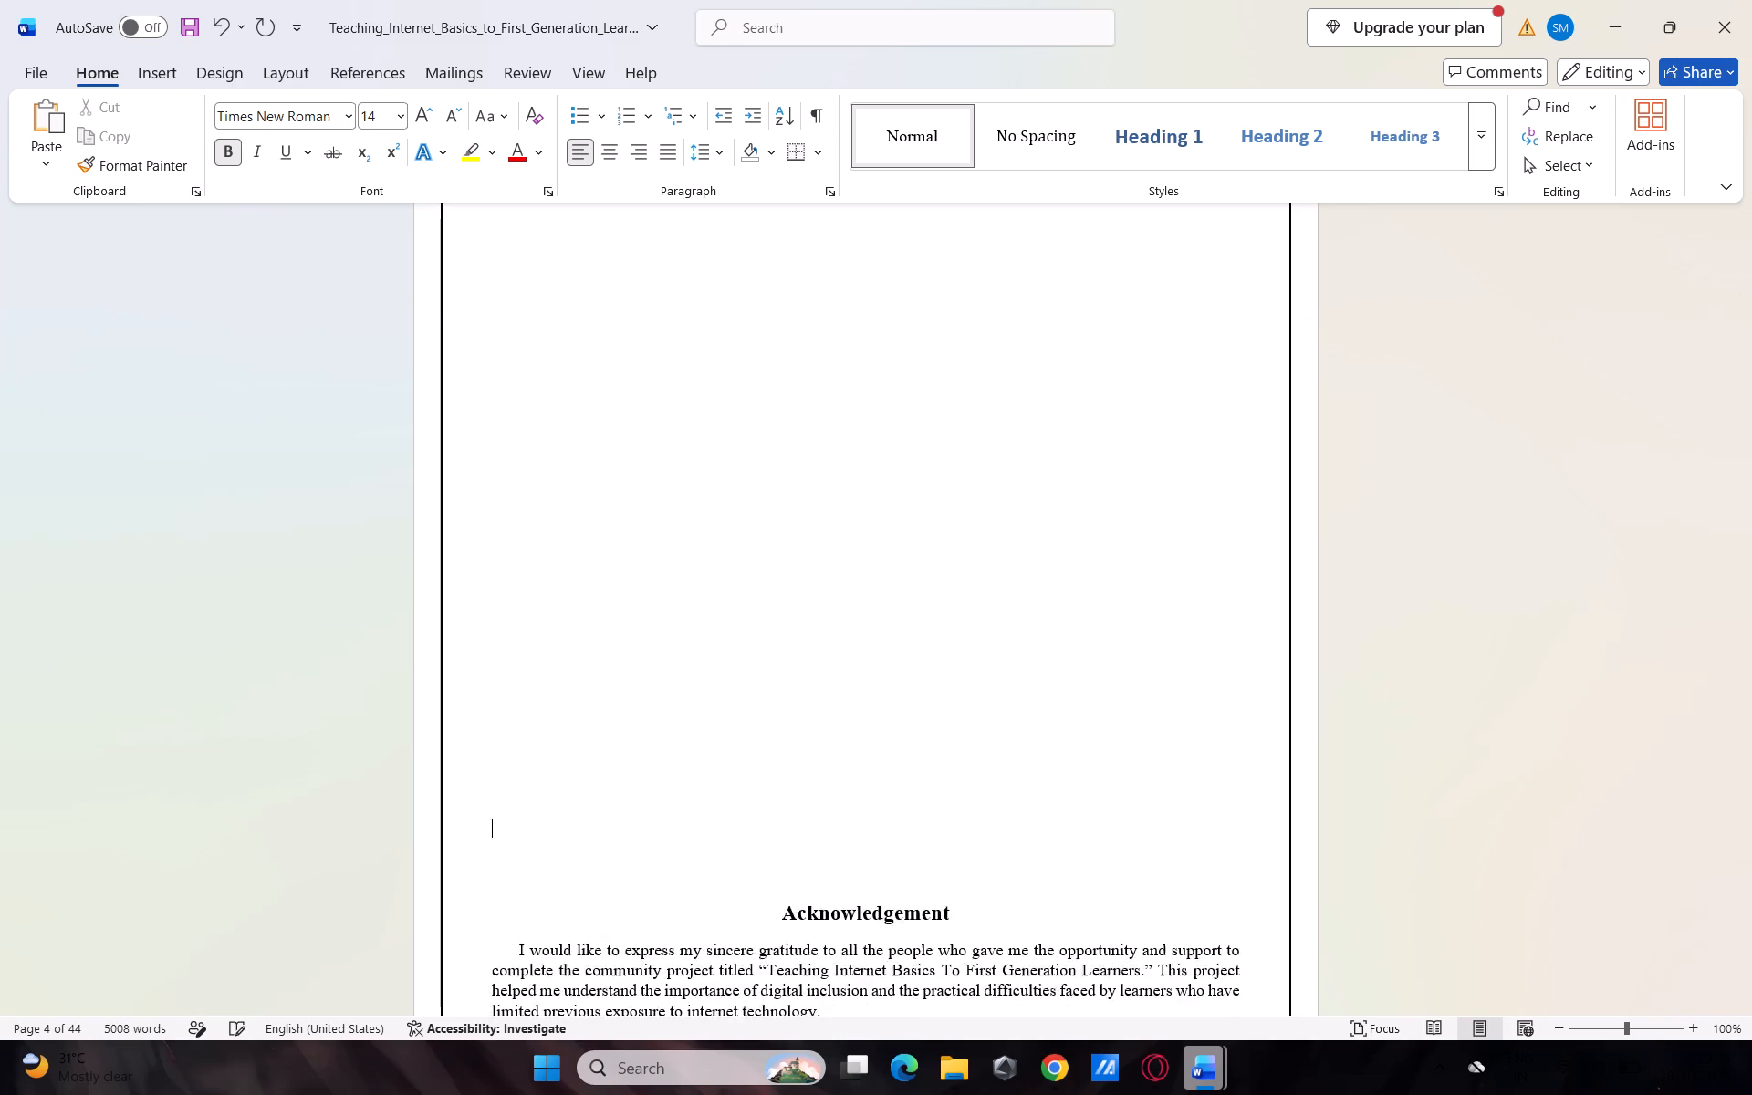
pyautogui.press('Return')
pyautogui.press('Return')
pyautogui.press('Return')
pyautogui.scroll(-4, 977, 382)
pyautogui.scroll(1, 944, 0)
pyautogui.scroll(-10, 886, 165)
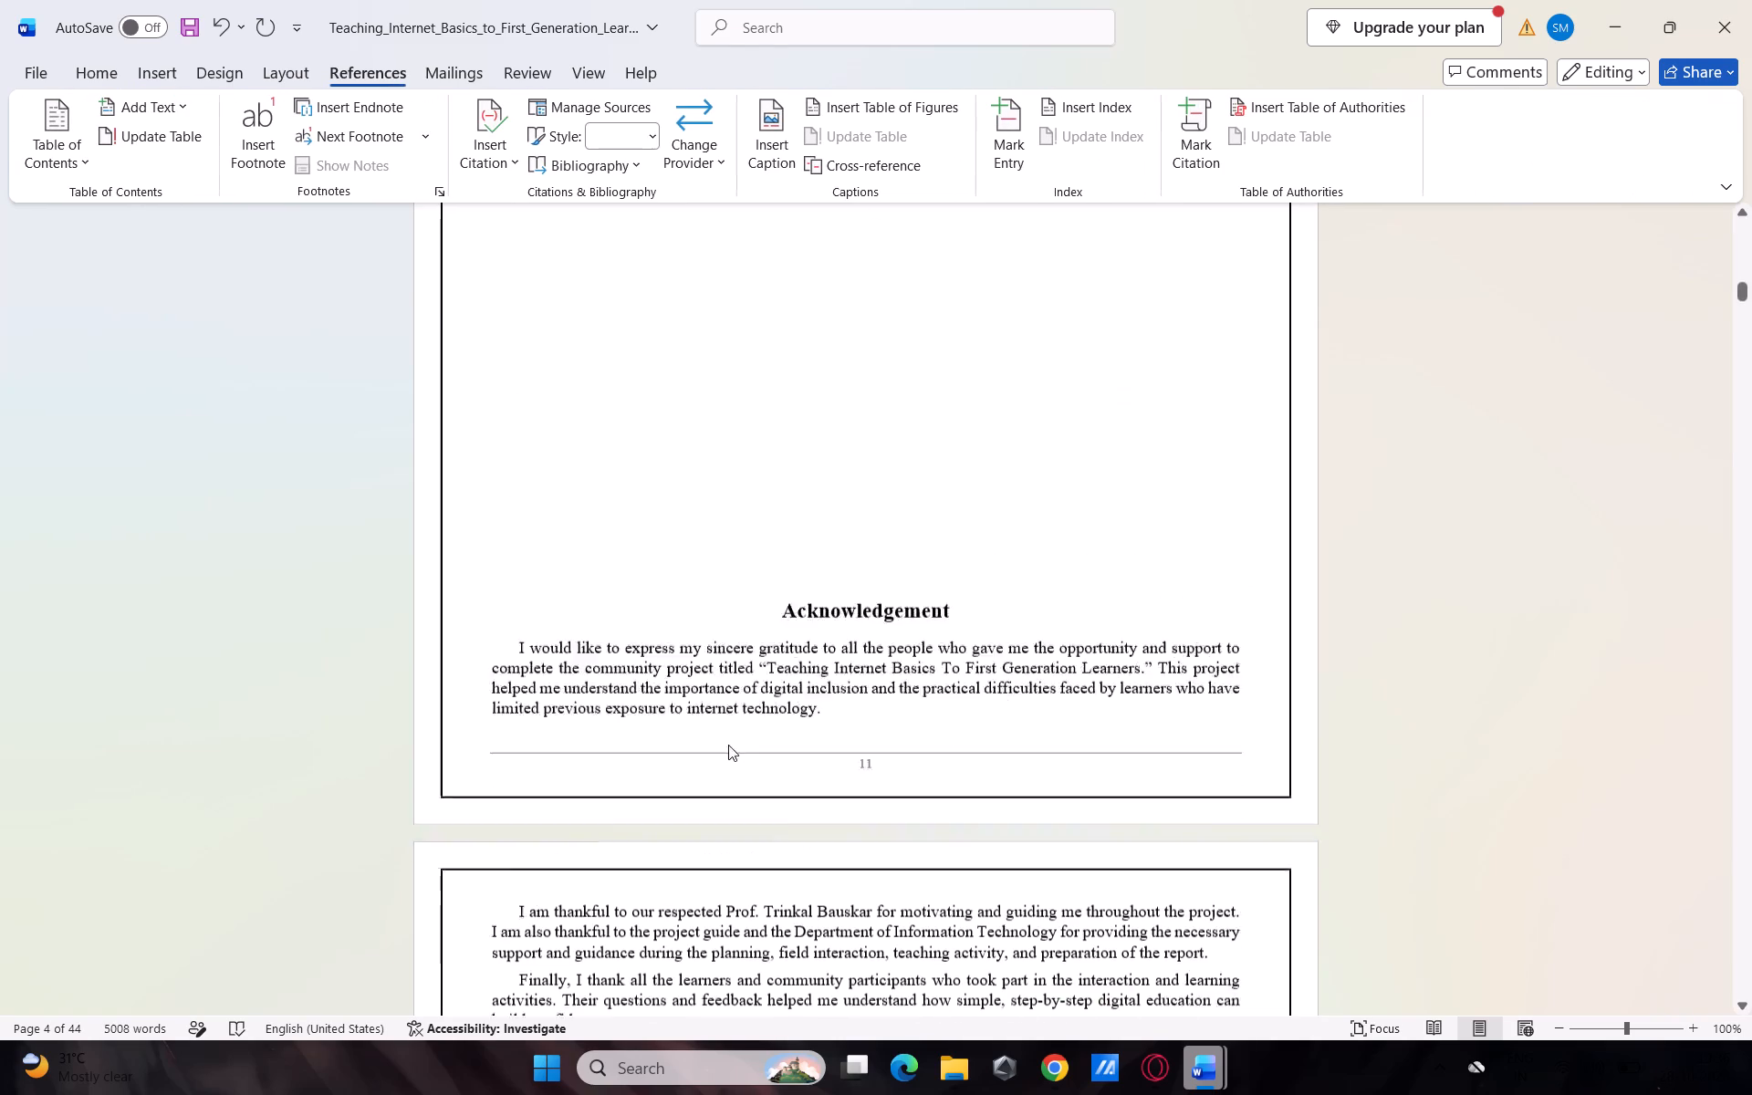
pyautogui.press('Return')
pyautogui.press('Return')
pyautogui.press('Return')
pyautogui.press('Return')
pyautogui.press('Return')
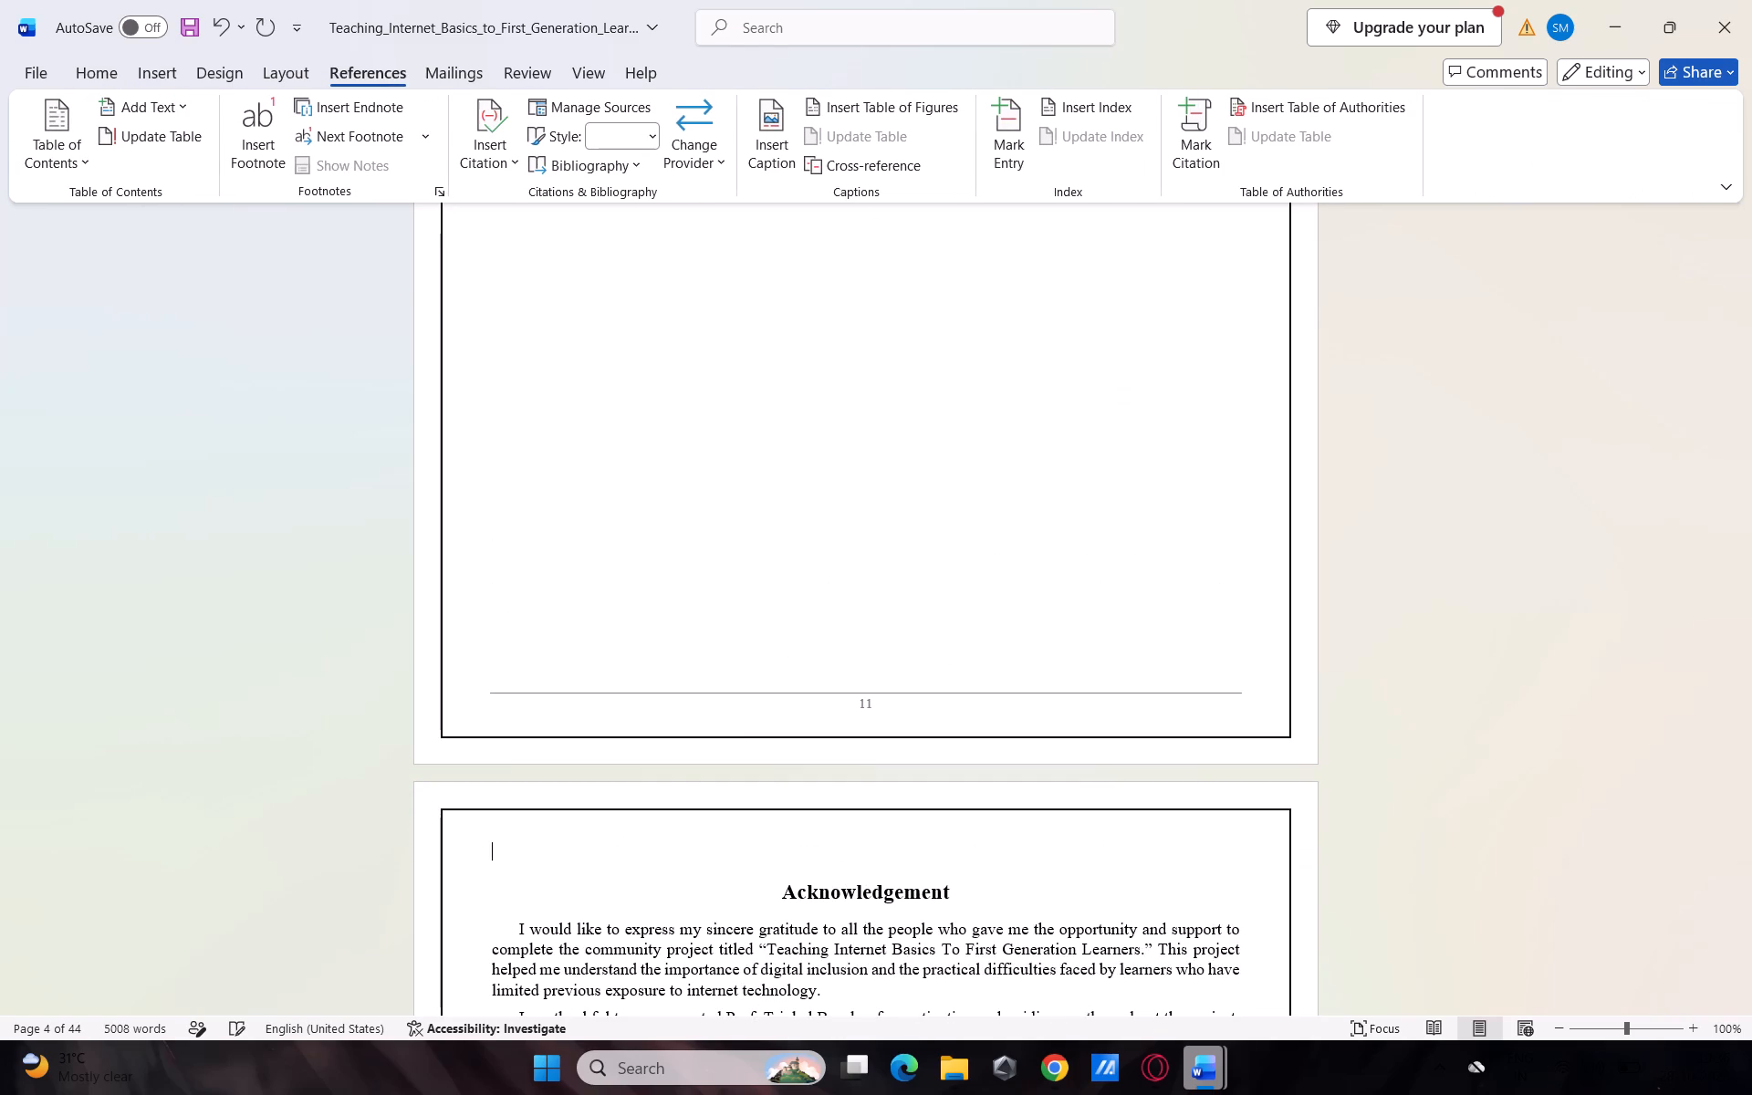
pyautogui.scroll(-20, 745, 723)
pyautogui.scroll(-12, 745, 723)
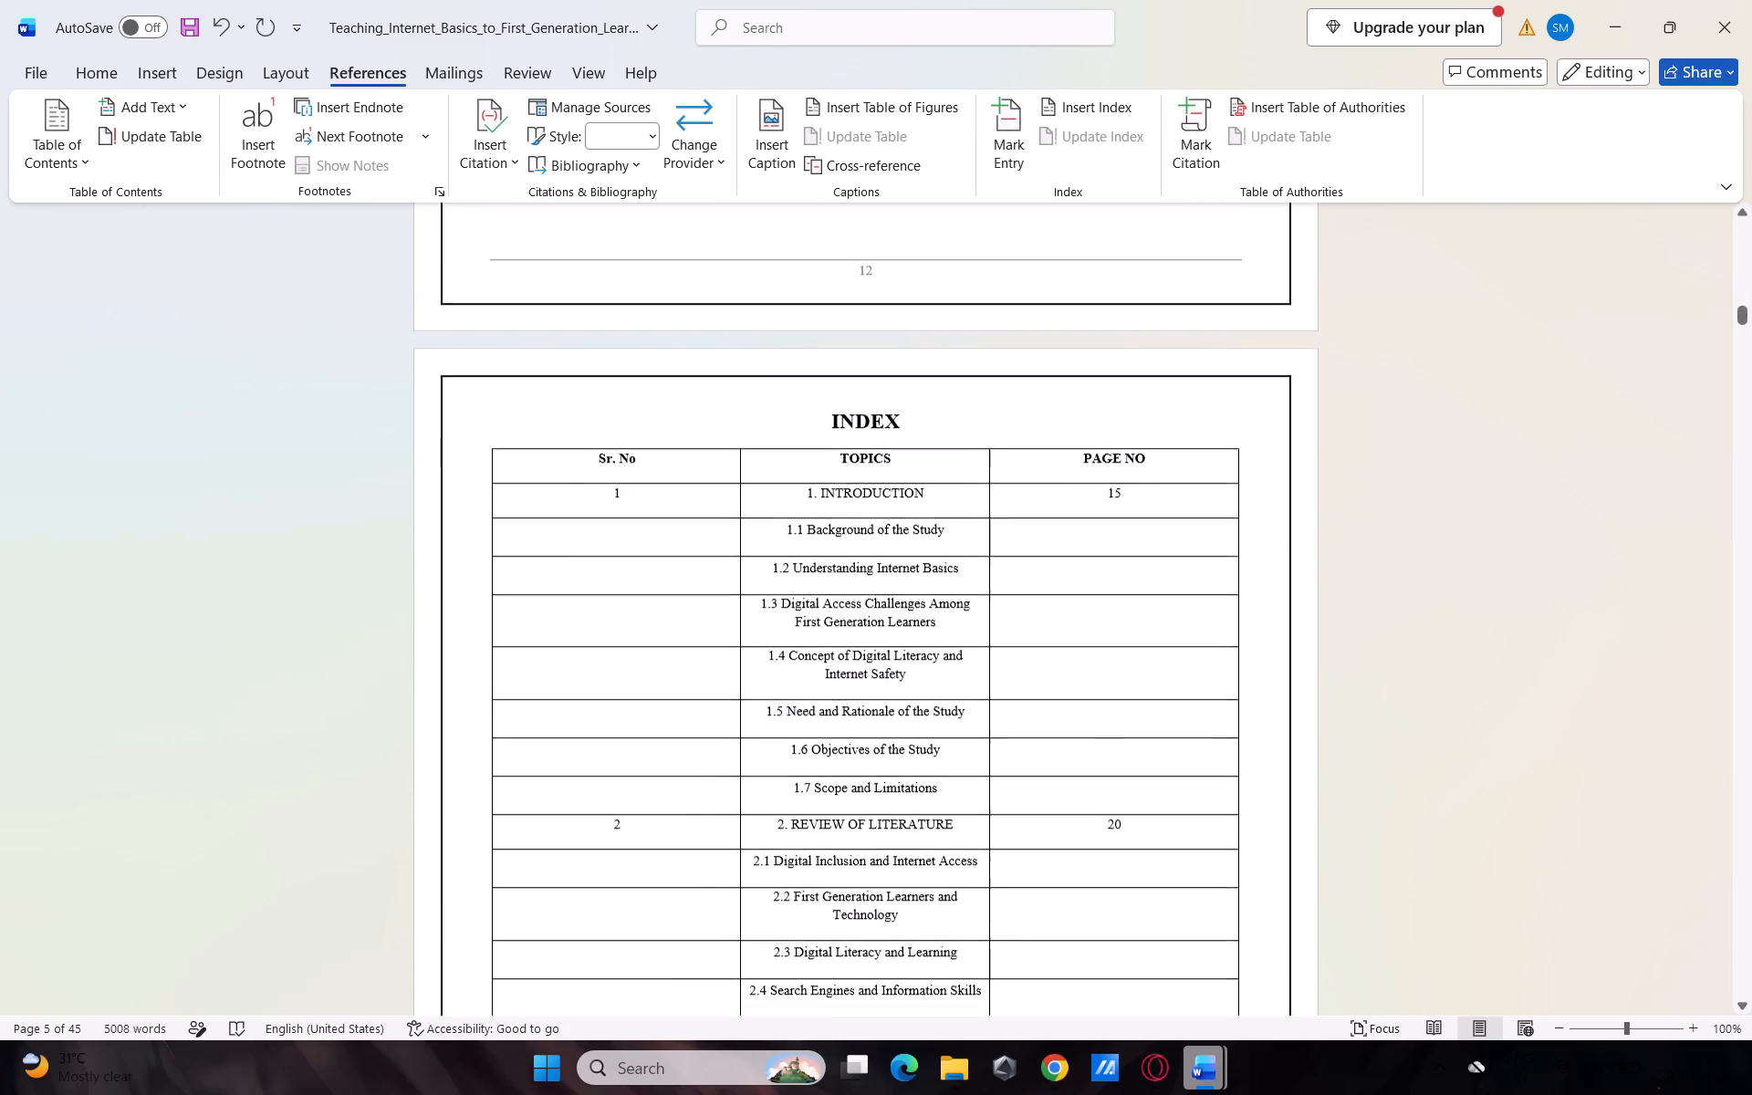
pyautogui.scroll(20, 758, 719)
pyautogui.scroll(20, 758, 719)
pyautogui.scroll(5, 758, 719)
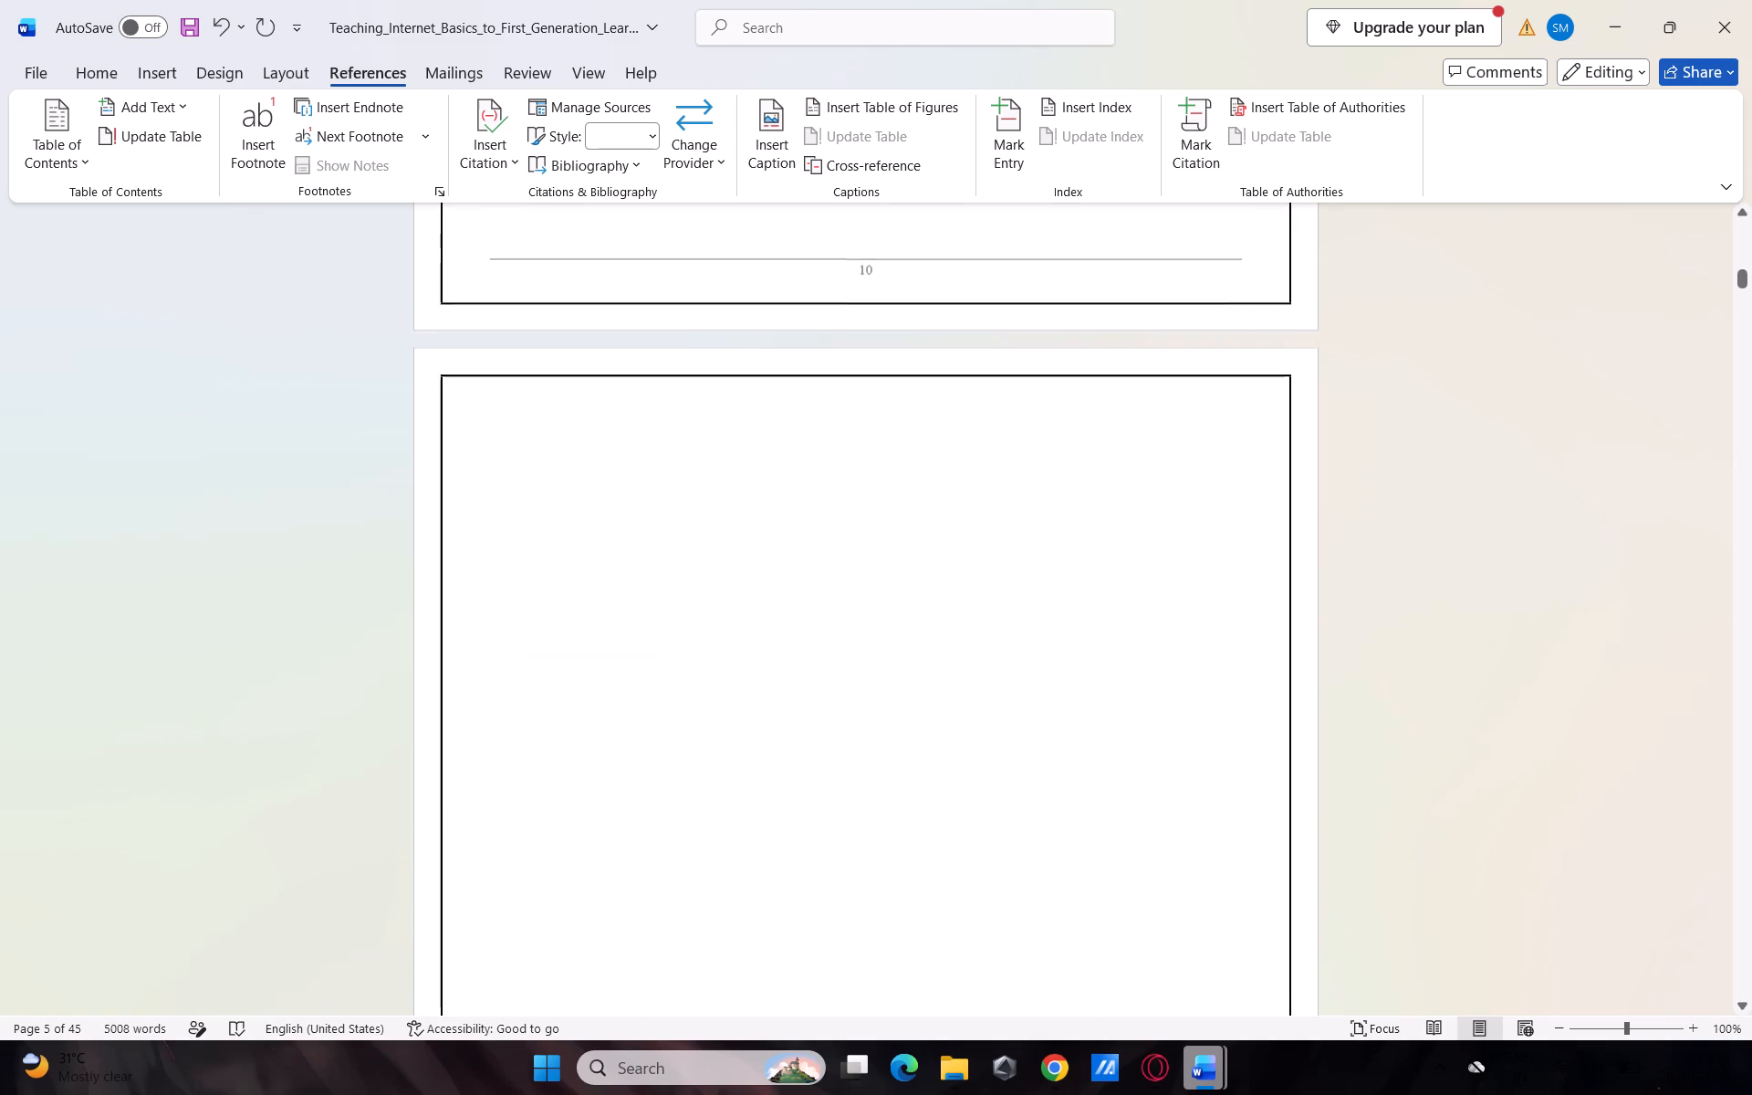
# Paste the copied Declaration template text onto the empty page after the Abstract.
pyautogui.scroll(12, 764, 703)
pyautogui.scroll(-1, 766, 684)
pyautogui.scroll(18, 766, 676)
pyautogui.scroll(-2, 786, 673)
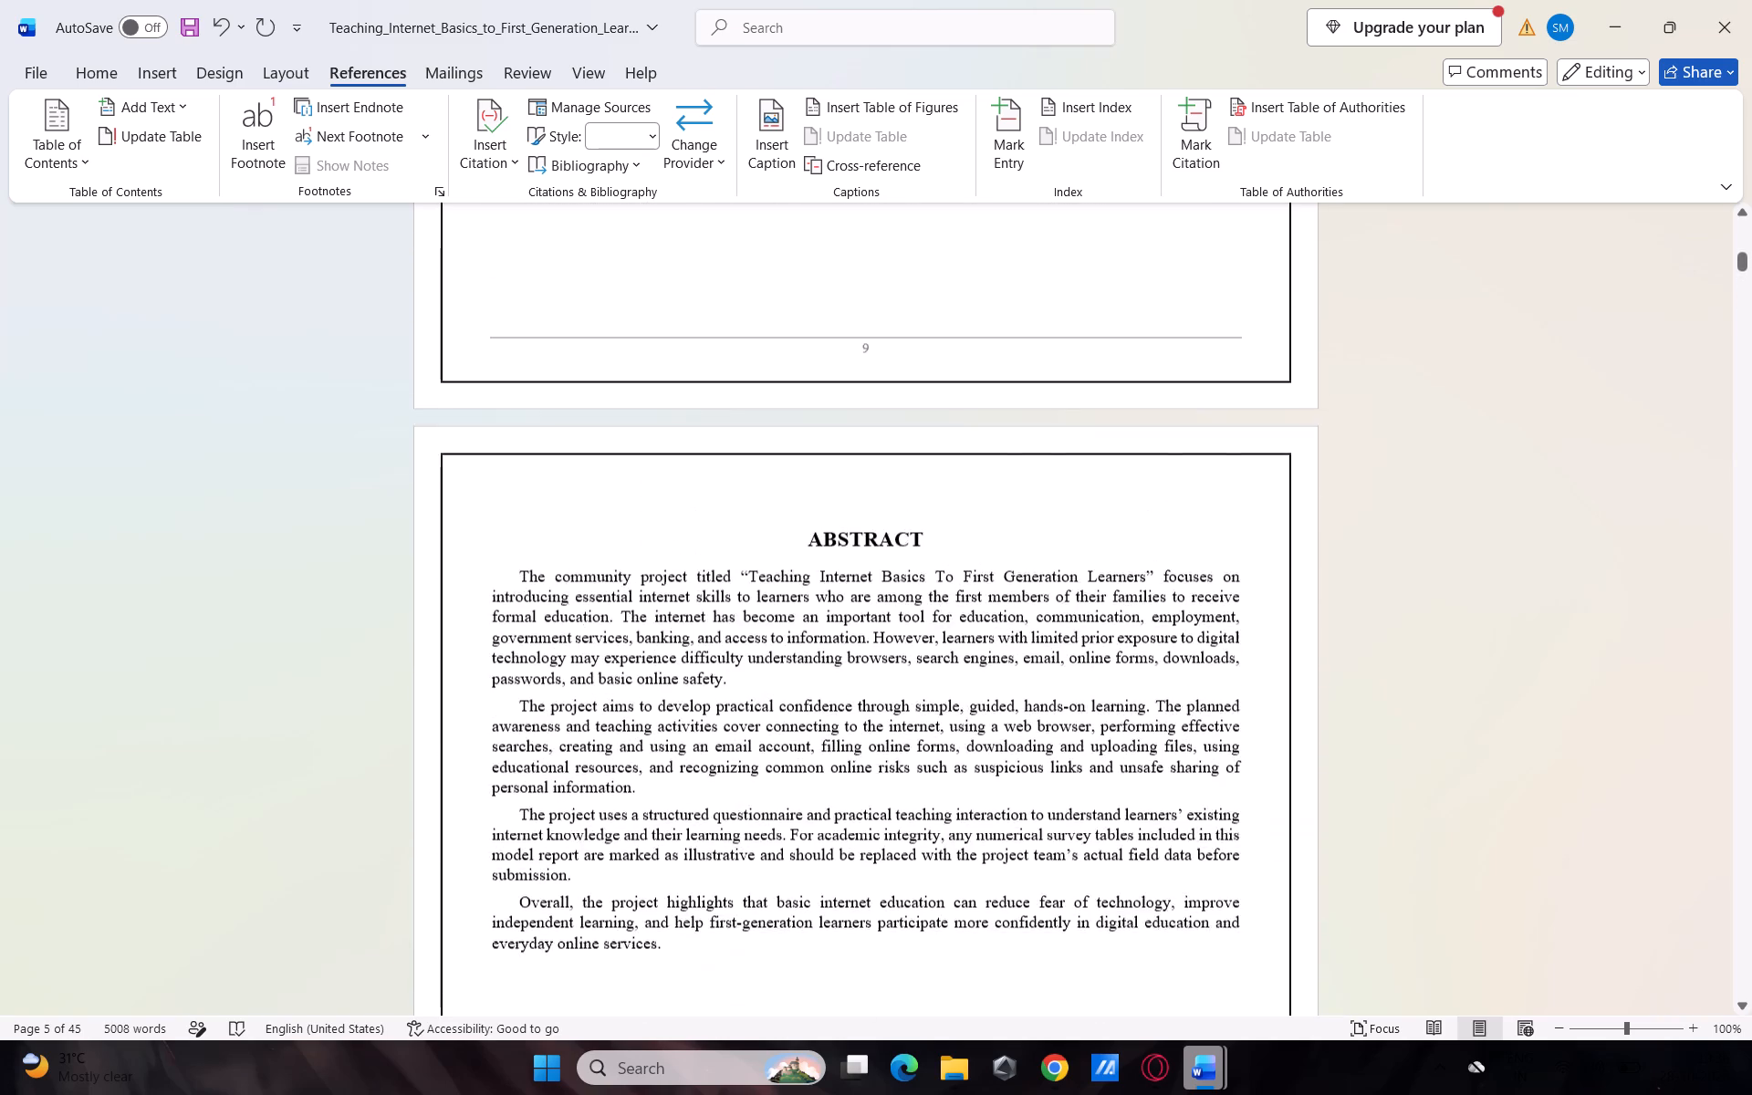
pyautogui.scroll(-20, 786, 673)
pyautogui.scroll(-5, 786, 673)
pyautogui.click(521, 401)
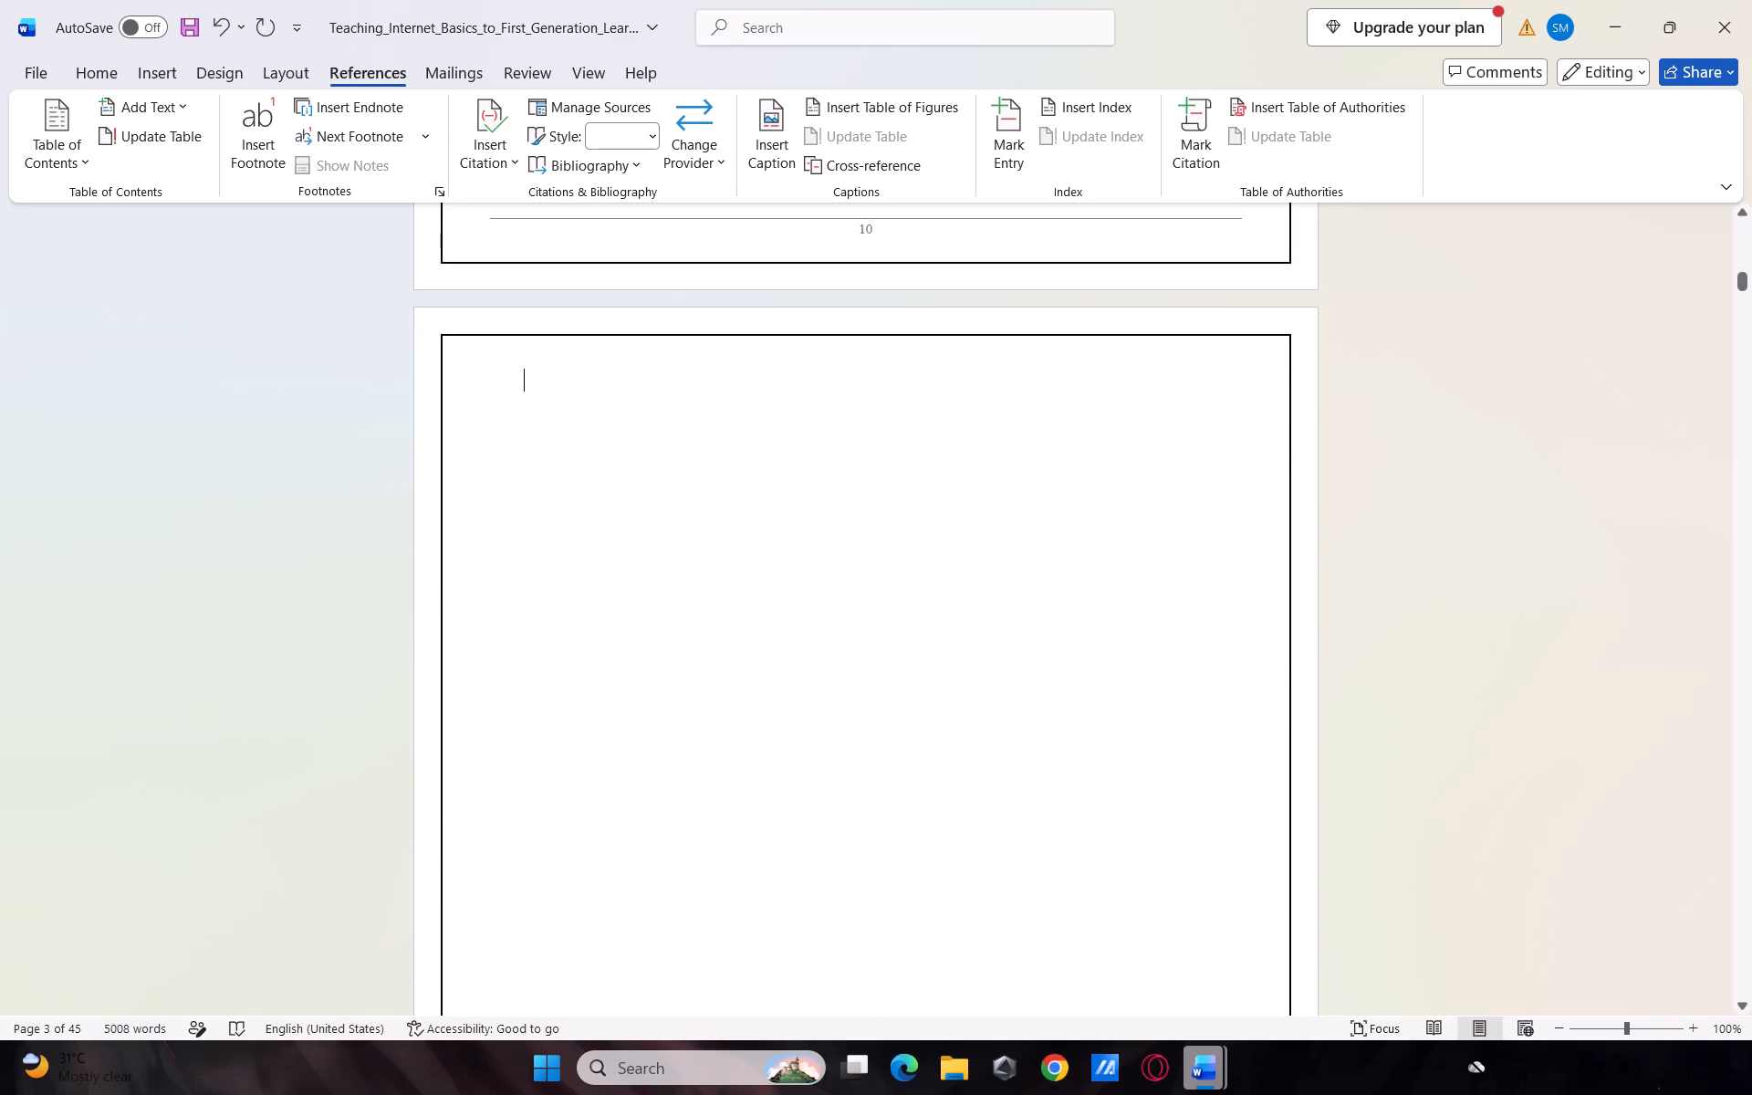
pyautogui.hotkey('ctrl', 'v')
pyautogui.scroll(4, 541, 462)
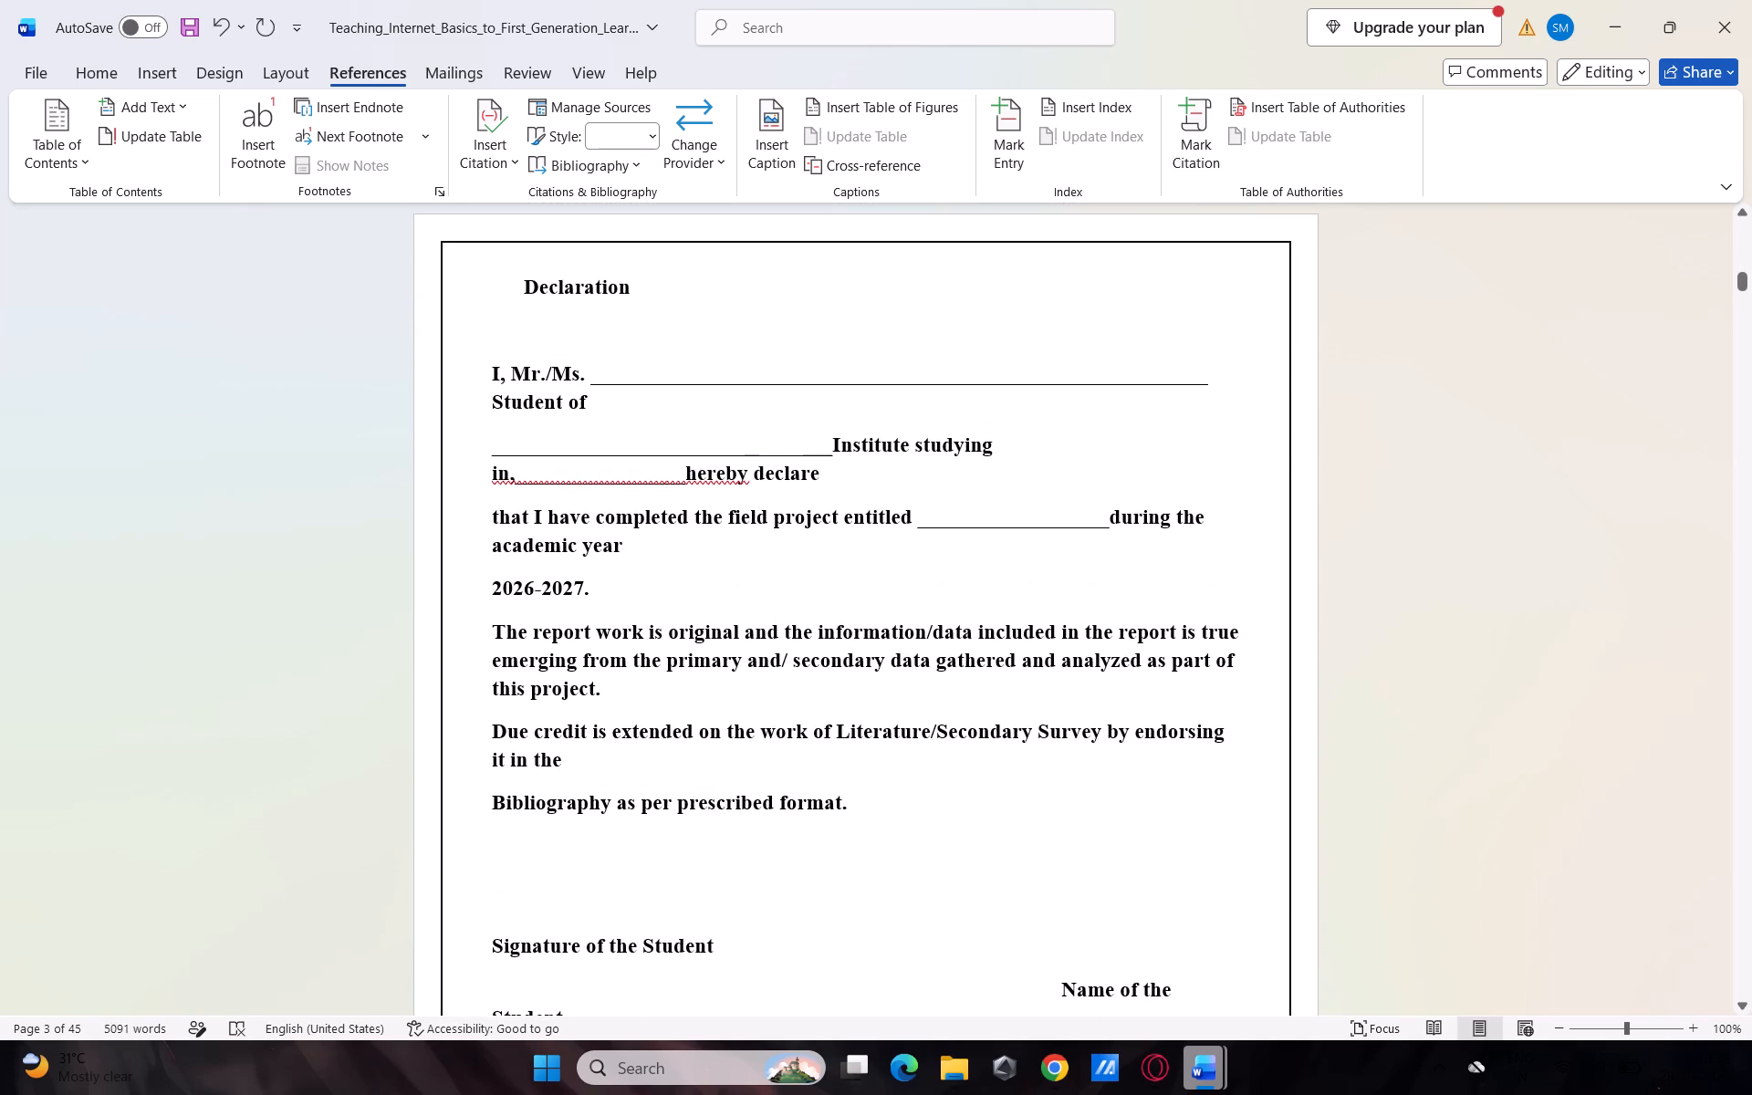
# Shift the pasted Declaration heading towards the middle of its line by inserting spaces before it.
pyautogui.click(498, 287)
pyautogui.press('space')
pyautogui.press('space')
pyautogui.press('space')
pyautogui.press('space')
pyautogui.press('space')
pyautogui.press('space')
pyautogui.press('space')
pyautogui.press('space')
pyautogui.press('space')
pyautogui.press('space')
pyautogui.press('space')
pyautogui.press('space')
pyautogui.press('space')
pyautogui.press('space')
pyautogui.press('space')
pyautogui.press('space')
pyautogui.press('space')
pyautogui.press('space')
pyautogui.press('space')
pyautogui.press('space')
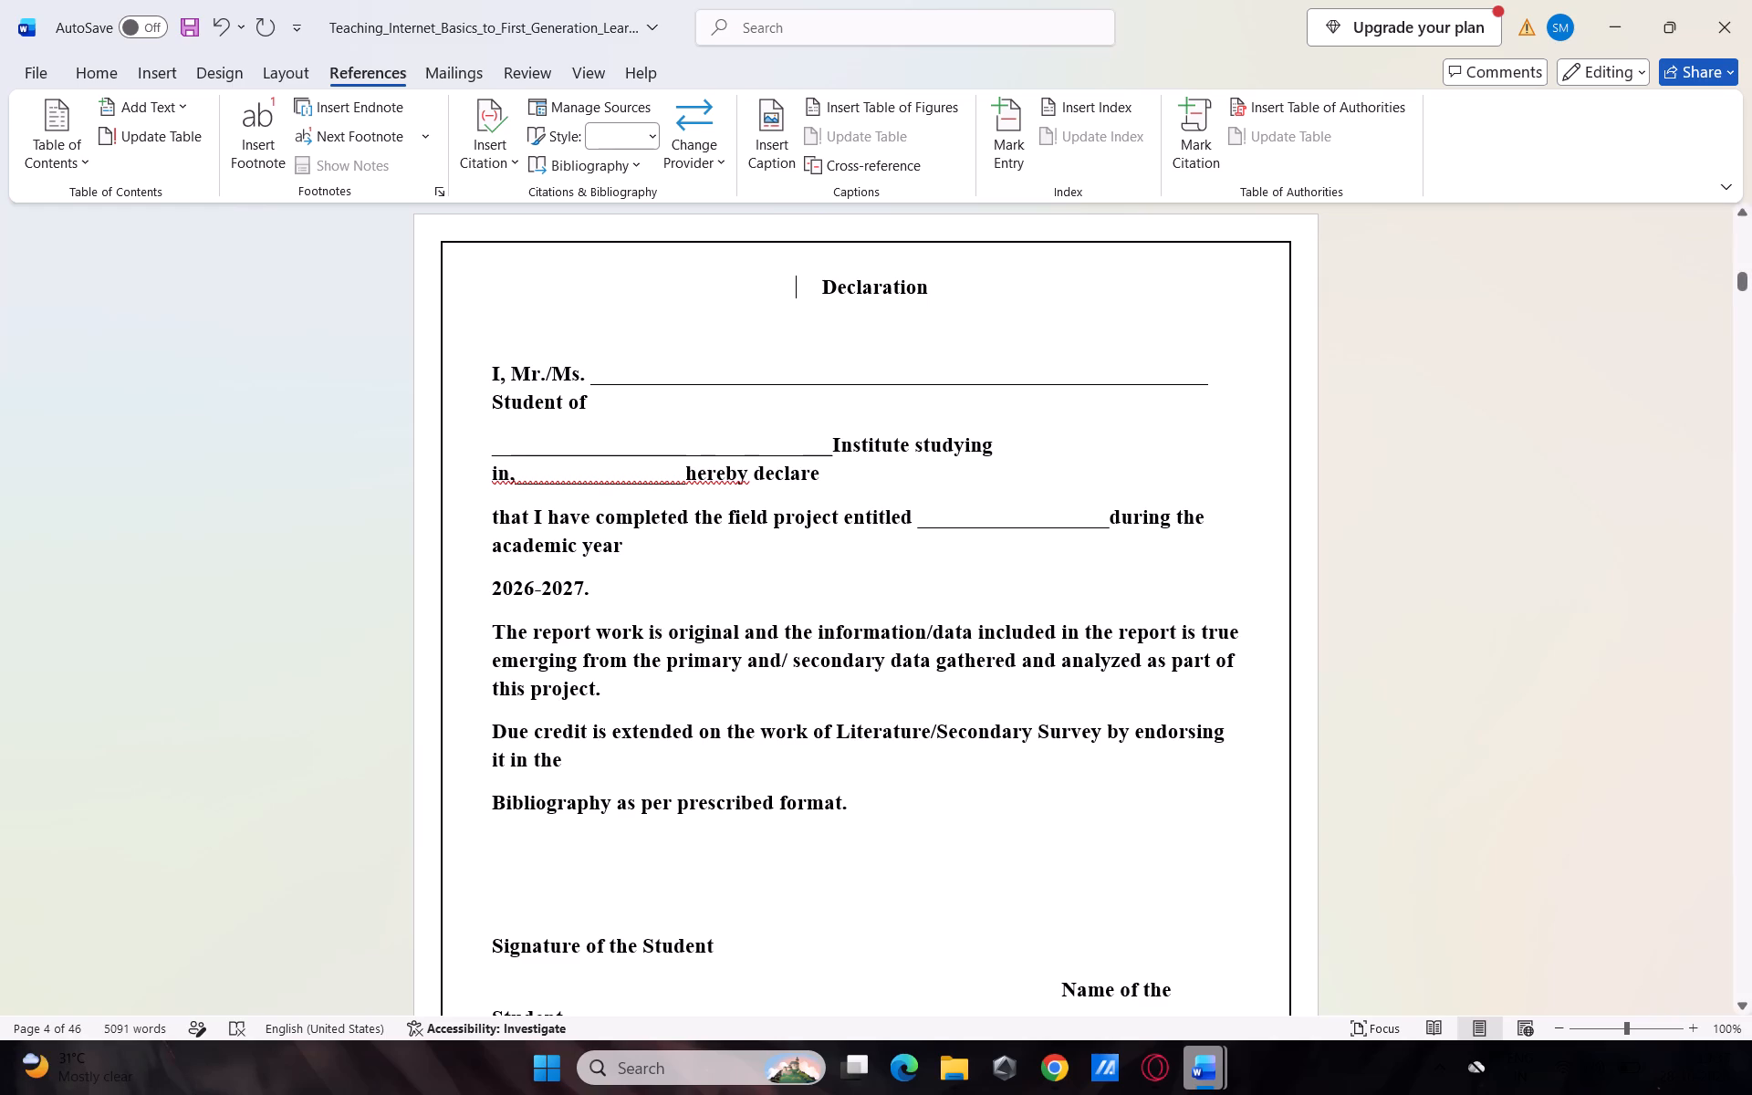
# Set the Declaration heading's paragraph alignment to centred.
pyautogui.click(111, 86)
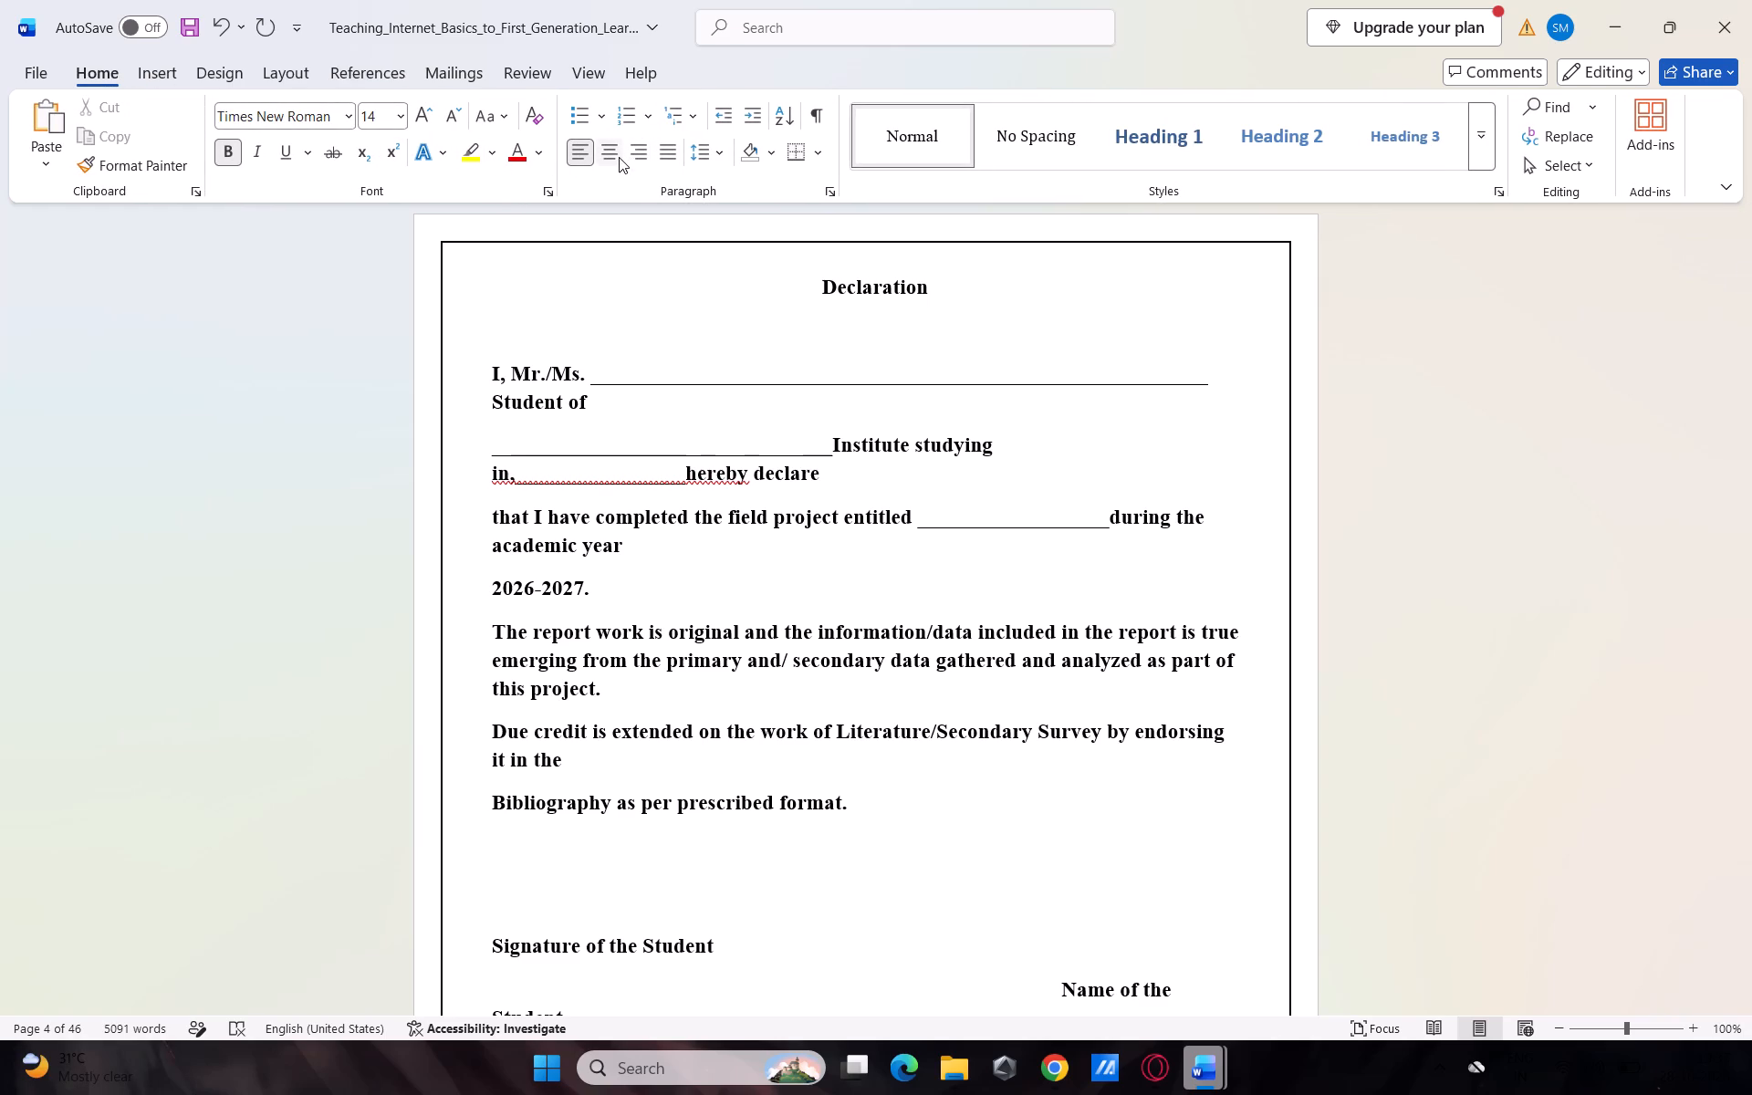
pyautogui.click(611, 158)
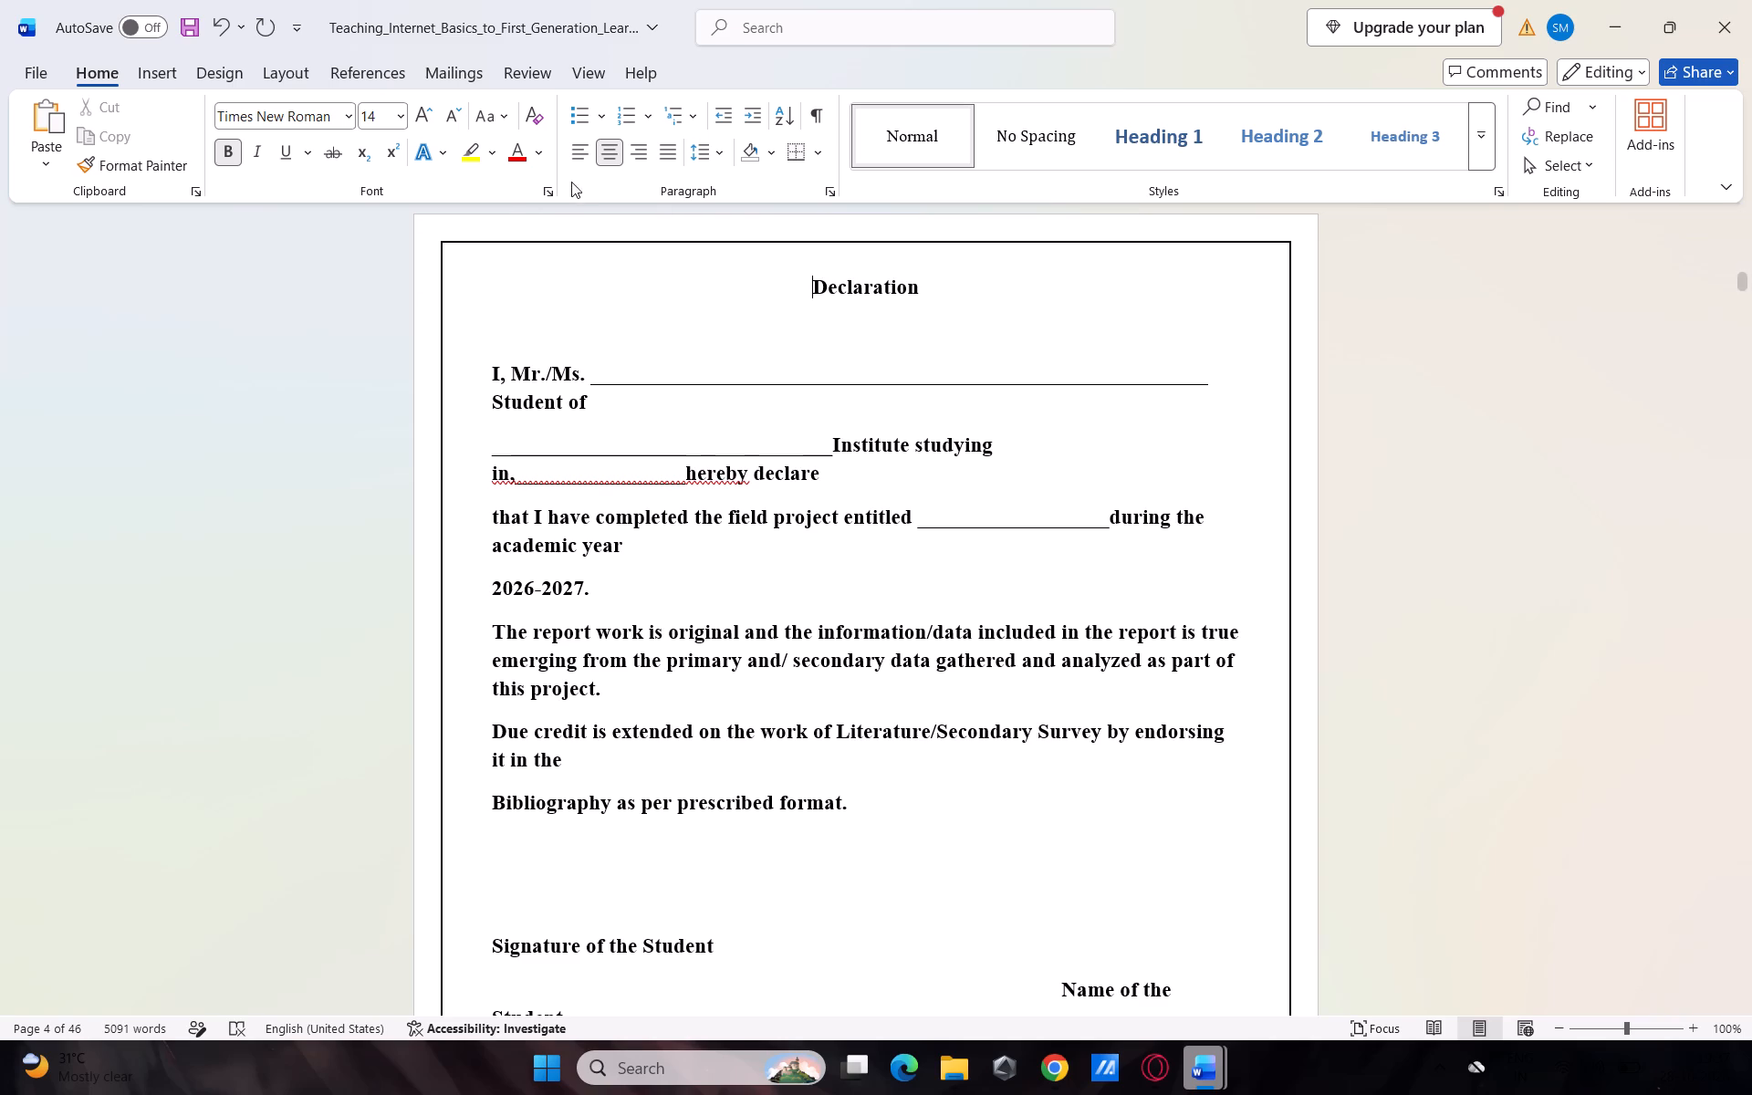
pyautogui.click(641, 149)
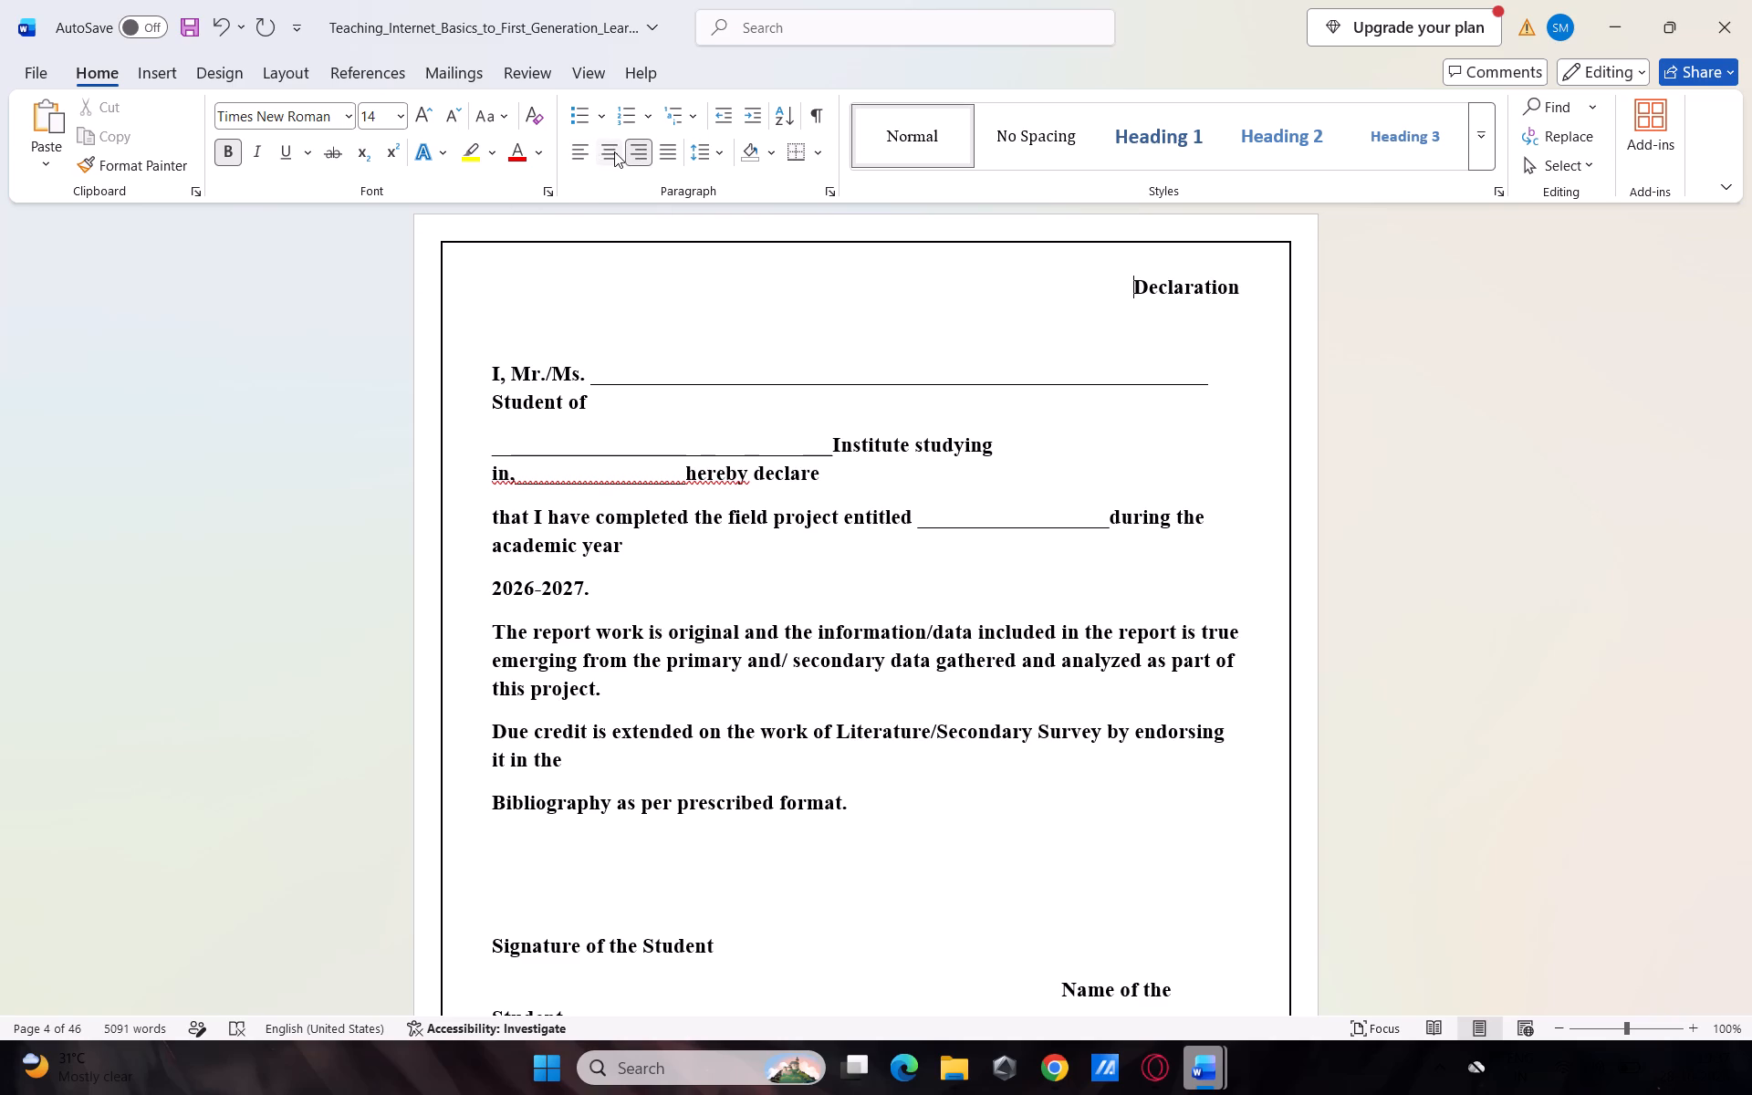
pyautogui.click(614, 151)
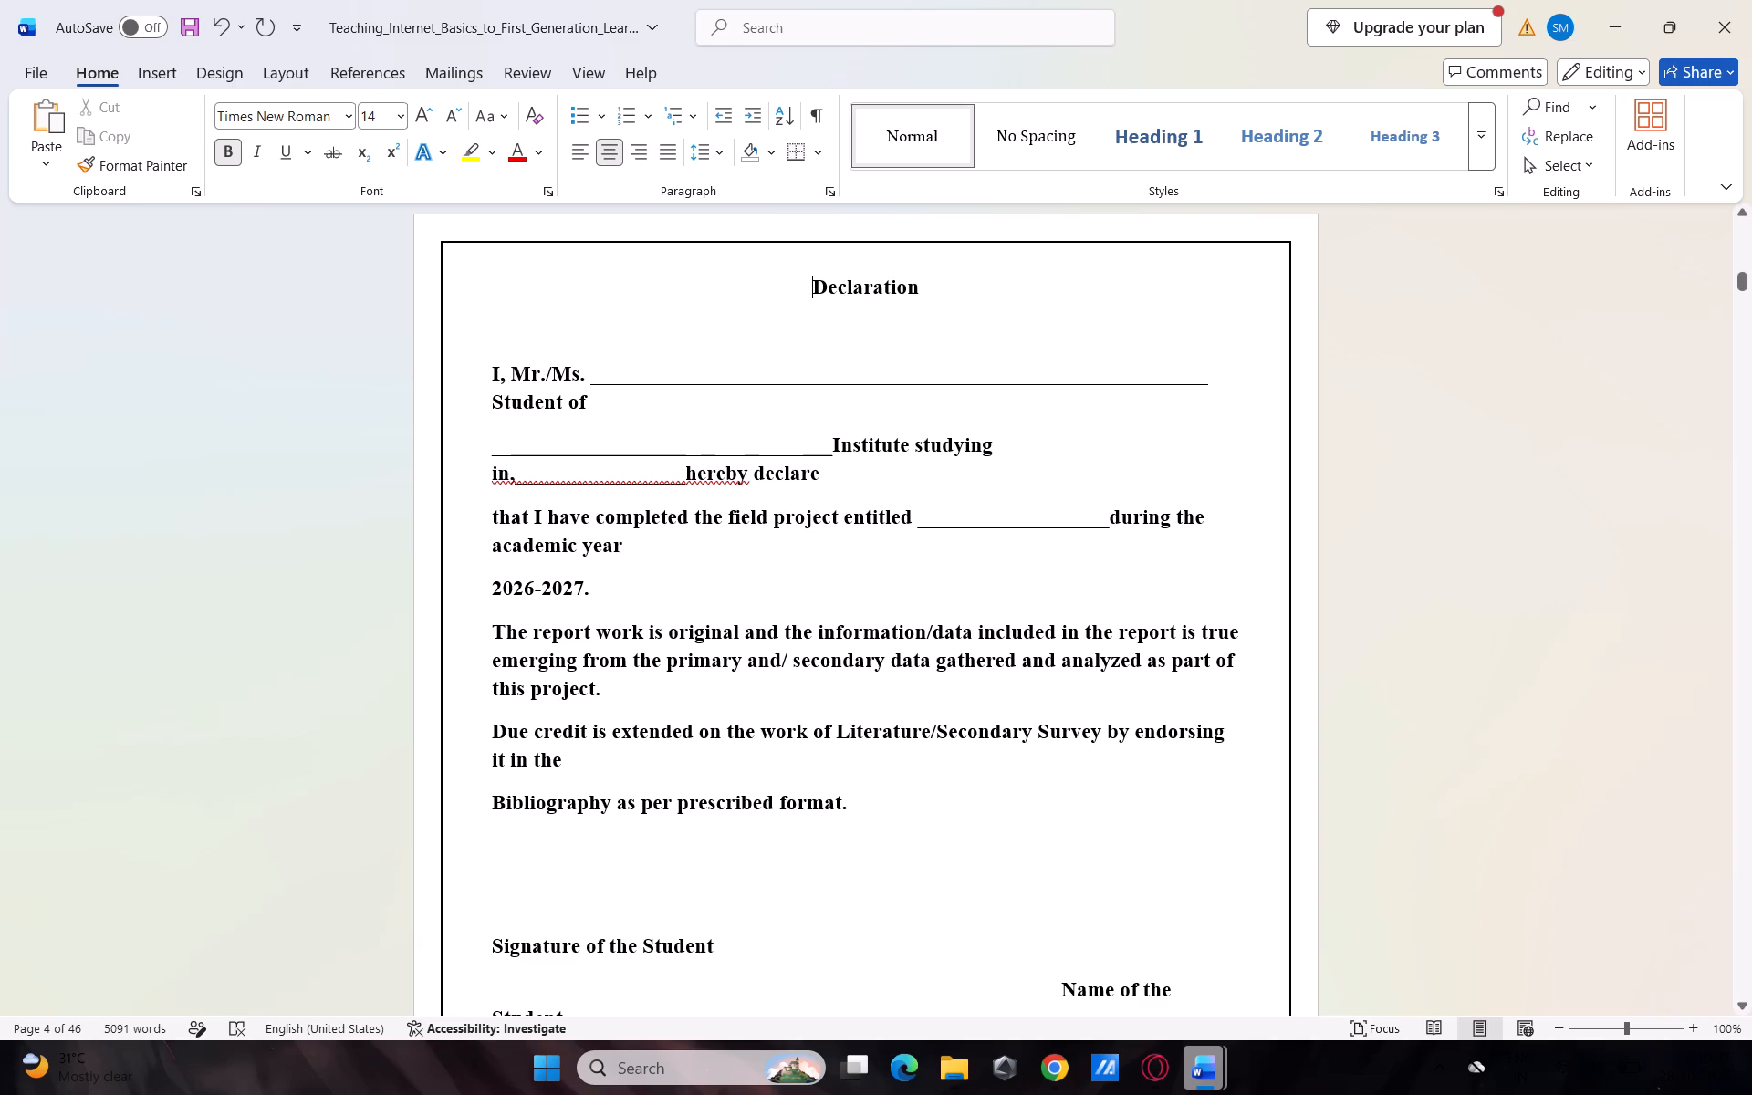
# Close the Certificate By Mentor document.
pyautogui.scroll(-1, 384, 723)
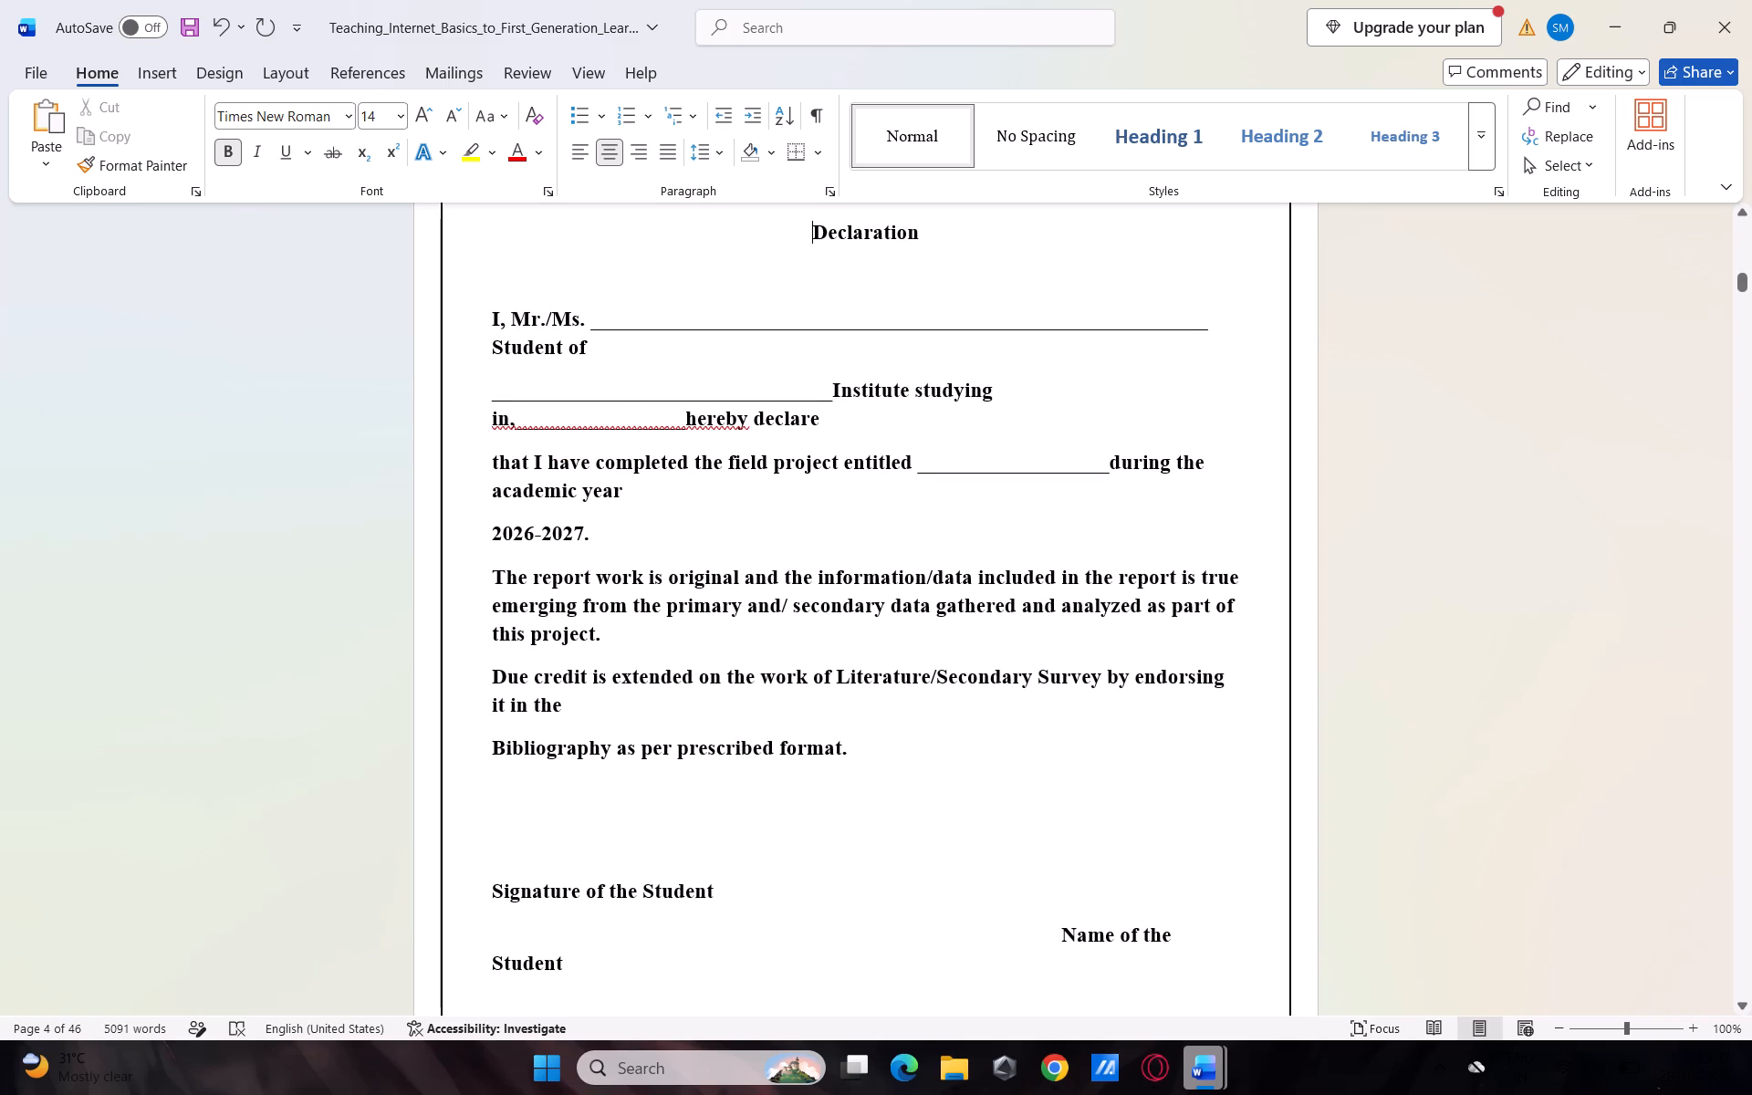
pyautogui.click(1270, 975)
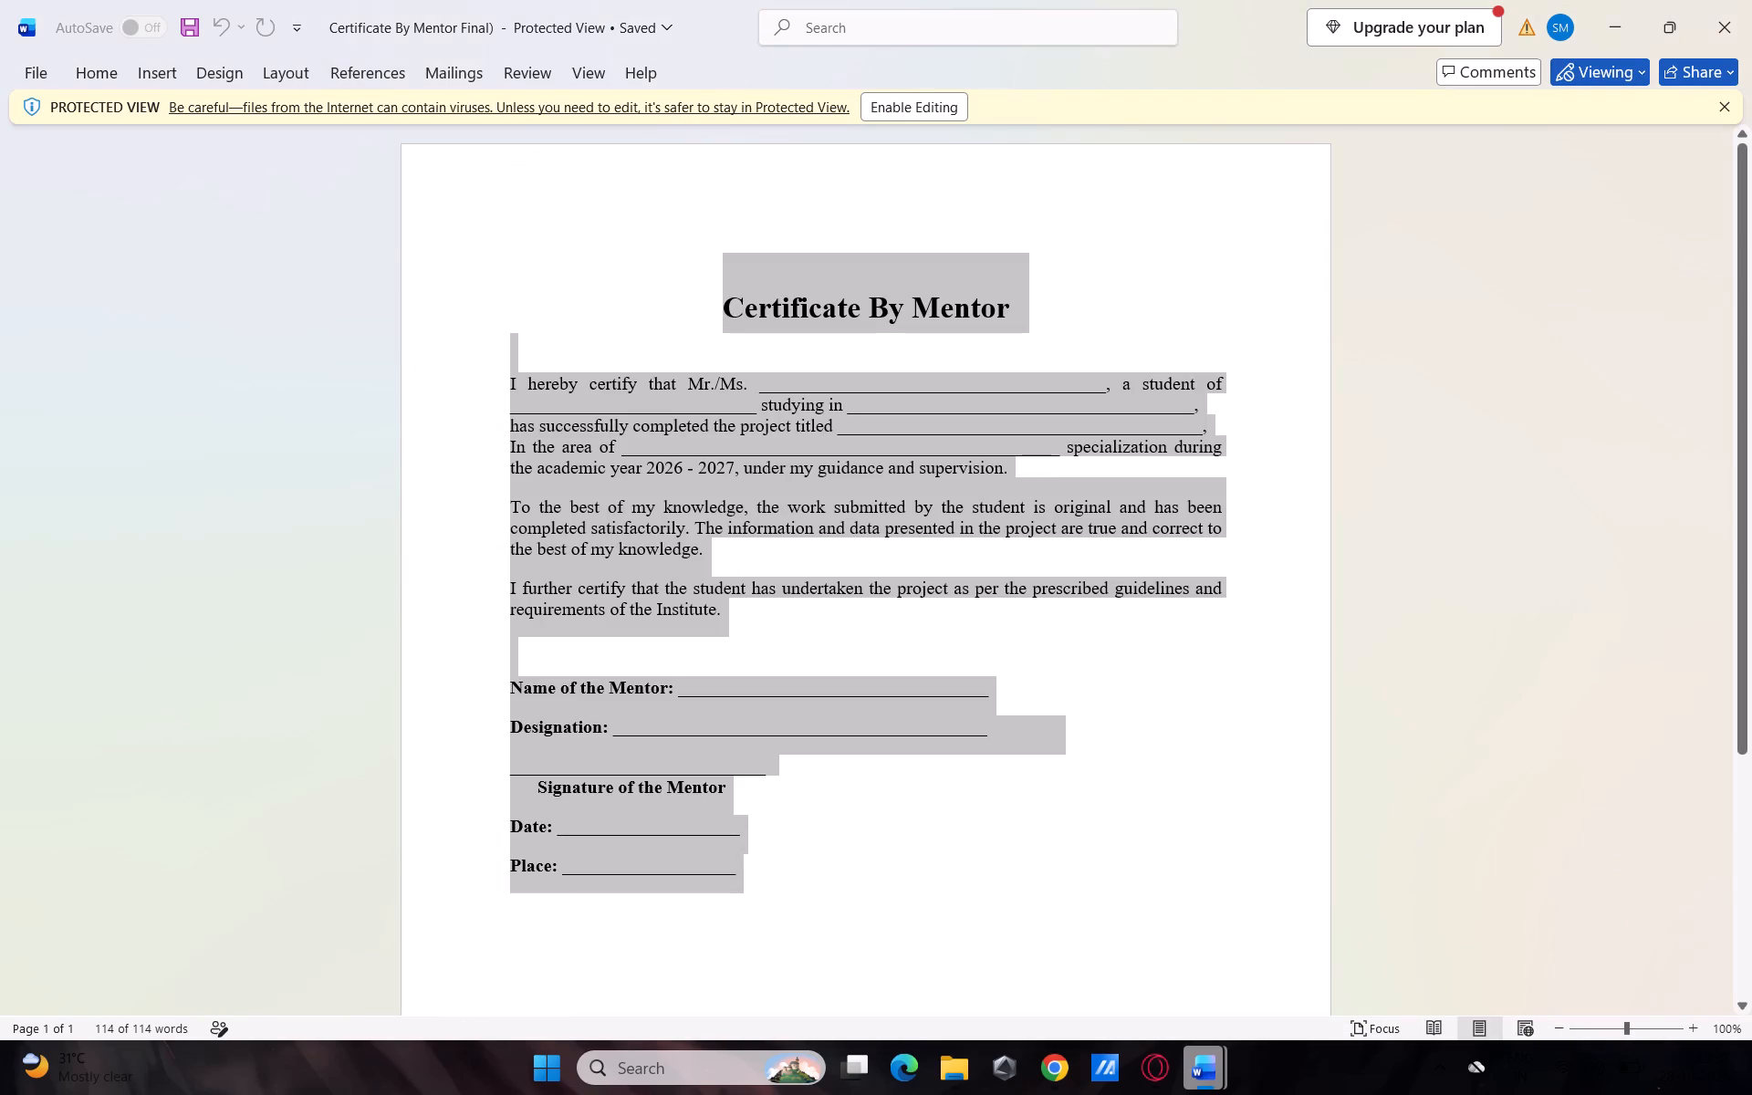
pyautogui.click(1725, 0)
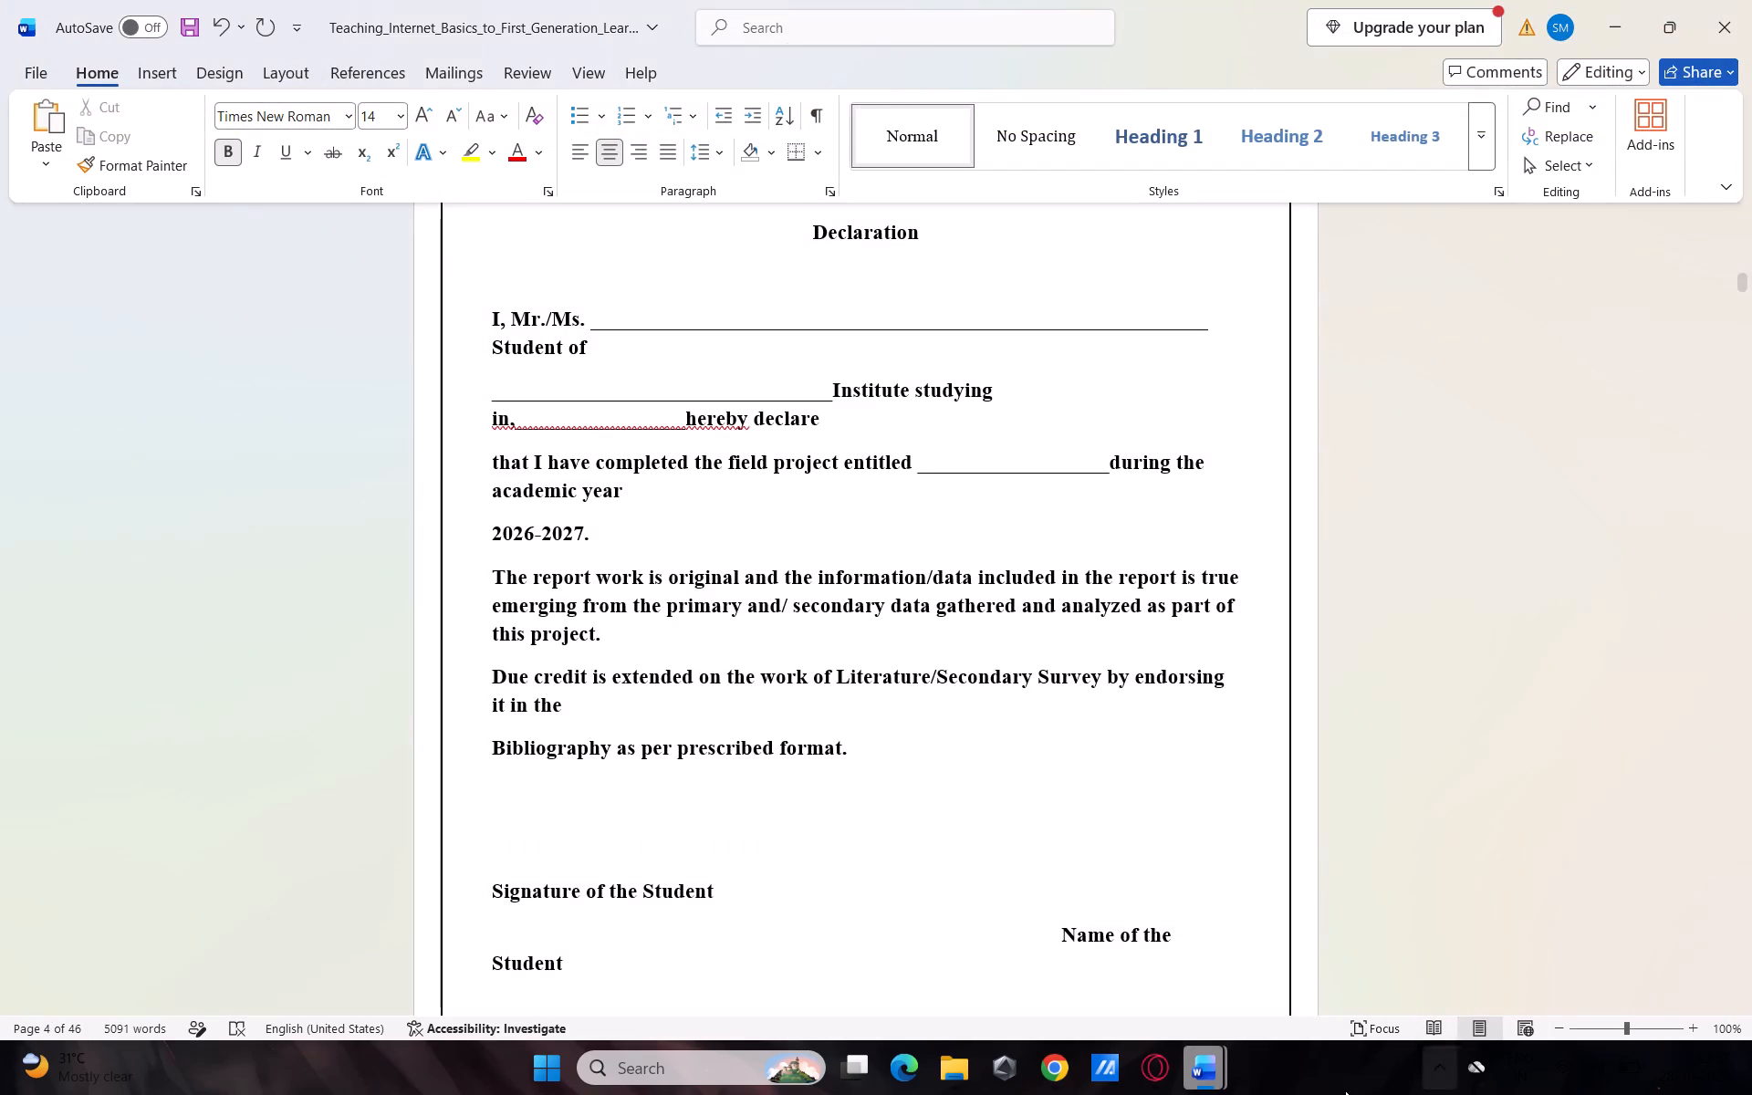
# Check the DECLARATION final layout, and in the report try to bring "in," onto the "Institute studying" line by adjusting the spacing between them.
pyautogui.click(1369, 974)
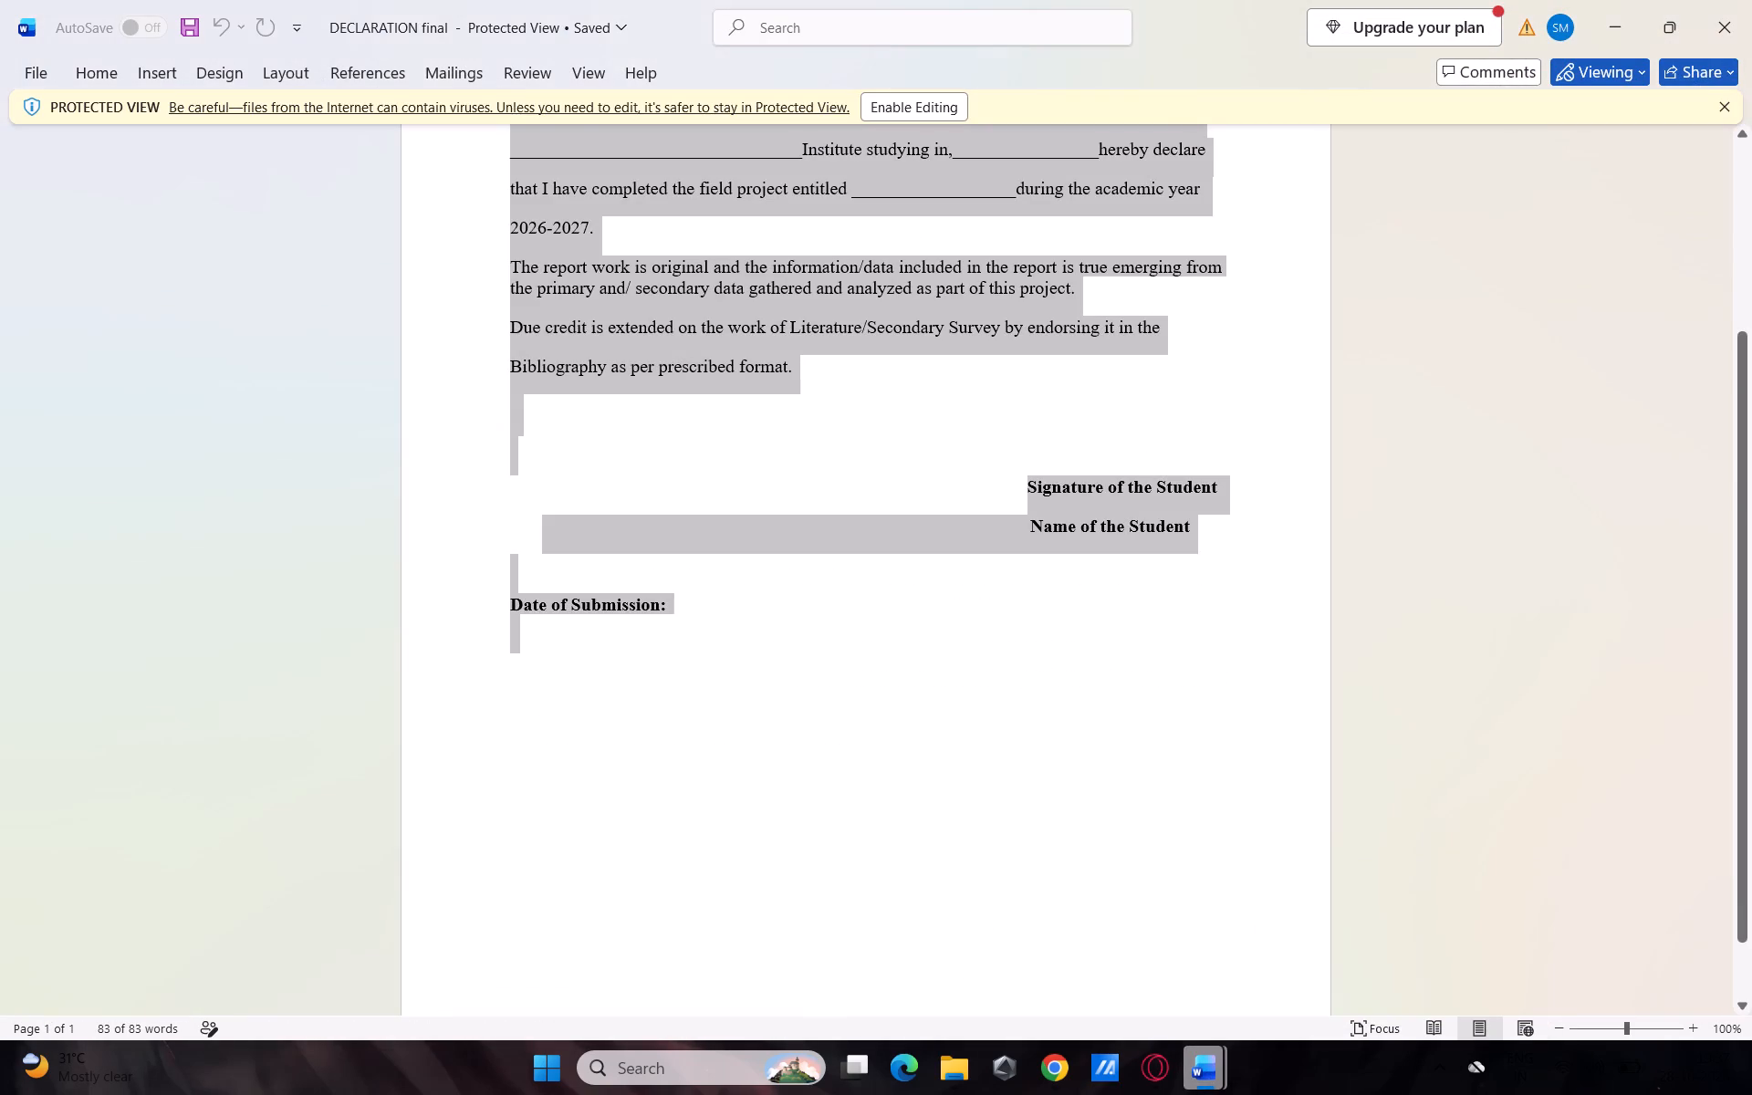
pyautogui.scroll(6, 1109, 682)
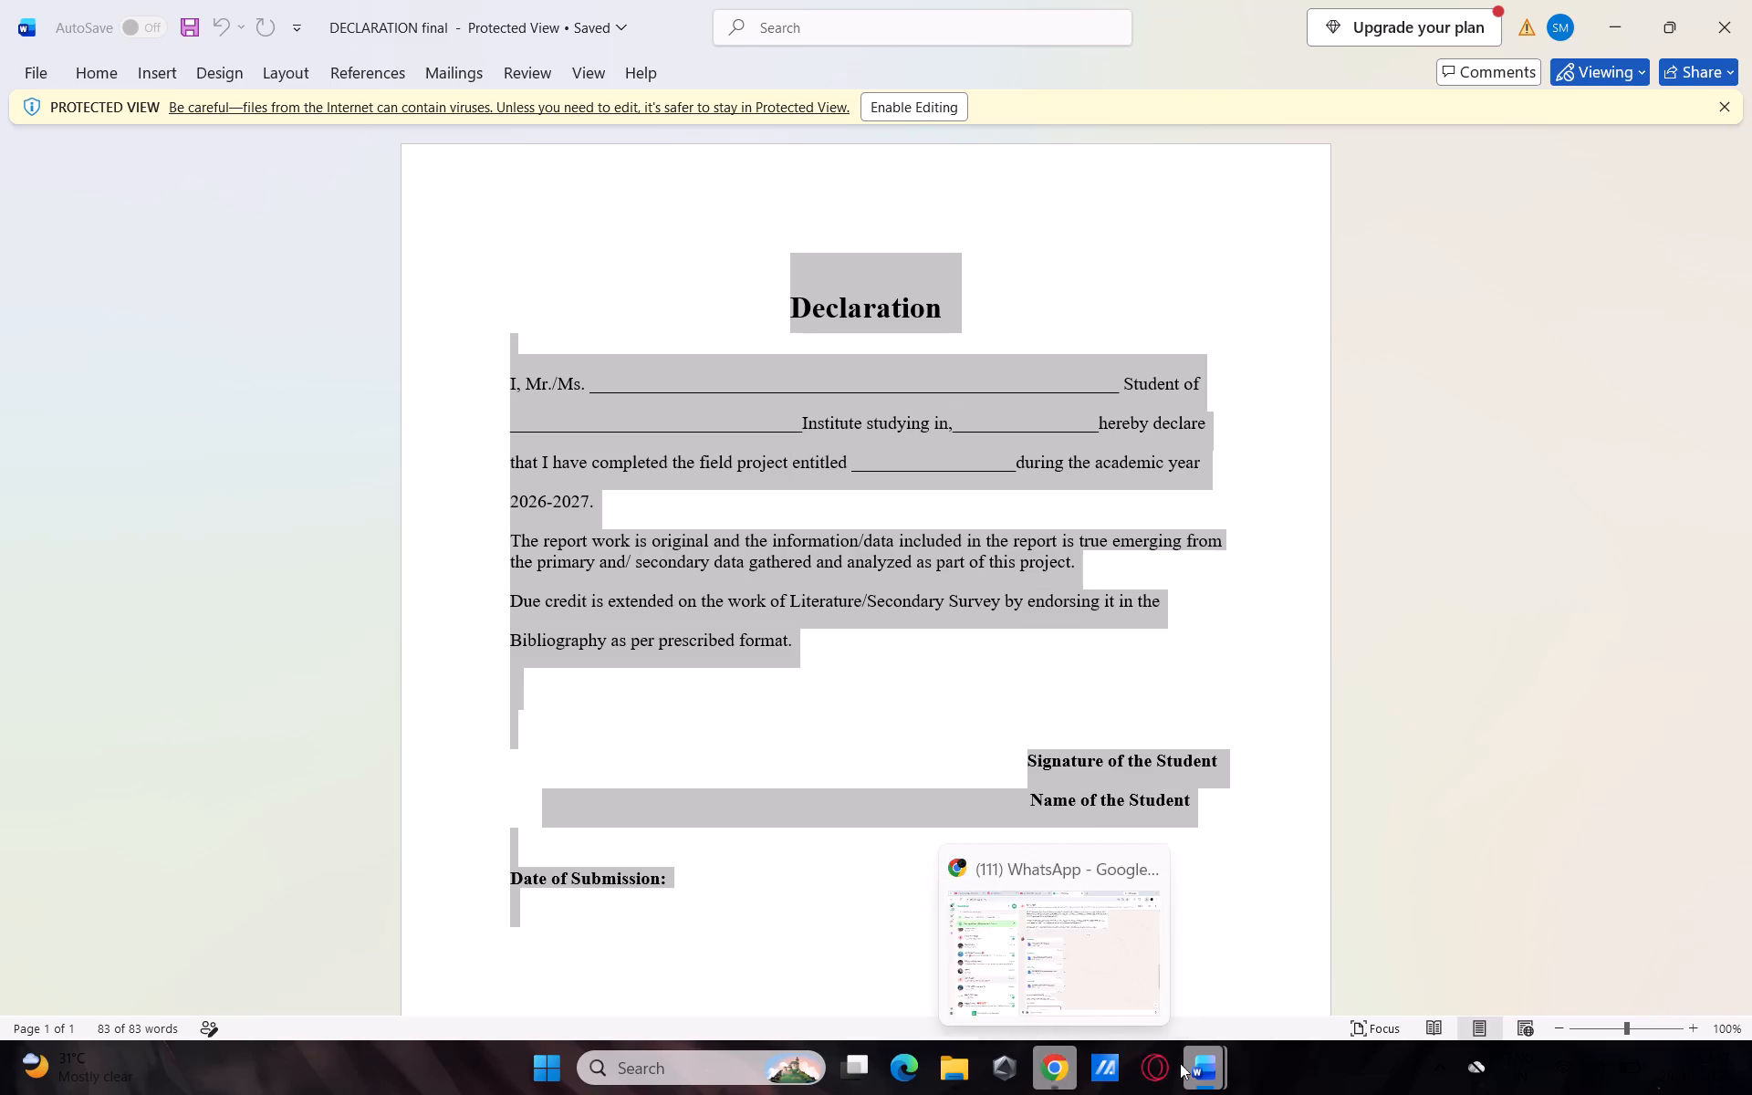
pyautogui.click(1246, 973)
pyautogui.scroll(3, 936, 644)
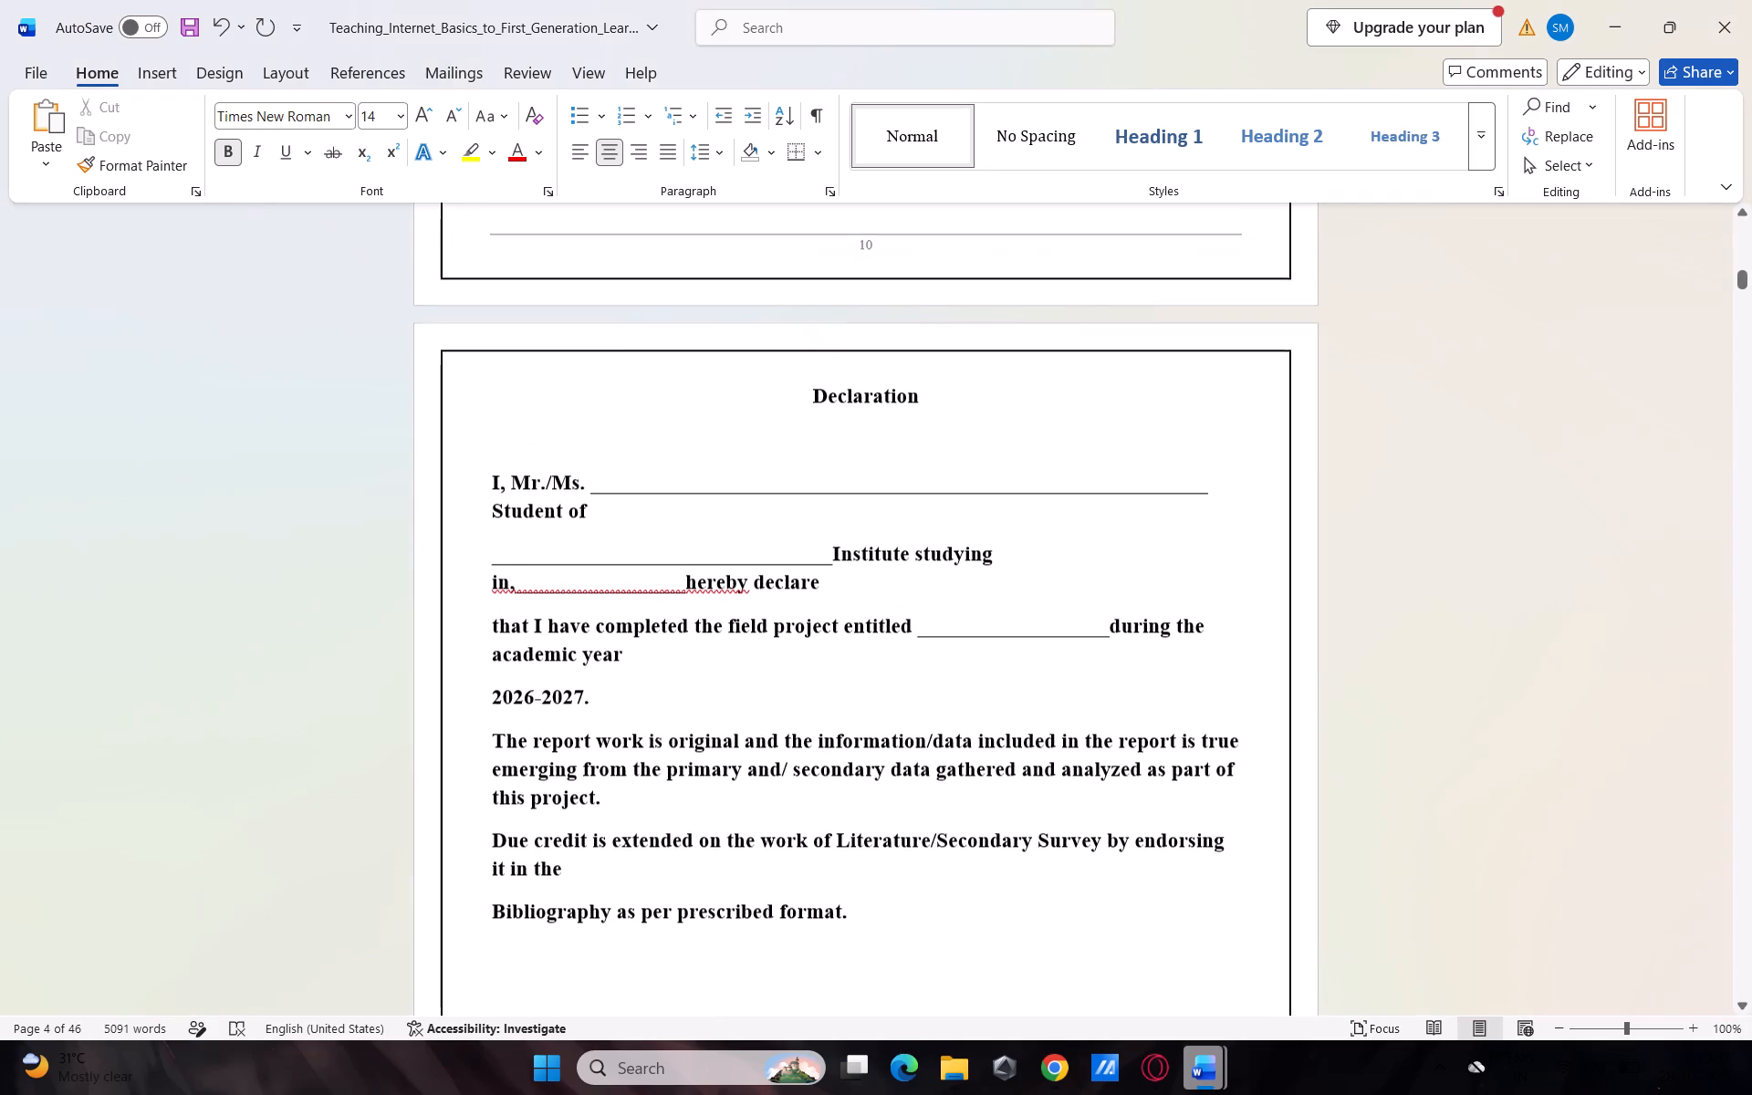
pyautogui.click(488, 589)
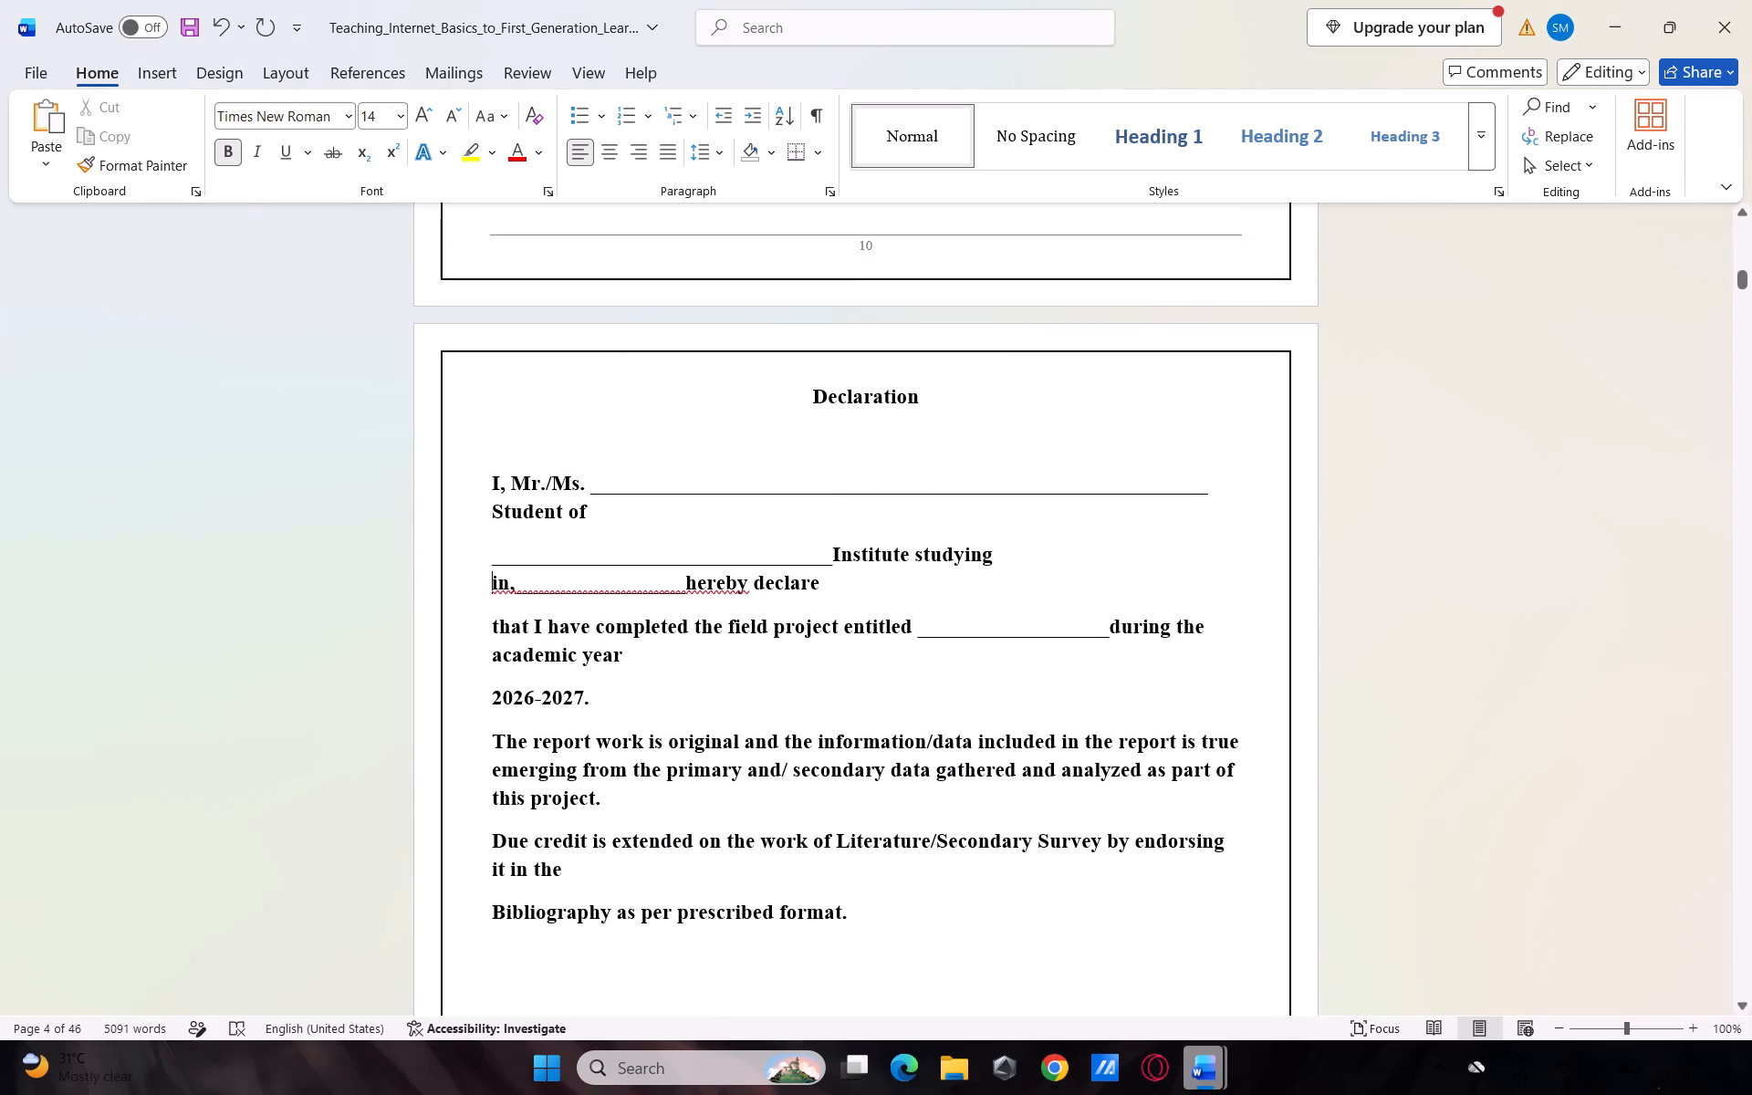
pyautogui.press('BackSpace')
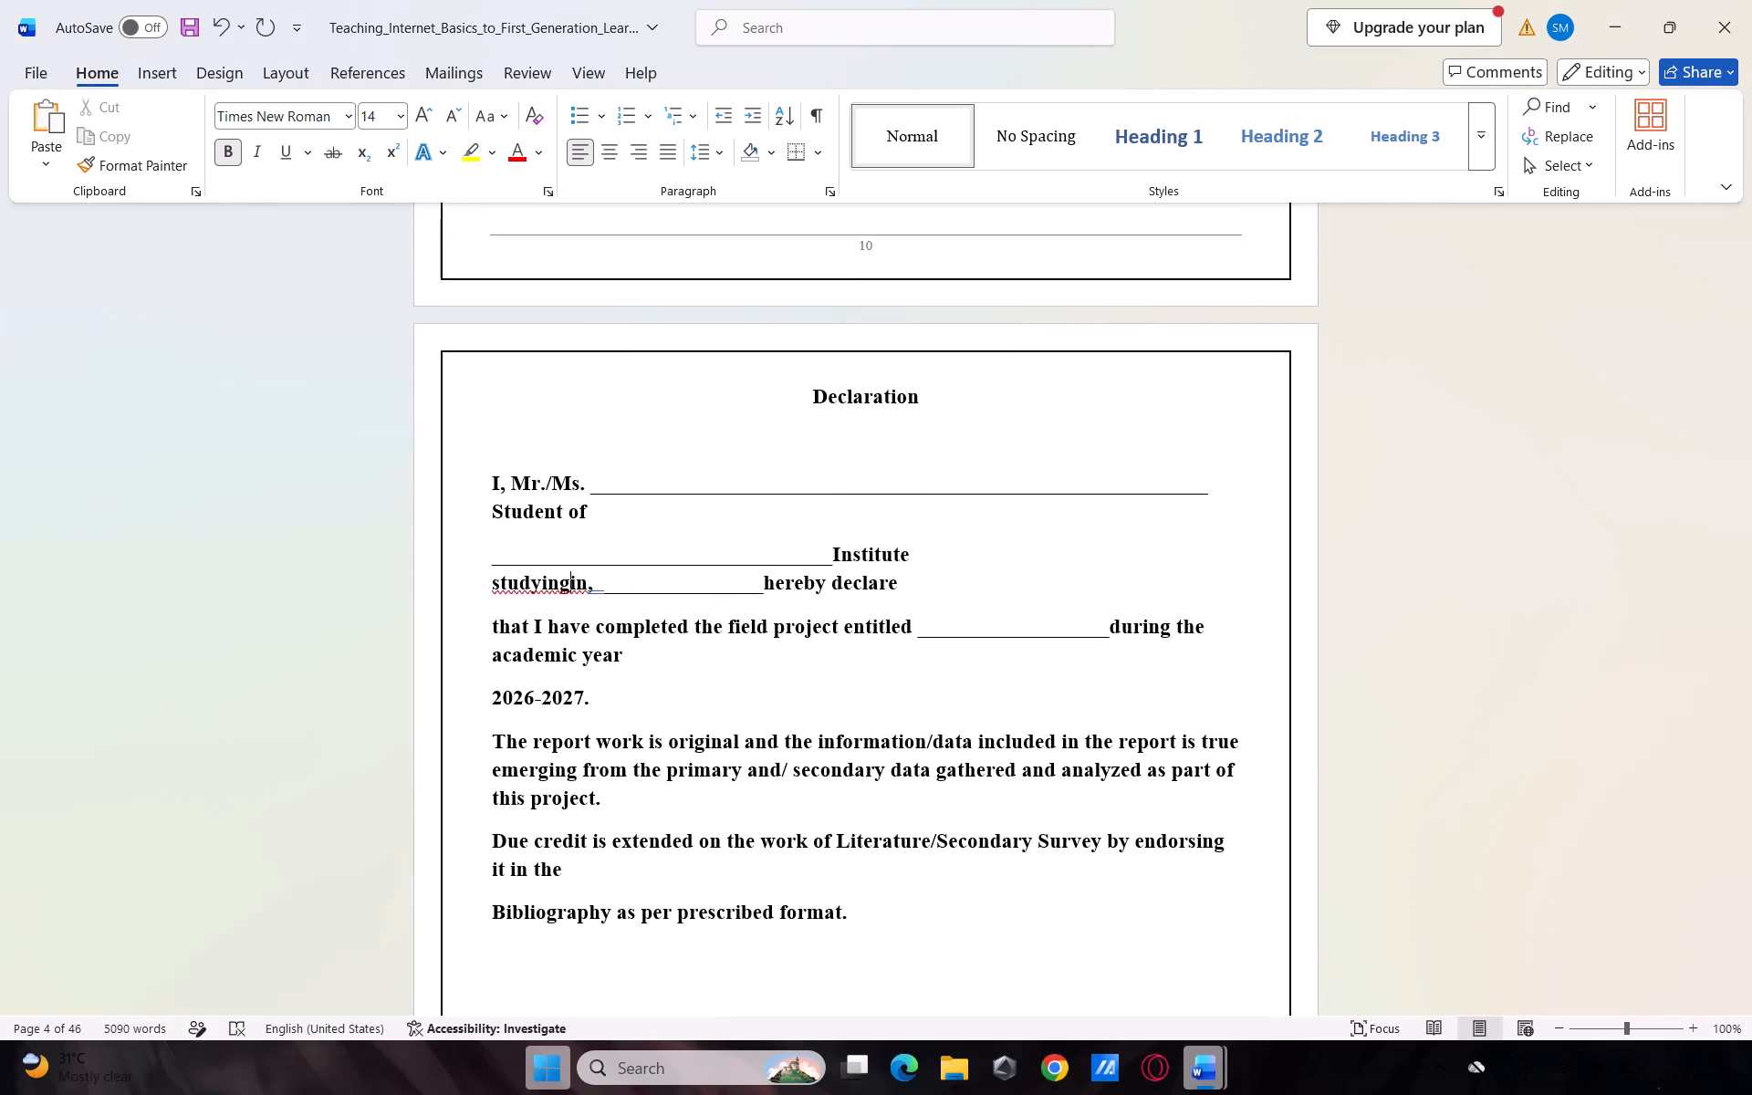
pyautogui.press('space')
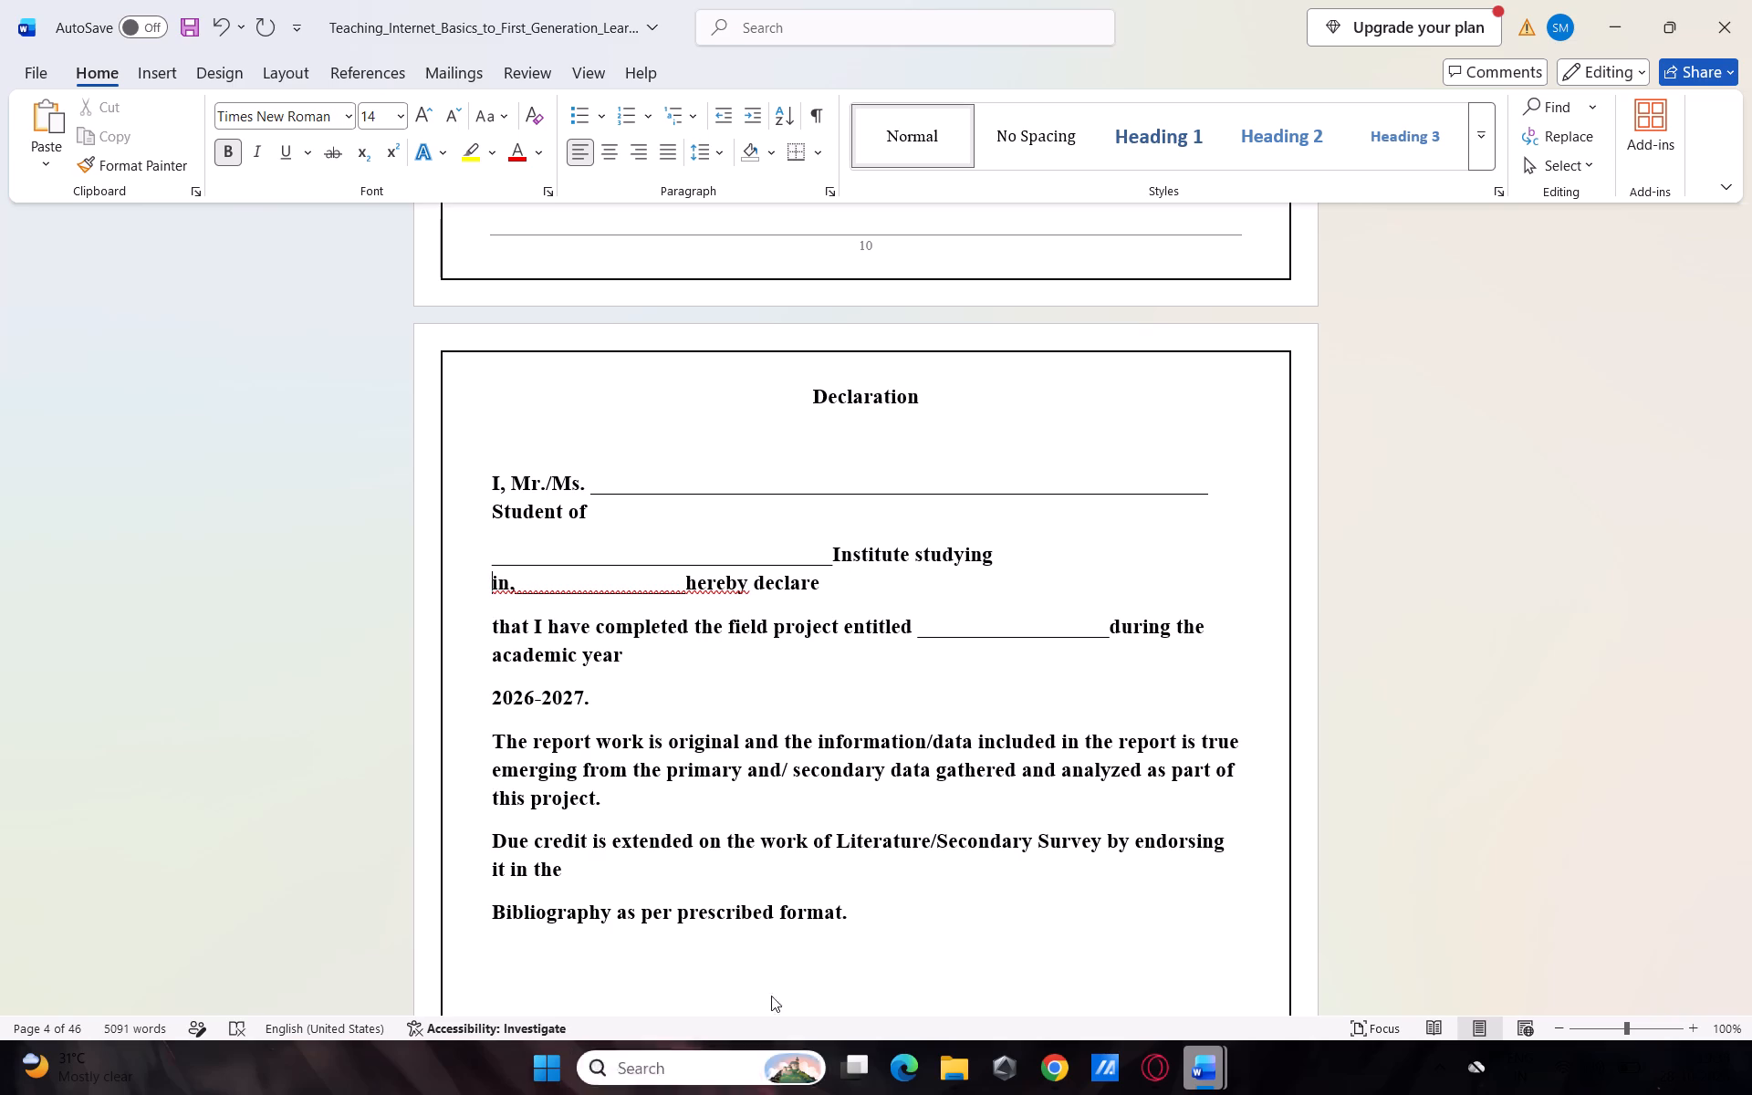
pyautogui.click(1049, 542)
pyautogui.press('BackSpace')
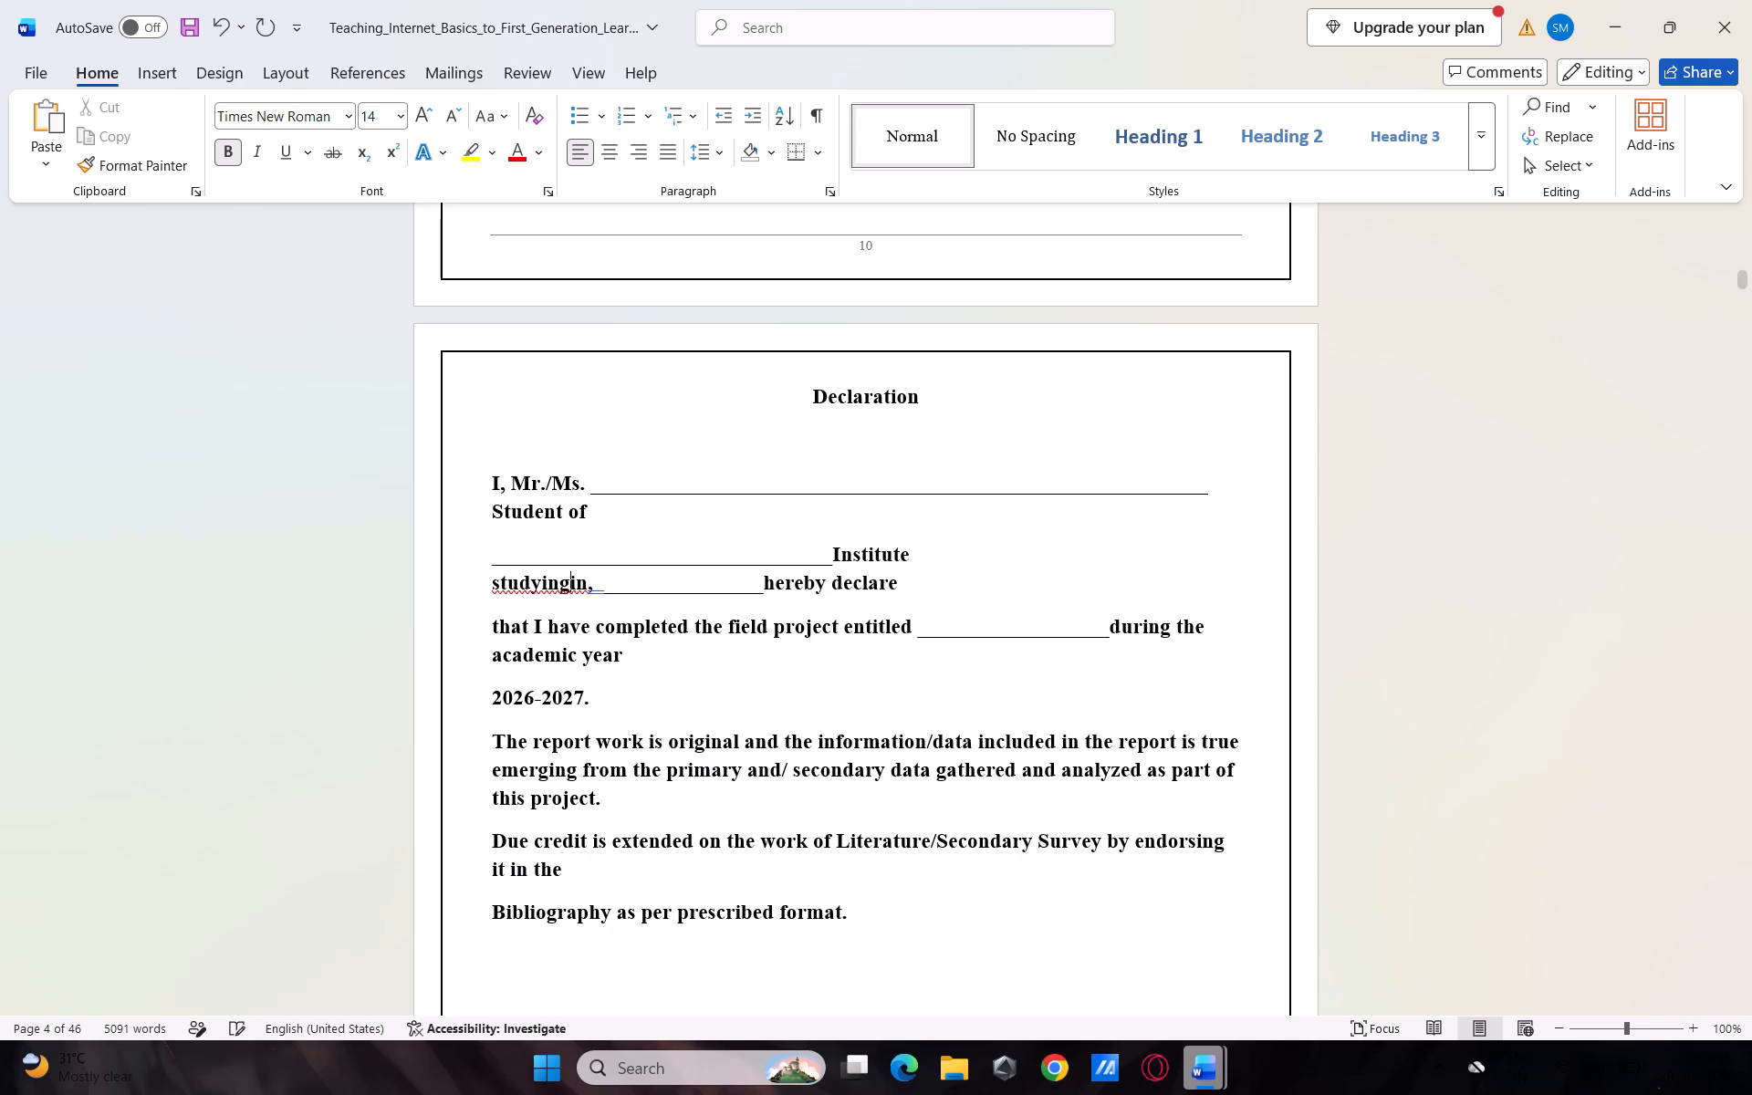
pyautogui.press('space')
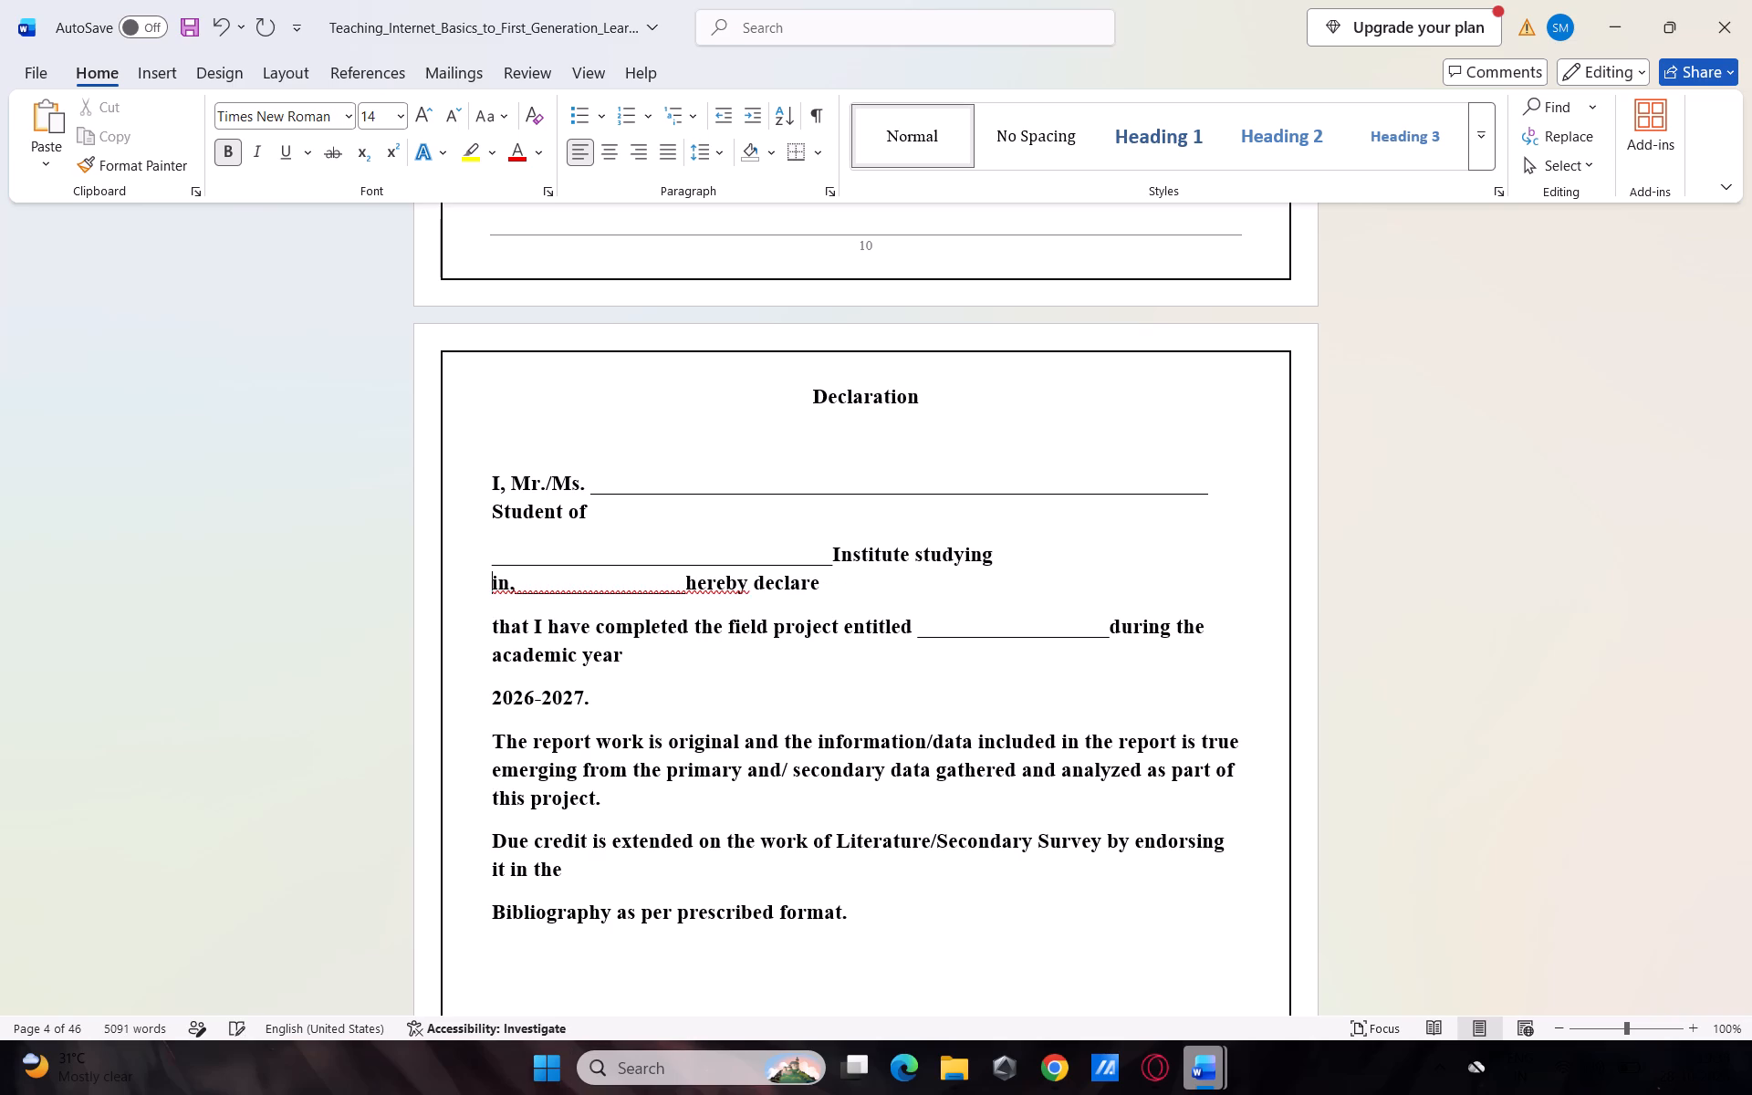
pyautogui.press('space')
pyautogui.click(1048, 551)
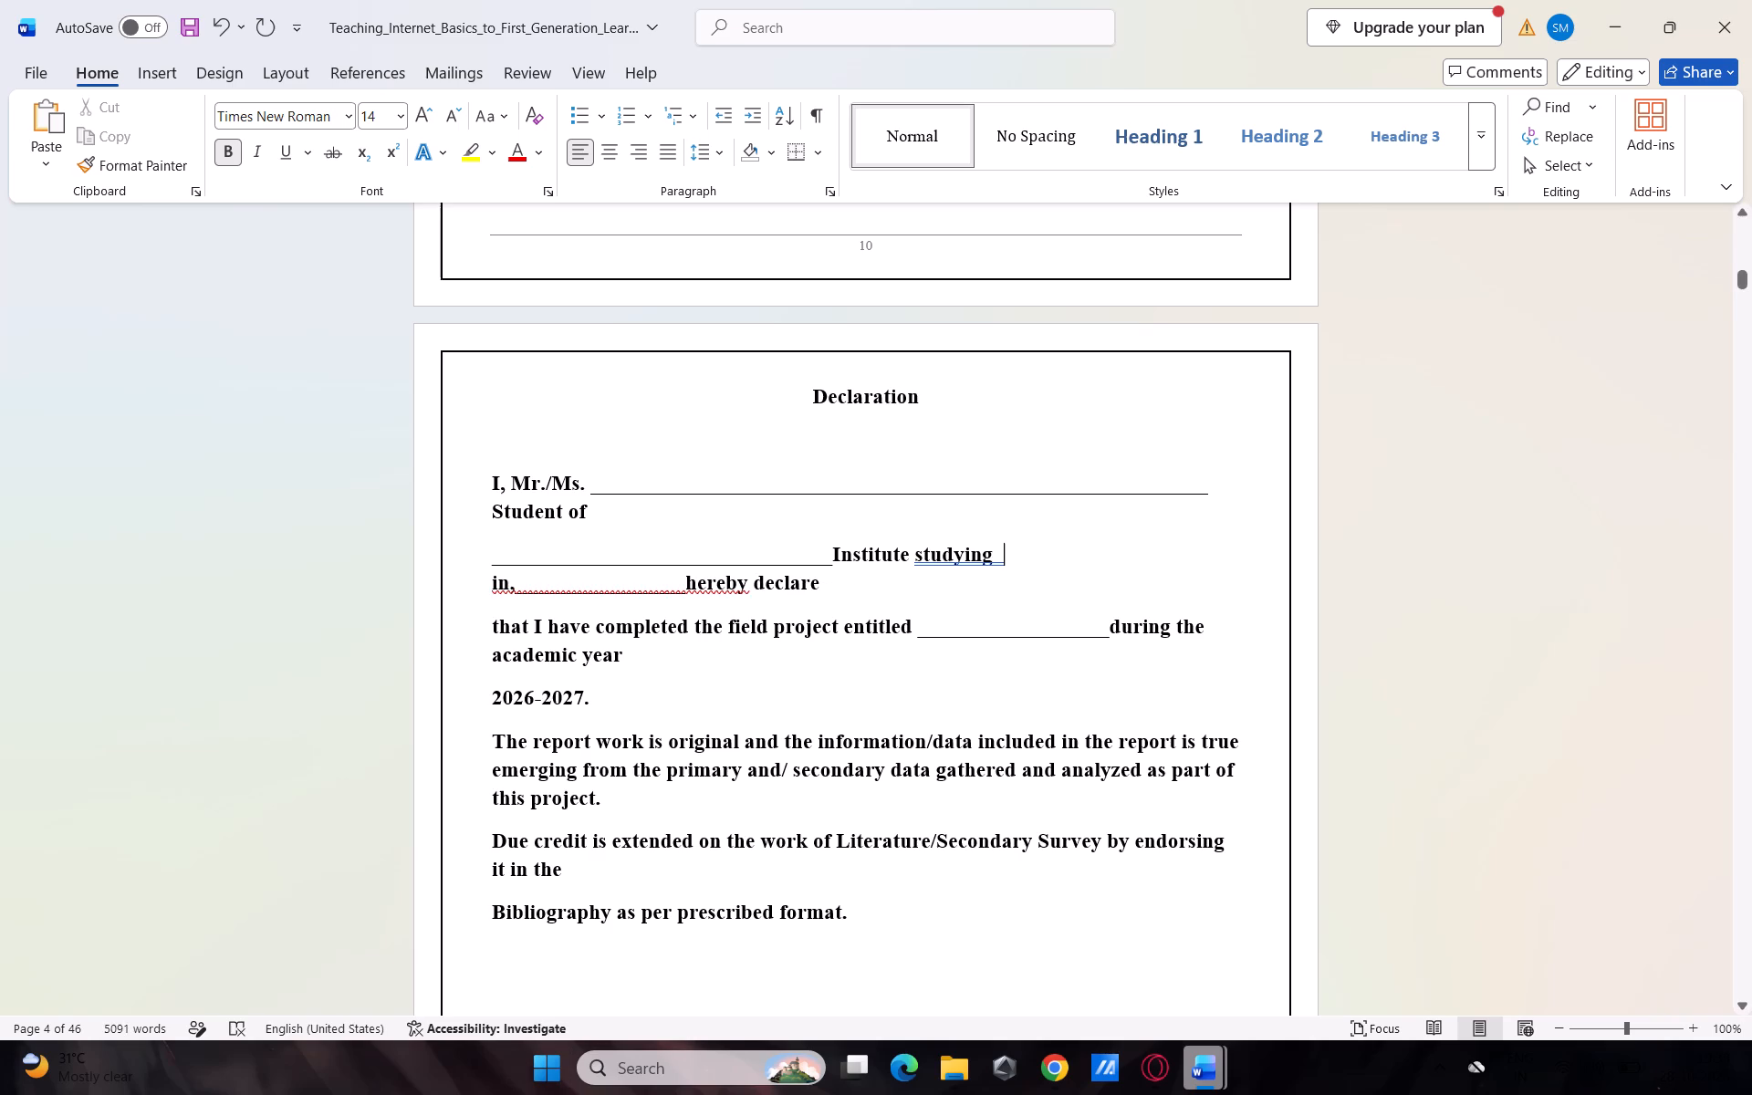
pyautogui.click(683, 590)
# Following the DECLARATION final layout, shift "Signature of the Student" to the right end of its line in the report by inserting spaces before it.
pyautogui.click(1201, 979)
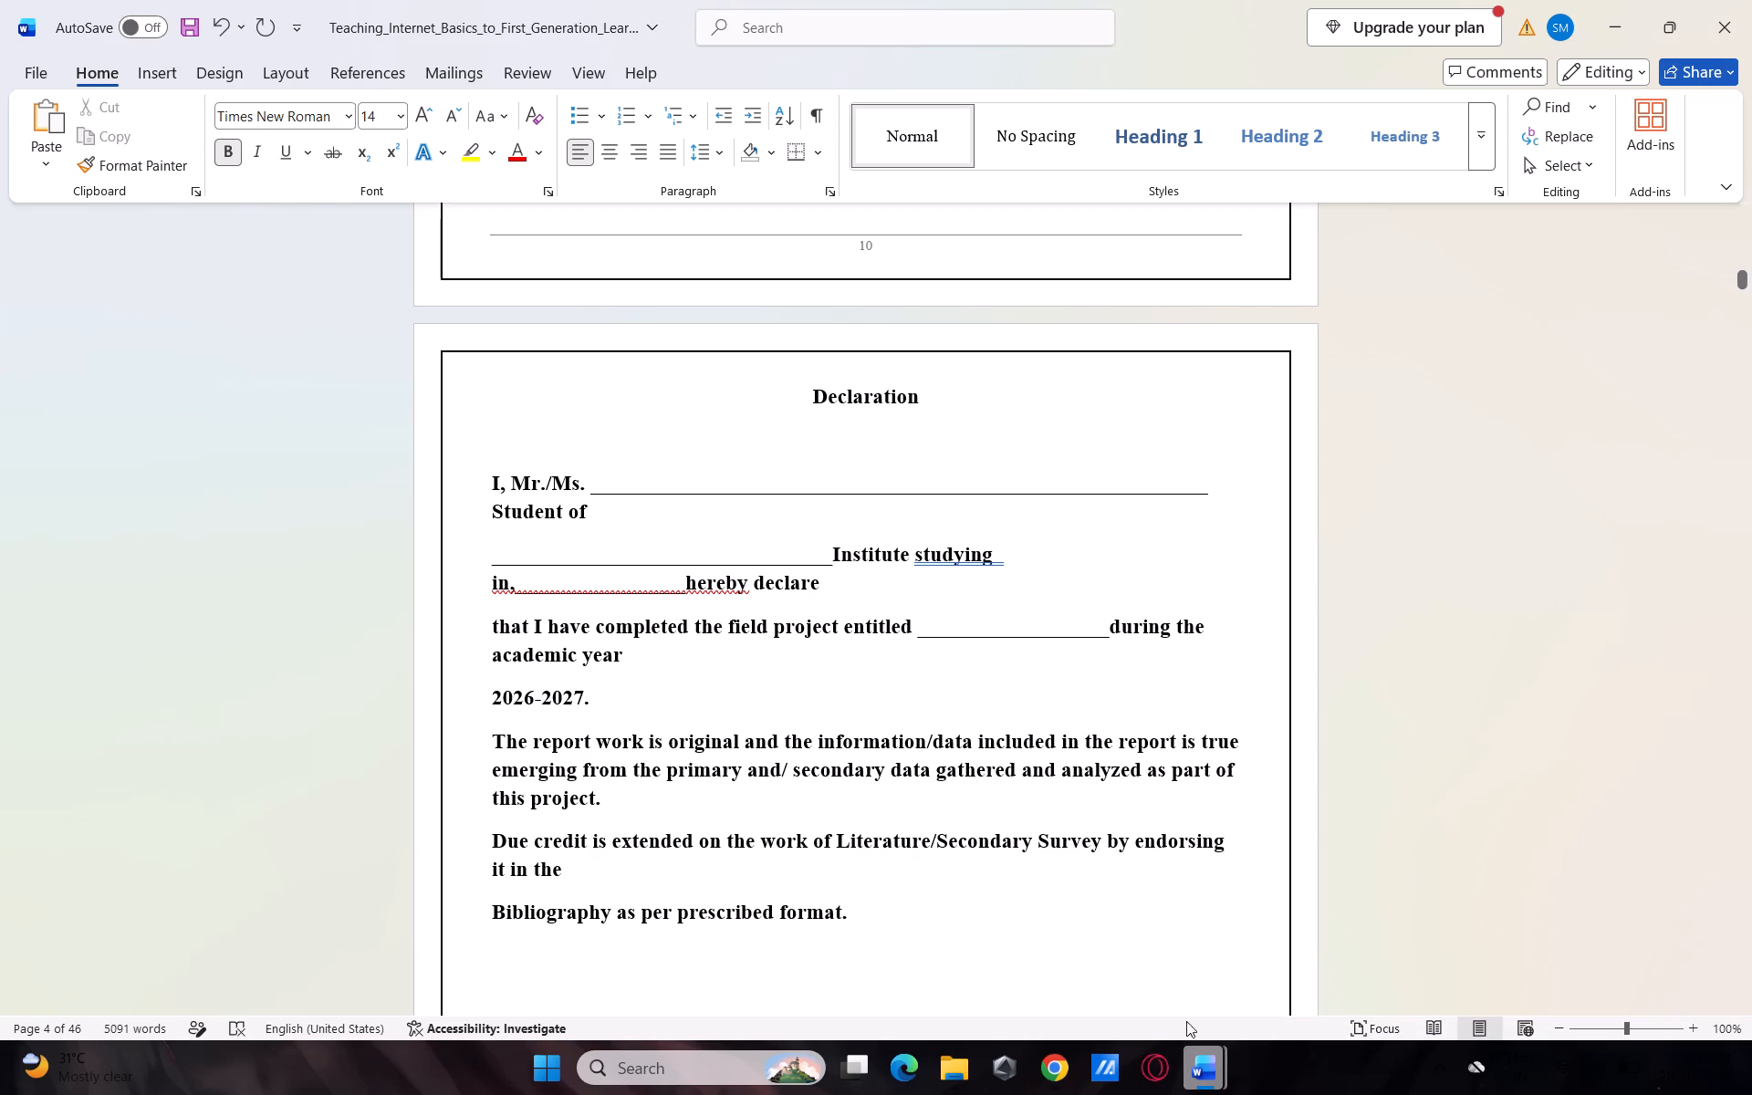
pyautogui.click(1340, 951)
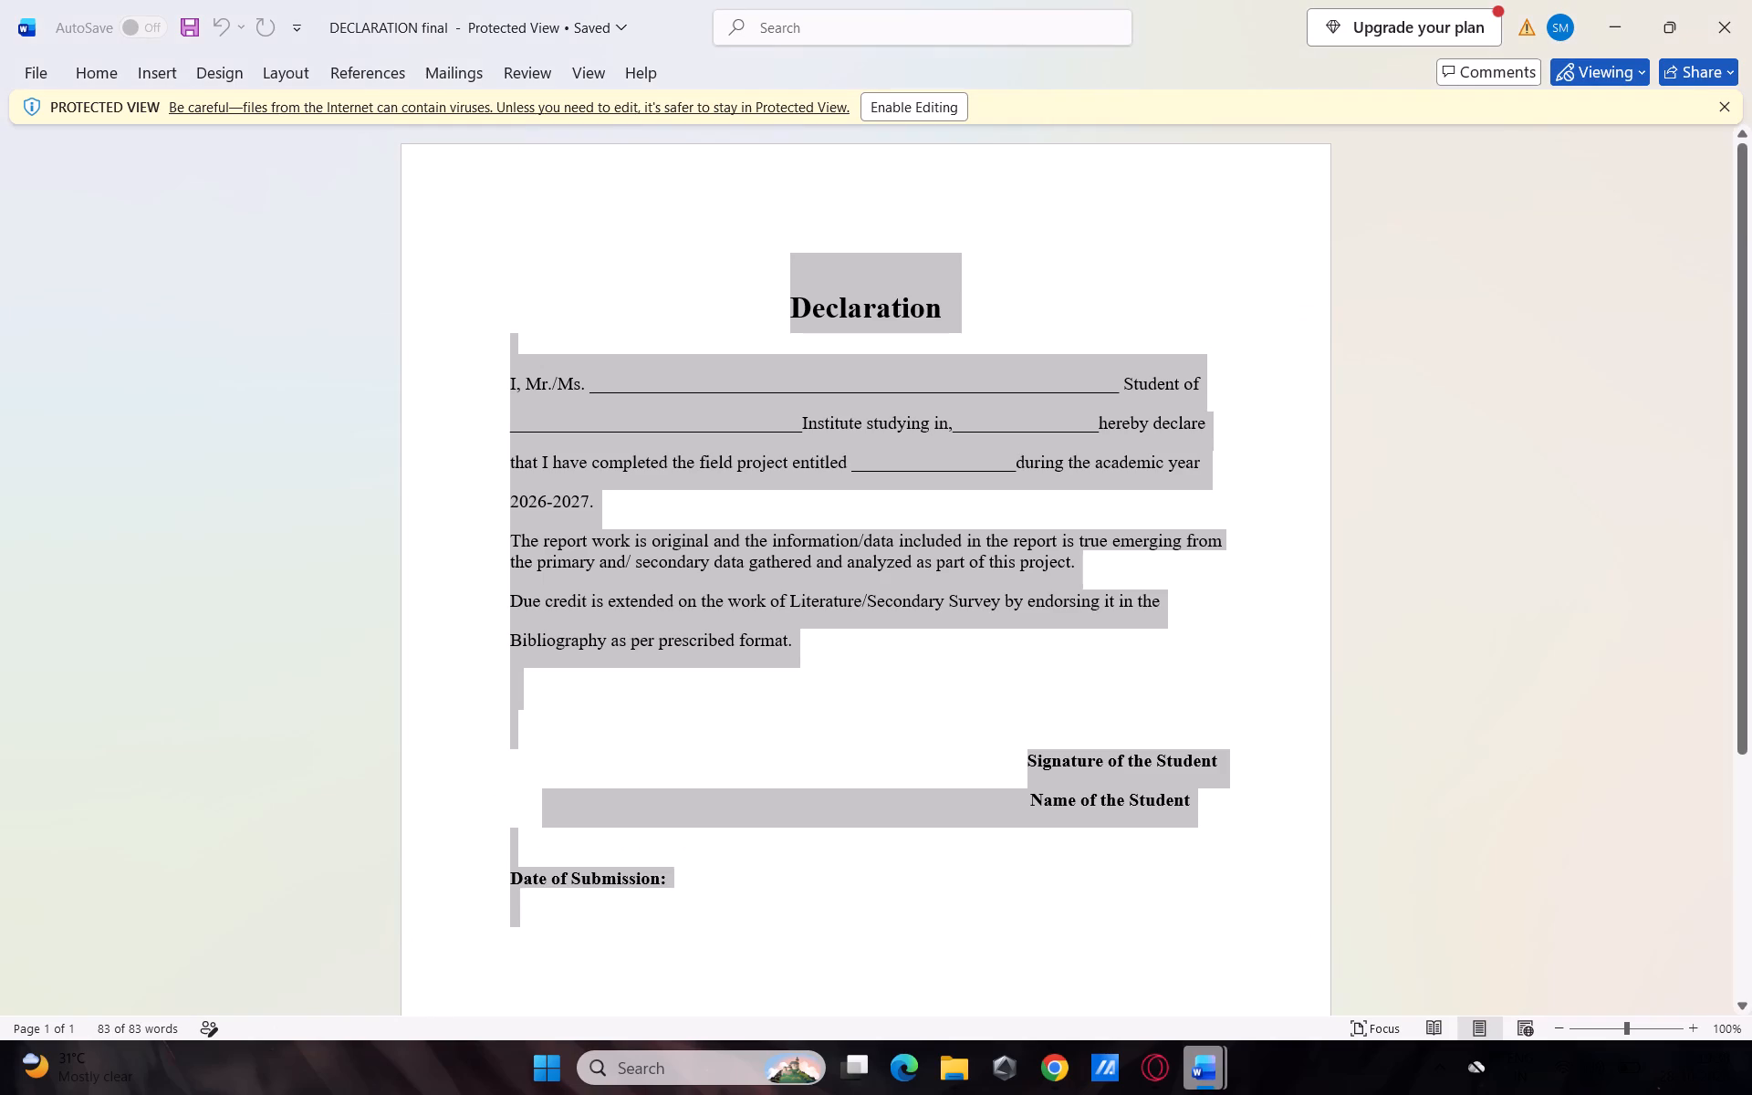
pyautogui.click(1202, 980)
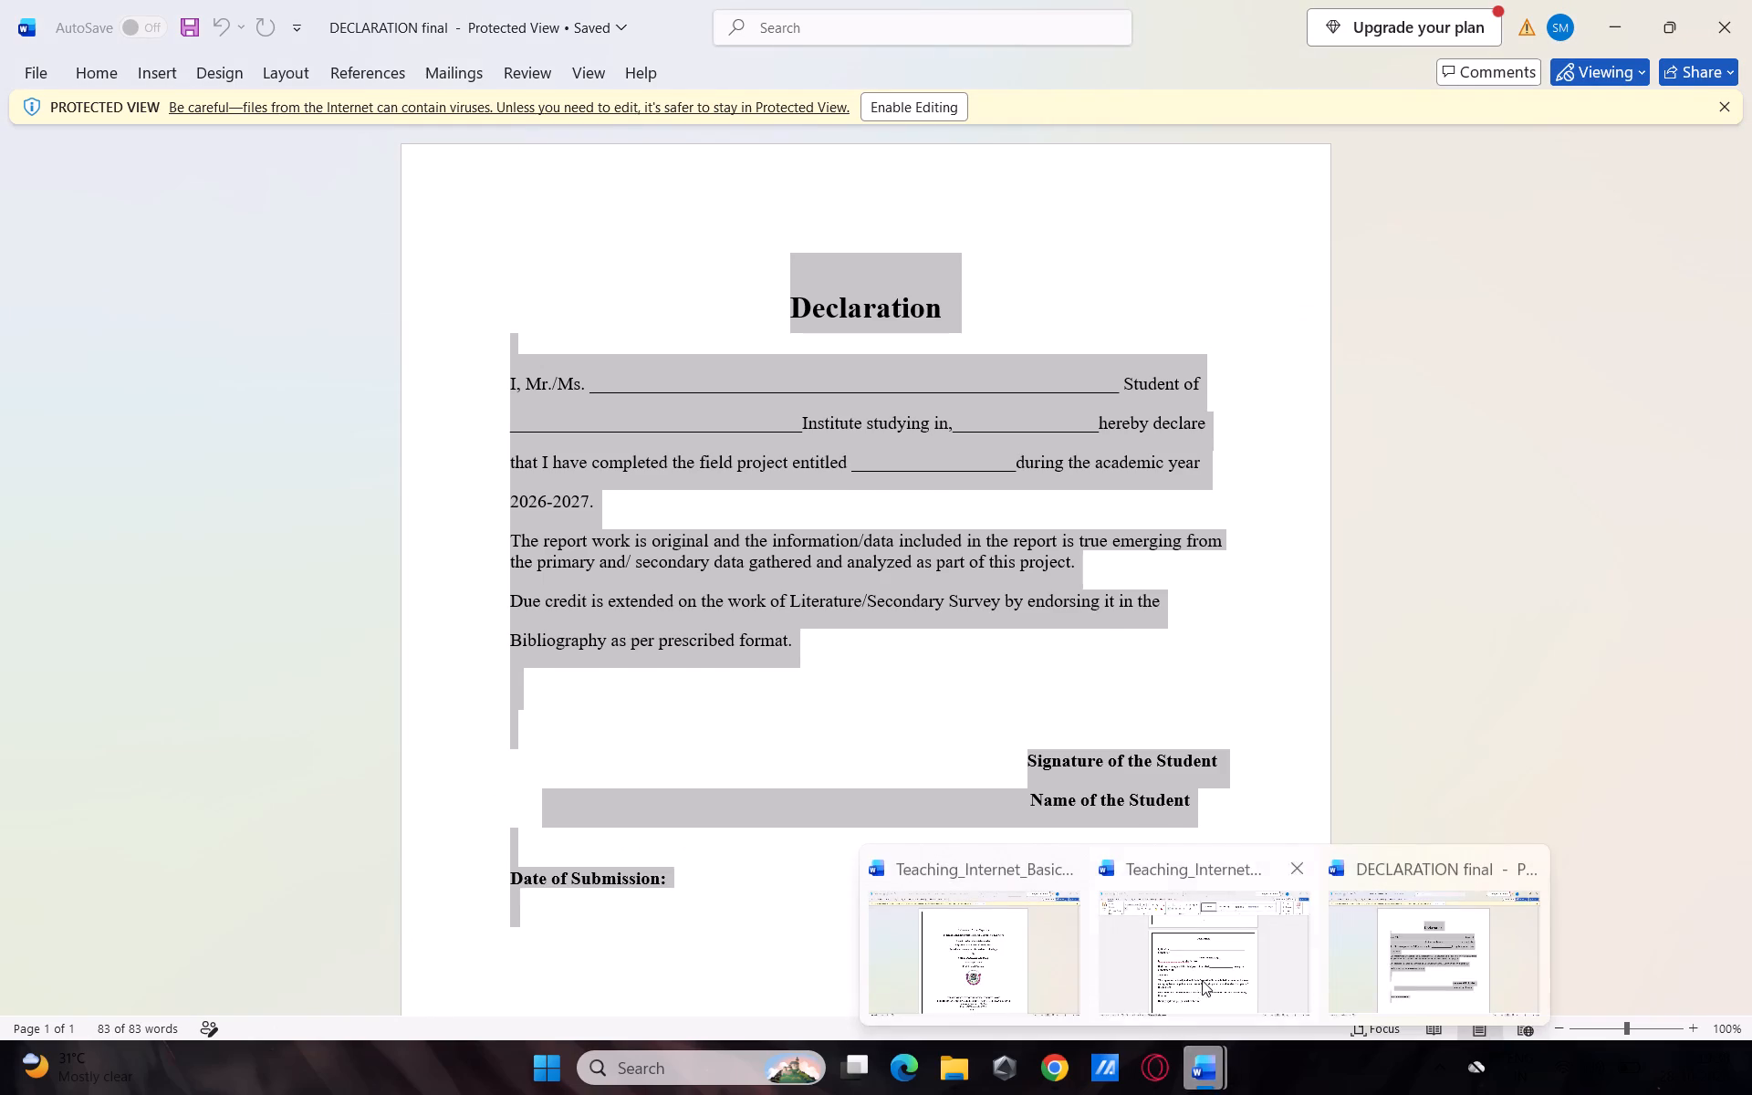
pyautogui.scroll(-2, 841, 687)
pyautogui.scroll(1, 830, 688)
pyautogui.scroll(-3, 833, 693)
pyautogui.scroll(1, 849, 715)
pyautogui.scroll(-7, 865, 762)
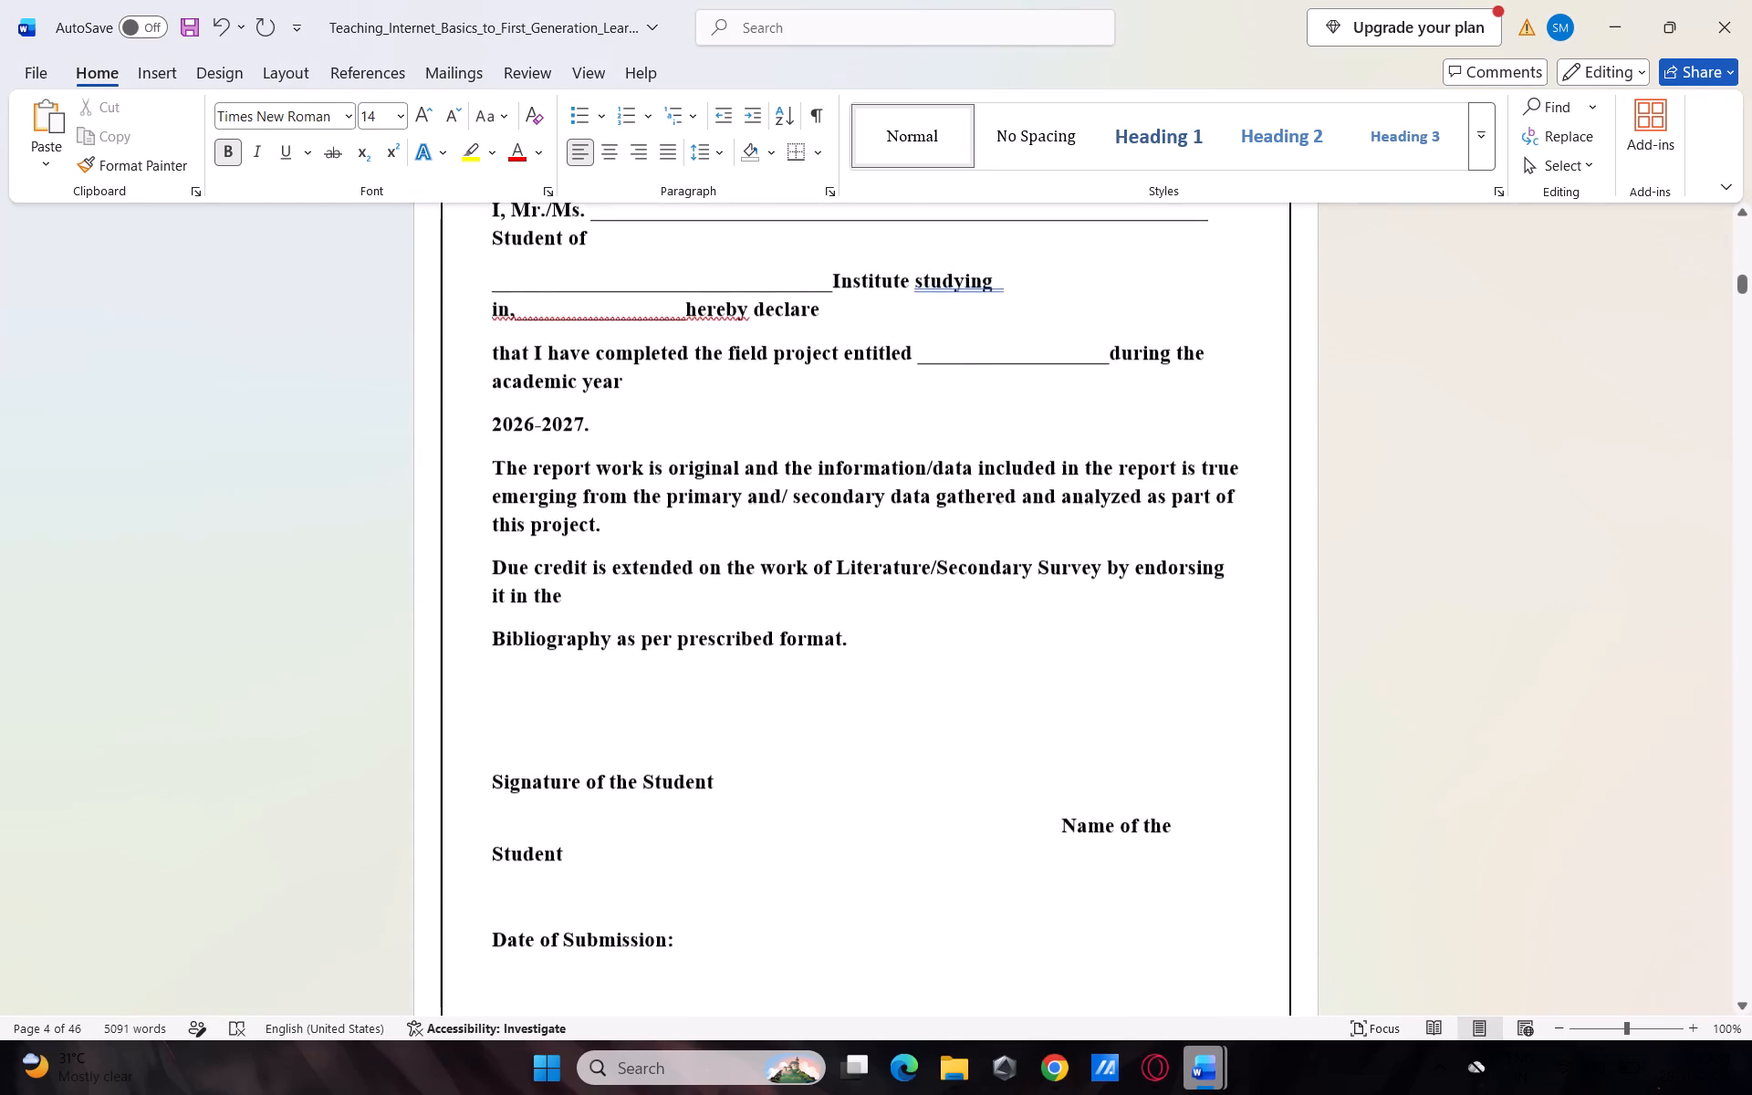
pyautogui.scroll(-2, 865, 762)
pyautogui.scroll(2, 840, 754)
pyautogui.click(485, 504)
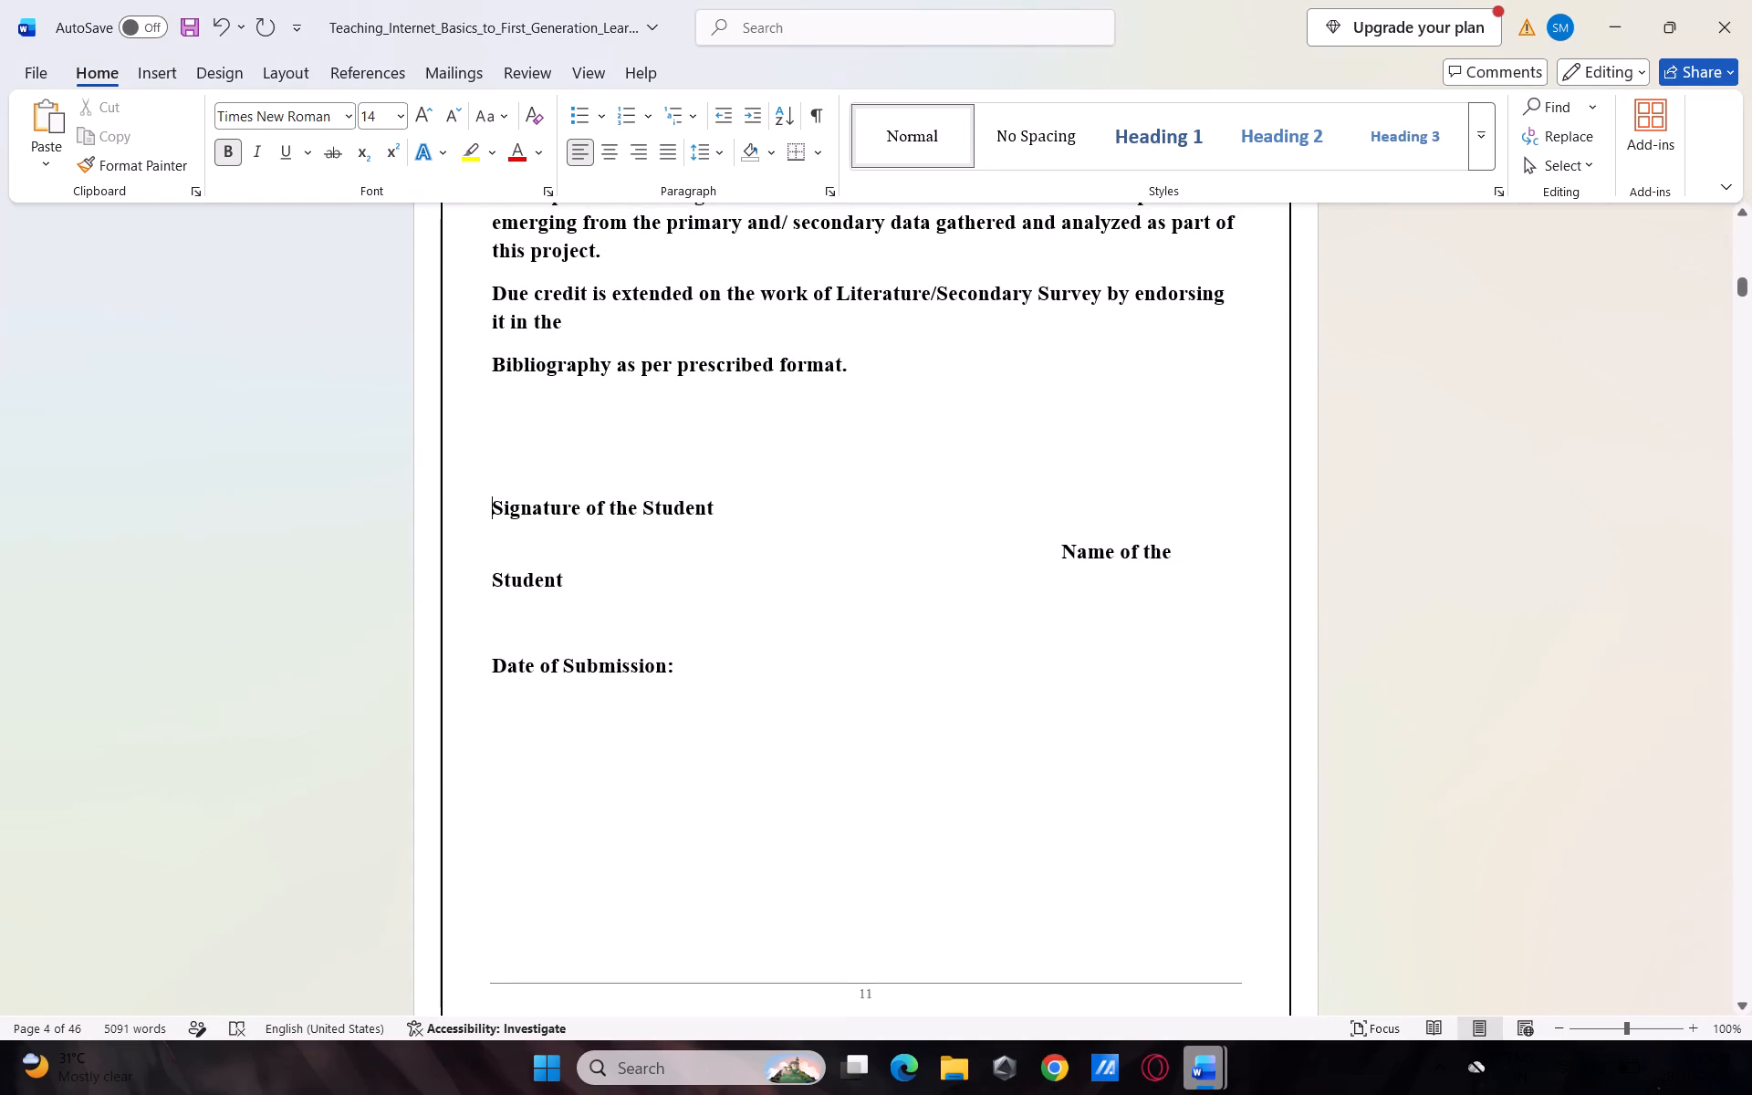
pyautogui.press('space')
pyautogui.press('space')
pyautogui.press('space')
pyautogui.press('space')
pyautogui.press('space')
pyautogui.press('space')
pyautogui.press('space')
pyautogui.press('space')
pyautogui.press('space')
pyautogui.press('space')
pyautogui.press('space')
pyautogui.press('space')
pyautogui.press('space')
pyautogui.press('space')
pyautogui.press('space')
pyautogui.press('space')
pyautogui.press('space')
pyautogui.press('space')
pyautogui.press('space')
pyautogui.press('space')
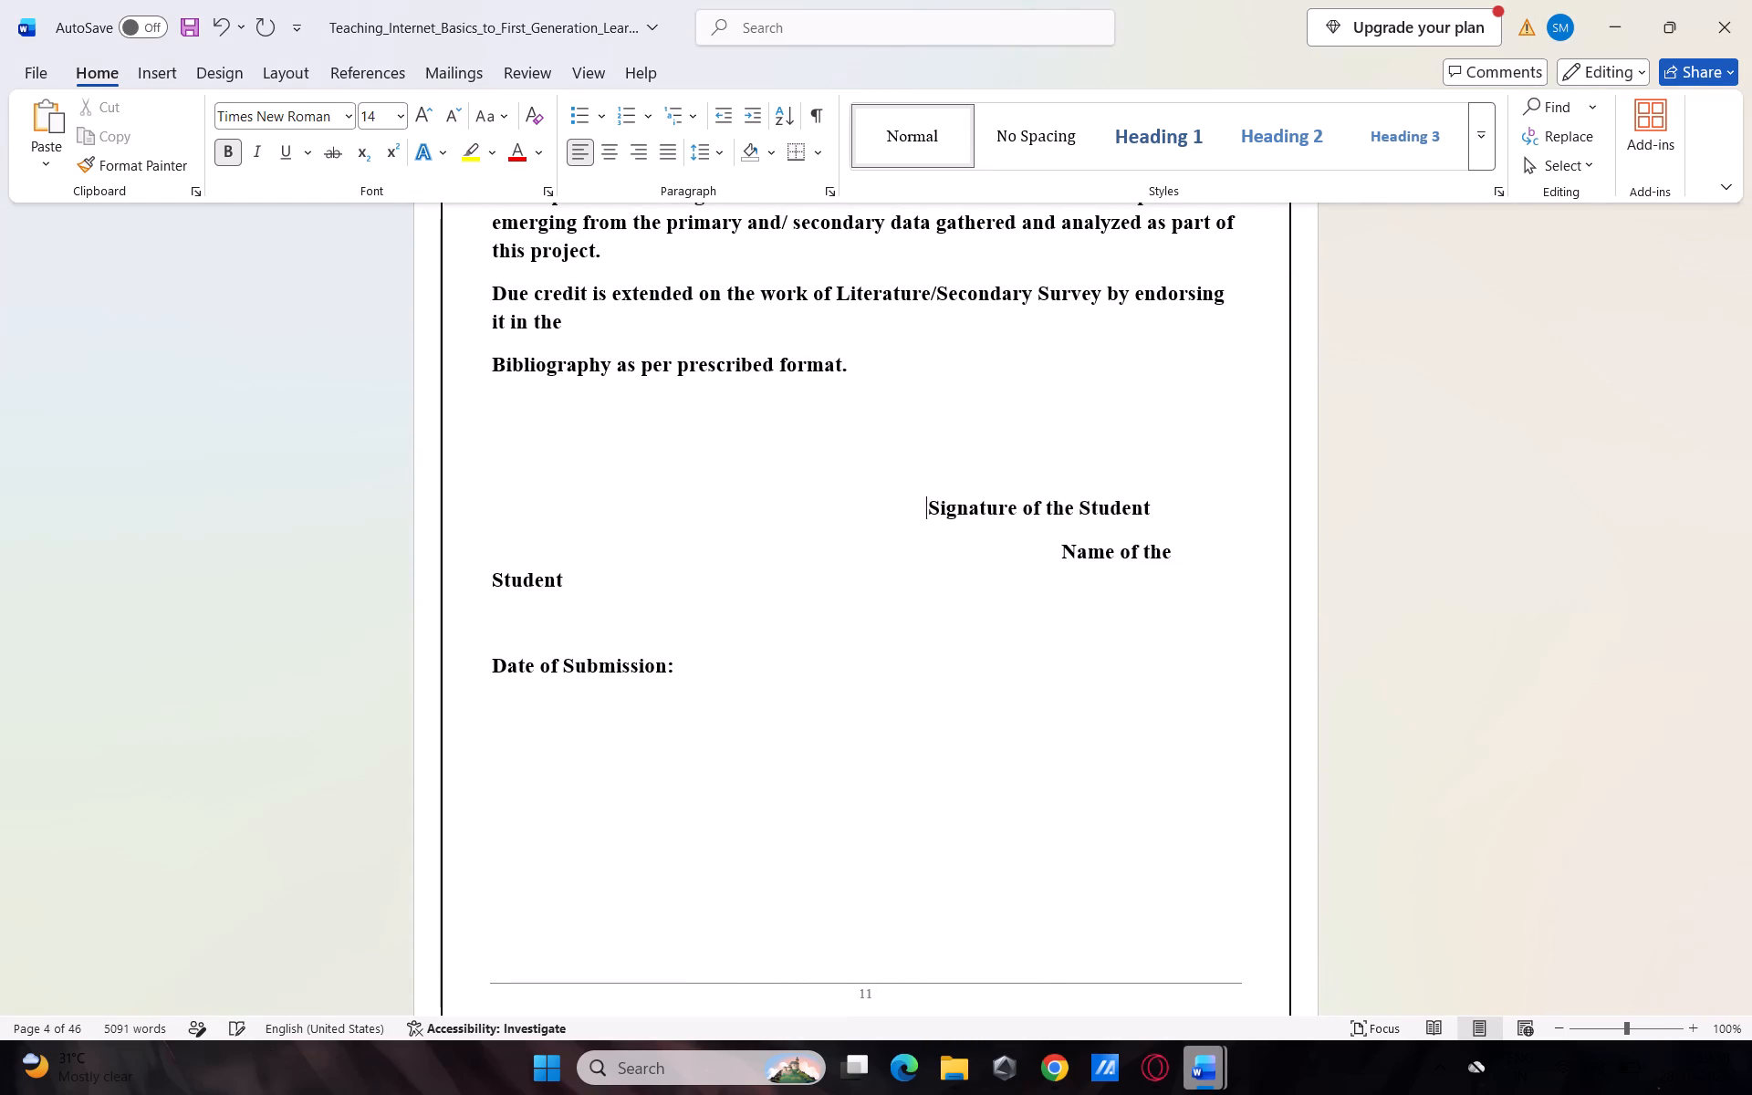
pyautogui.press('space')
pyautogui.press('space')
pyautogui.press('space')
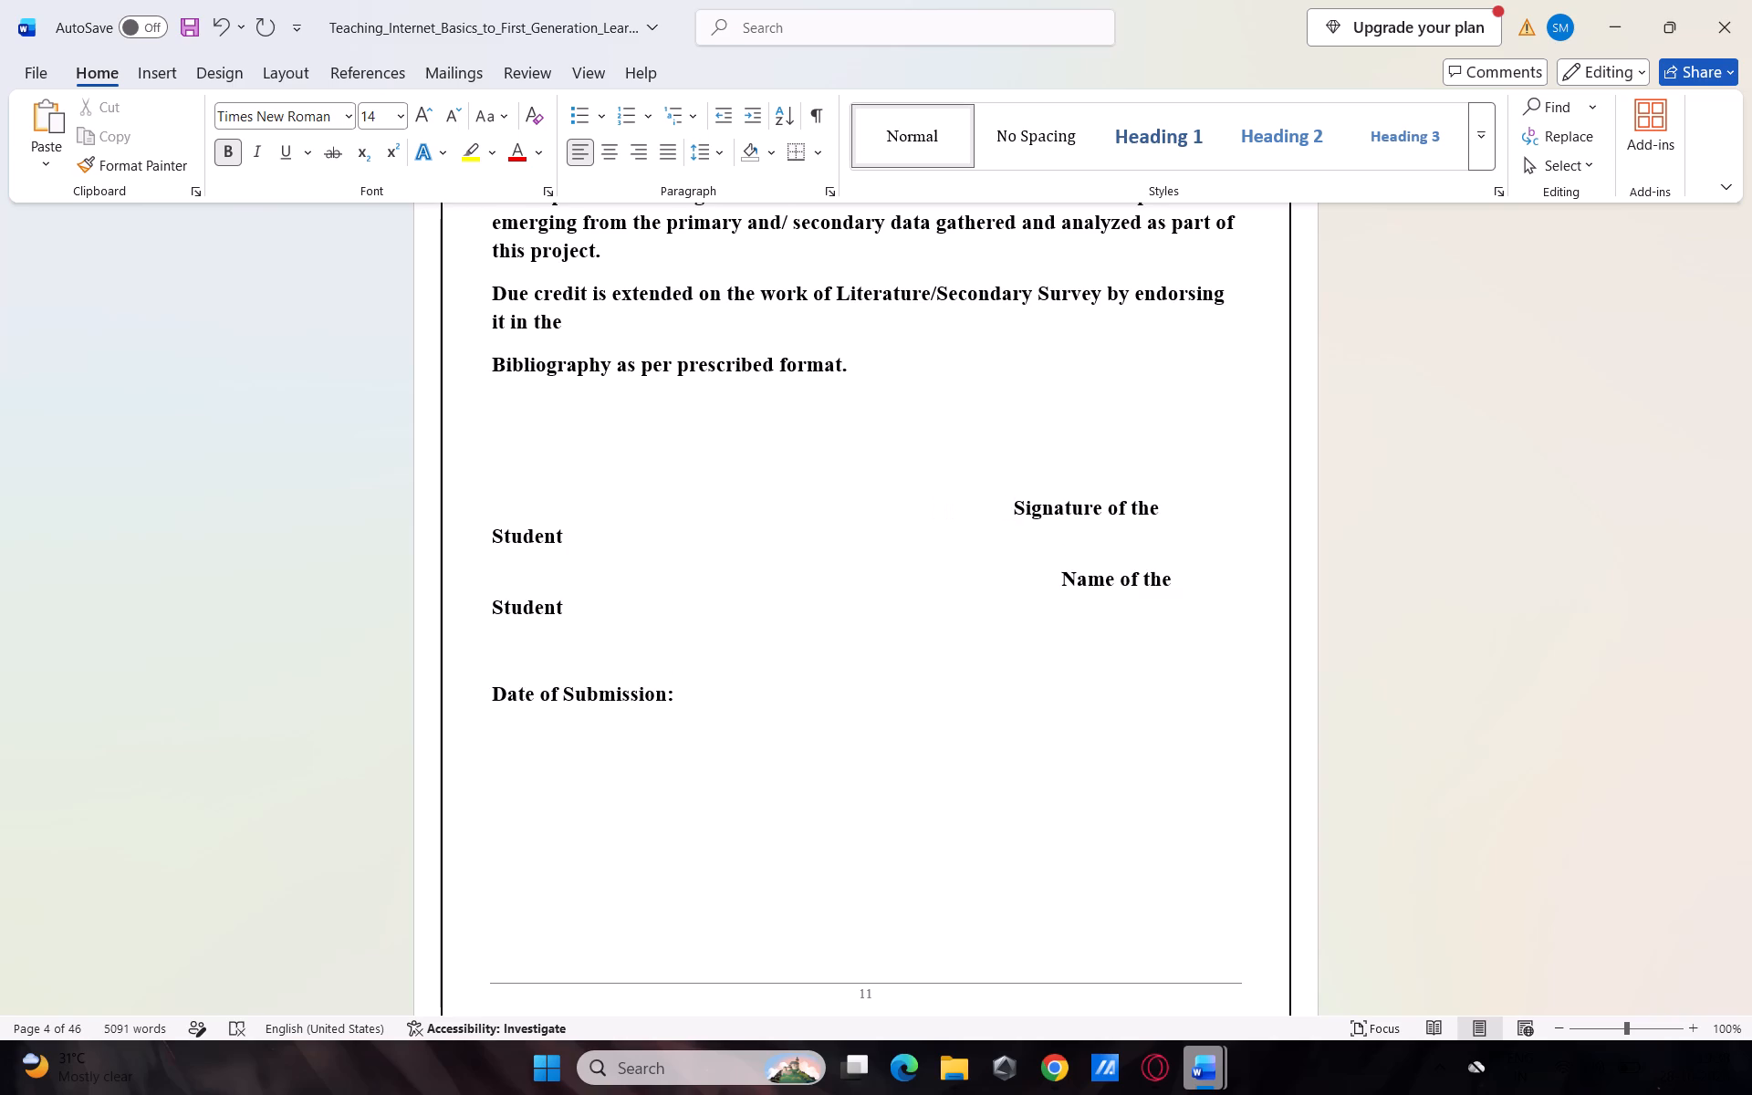
pyautogui.press('BackSpace')
# Below the signature line, bring "Student" up one line and delete "Name of the" and the excess spaces before it.
pyautogui.click(486, 579)
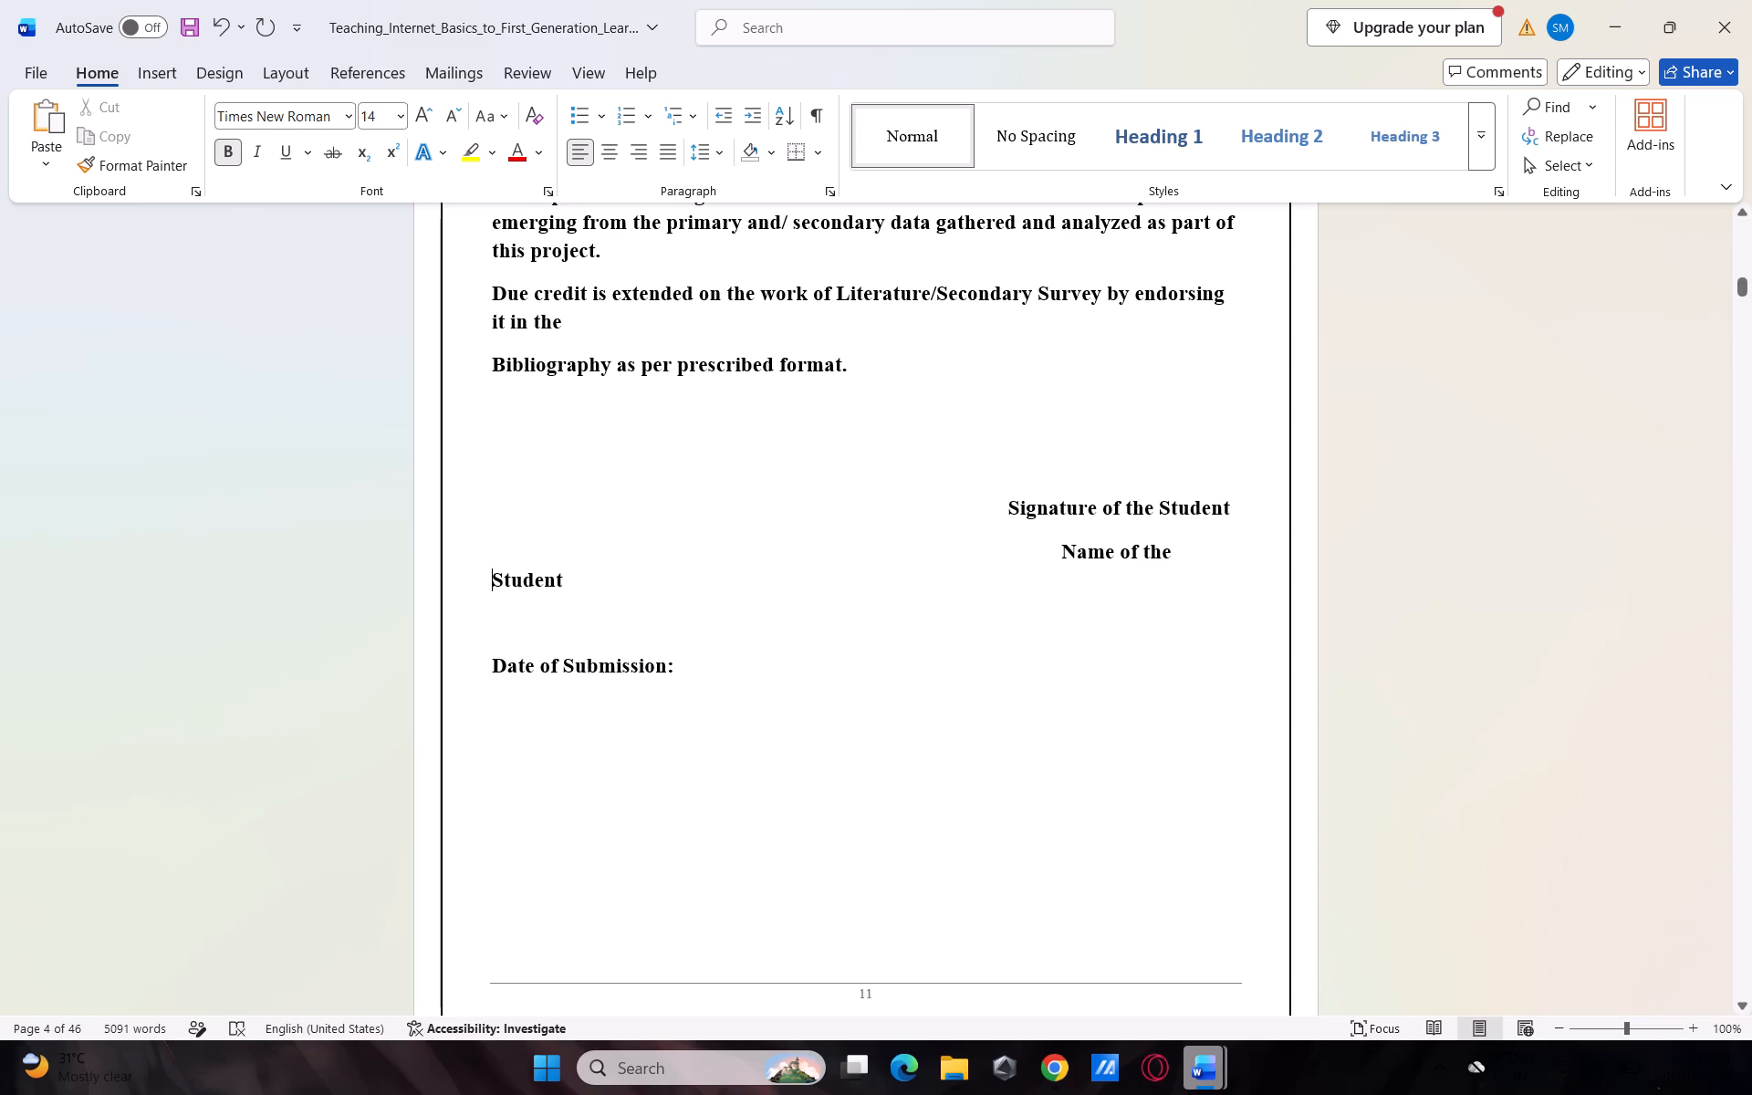
pyautogui.press('BackSpace')
pyautogui.press('BackSpace')
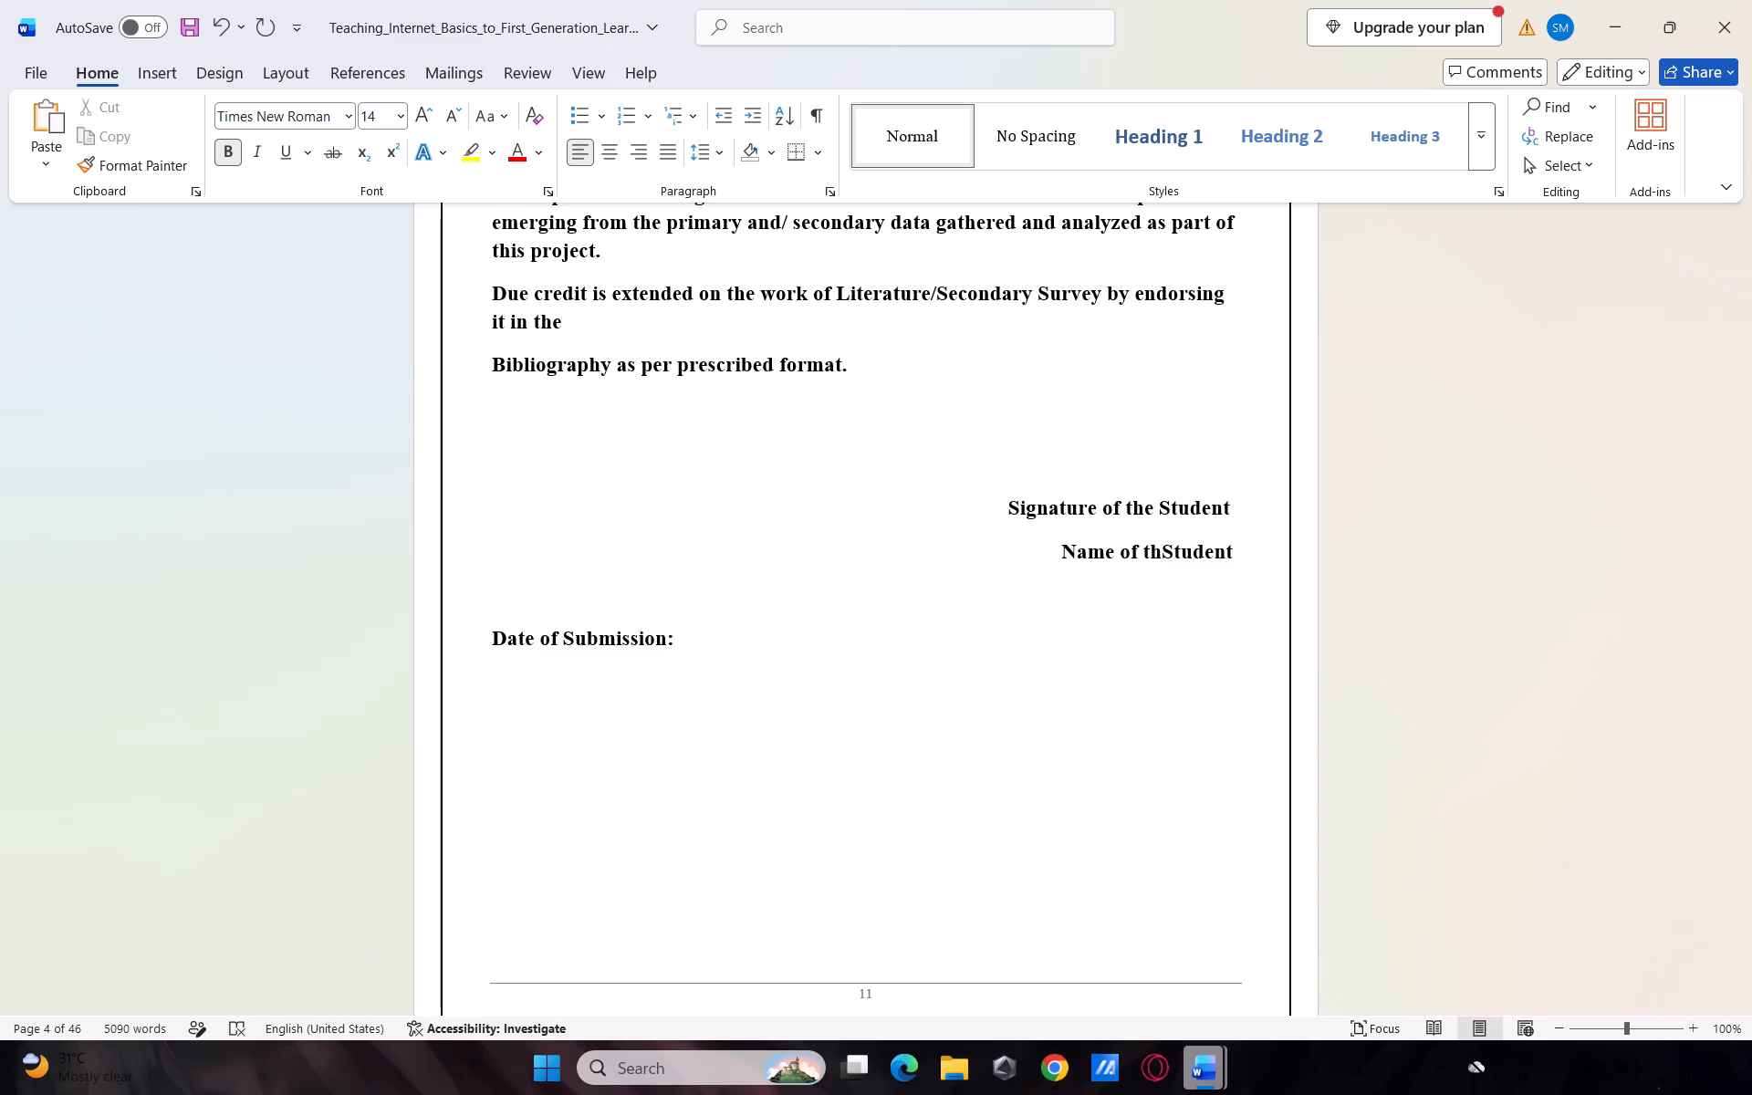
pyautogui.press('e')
pyautogui.press('BackSpace')
pyautogui.press('BackSpace')
pyautogui.press('BackSpace')
pyautogui.press('BackSpace')
pyautogui.press('BackSpace')
pyautogui.press('BackSpace')
pyautogui.press('BackSpace')
pyautogui.press('BackSpace')
pyautogui.press('BackSpace')
pyautogui.press('BackSpace')
pyautogui.press('BackSpace')
pyautogui.press('BackSpace')
pyautogui.press('BackSpace')
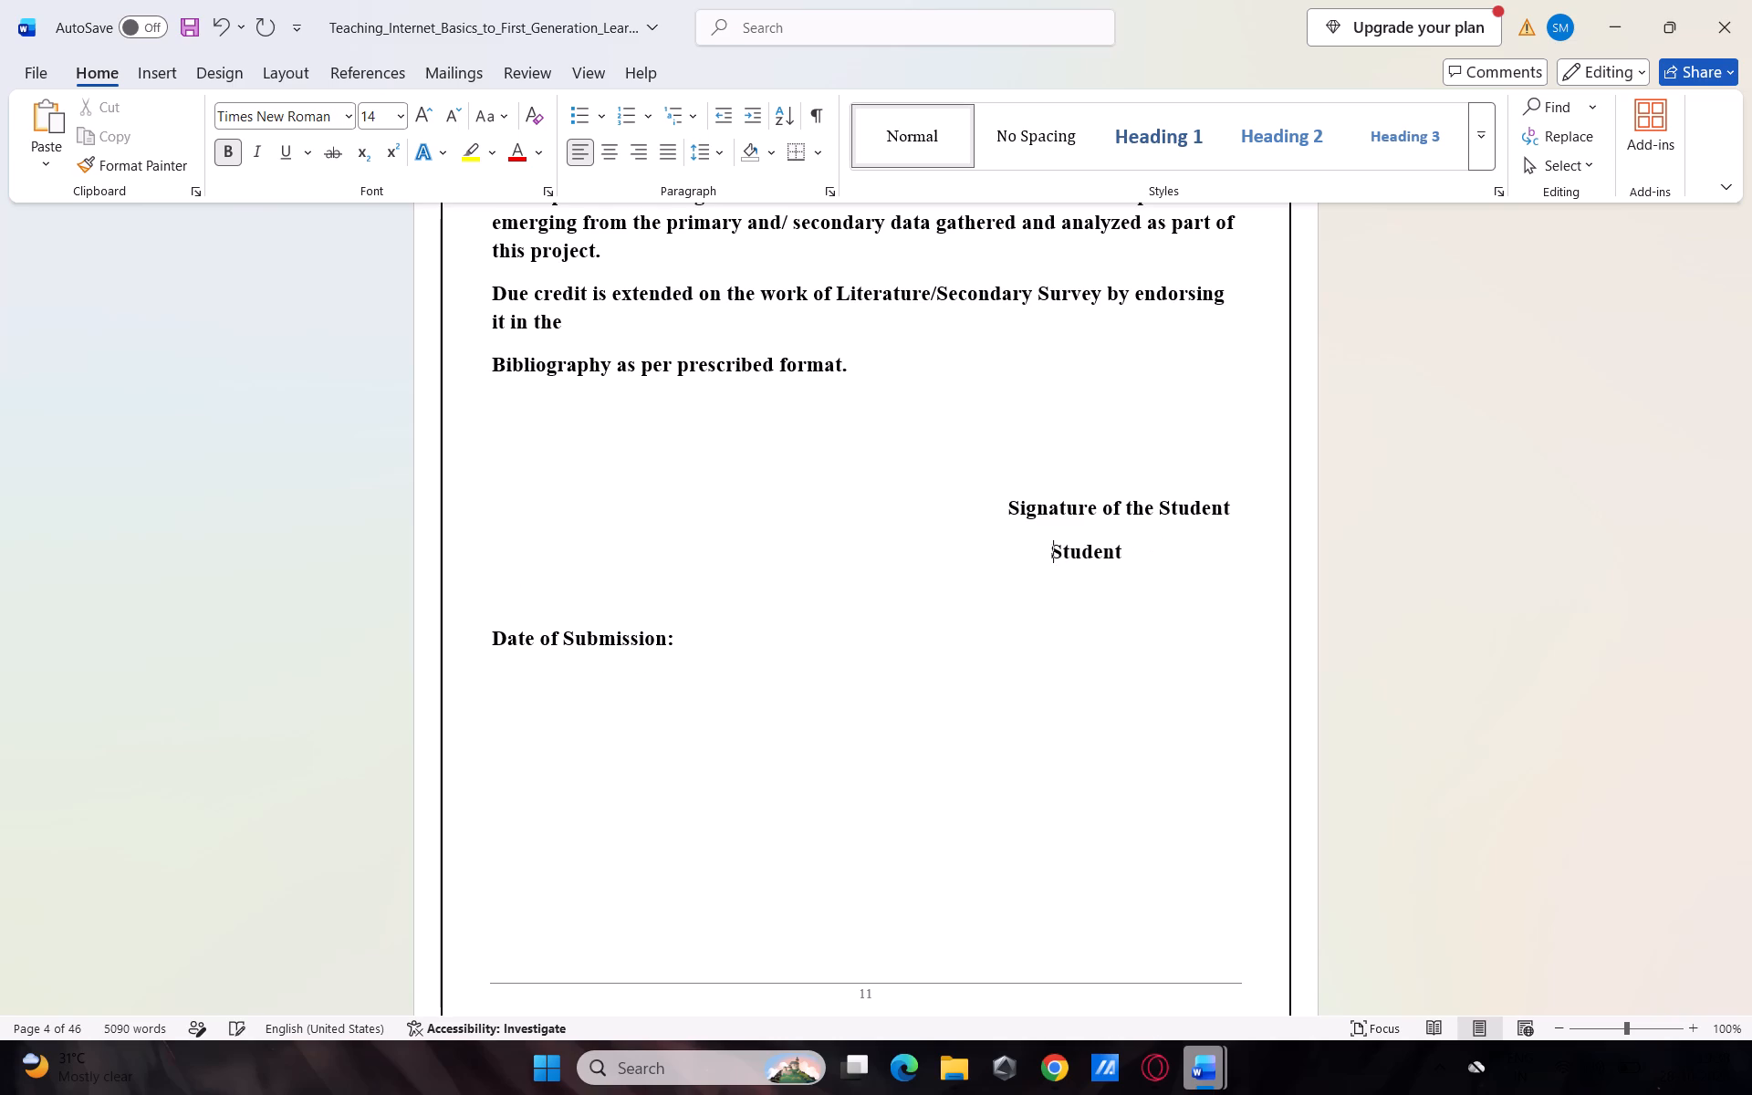
pyautogui.press('BackSpace')
pyautogui.press('BackSpace')
pyautogui.press('BackSpace')
pyautogui.press('BackSpace')
pyautogui.press('BackSpace')
pyautogui.press('BackSpace')
pyautogui.press('BackSpace')
pyautogui.press('BackSpace')
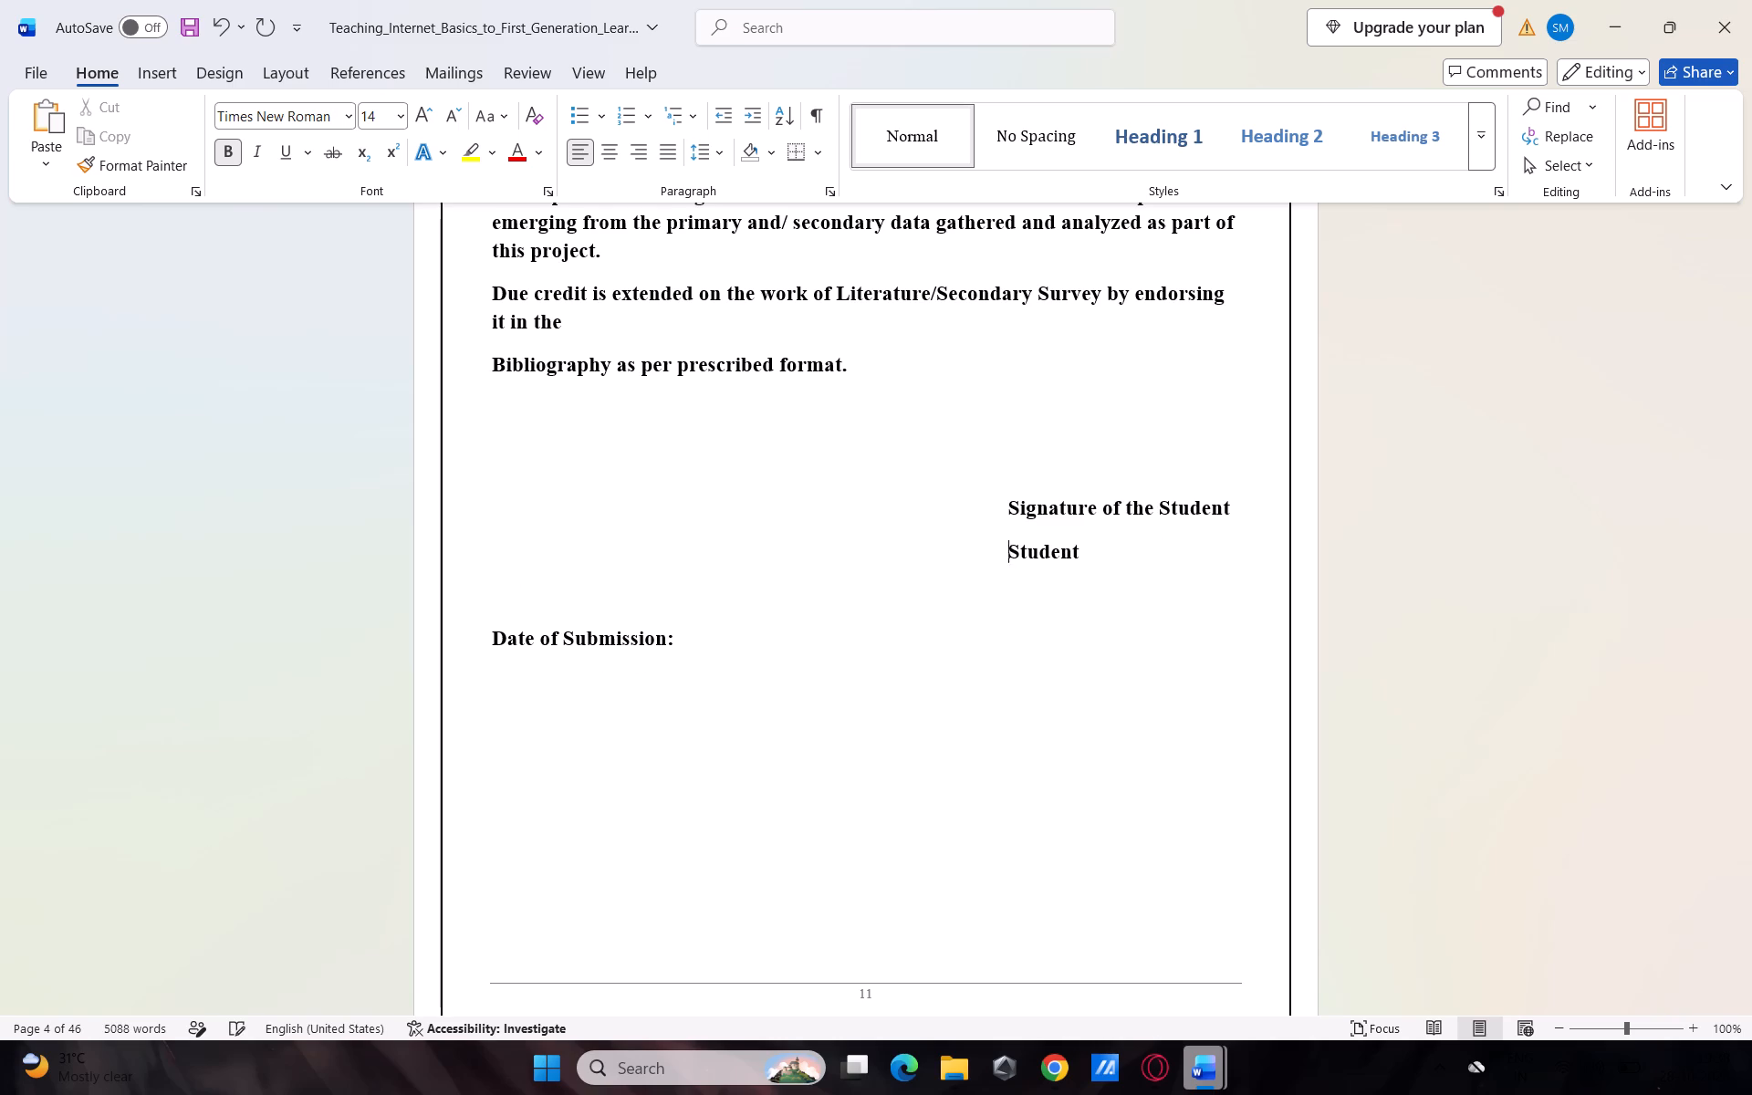
pyautogui.press('BackSpace')
pyautogui.press('BackSpace')
# Add "Name of the" before "Student" on the line below "Signature of the Student".
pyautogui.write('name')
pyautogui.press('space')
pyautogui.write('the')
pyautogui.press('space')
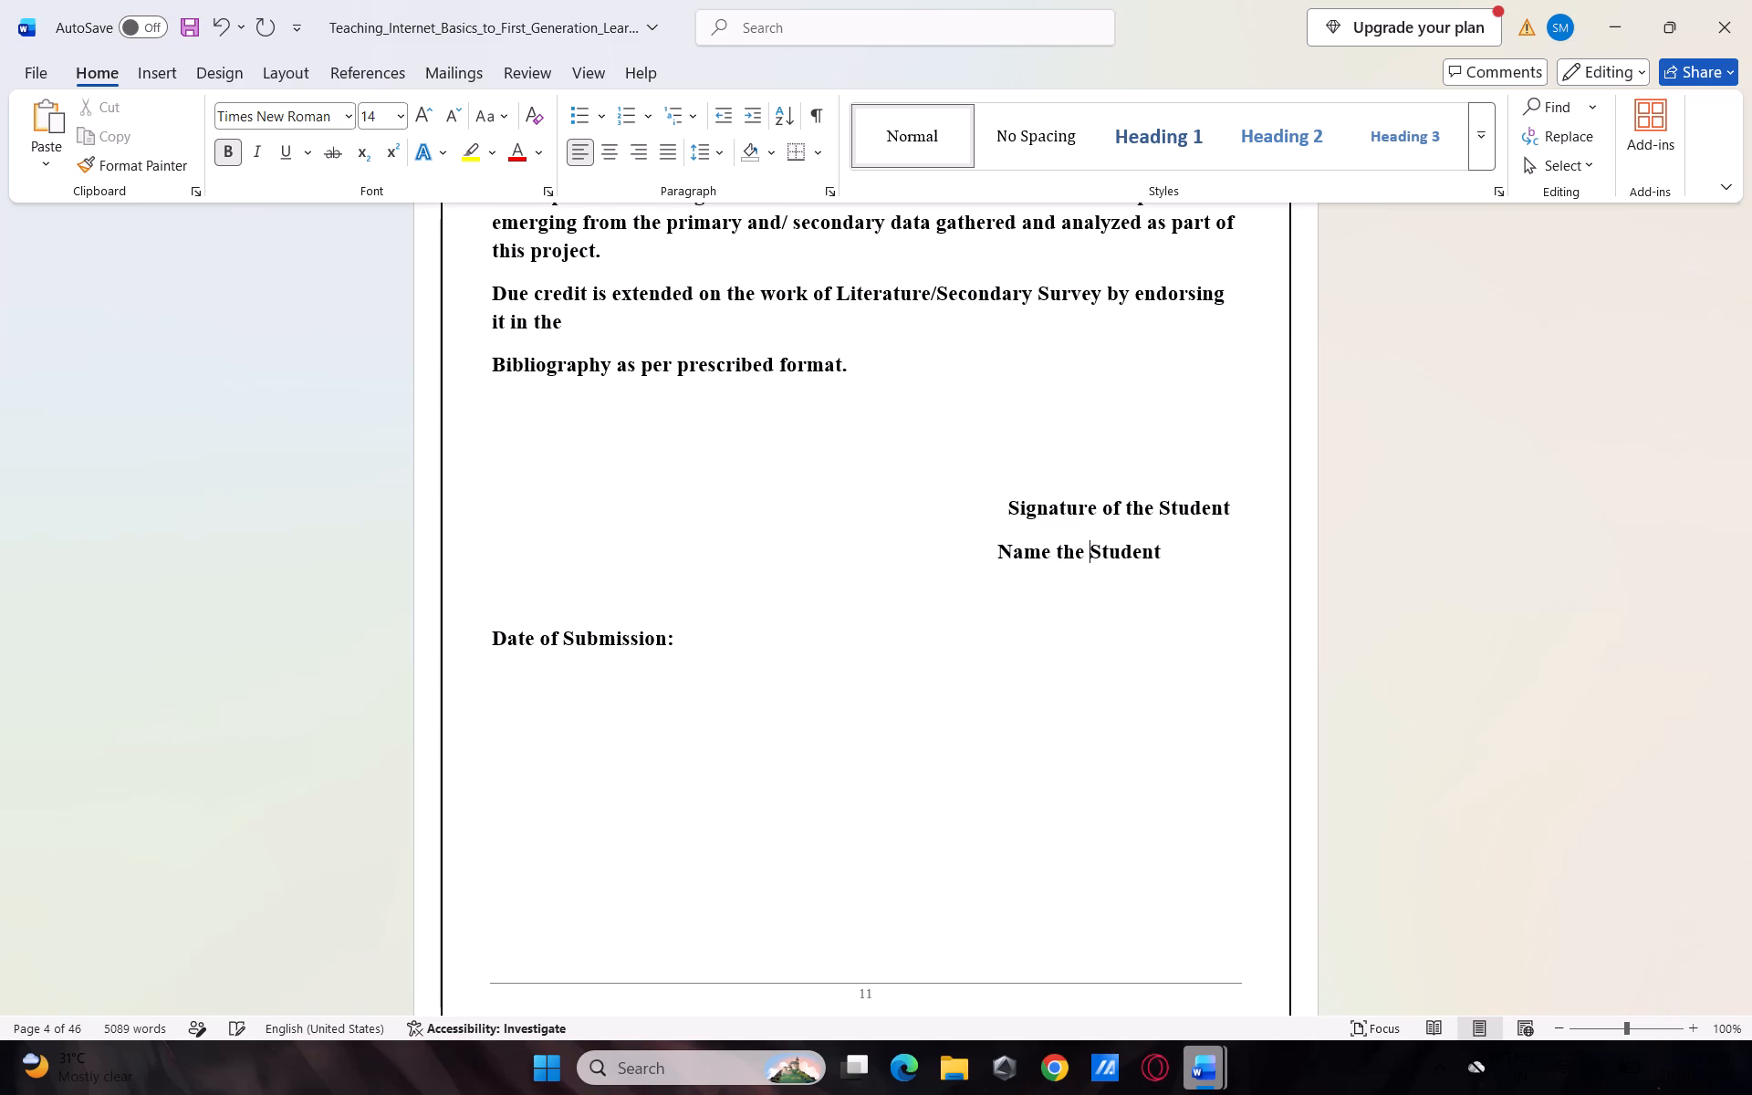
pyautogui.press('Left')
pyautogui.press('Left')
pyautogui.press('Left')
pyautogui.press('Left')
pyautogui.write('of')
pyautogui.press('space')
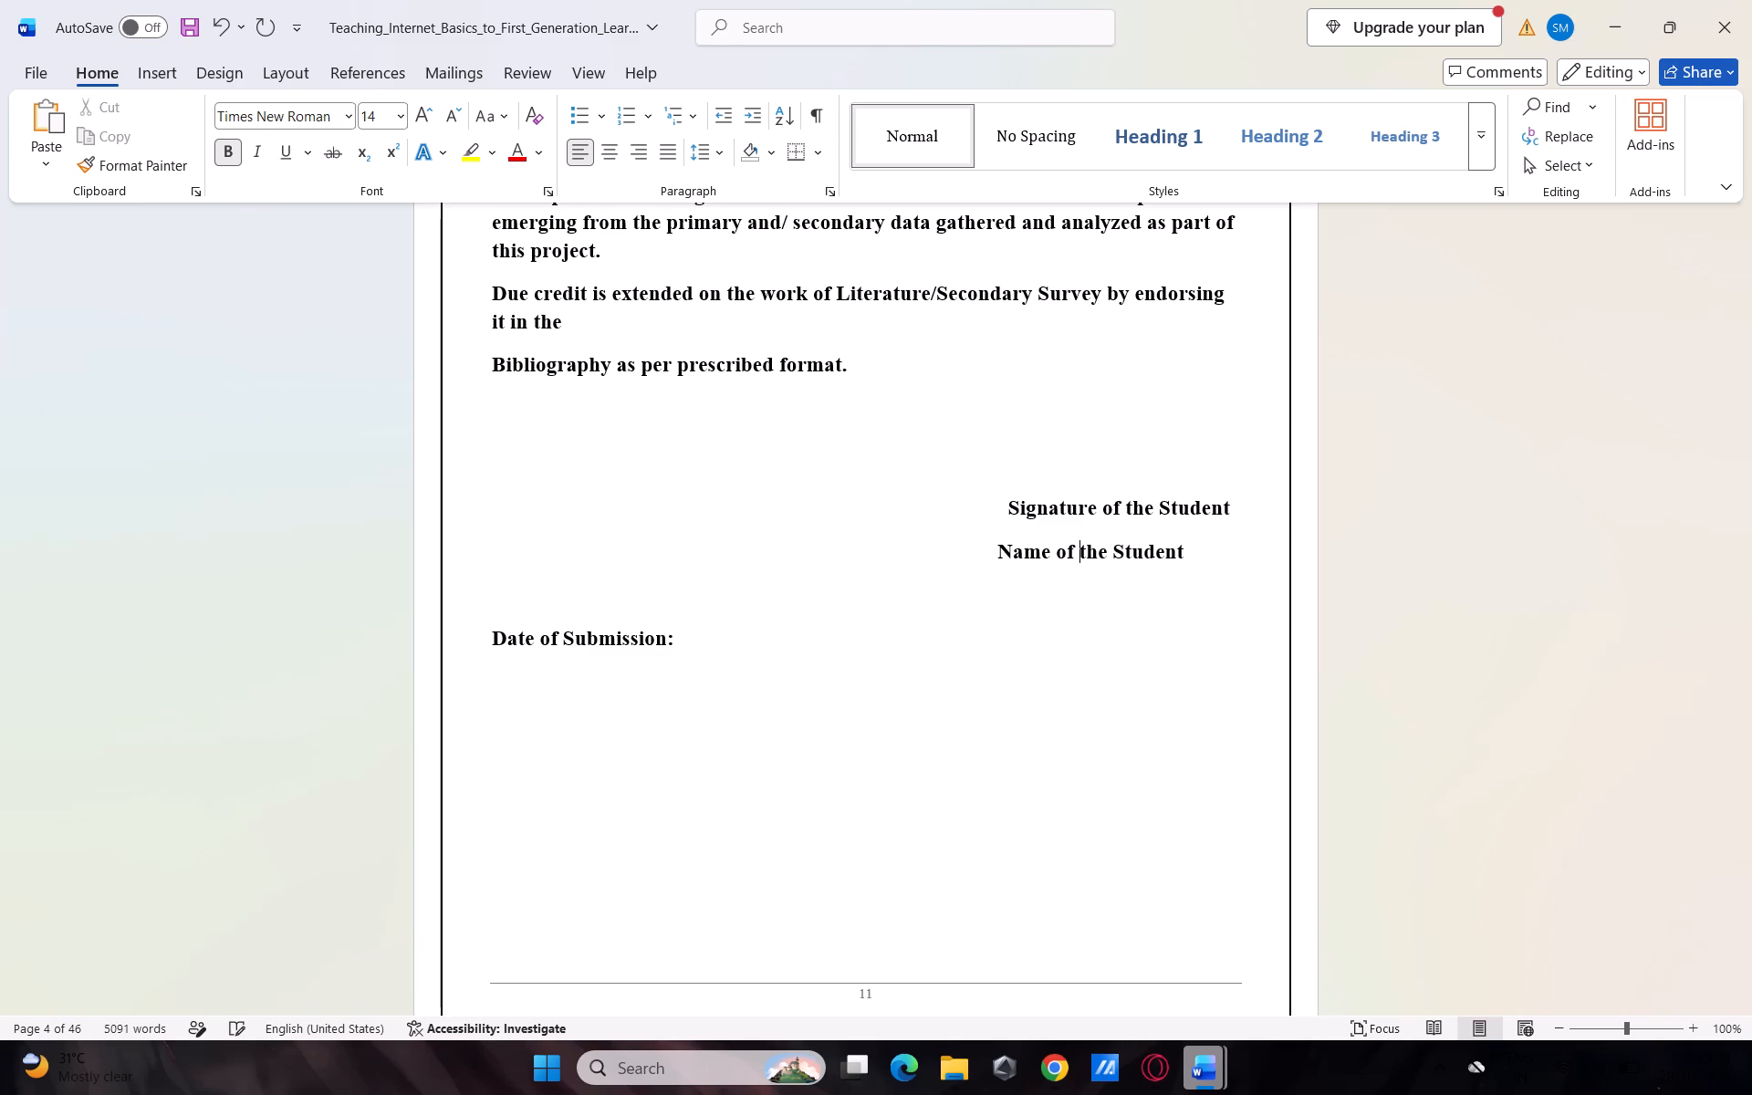
# Leave a blank line above "Name of the Student" and align its start under "Signature of the Student" using spaces.
pyautogui.click(990, 554)
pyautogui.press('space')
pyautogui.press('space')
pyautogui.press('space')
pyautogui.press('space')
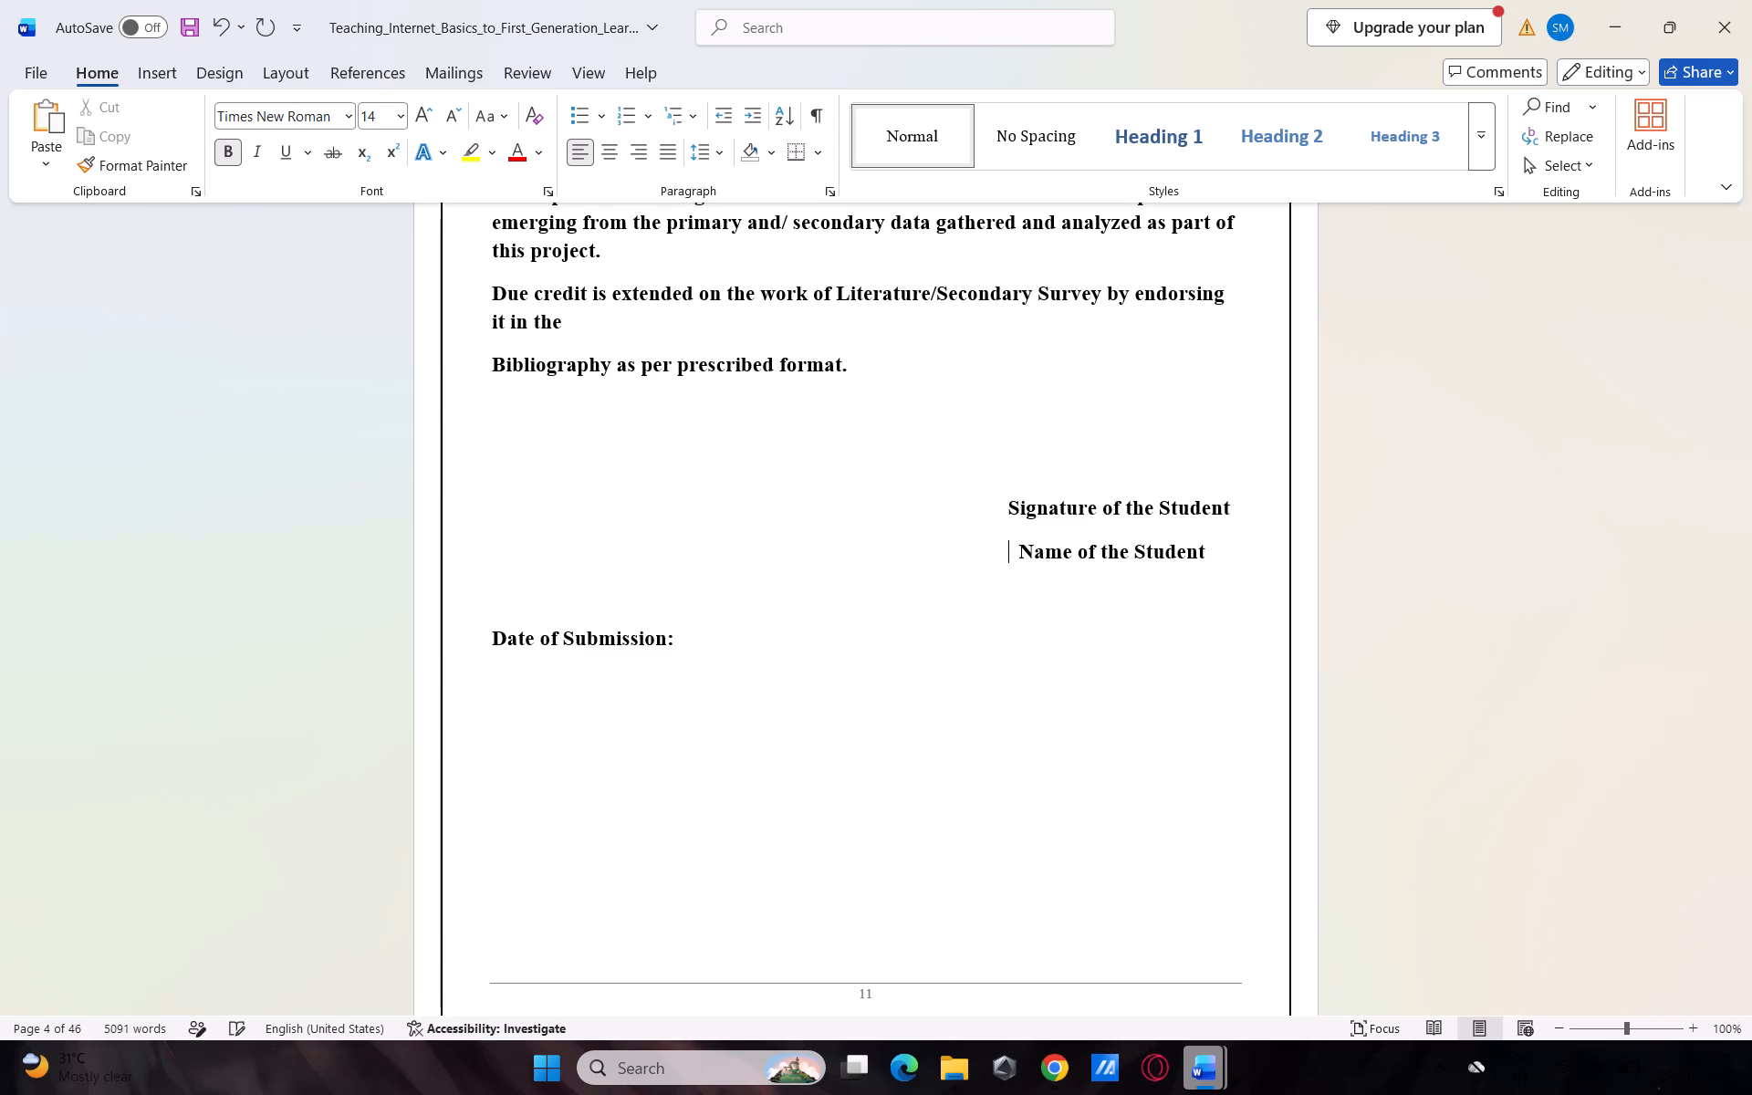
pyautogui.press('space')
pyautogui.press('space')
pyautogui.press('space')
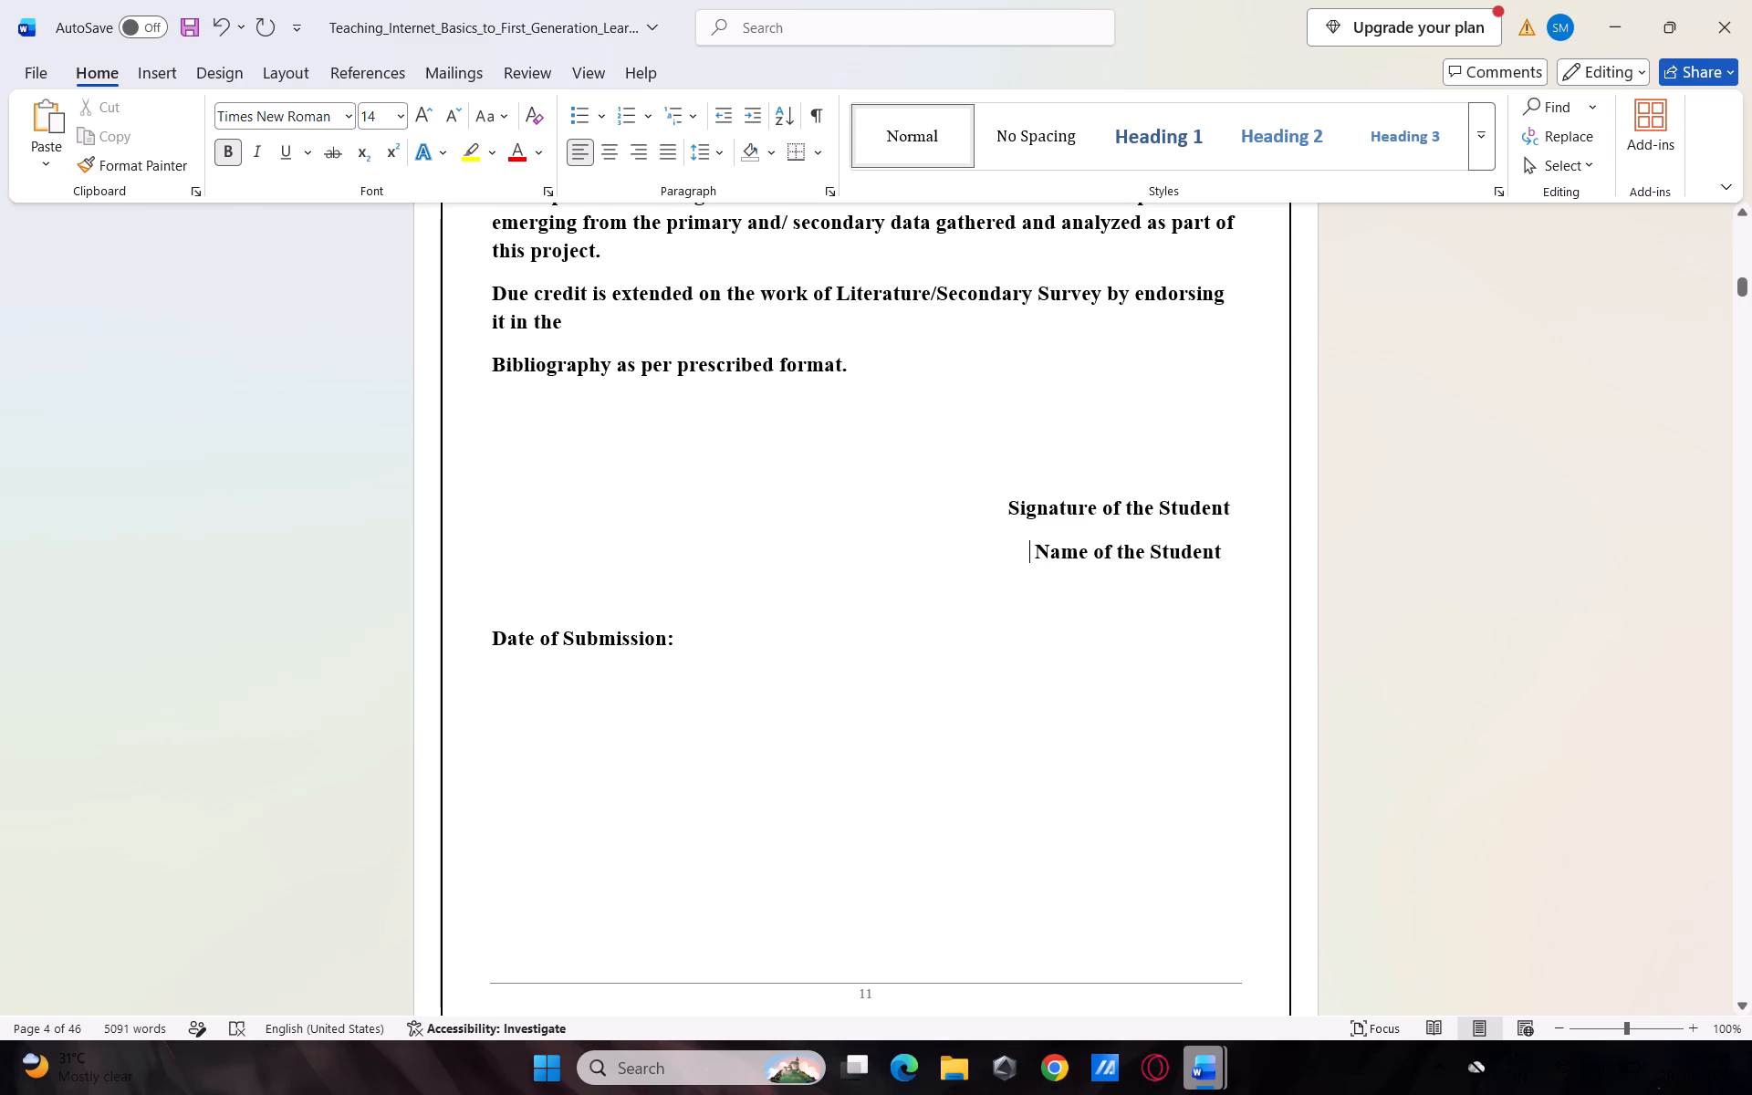
pyautogui.press('Return')
pyautogui.scroll(2, 999, 558)
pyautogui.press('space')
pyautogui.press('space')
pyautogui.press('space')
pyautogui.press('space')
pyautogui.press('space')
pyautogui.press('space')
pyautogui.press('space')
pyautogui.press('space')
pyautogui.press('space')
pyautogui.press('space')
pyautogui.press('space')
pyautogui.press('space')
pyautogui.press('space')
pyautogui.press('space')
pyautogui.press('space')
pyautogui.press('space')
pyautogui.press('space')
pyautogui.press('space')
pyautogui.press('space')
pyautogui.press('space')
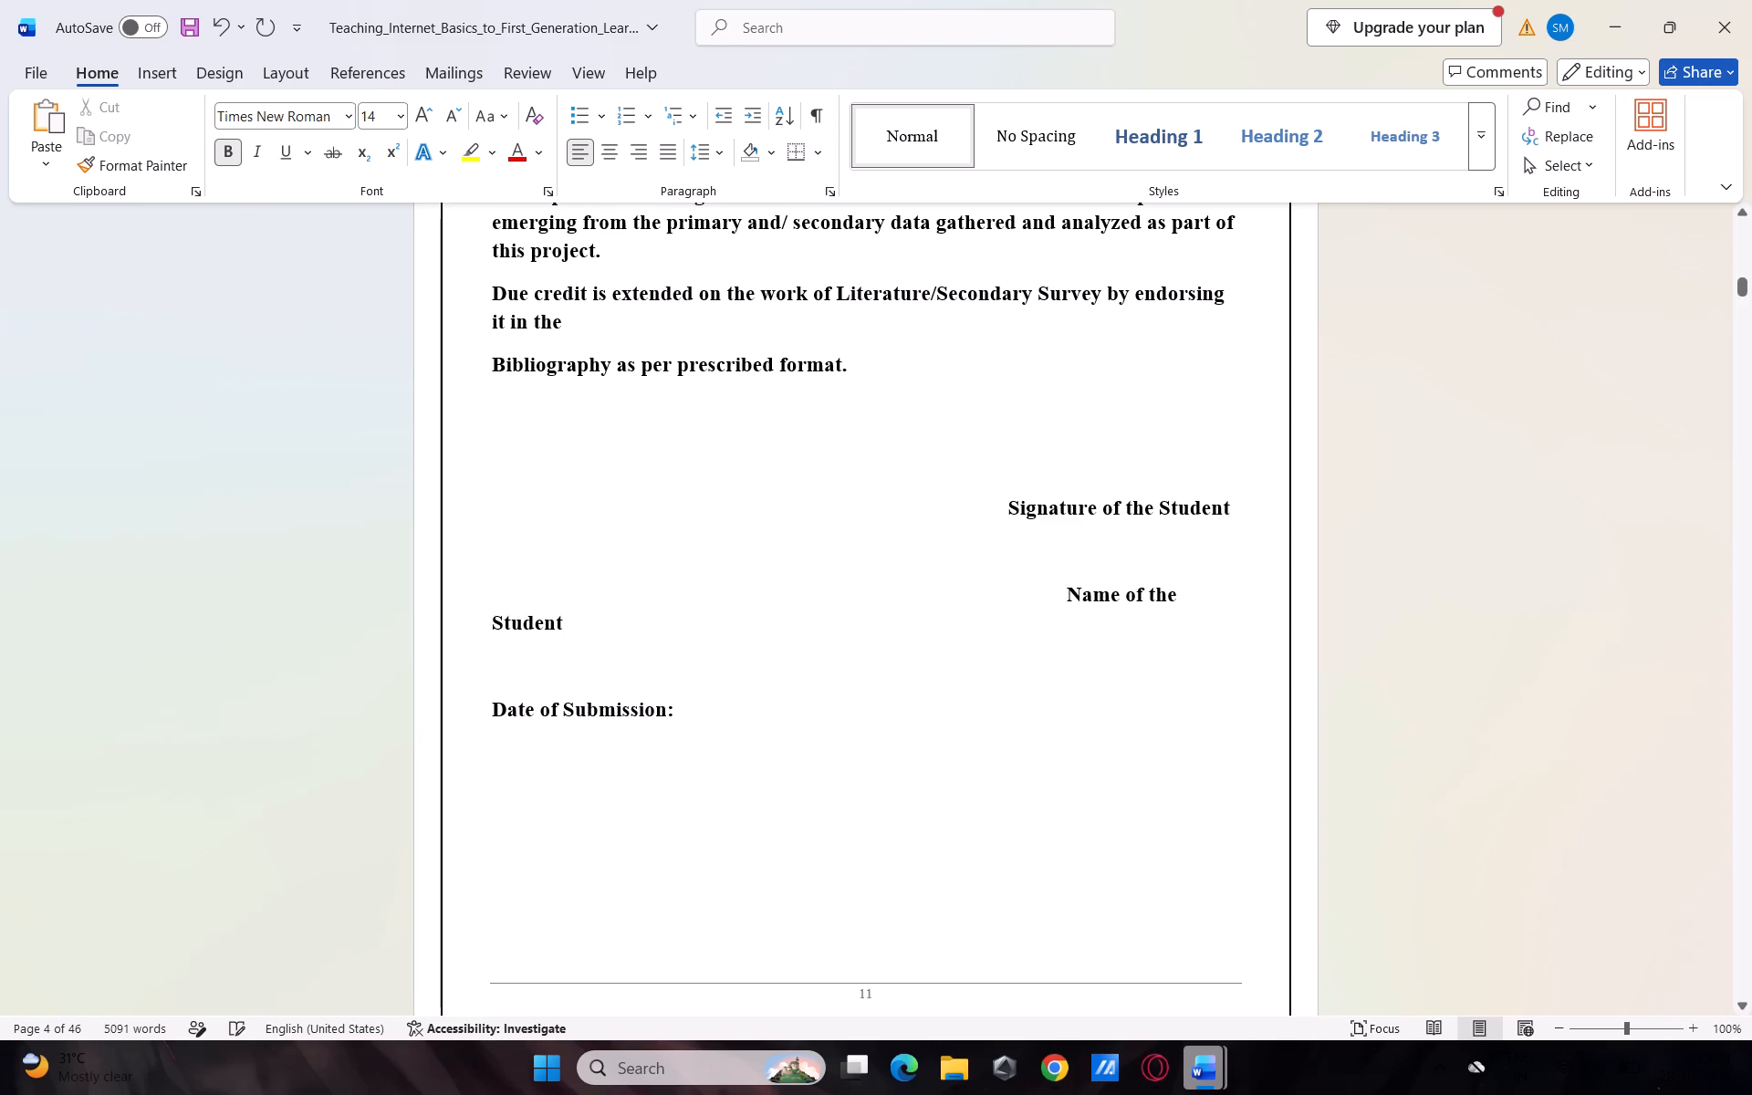
pyautogui.press('BackSpace')
pyautogui.press('BackSpace')
pyautogui.press('BackSpace')
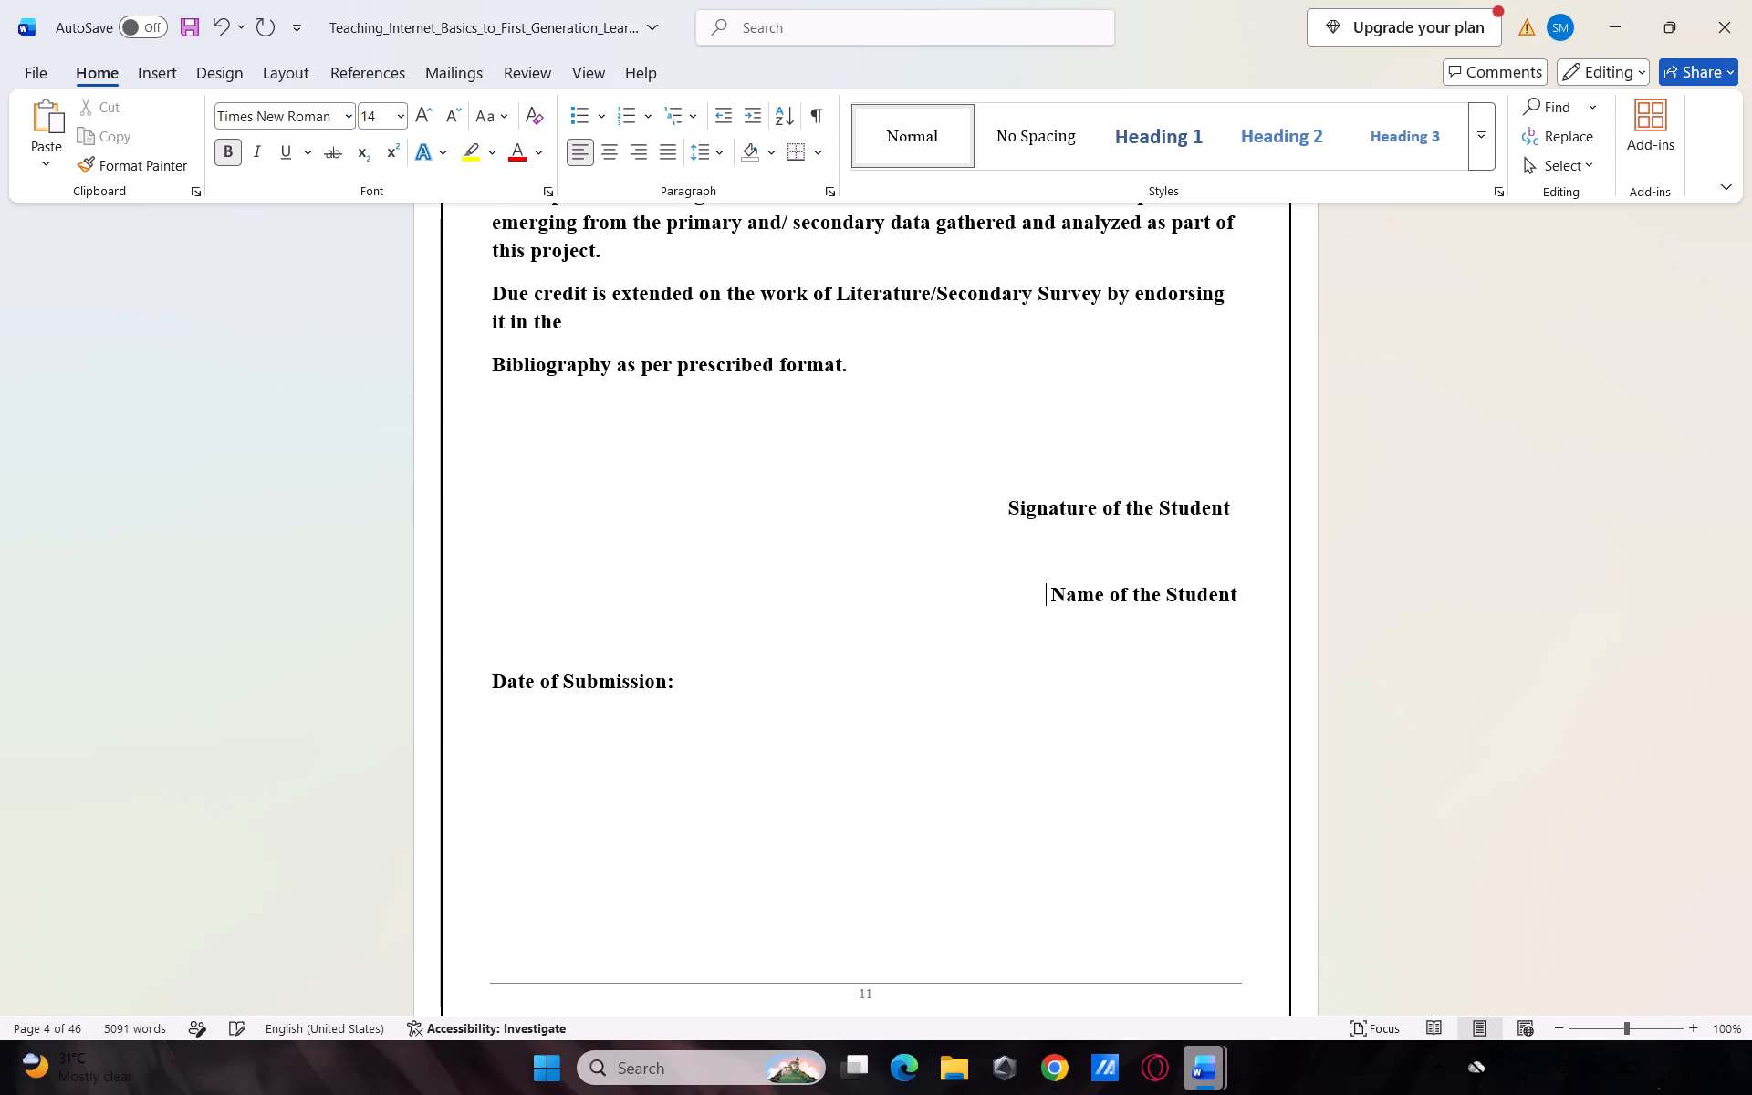
pyautogui.press('BackSpace')
pyautogui.press('BackSpace')
pyautogui.press('BackSpace')
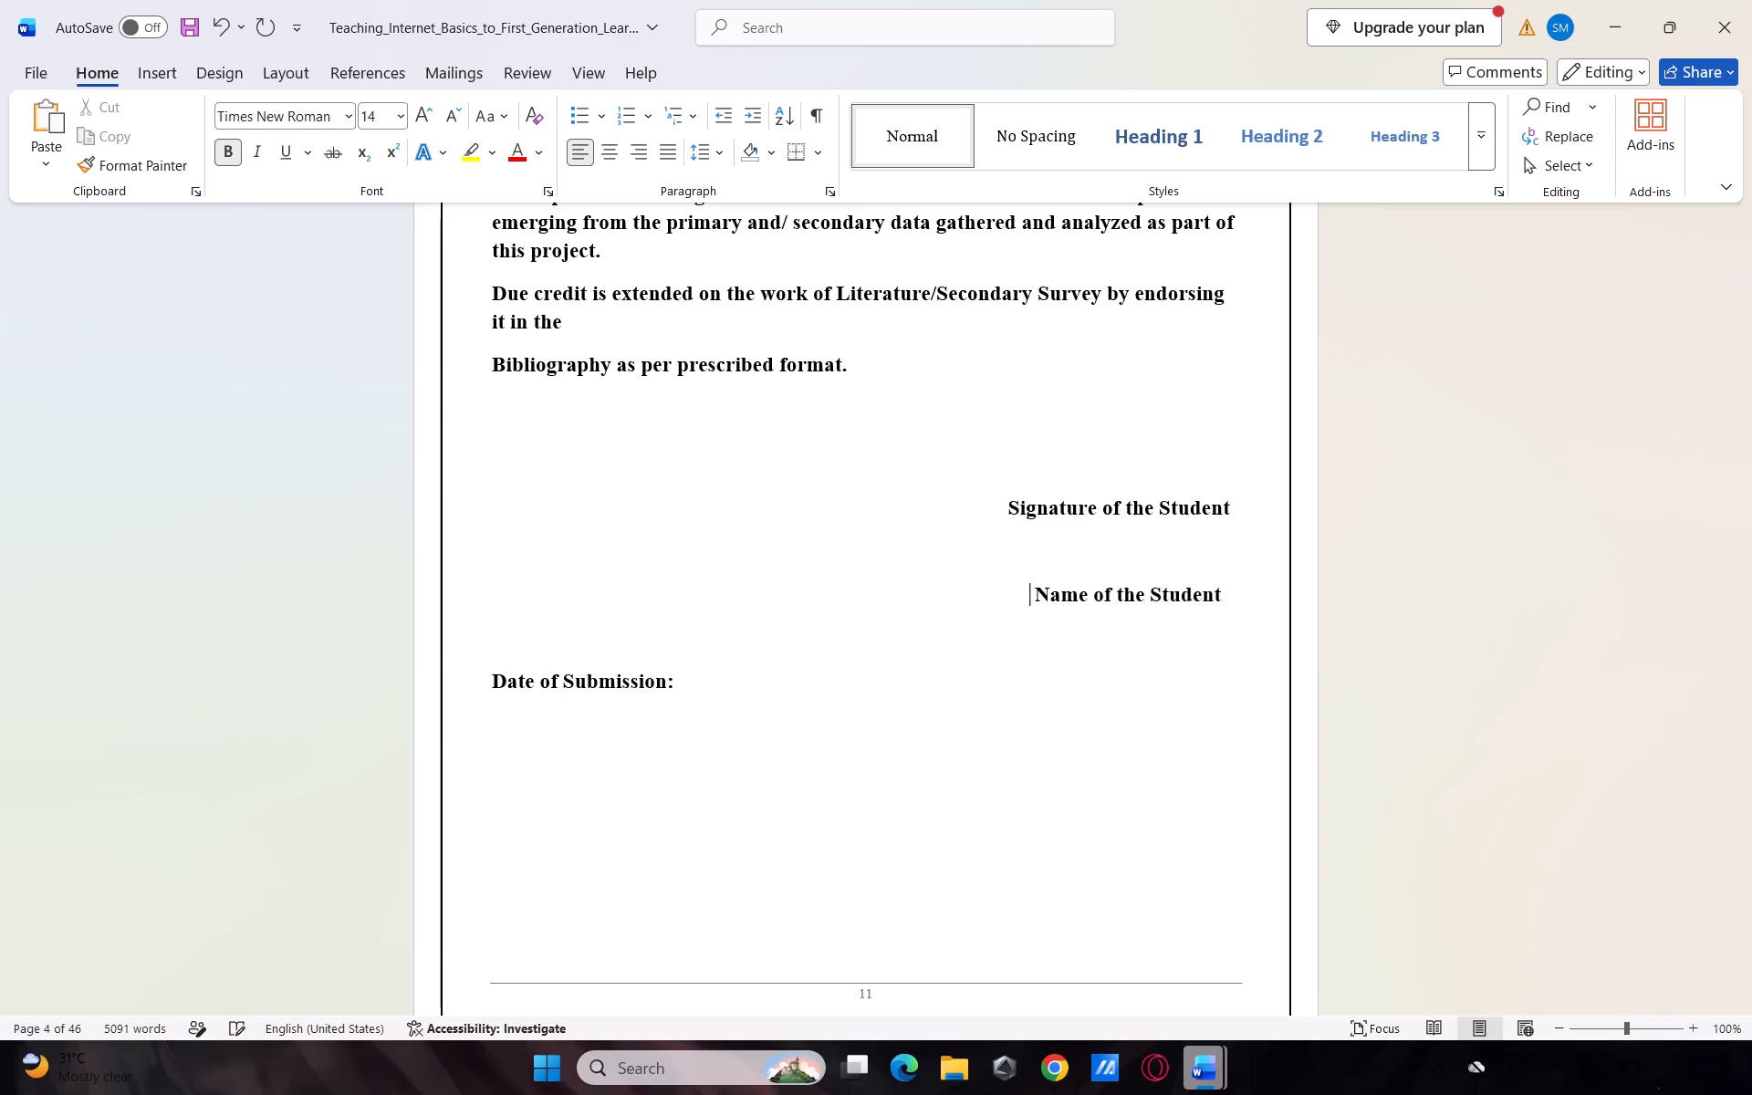
pyautogui.press('BackSpace')
pyautogui.press('BackSpace')
pyautogui.press('BackSpace')
pyautogui.press('BackSpace')
pyautogui.press('BackSpace')
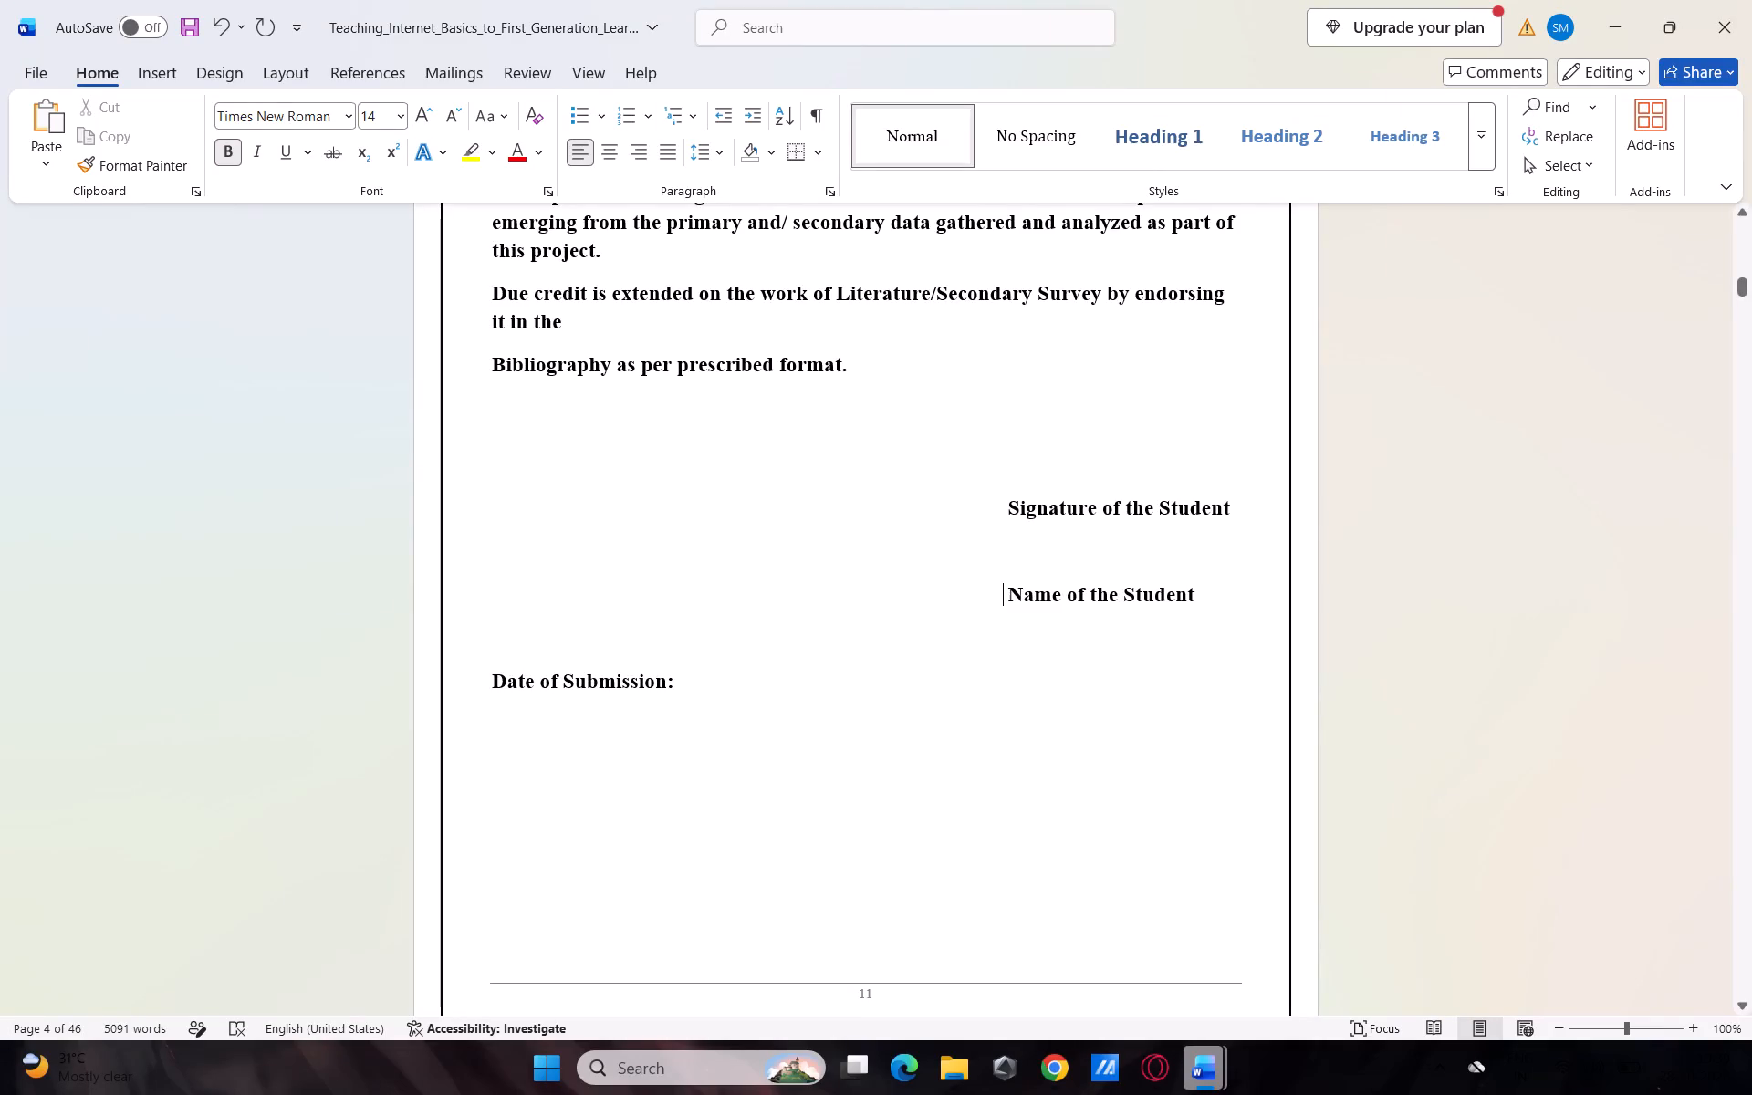
# Enter the student's name in capitals on a new line below "Name of the Student".
pyautogui.click(1194, 593)
pyautogui.press('Return')
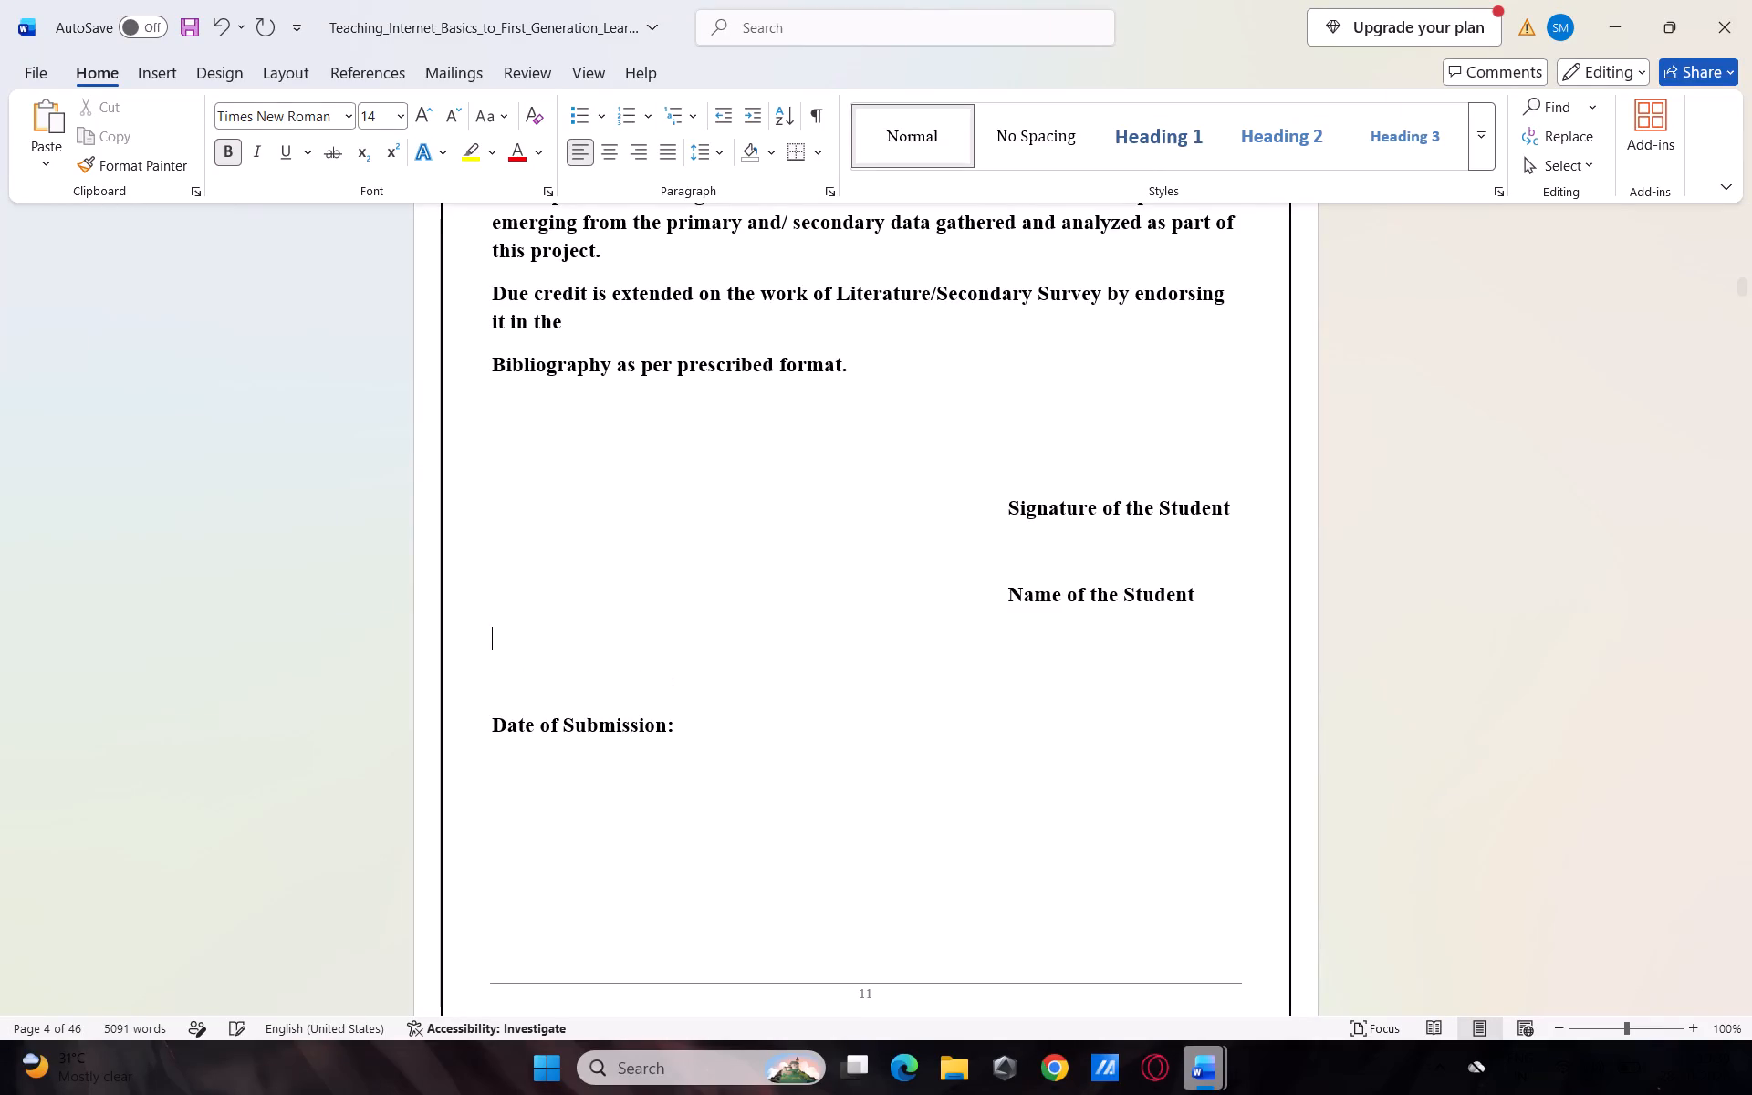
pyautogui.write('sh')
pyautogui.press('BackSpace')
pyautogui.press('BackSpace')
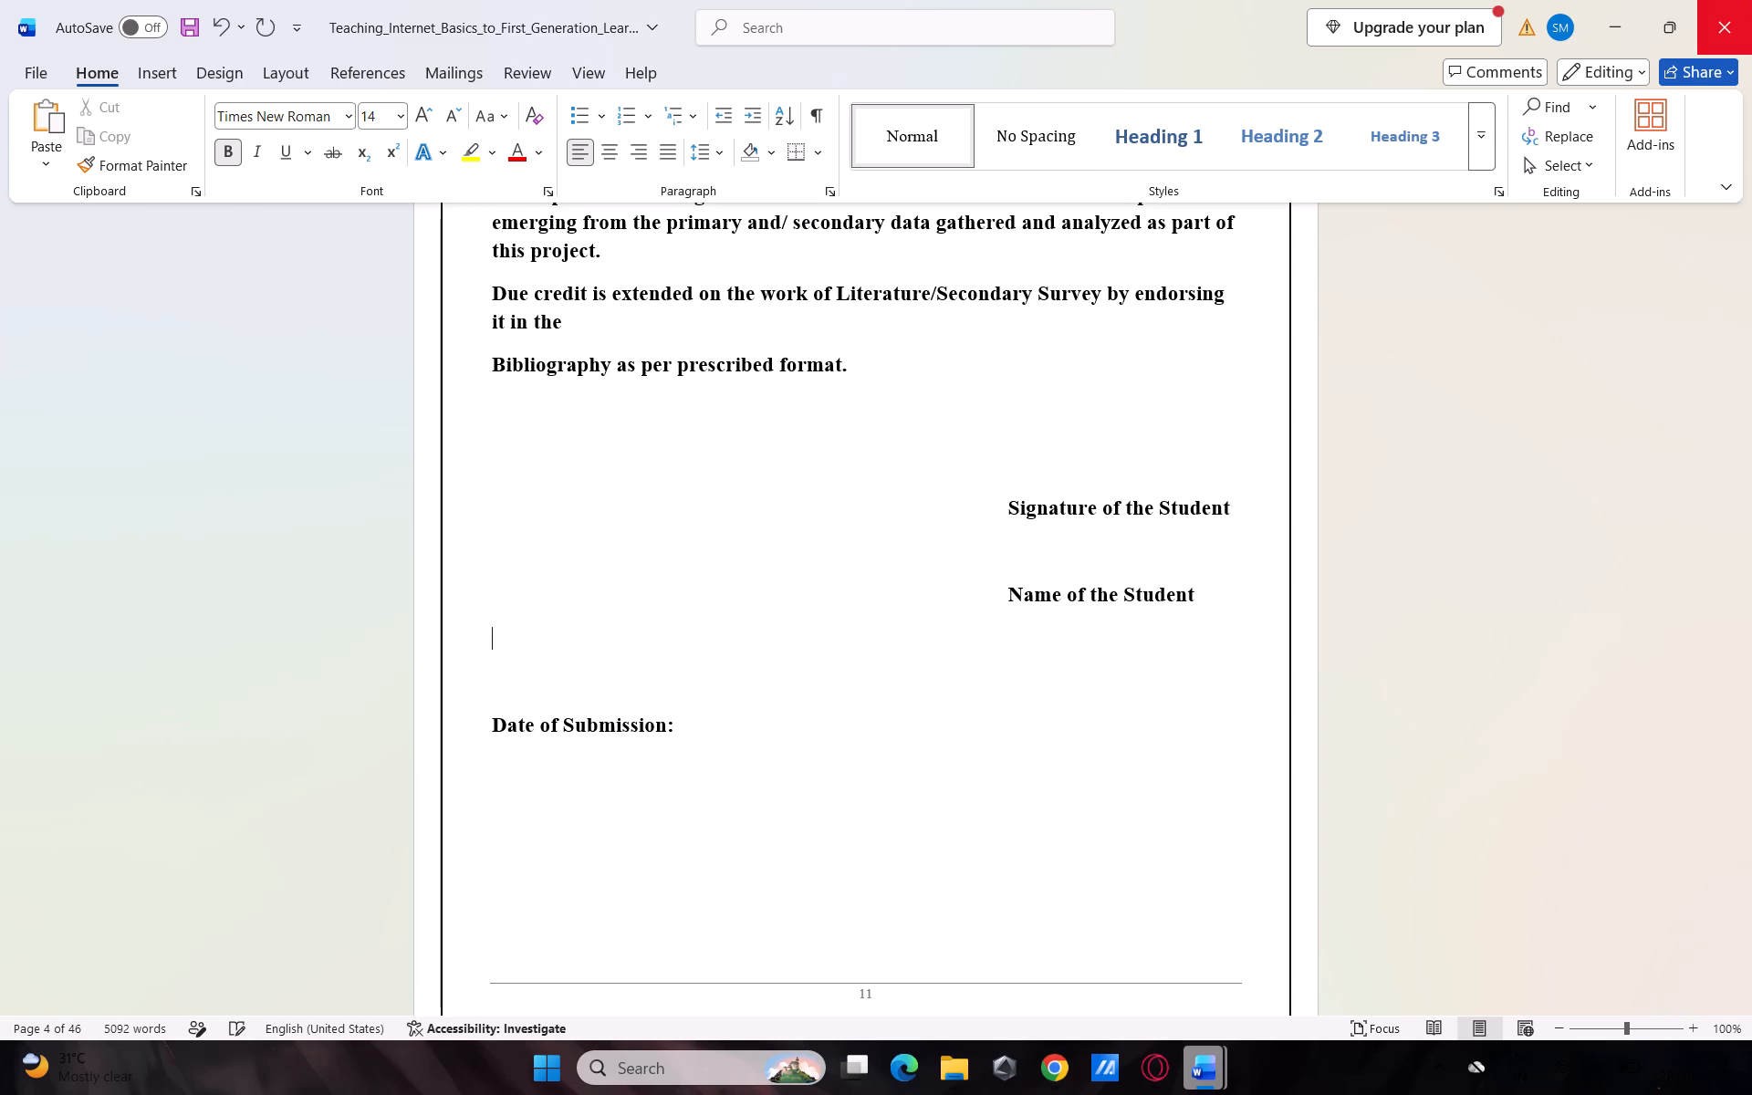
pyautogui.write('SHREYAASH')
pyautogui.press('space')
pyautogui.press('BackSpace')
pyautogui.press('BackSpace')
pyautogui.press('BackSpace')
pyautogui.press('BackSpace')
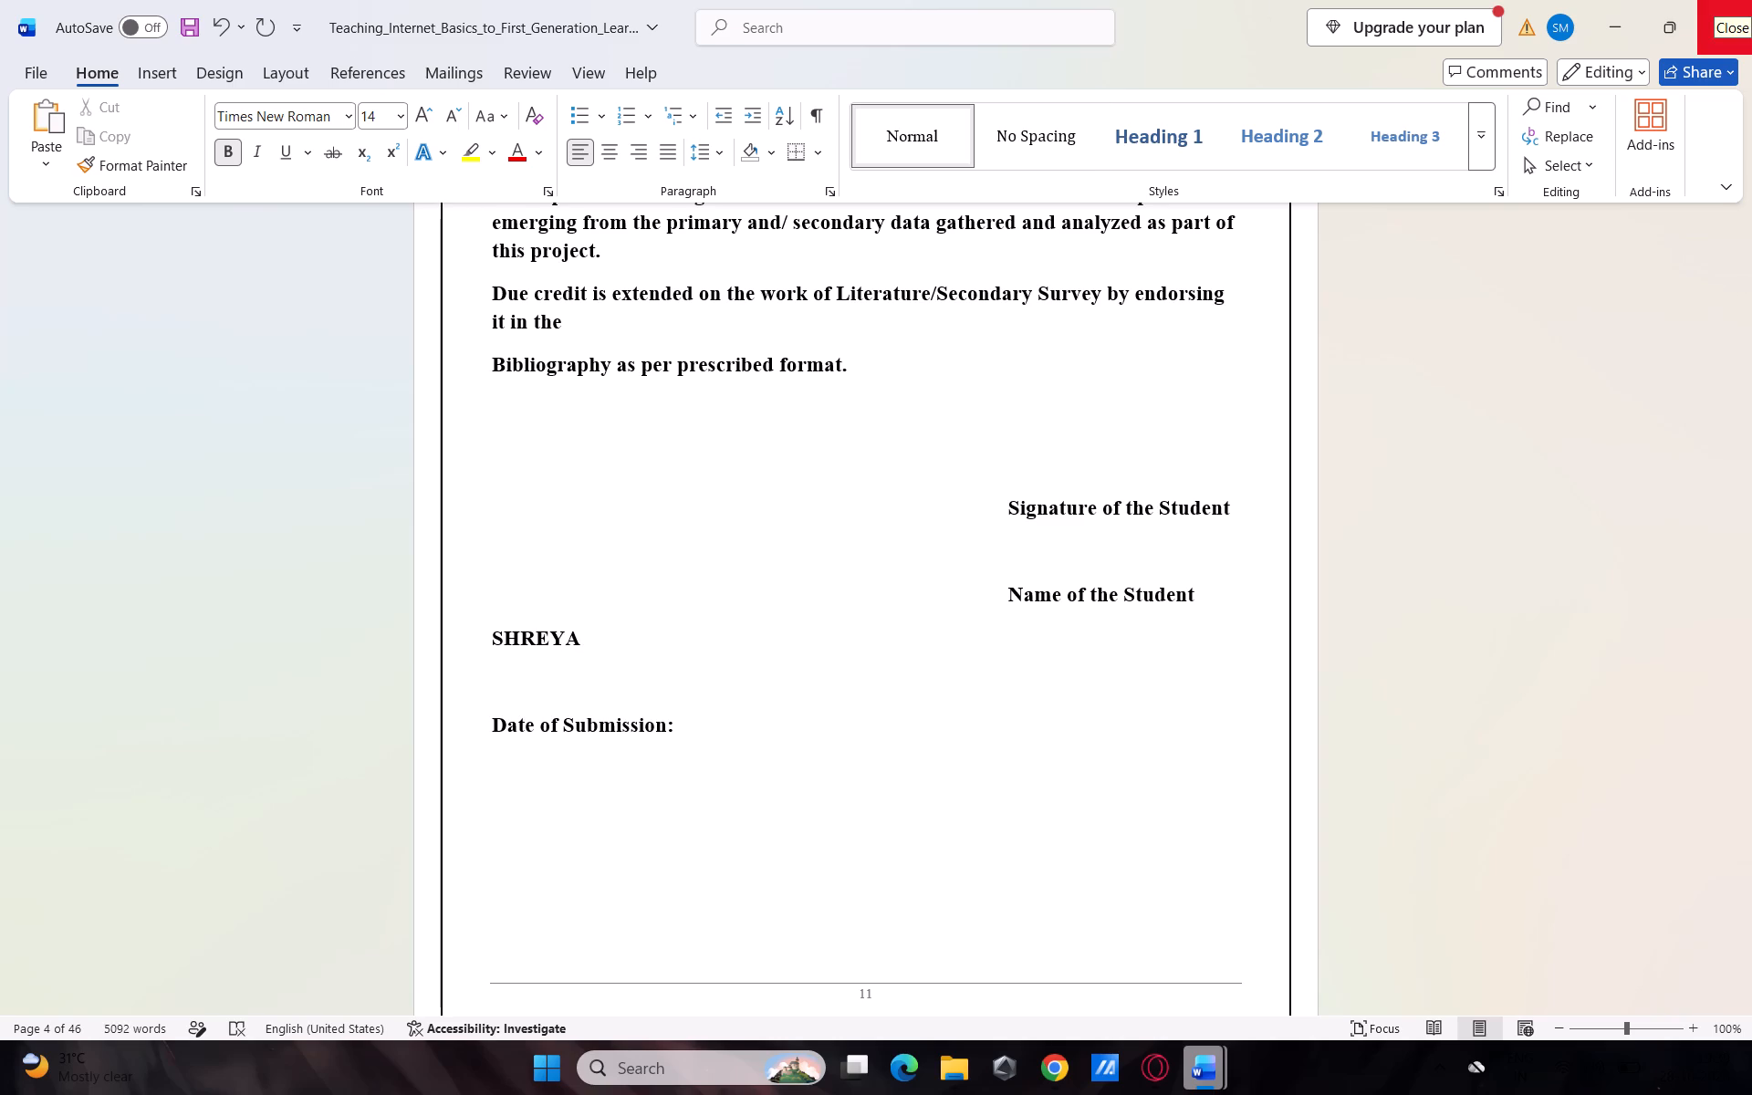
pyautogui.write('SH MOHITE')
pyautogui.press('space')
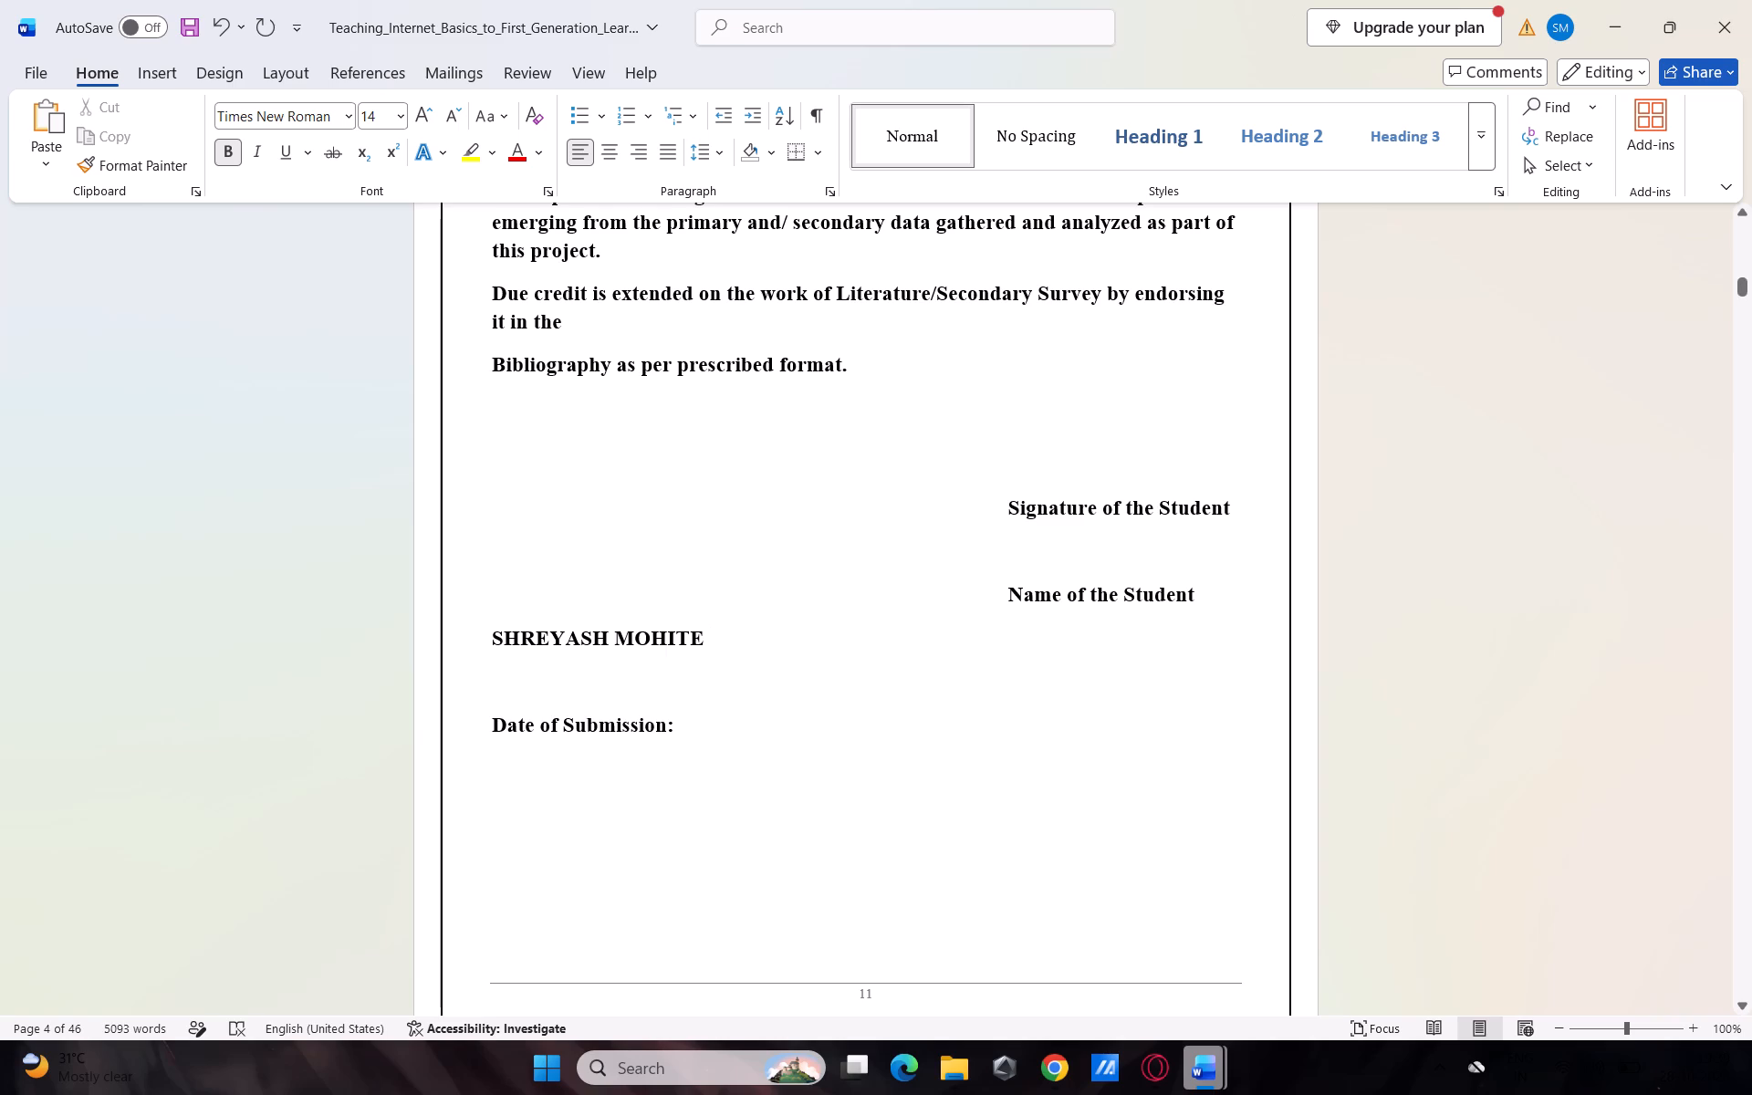
# Insert spaces before the student's name so it sits beneath "Name of the Student".
pyautogui.click(486, 632)
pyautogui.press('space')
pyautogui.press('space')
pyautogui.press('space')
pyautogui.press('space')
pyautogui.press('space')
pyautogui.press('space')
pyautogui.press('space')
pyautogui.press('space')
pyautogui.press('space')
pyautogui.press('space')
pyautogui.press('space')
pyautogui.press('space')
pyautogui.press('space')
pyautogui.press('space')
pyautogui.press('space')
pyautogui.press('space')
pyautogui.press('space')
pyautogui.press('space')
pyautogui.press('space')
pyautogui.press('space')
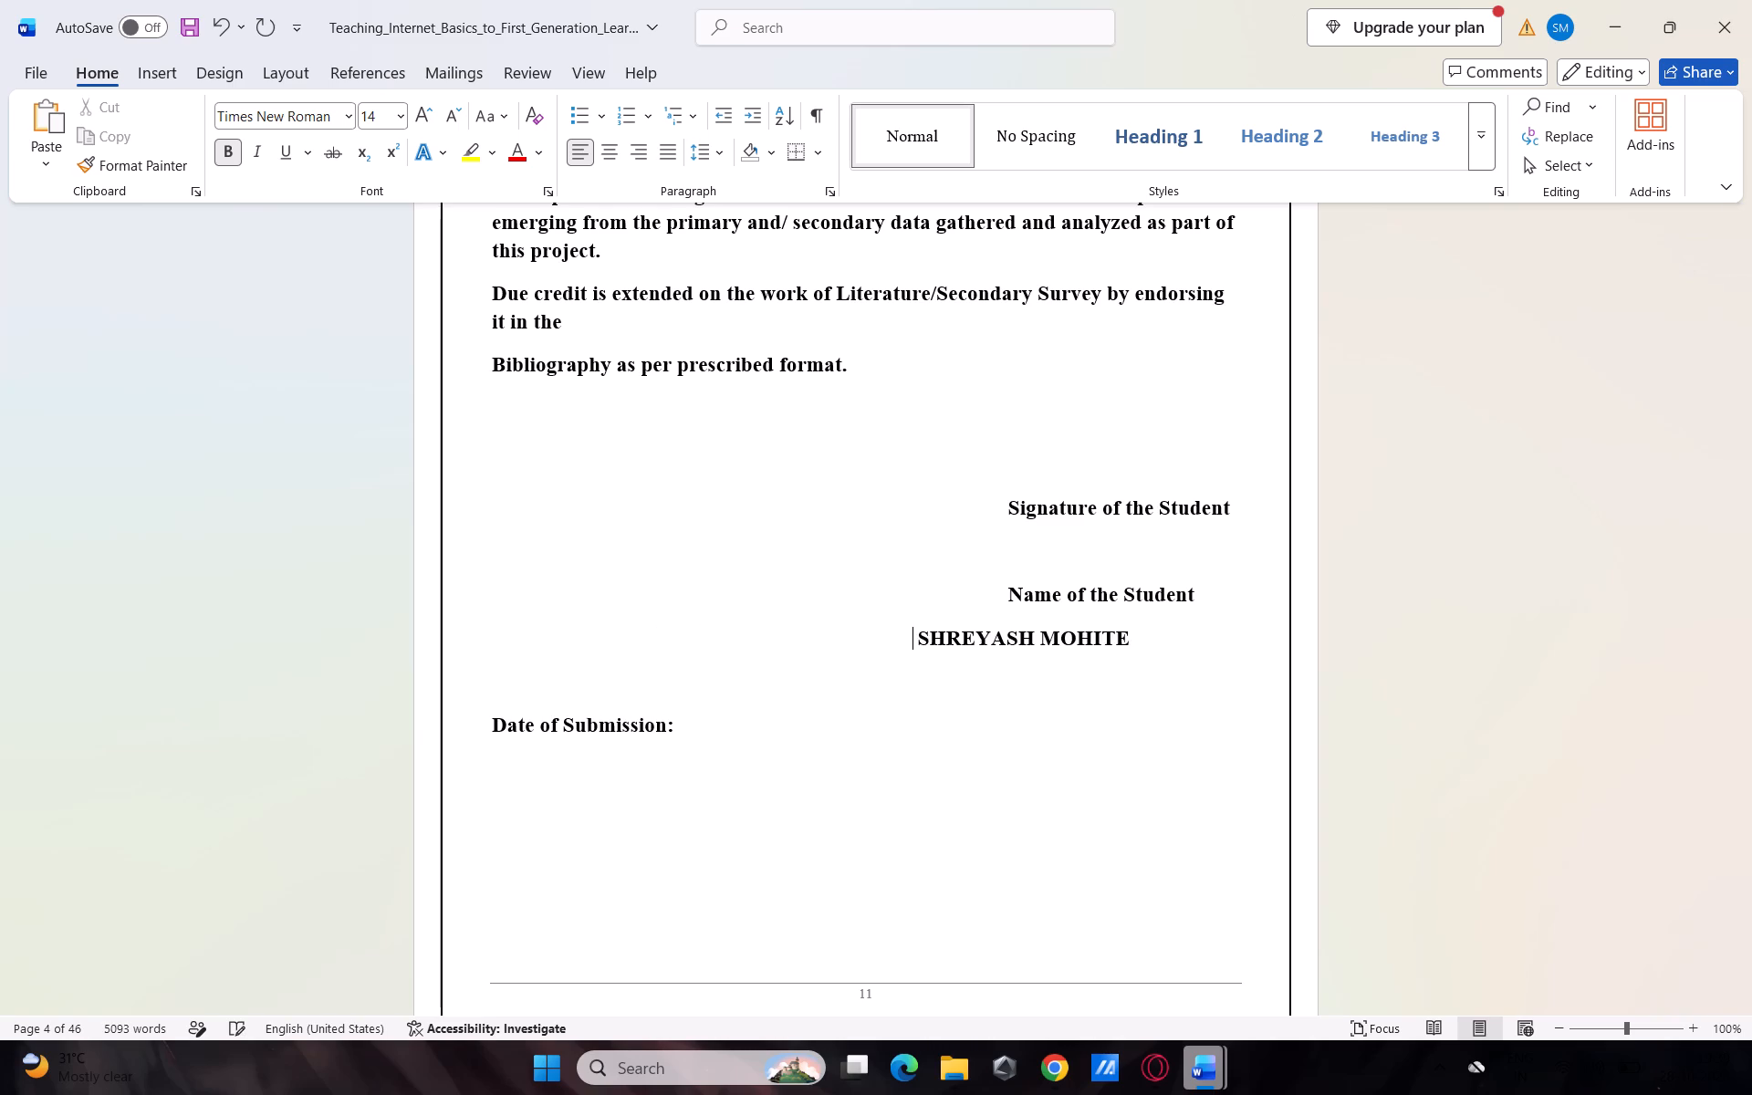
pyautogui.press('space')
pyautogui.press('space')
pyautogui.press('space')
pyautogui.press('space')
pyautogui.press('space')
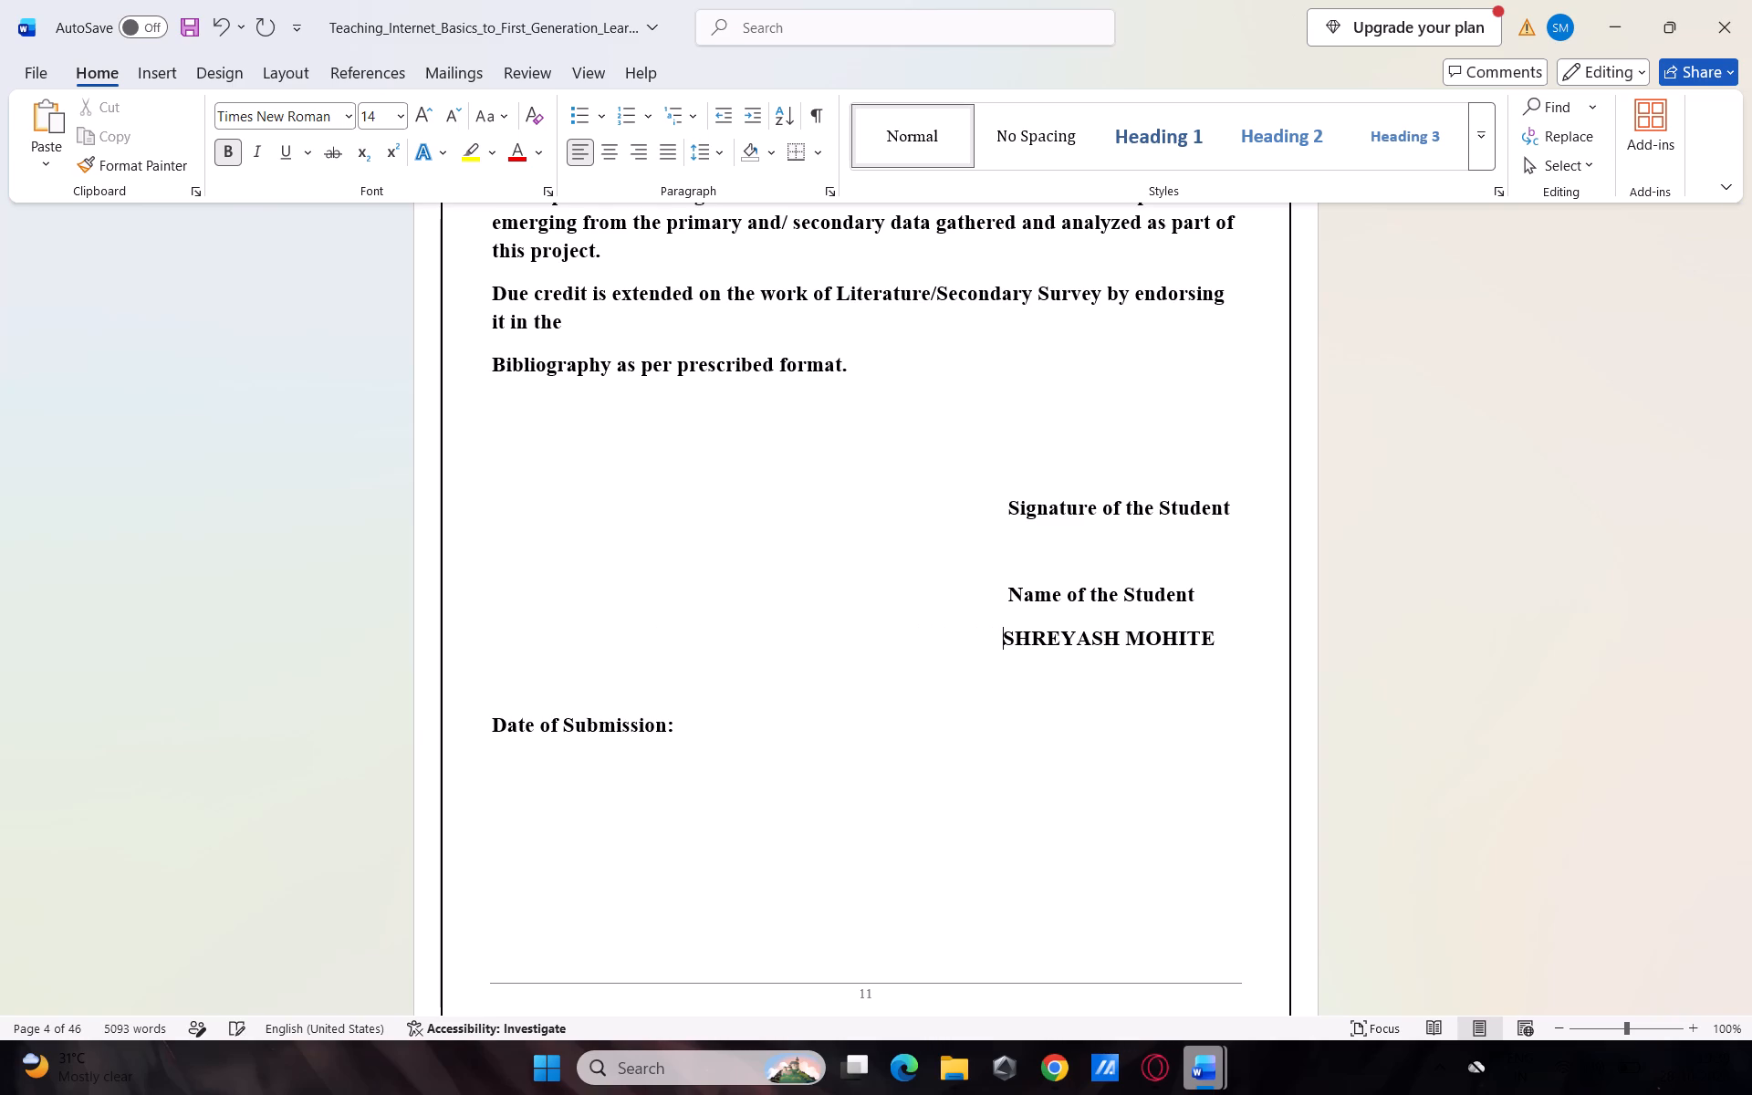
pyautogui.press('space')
pyautogui.press('BackSpace')
# Set the Declaration body text, from "I, Mr./Ms." to "prescribed format.", to font size 12.
pyautogui.scroll(9, 554, 784)
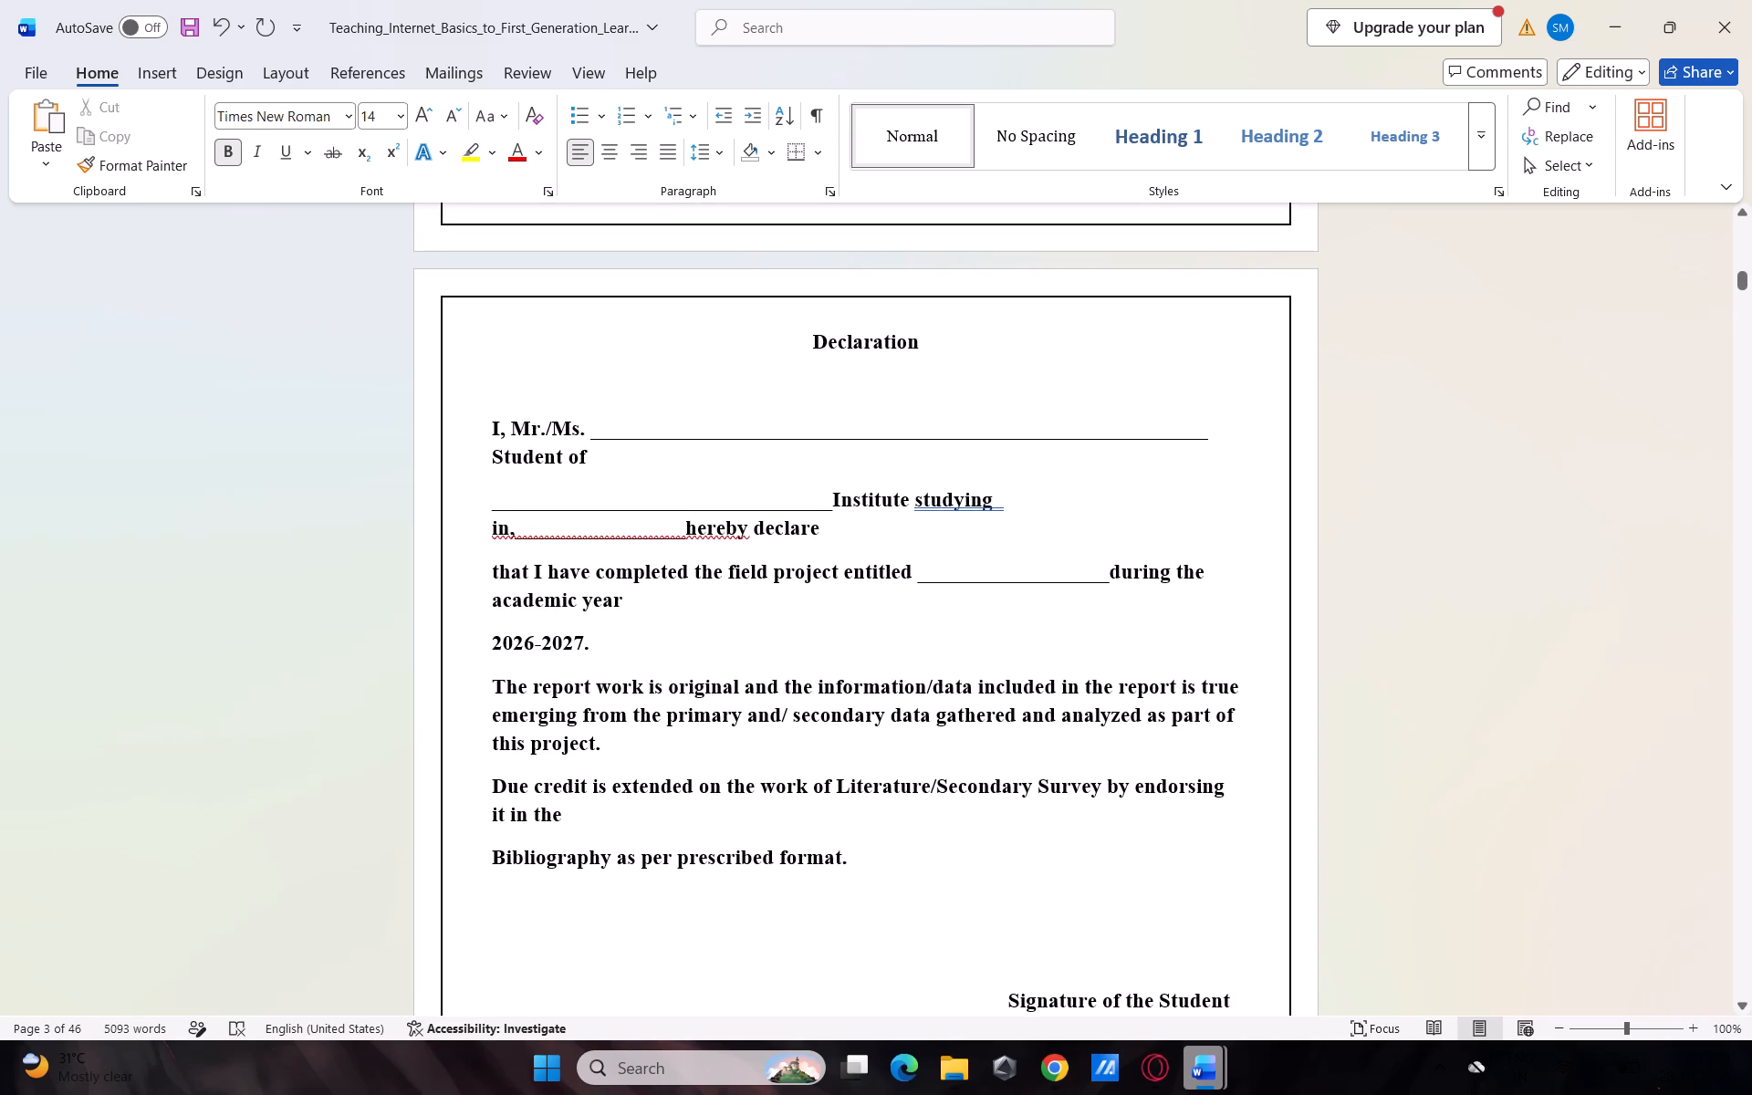
pyautogui.moveTo(911, 858); pyautogui.dragTo(488, 425)
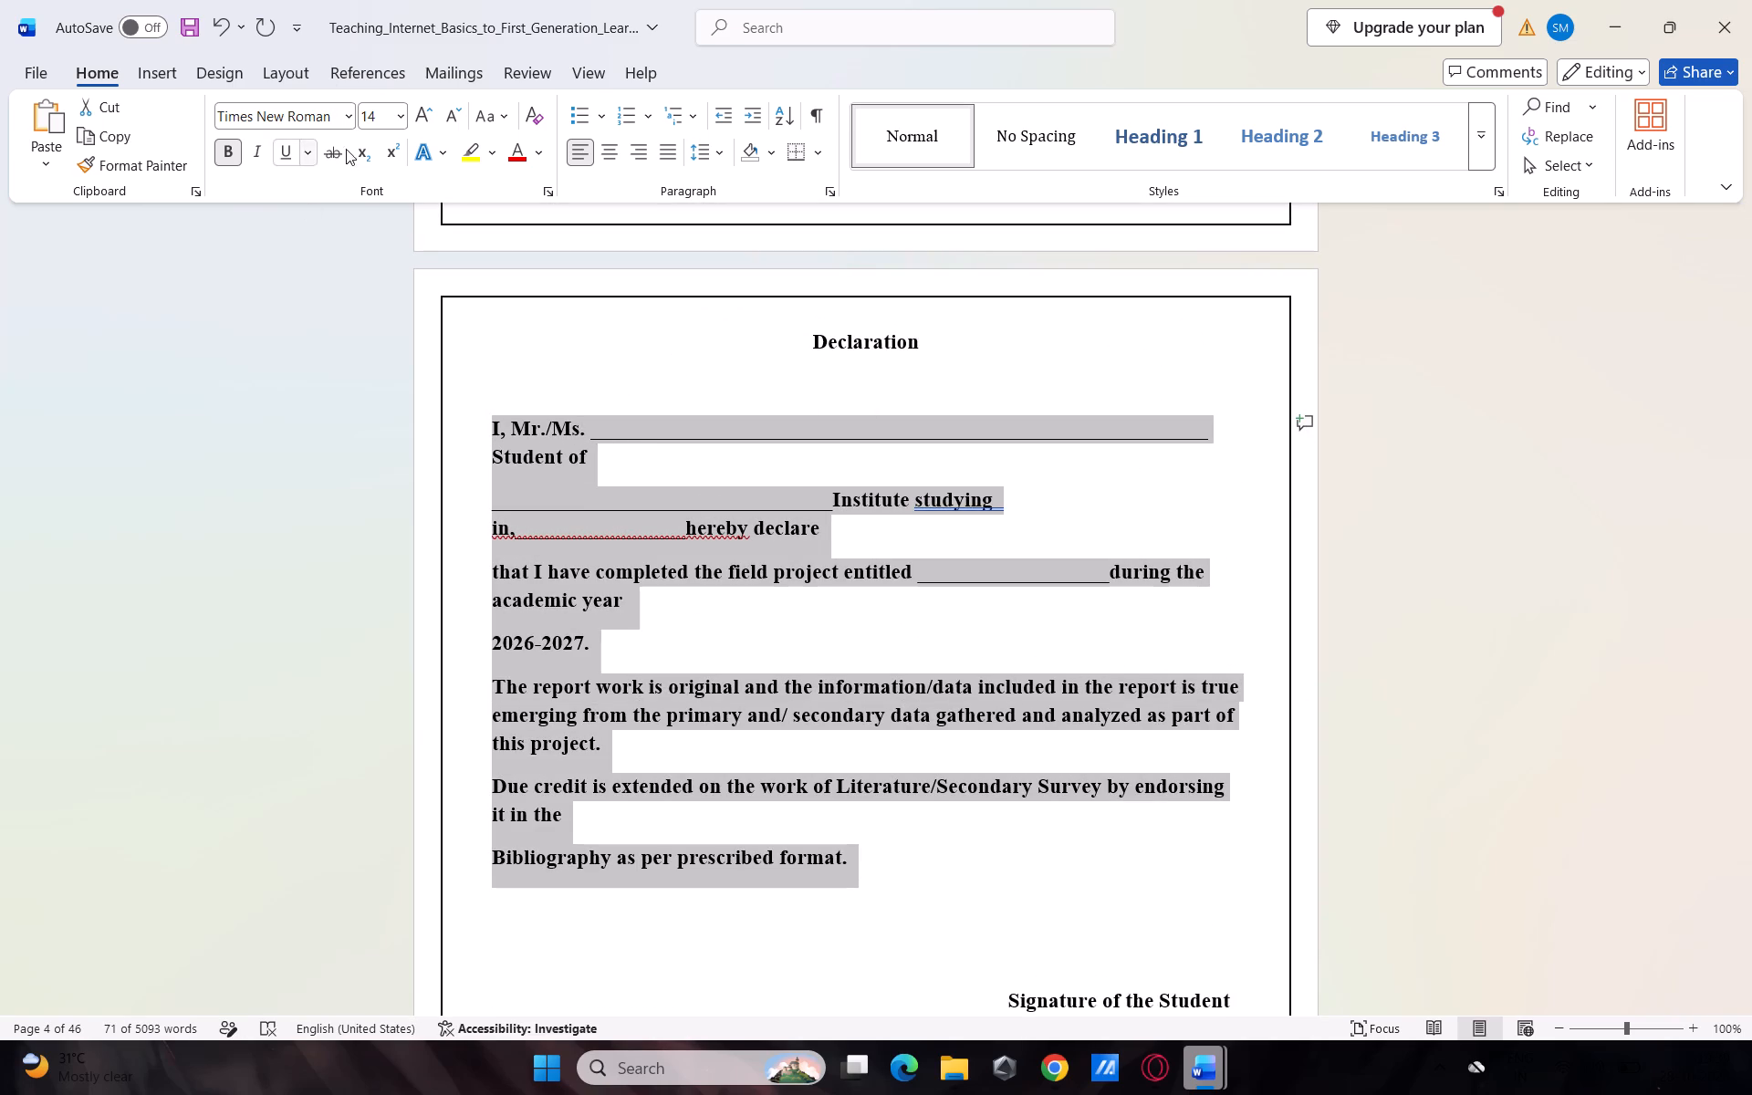
pyautogui.click(402, 116)
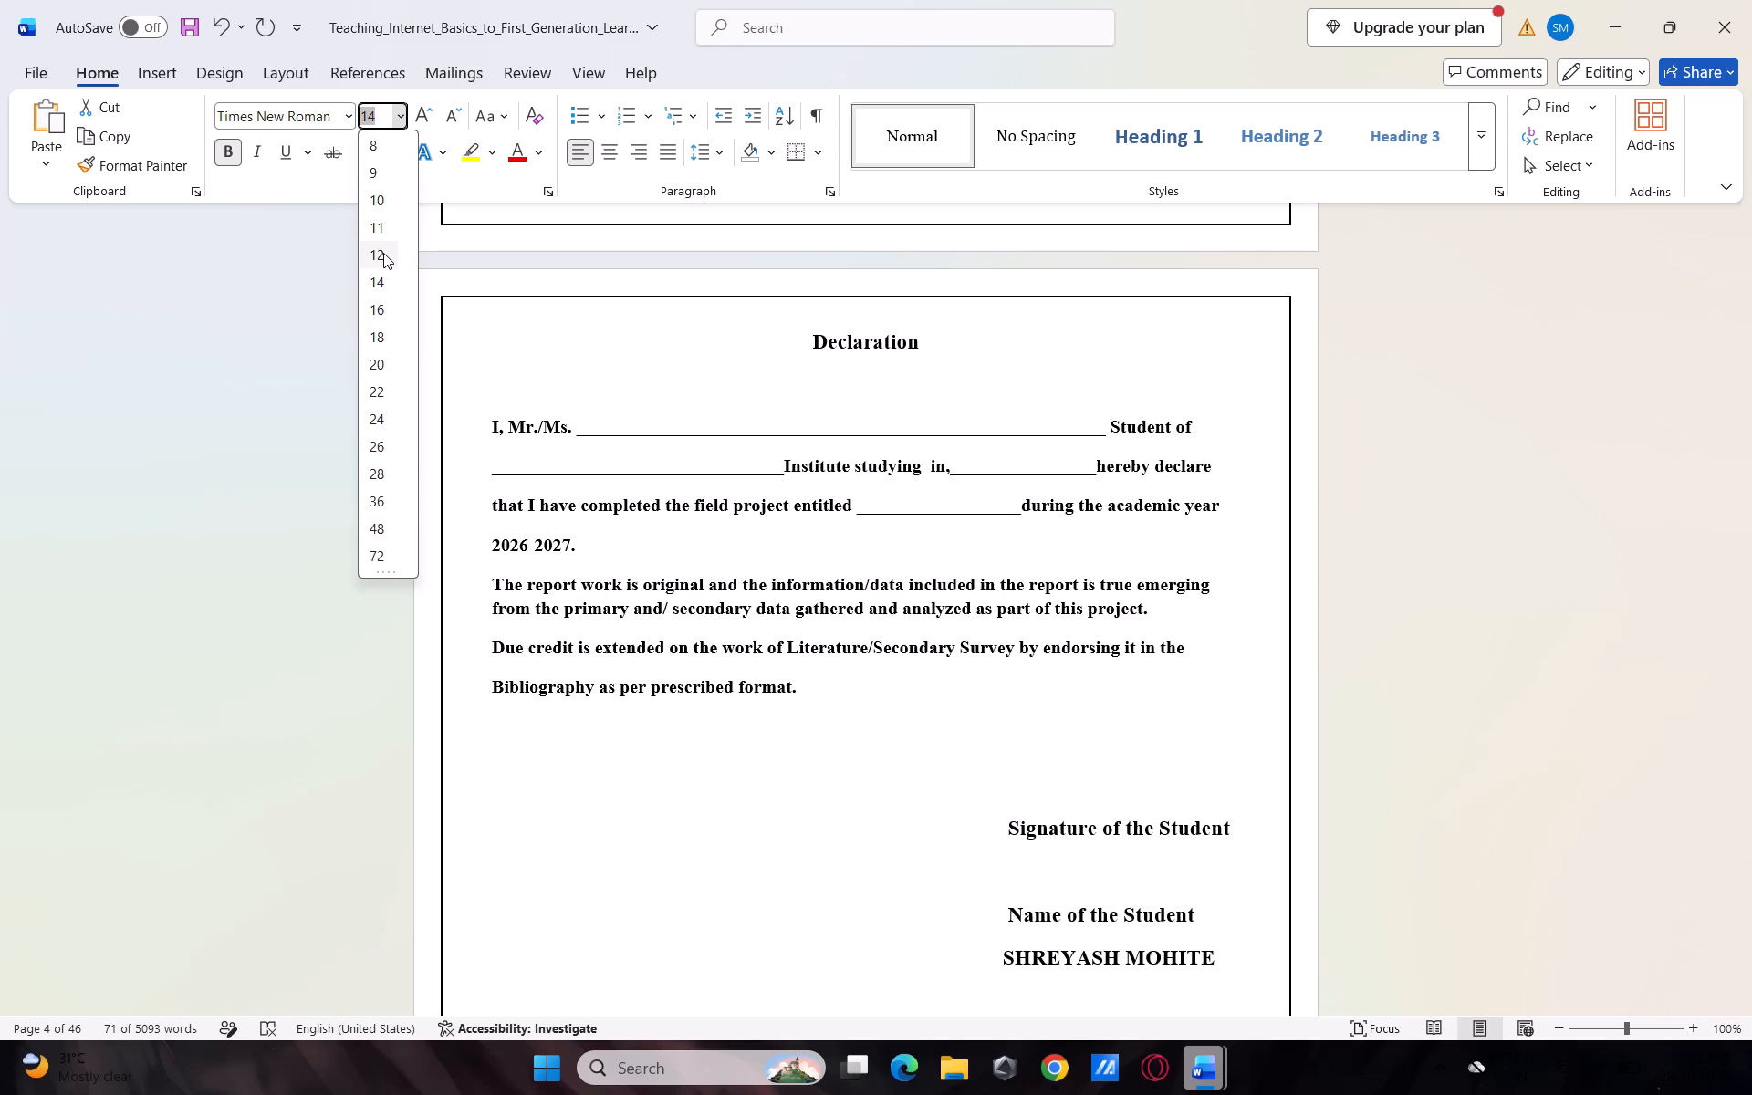
pyautogui.click(383, 253)
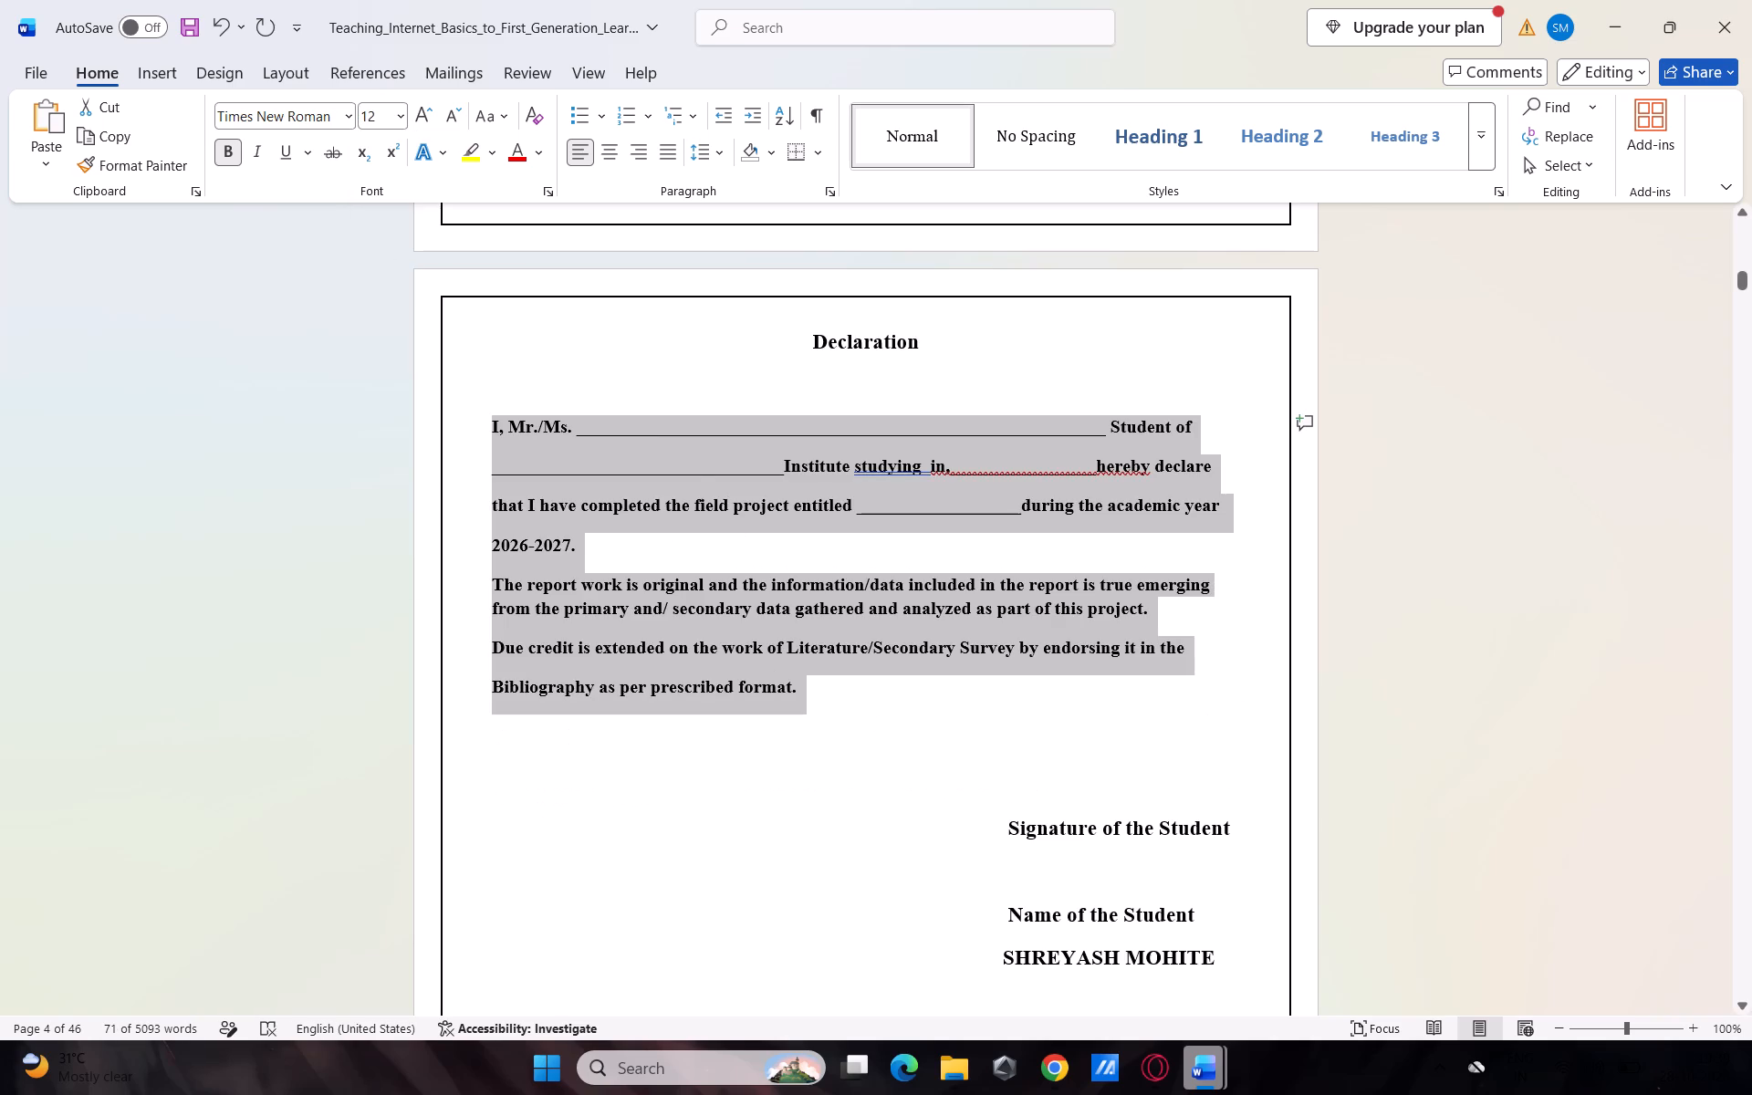
pyautogui.click(934, 735)
# Set the "Declaration" heading to font size 18.
pyautogui.moveTo(939, 345); pyautogui.dragTo(776, 339)
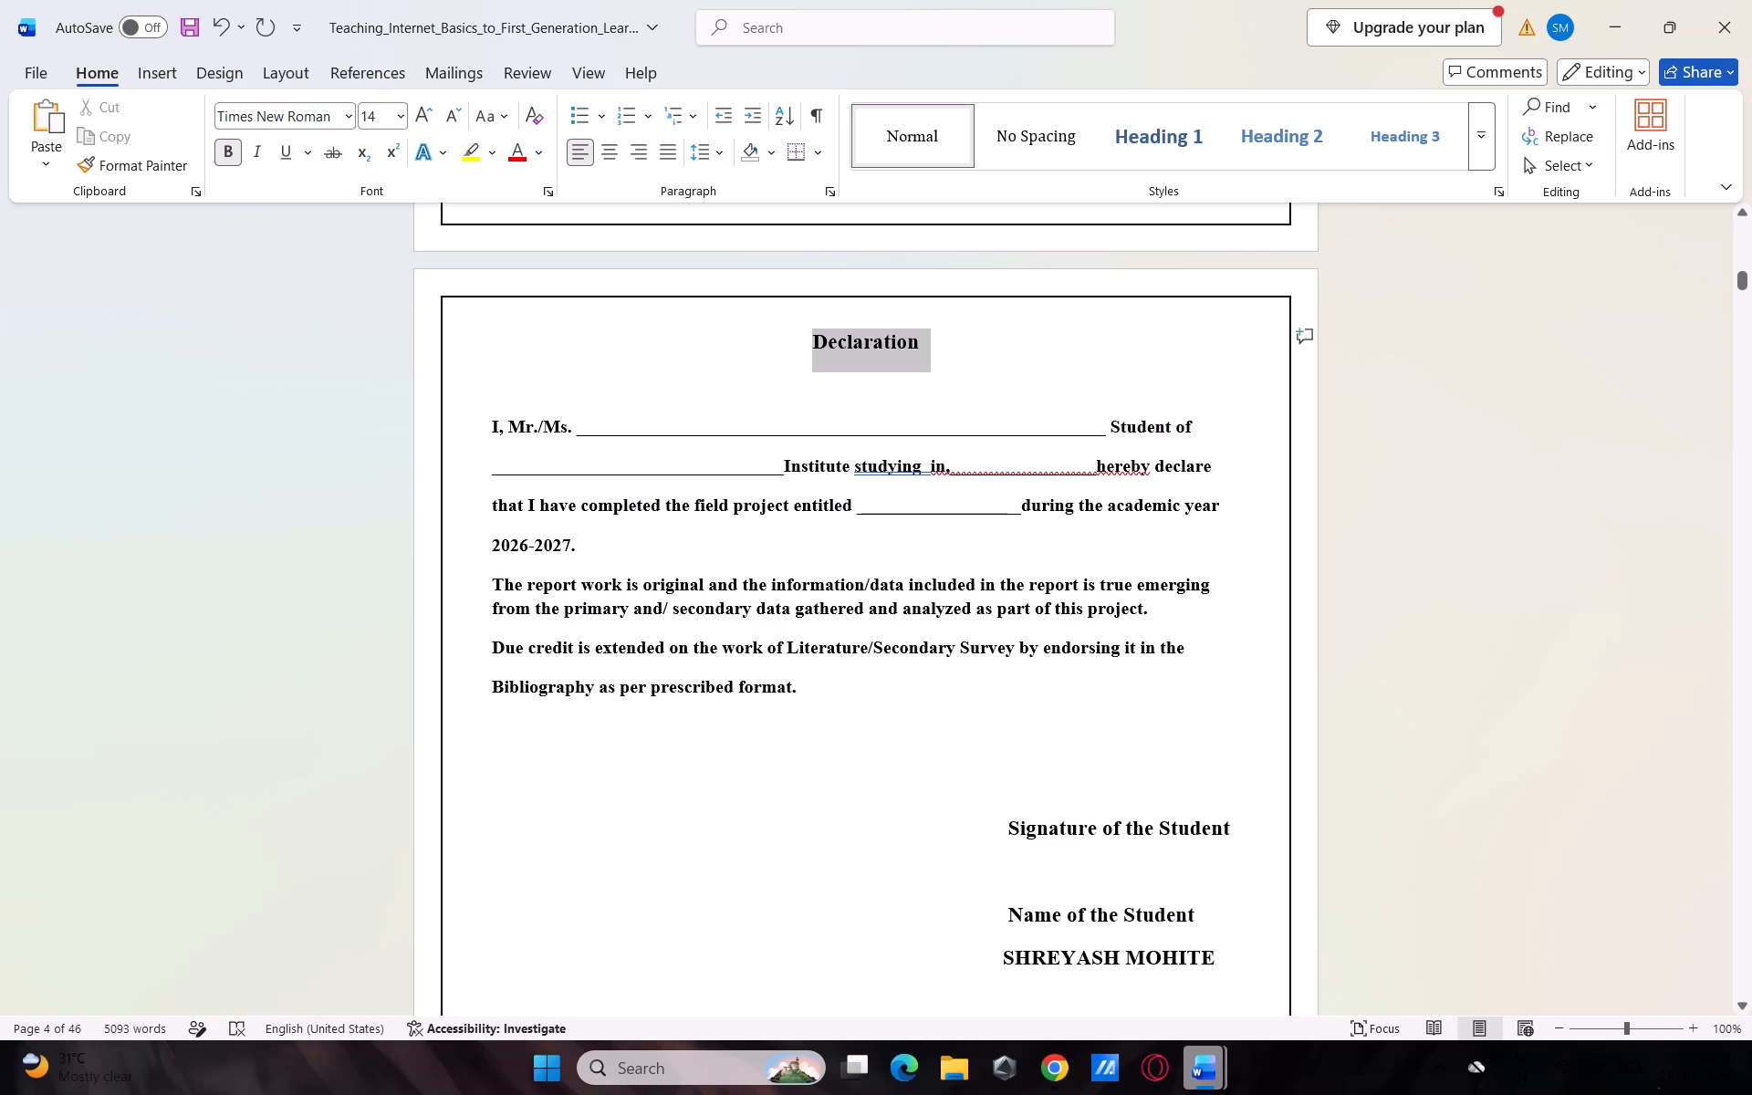
pyautogui.moveTo(776, 339); pyautogui.dragTo(751, 339)
pyautogui.click(398, 120)
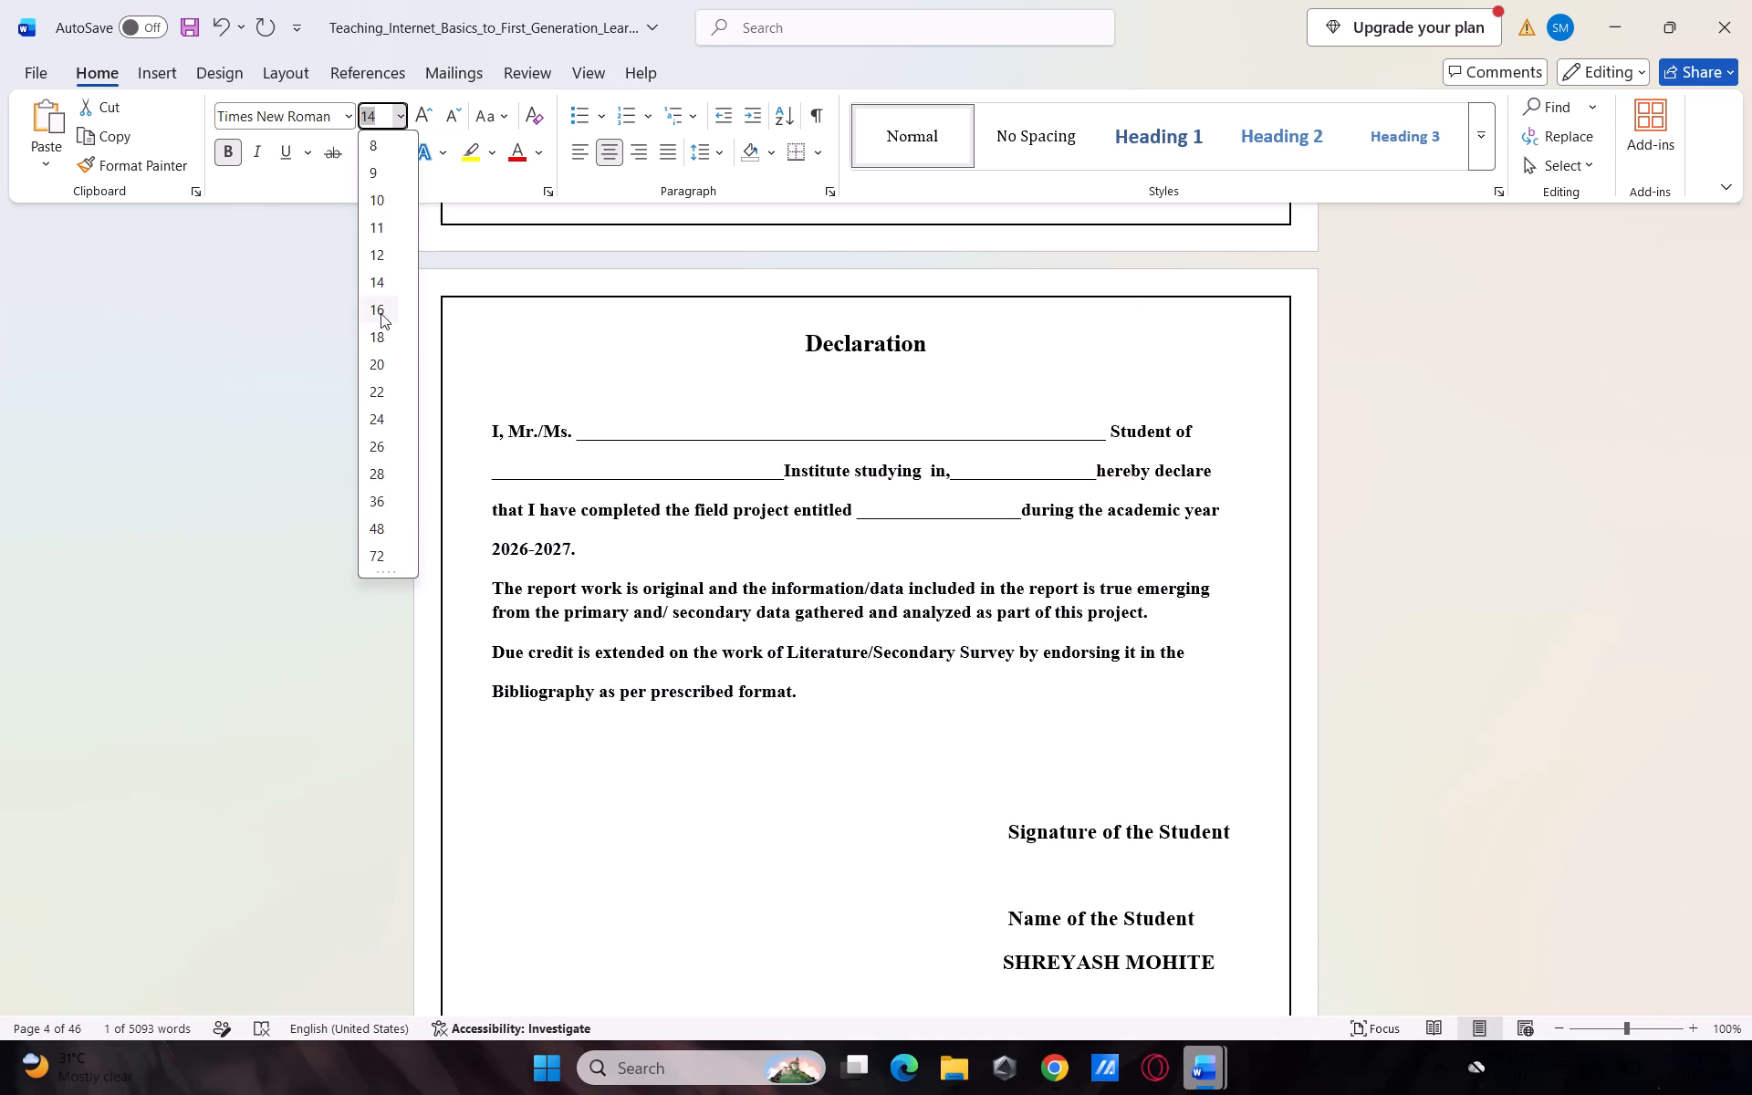
pyautogui.click(381, 335)
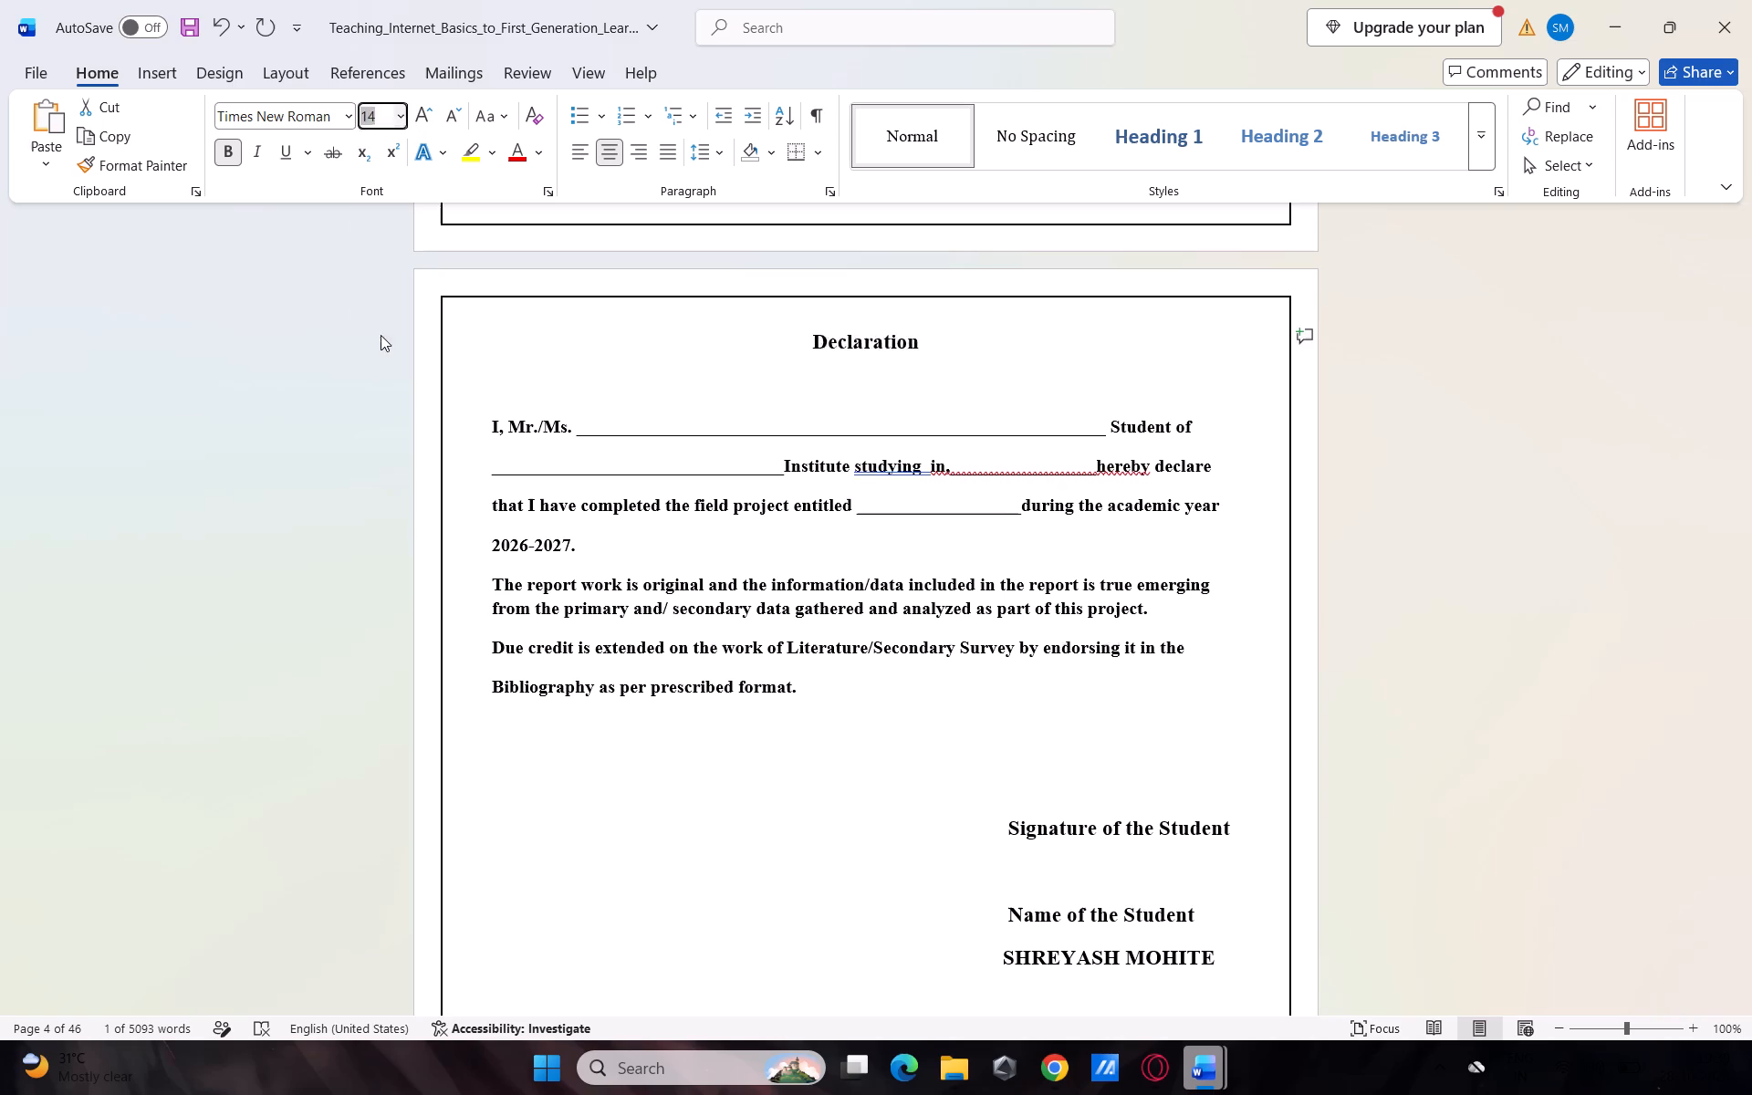
pyautogui.click(1699, 386)
# Check the report's signature block against the DECLARATION final document, then close that document and return to the report.
pyautogui.scroll(-10, 1233, 494)
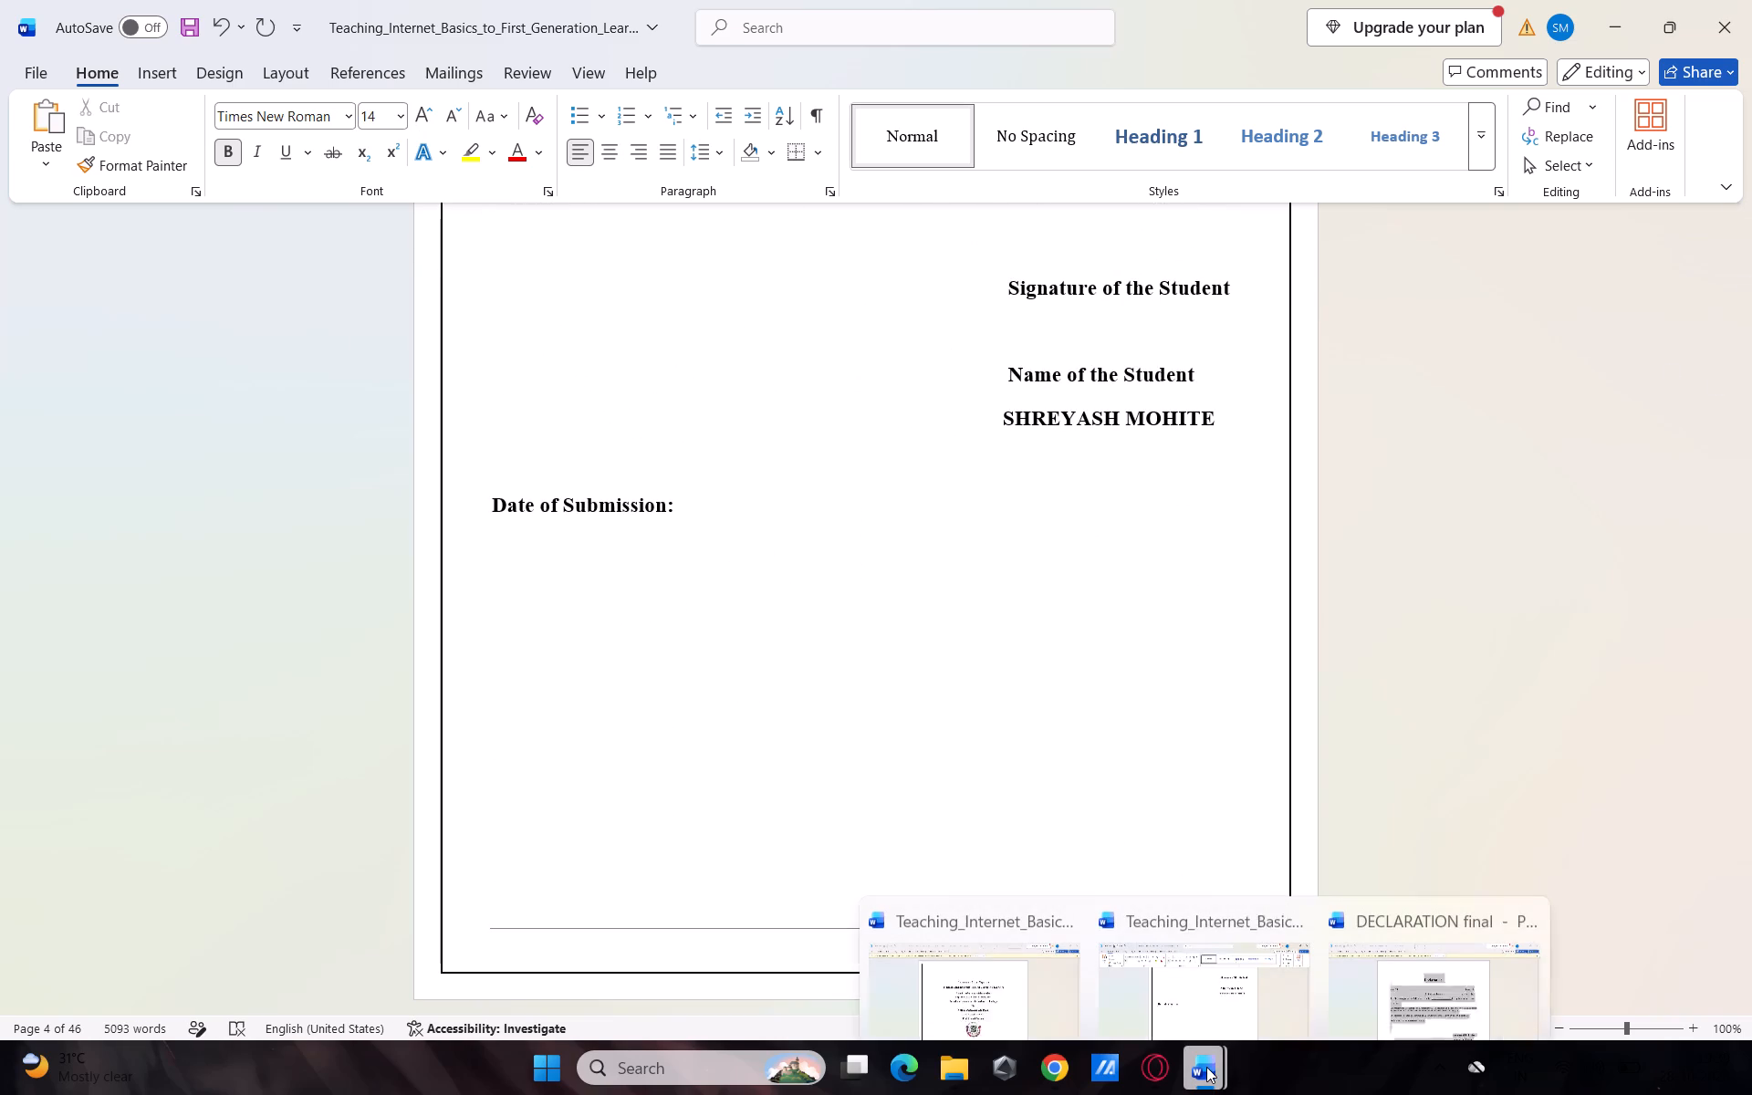
pyautogui.click(1367, 956)
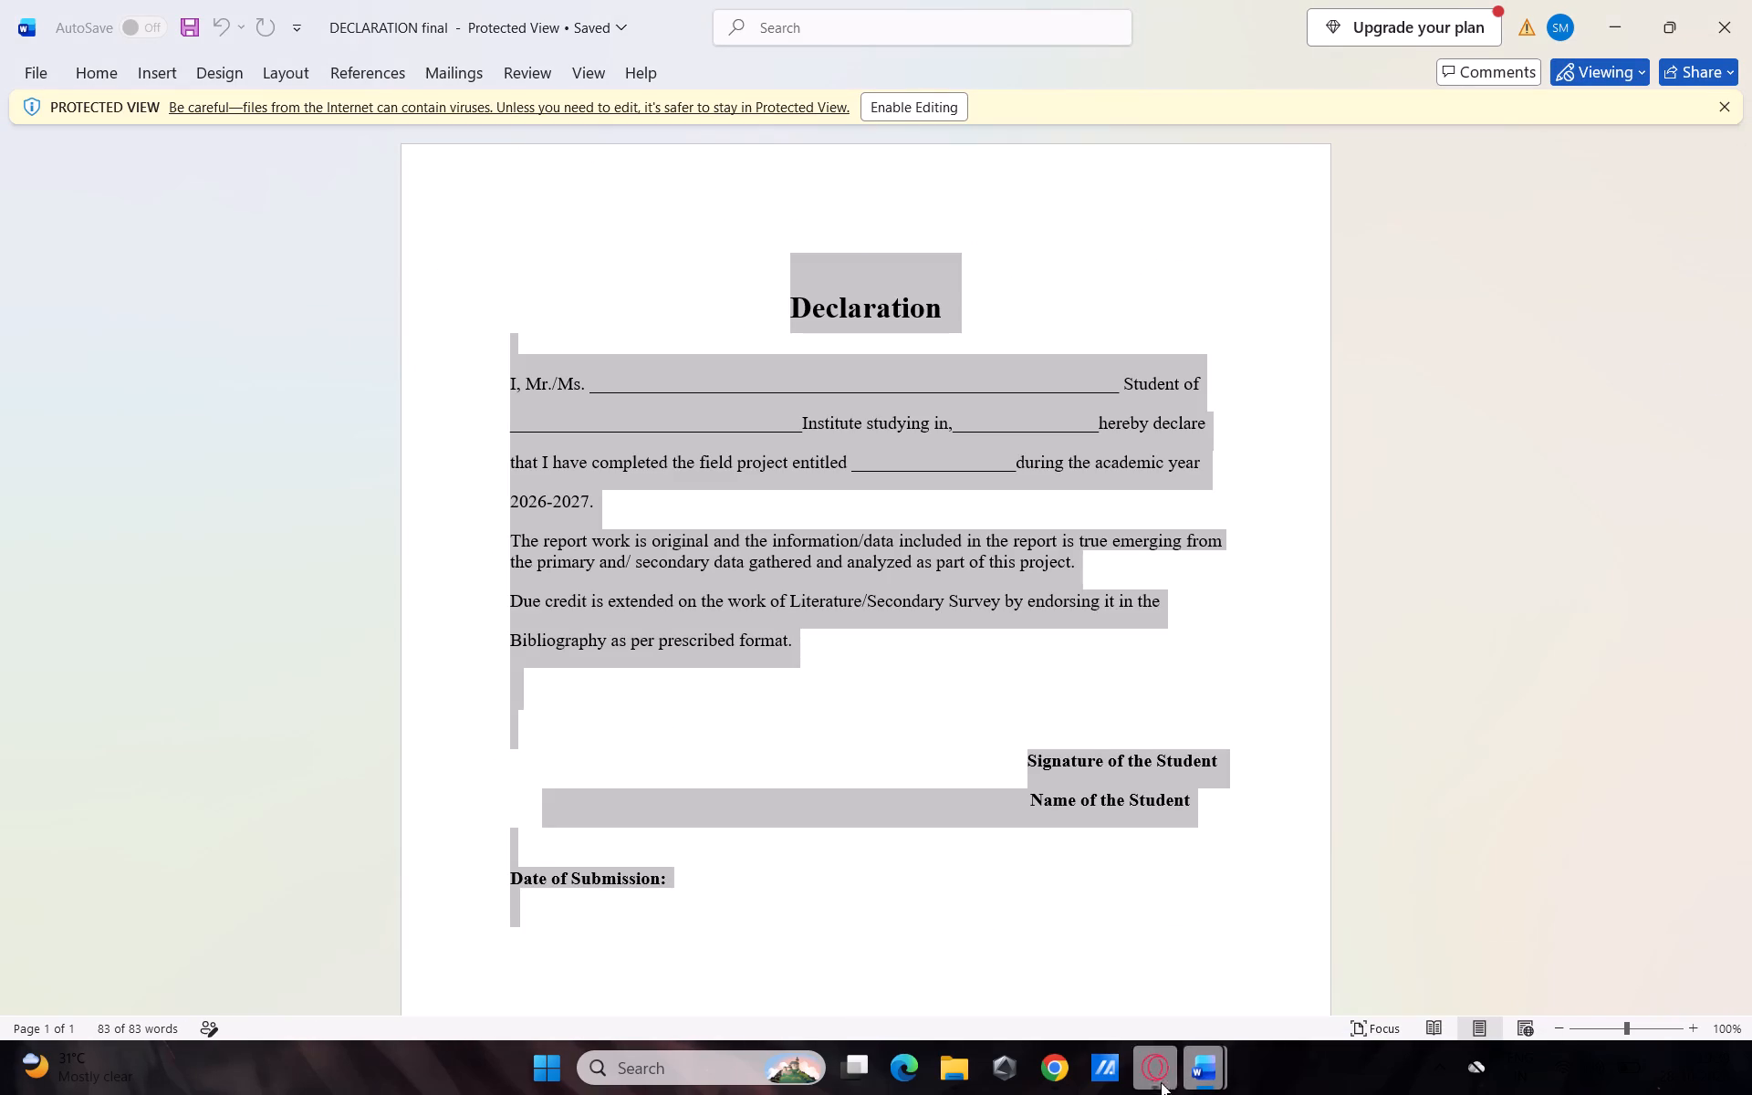
pyautogui.click(1526, 874)
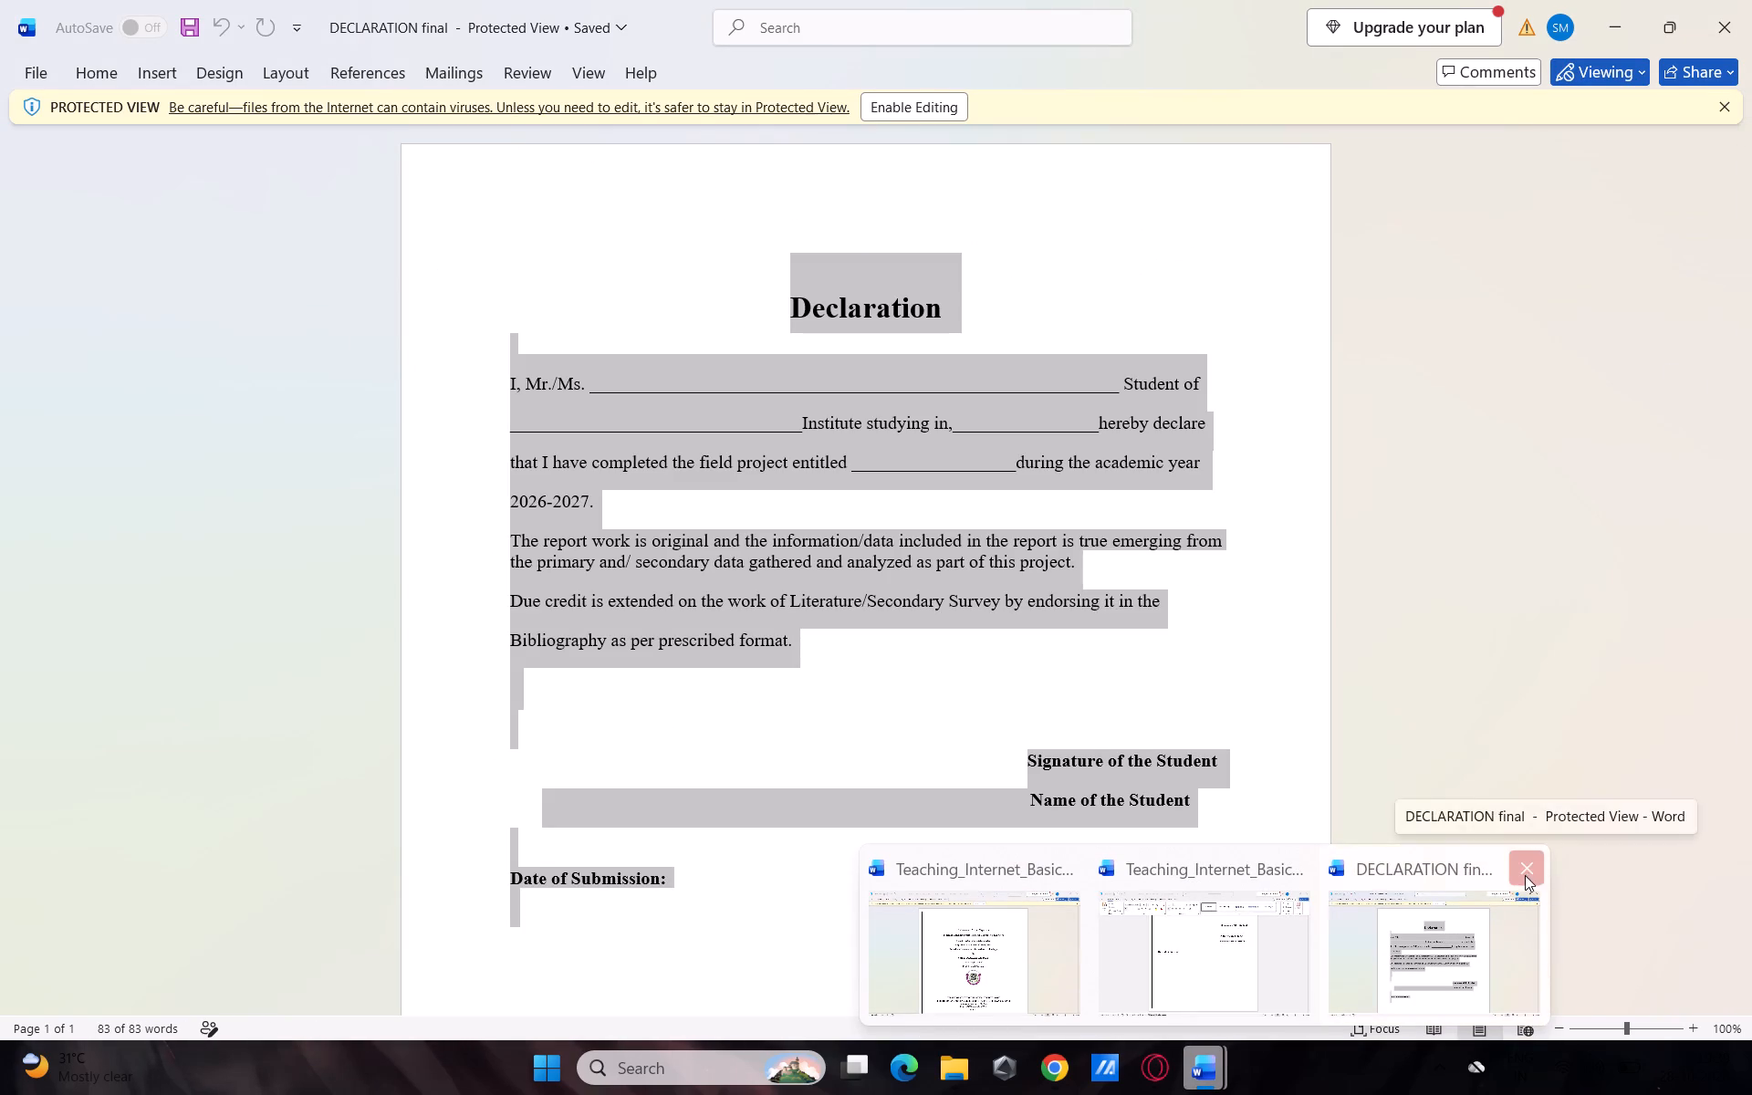
pyautogui.click(1352, 938)
# Delete the excess blank lines before the Acknowledgement heading so it starts near the top of its own page, and check the following pages.
pyautogui.scroll(-20, 752, 468)
pyautogui.scroll(-6, 752, 468)
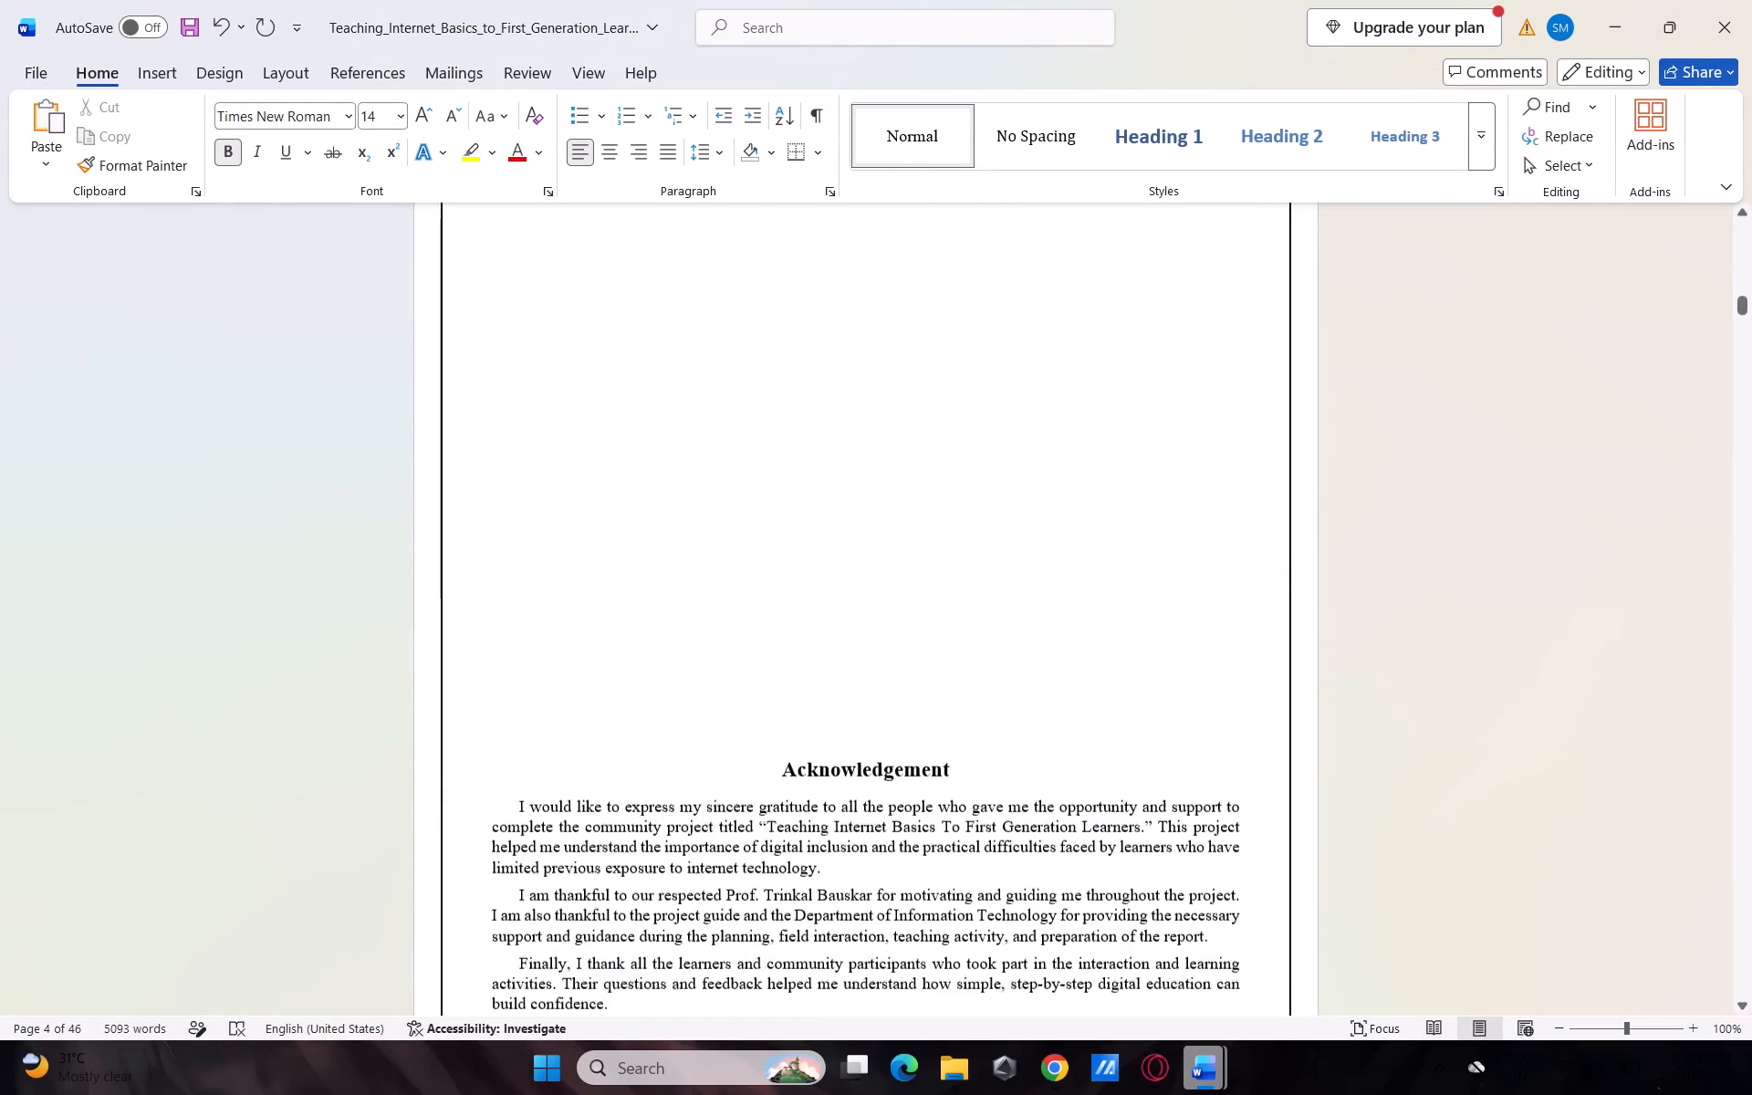
pyautogui.scroll(-2, 742, 586)
pyautogui.click(697, 336)
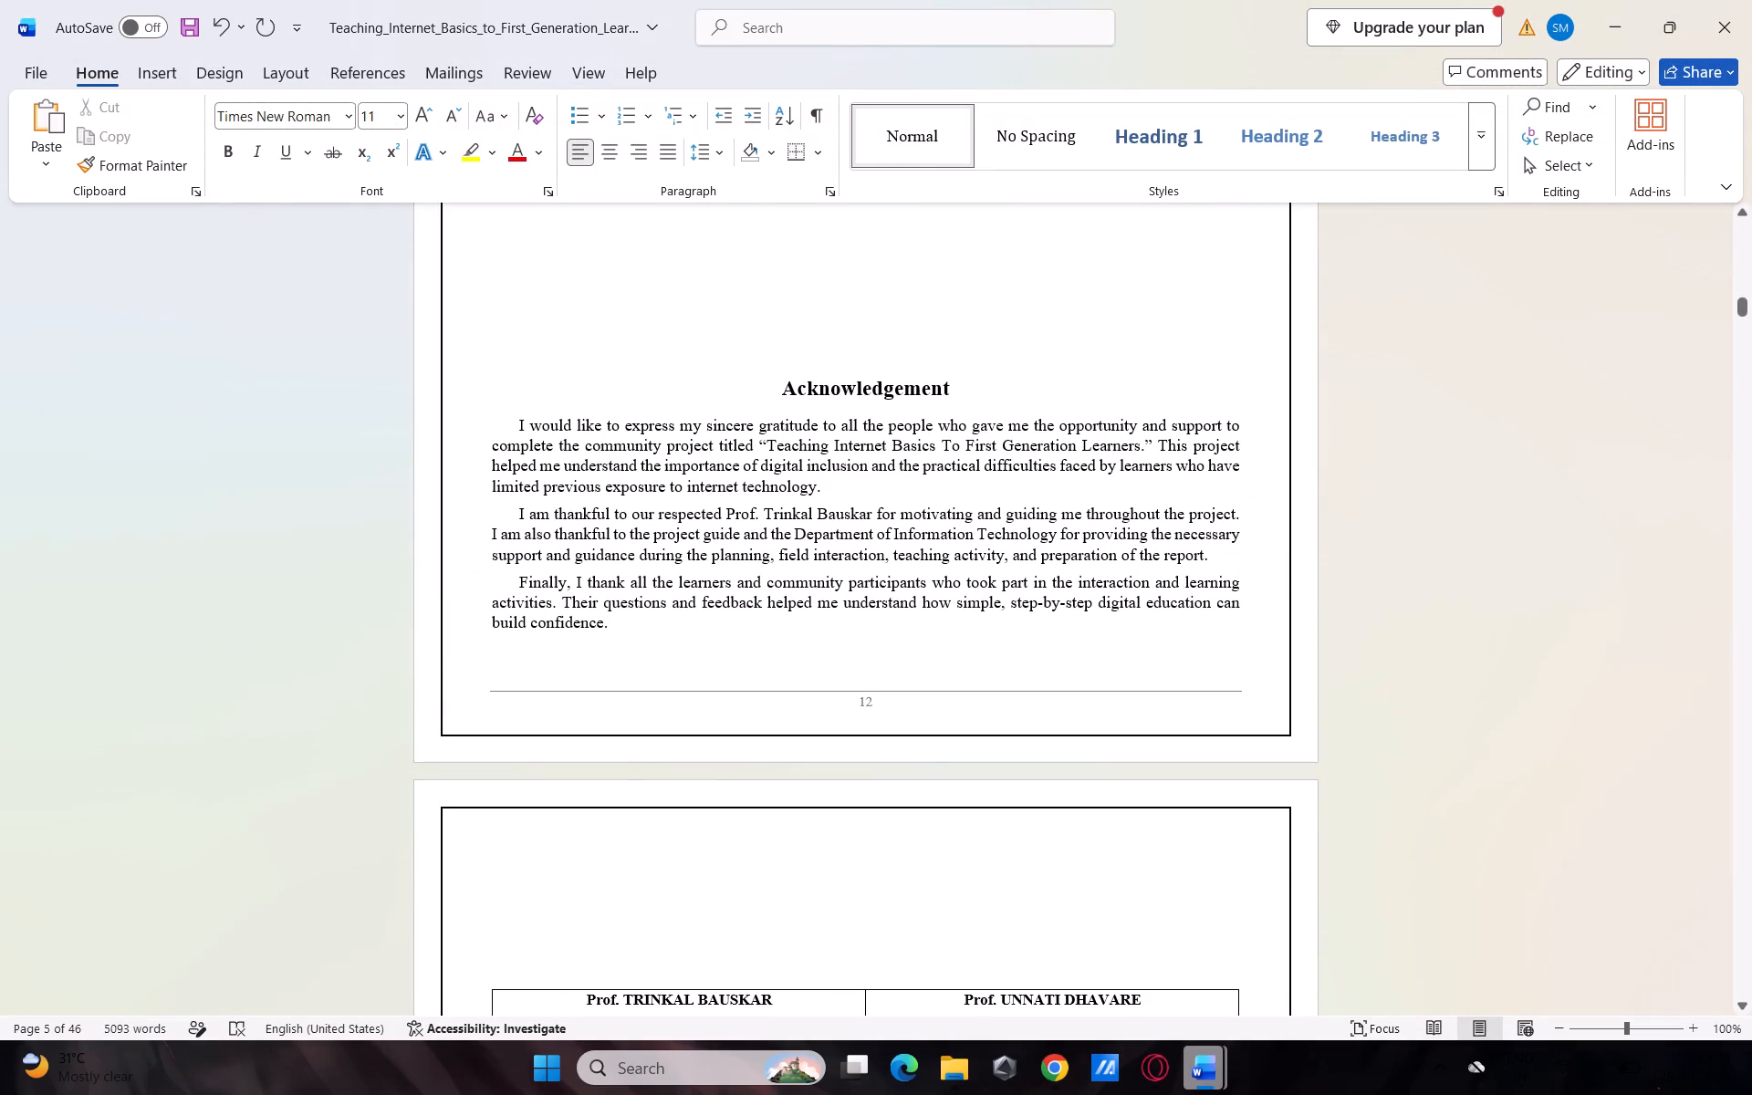
pyautogui.press('BackSpace')
pyautogui.press('BackSpace')
pyautogui.press('BackSpace')
pyautogui.press('BackSpace')
pyautogui.press('BackSpace')
pyautogui.press('BackSpace')
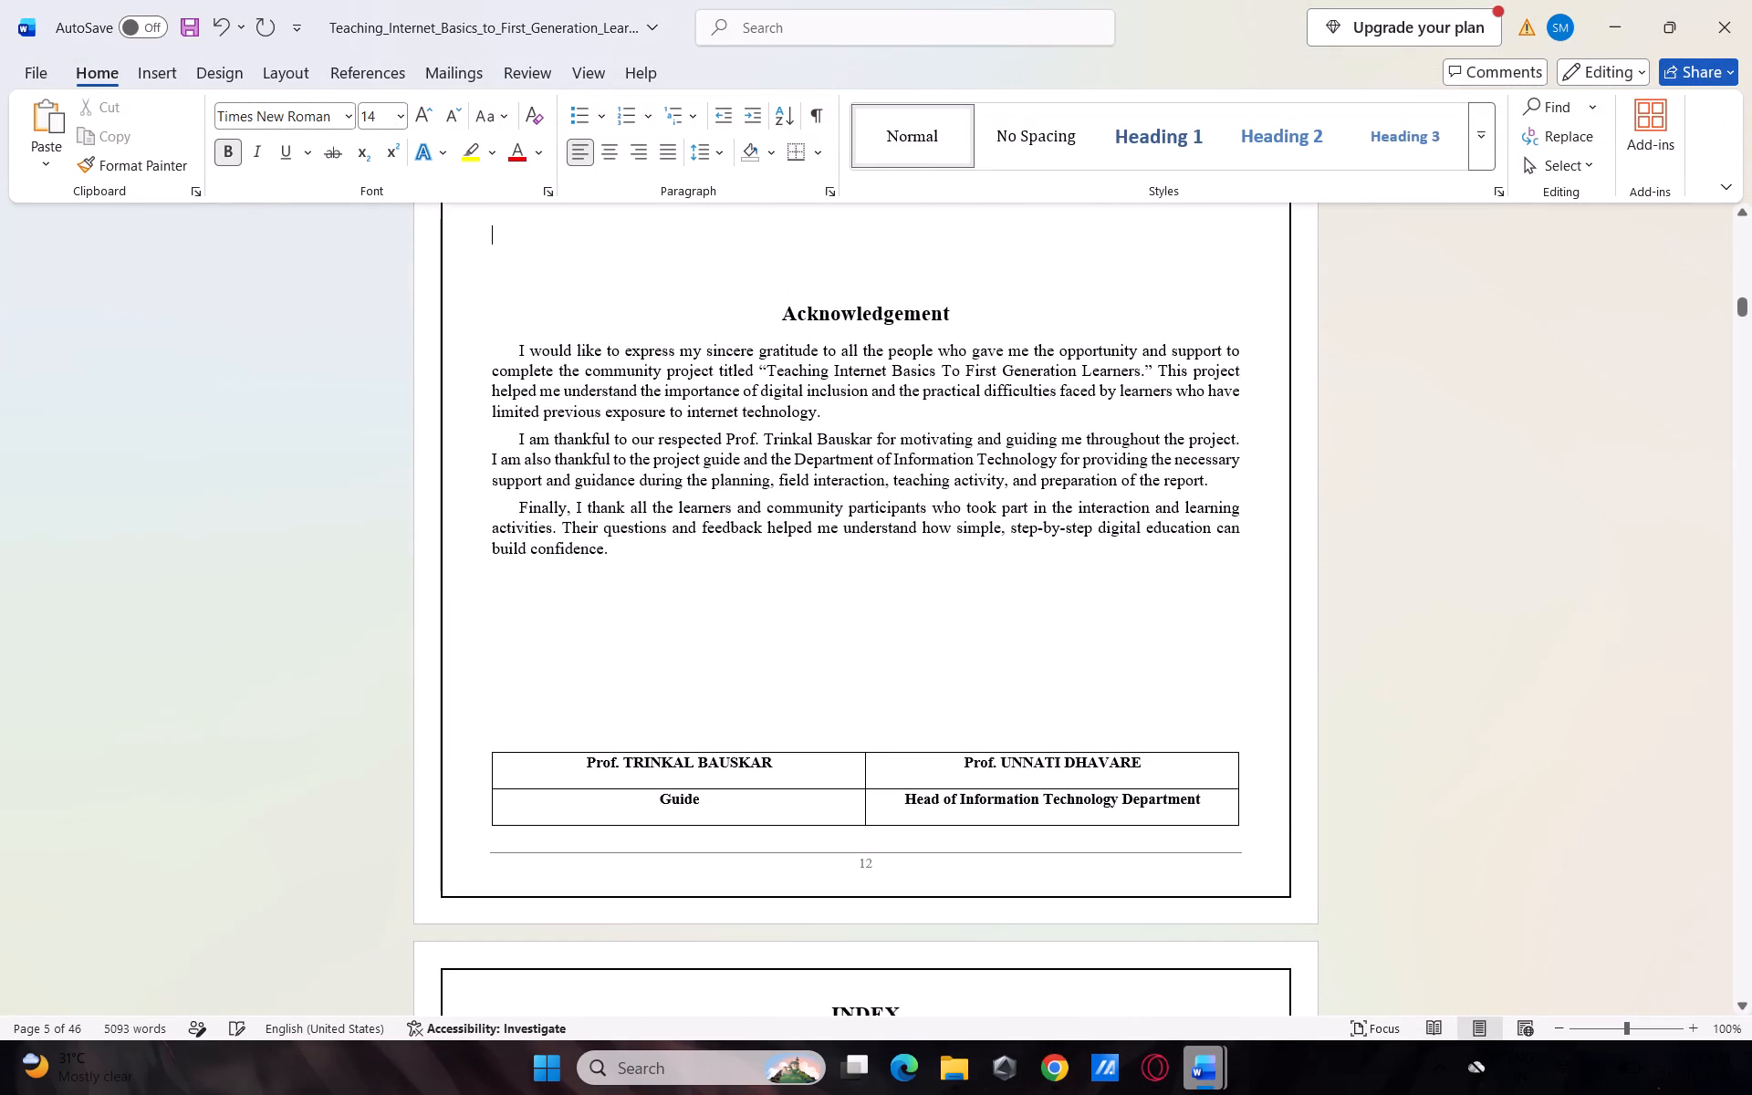
pyautogui.press('BackSpace')
pyautogui.press('BackSpace')
pyautogui.press('BackSpace')
pyautogui.press('BackSpace')
pyautogui.press('BackSpace')
pyautogui.press('BackSpace')
pyautogui.press('BackSpace')
pyautogui.press('BackSpace')
pyautogui.press('BackSpace')
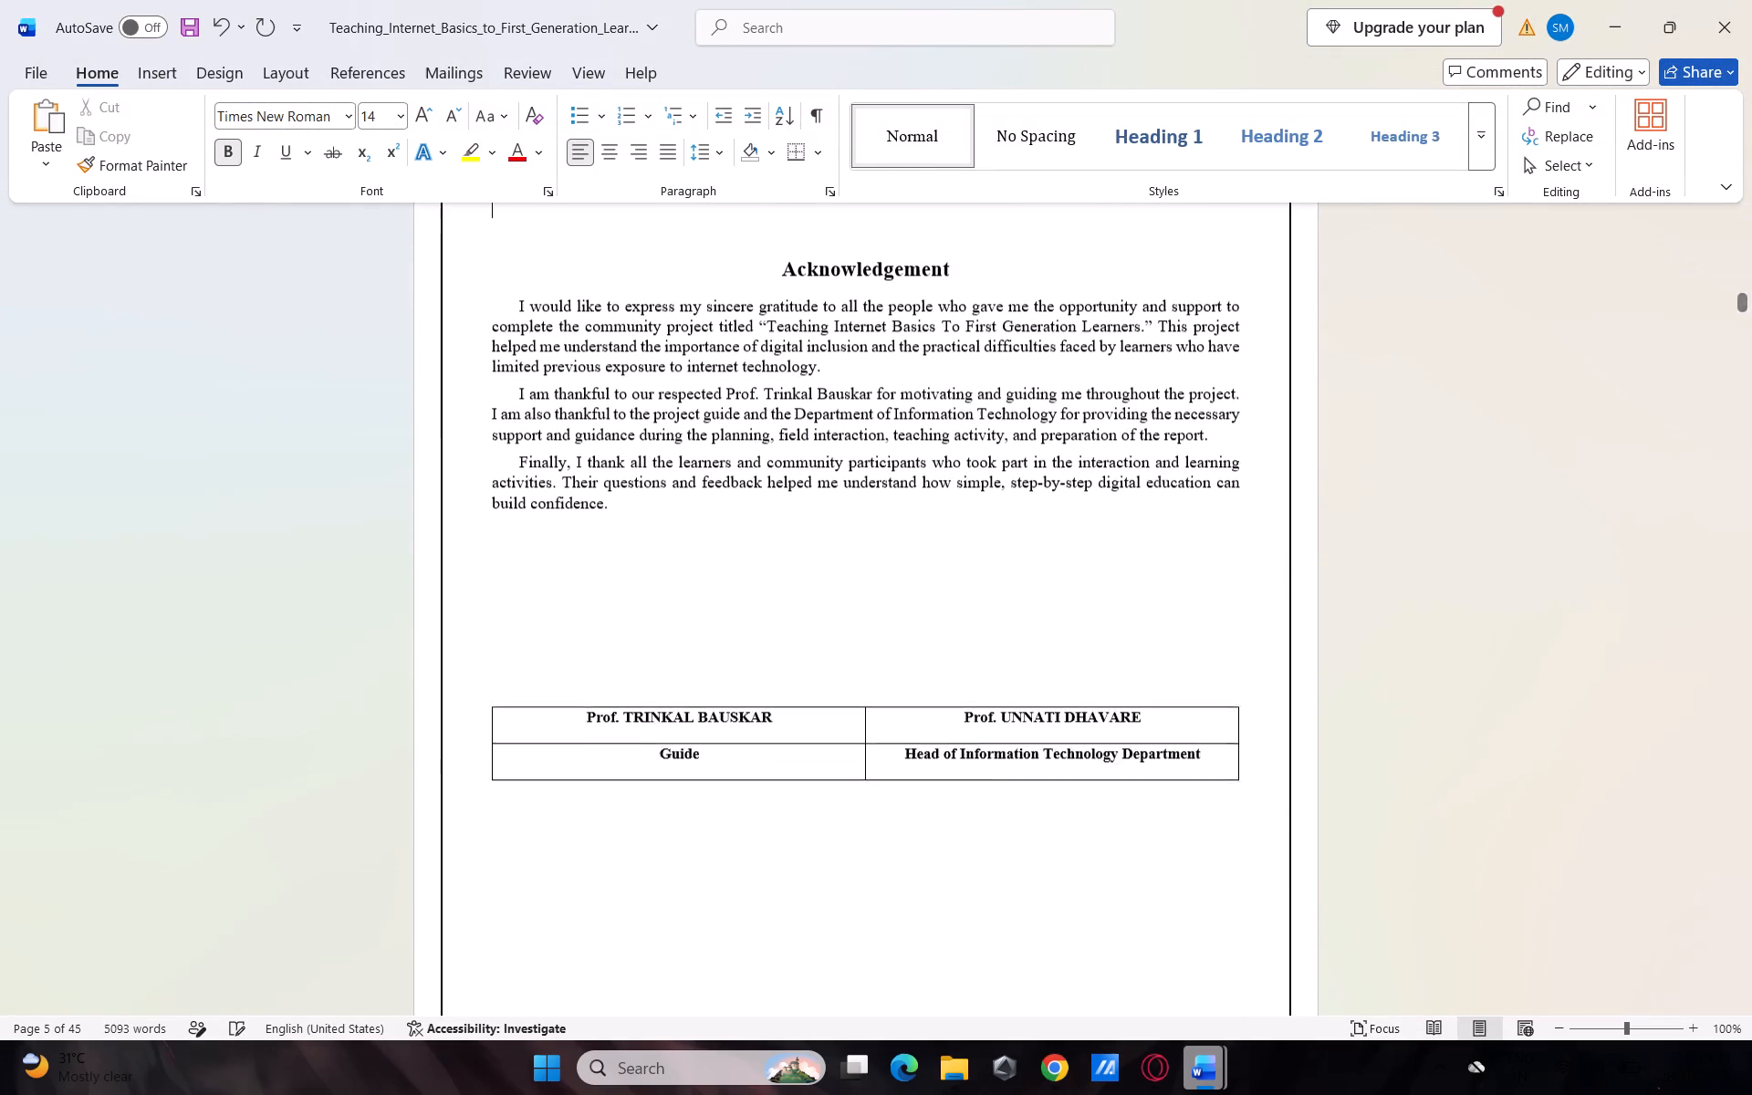
pyautogui.press('BackSpace')
pyautogui.press('BackSpace')
pyautogui.press('BackSpace')
pyautogui.press('BackSpace')
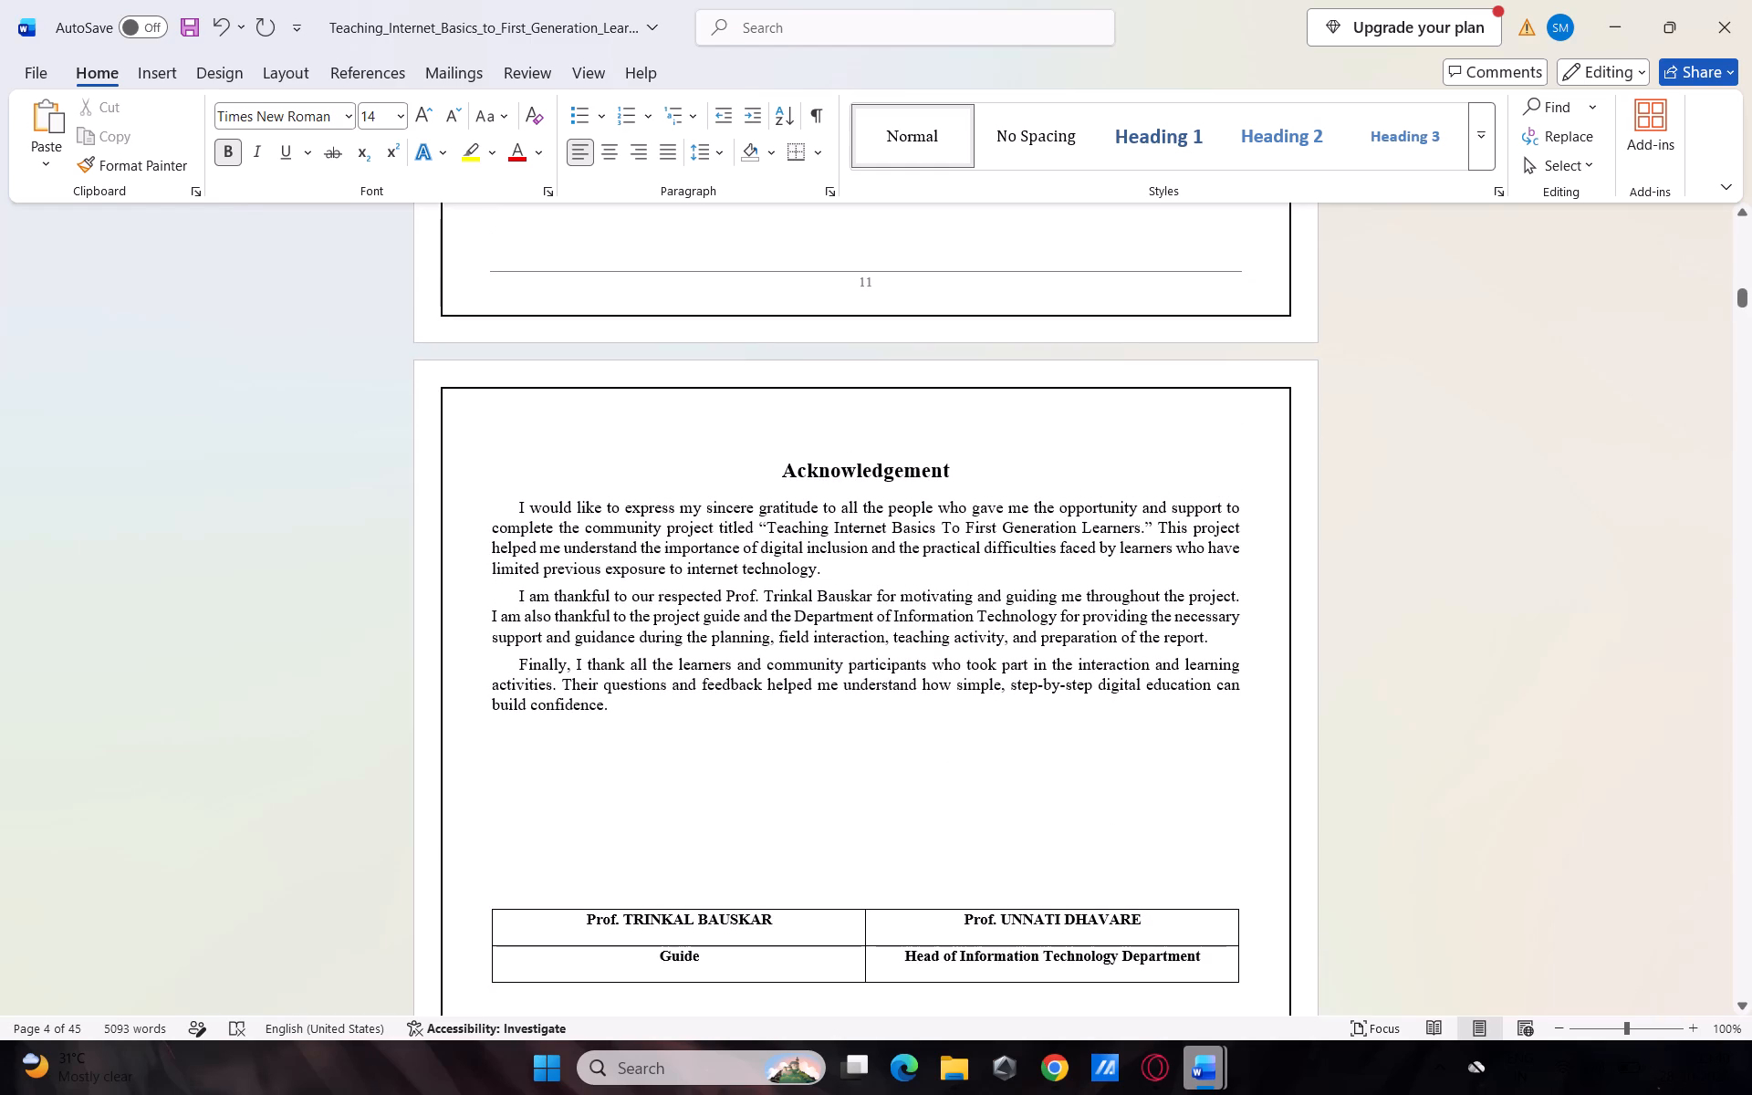
pyautogui.press('Return')
pyautogui.scroll(-20, 626, 274)
pyautogui.scroll(-3, 626, 274)
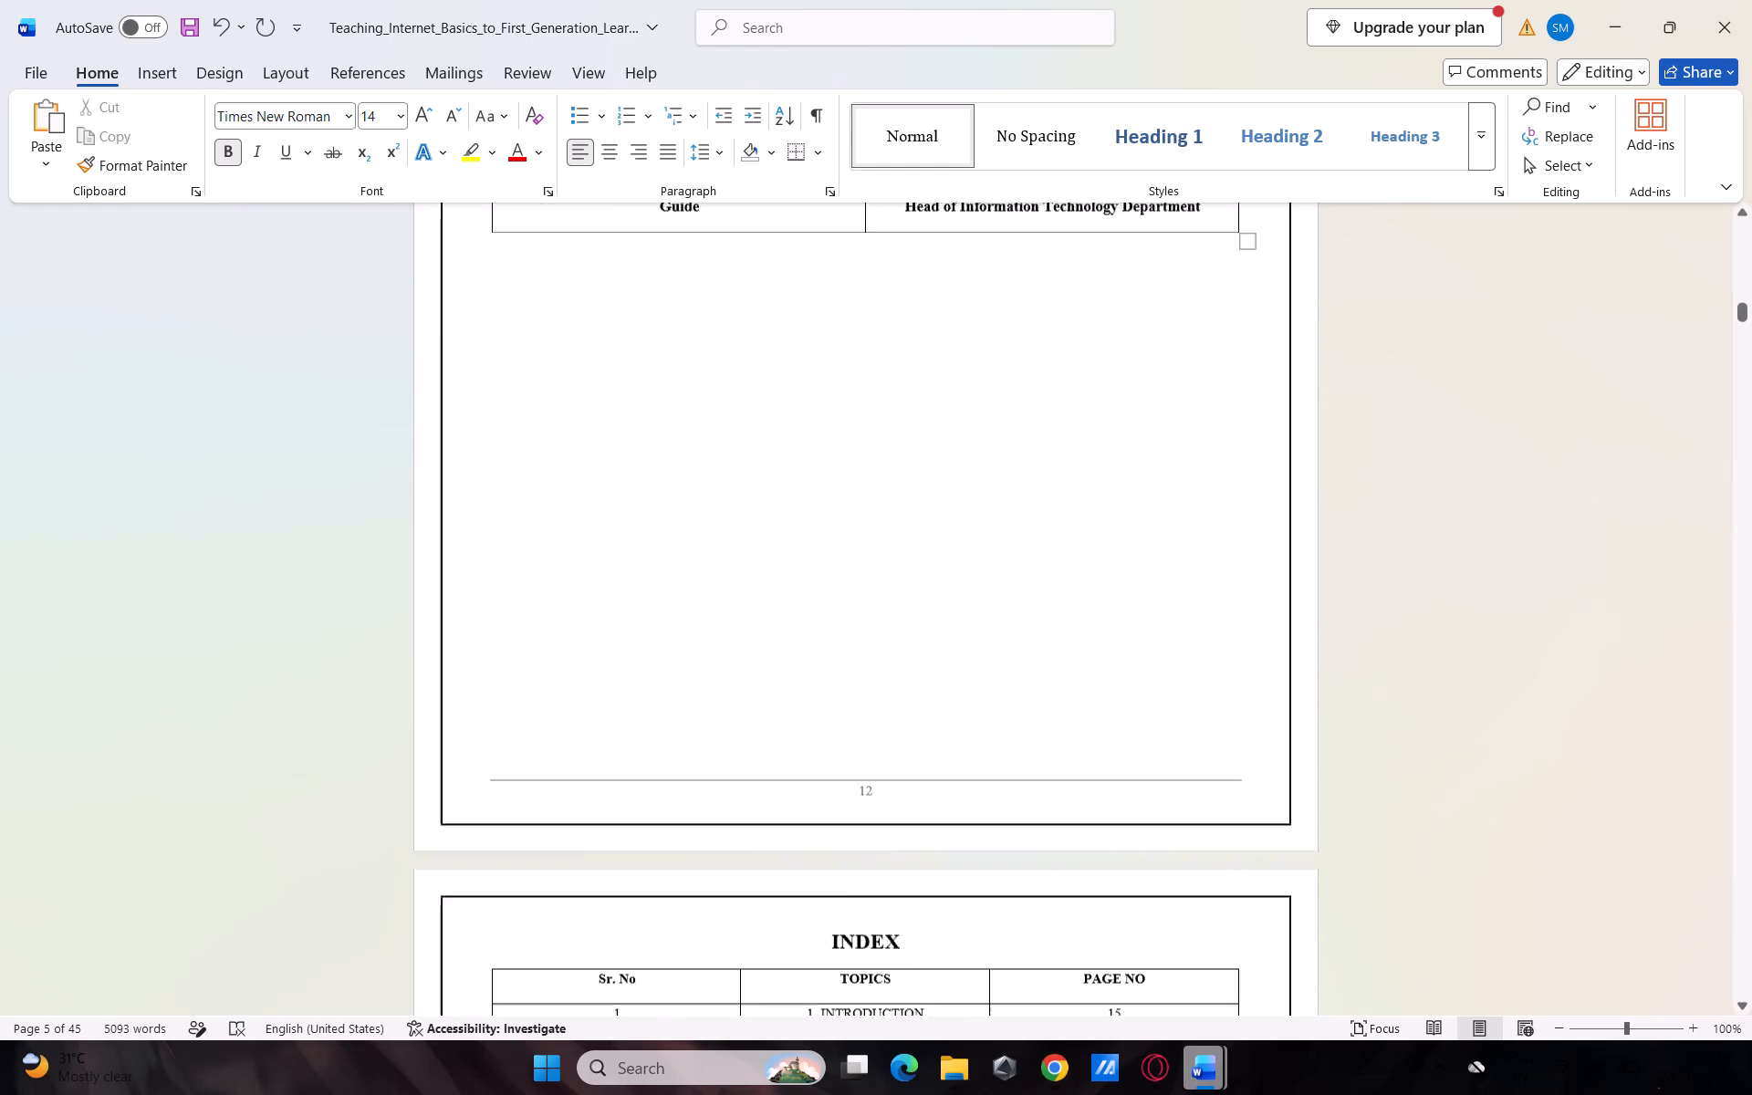
pyautogui.scroll(-7, 806, 638)
pyautogui.scroll(20, 809, 643)
pyautogui.scroll(6, 809, 643)
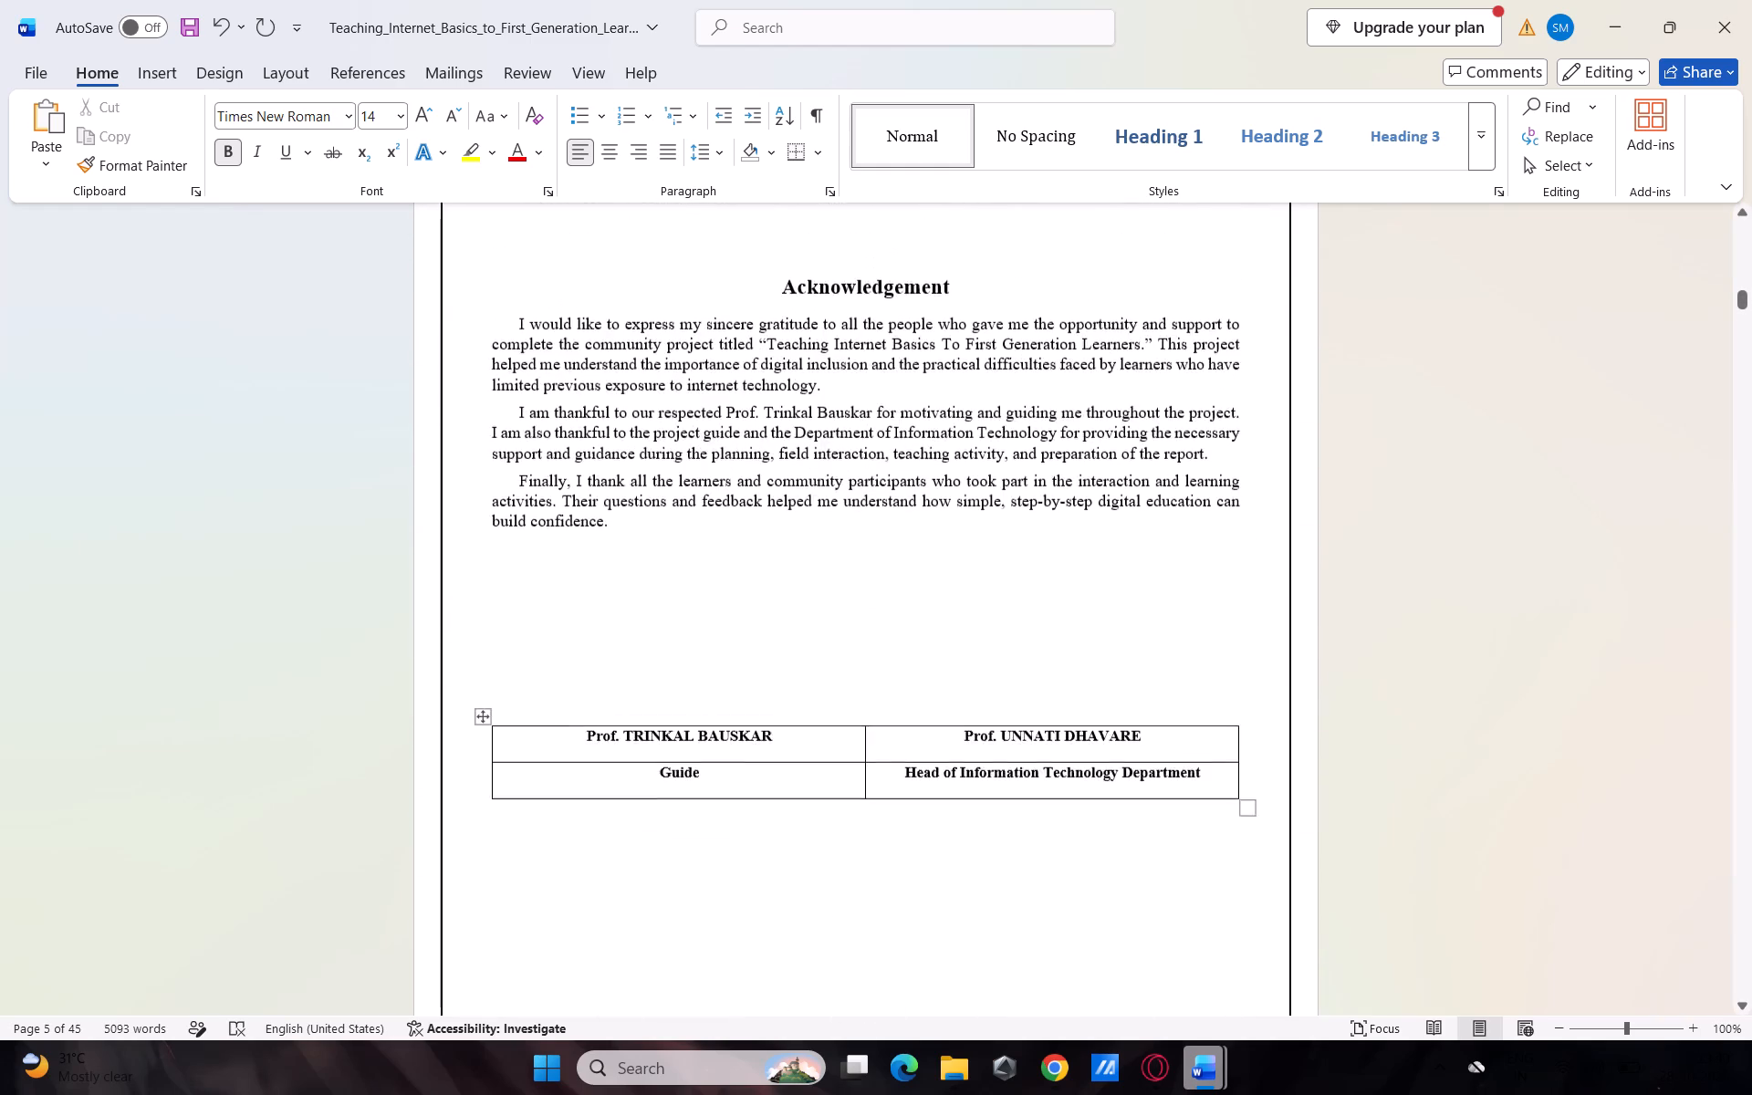
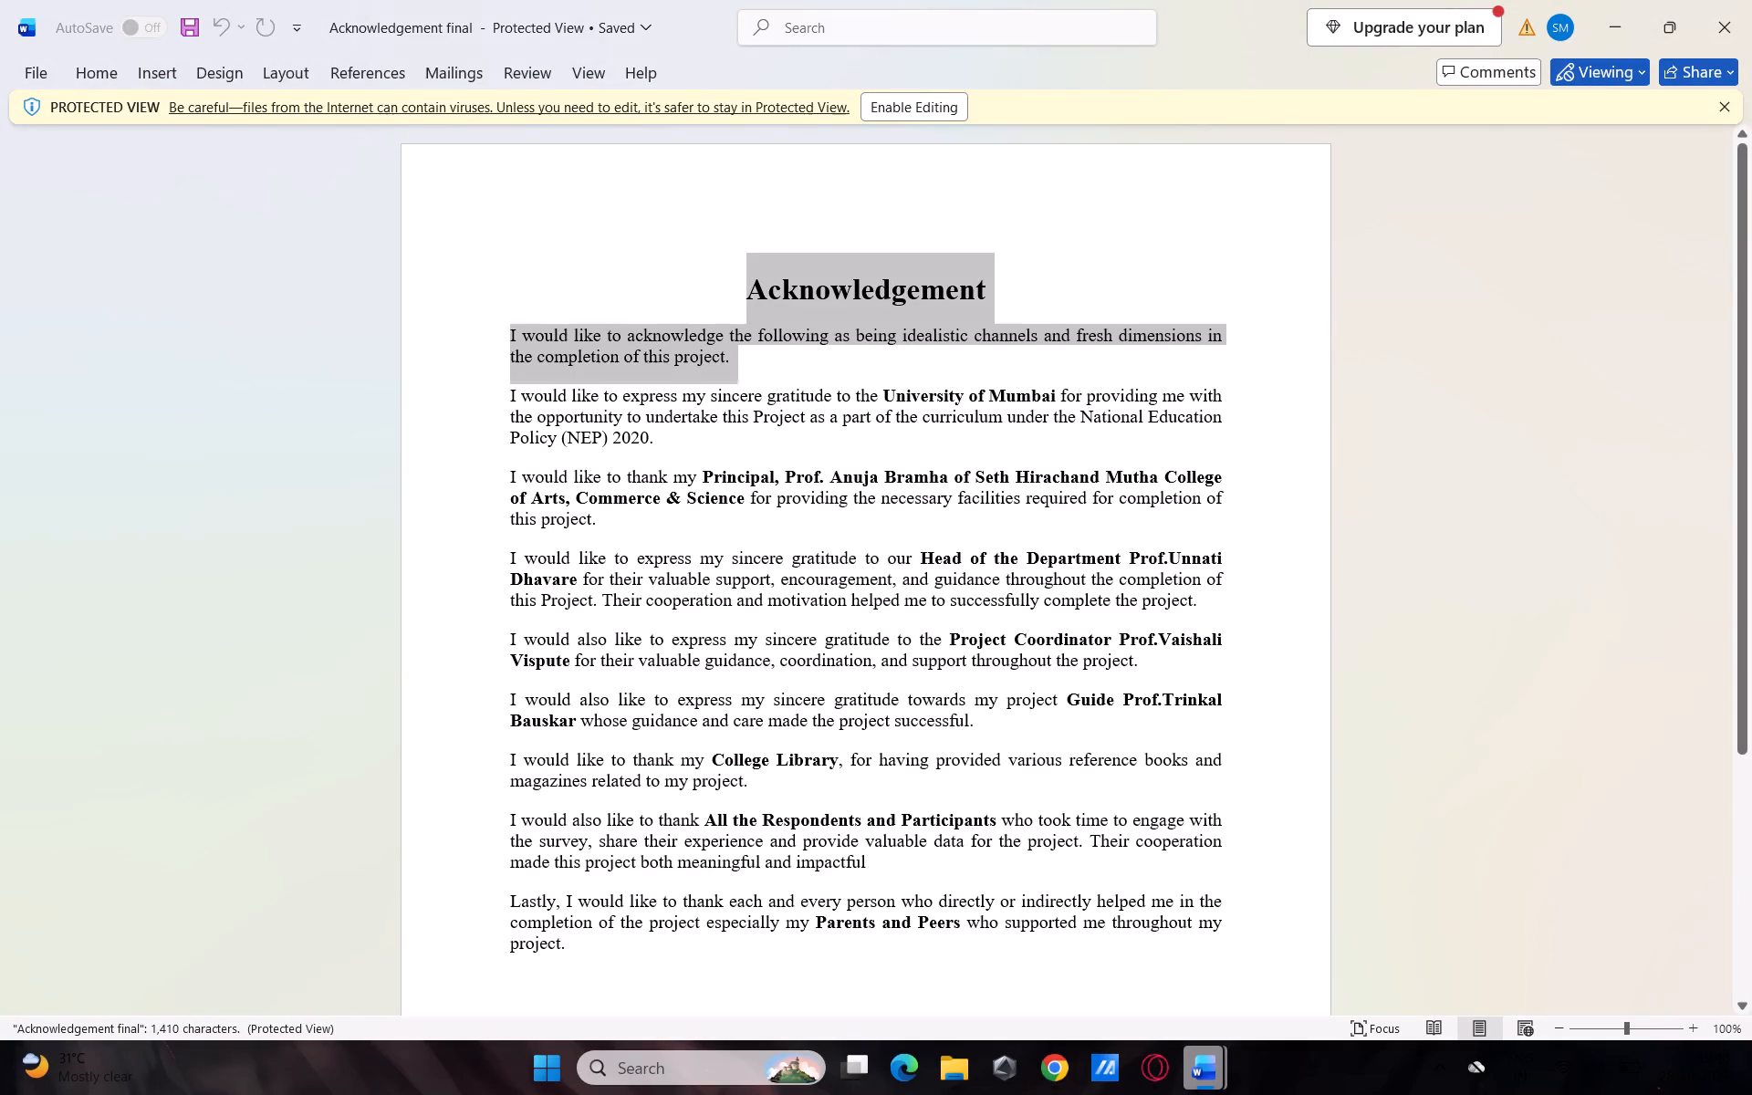
# Copy the entire text of the Acknowledgement final document, from the "Acknowledgement" heading through the closing "Lastly" paragraph.
pyautogui.moveTo(848, 401); pyautogui.dragTo(974, 568)
pyautogui.scroll(-5, 973, 568)
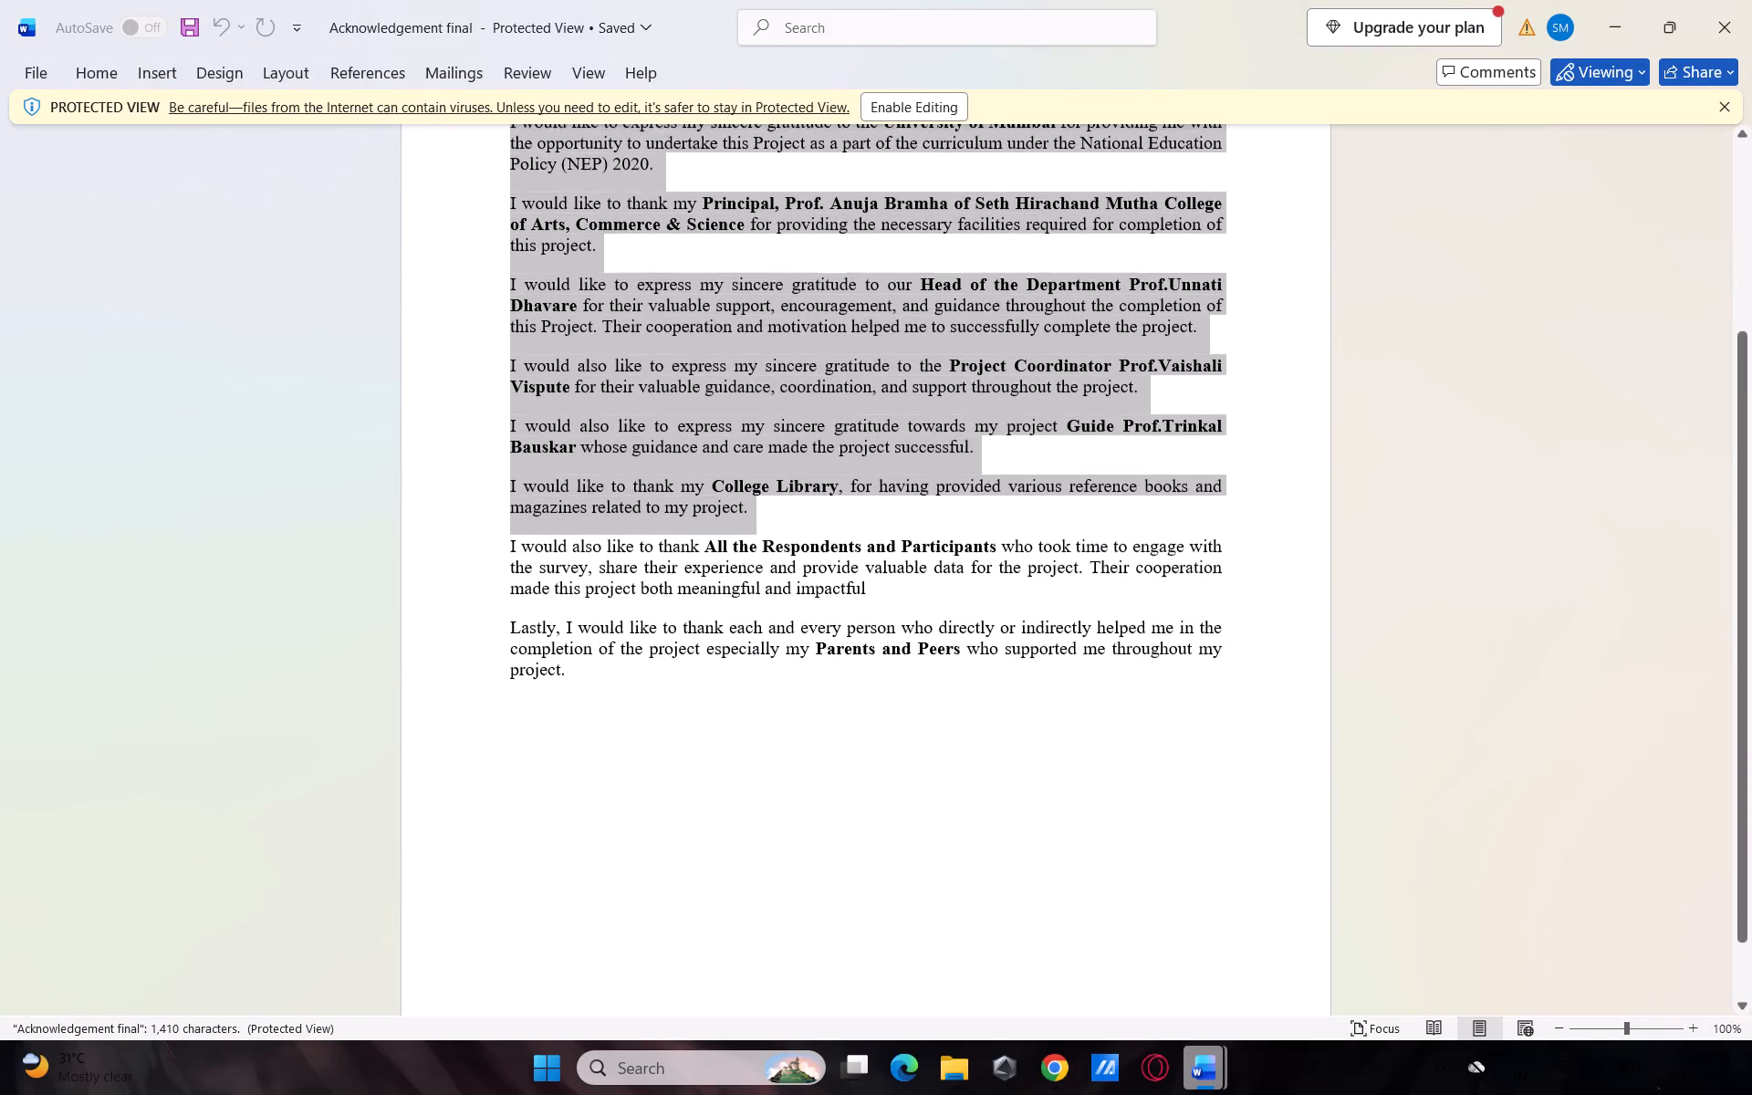
pyautogui.moveTo(974, 568); pyautogui.dragTo(985, 605)
pyautogui.scroll(-3, 974, 568)
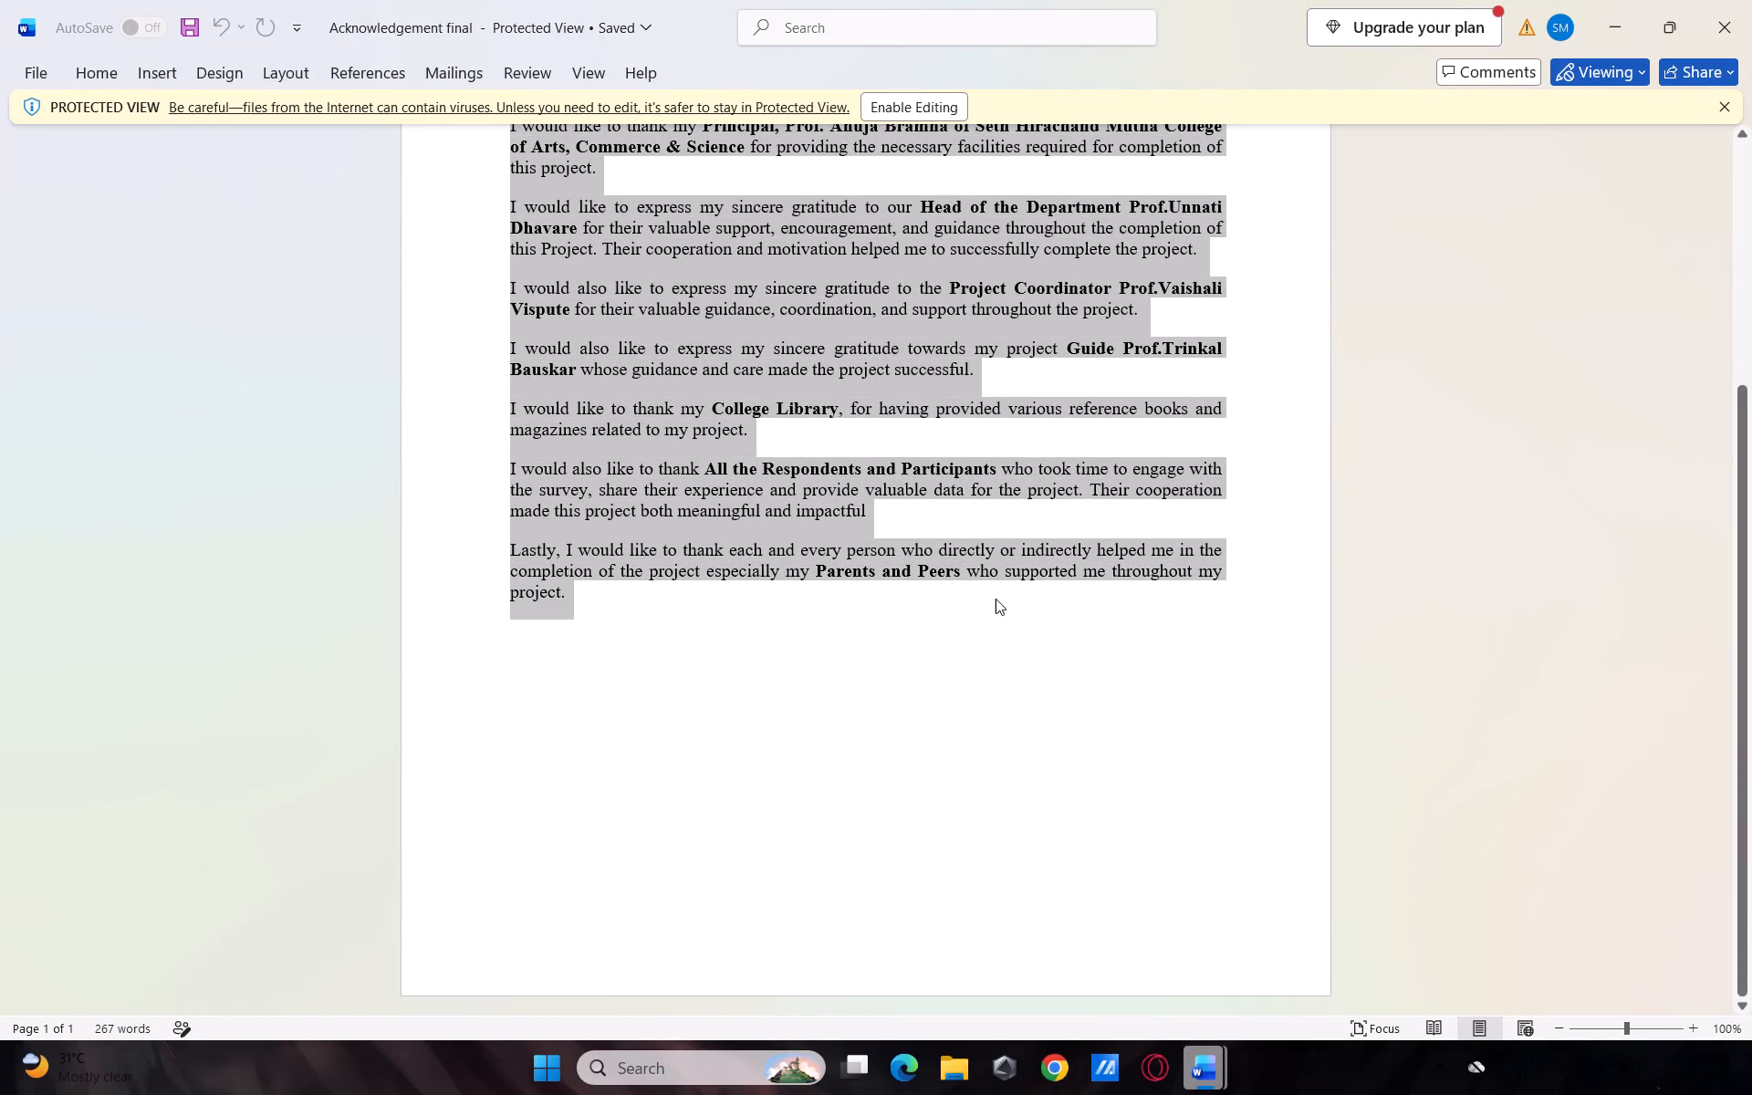
pyautogui.hotkey('ctrl', 'c')
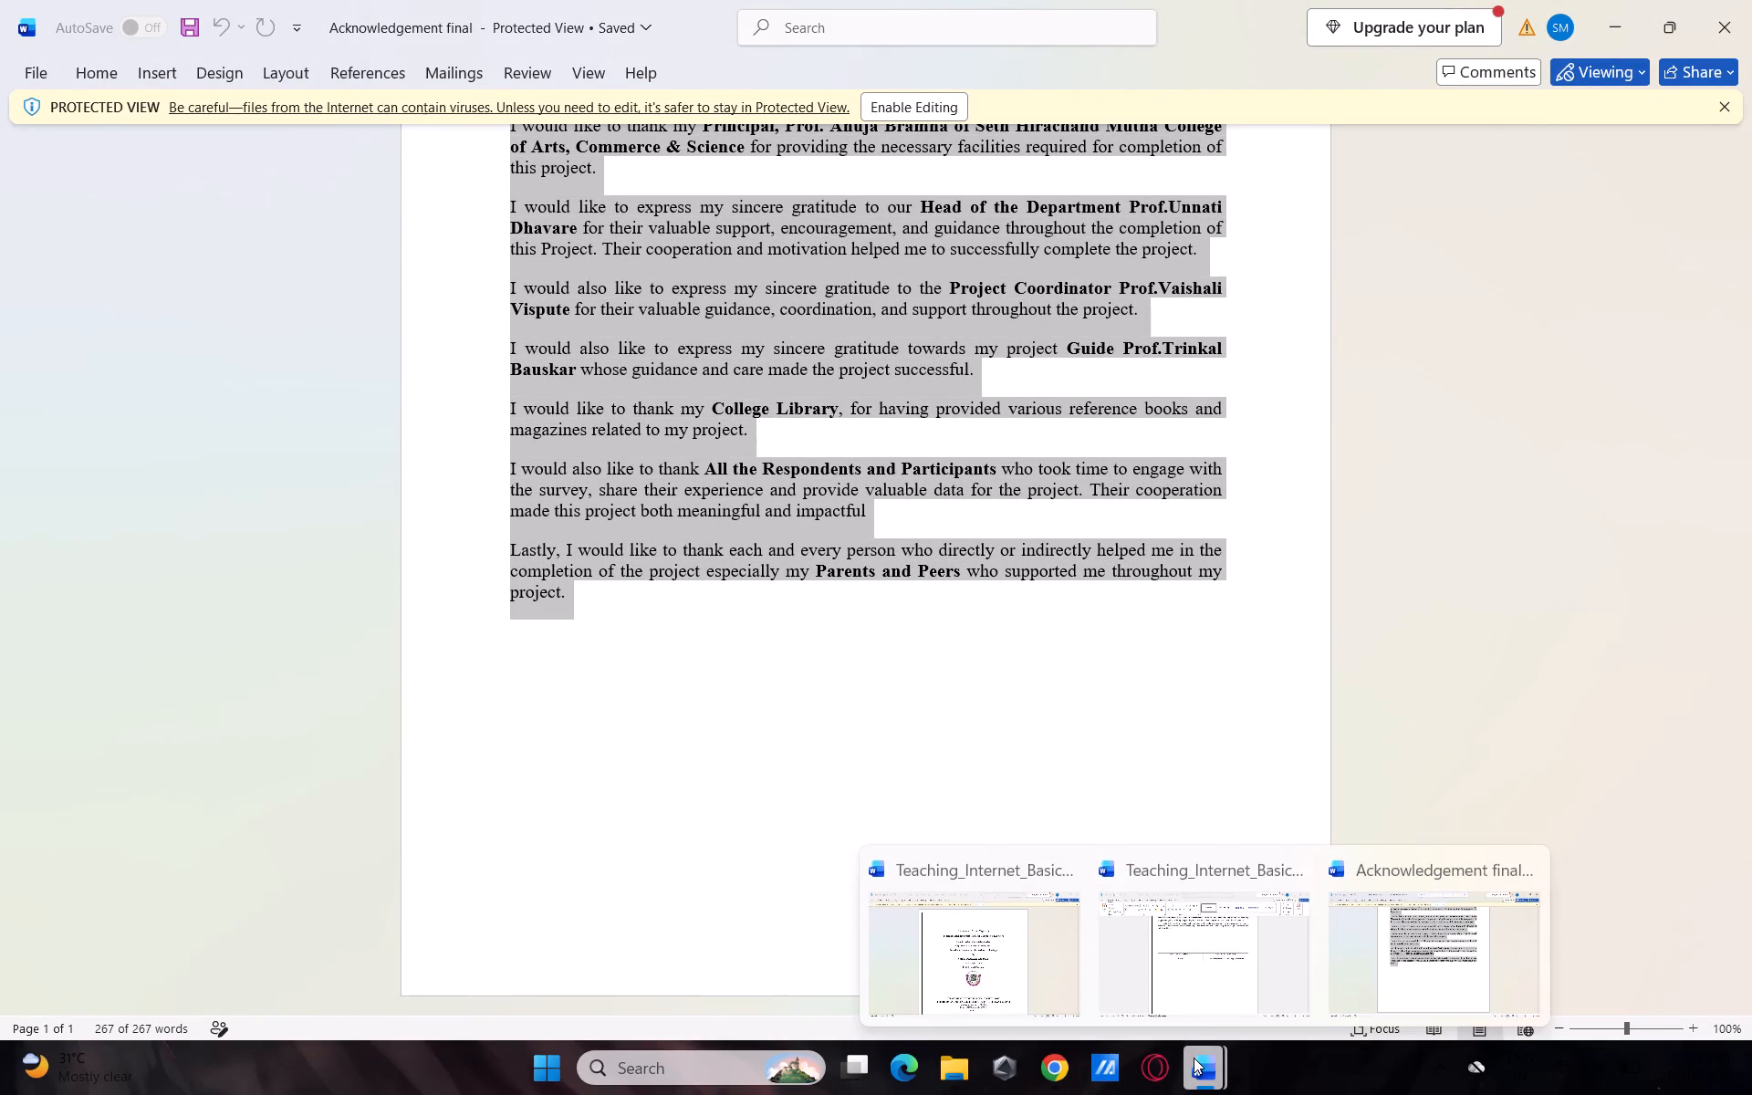
# In the report, replace the old Acknowledgement heading, paragraphs and Guide/Head of Department signature table with the copied template text, and check the page.
pyautogui.click(1209, 984)
pyautogui.scroll(10, 814, 639)
pyautogui.scroll(-5, 837, 641)
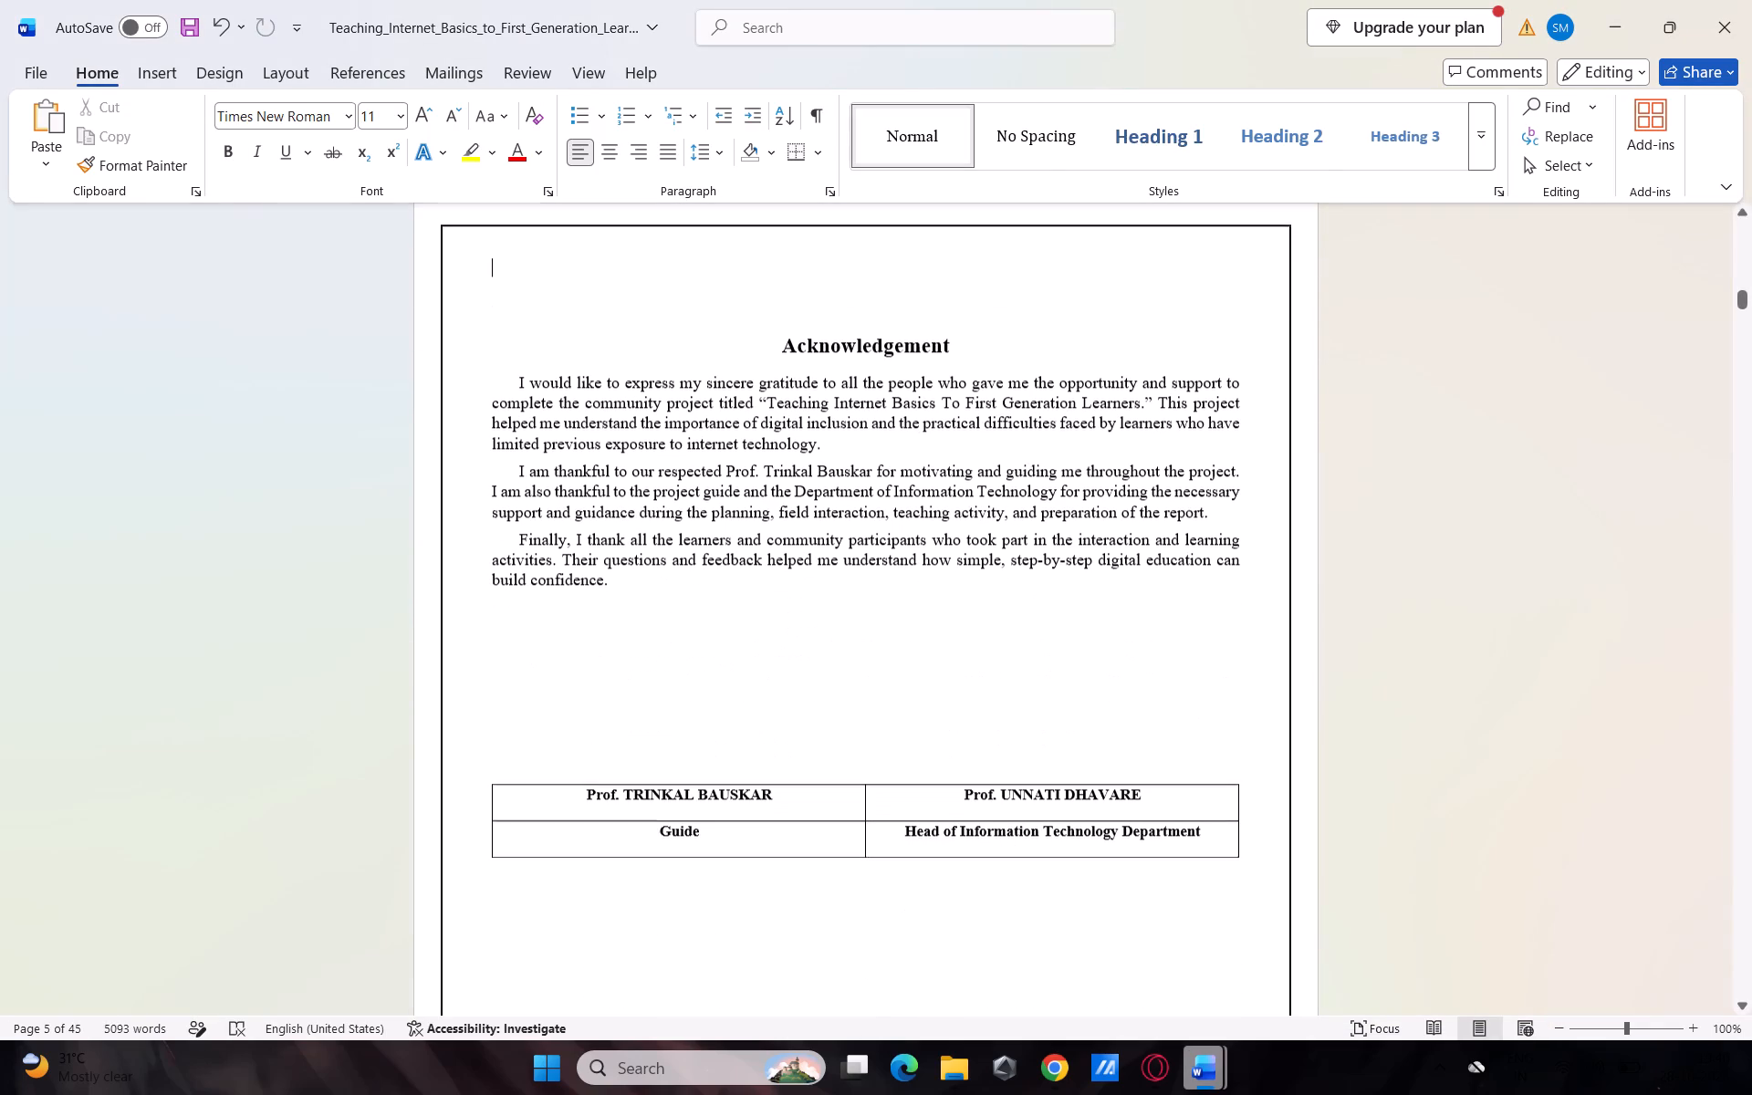
pyautogui.moveTo(1262, 878); pyautogui.dragTo(557, 332)
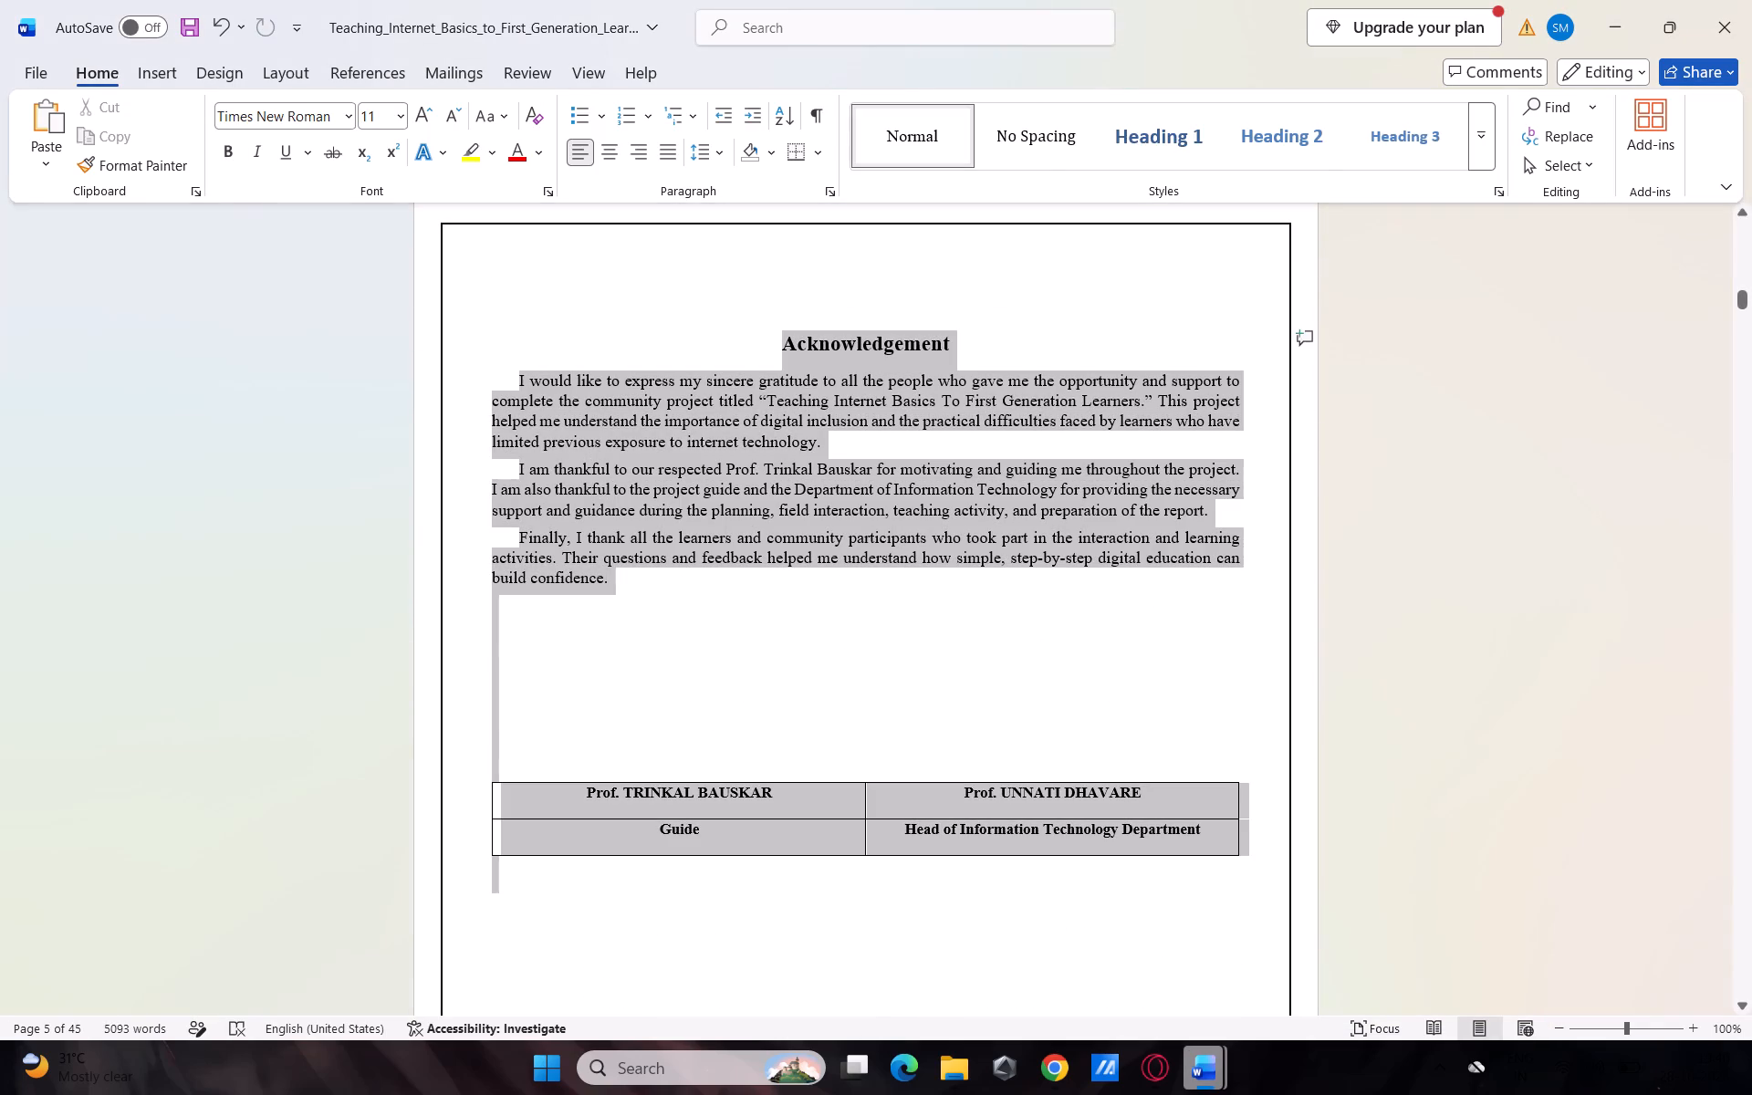
pyautogui.moveTo(557, 332); pyautogui.dragTo(549, 323)
pyautogui.hotkey('ctrl', 'v')
pyautogui.scroll(-2, 698, 499)
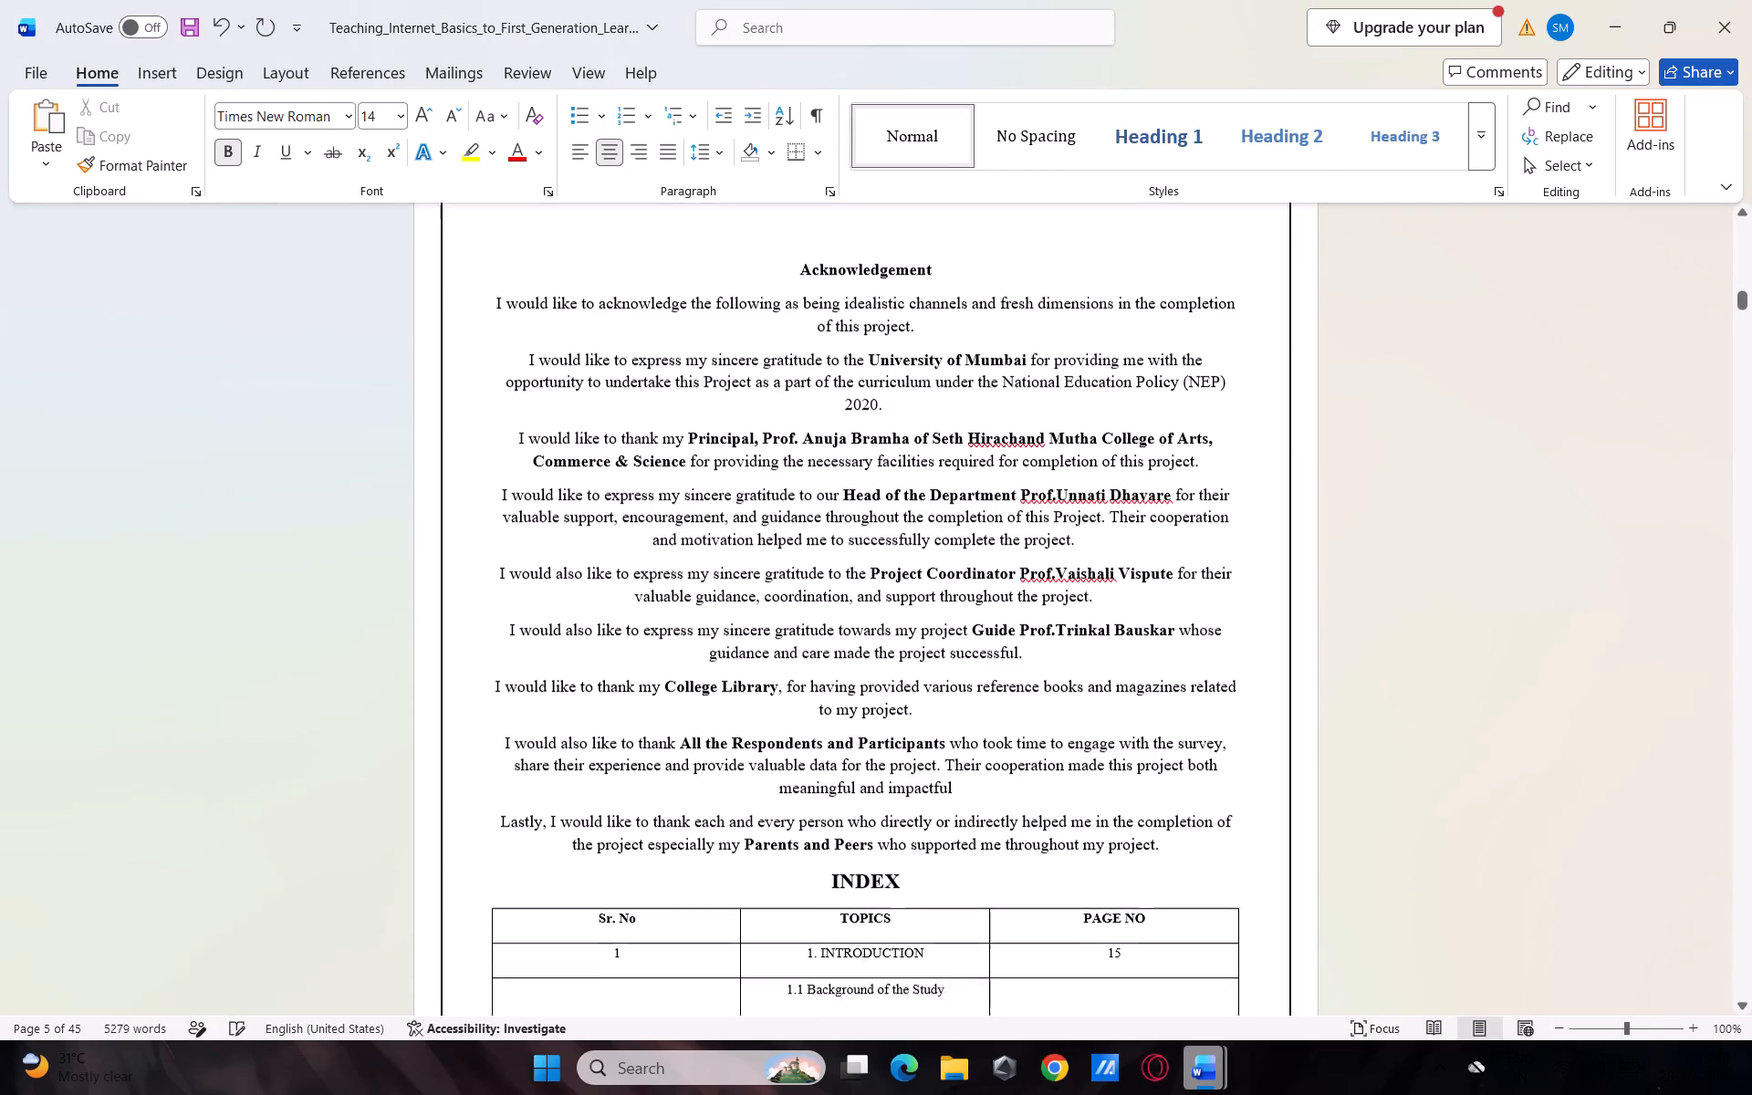
pyautogui.scroll(-7, 698, 499)
pyautogui.scroll(15, 707, 469)
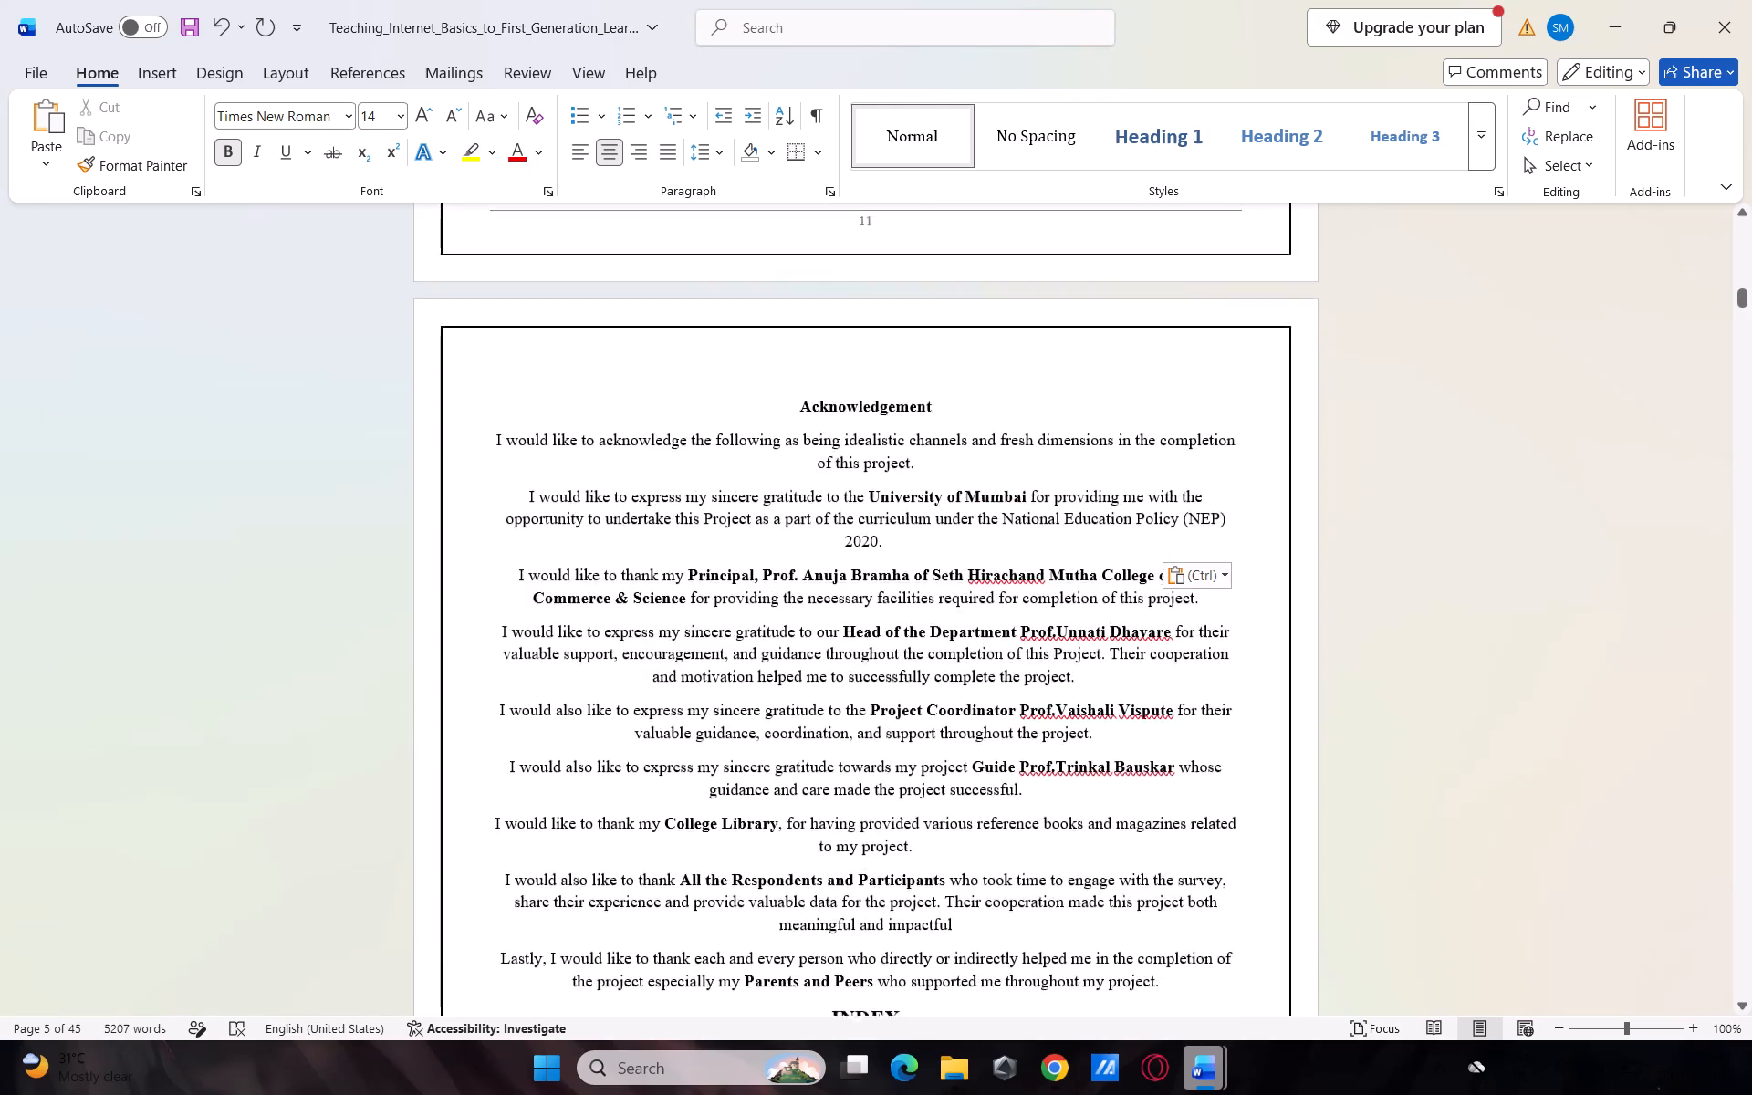
pyautogui.scroll(16, 715, 487)
pyautogui.scroll(-20, 714, 481)
pyautogui.scroll(-2, 714, 481)
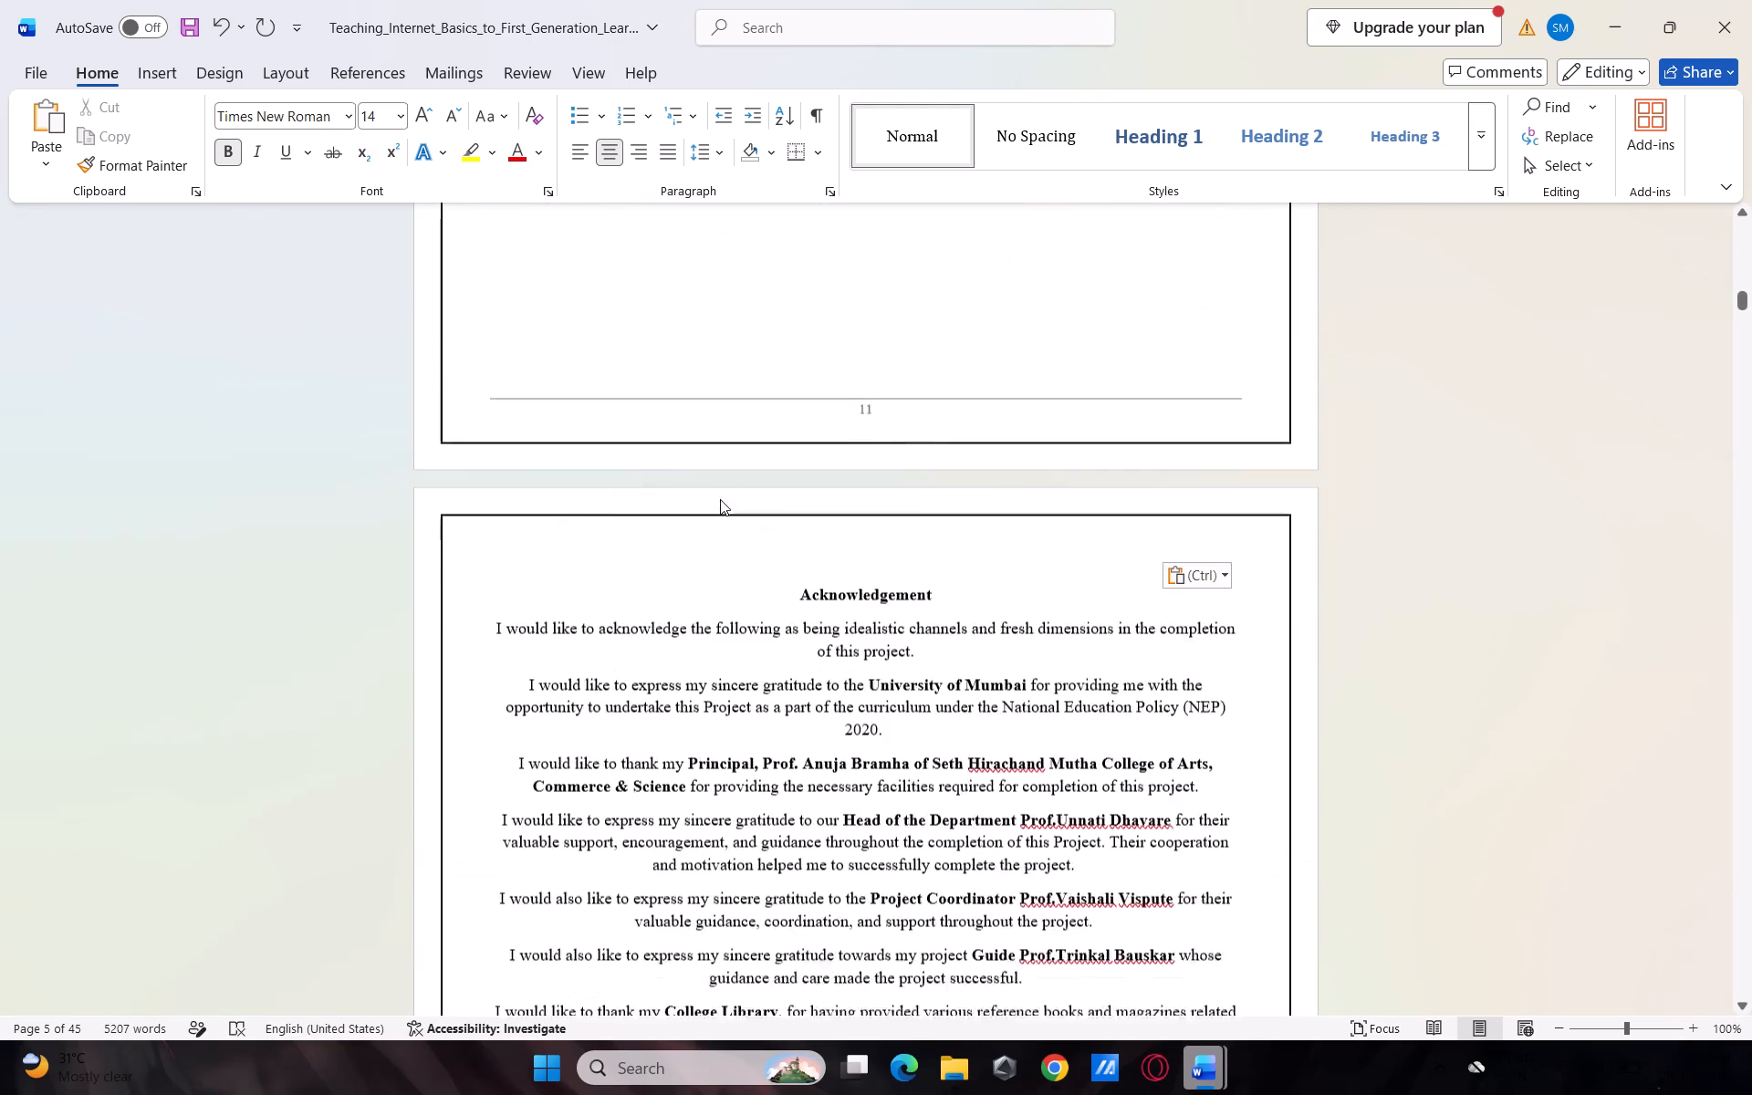
# Add blank lines after the Acknowledgement's closing paragraph so the INDEX heading and table start on the following page, and check both pages.
pyautogui.scroll(-9, 720, 499)
pyautogui.press('Return')
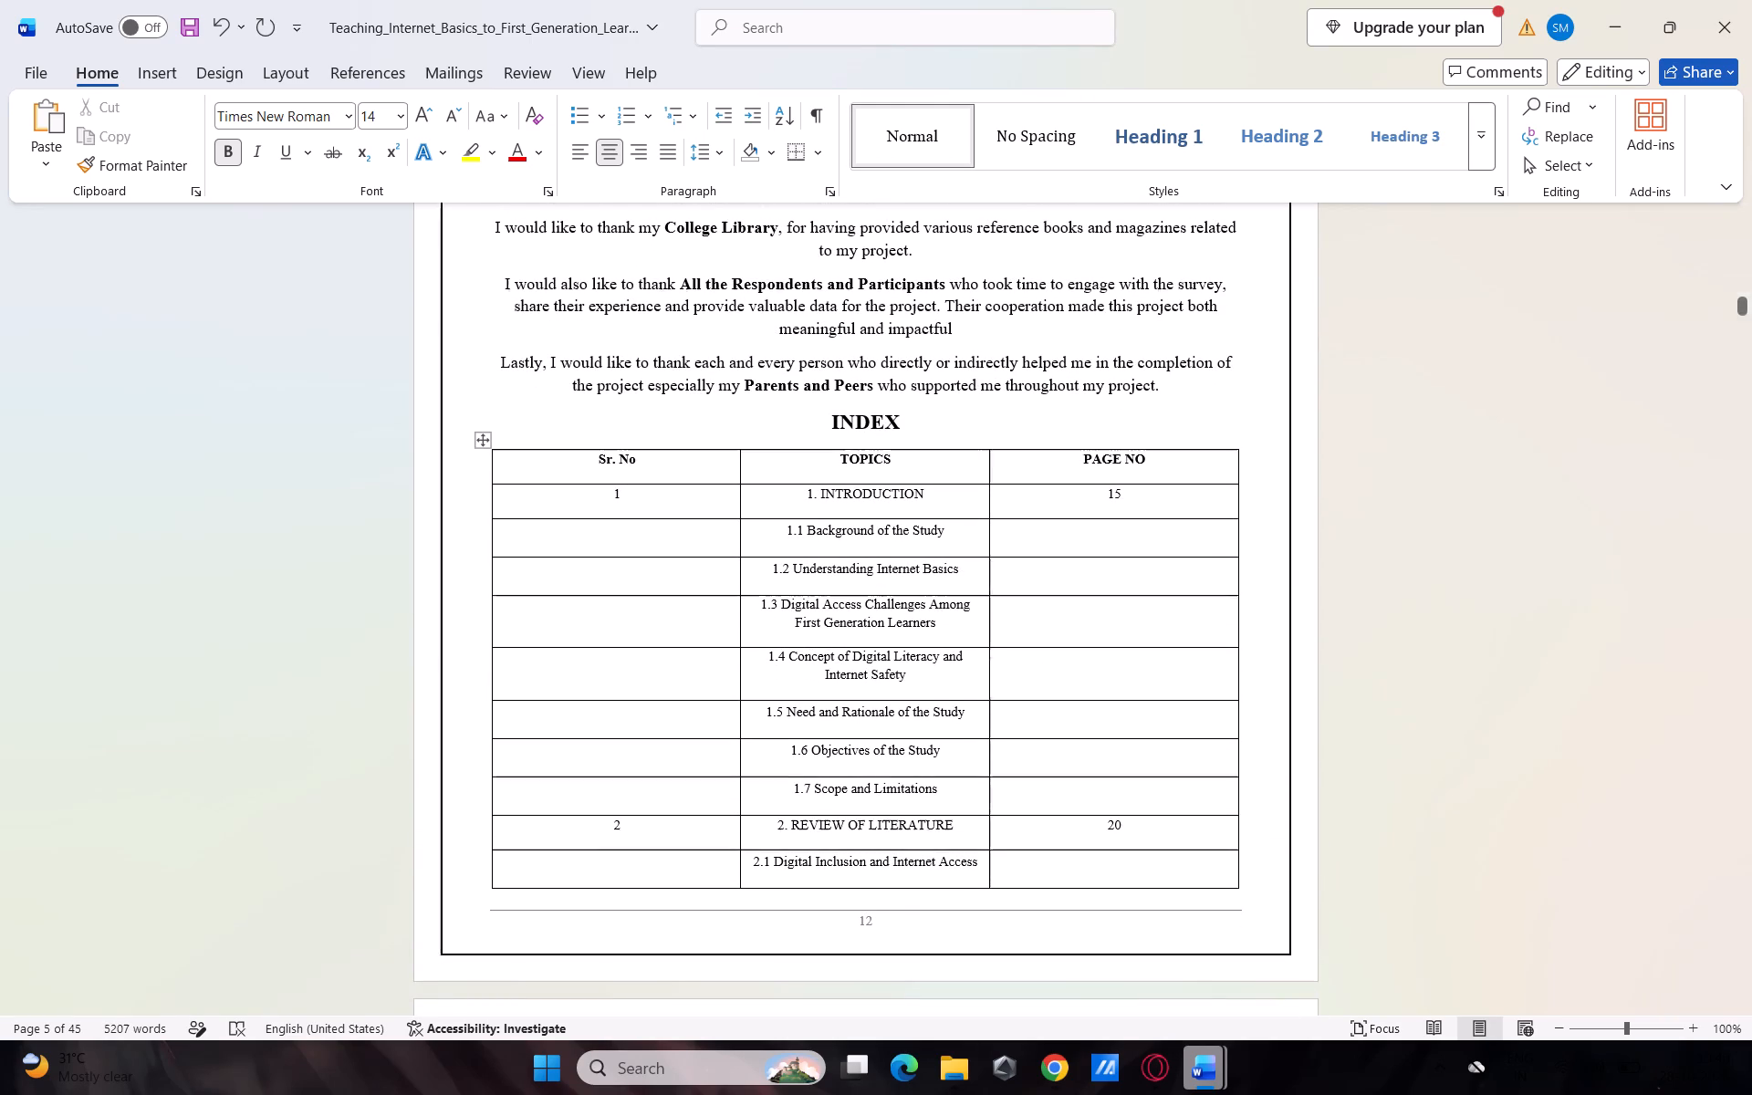
pyautogui.press('Return')
pyautogui.press('Return')
pyautogui.press('Return')
pyautogui.press('Return')
pyautogui.press('Return')
pyautogui.press('Return')
pyautogui.press('Return')
pyautogui.press('Return')
pyautogui.press('Return')
pyautogui.press('Return')
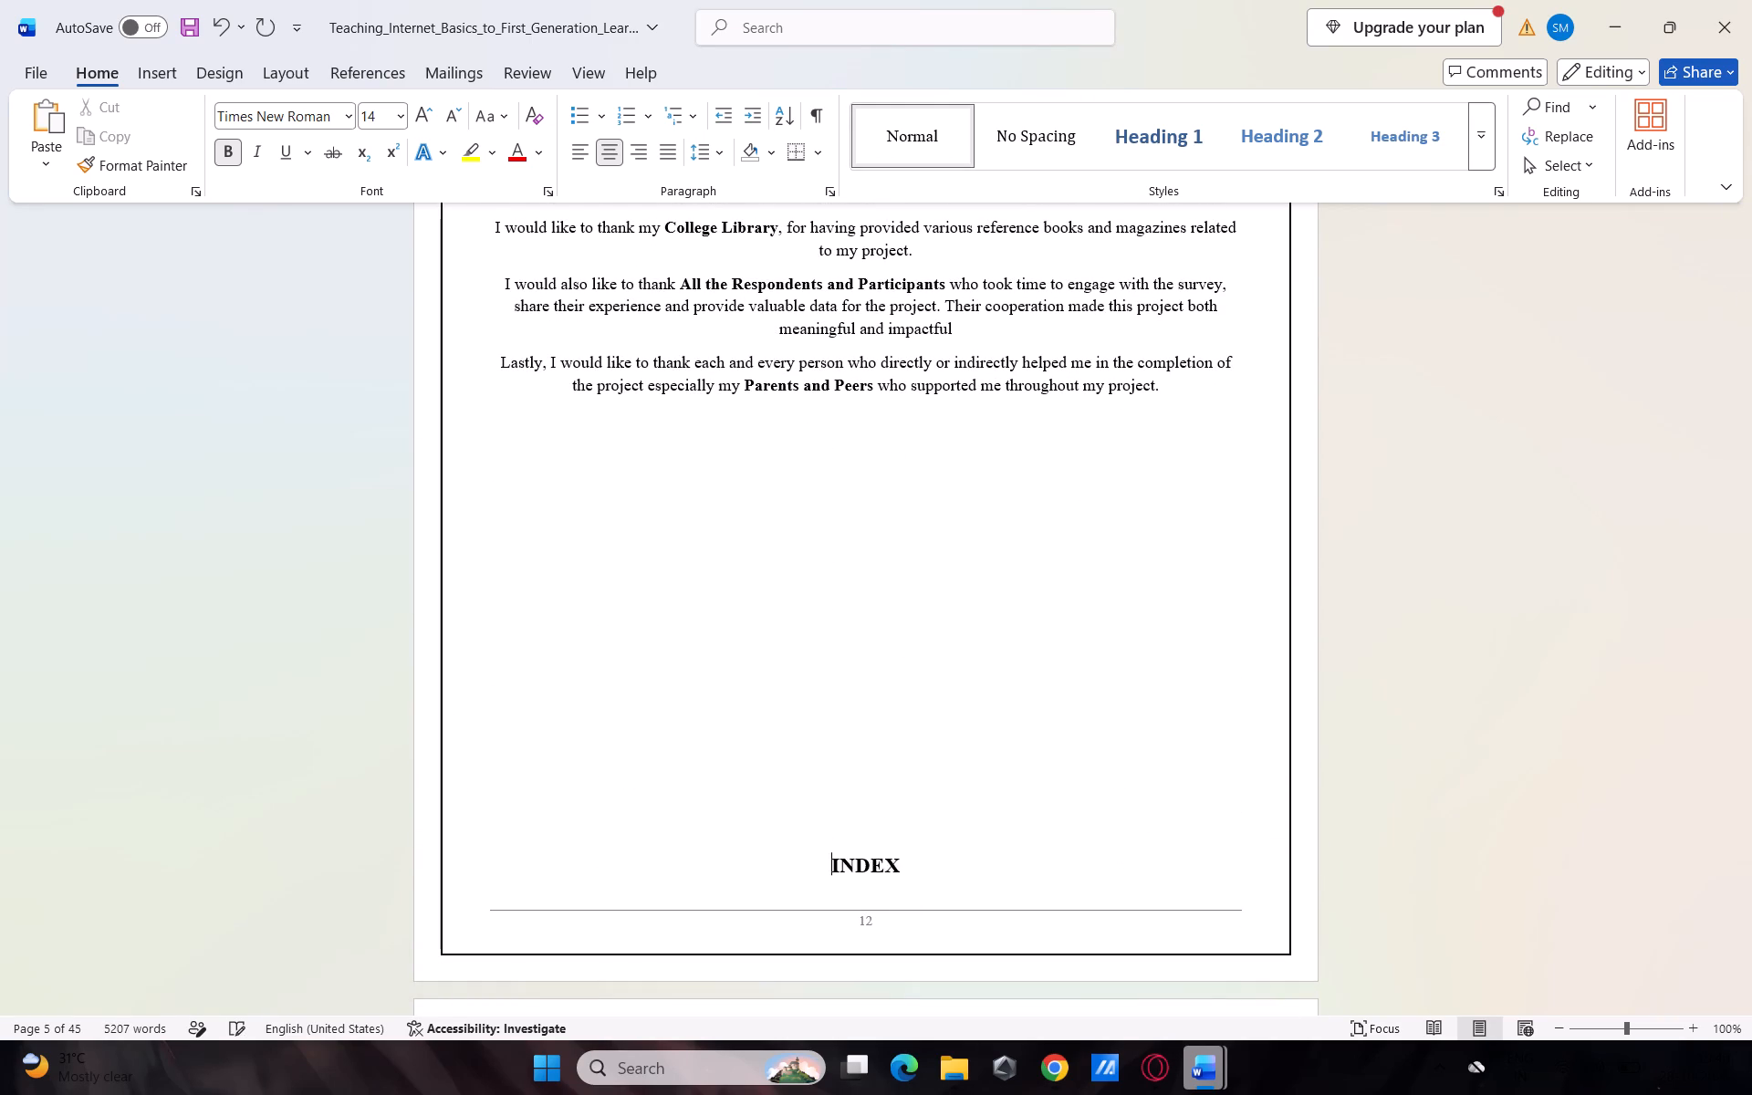
pyautogui.press('Return')
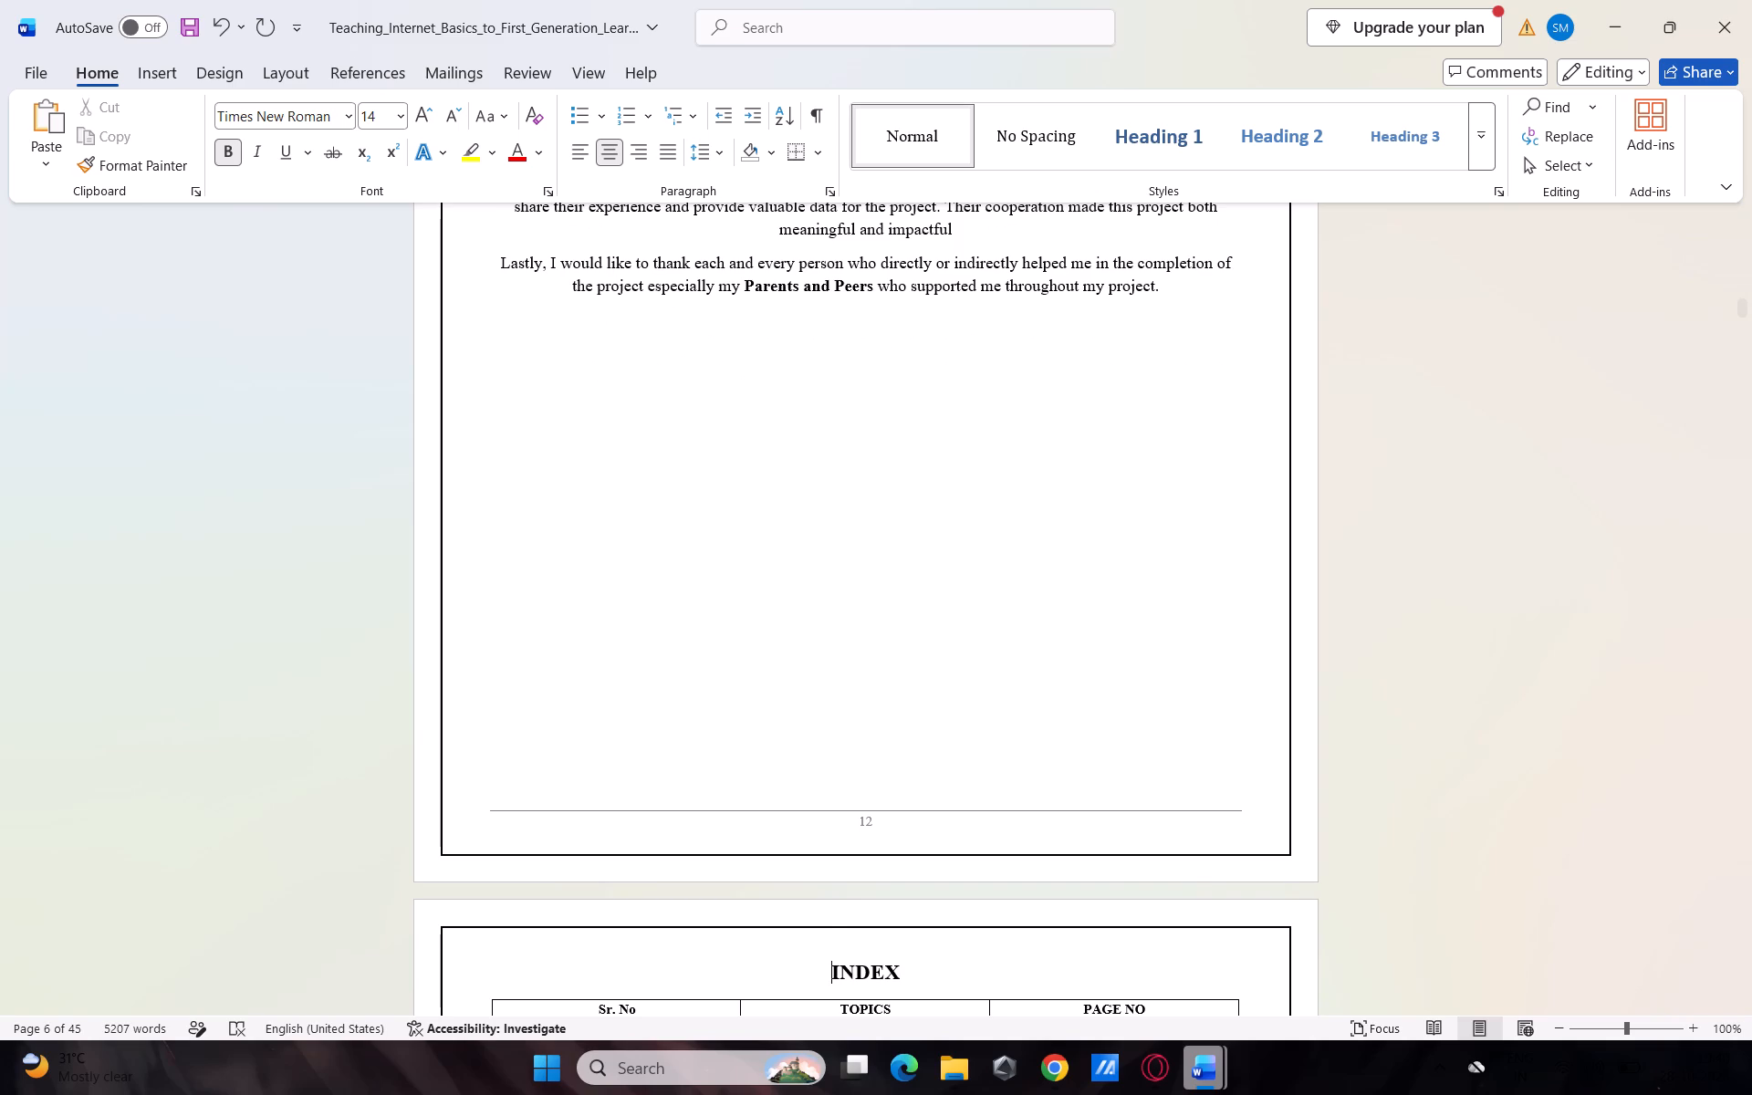
pyautogui.scroll(-1, 269, 501)
pyautogui.scroll(9, 404, 521)
pyautogui.scroll(1, 628, 544)
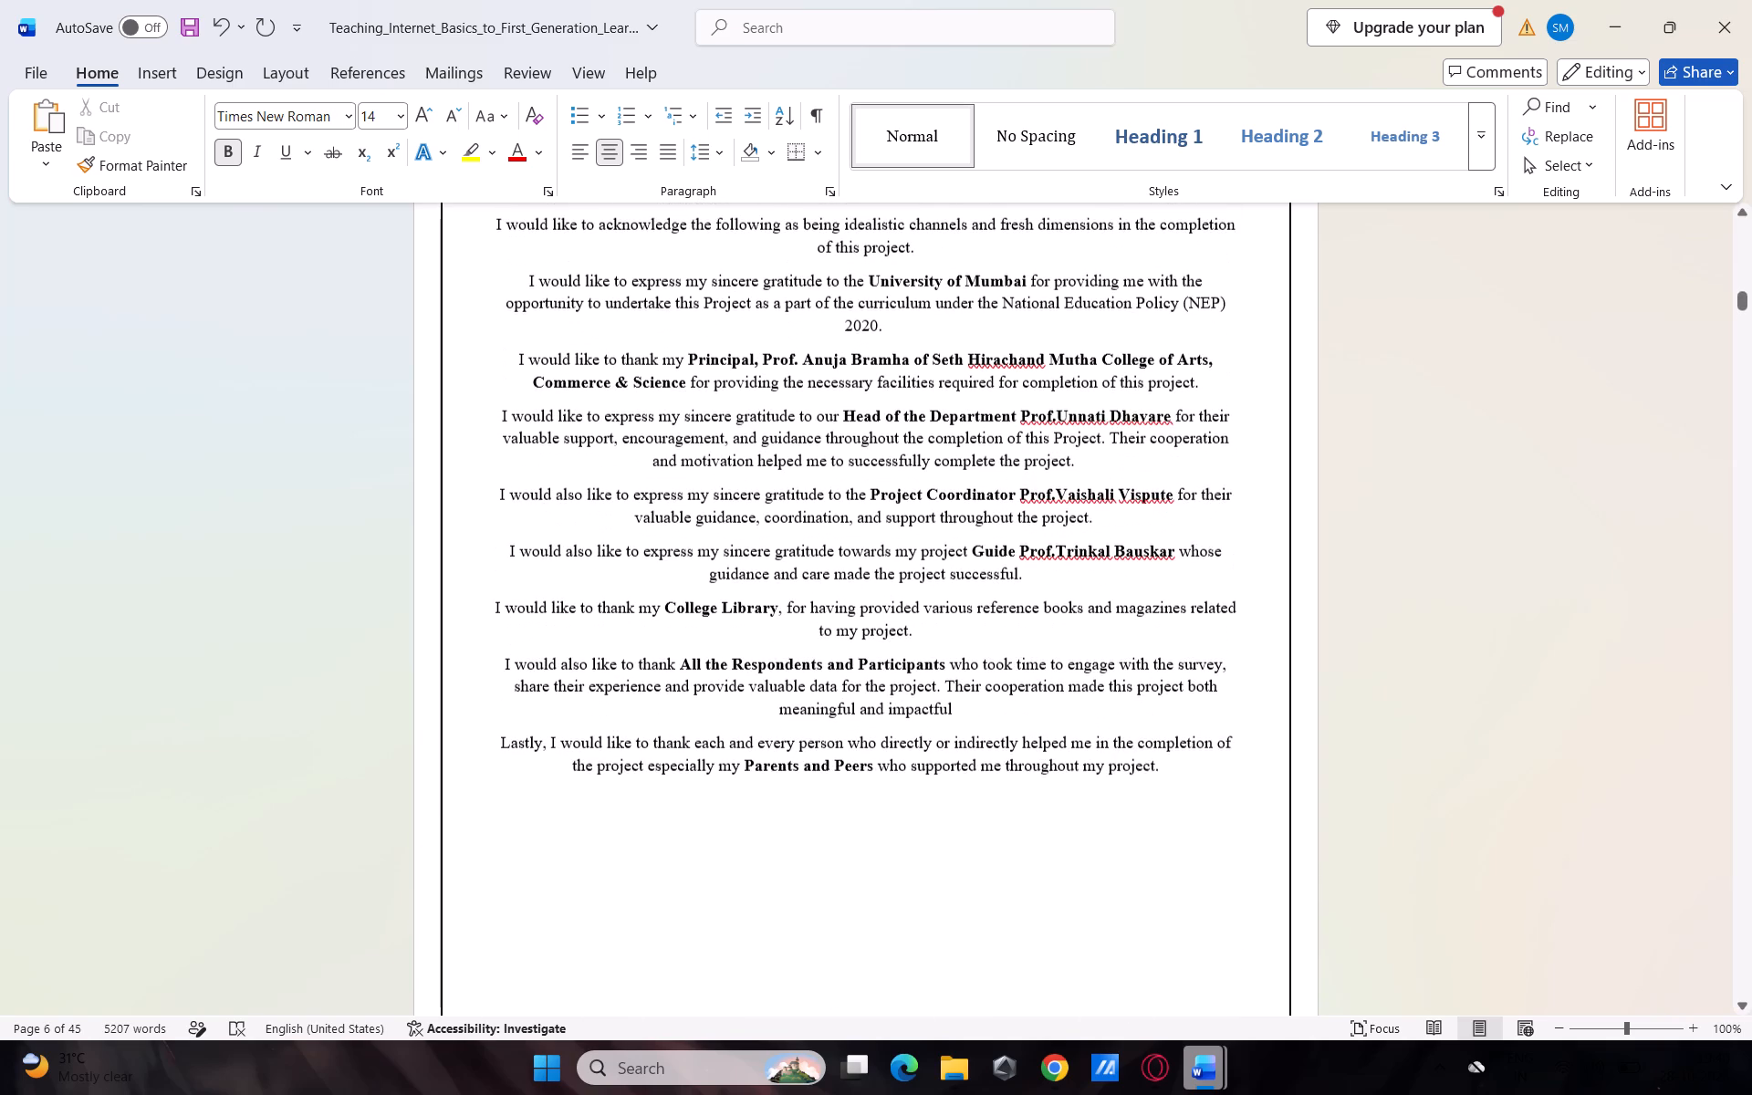
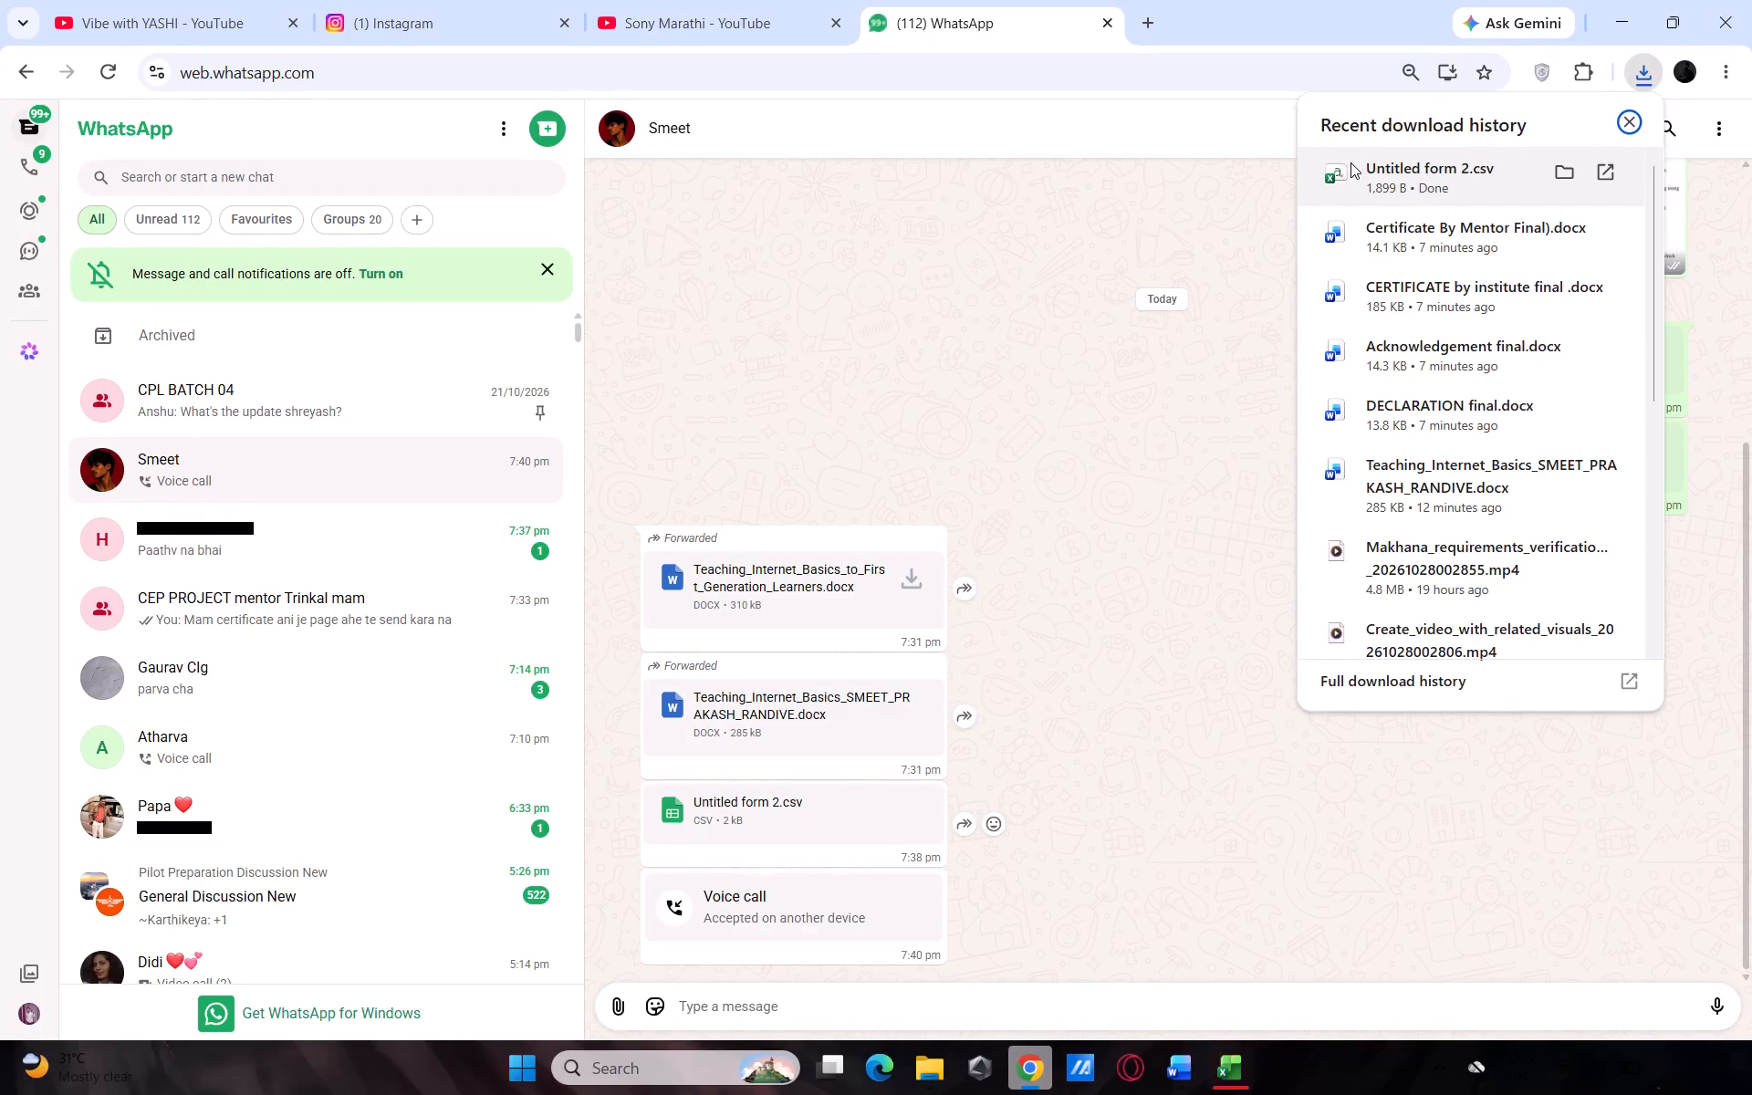
# Look over the survey responses in the Untitled form 2 spreadsheet in Excel, then close it and return to the WhatsApp chat.
pyautogui.click(1236, 1079)
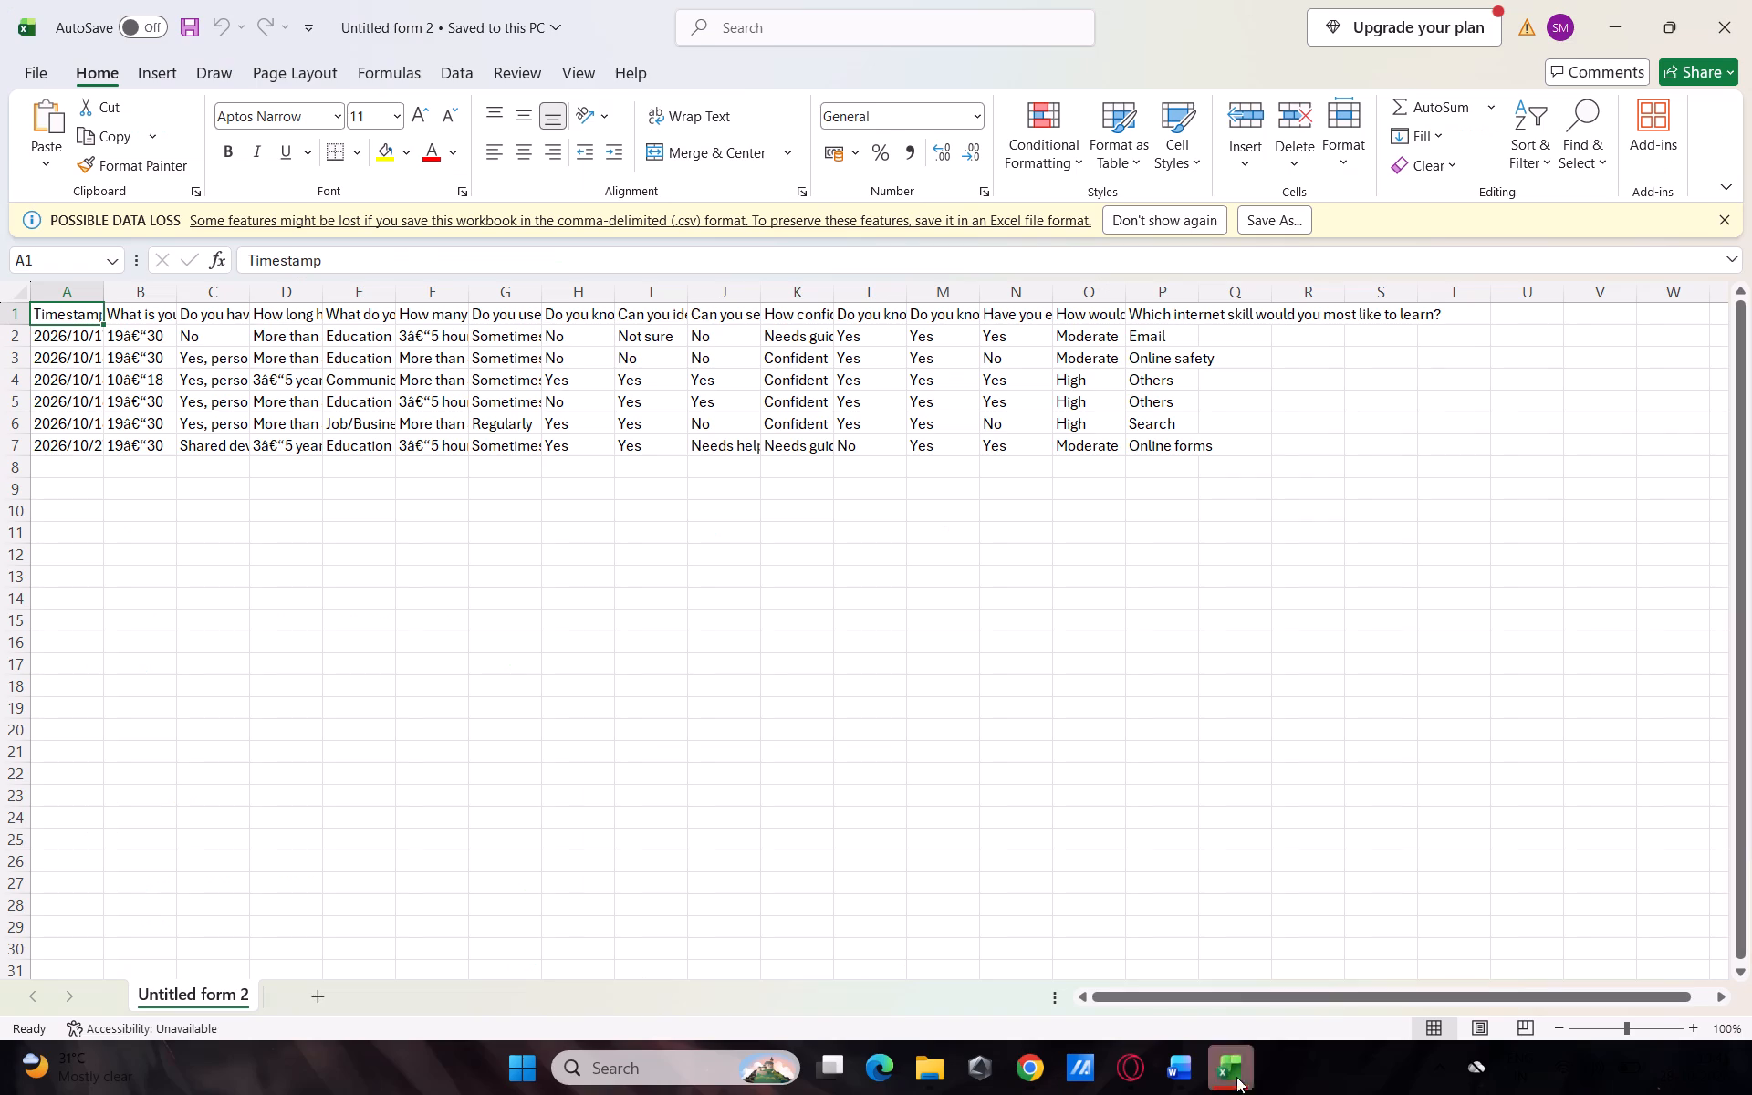
pyautogui.scroll(2, 598, 746)
pyautogui.scroll(-2, 582, 738)
pyautogui.scroll(3, 582, 738)
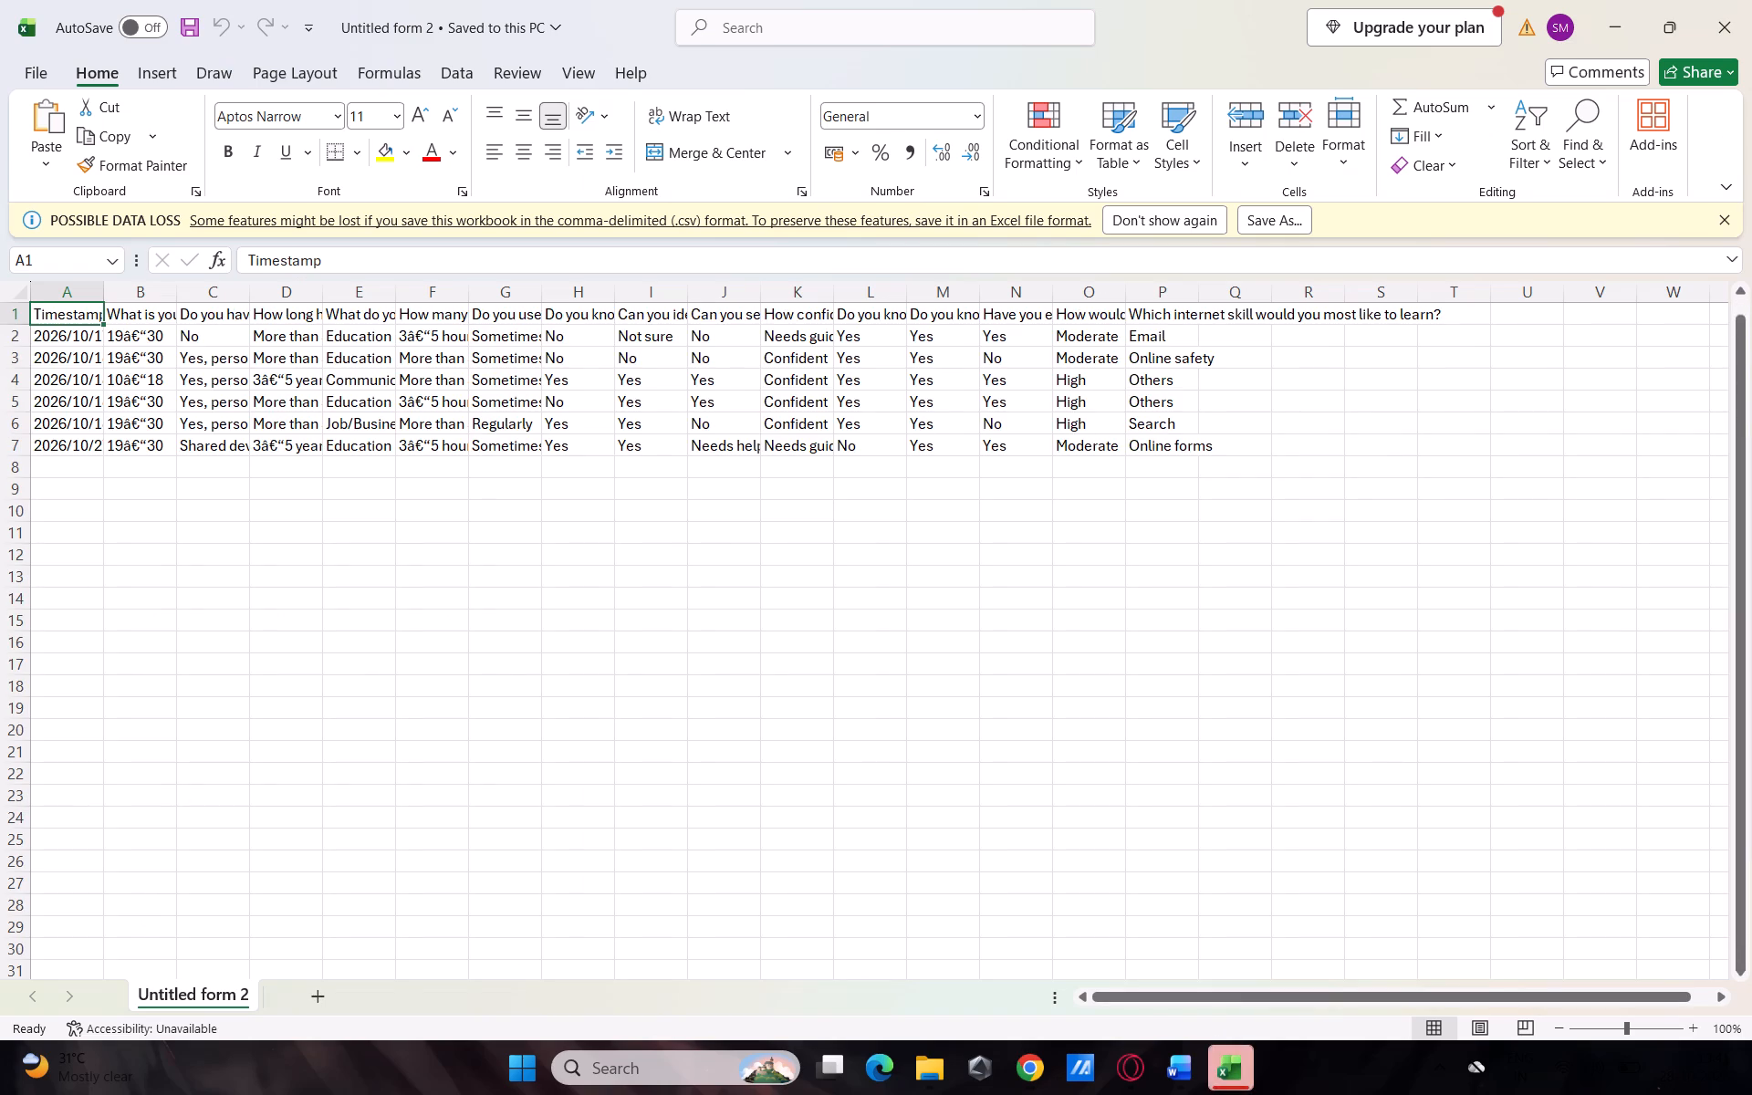
pyautogui.scroll(4, 589, 727)
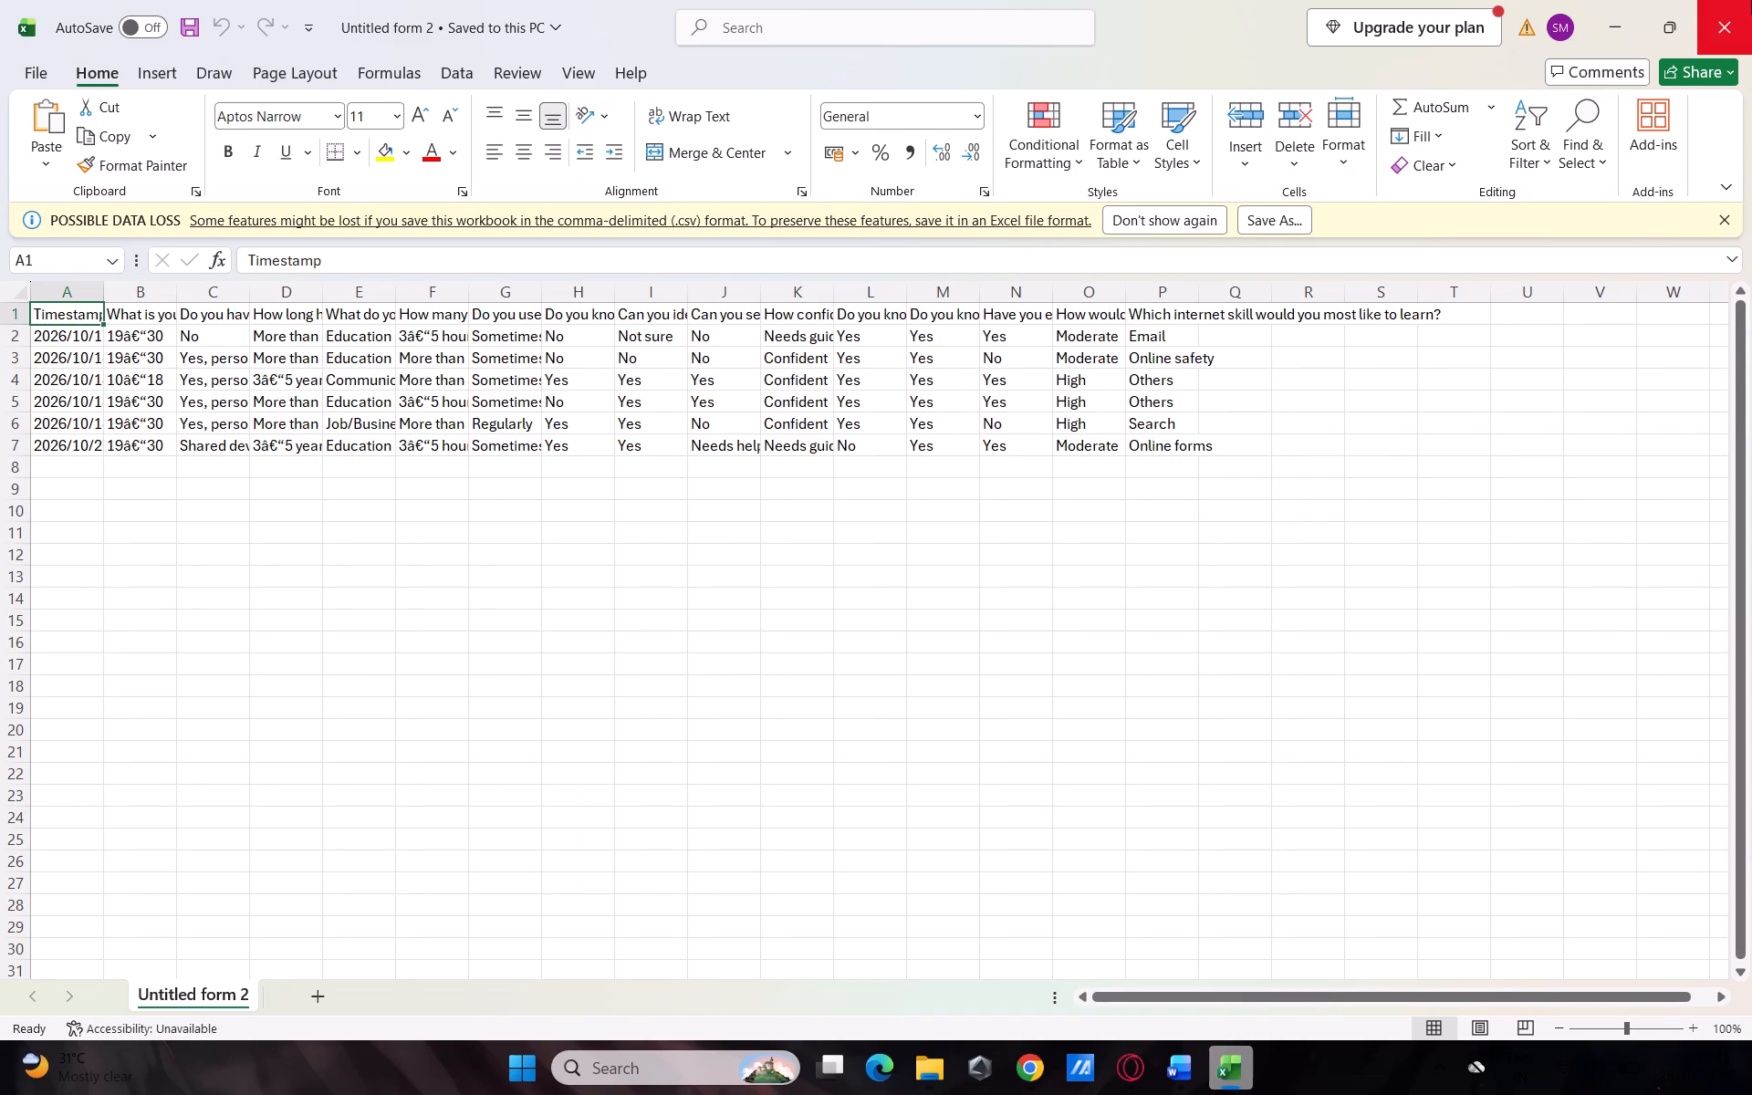
pyautogui.click(1751, 0)
pyautogui.scroll(-1, 862, 696)
pyautogui.scroll(1, 868, 685)
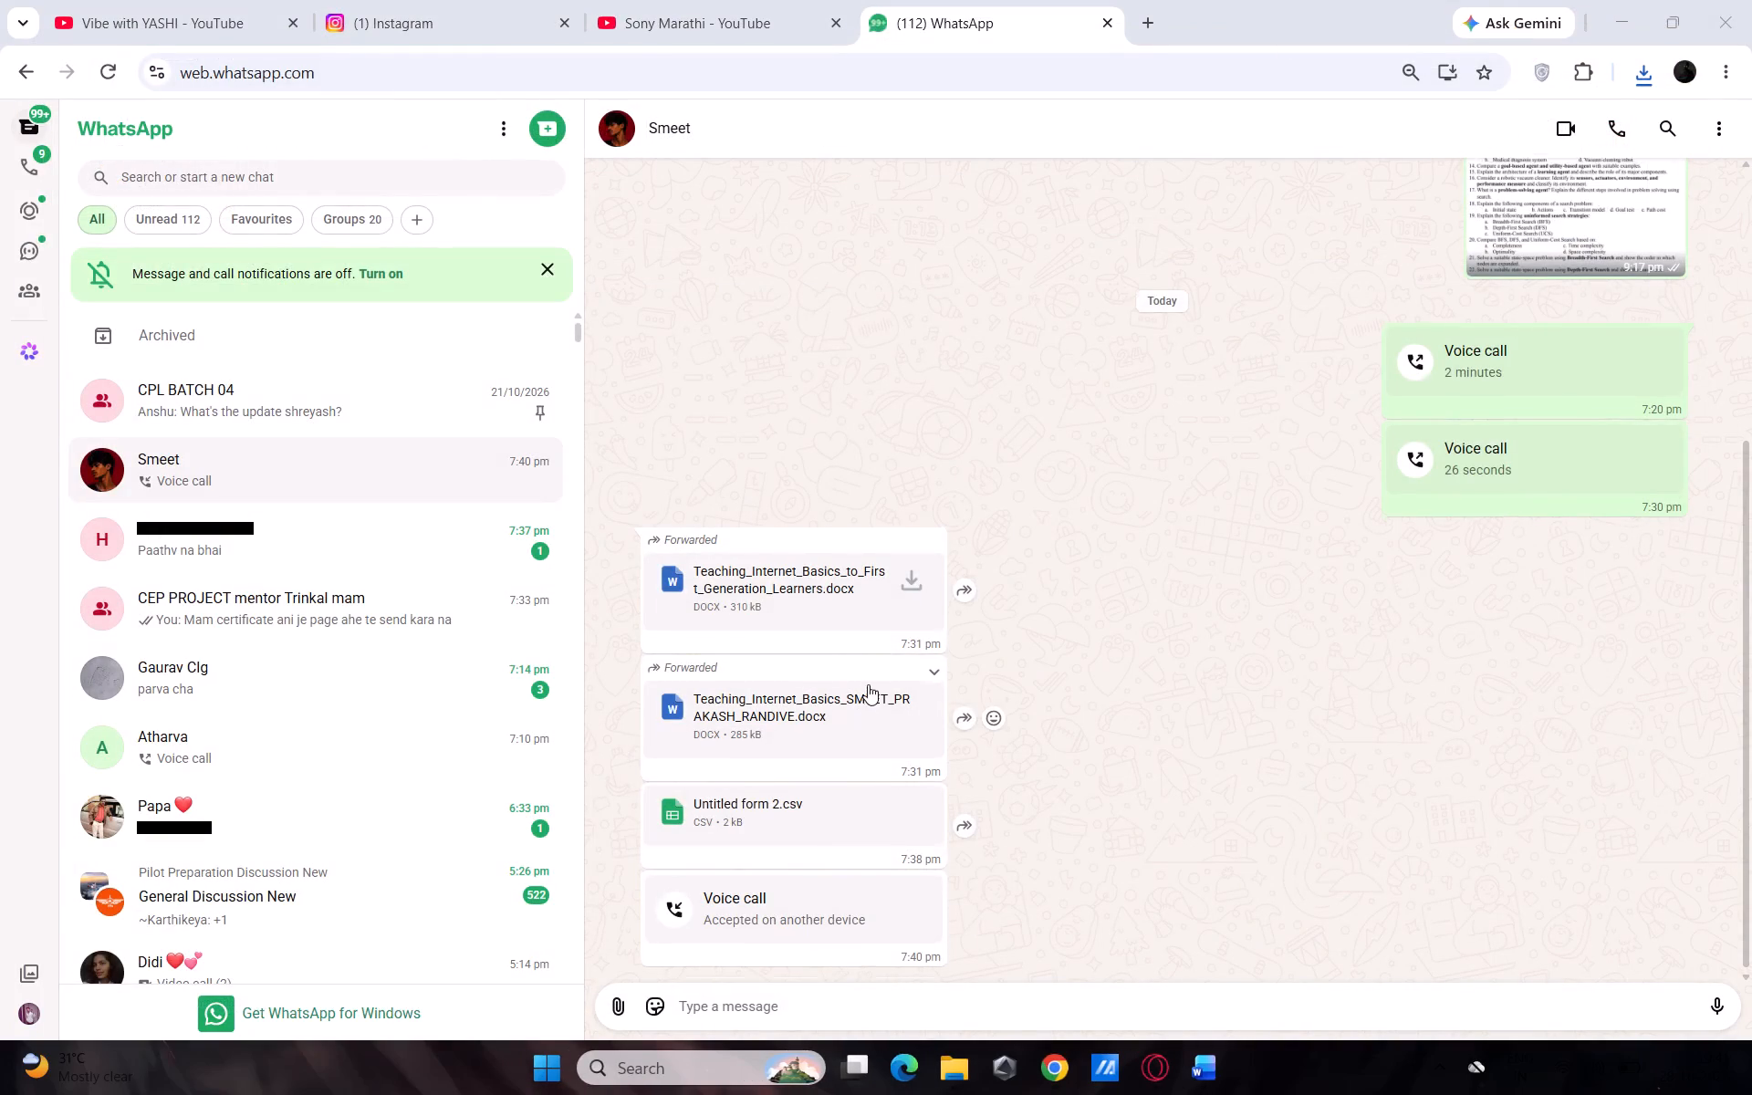
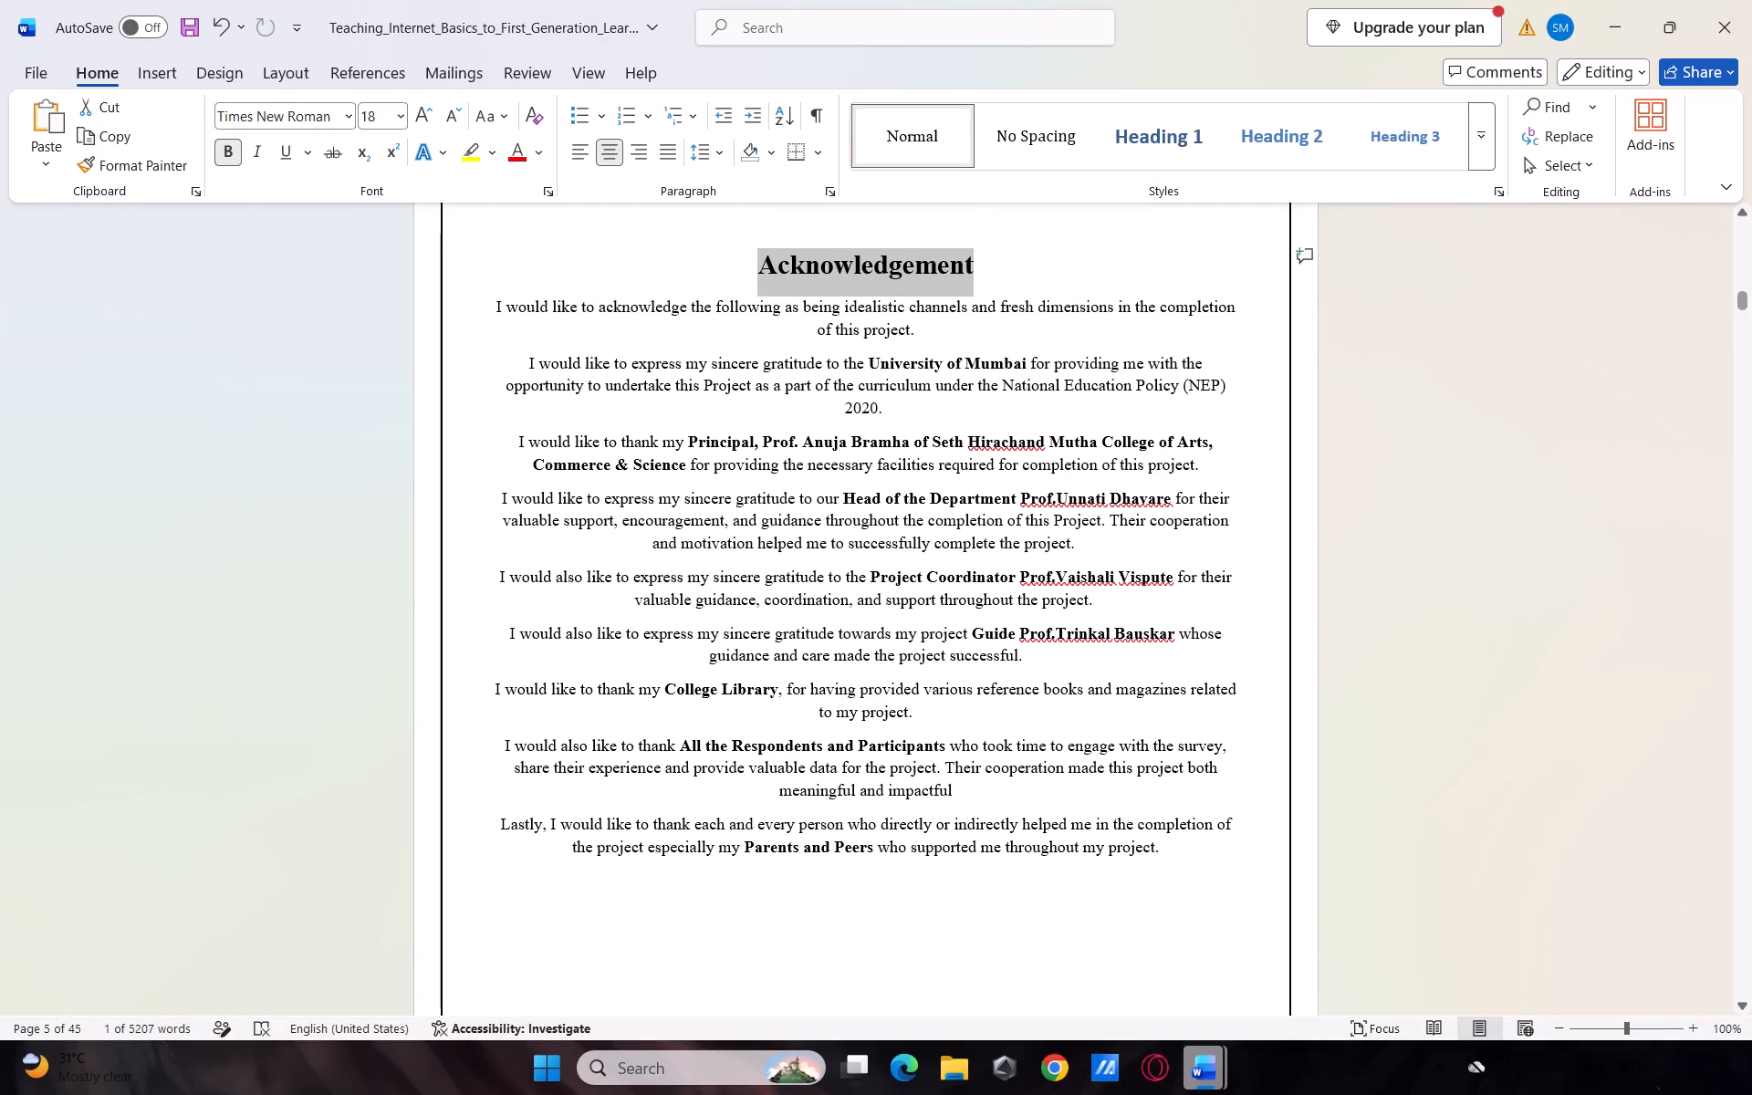
# Insert a blank line between the "Acknowledgement" heading and the first paragraph below it.
pyautogui.scroll(7, 715, 442)
pyautogui.scroll(-2, 728, 448)
pyautogui.click(282, 492)
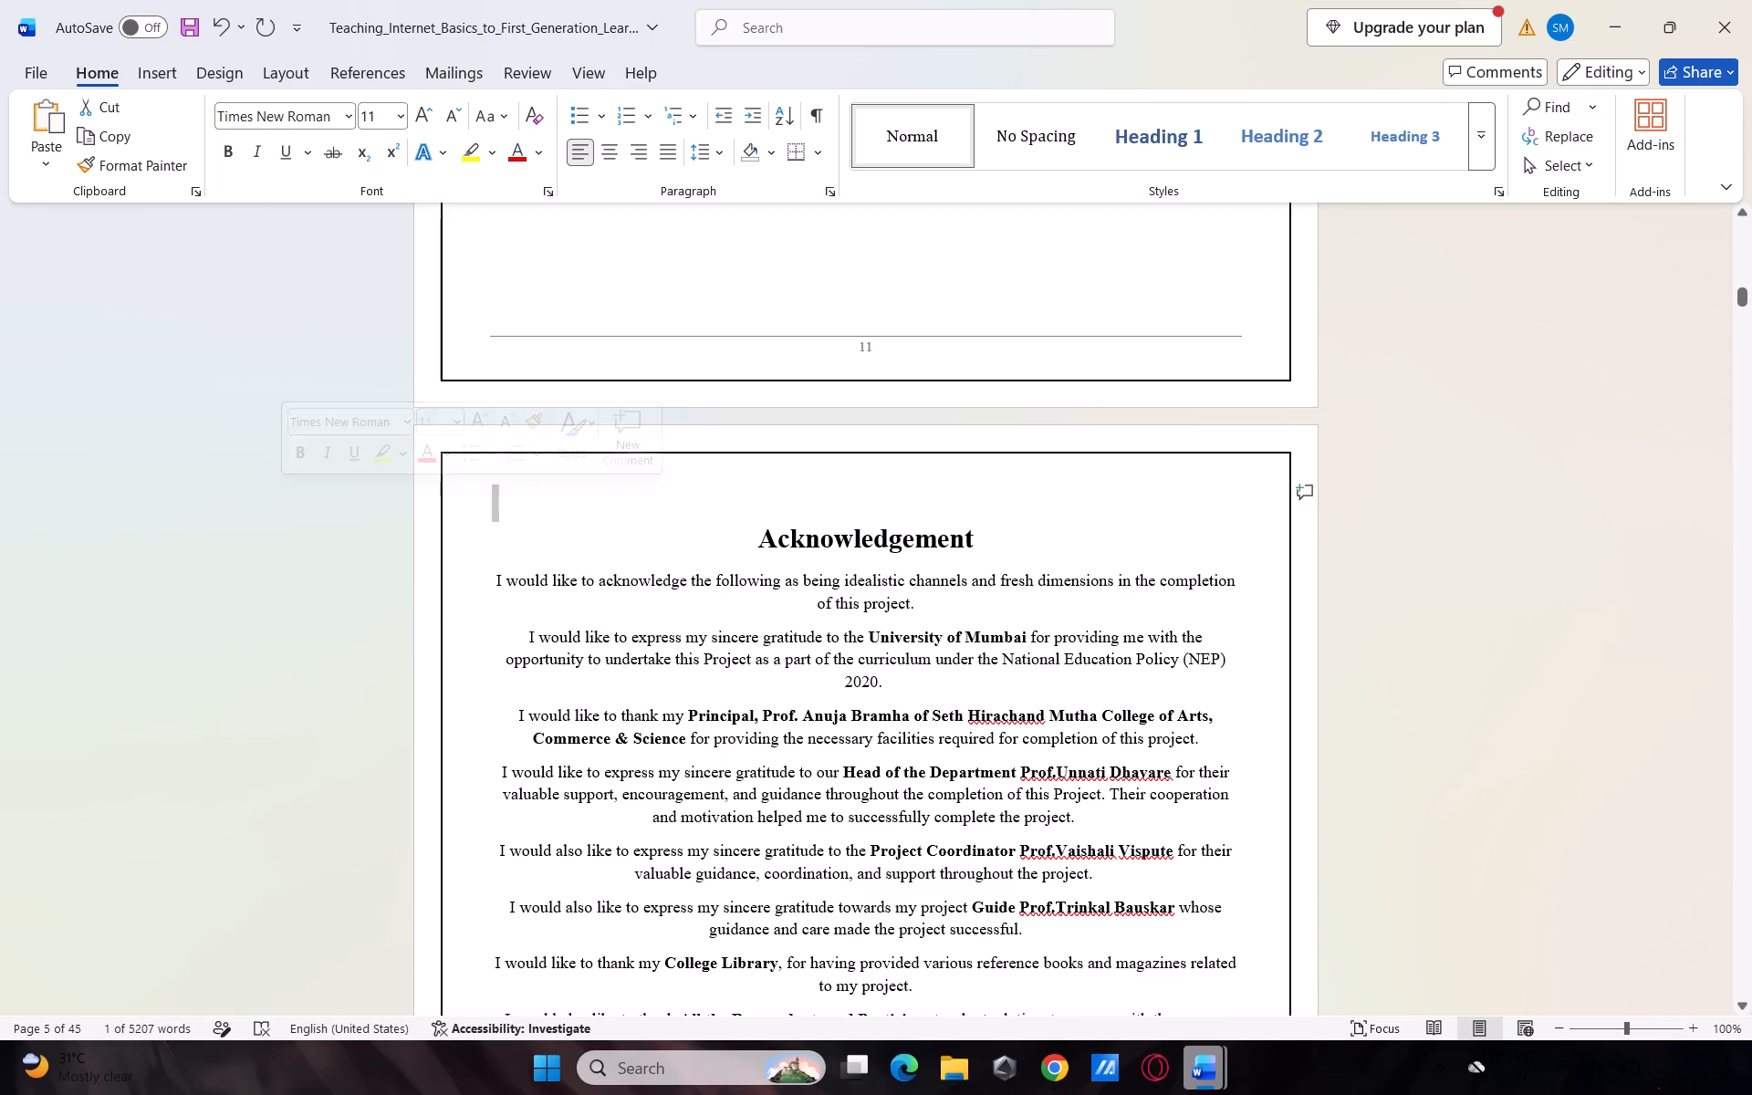
pyautogui.click(1034, 542)
pyautogui.press('Return')
# Review the spacing and layout of the Acknowledgement page from its heading through the closing "Lastly" paragraph.
pyautogui.scroll(-5, 1052, 543)
pyautogui.scroll(1, 809, 840)
pyautogui.scroll(-11, 815, 859)
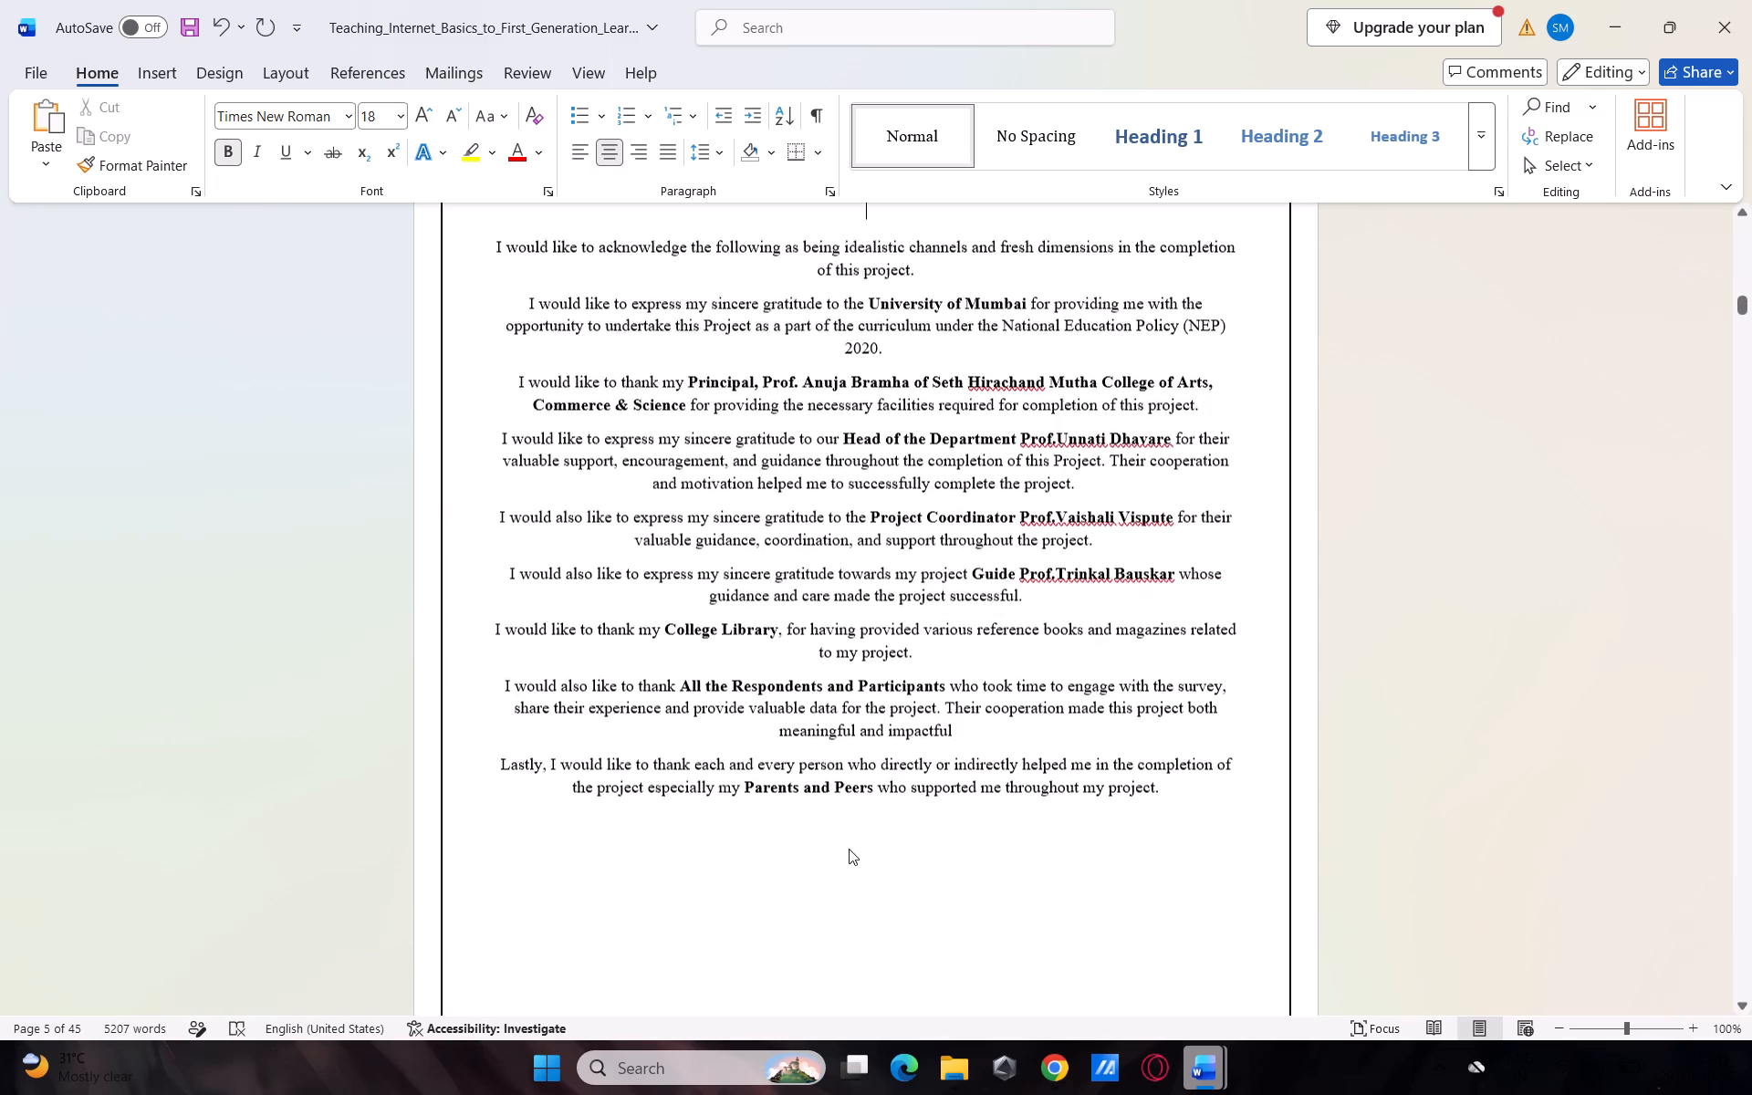
pyautogui.scroll(-14, 849, 849)
pyautogui.scroll(20, 839, 840)
pyautogui.scroll(1, 839, 840)
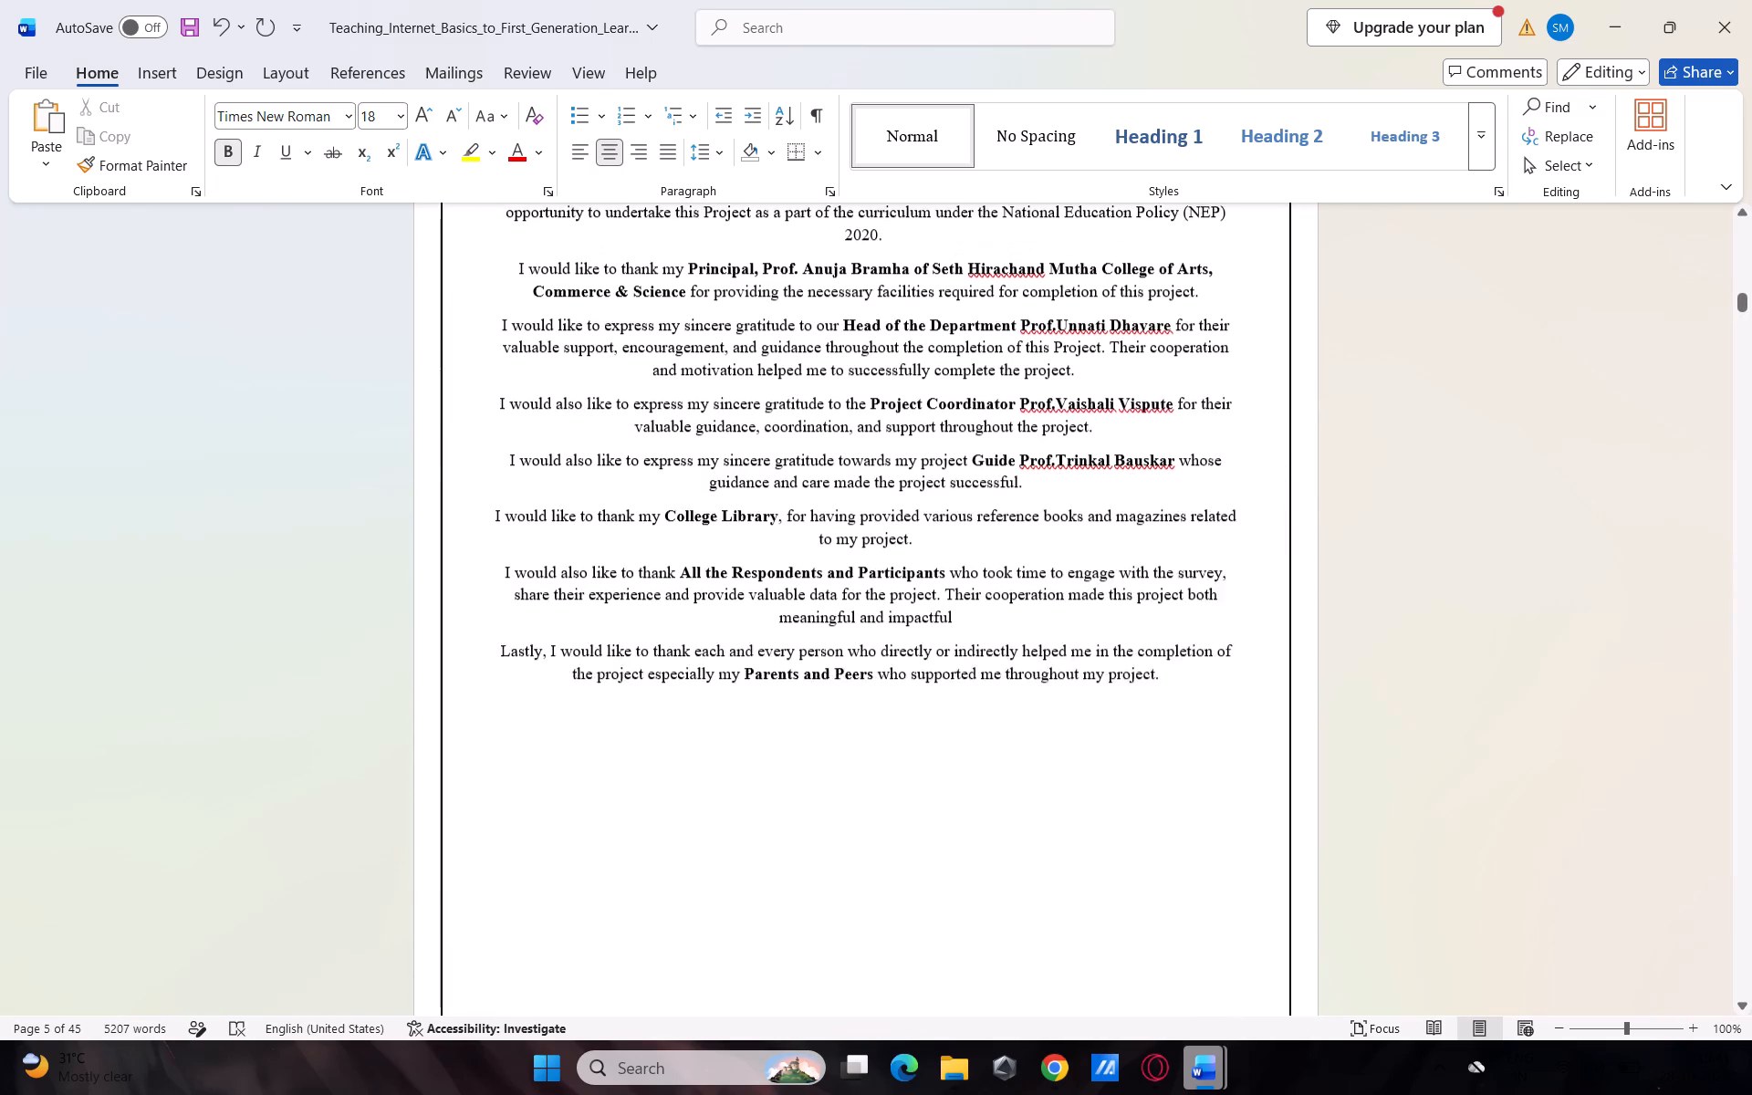
pyautogui.scroll(1, 777, 802)
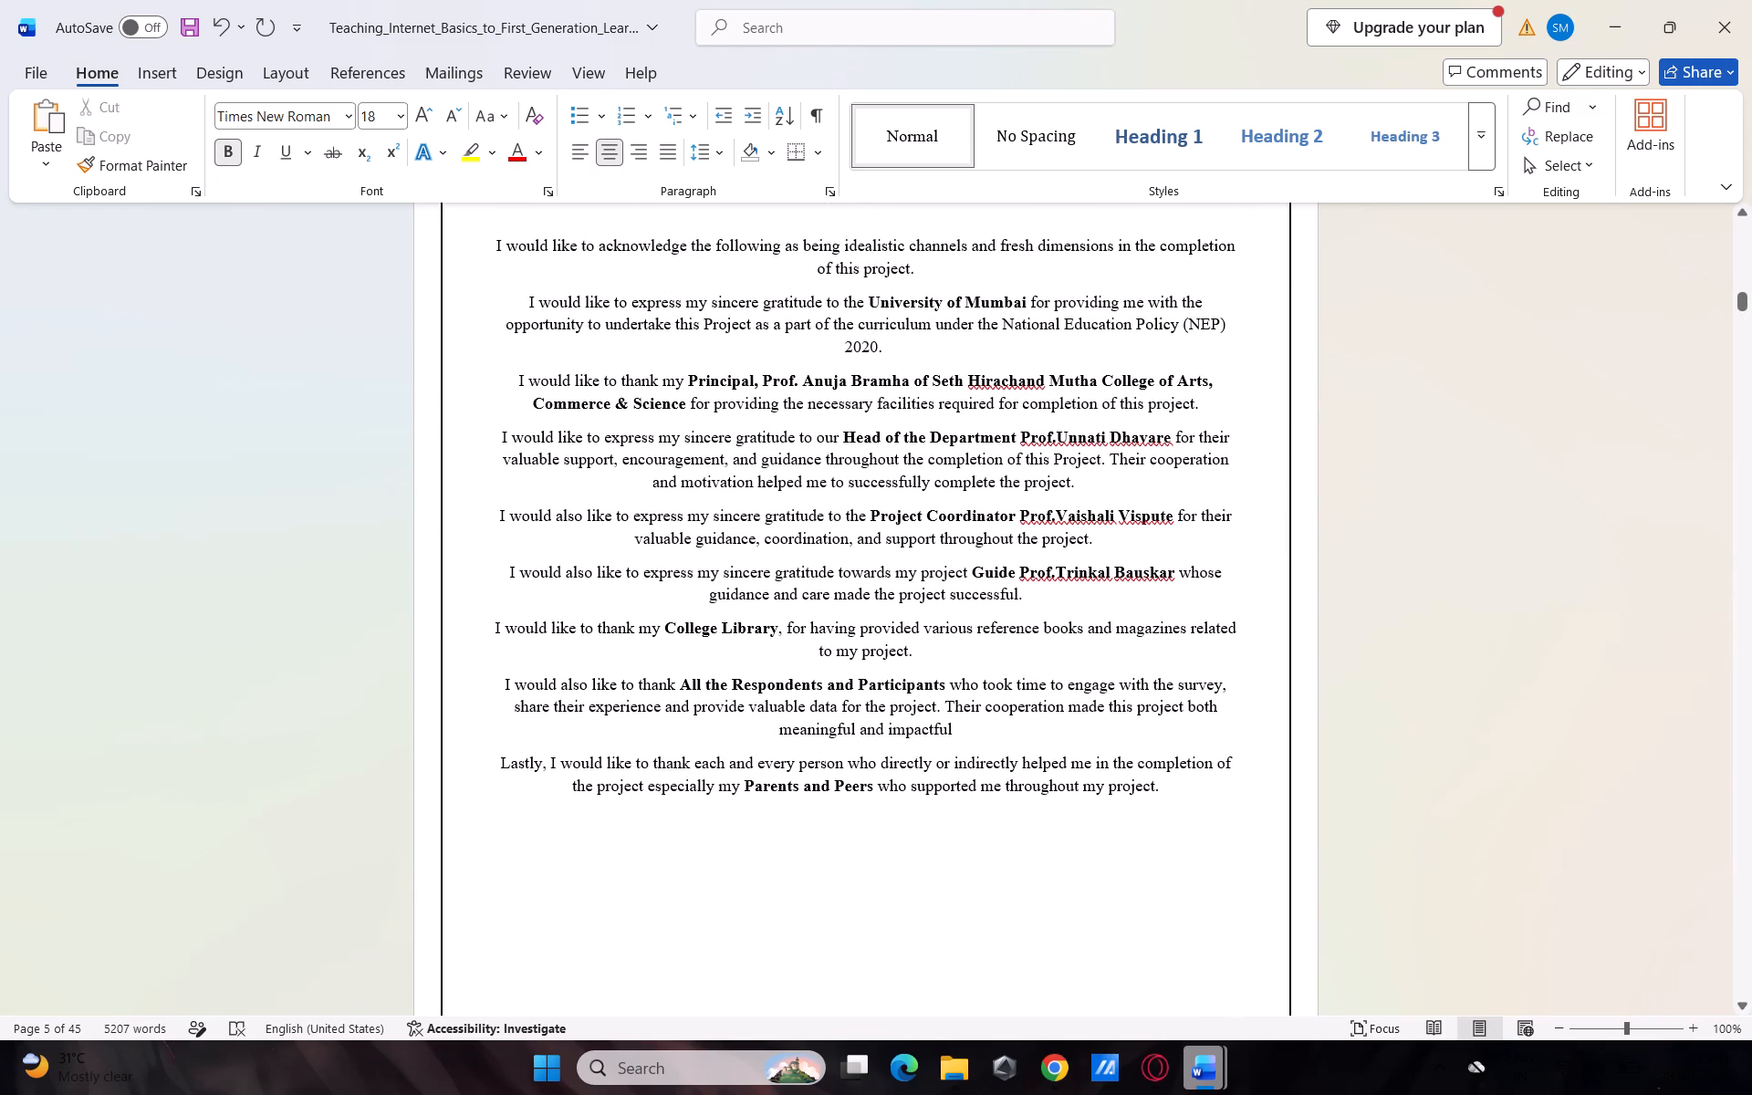
pyautogui.scroll(1, 768, 779)
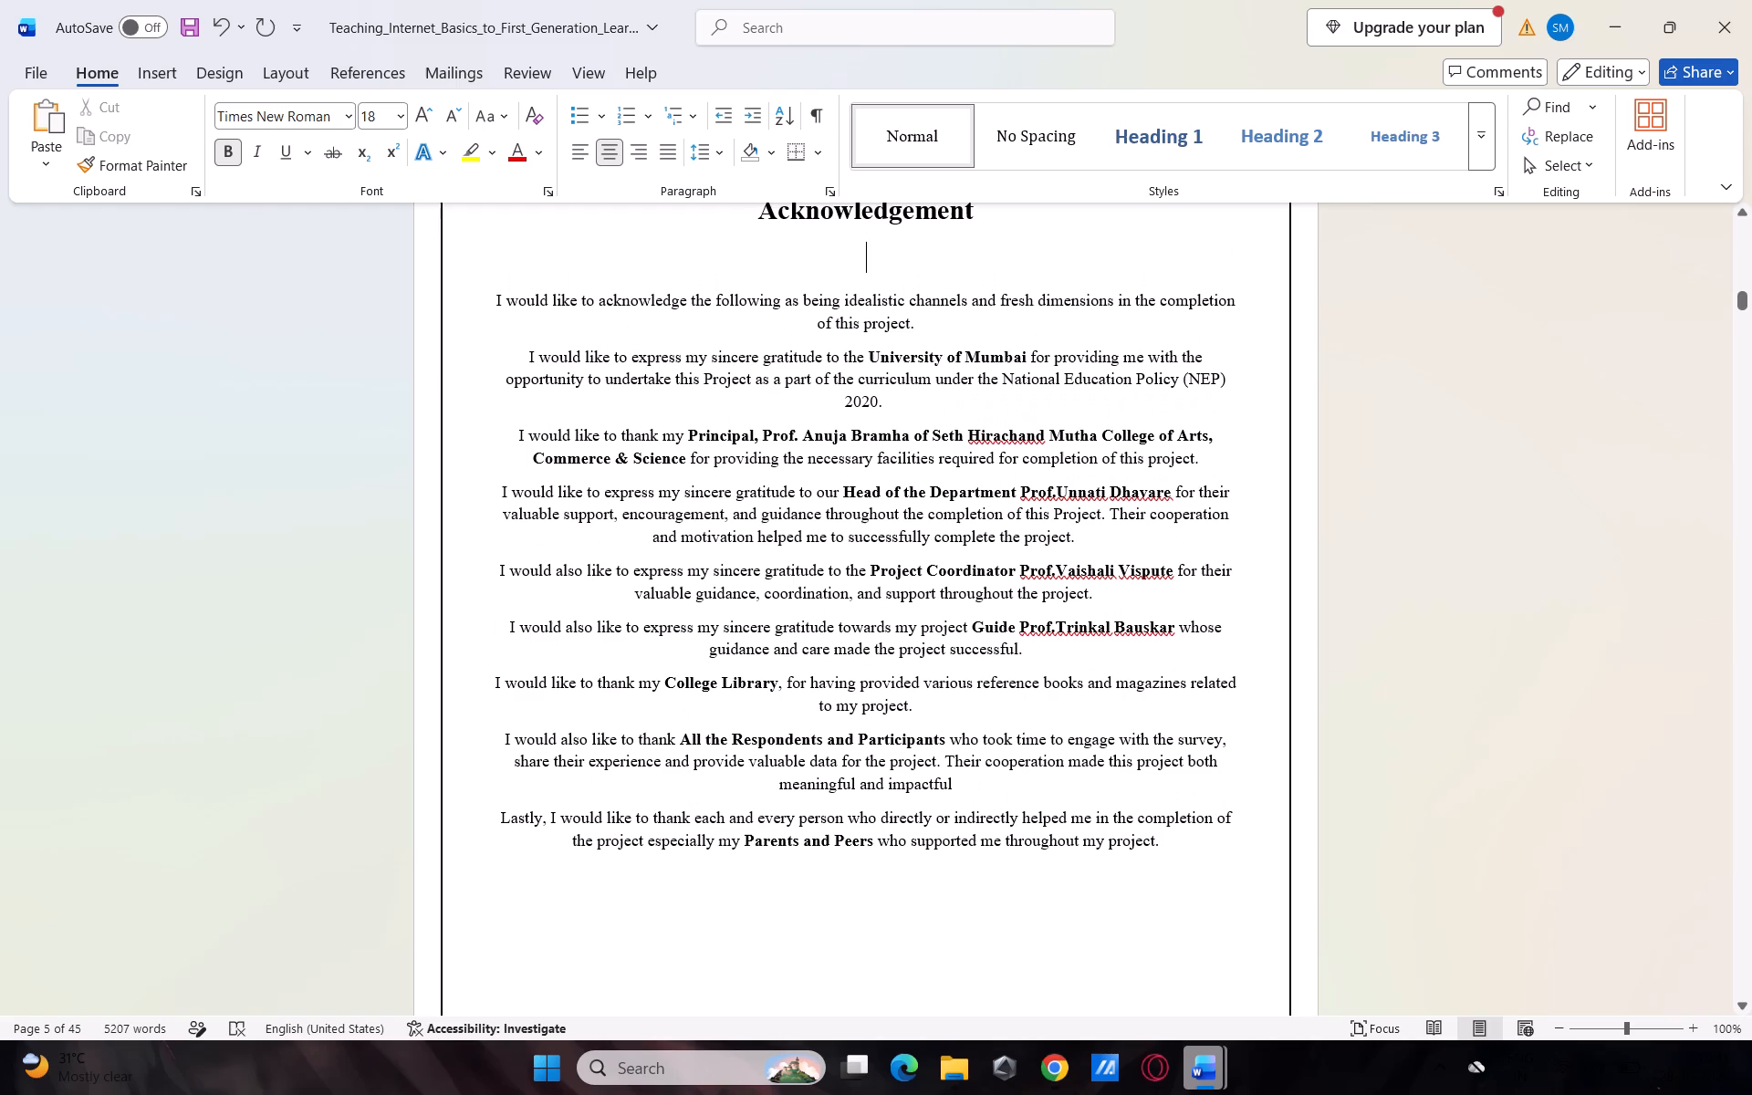
pyautogui.scroll(-2, 980, 721)
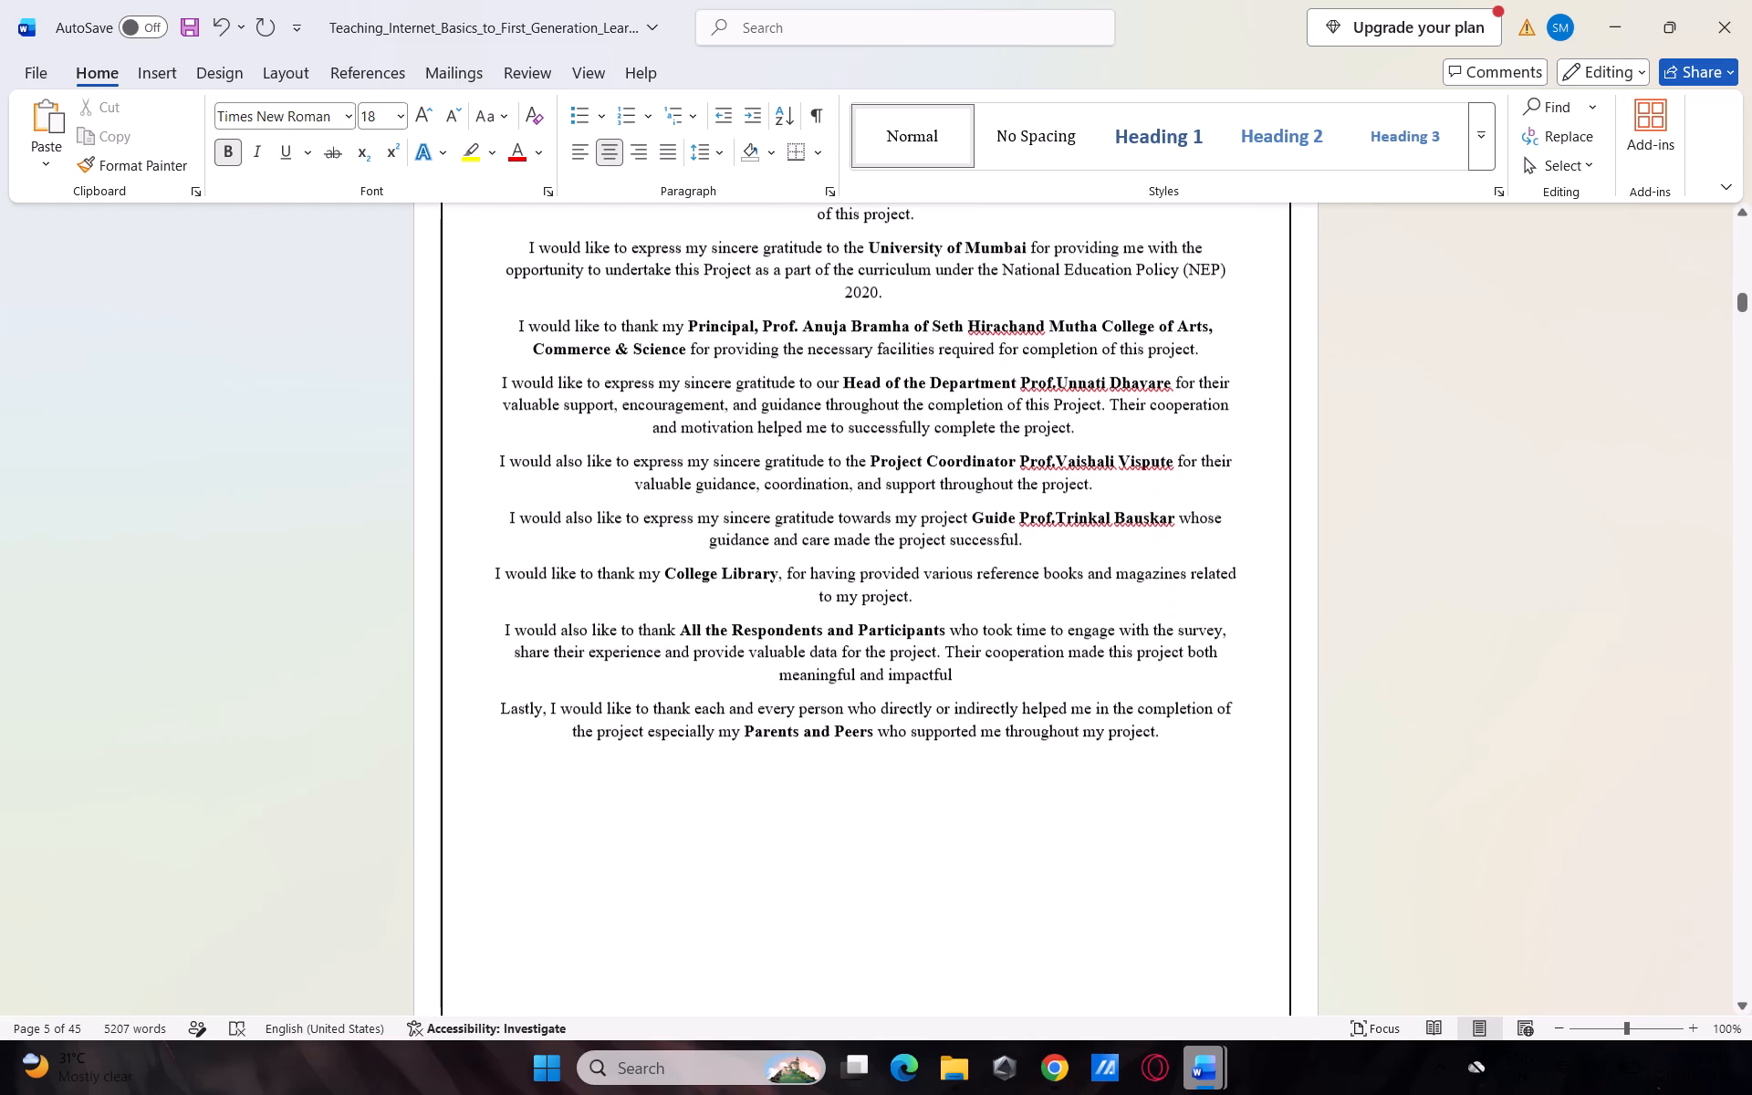
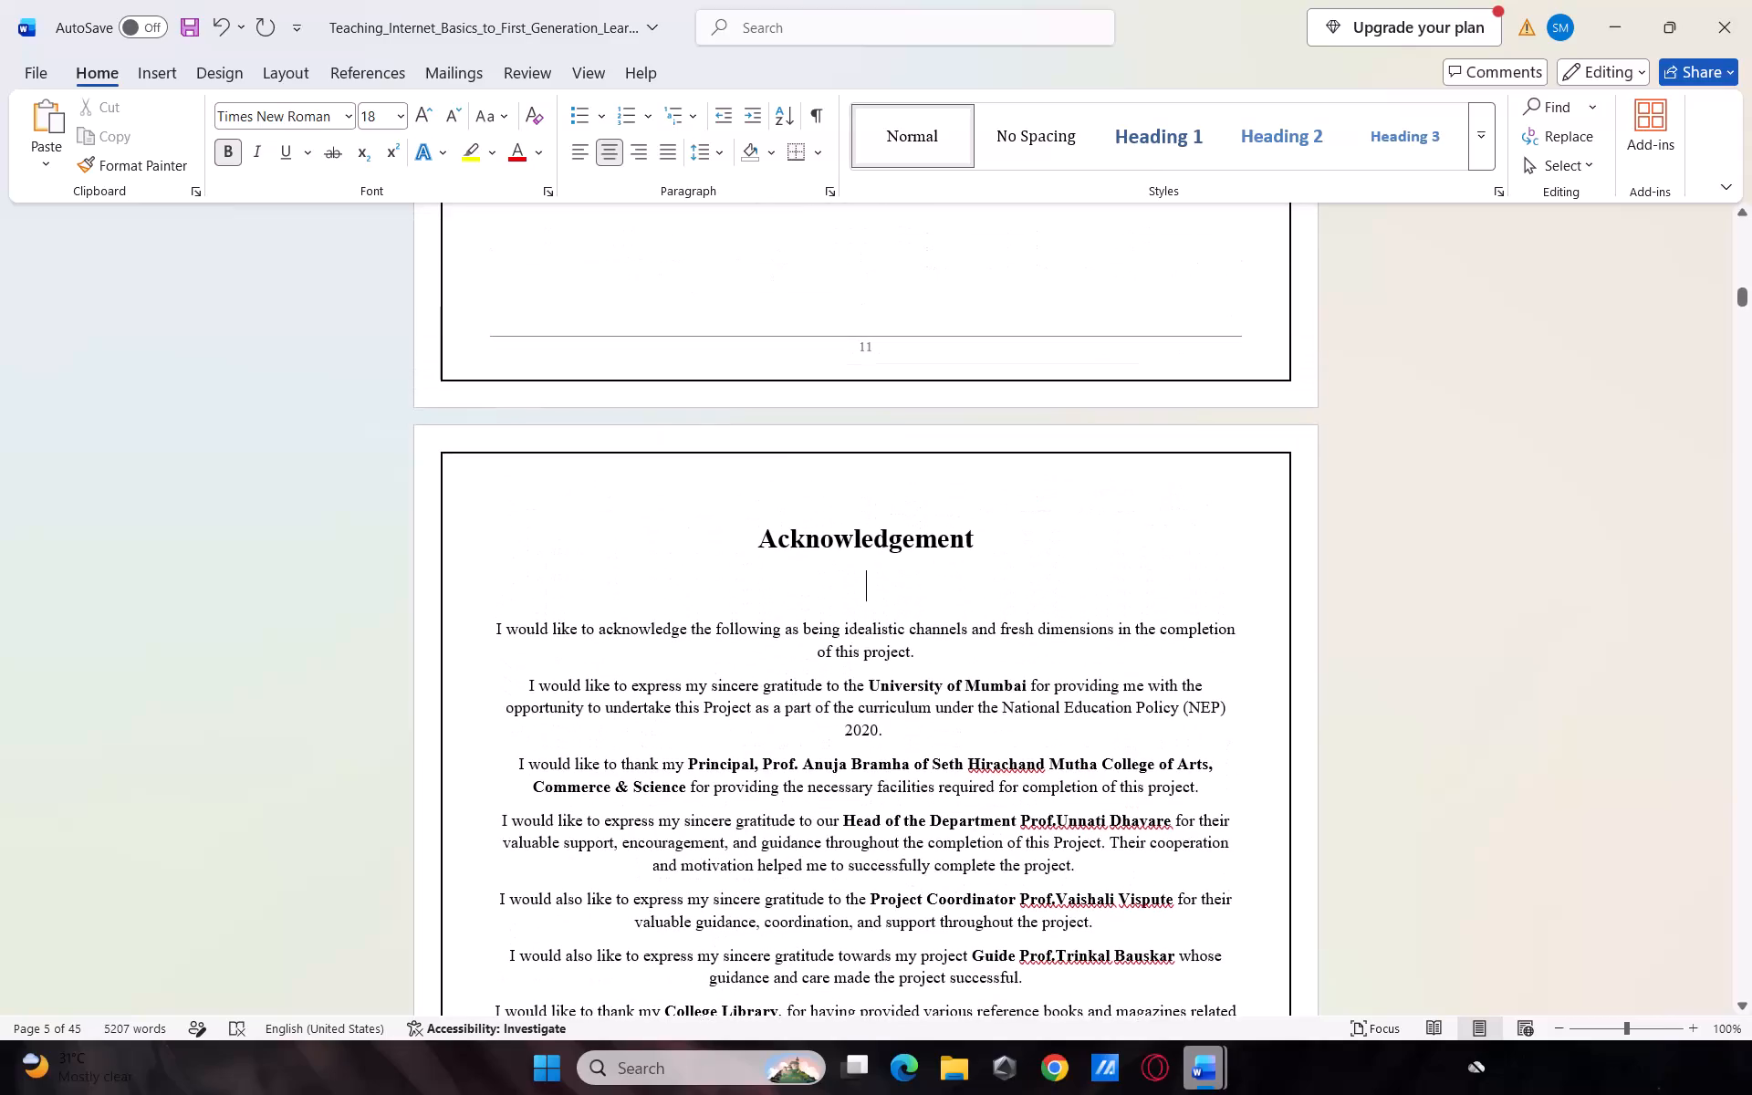
# Copy the report's whole acknowledgement text, from the blank line above the "Acknowledgement" heading through the closing "Lastly" paragraph.
pyautogui.scroll(-8, 673, 462)
pyautogui.moveTo(1179, 765); pyautogui.dragTo(1179, 760)
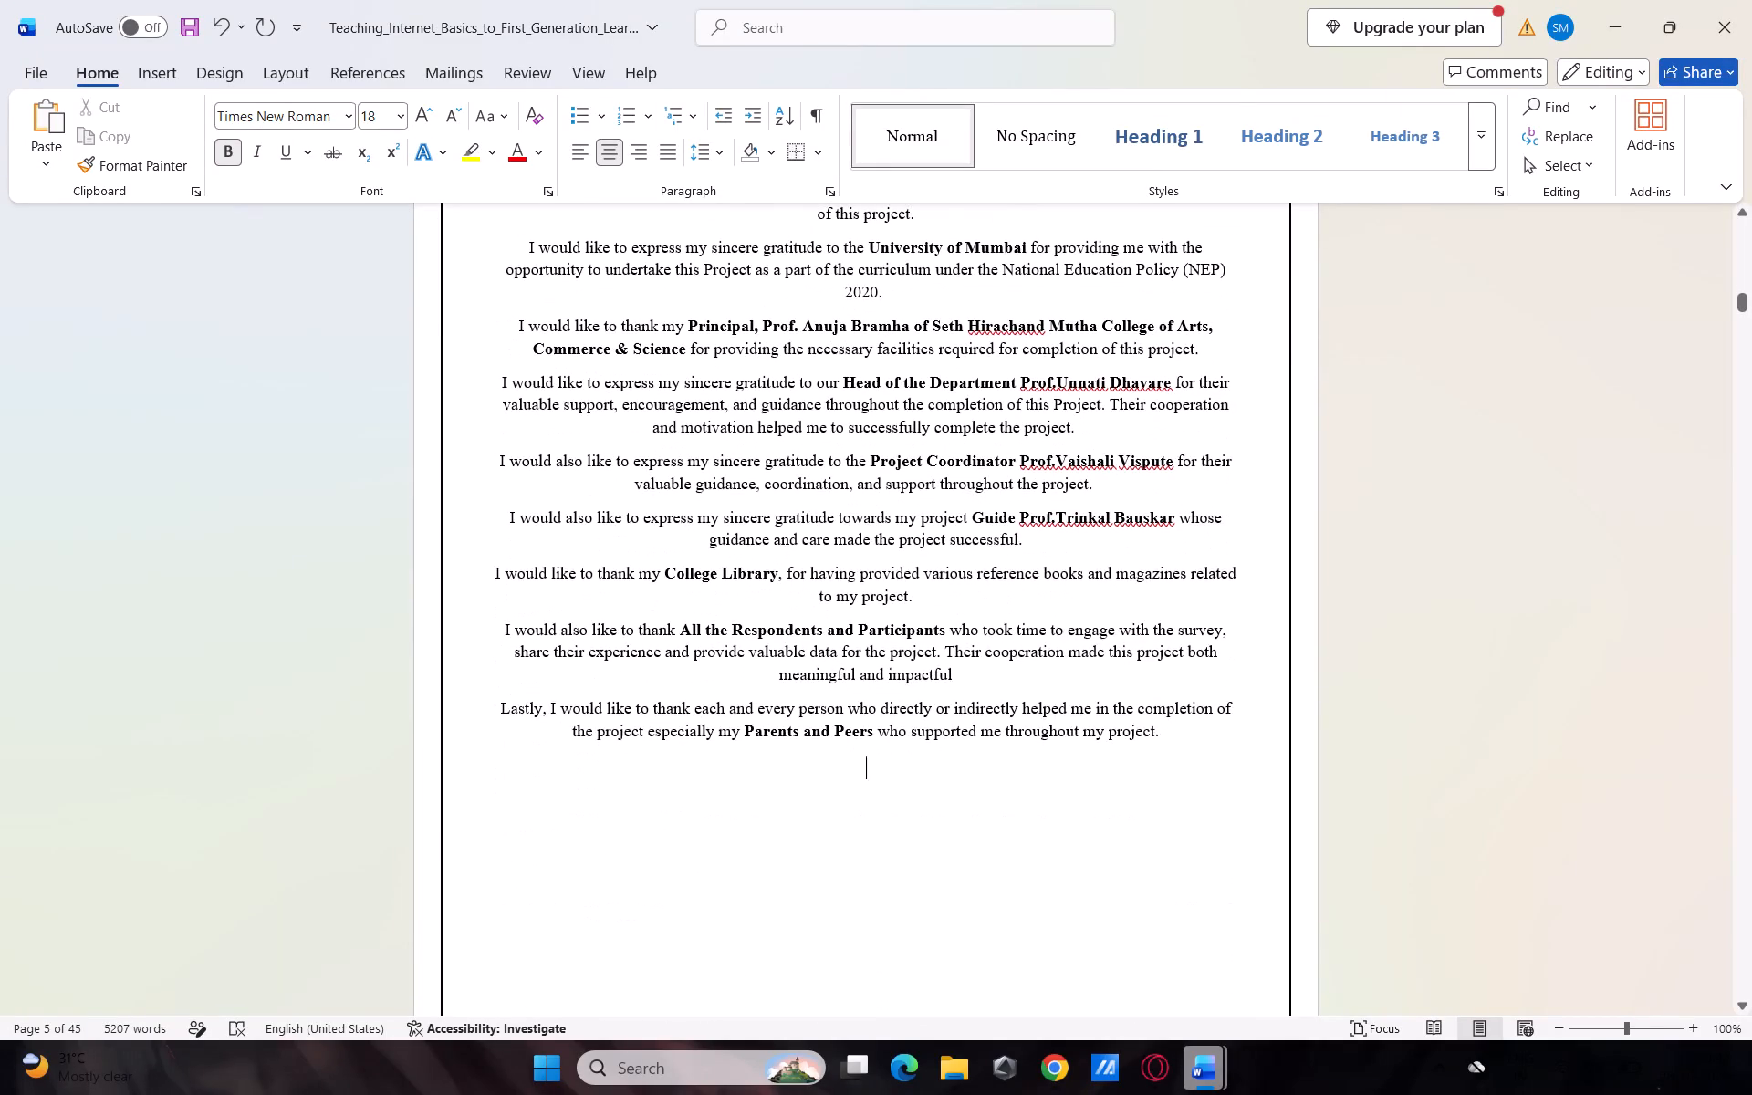
pyautogui.moveTo(1179, 760); pyautogui.dragTo(585, 271)
pyautogui.scroll(4, 579, 266)
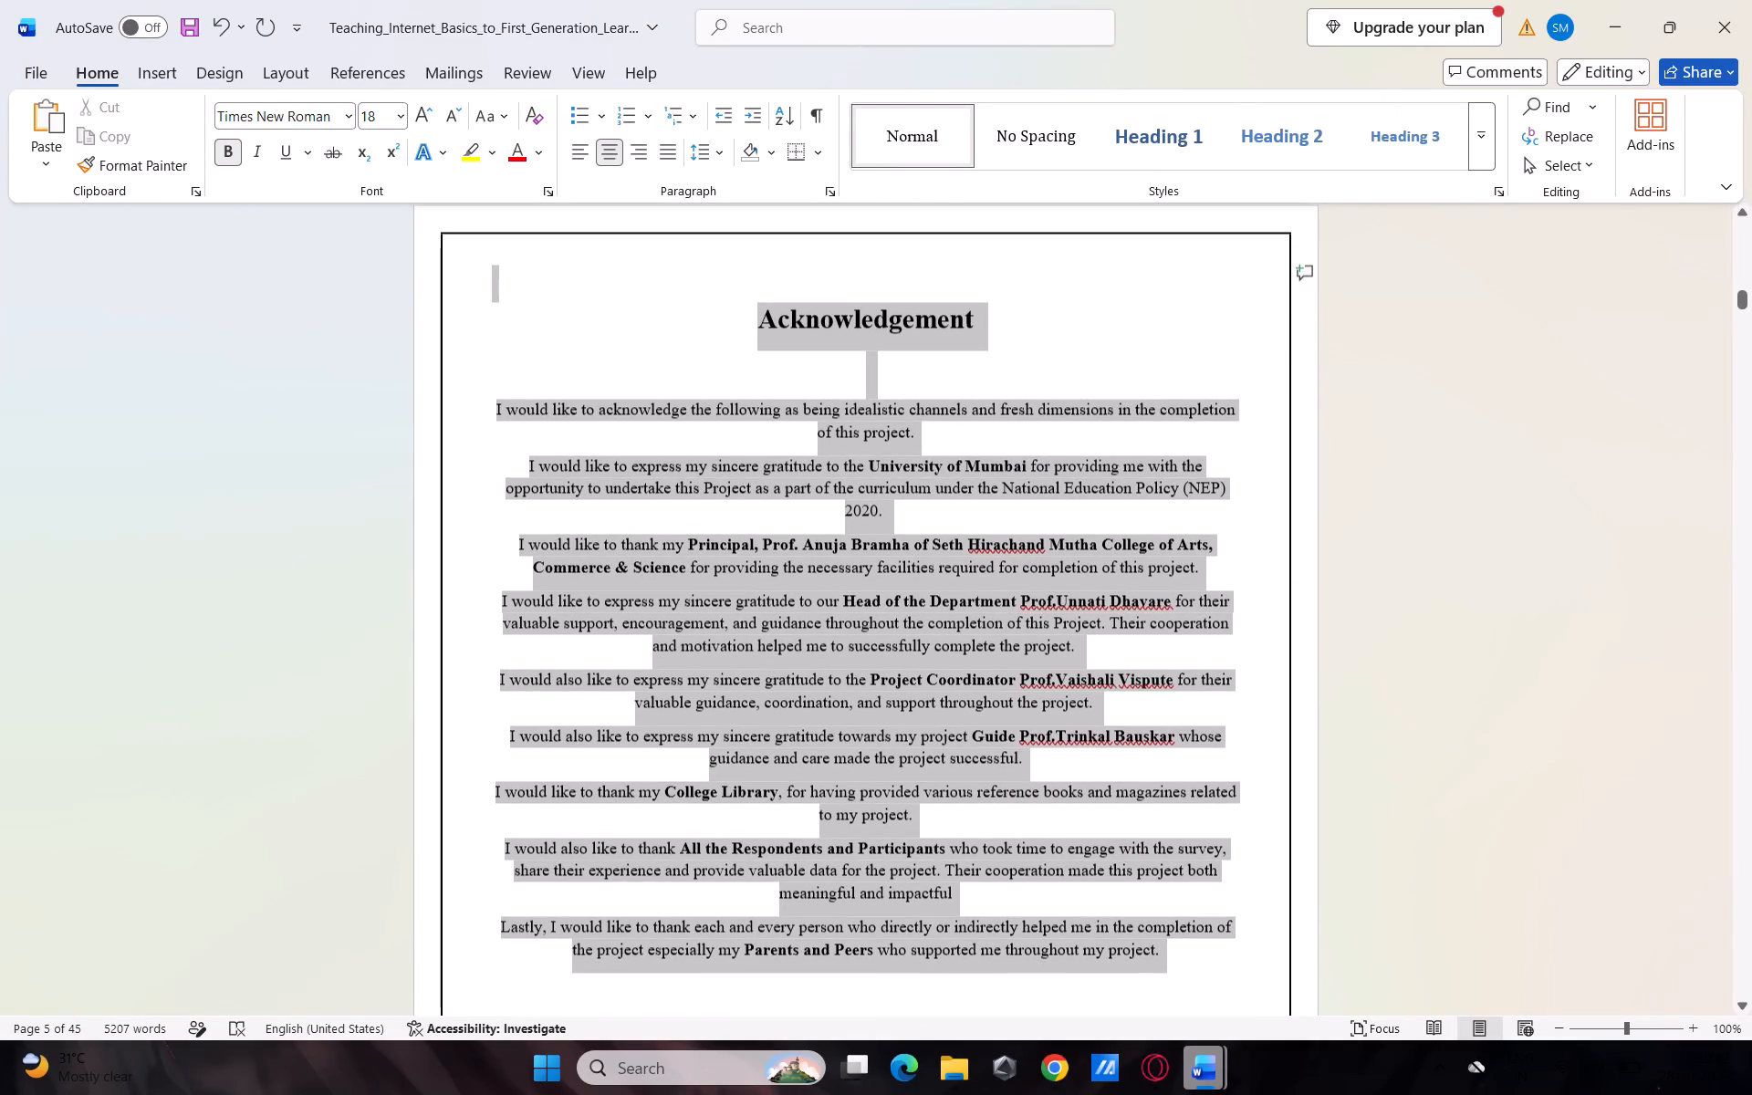
pyautogui.moveTo(585, 271); pyautogui.dragTo(589, 278)
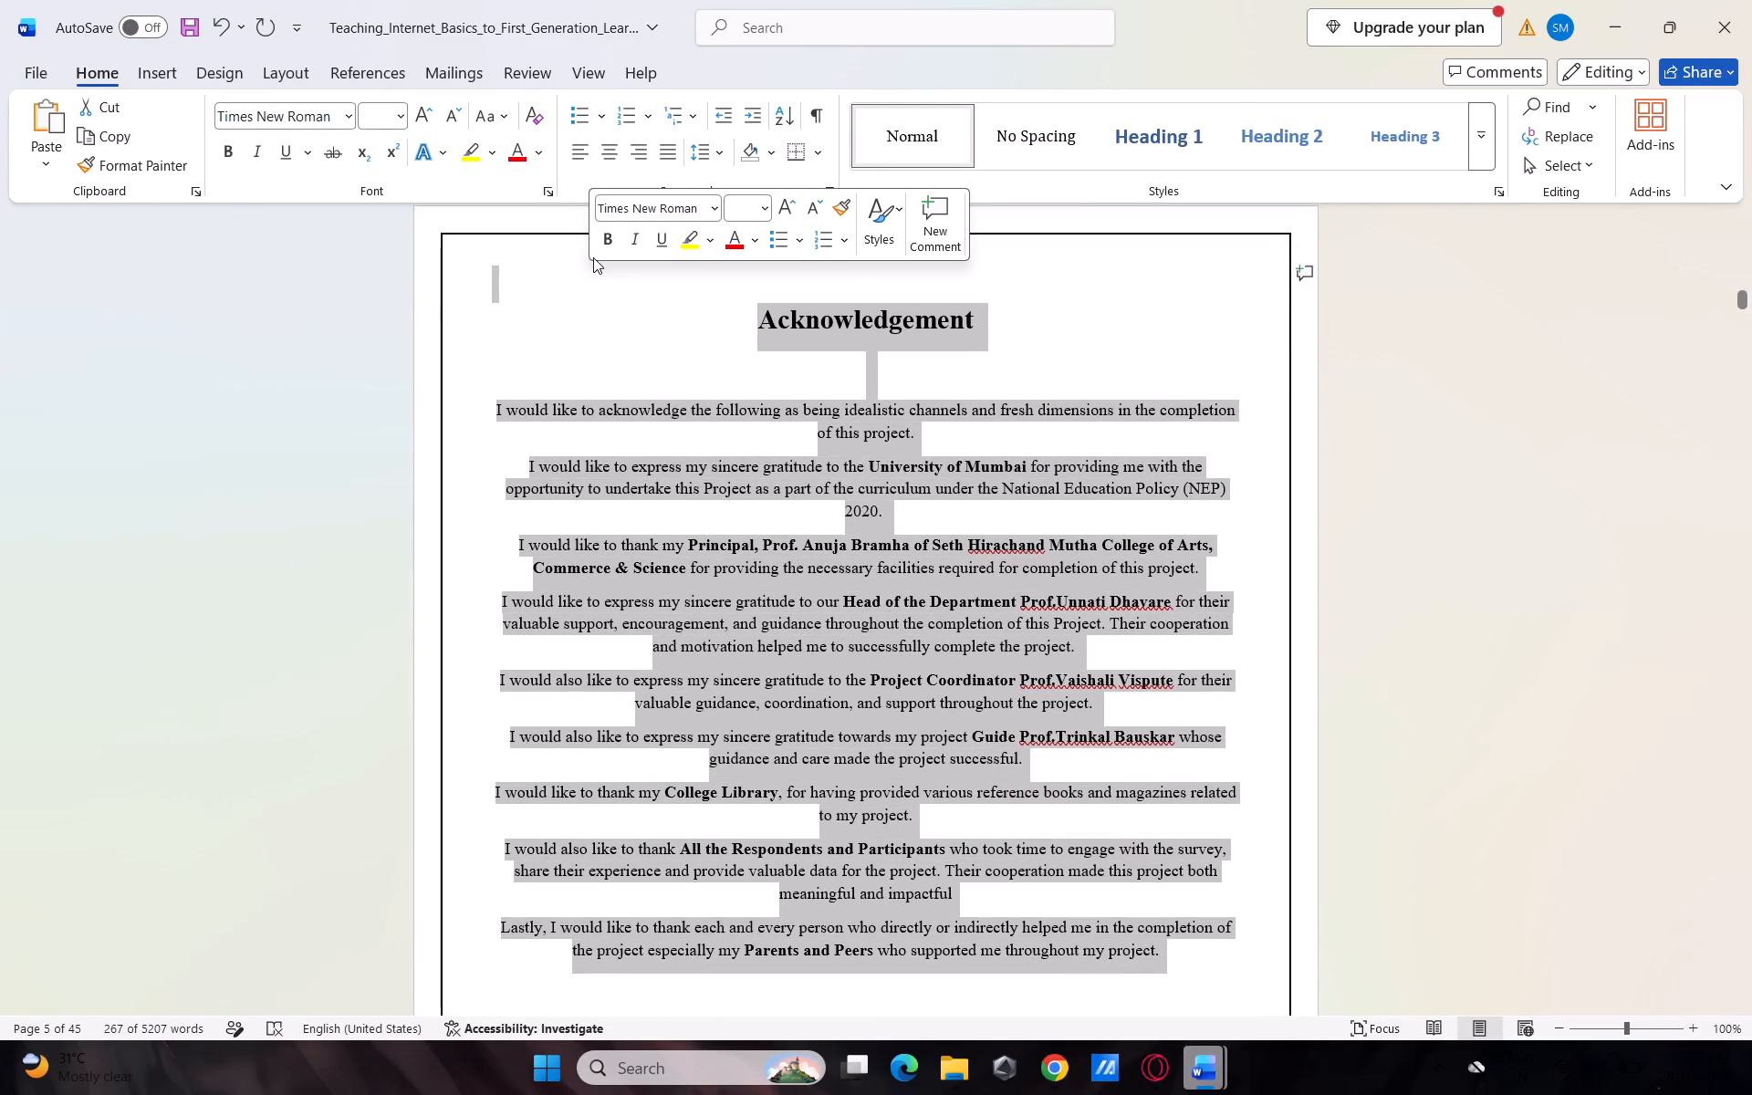
pyautogui.hotkey('ctrl', 'c')
# Look through the pages following the Acknowledgement, including the INDEX table of topics and page numbers.
pyautogui.scroll(-19, 670, 344)
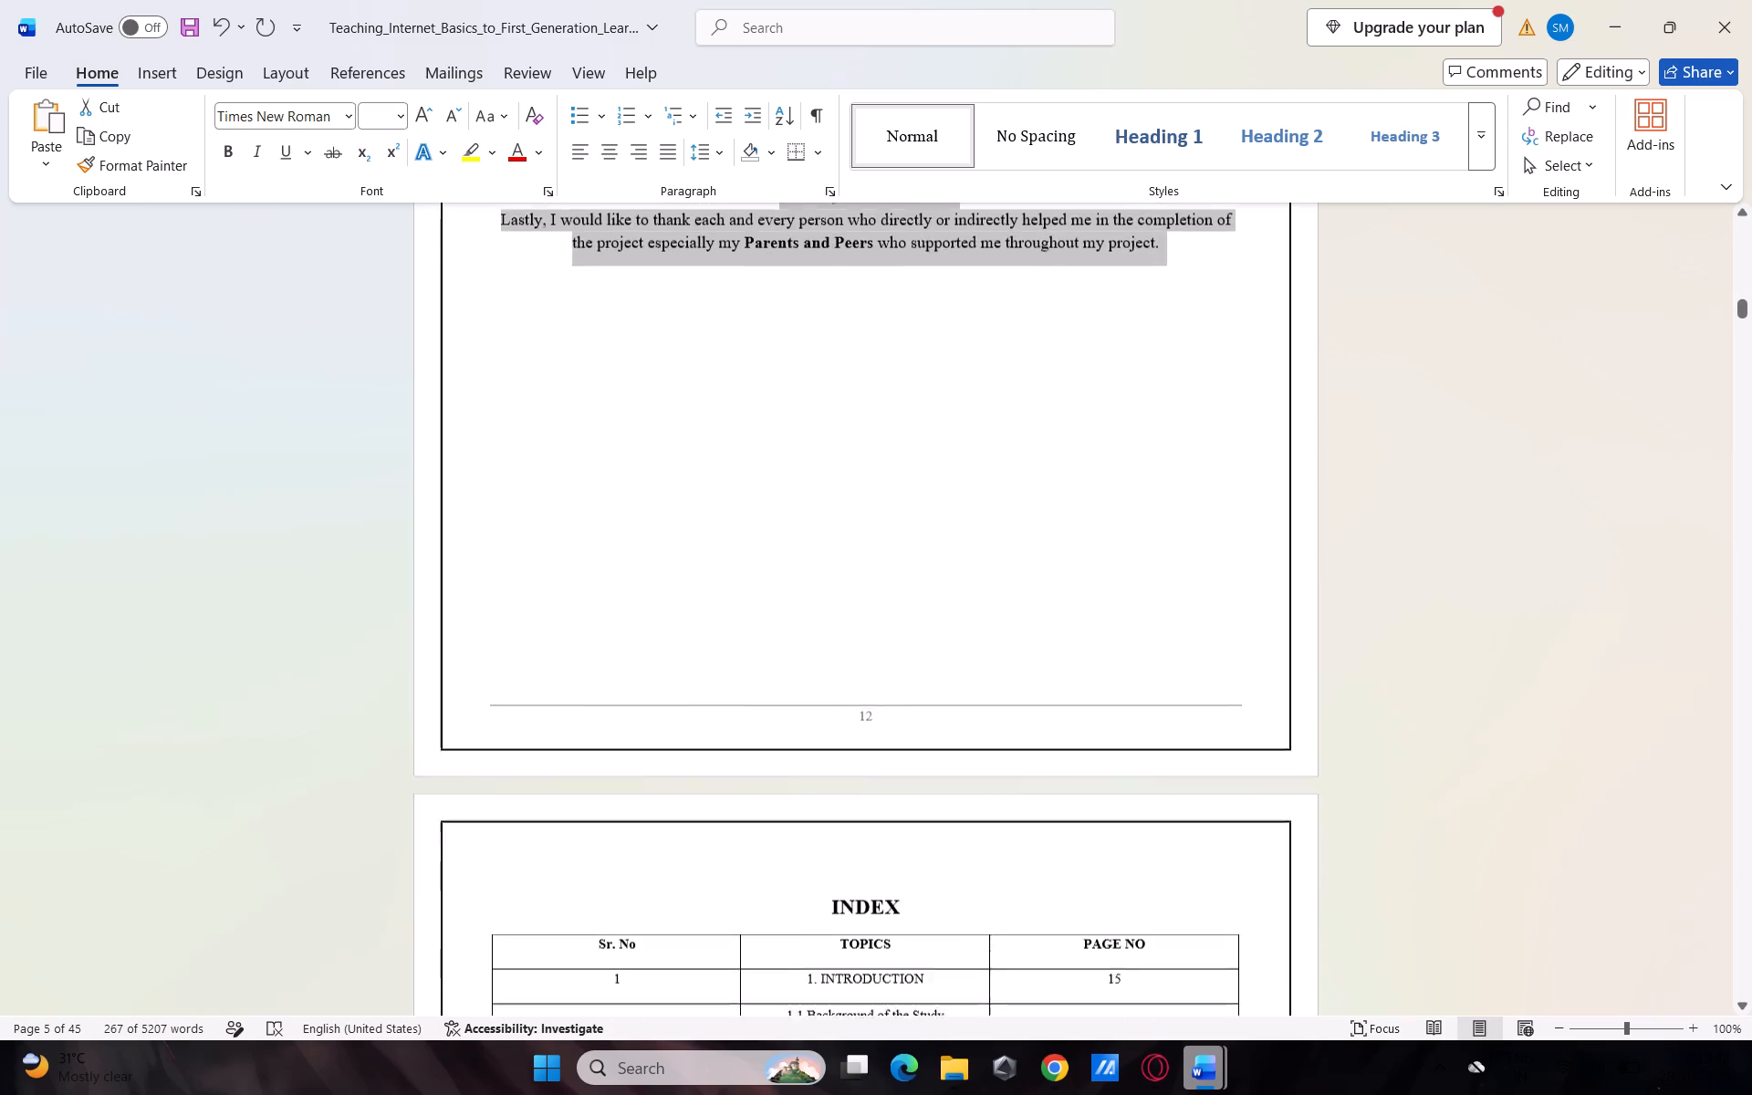
pyautogui.scroll(-20, 779, 423)
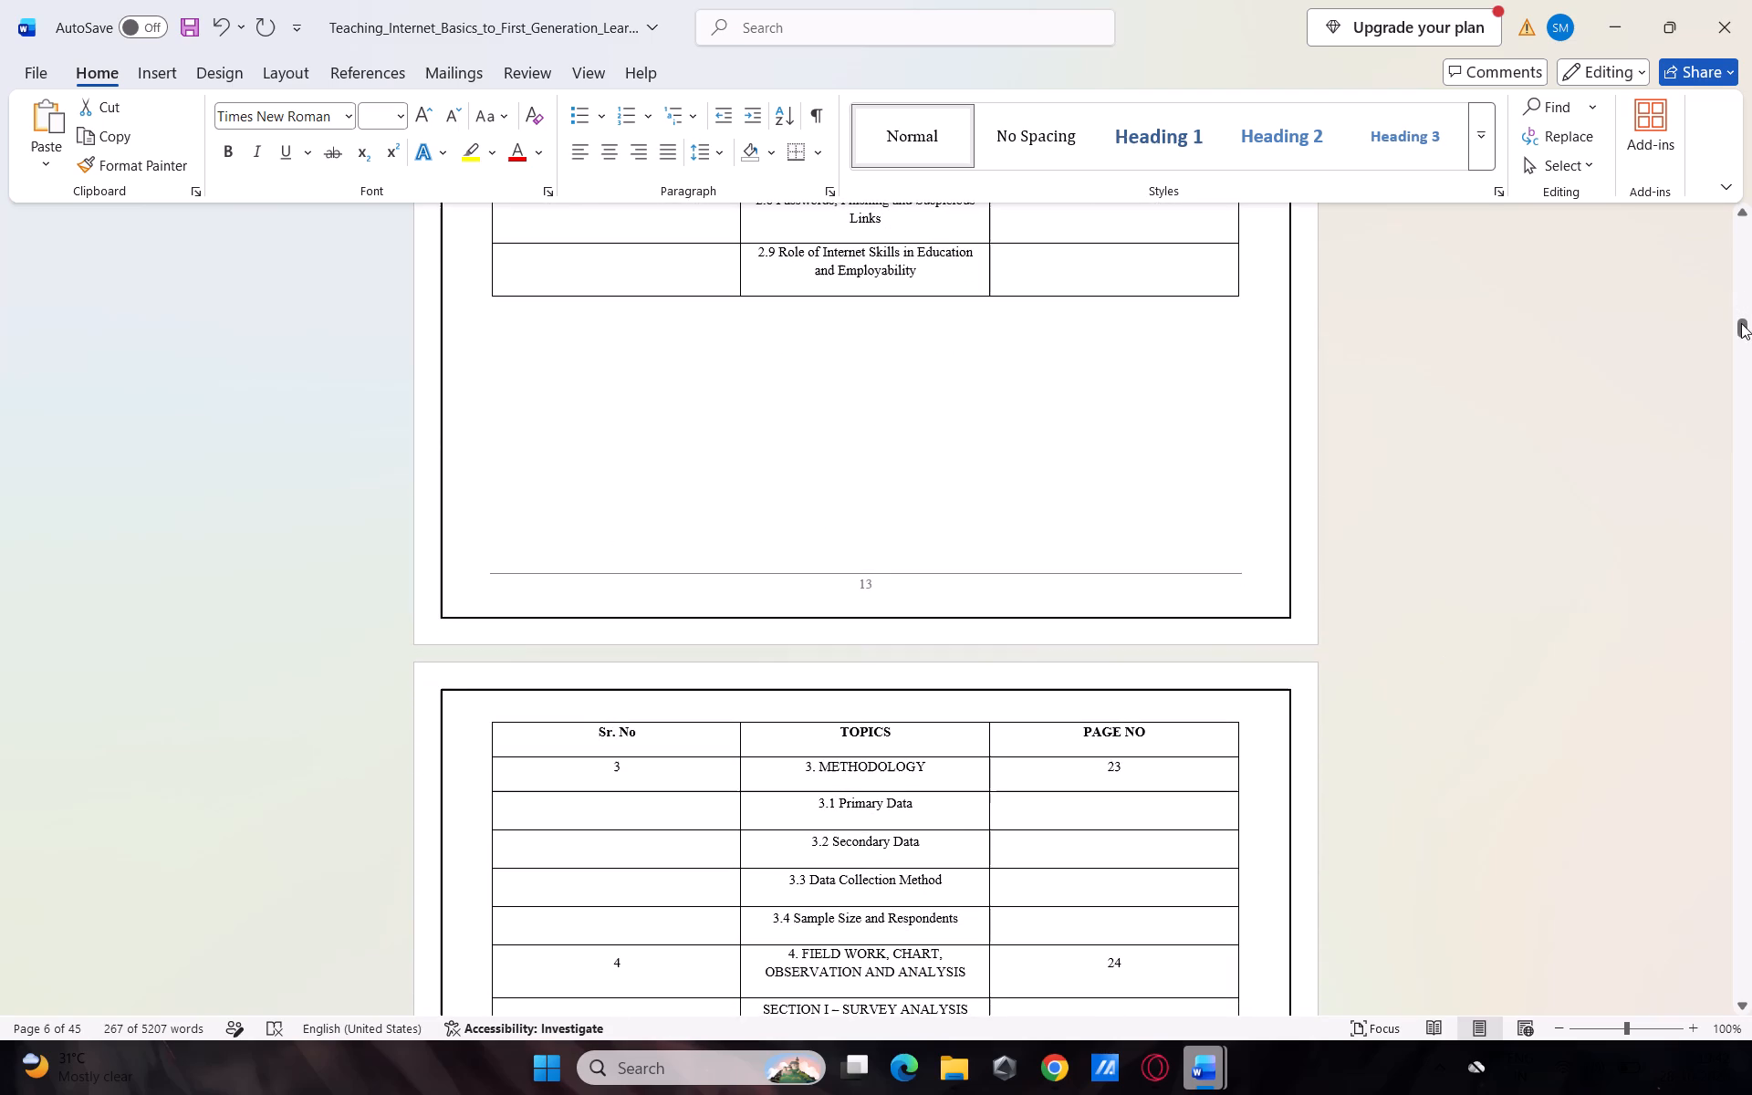
# Paste the copied Acknowledgement text at the end of the report, a few blank lines below "End of Community Project Report".
pyautogui.moveTo(1741, 329); pyautogui.dragTo(1751, 1094)
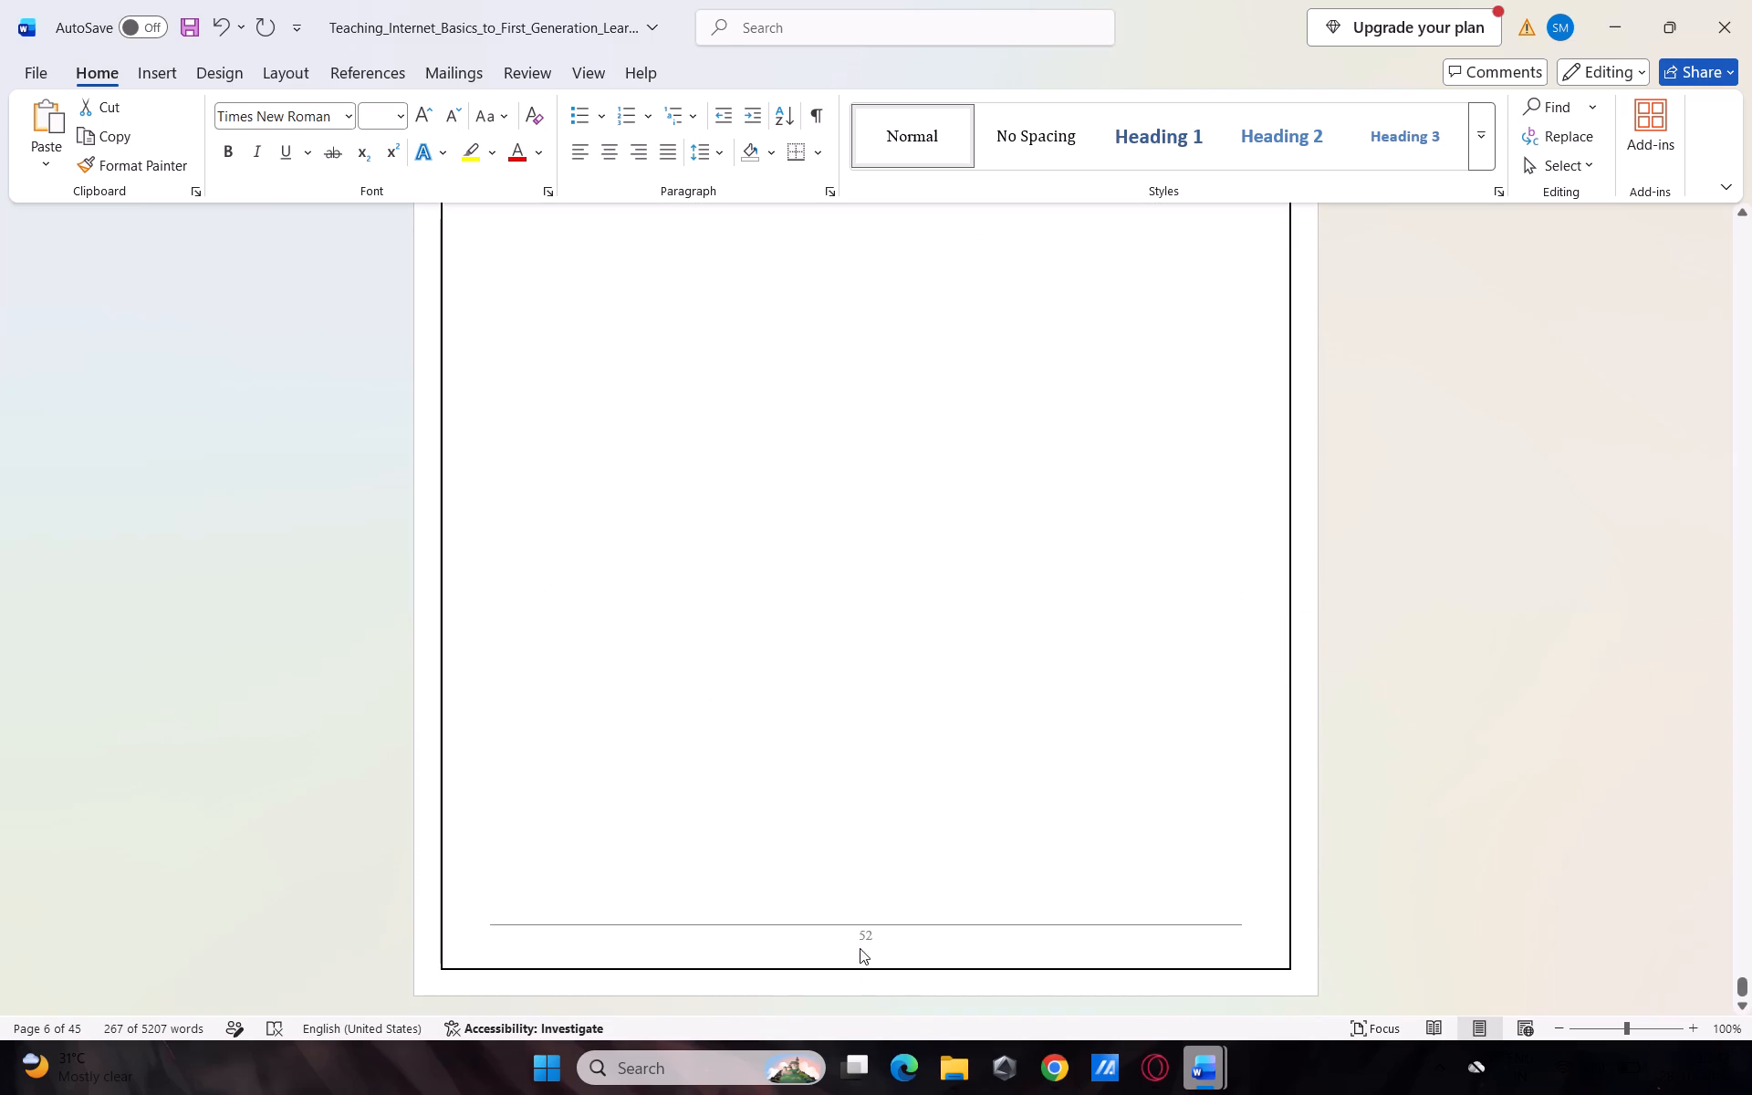
pyautogui.scroll(14, 879, 985)
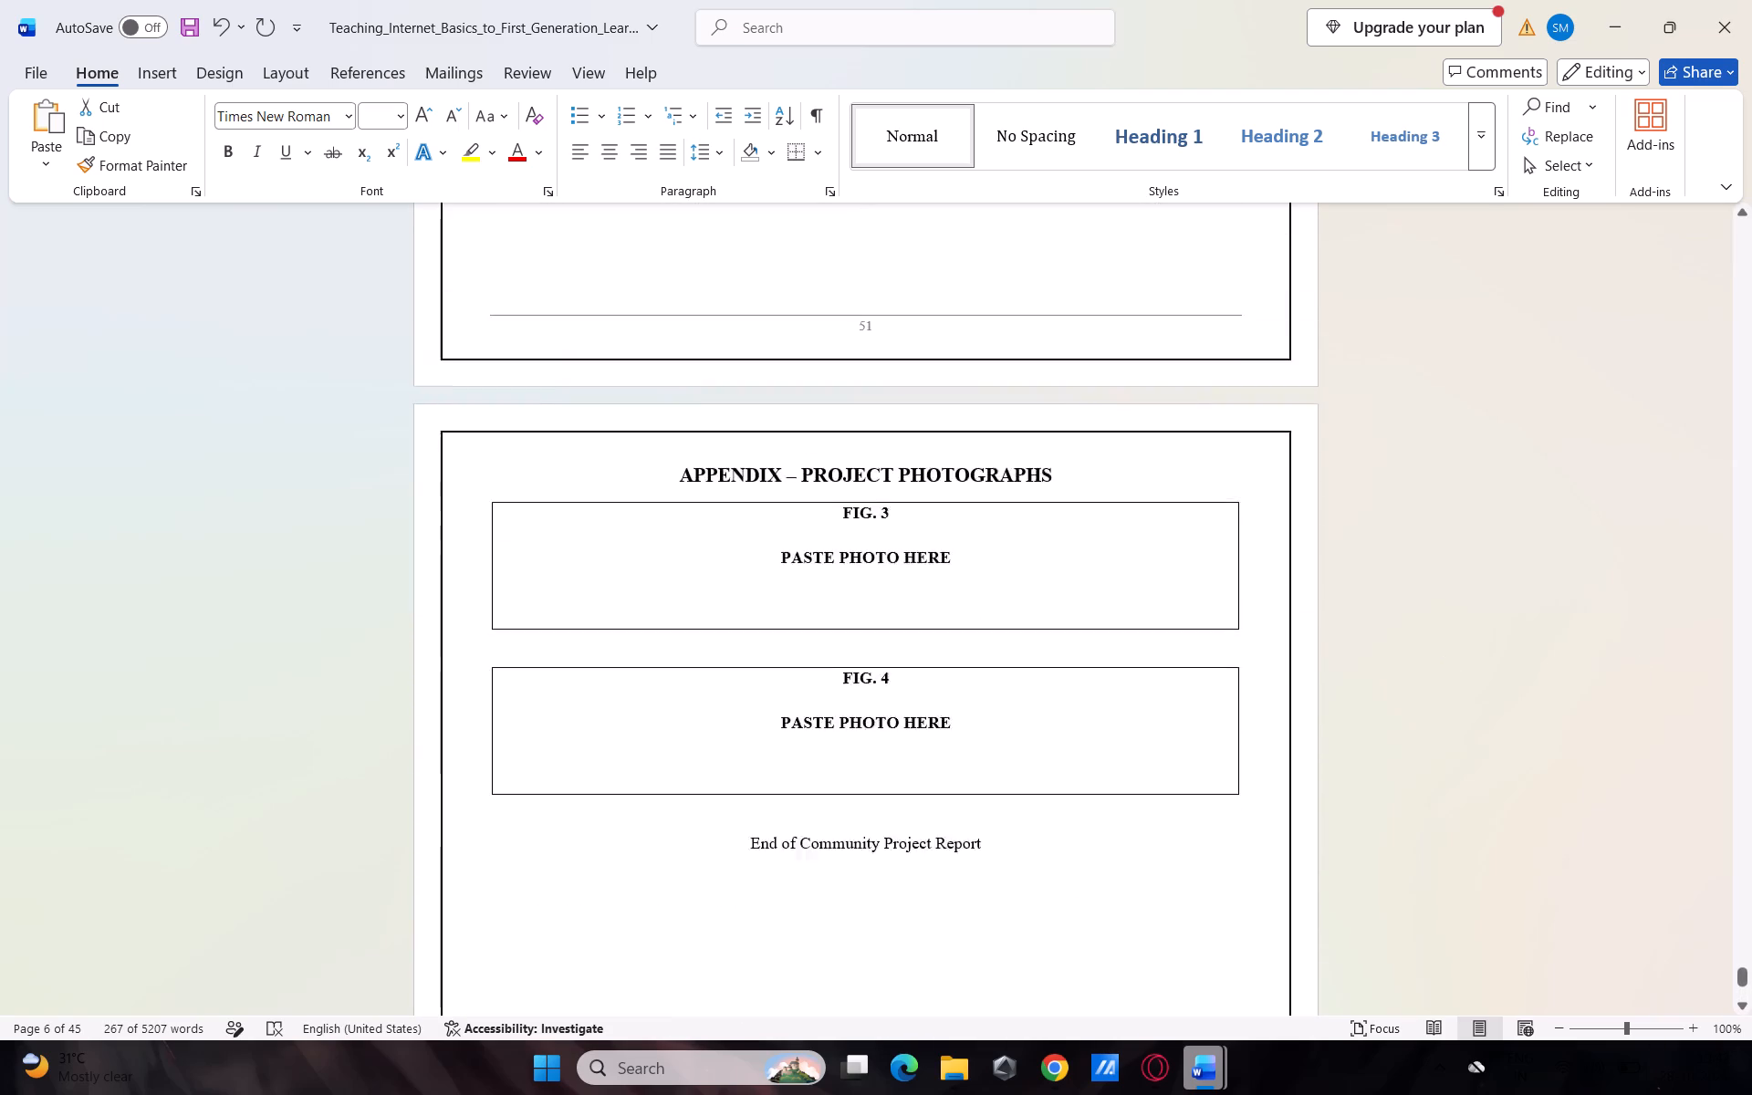
pyautogui.scroll(5, 869, 857)
pyautogui.scroll(-14, 870, 855)
pyautogui.click(985, 592)
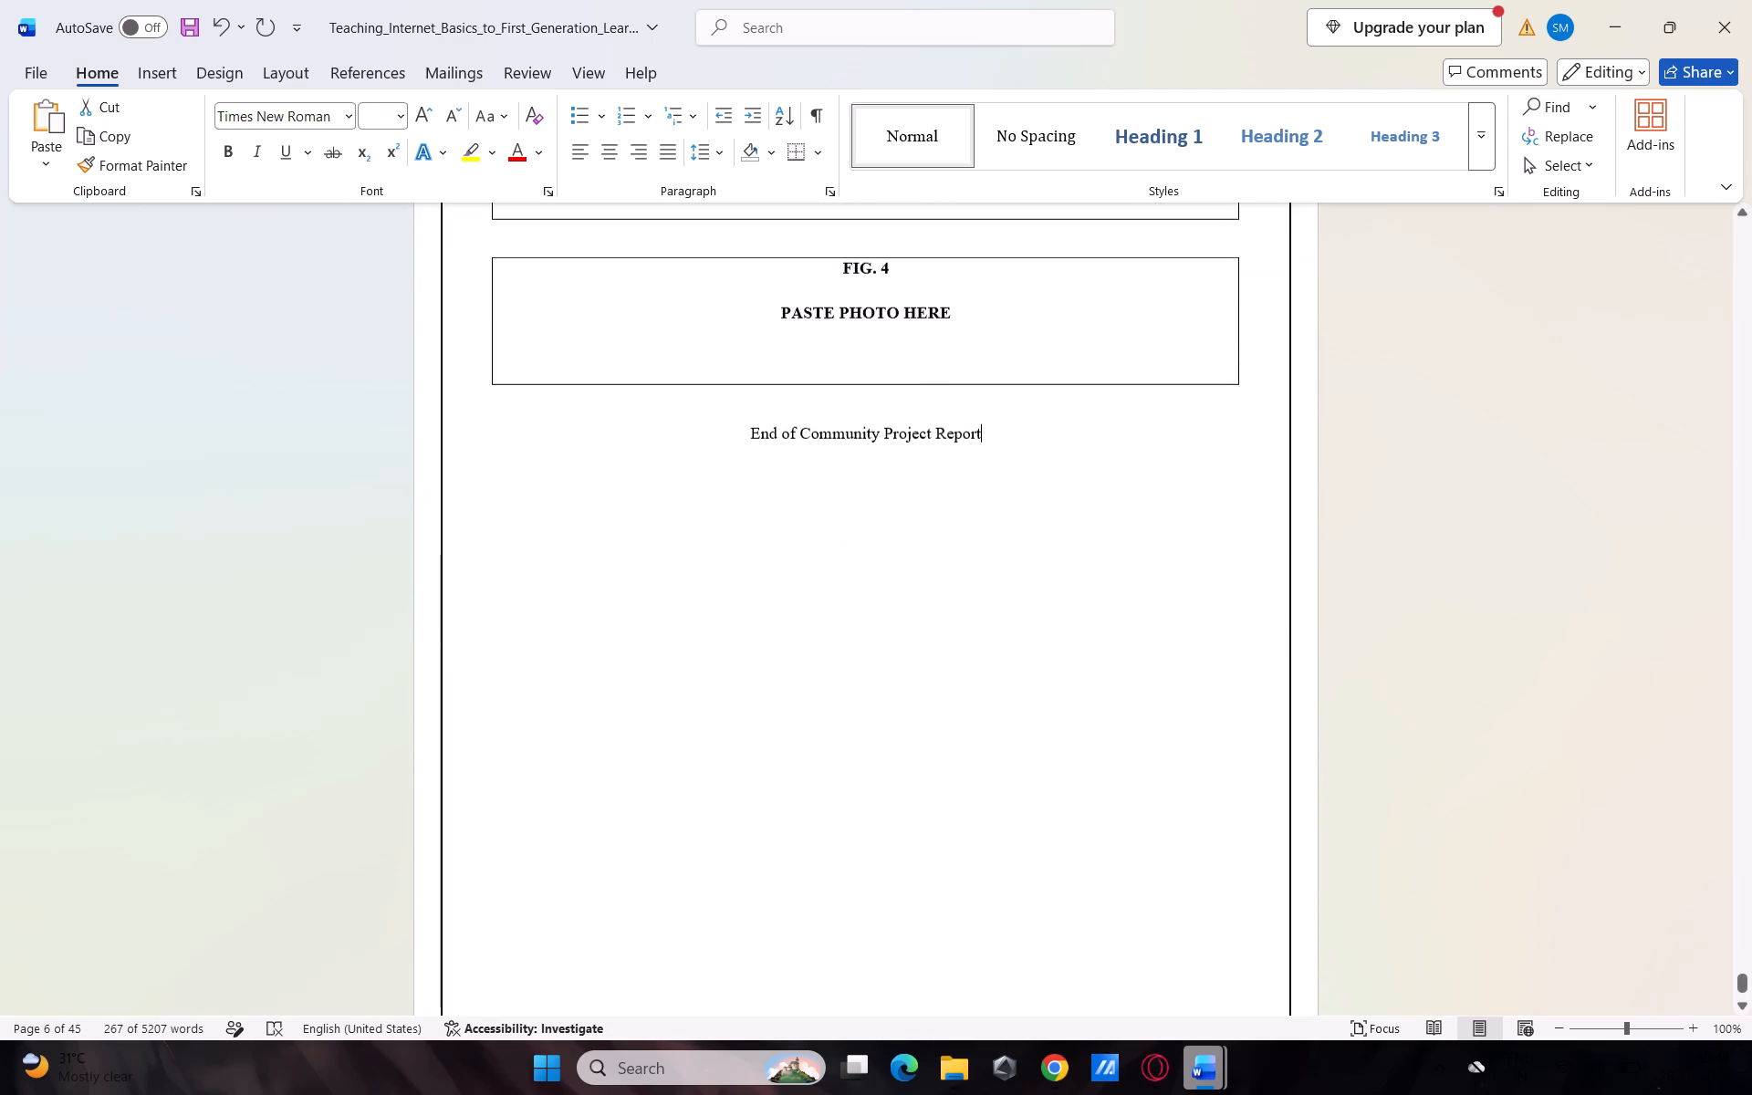
pyautogui.click(1007, 496)
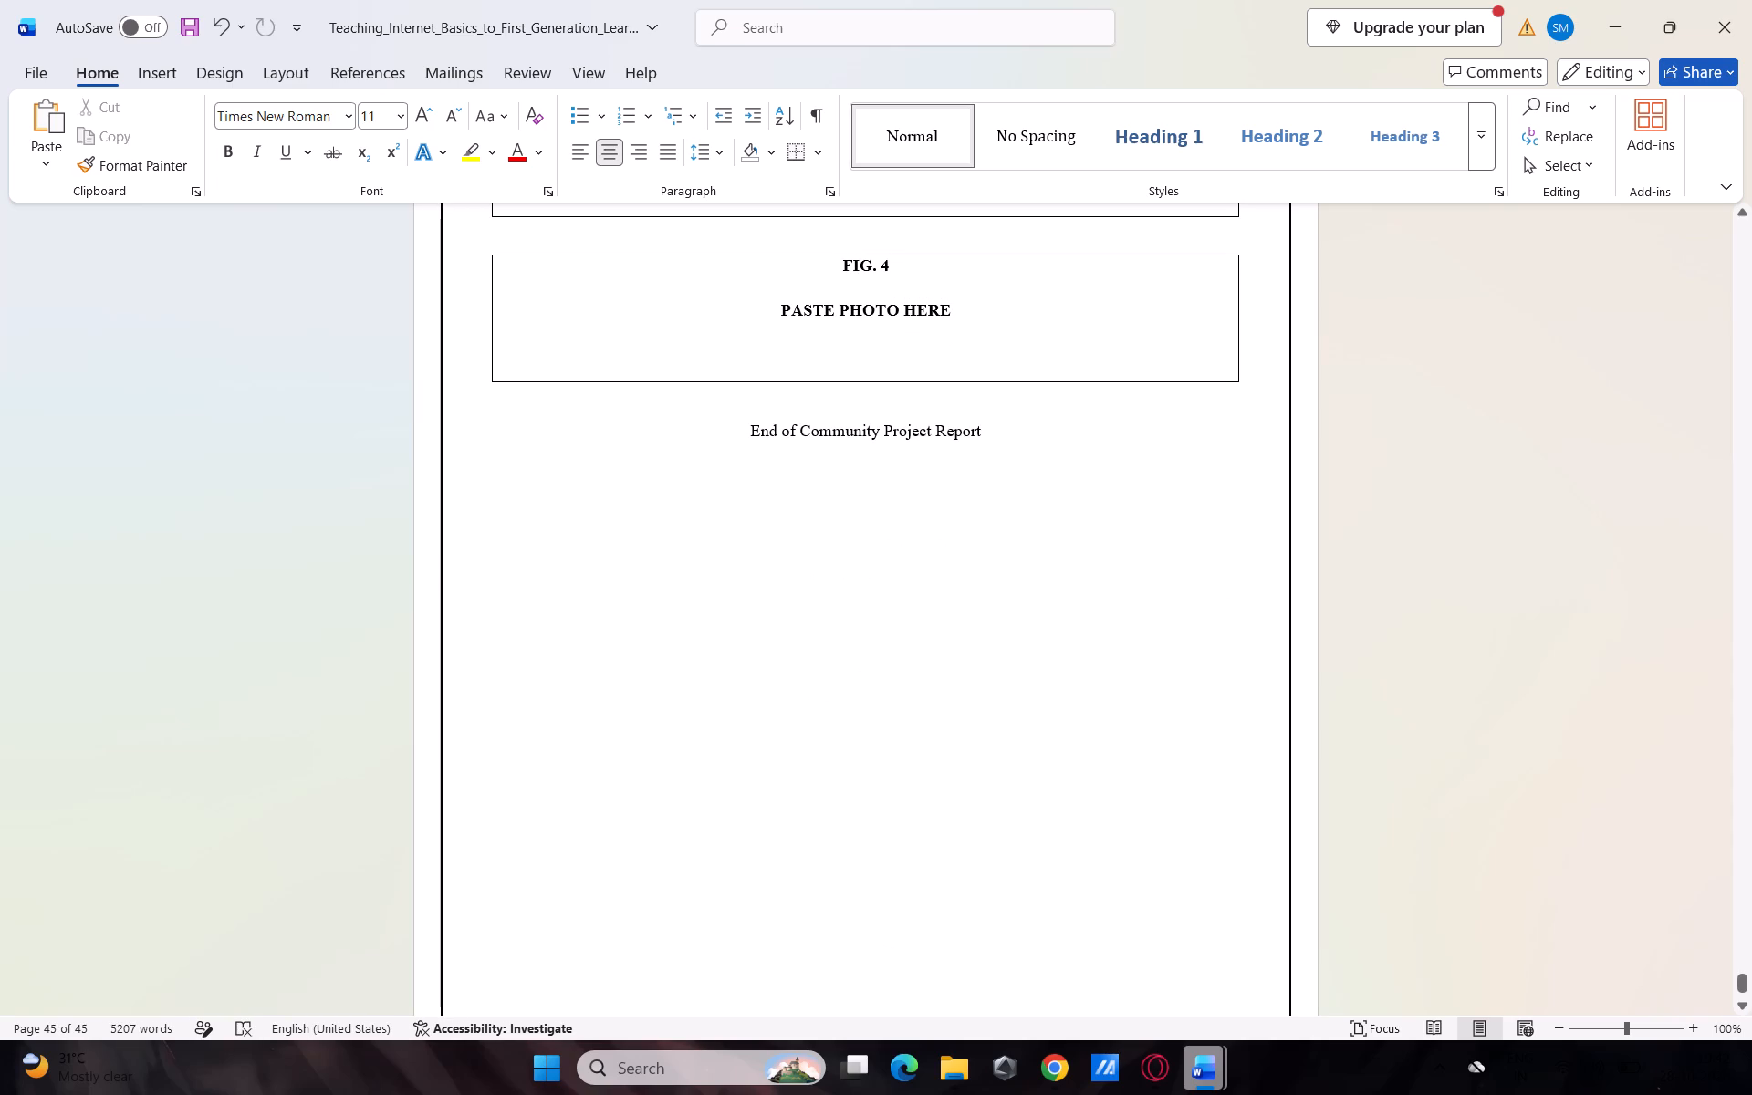
pyautogui.press('Return')
pyautogui.press('Return')
pyautogui.press('Return')
pyautogui.press('Return')
pyautogui.hotkey('ctrl', 'v')
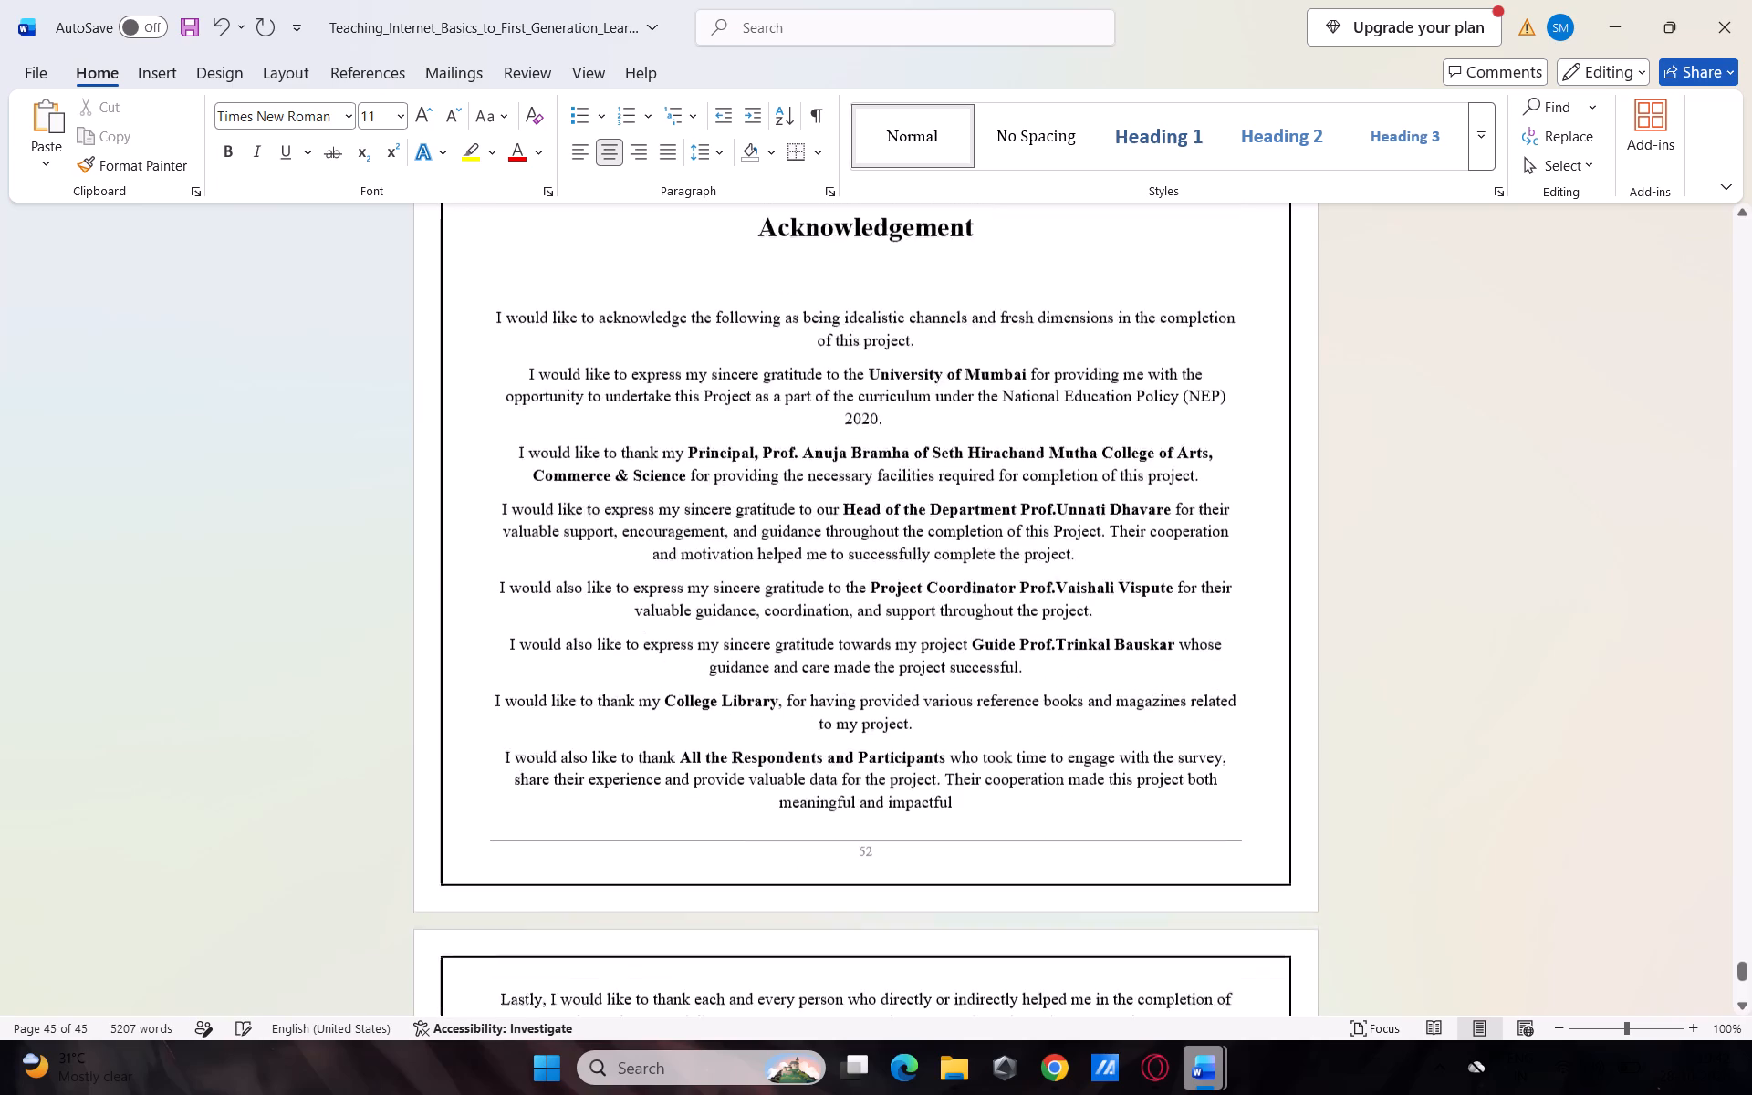
# Insert blank lines before the pasted Acknowledgement heading so the whole acknowledgement sits on its own last page.
pyautogui.scroll(7, 1004, 512)
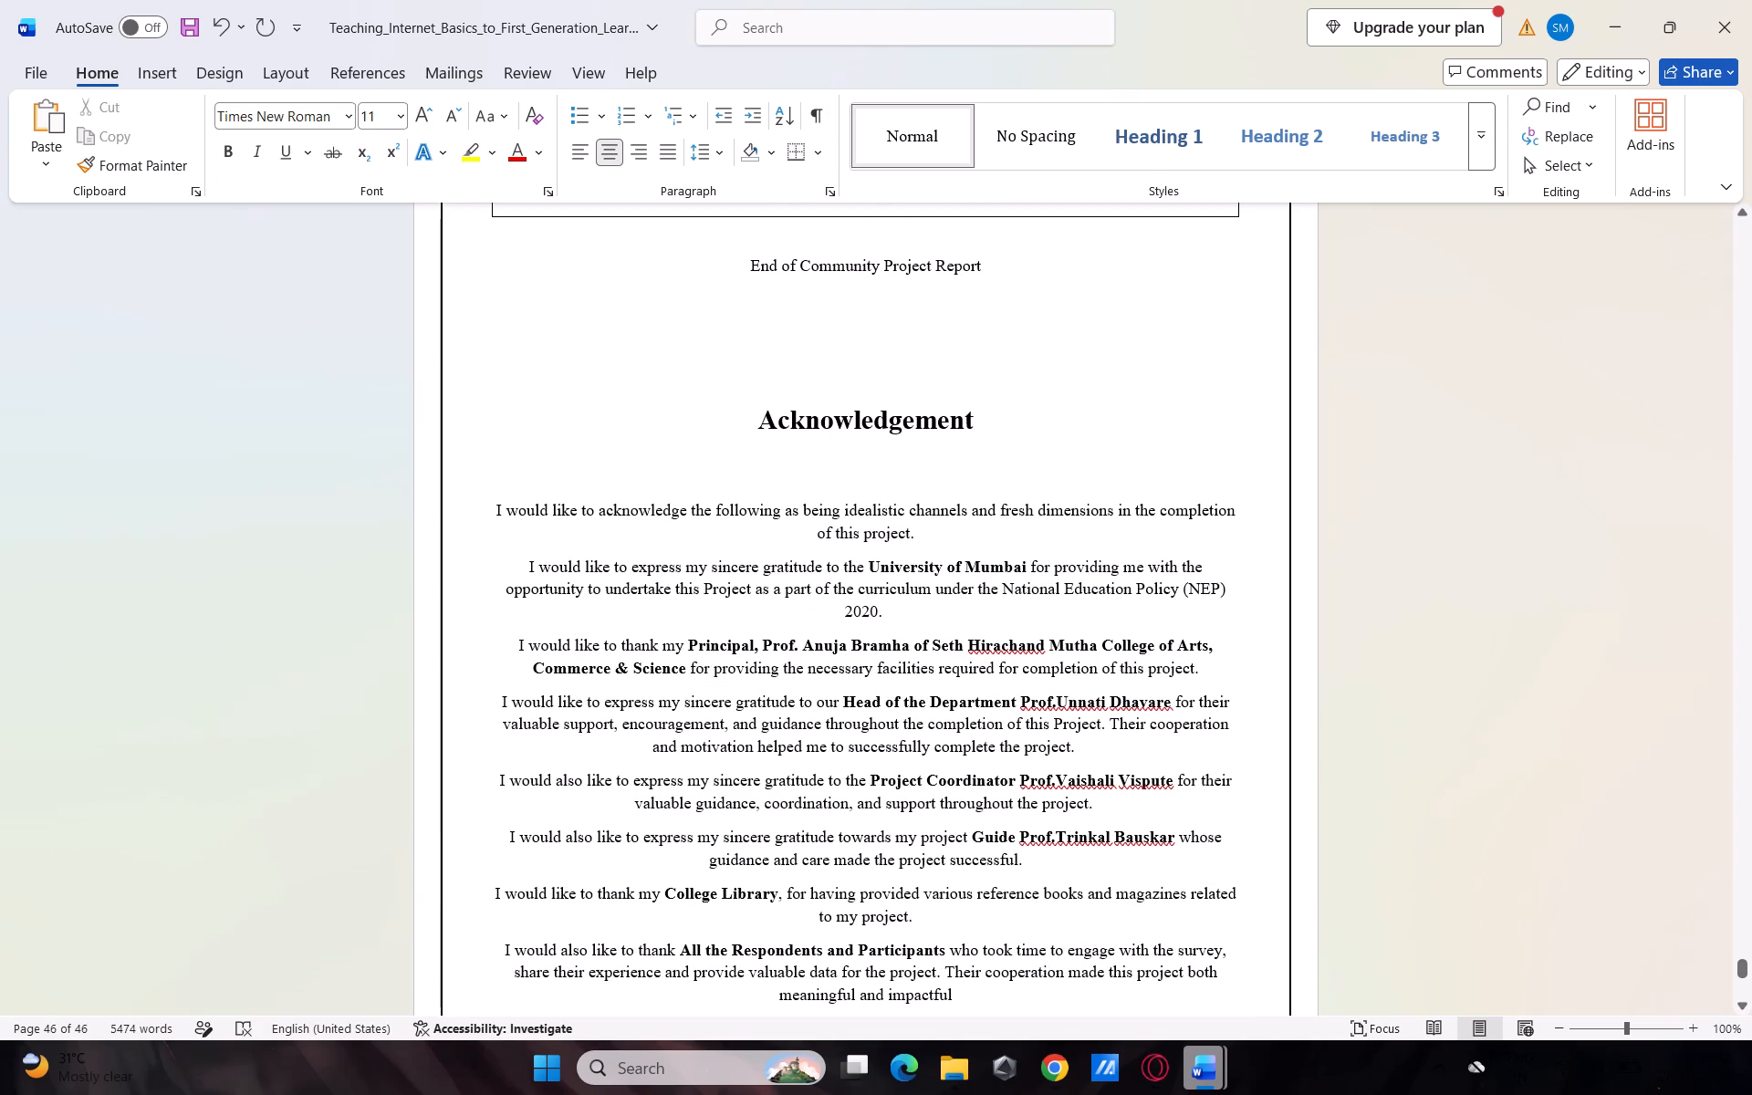
pyautogui.click(753, 411)
pyautogui.press('Return')
pyautogui.press('Return')
pyautogui.press('Return')
pyautogui.press('Return')
pyautogui.press('Return')
pyautogui.press('Return')
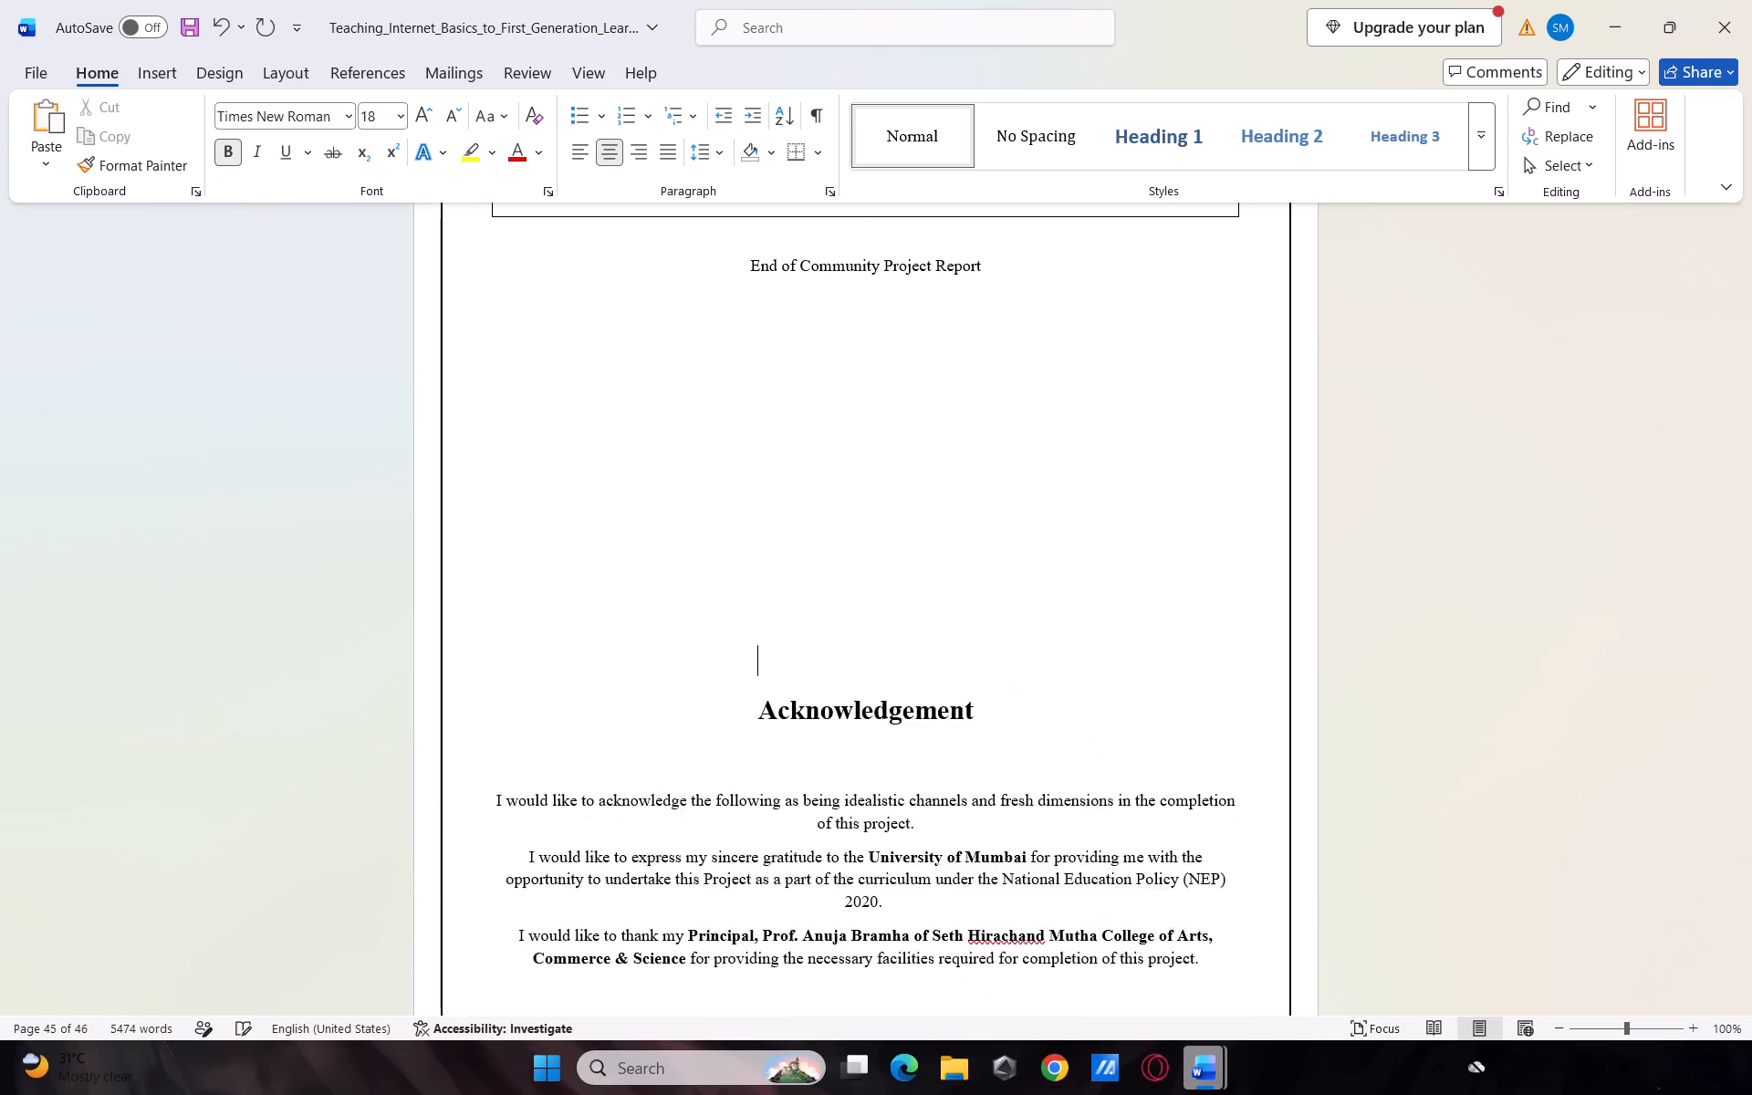
pyautogui.press('Return')
pyautogui.press('Return')
pyautogui.press('Return')
pyautogui.press('Return')
pyautogui.press('Return')
pyautogui.press('Return')
pyautogui.press('Return')
pyautogui.press('Return')
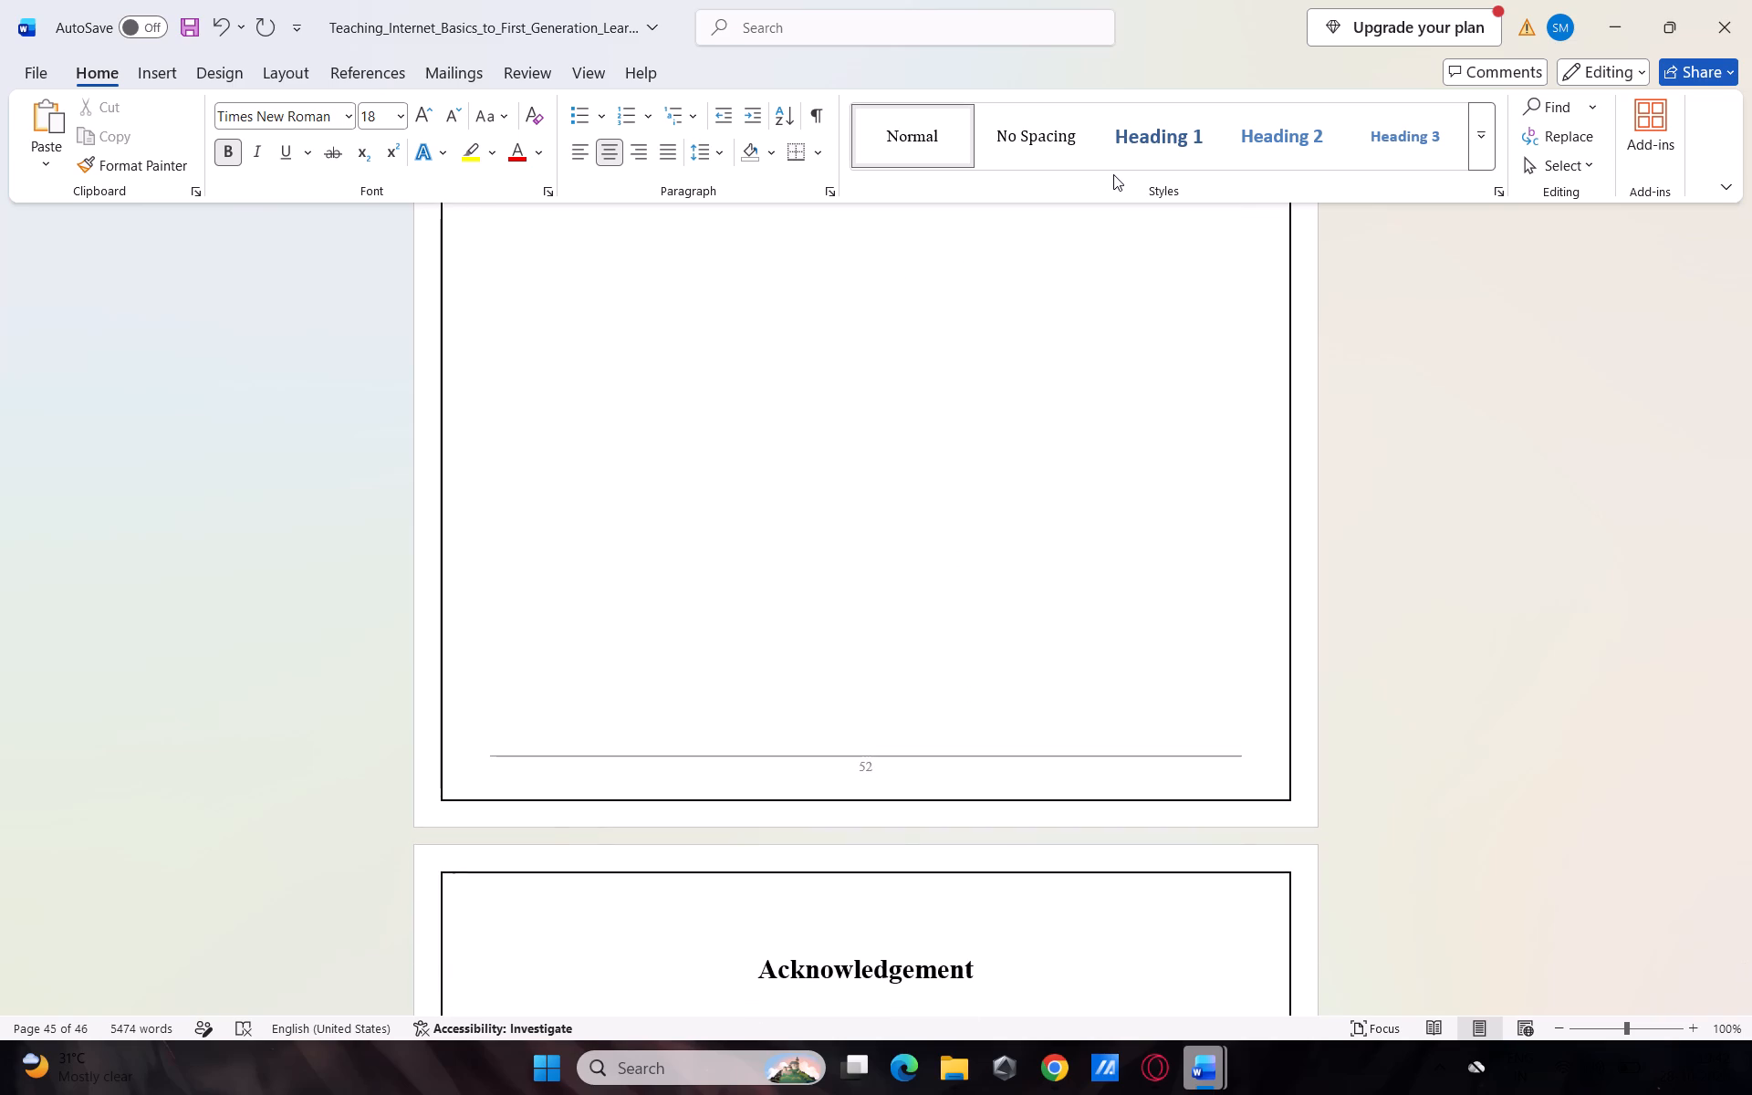
pyautogui.press('BackSpace')
pyautogui.scroll(-18, 1288, 704)
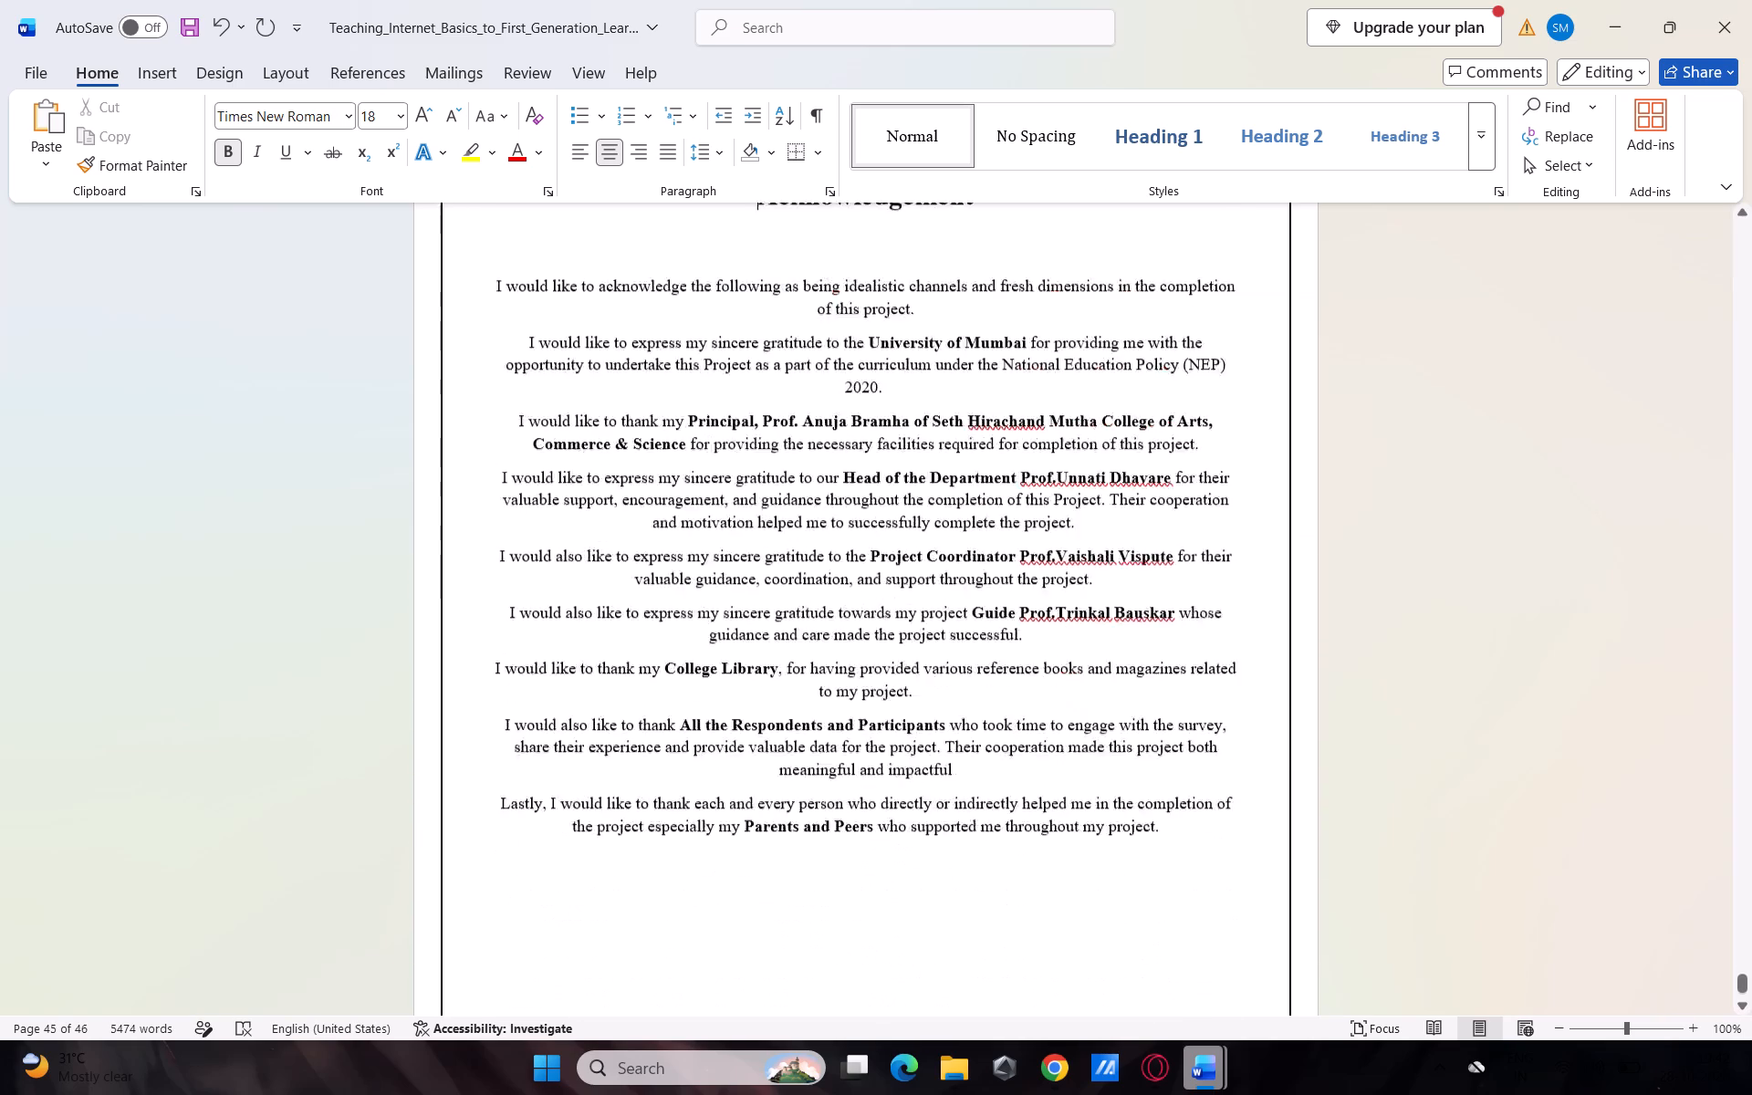
# Delete the Acknowledgement heading and all its paragraphs from the front matter, between the Declaration and Index pages.
pyautogui.scroll(20, 942, 783)
pyautogui.scroll(20, 942, 783)
pyautogui.scroll(1, 942, 783)
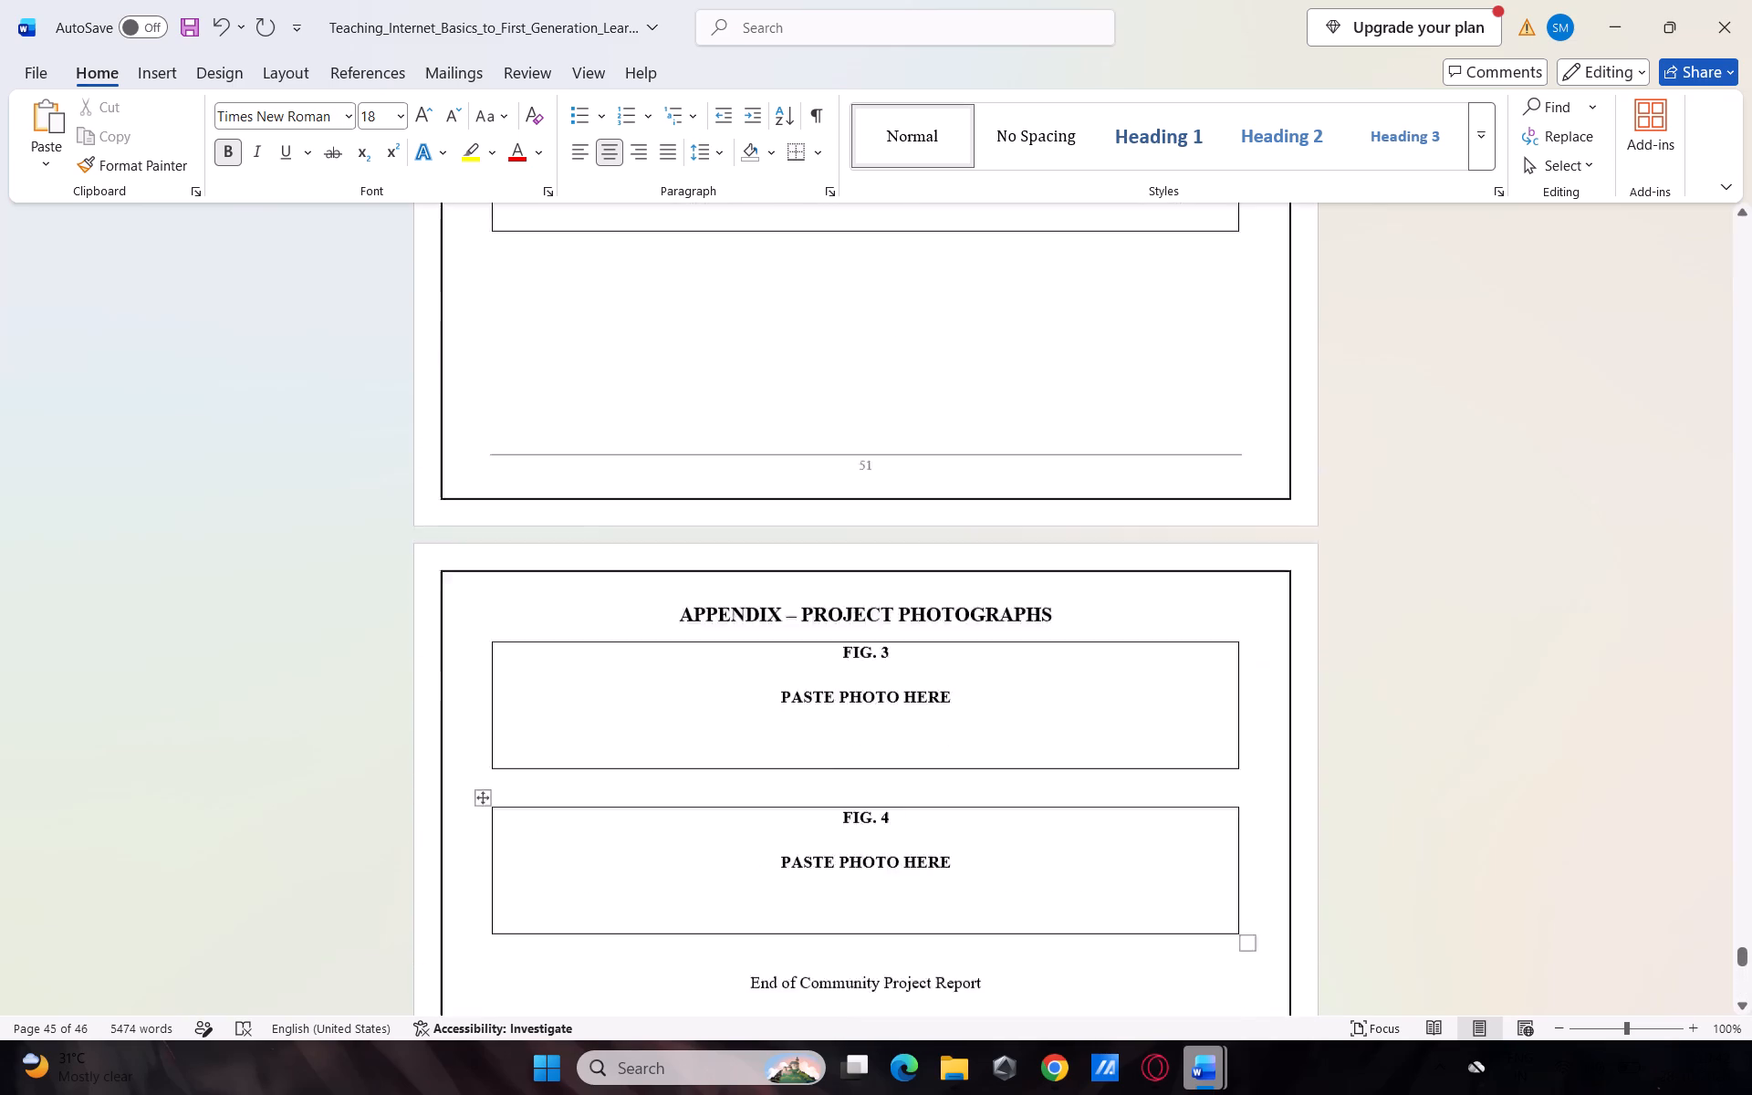
pyautogui.scroll(20, 944, 728)
pyautogui.scroll(10, 944, 728)
pyautogui.scroll(8, 971, 631)
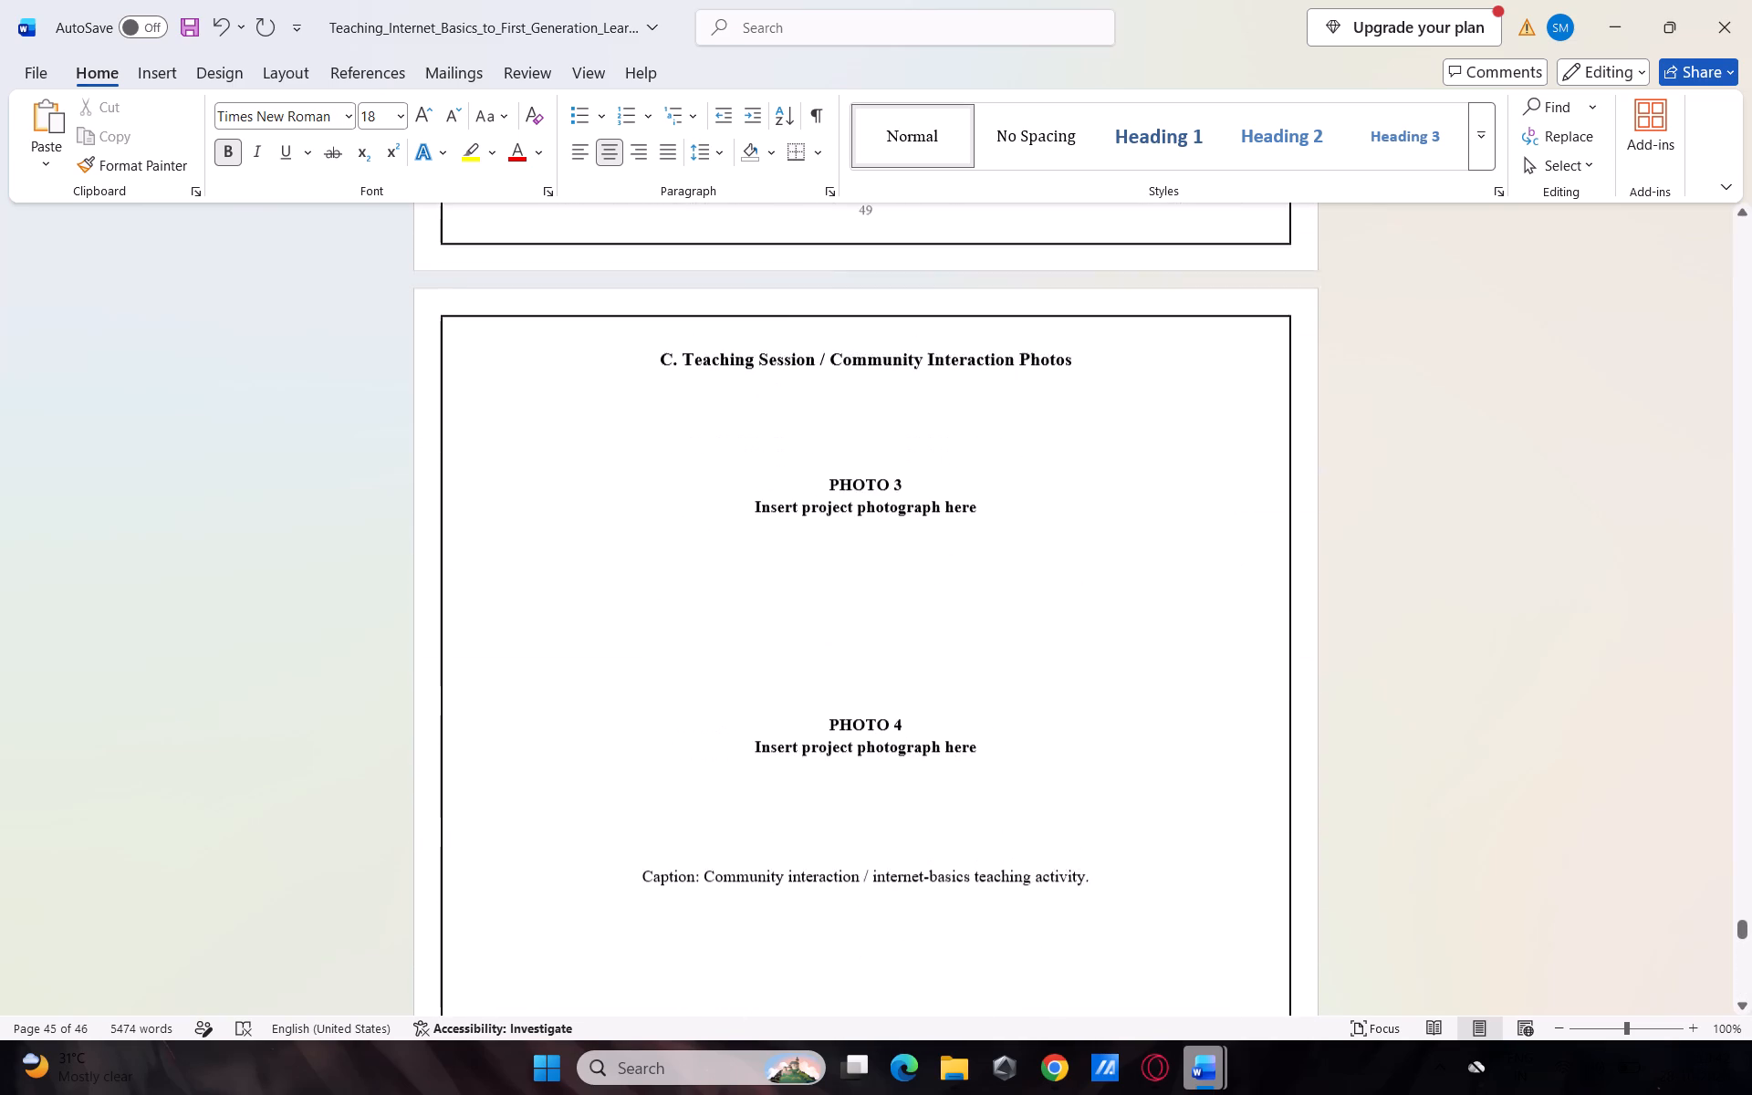
pyautogui.scroll(13, 978, 632)
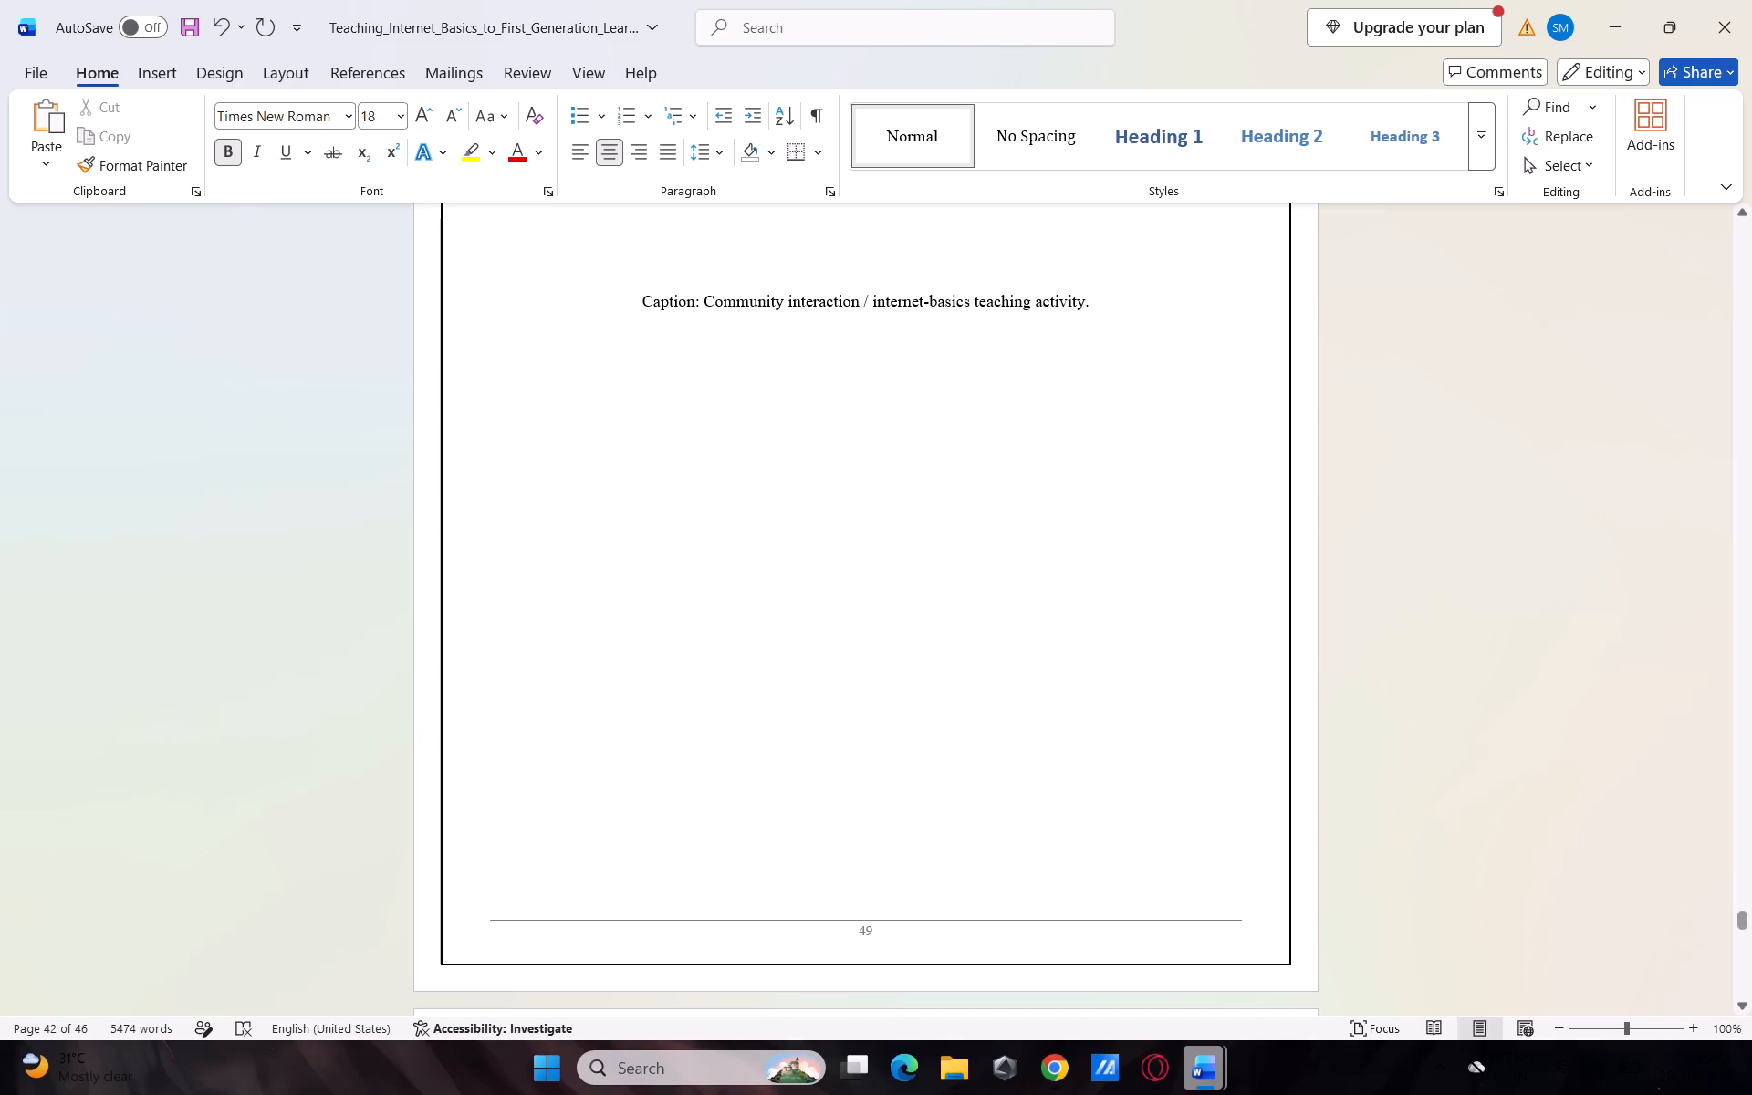
pyautogui.scroll(20, 1106, 253)
pyautogui.scroll(13, 1106, 253)
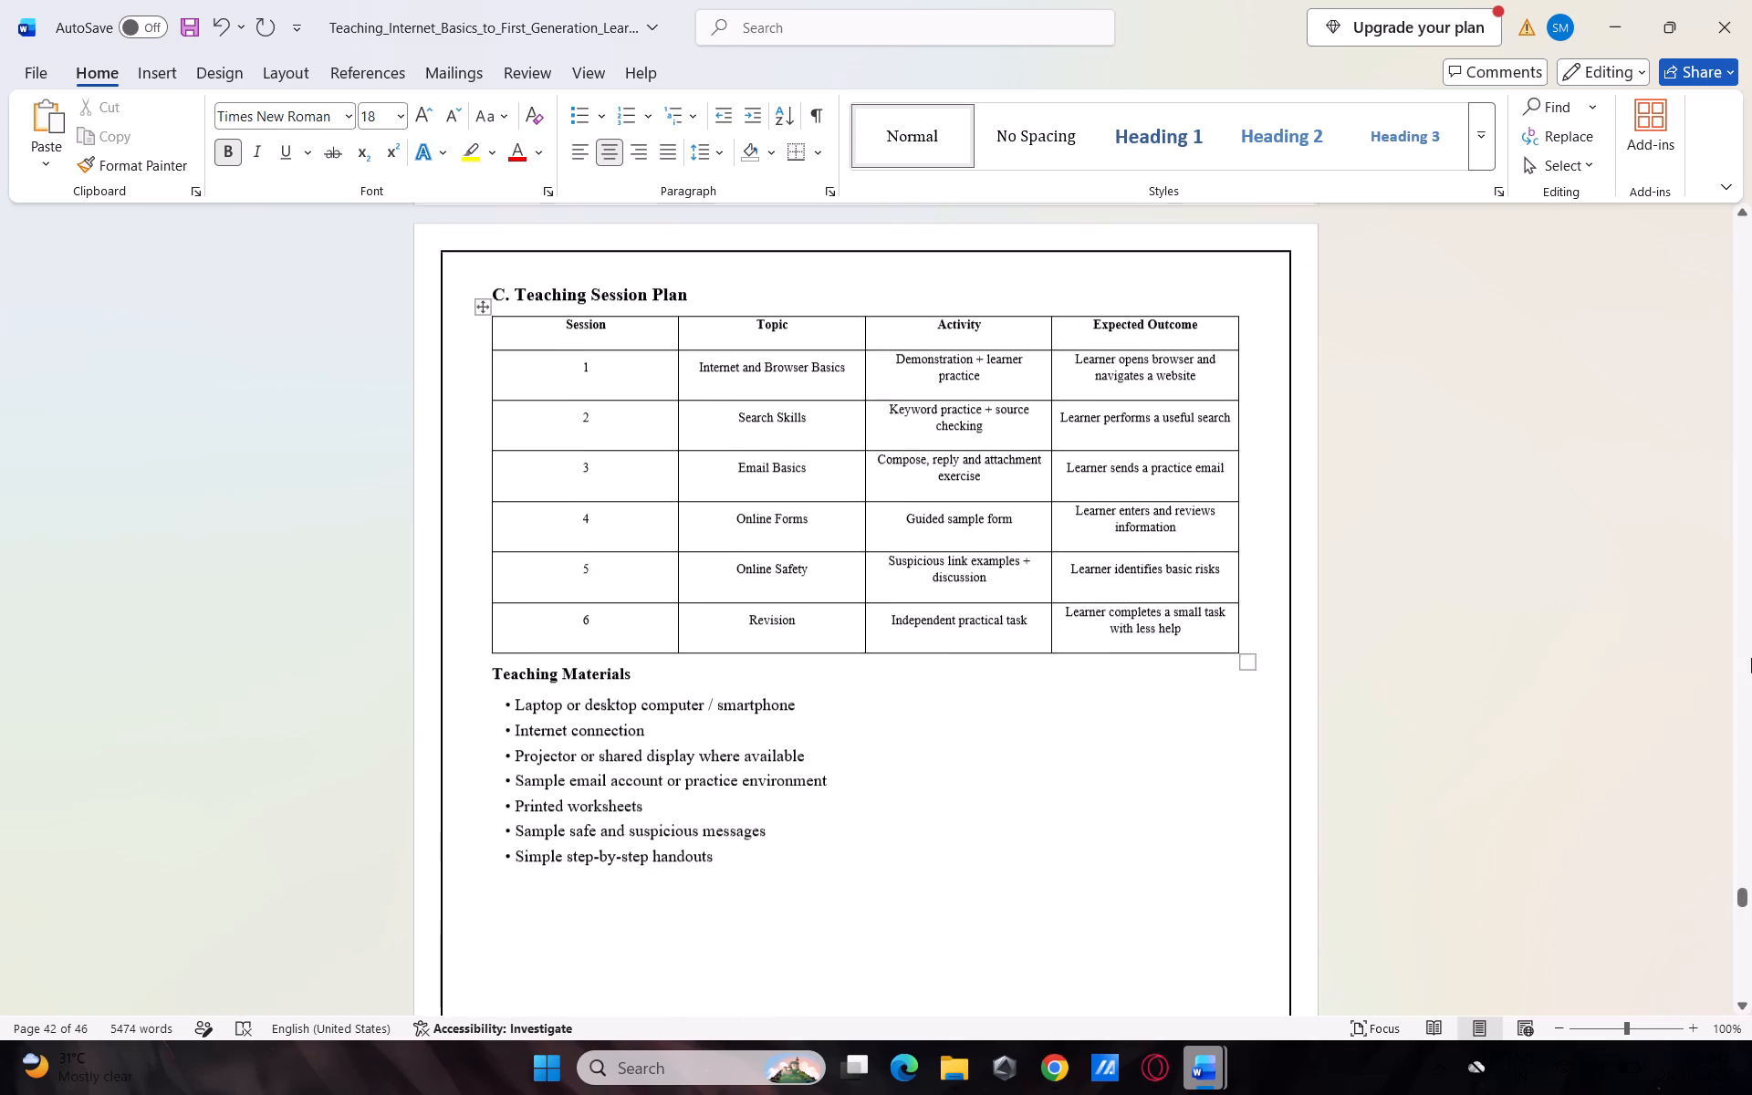
pyautogui.moveTo(1742, 899); pyautogui.dragTo(1706, 202)
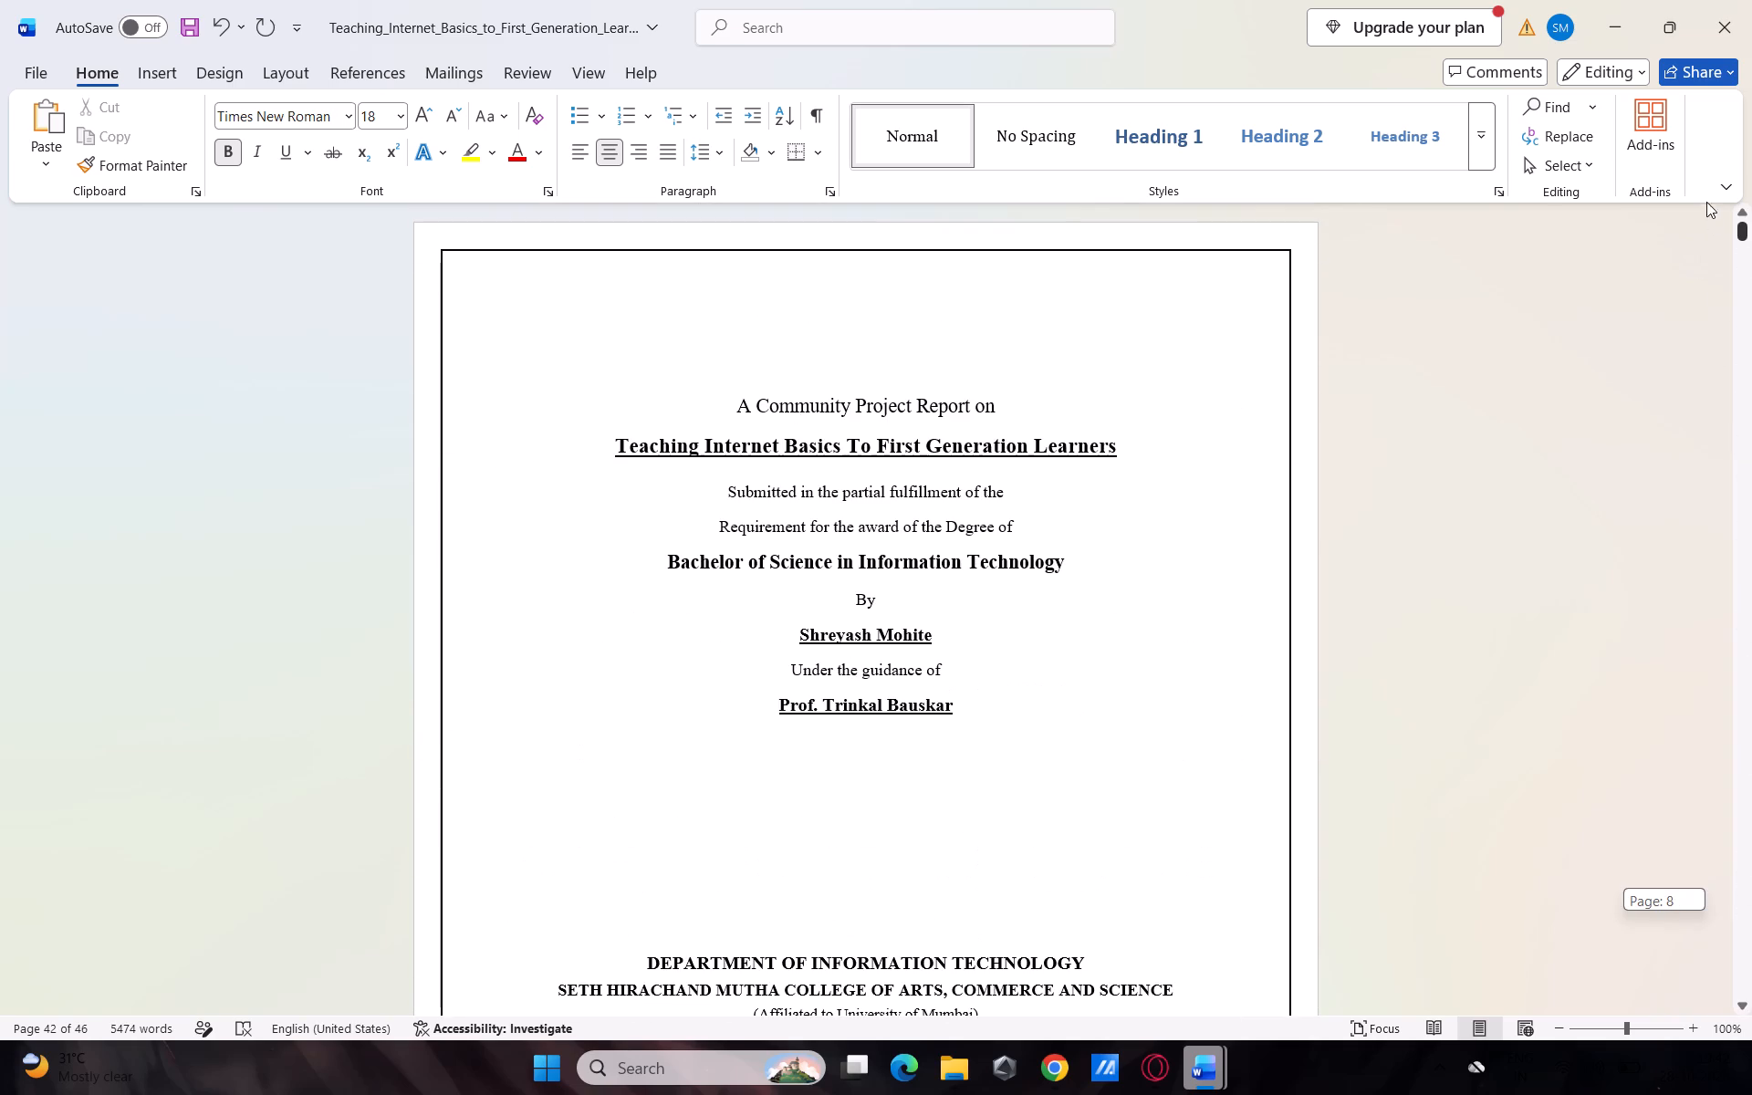
pyautogui.moveTo(1706, 202); pyautogui.dragTo(1709, 186)
pyautogui.scroll(-20, 1009, 422)
pyautogui.scroll(-20, 1009, 422)
pyautogui.scroll(-5, 1009, 422)
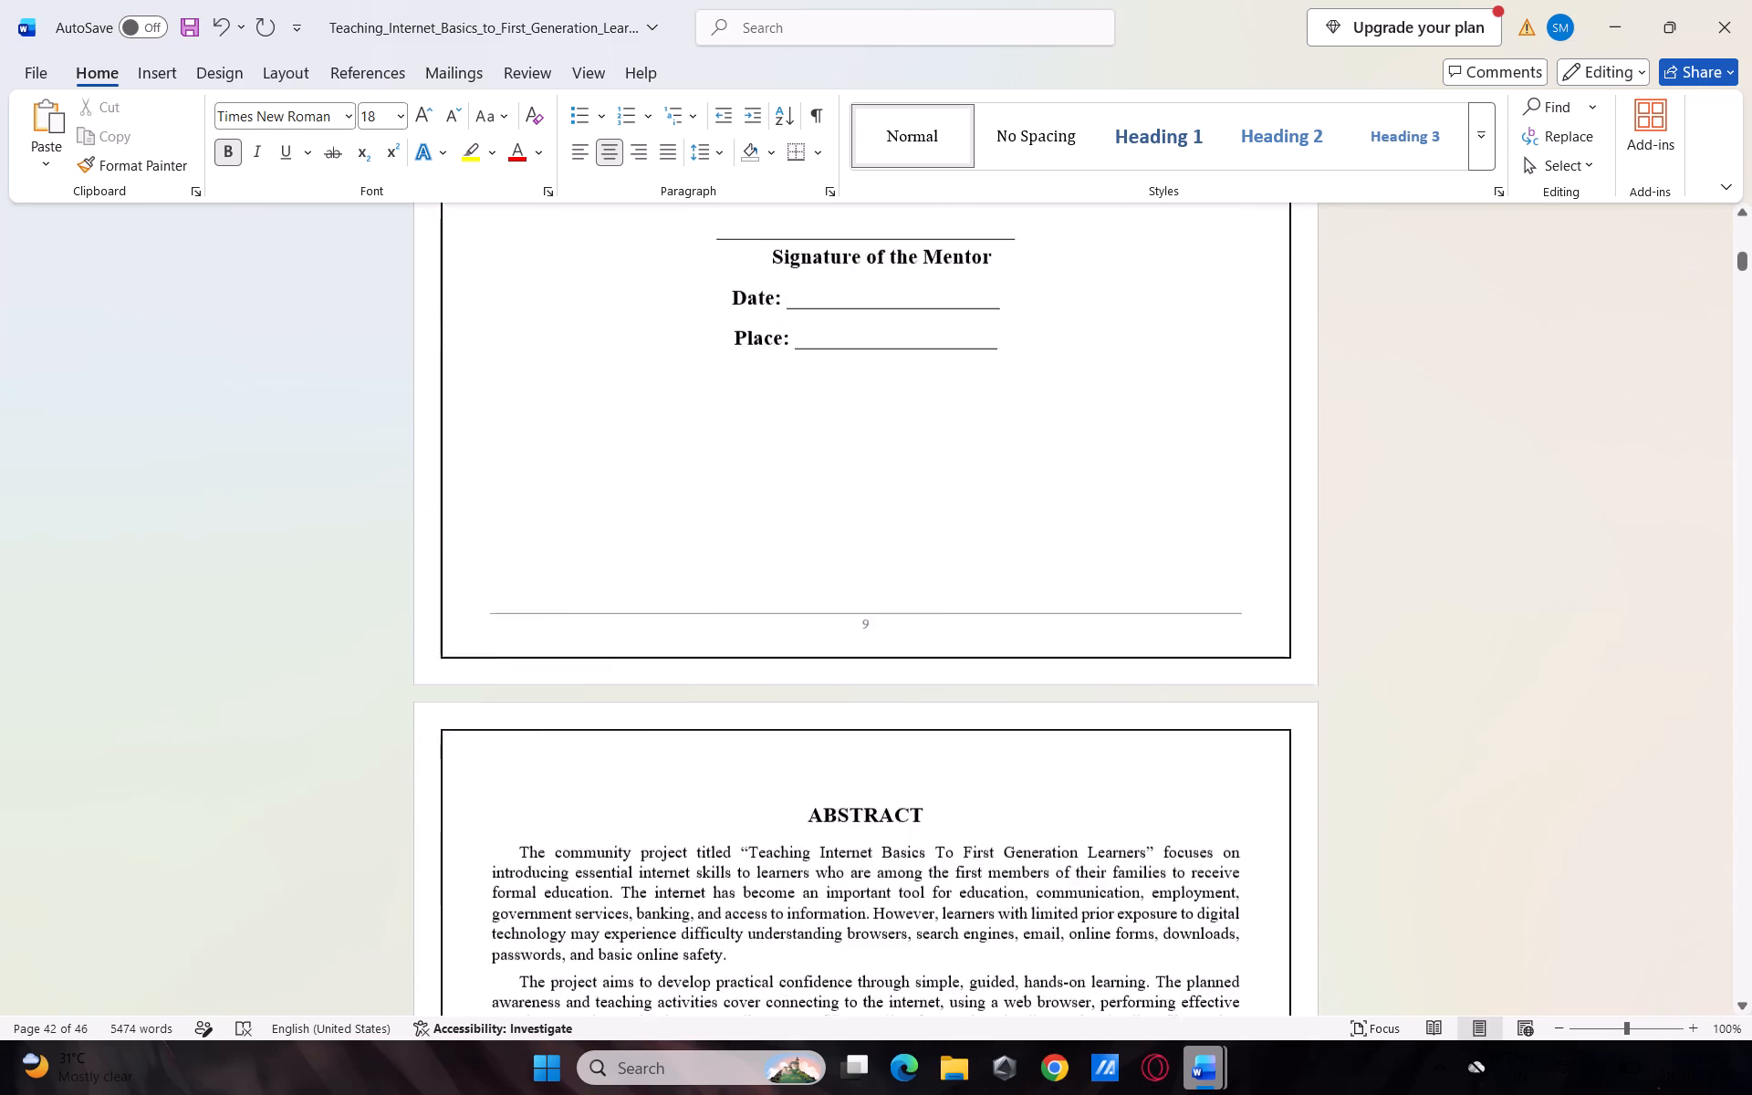
pyautogui.scroll(-14, 875, 636)
pyautogui.scroll(15, 881, 640)
pyautogui.scroll(-20, 883, 641)
pyautogui.scroll(-8, 883, 641)
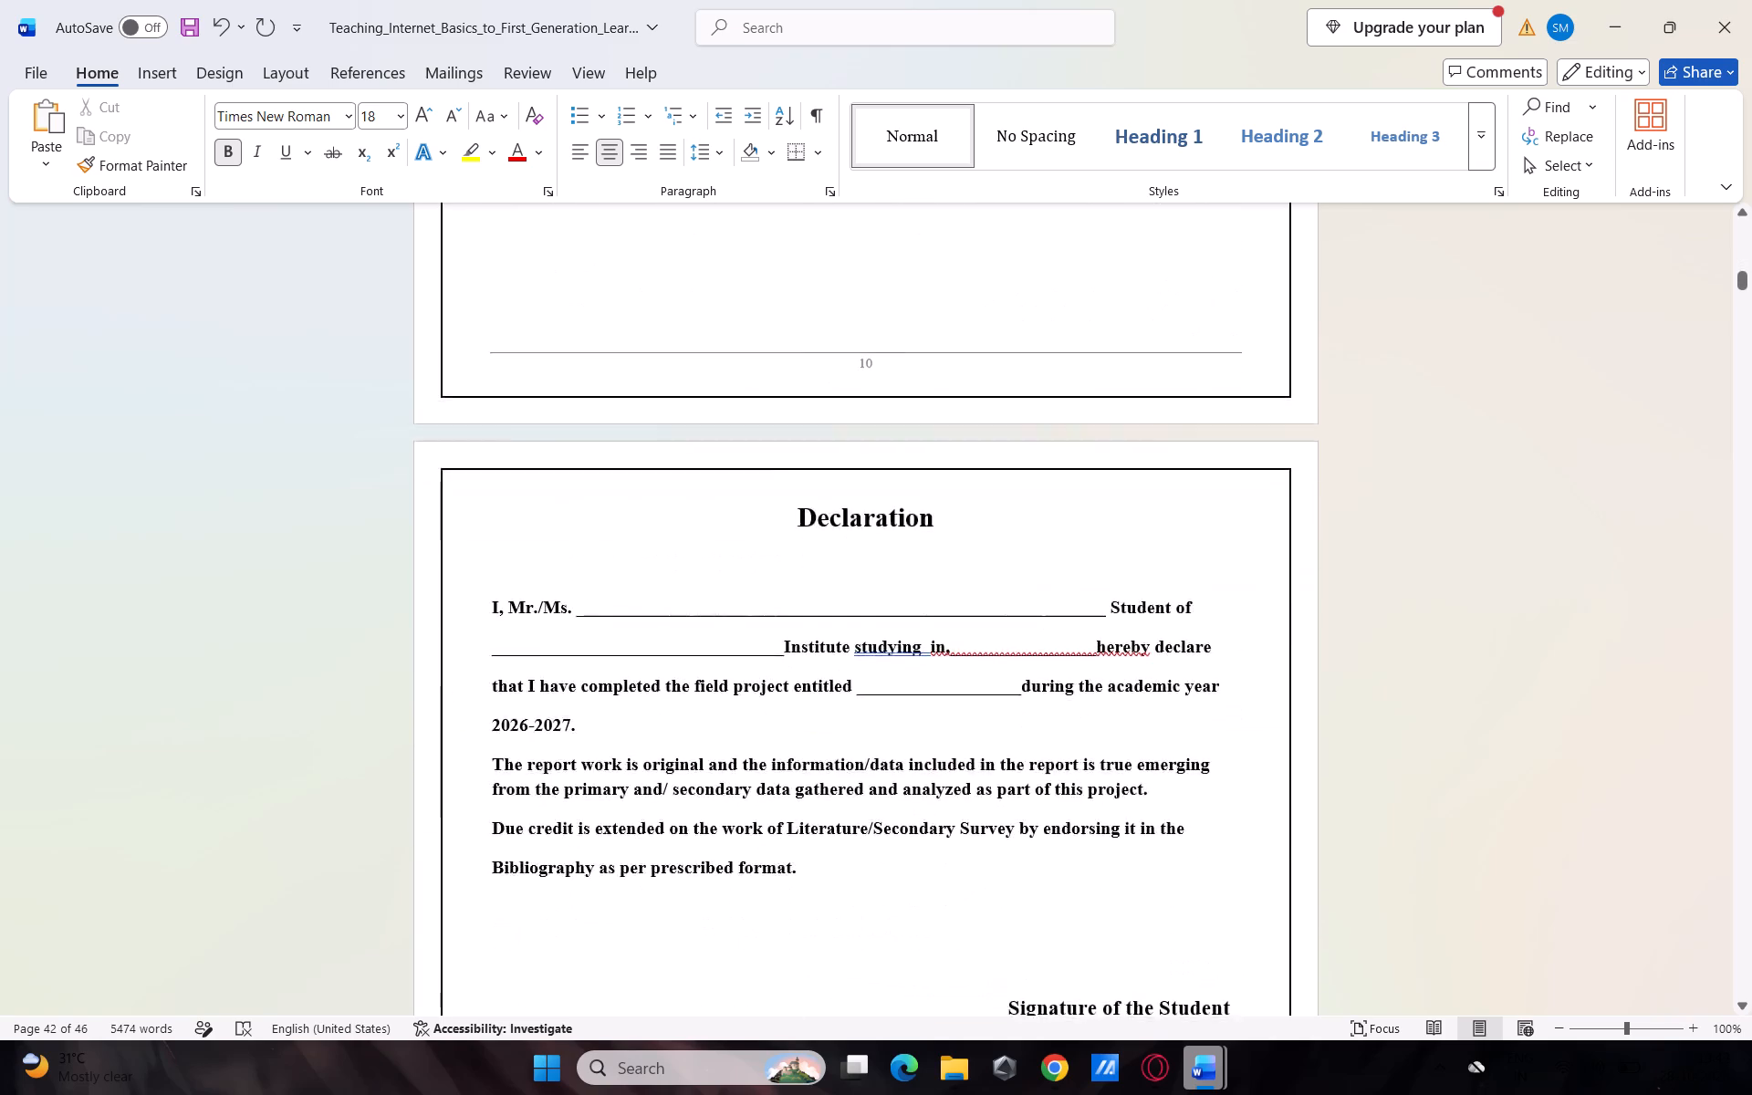
pyautogui.scroll(-20, 883, 663)
pyautogui.scroll(-9, 883, 663)
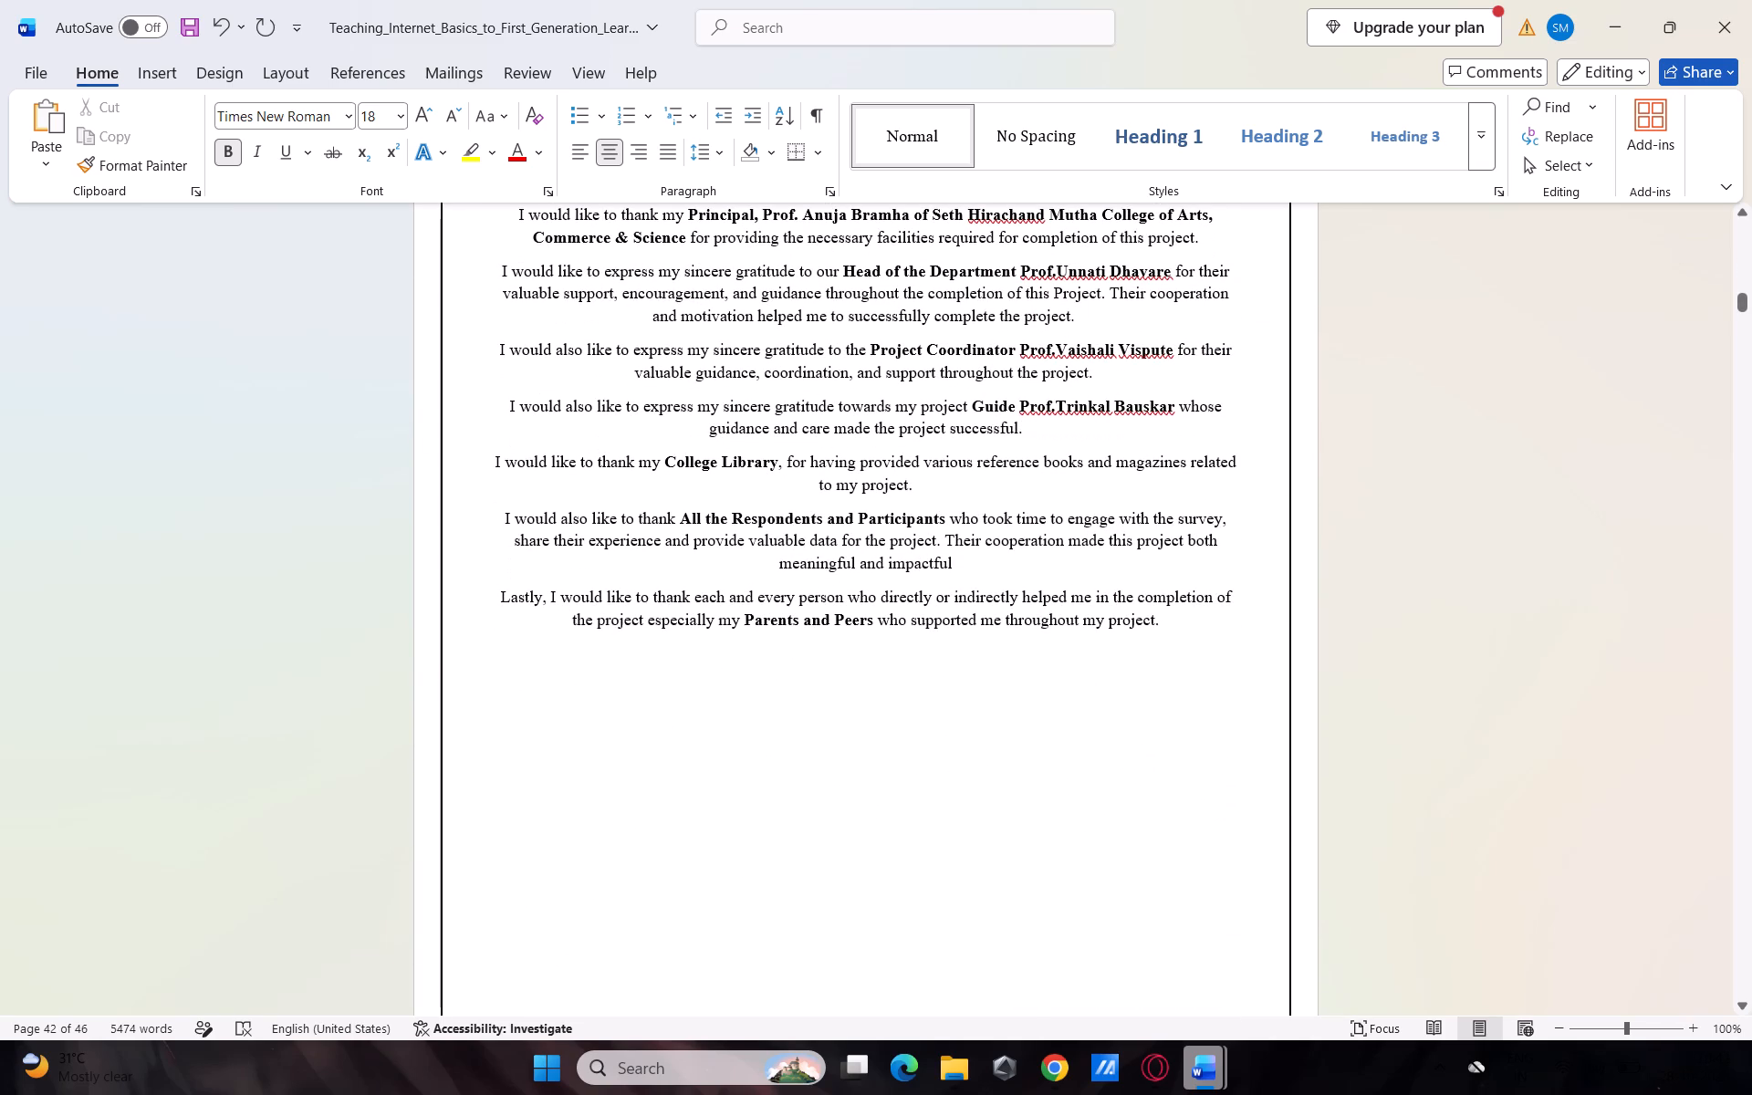
pyautogui.moveTo(1166, 622); pyautogui.dragTo(582, 392)
pyautogui.scroll(2, 582, 392)
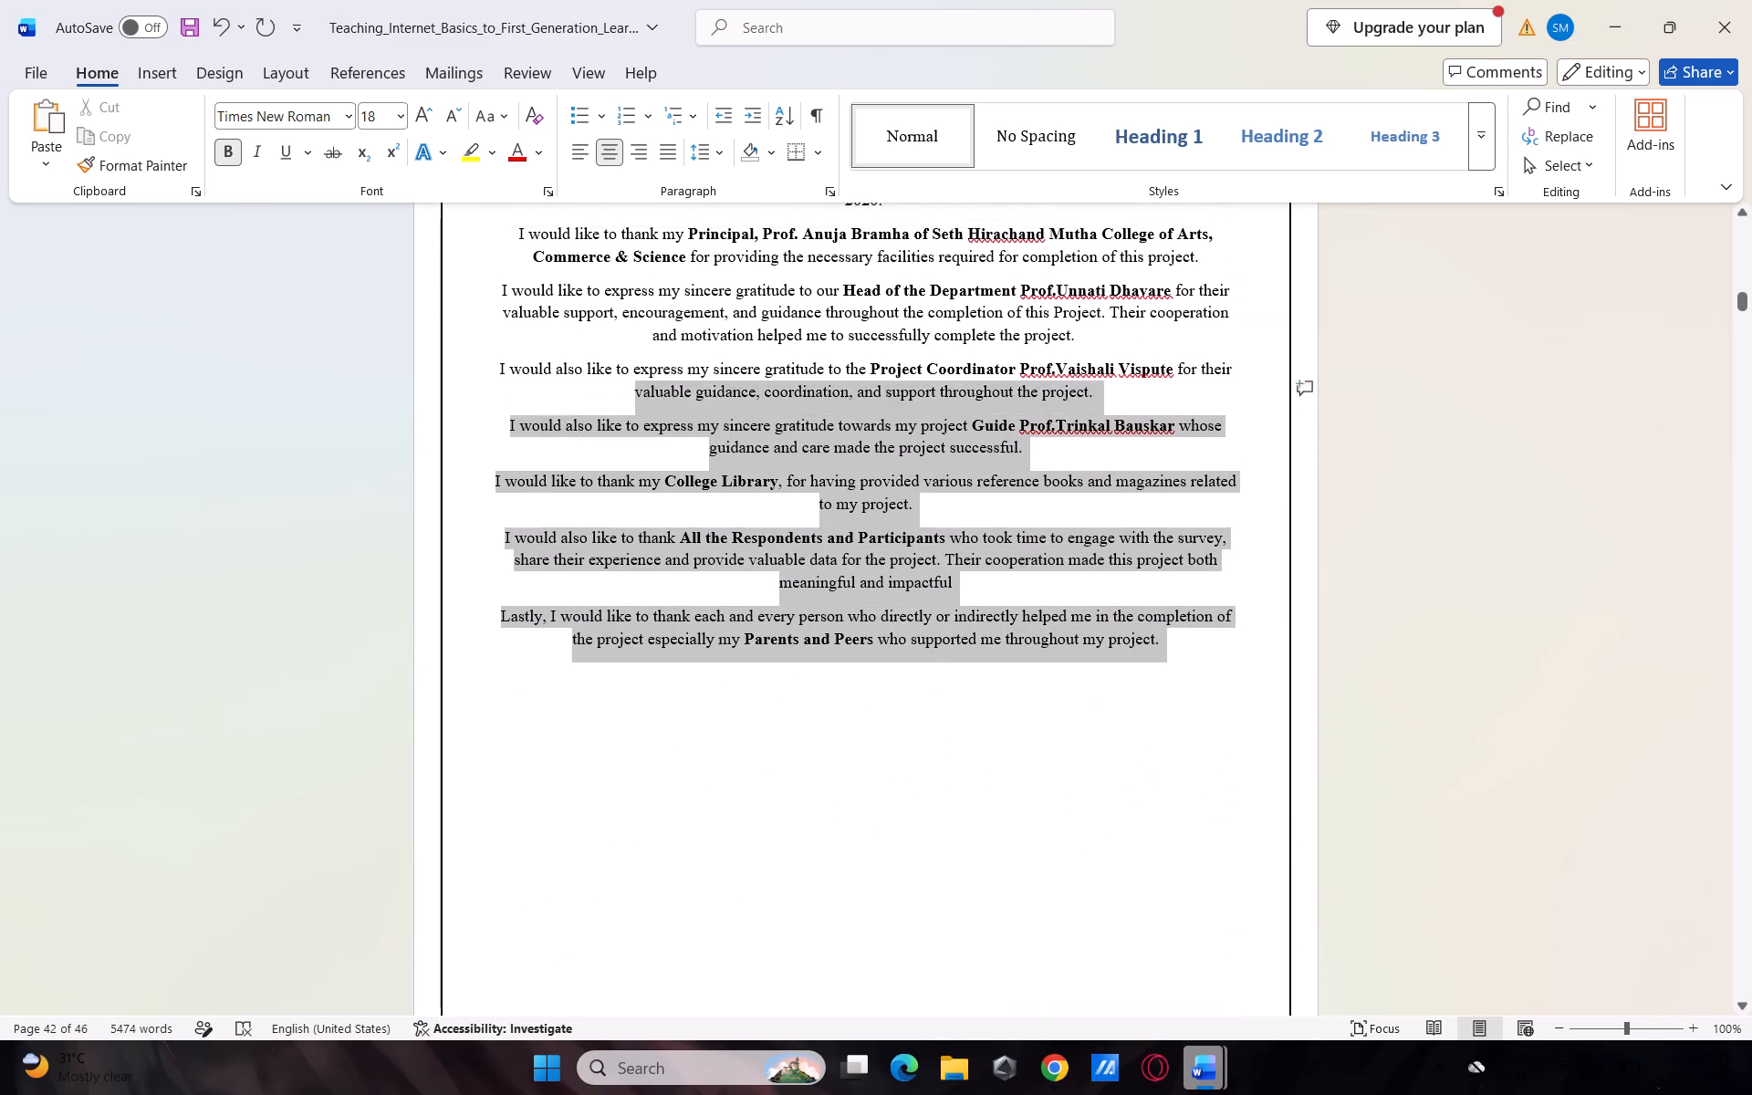
pyautogui.scroll(2, 582, 392)
pyautogui.moveTo(582, 392); pyautogui.dragTo(584, 391)
pyautogui.scroll(5, 582, 392)
pyautogui.scroll(-1, 584, 391)
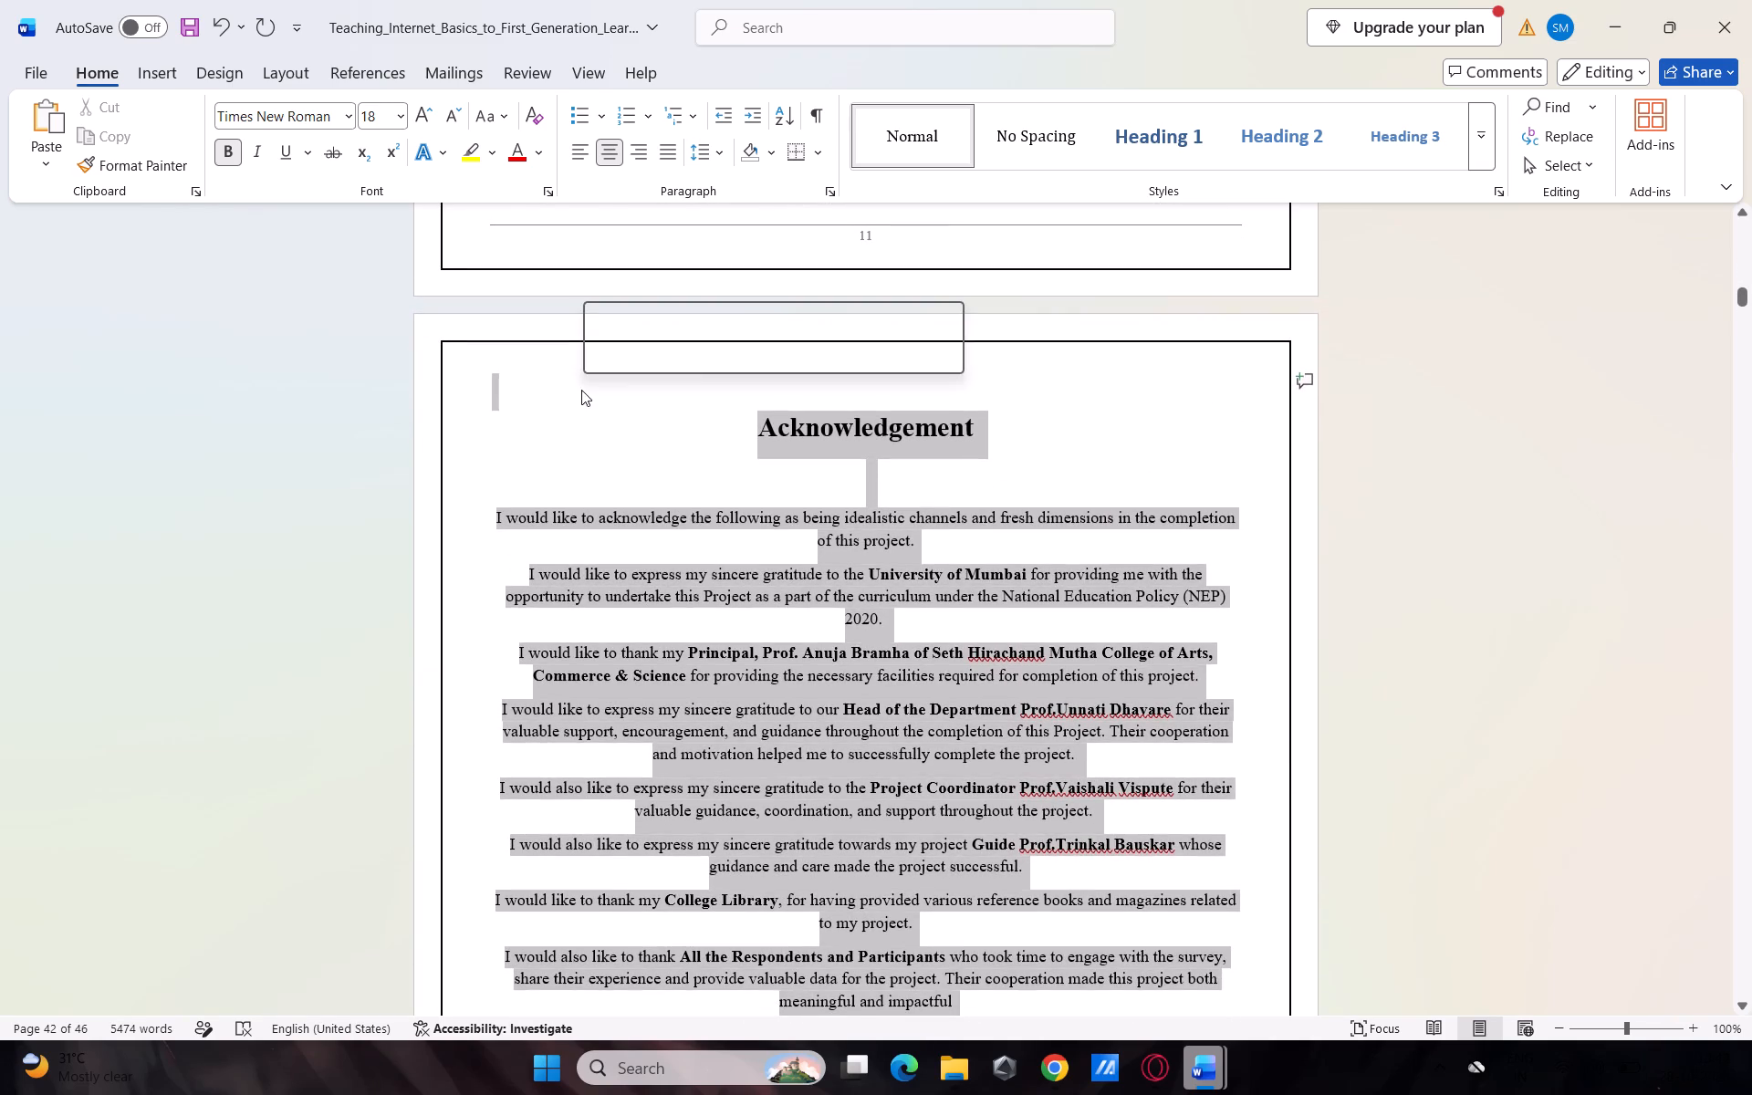
pyautogui.press('BackSpace')
# Remove the surplus empty lines left after the Declaration, where the front-matter acknowledgement was.
pyautogui.scroll(-2, 581, 390)
pyautogui.press('BackSpace')
pyautogui.press('BackSpace')
pyautogui.press('BackSpace')
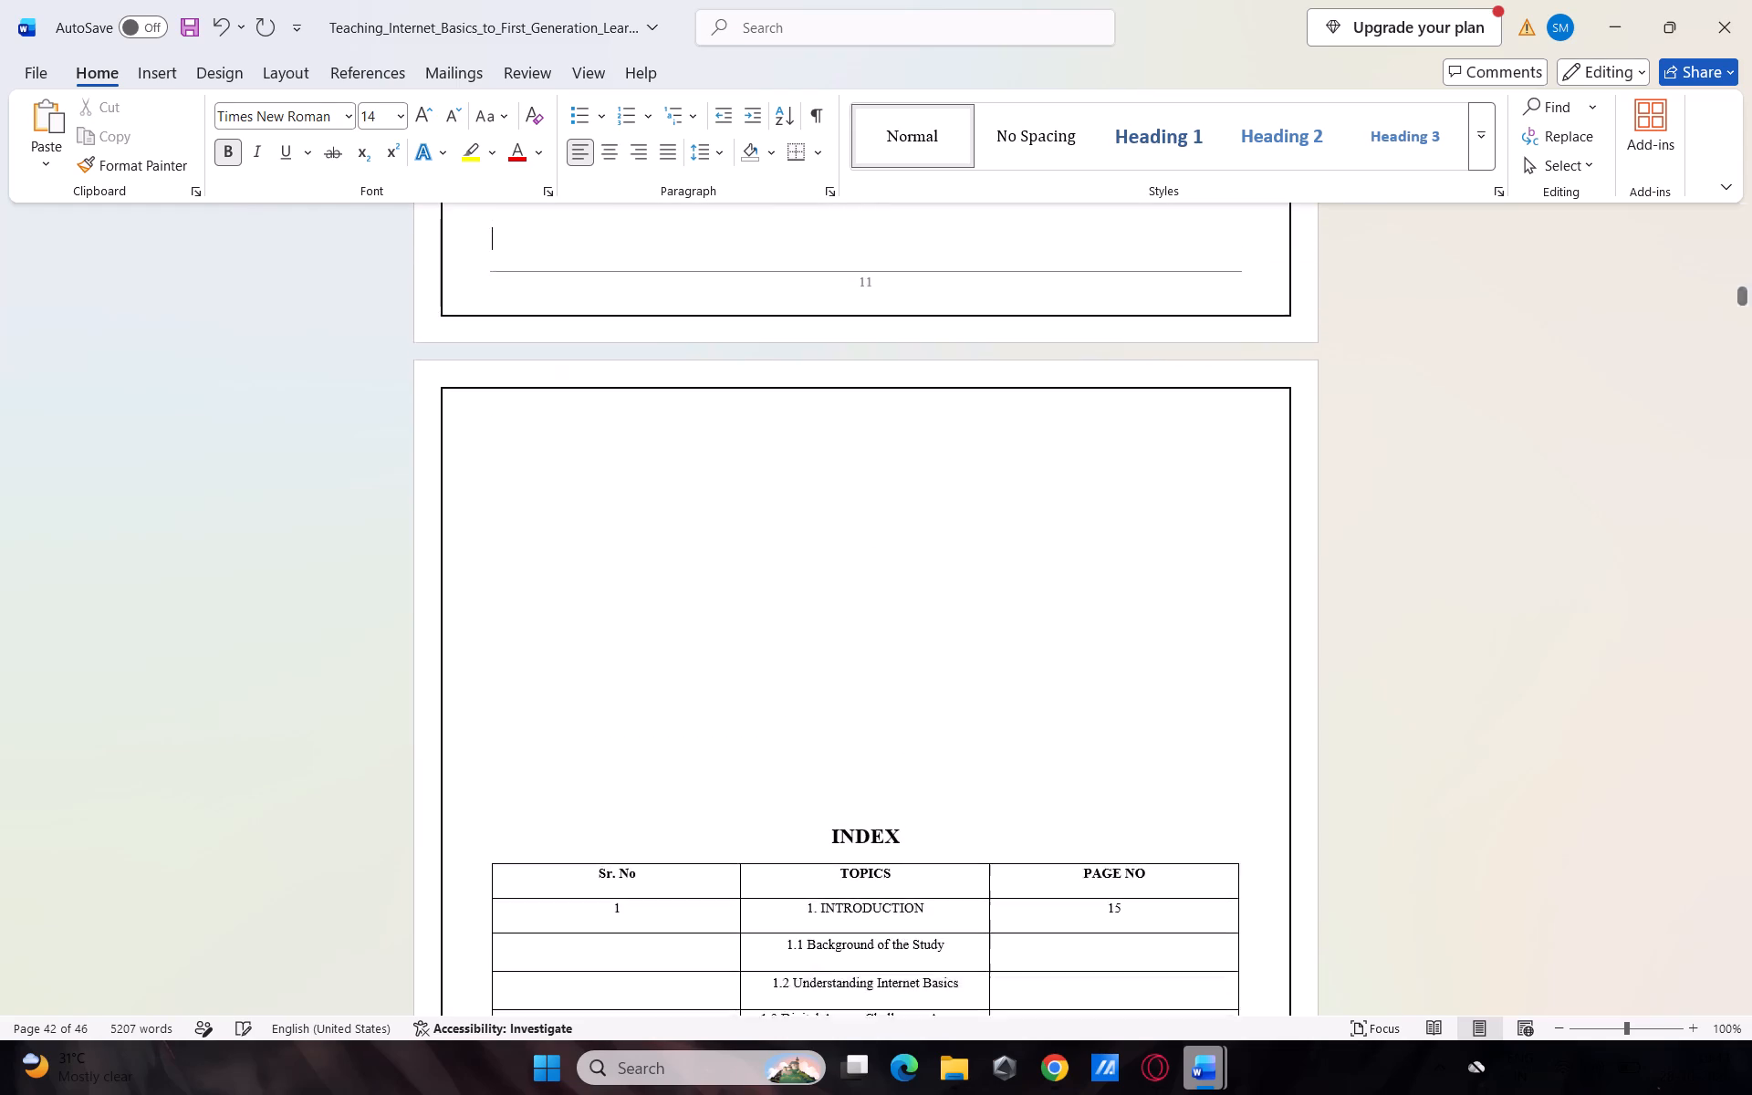
pyautogui.press('BackSpace')
pyautogui.press('BackSpace')
pyautogui.press('BackSpace')
pyautogui.press('BackSpace')
pyautogui.press('BackSpace')
pyautogui.press('BackSpace')
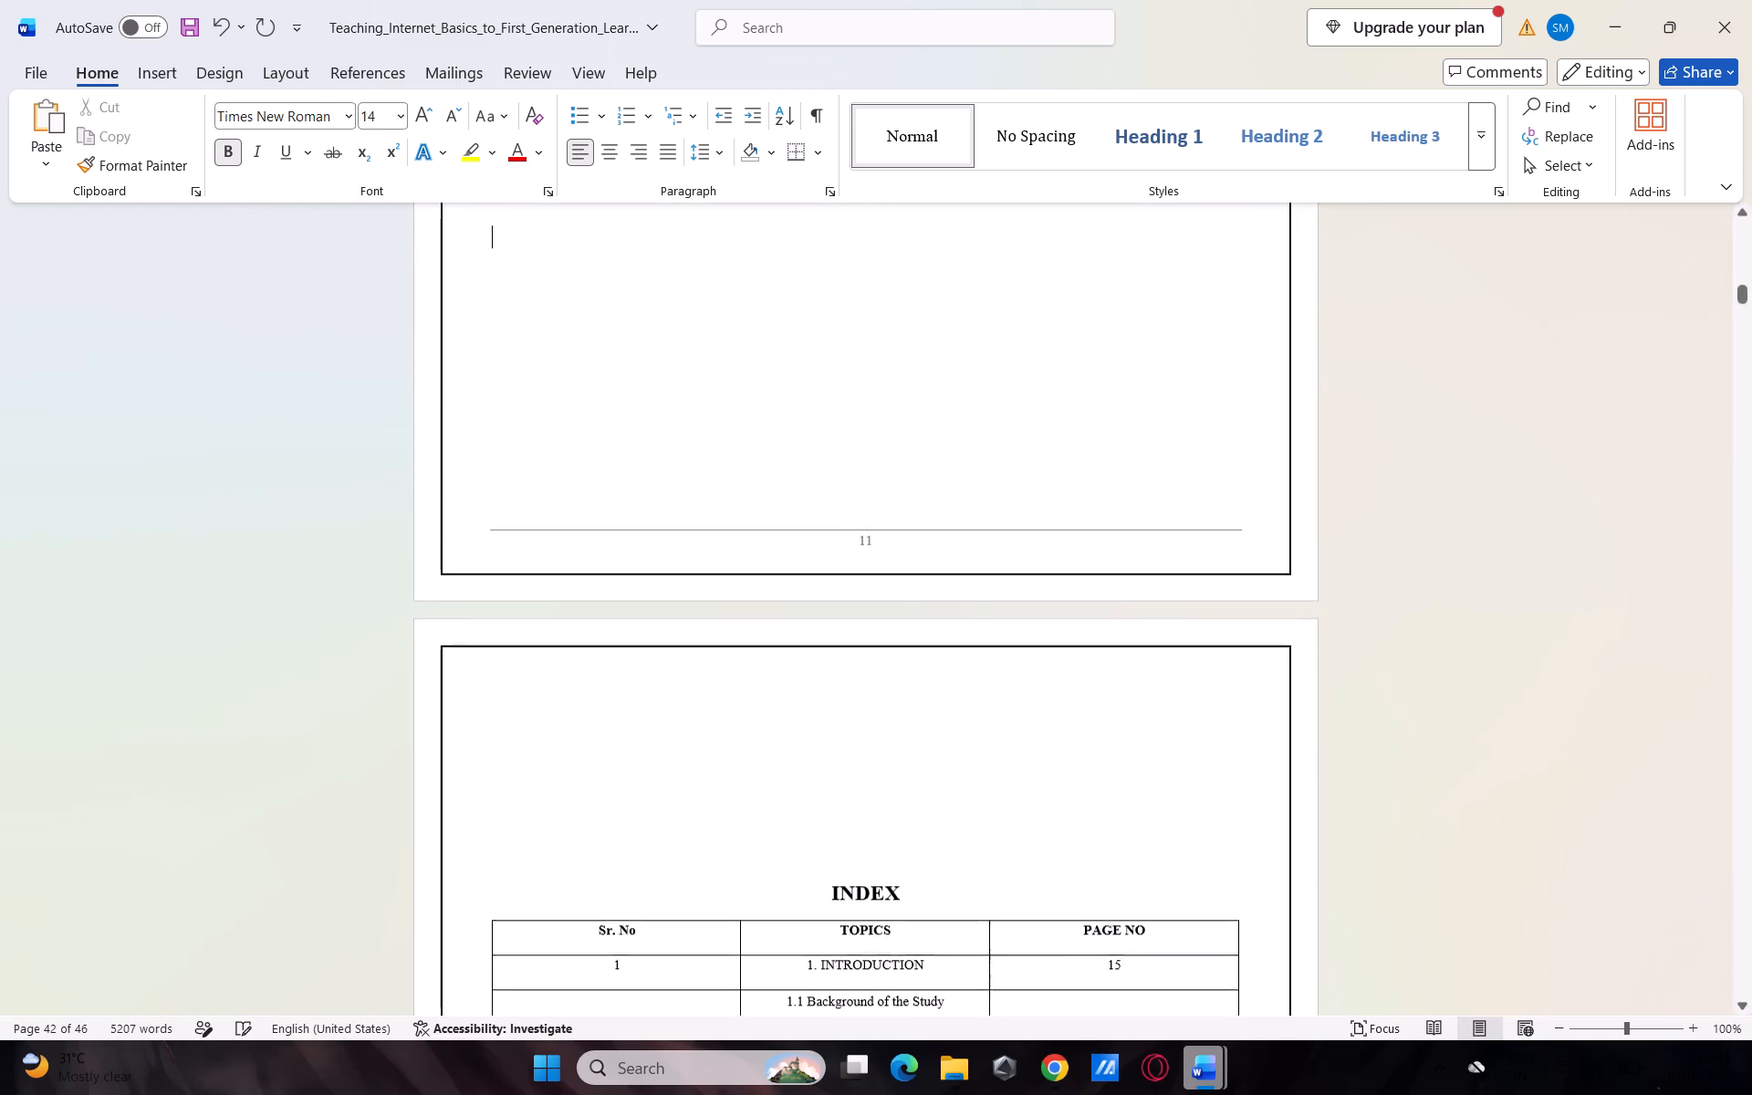
pyautogui.press('BackSpace')
# Delete the empty lines above the INDEX heading so the index starts at the top of its page.
pyautogui.scroll(-1, 549, 431)
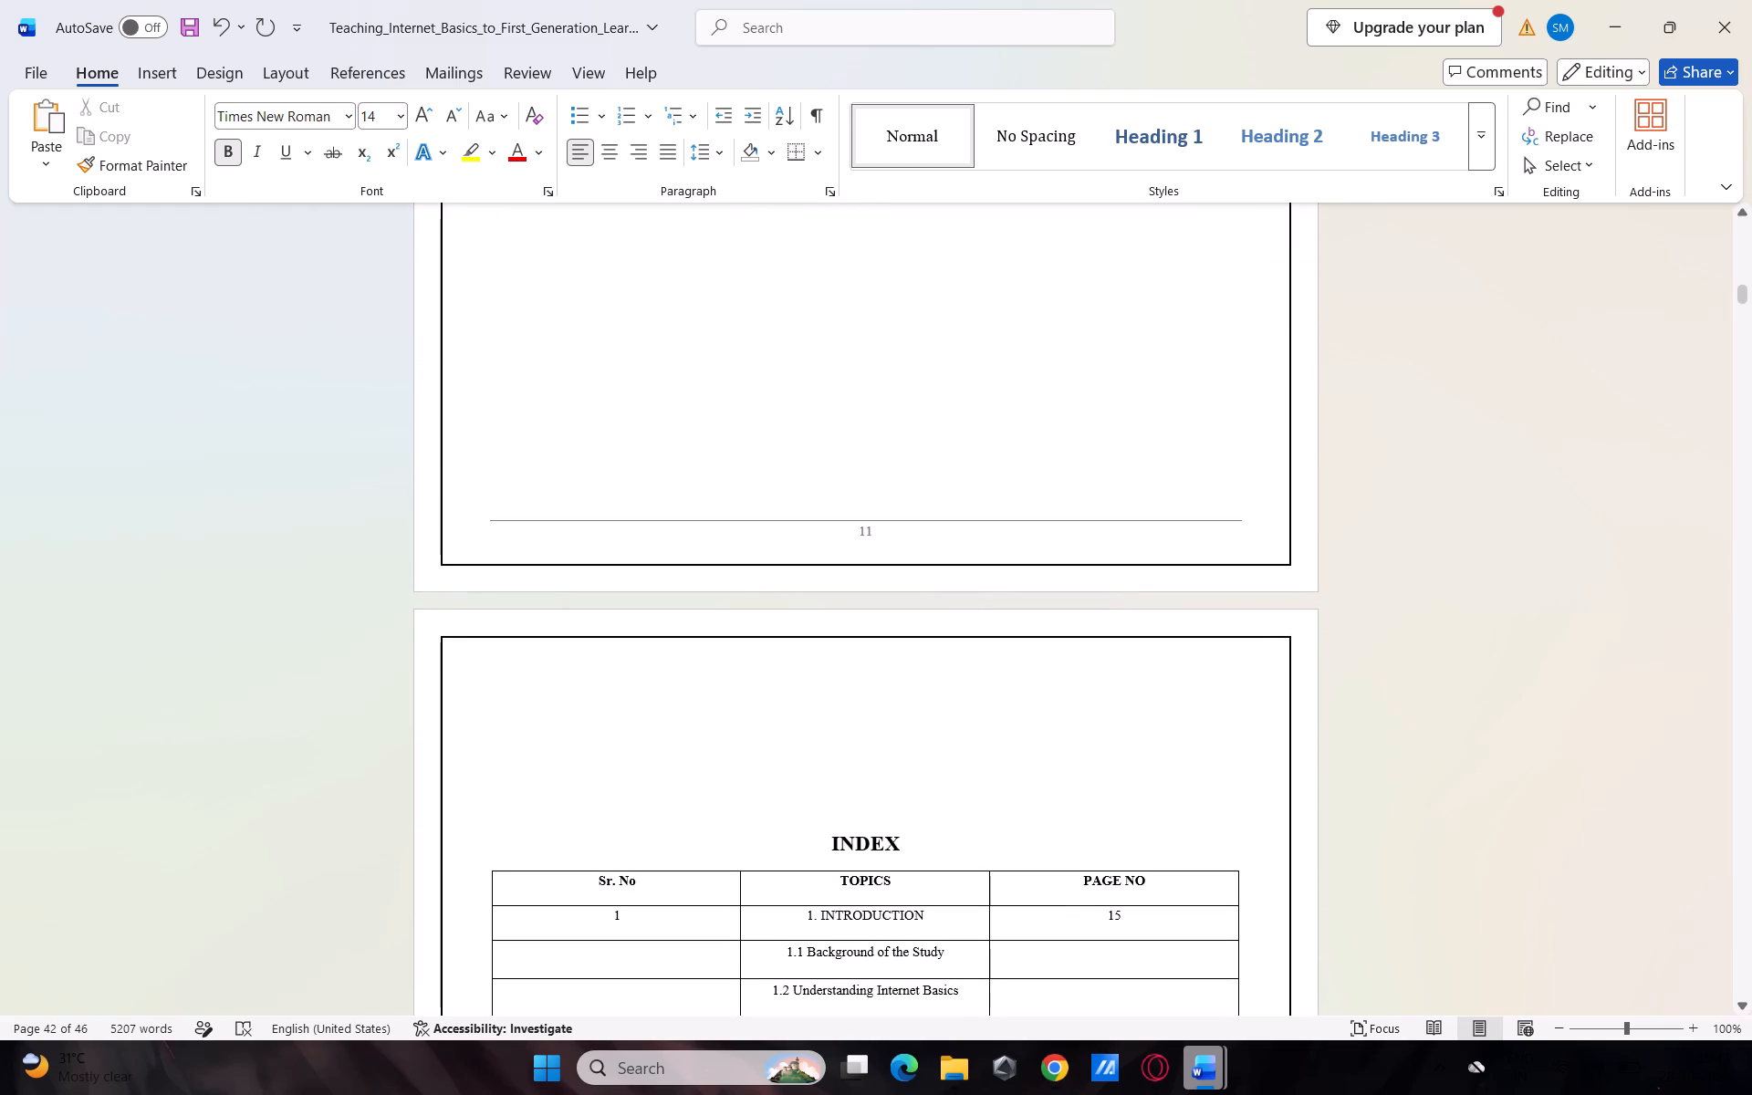
pyautogui.click(530, 829)
pyautogui.press('BackSpace')
pyautogui.press('BackSpace')
pyautogui.press('BackSpace')
pyautogui.press('BackSpace')
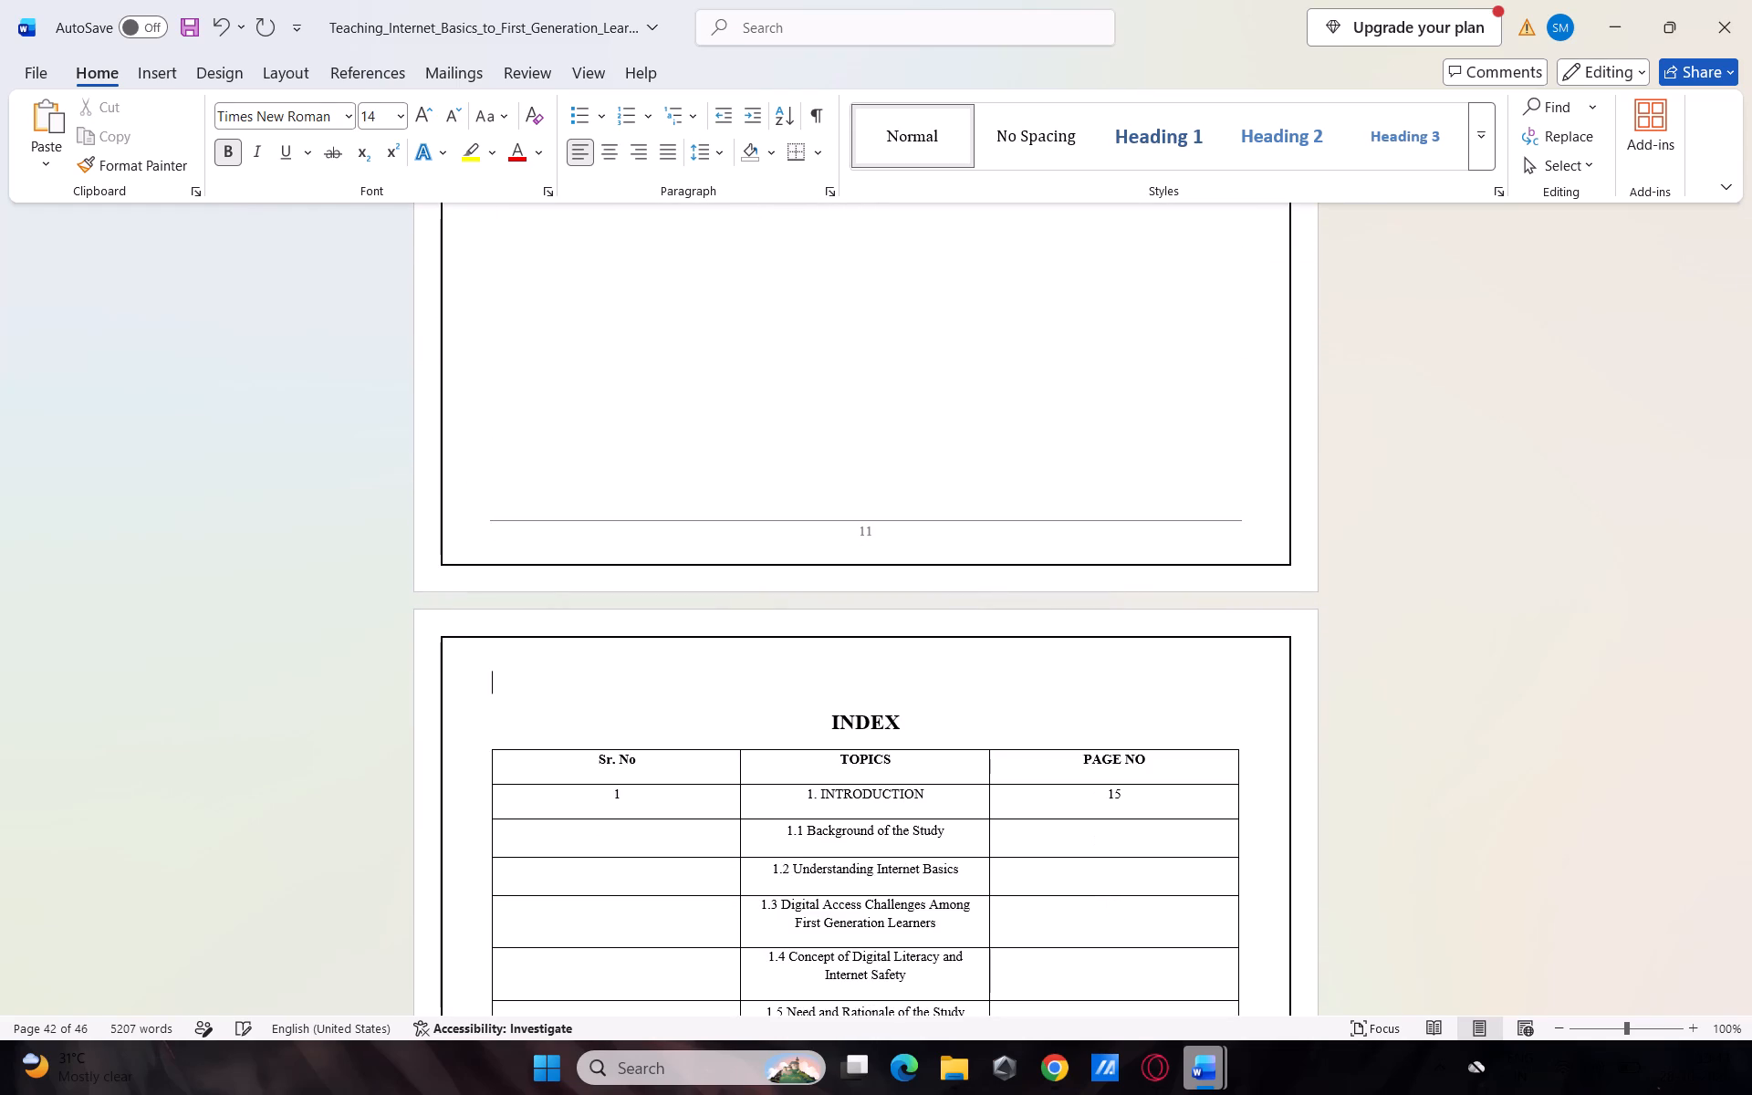
pyautogui.press('BackSpace')
# Examine the layout of the index pages, from the INDEX heading through to the start of the Introduction.
pyautogui.scroll(-8, 476, 817)
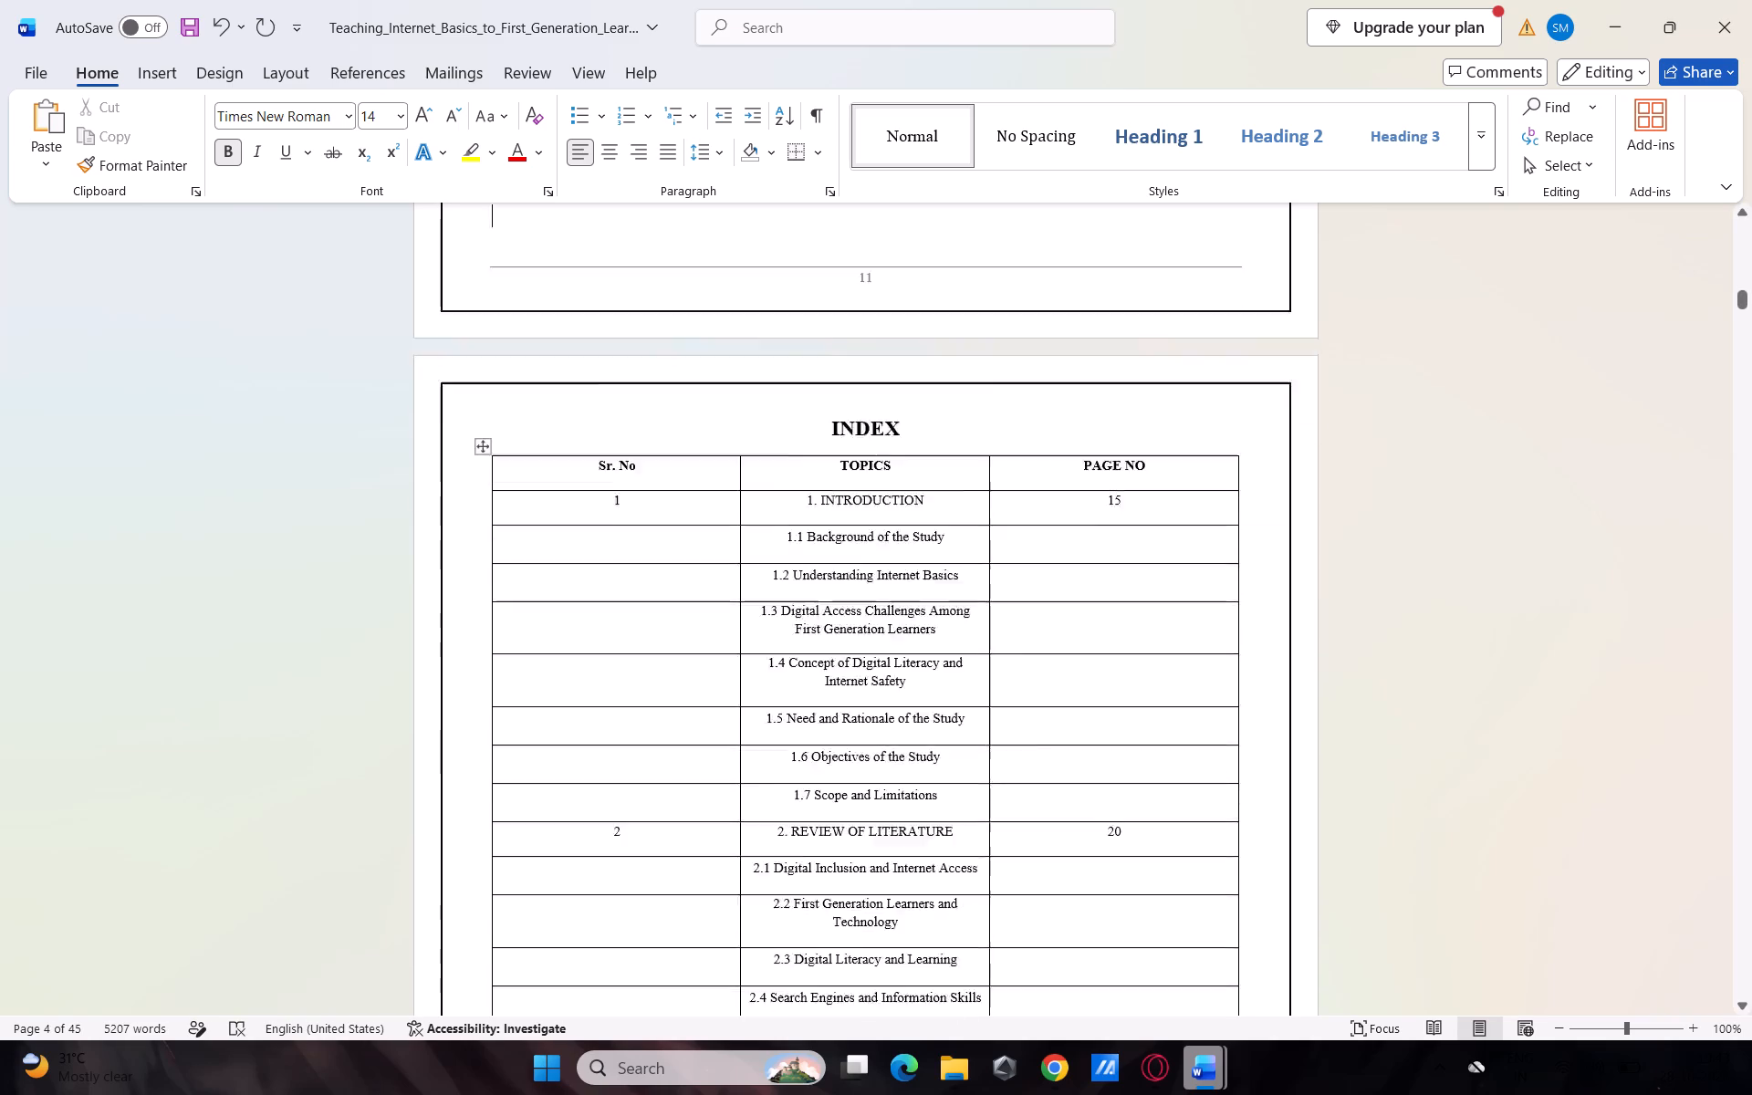
pyautogui.scroll(-20, 579, 695)
pyautogui.scroll(-13, 601, 686)
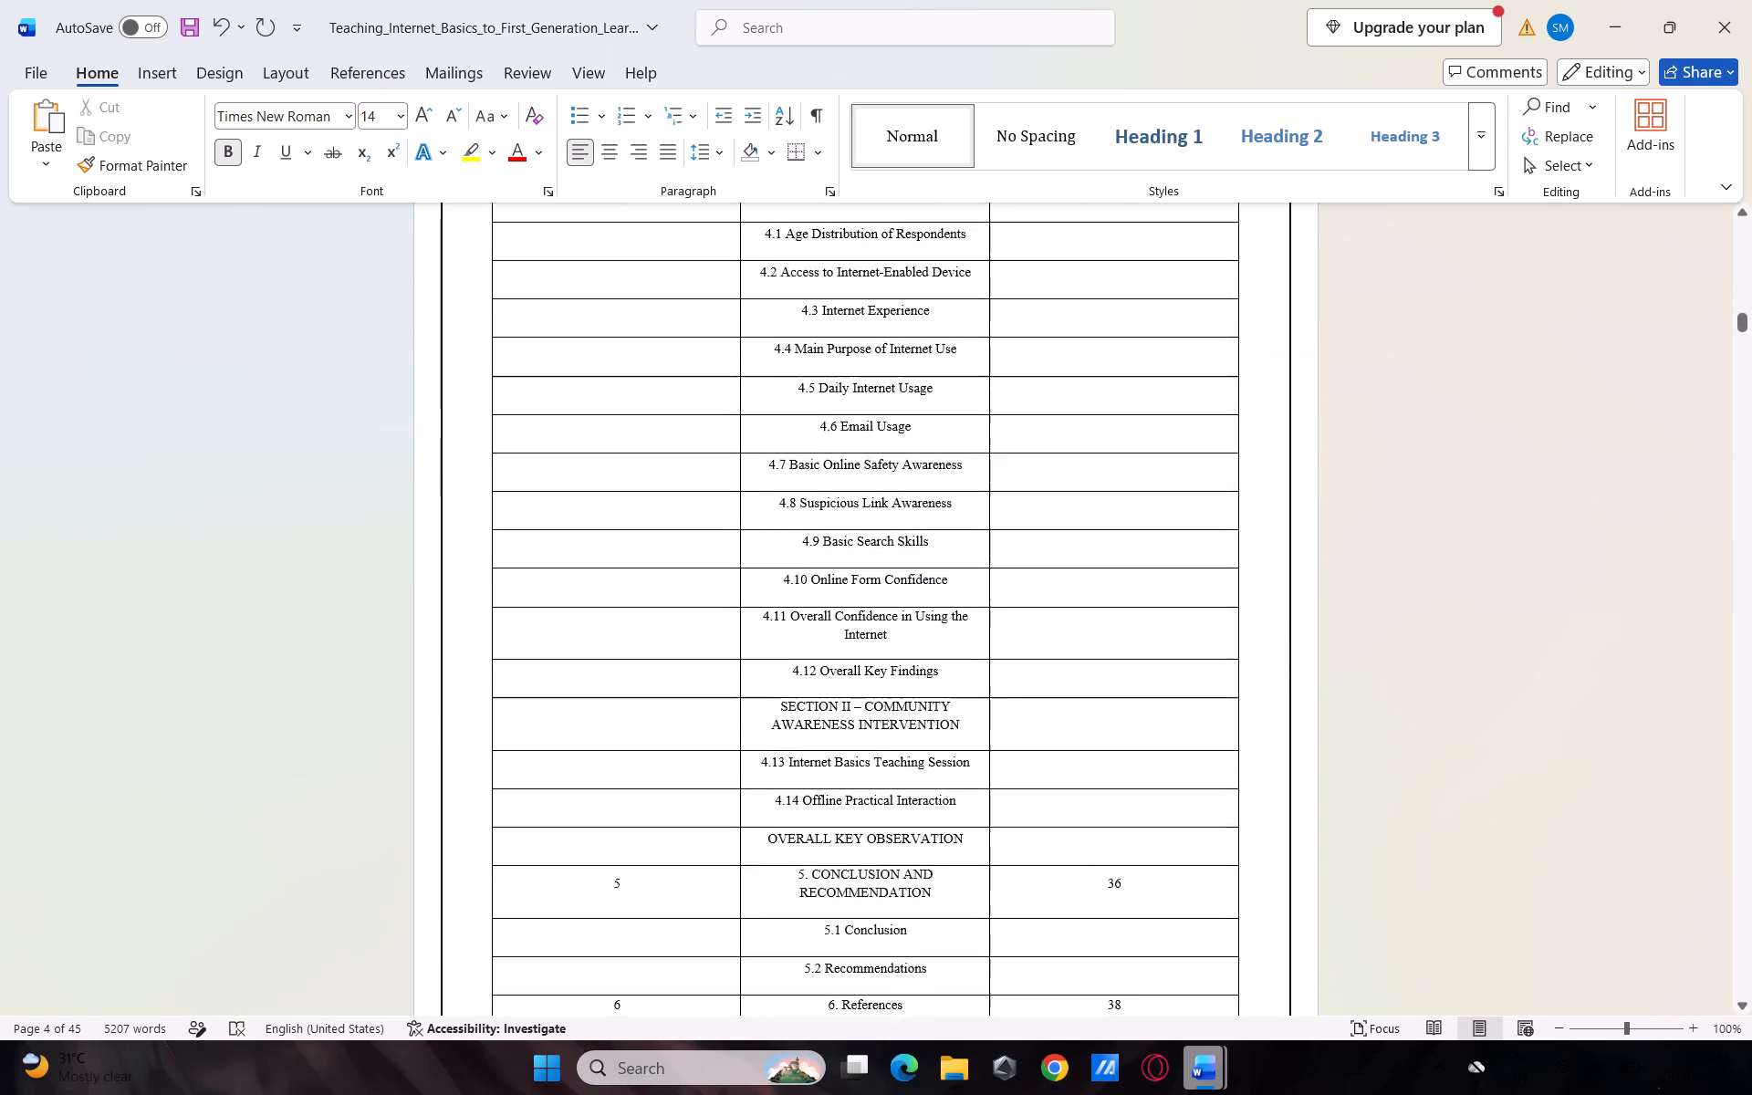
pyautogui.scroll(-12, 605, 692)
pyautogui.scroll(5, 606, 693)
pyautogui.scroll(-20, 606, 693)
pyautogui.scroll(-5, 606, 693)
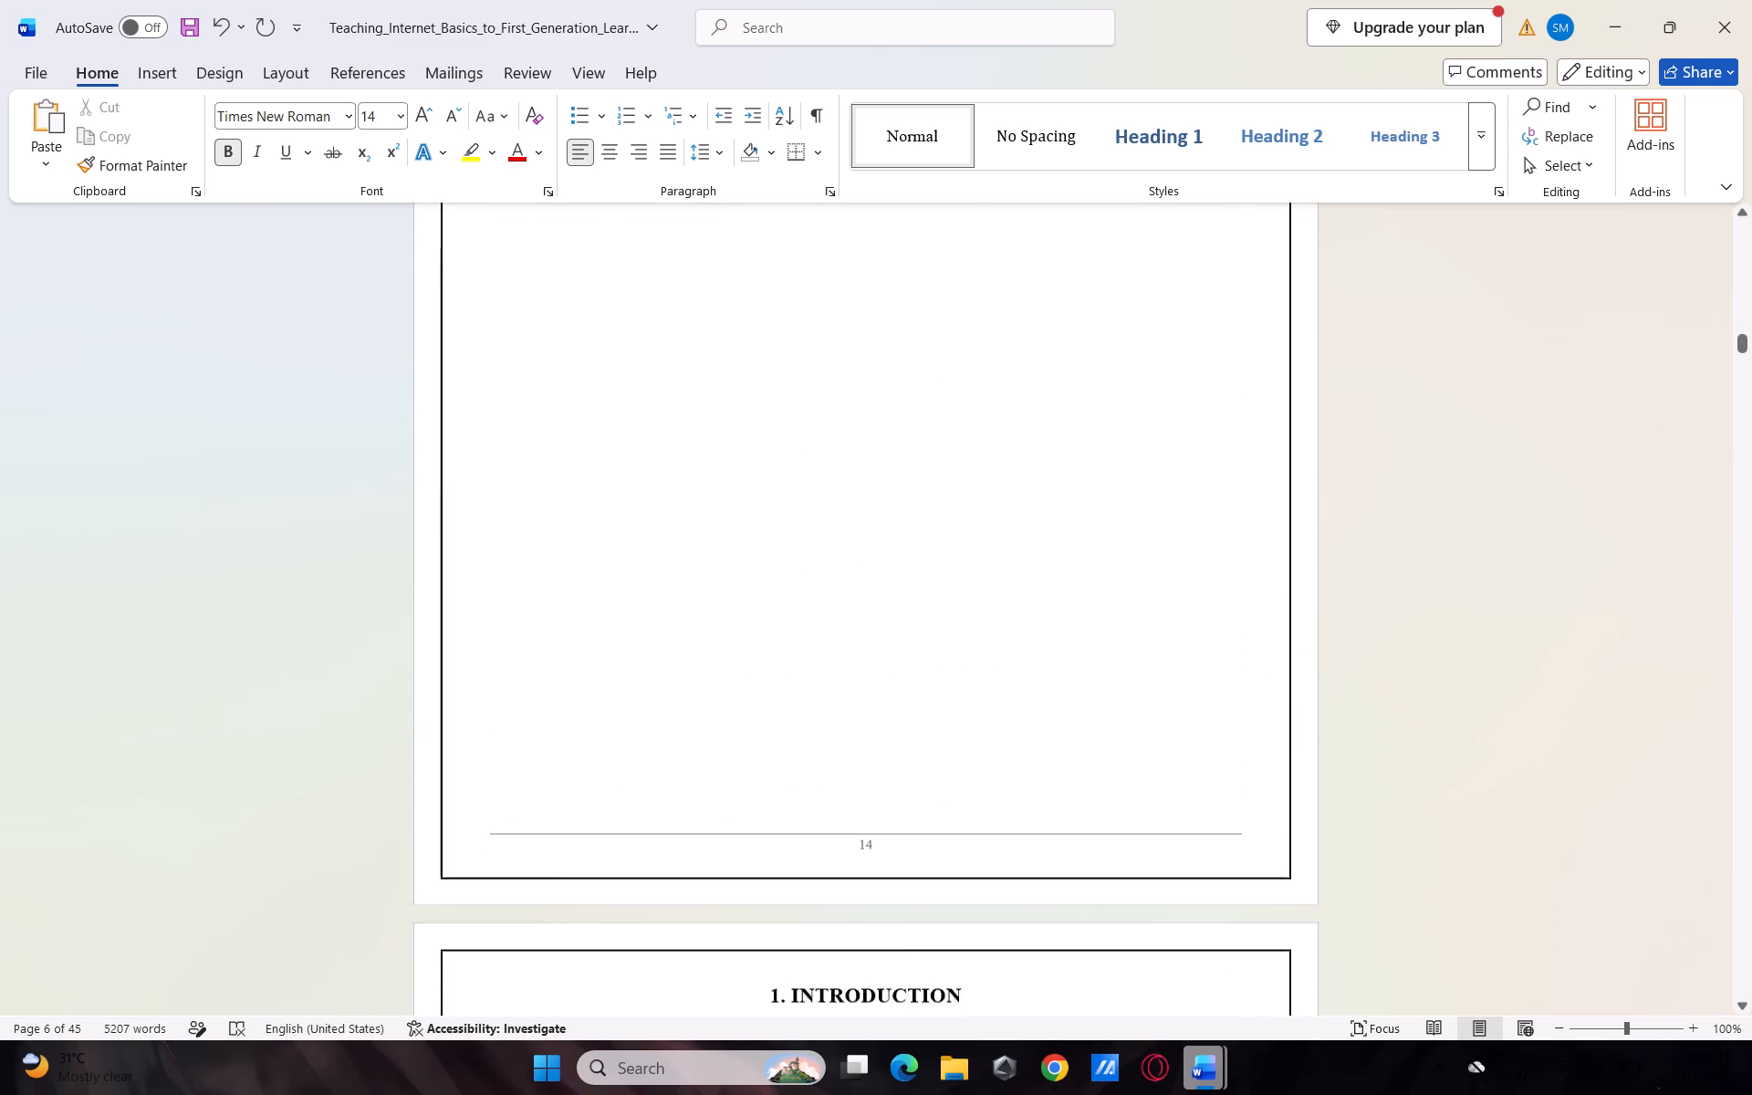
pyautogui.scroll(20, 625, 688)
pyautogui.scroll(20, 625, 688)
pyautogui.scroll(1, 625, 688)
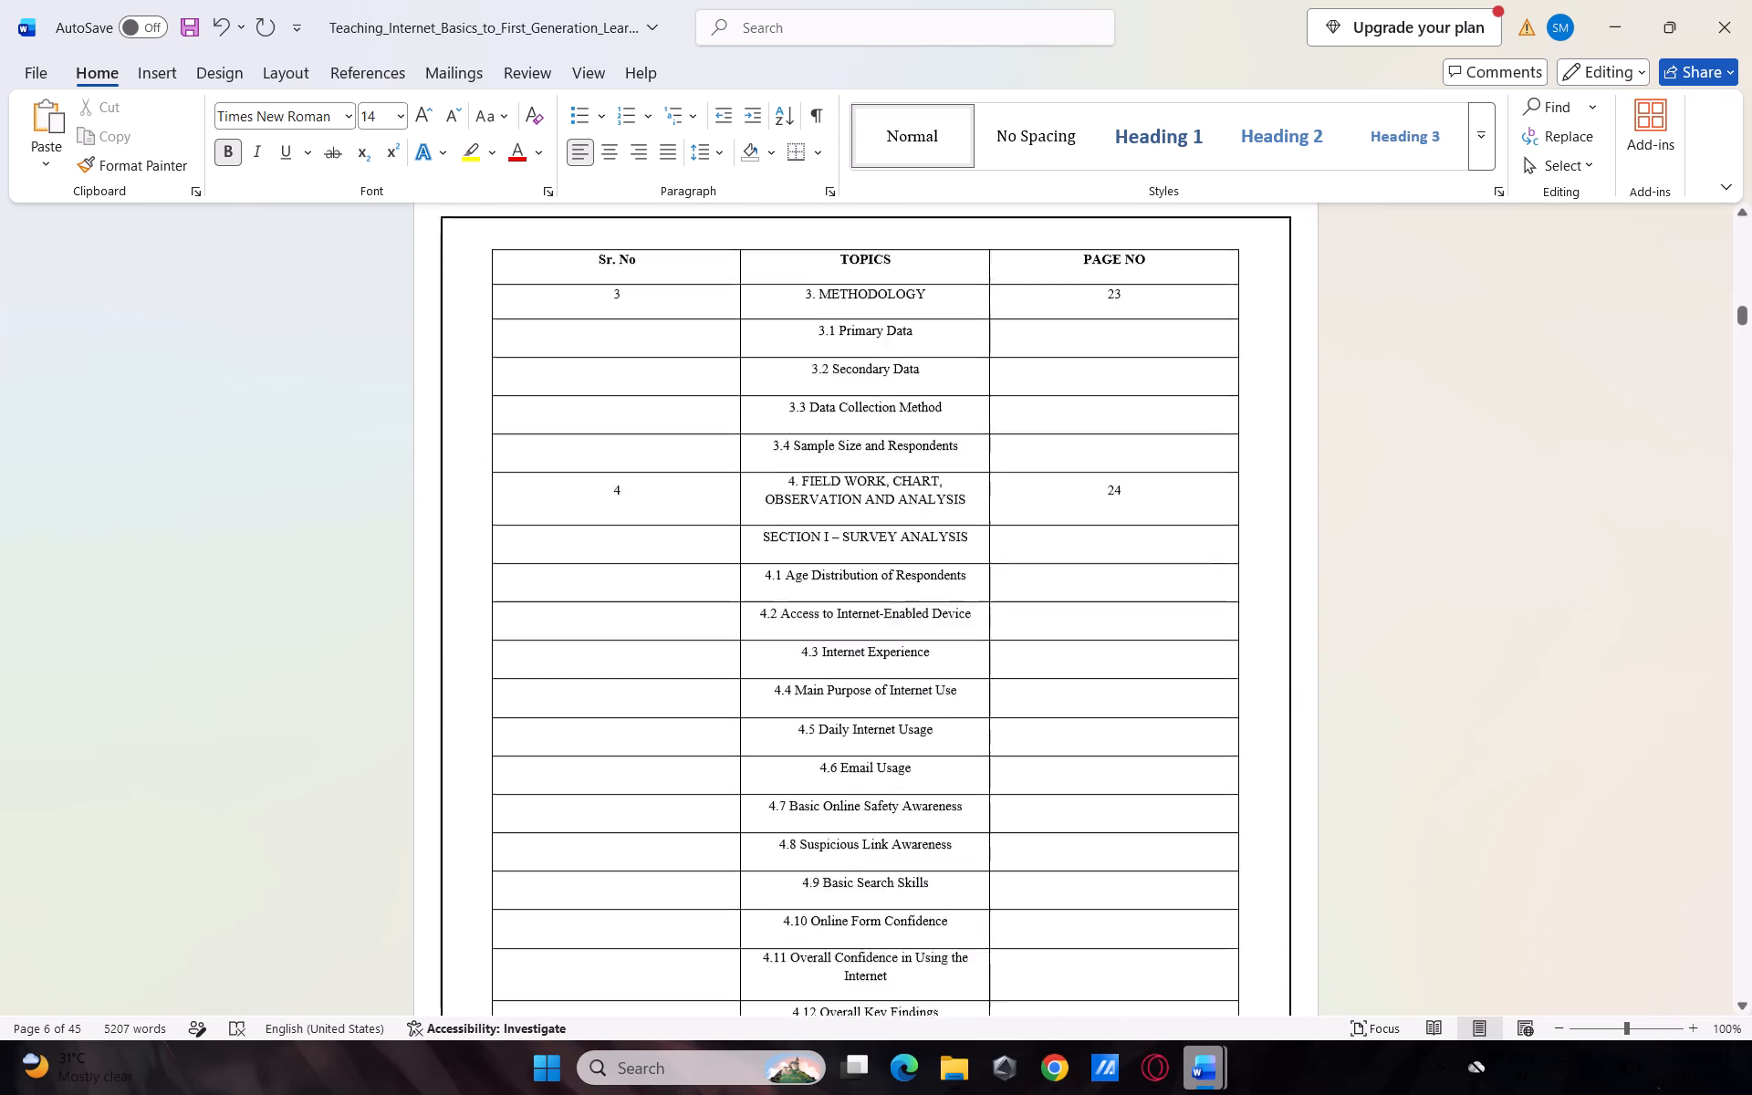
pyautogui.scroll(20, 637, 683)
pyautogui.scroll(11, 637, 683)
pyautogui.scroll(-11, 642, 678)
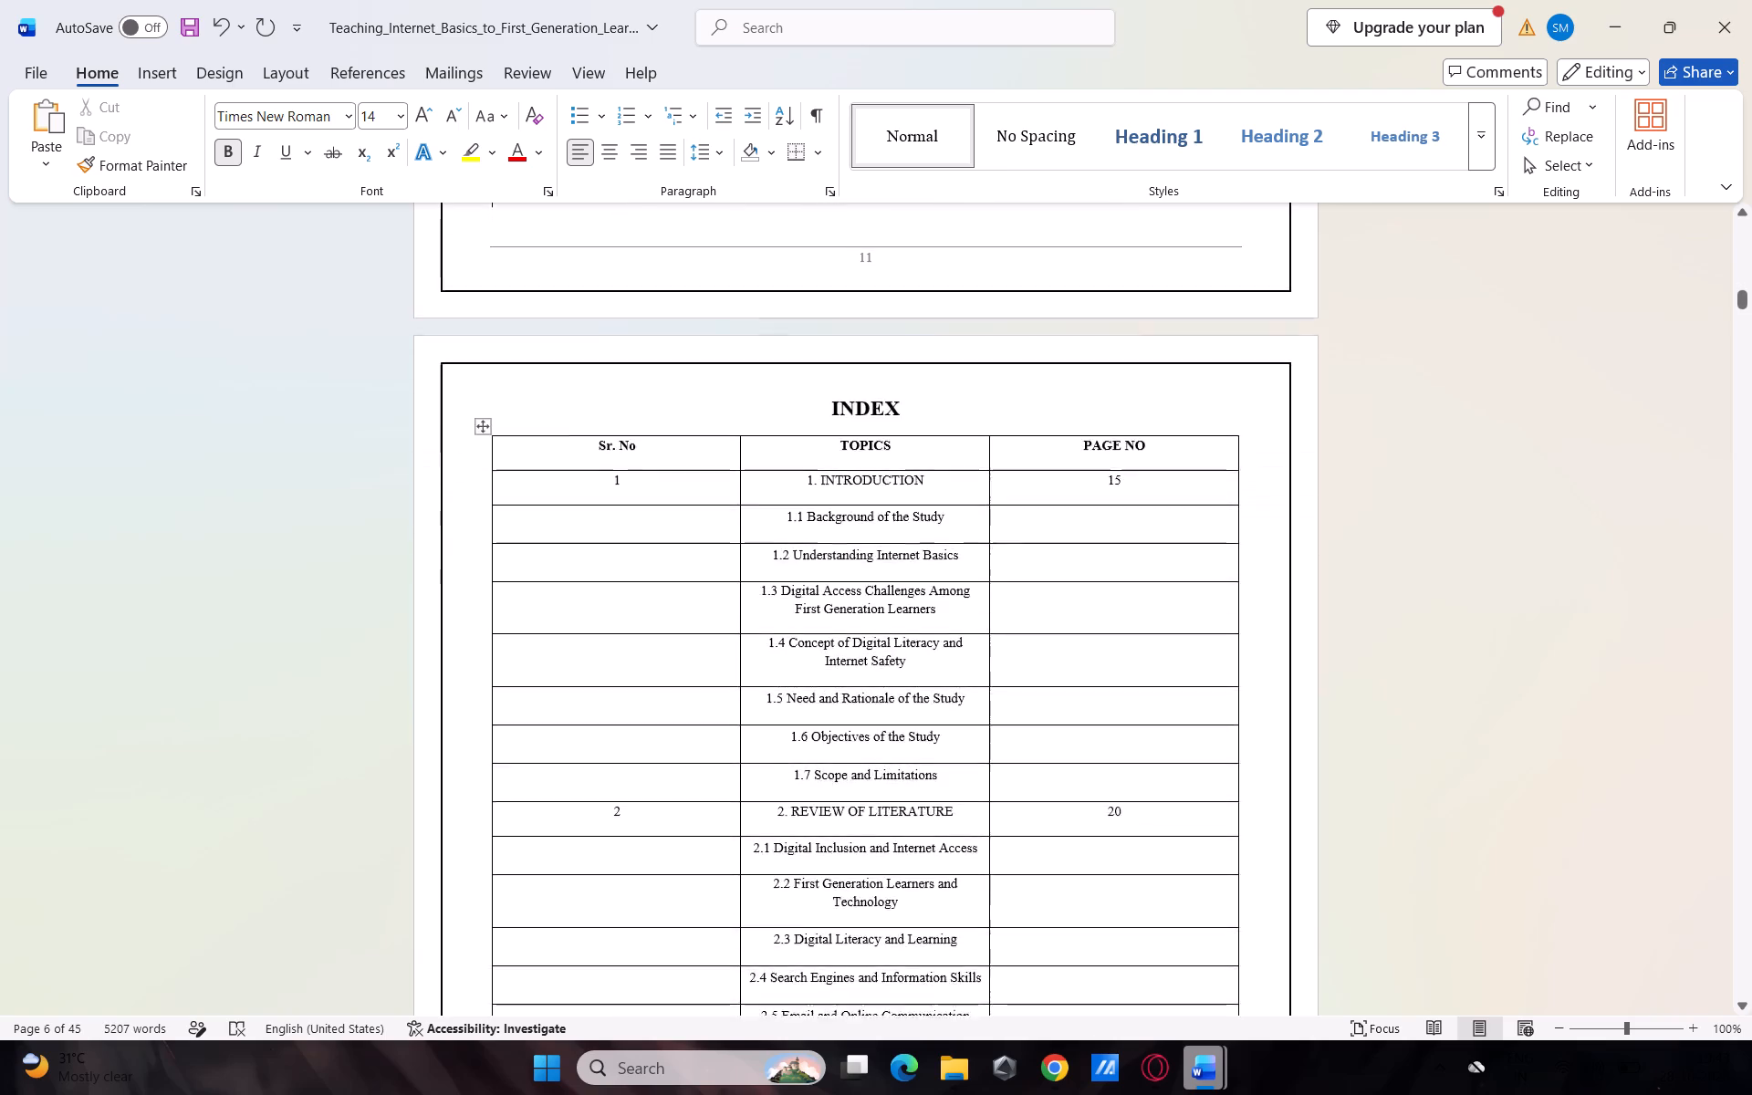
pyautogui.scroll(-16, 628, 719)
pyautogui.scroll(6, 631, 710)
# Try to close the gap between the two index tables by deleting backward from the blank space above the Methodology table.
pyautogui.click(531, 595)
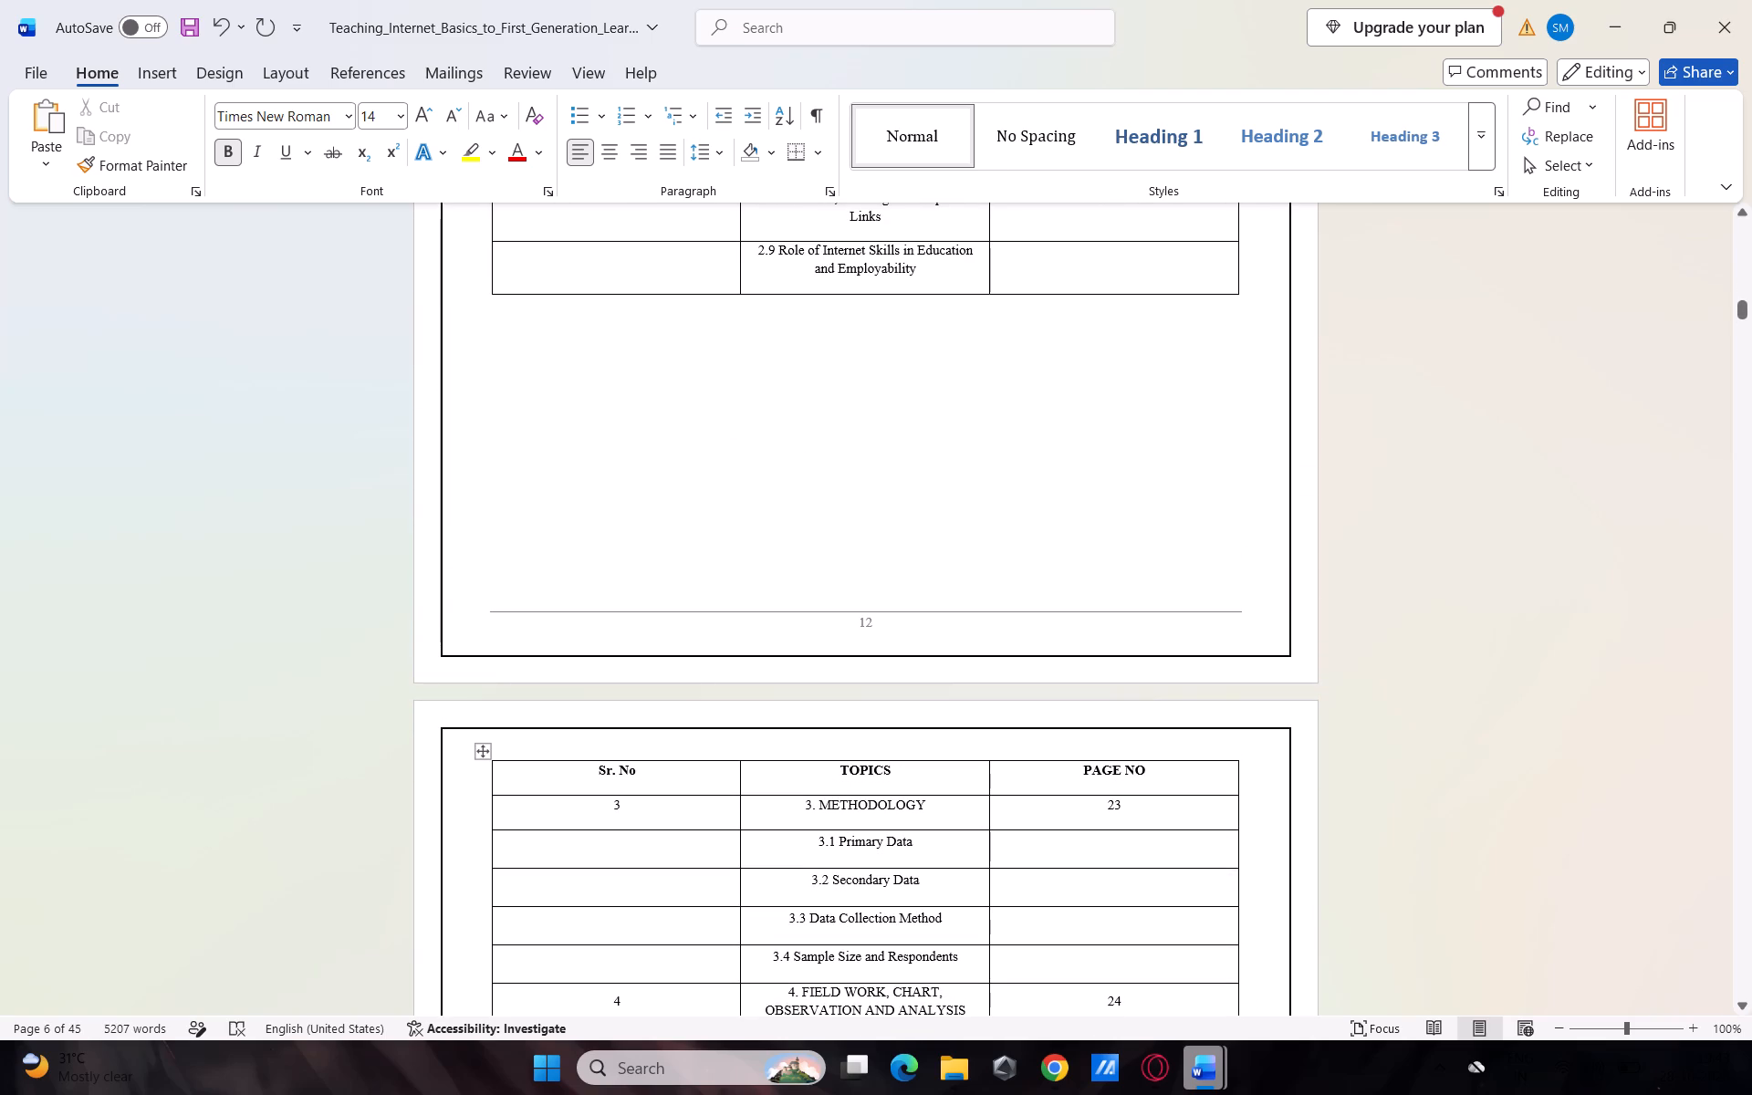
pyautogui.press('BackSpace')
pyautogui.press('BackSpace')
pyautogui.press('BackSpace')
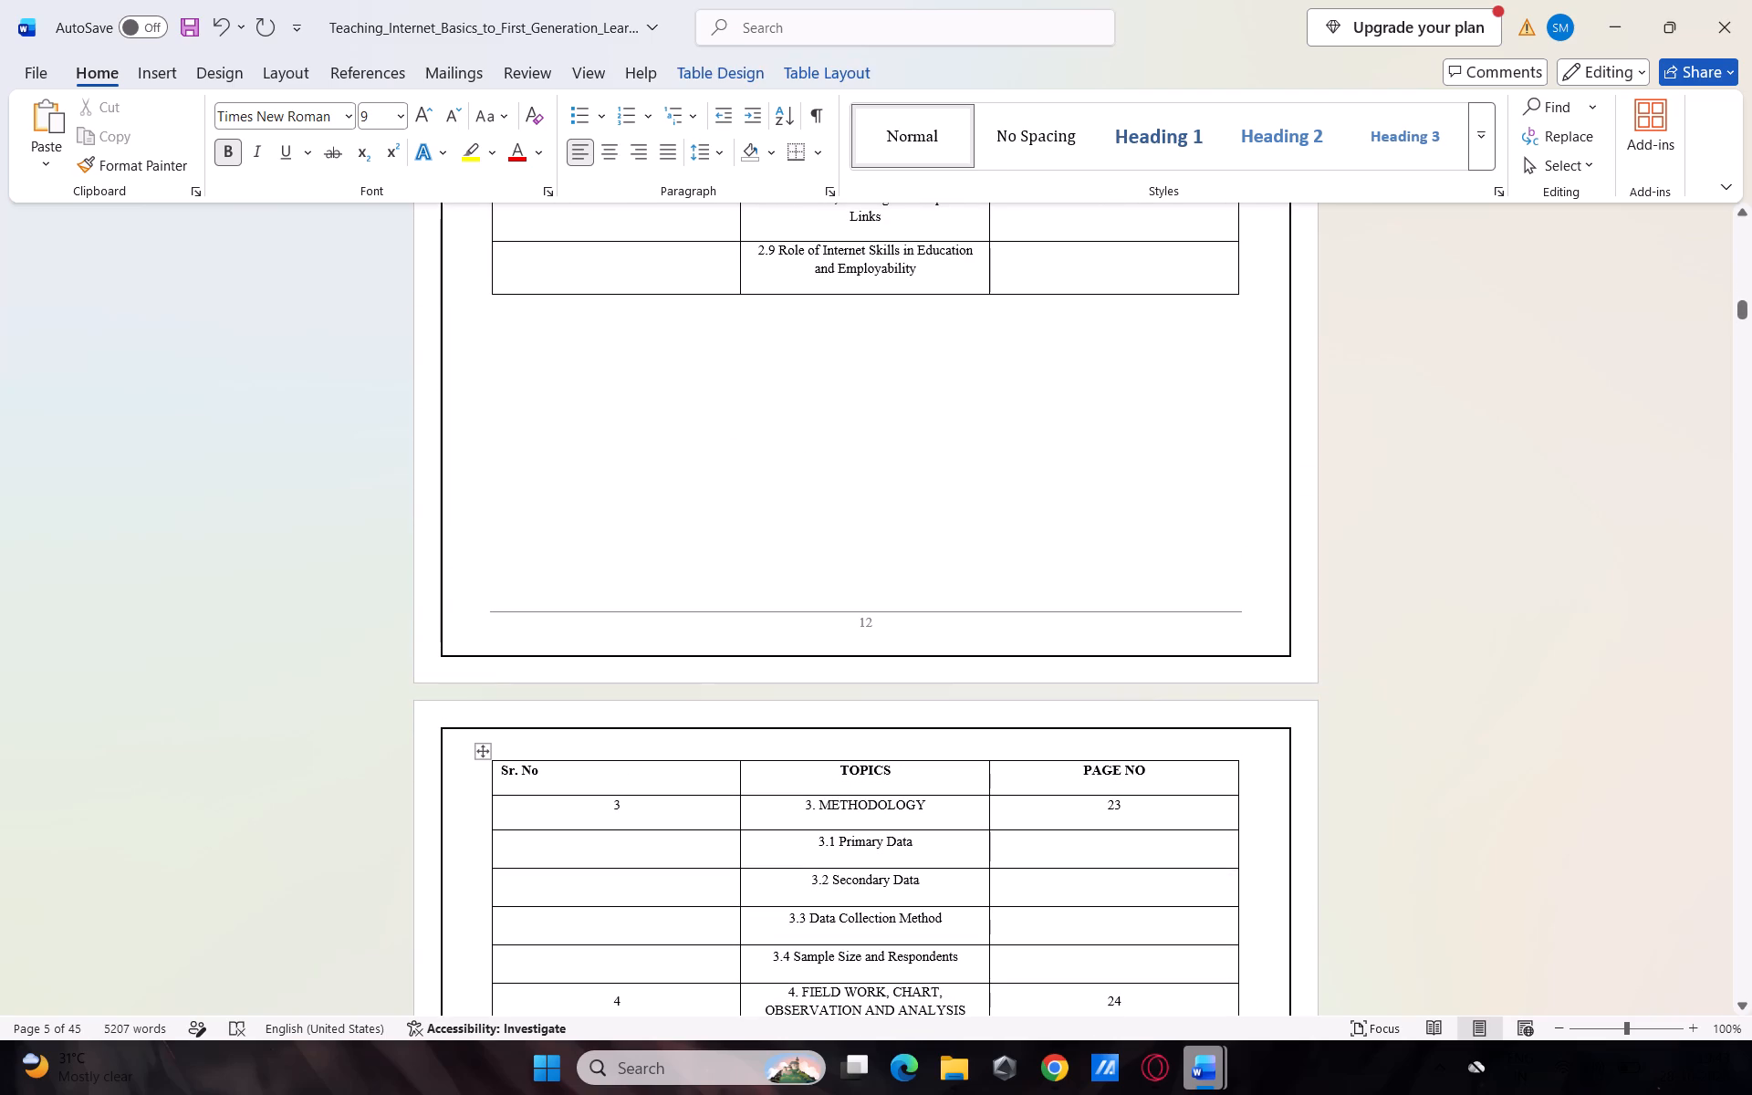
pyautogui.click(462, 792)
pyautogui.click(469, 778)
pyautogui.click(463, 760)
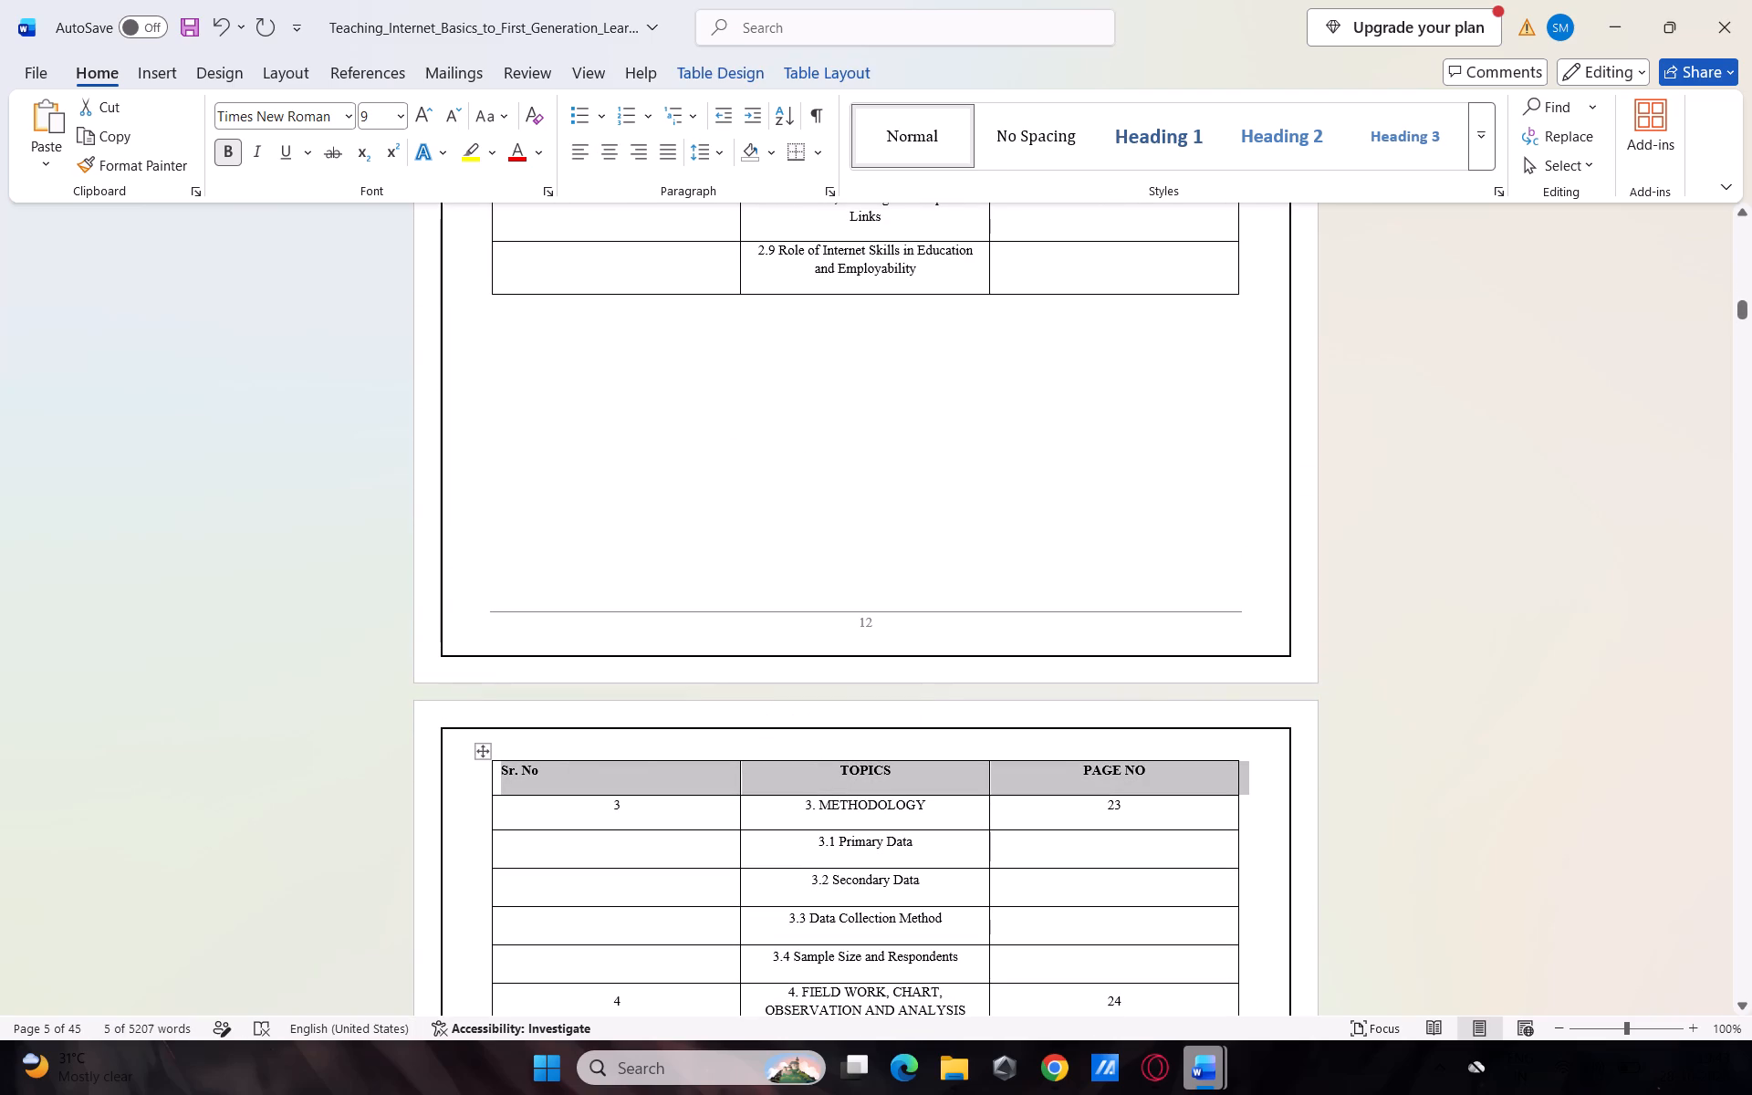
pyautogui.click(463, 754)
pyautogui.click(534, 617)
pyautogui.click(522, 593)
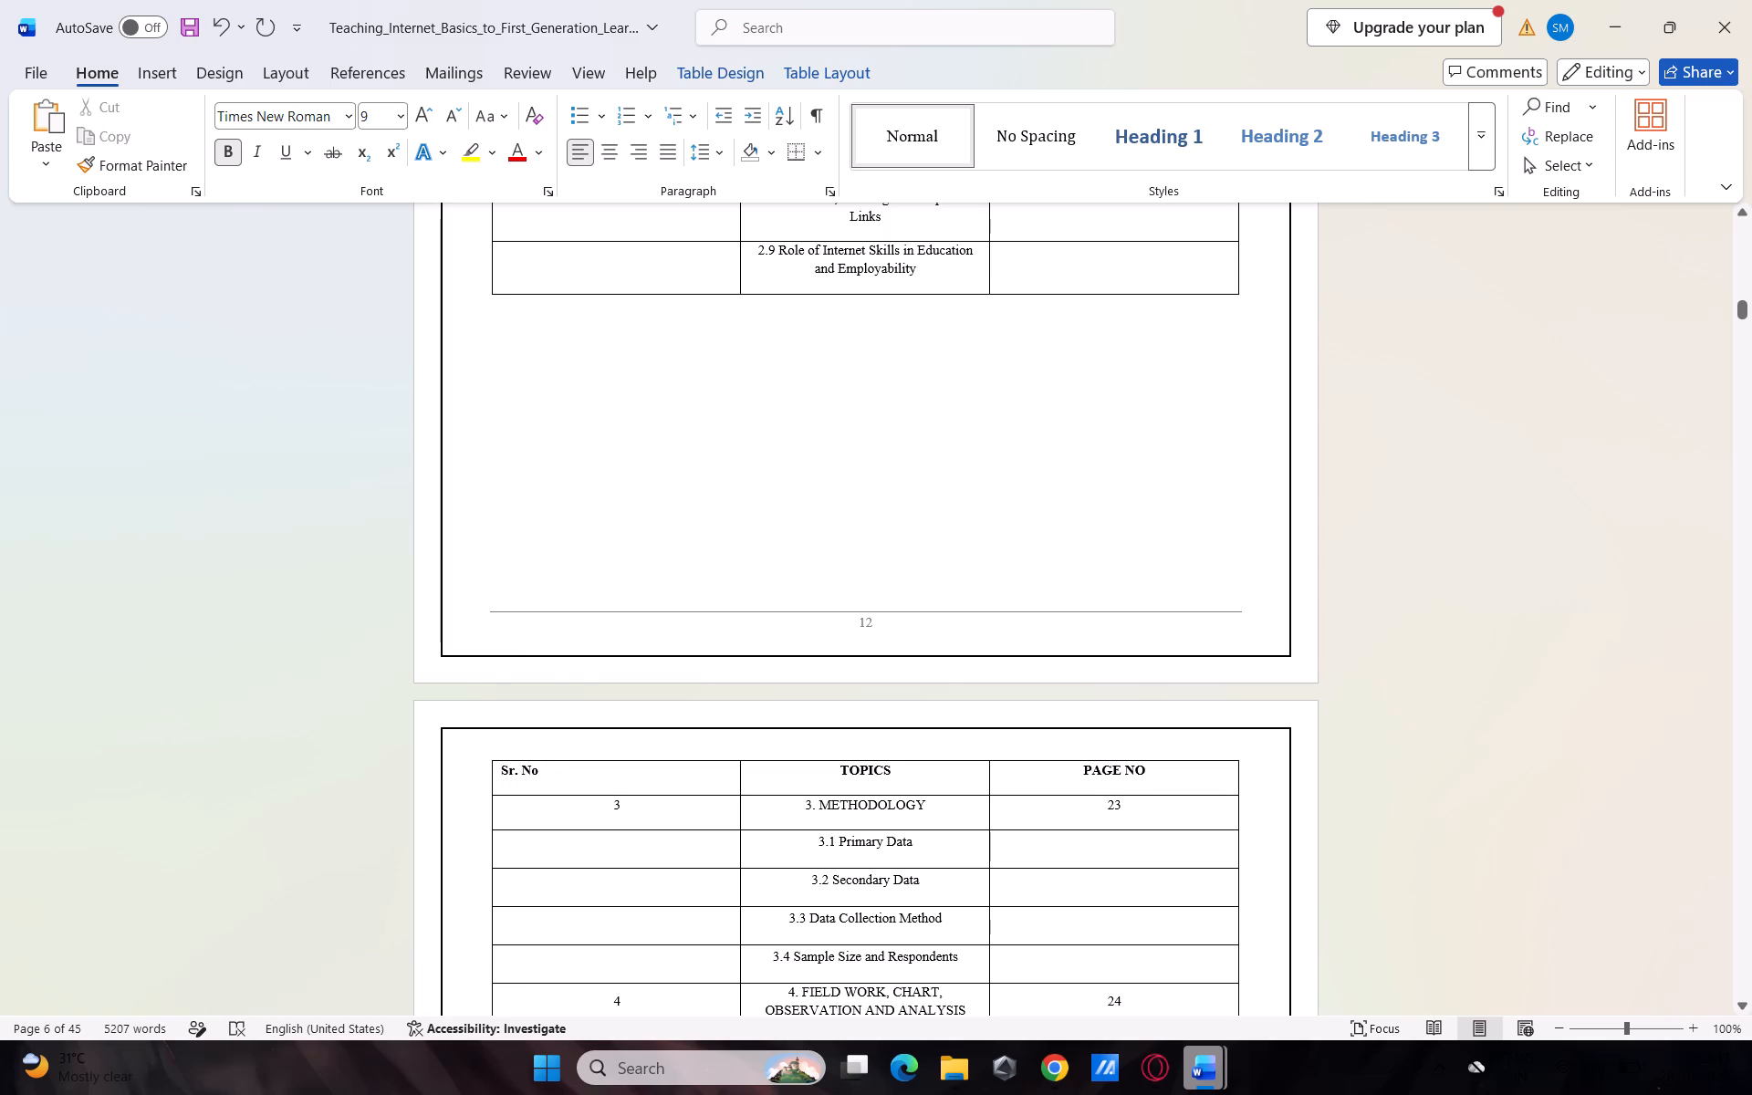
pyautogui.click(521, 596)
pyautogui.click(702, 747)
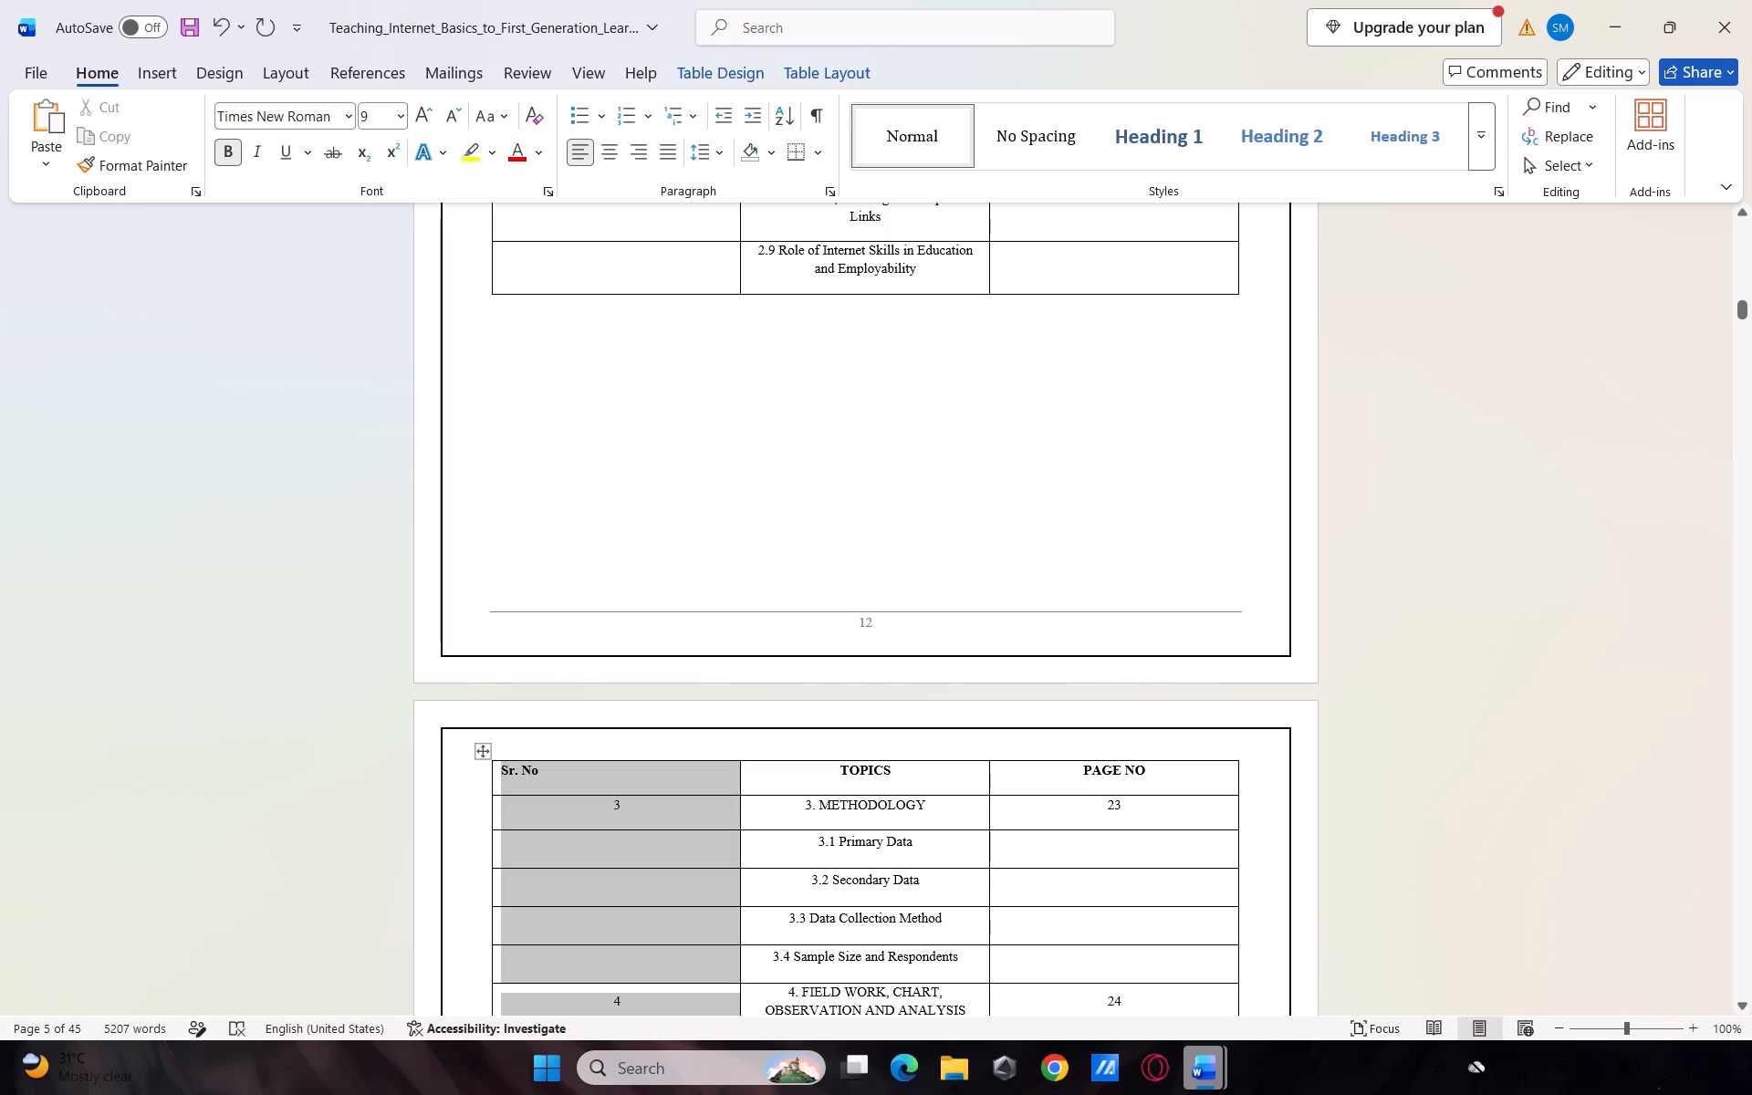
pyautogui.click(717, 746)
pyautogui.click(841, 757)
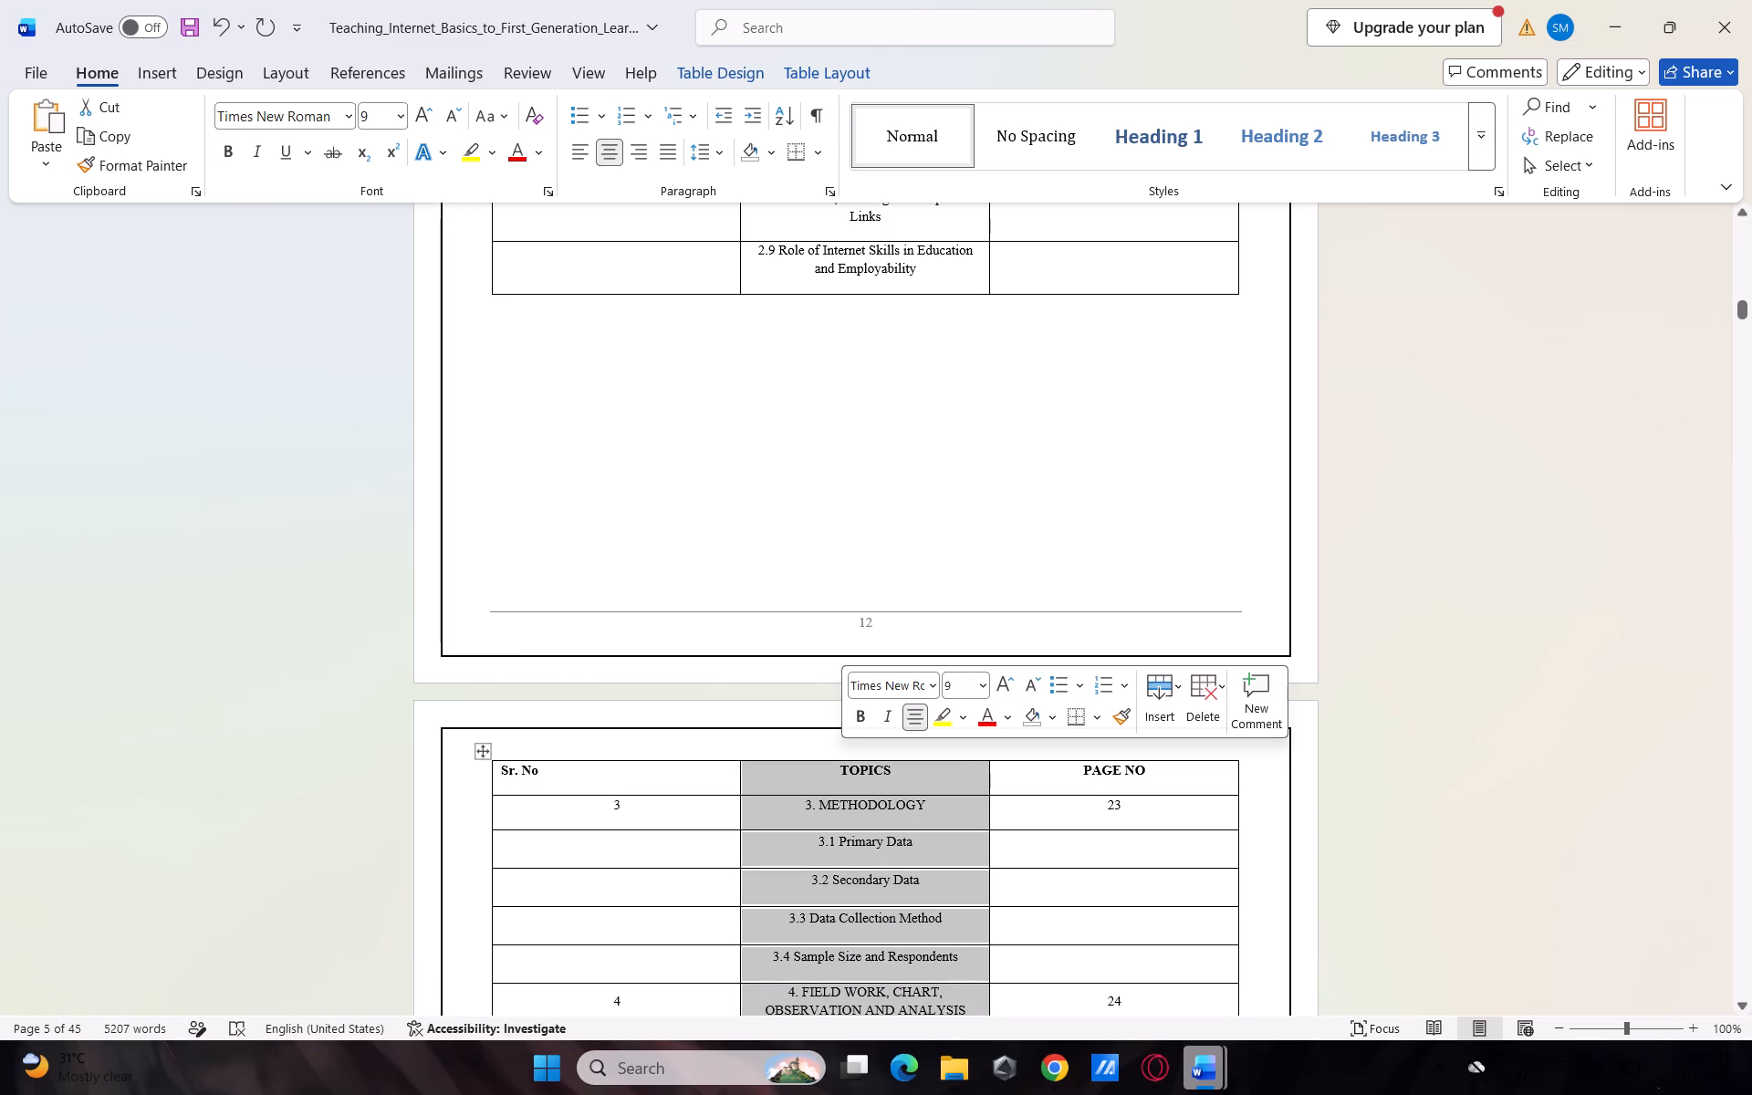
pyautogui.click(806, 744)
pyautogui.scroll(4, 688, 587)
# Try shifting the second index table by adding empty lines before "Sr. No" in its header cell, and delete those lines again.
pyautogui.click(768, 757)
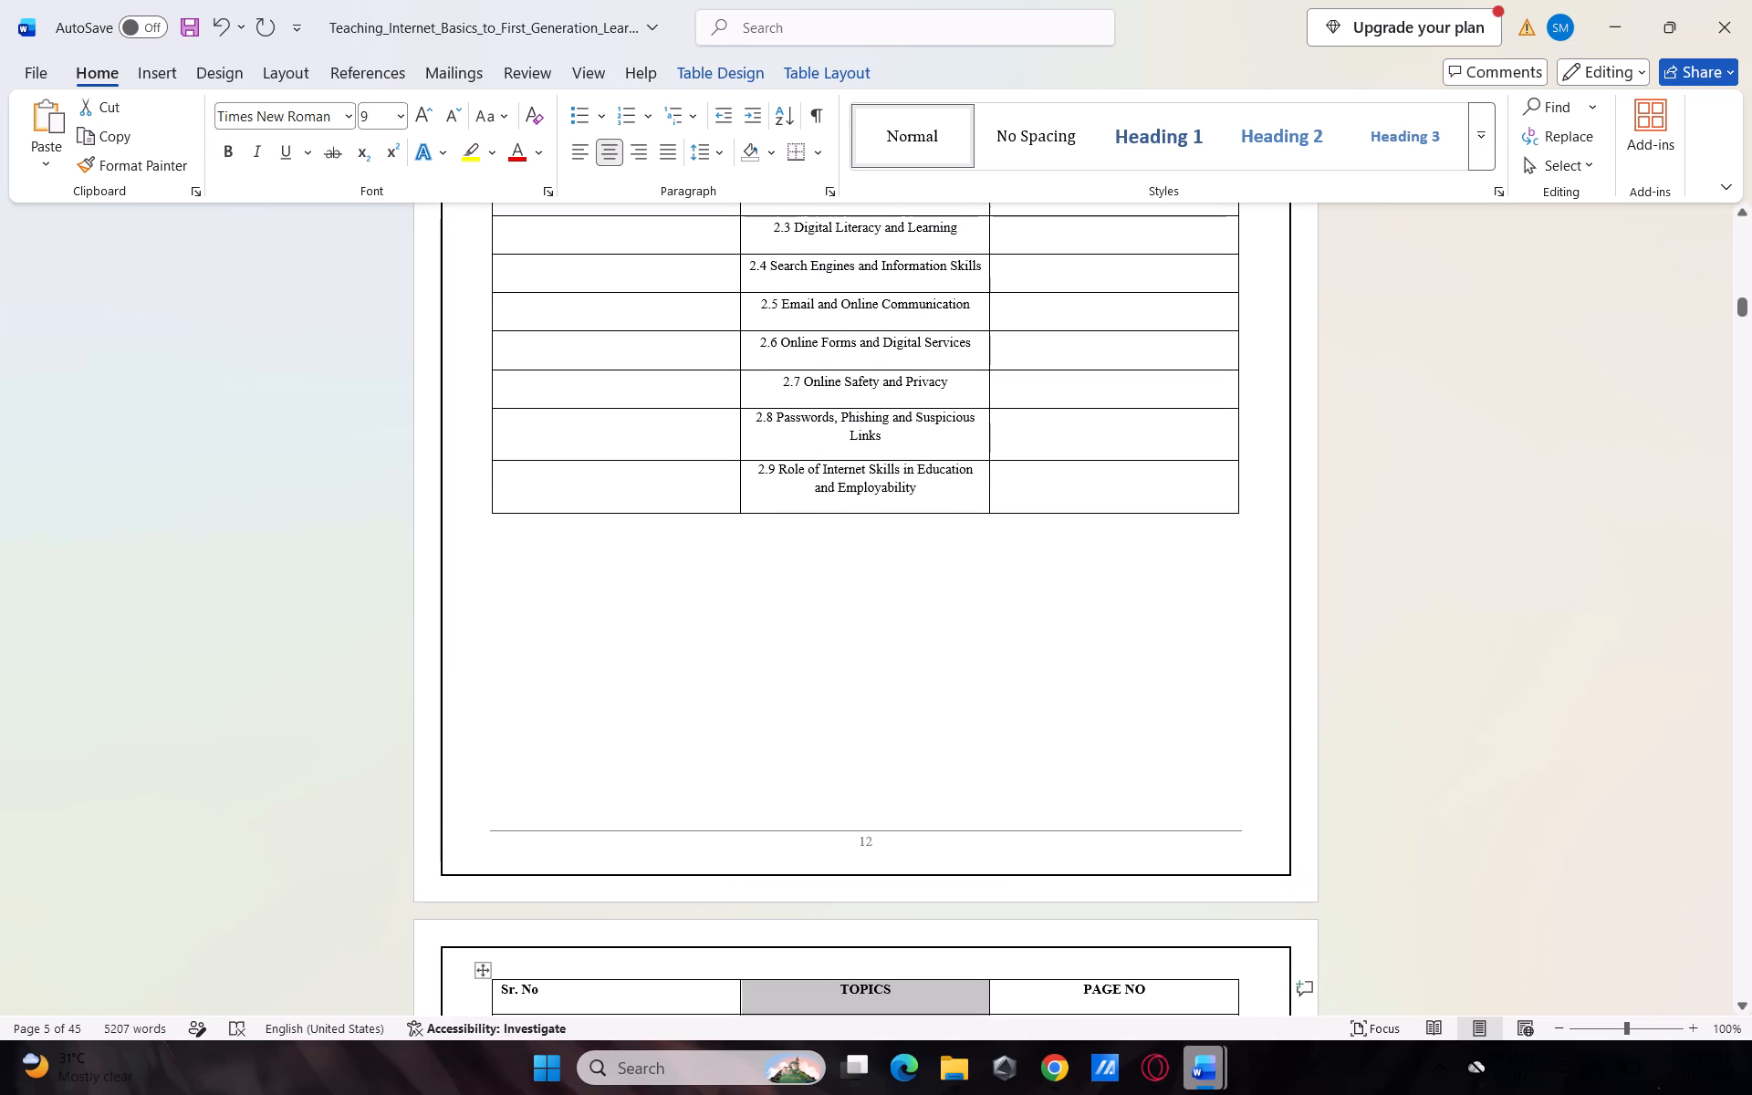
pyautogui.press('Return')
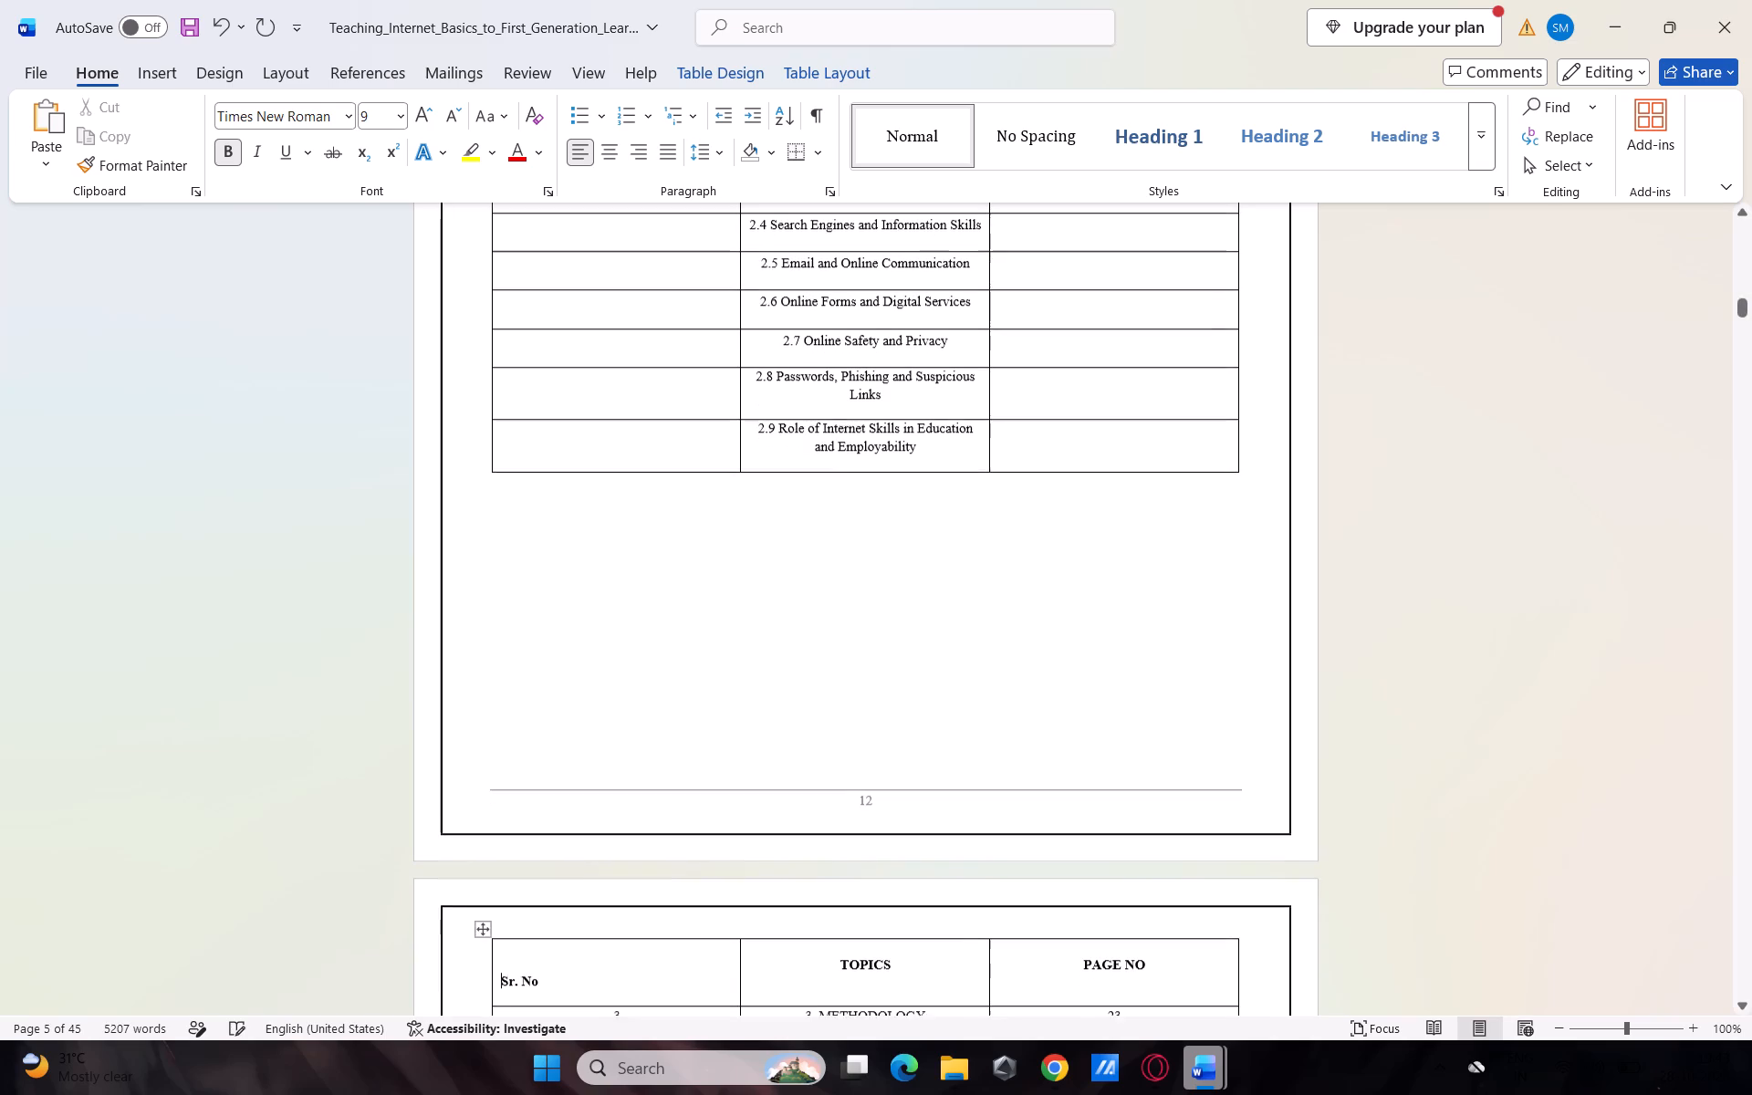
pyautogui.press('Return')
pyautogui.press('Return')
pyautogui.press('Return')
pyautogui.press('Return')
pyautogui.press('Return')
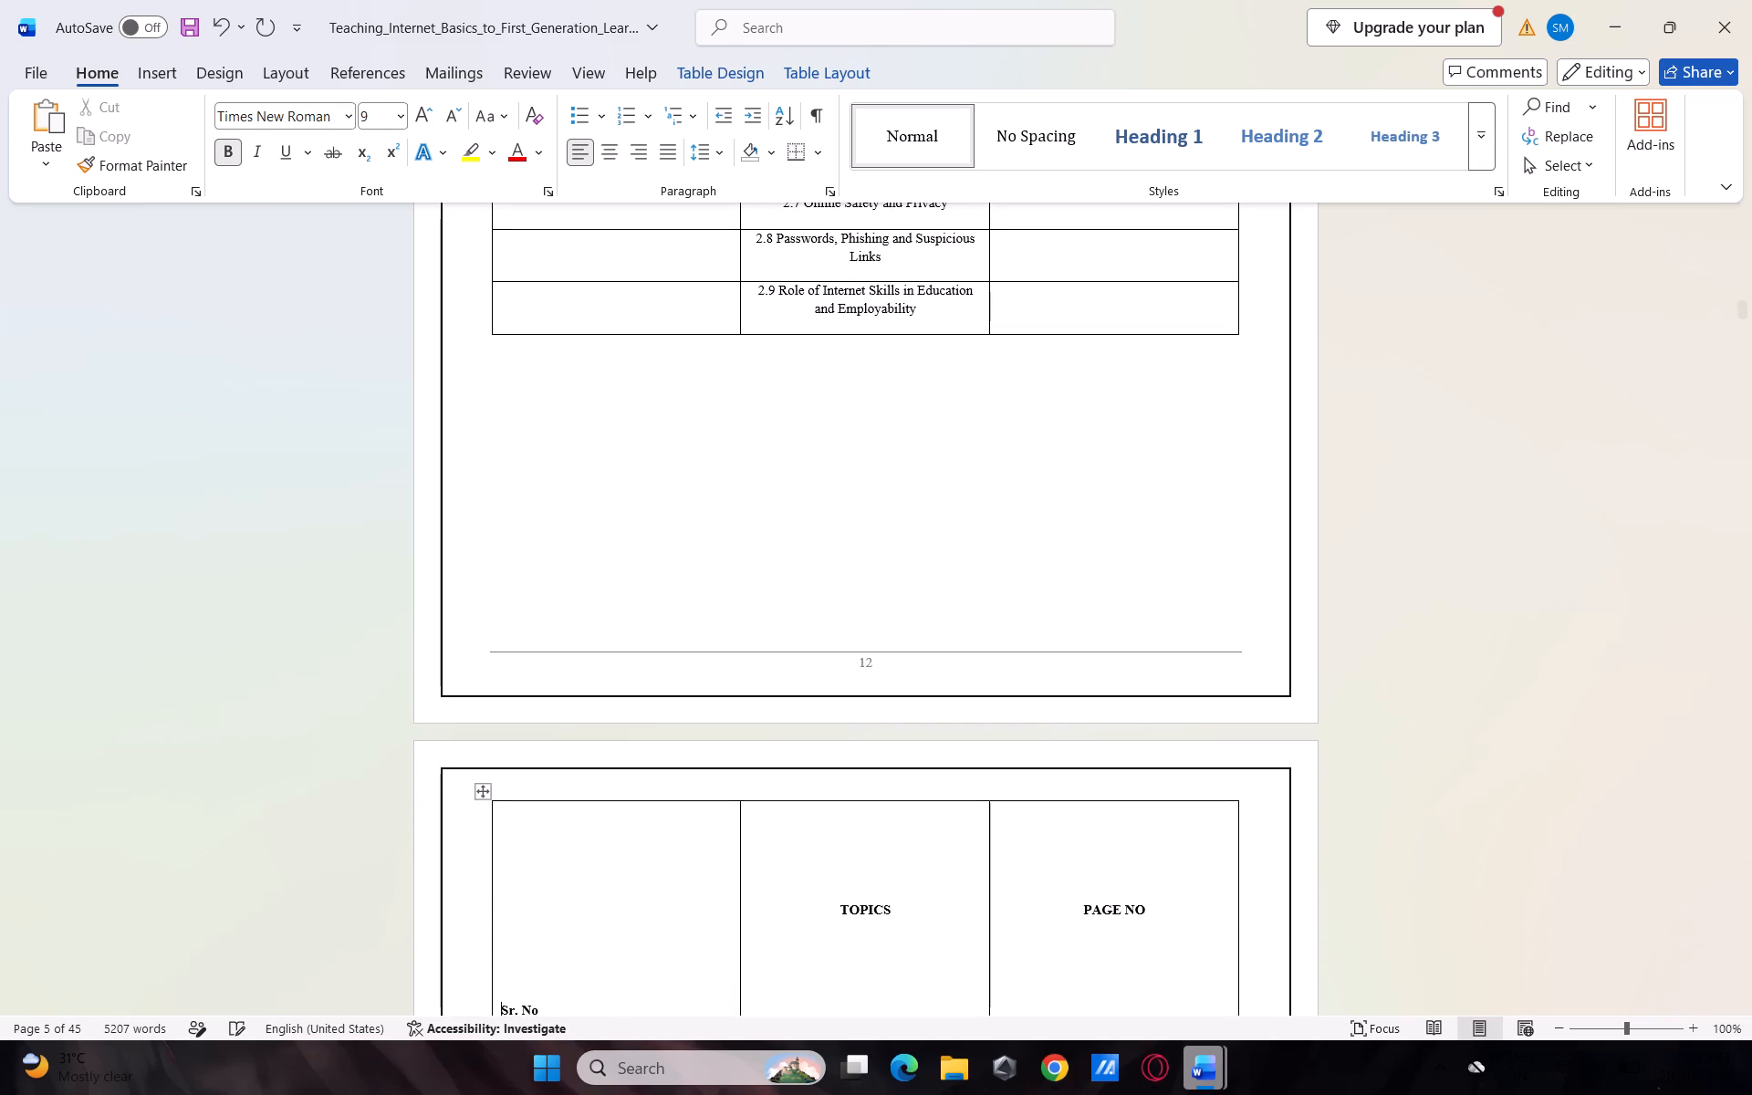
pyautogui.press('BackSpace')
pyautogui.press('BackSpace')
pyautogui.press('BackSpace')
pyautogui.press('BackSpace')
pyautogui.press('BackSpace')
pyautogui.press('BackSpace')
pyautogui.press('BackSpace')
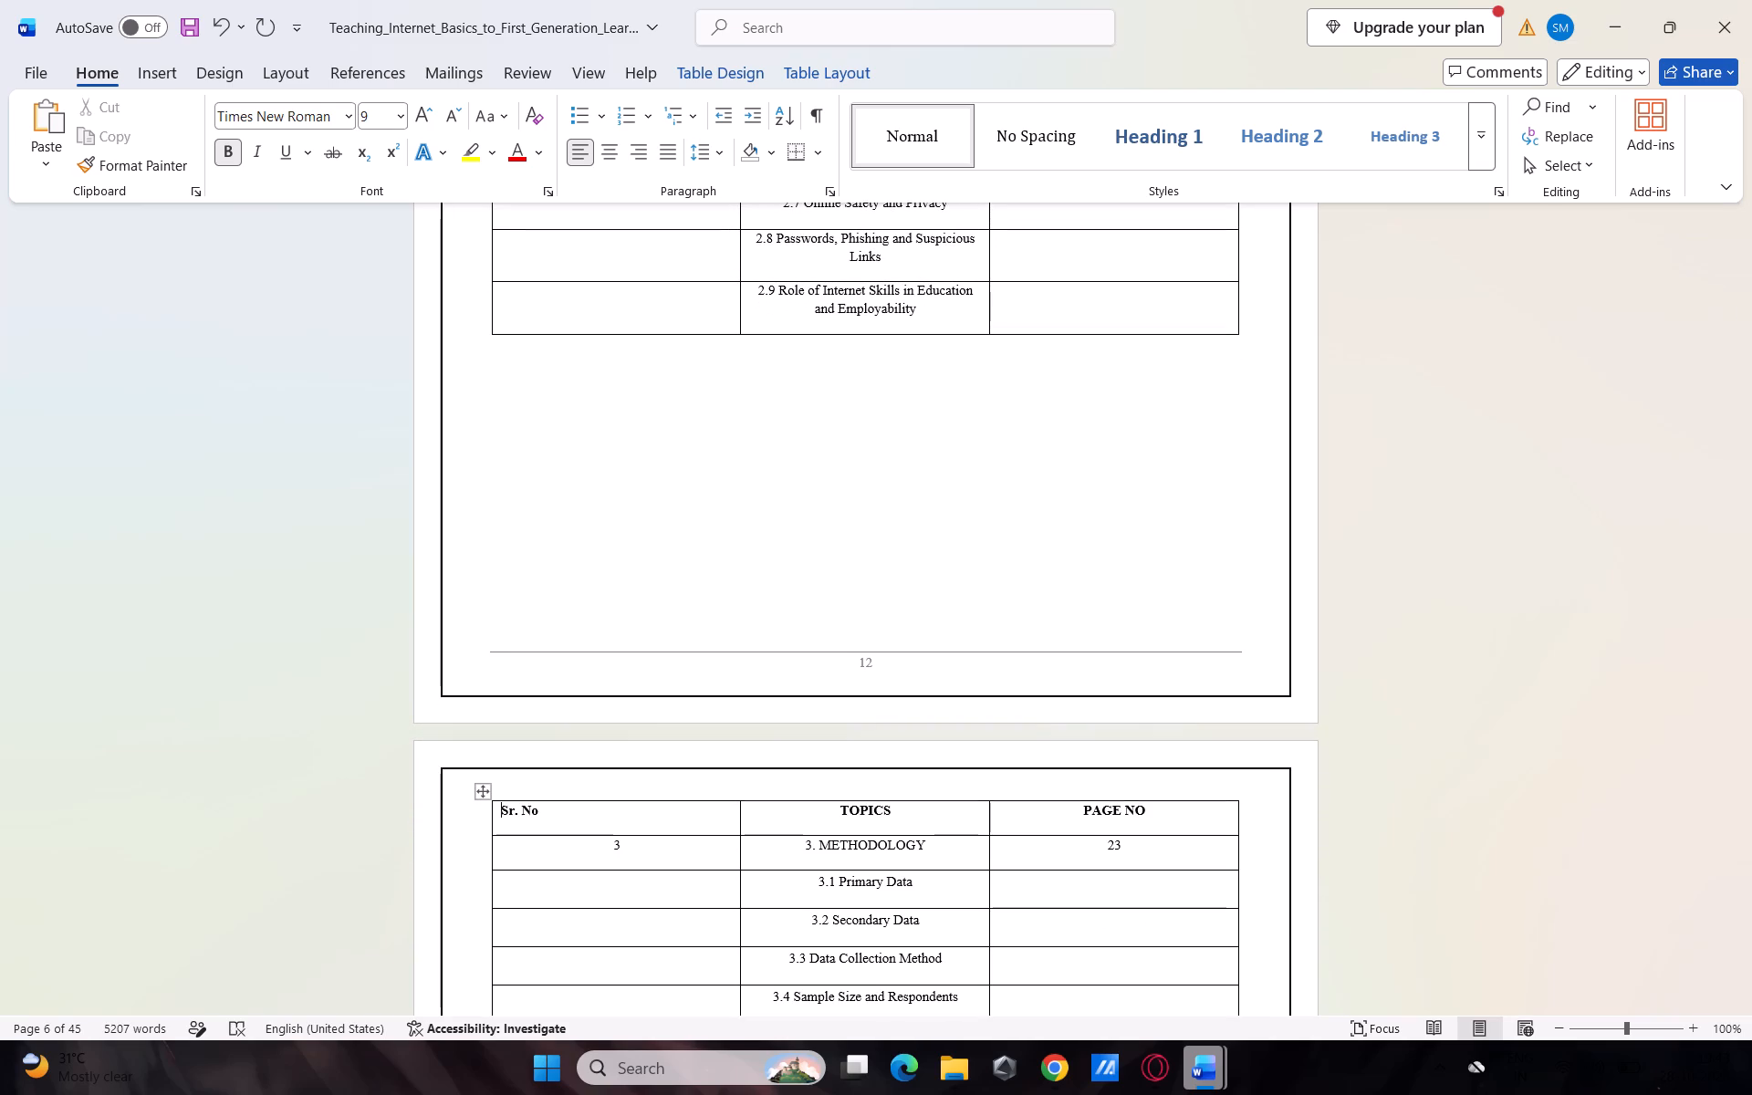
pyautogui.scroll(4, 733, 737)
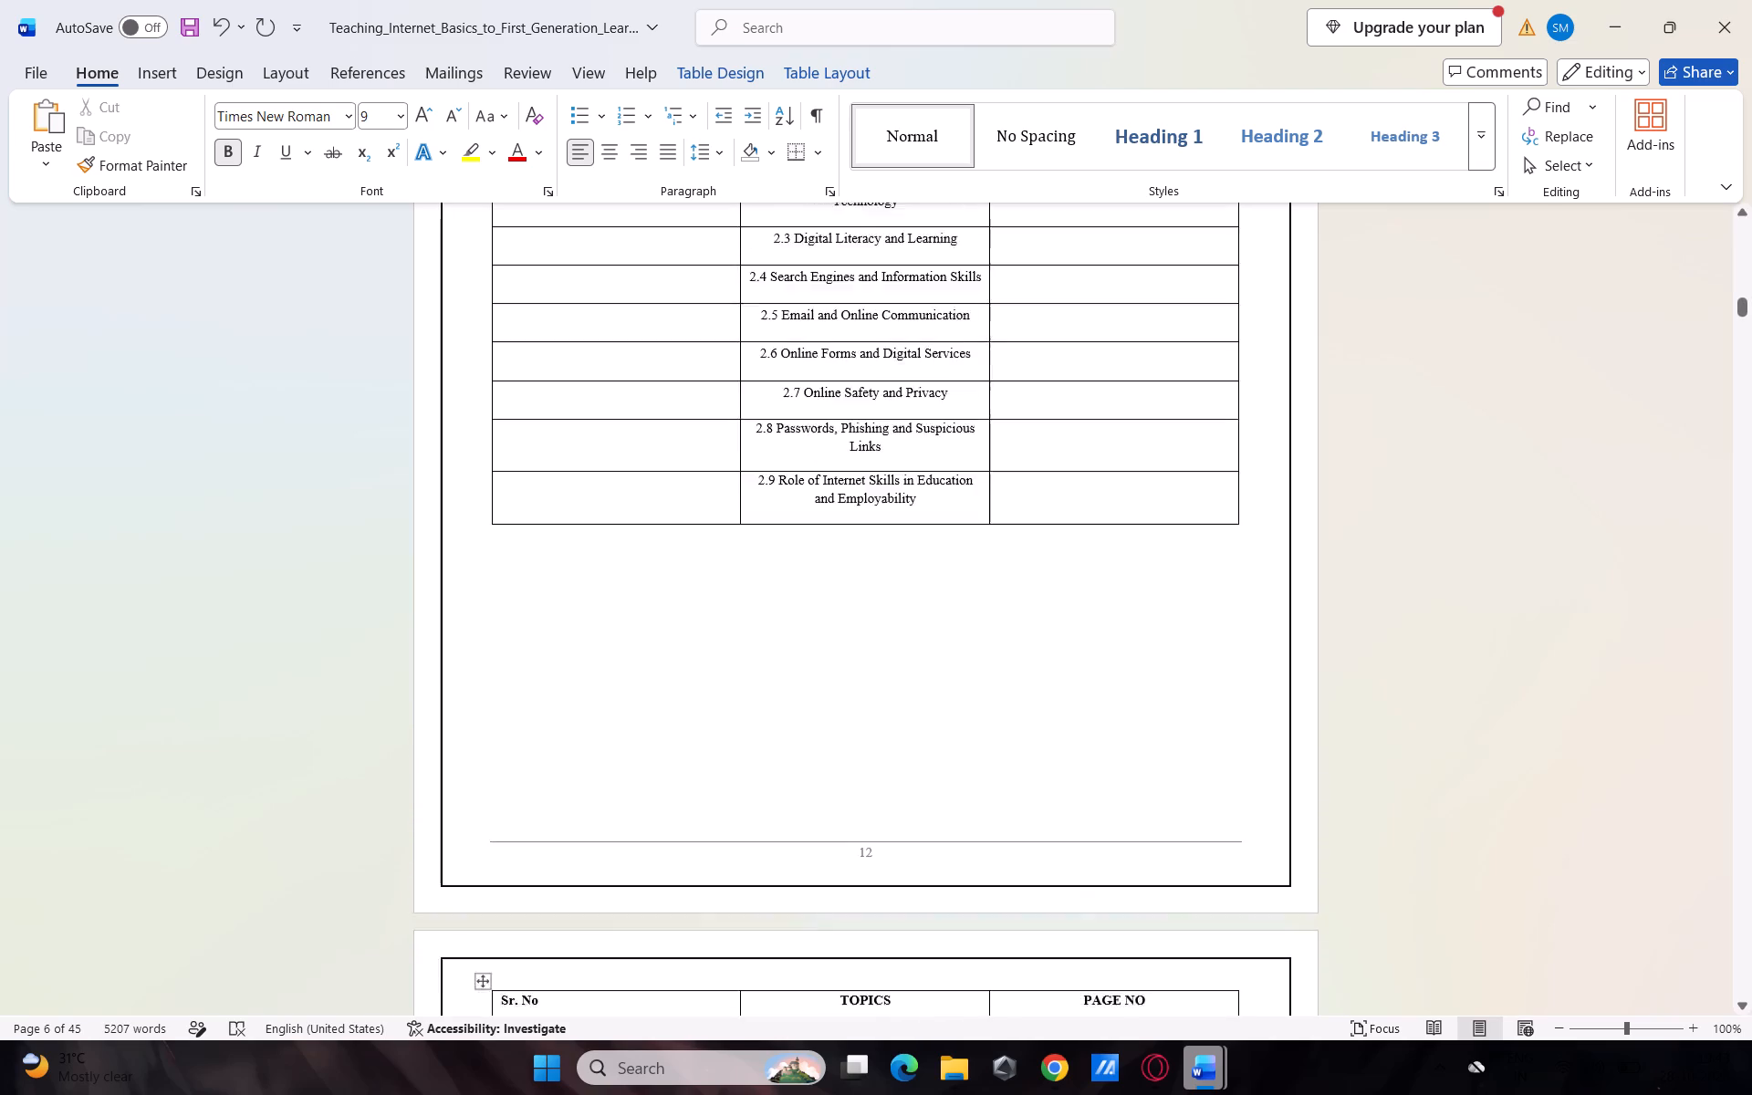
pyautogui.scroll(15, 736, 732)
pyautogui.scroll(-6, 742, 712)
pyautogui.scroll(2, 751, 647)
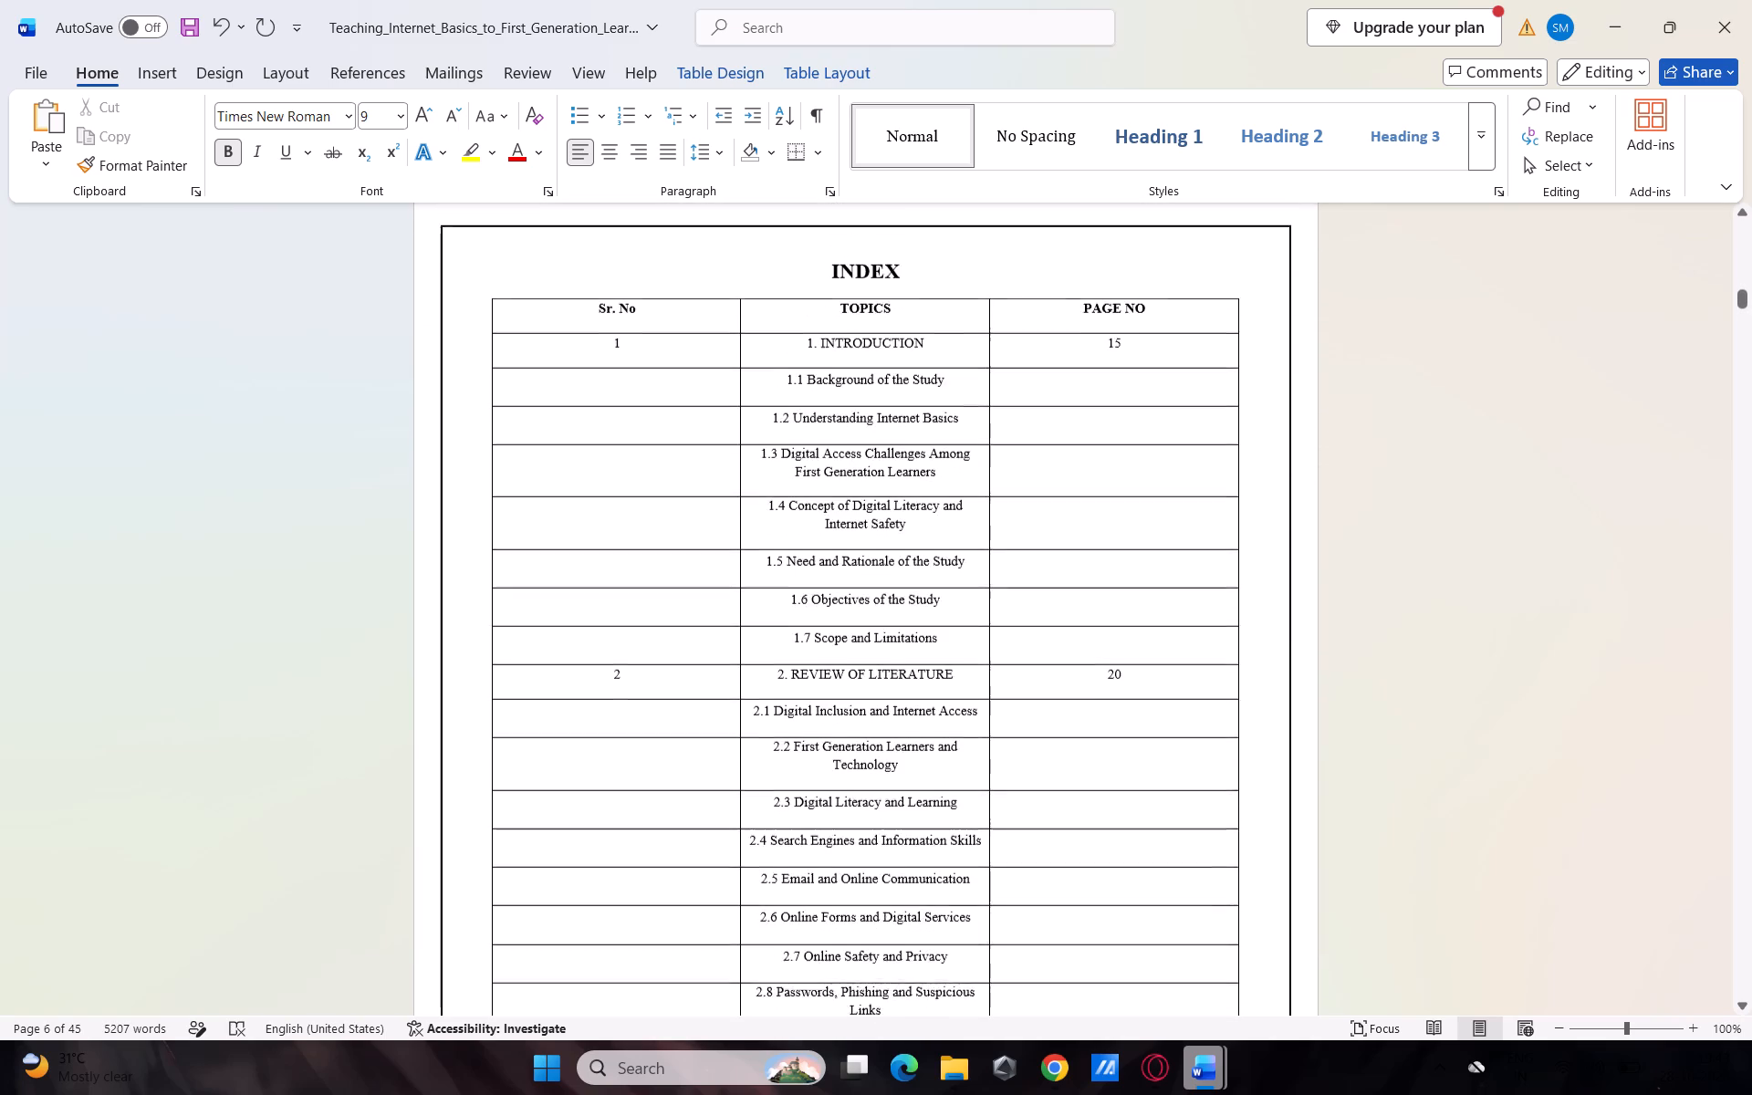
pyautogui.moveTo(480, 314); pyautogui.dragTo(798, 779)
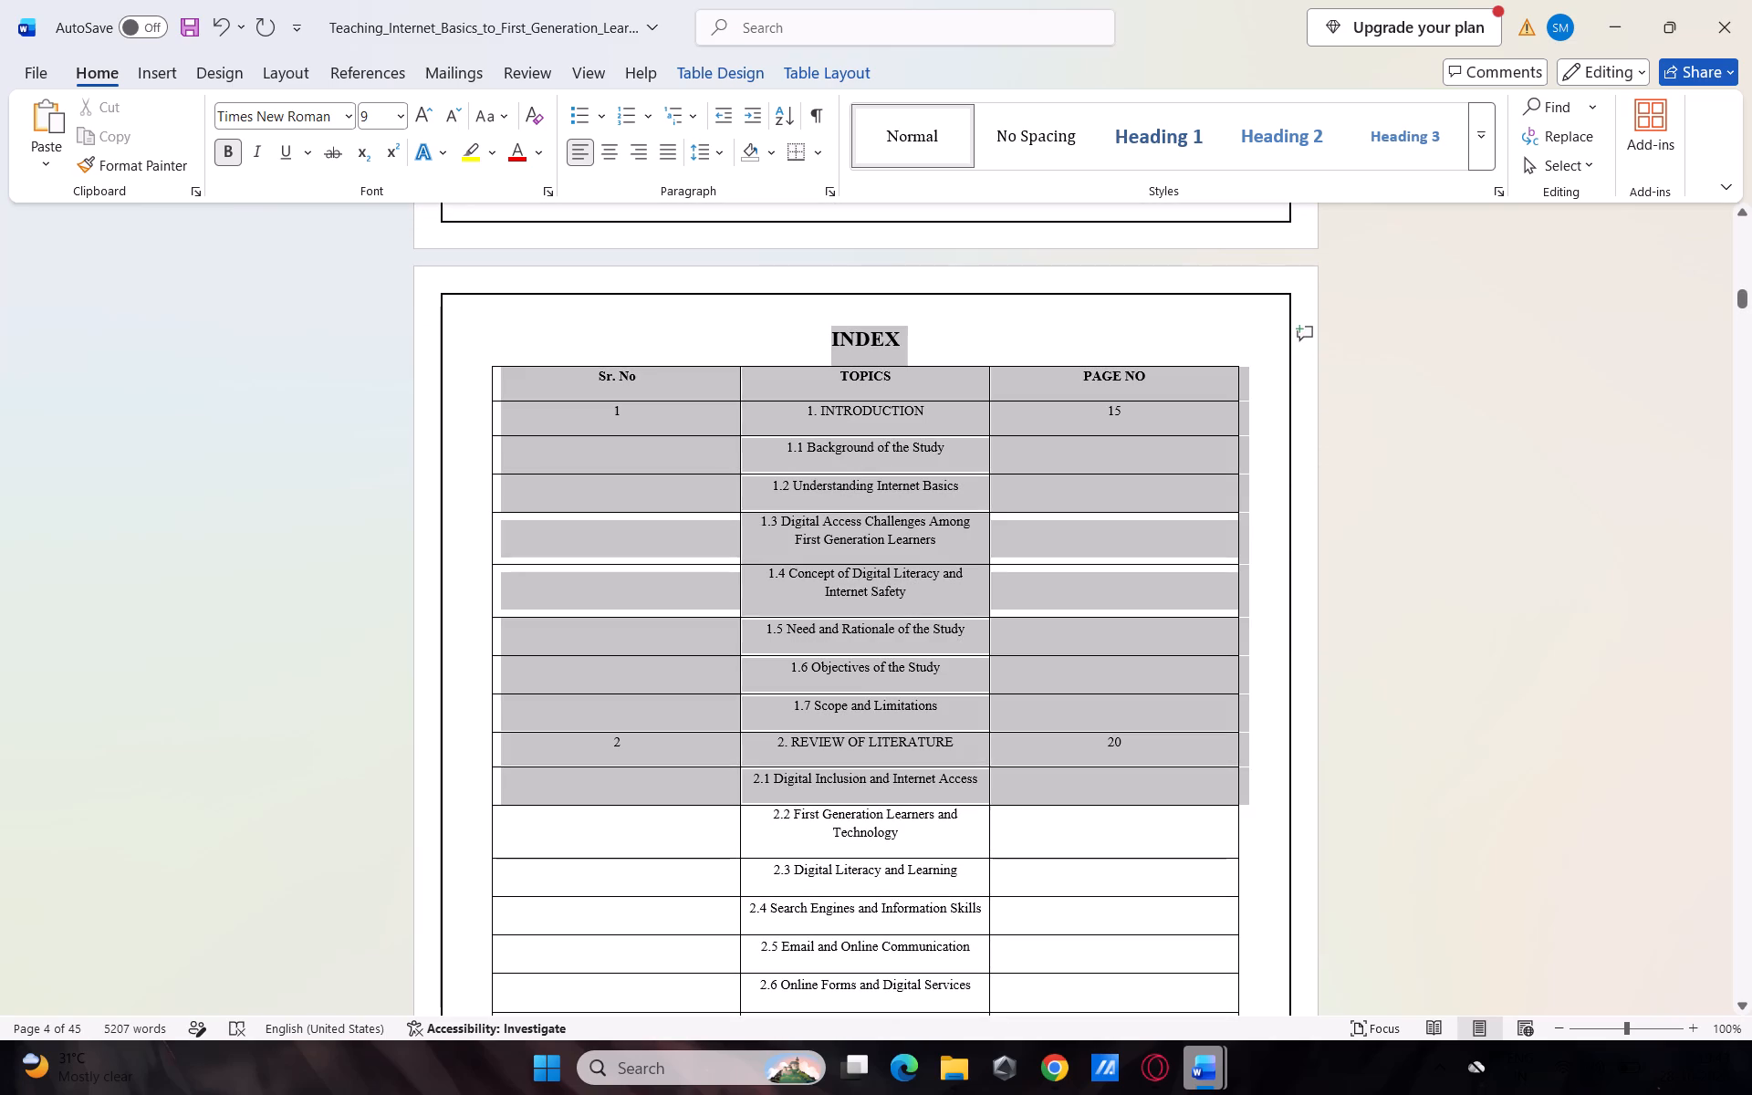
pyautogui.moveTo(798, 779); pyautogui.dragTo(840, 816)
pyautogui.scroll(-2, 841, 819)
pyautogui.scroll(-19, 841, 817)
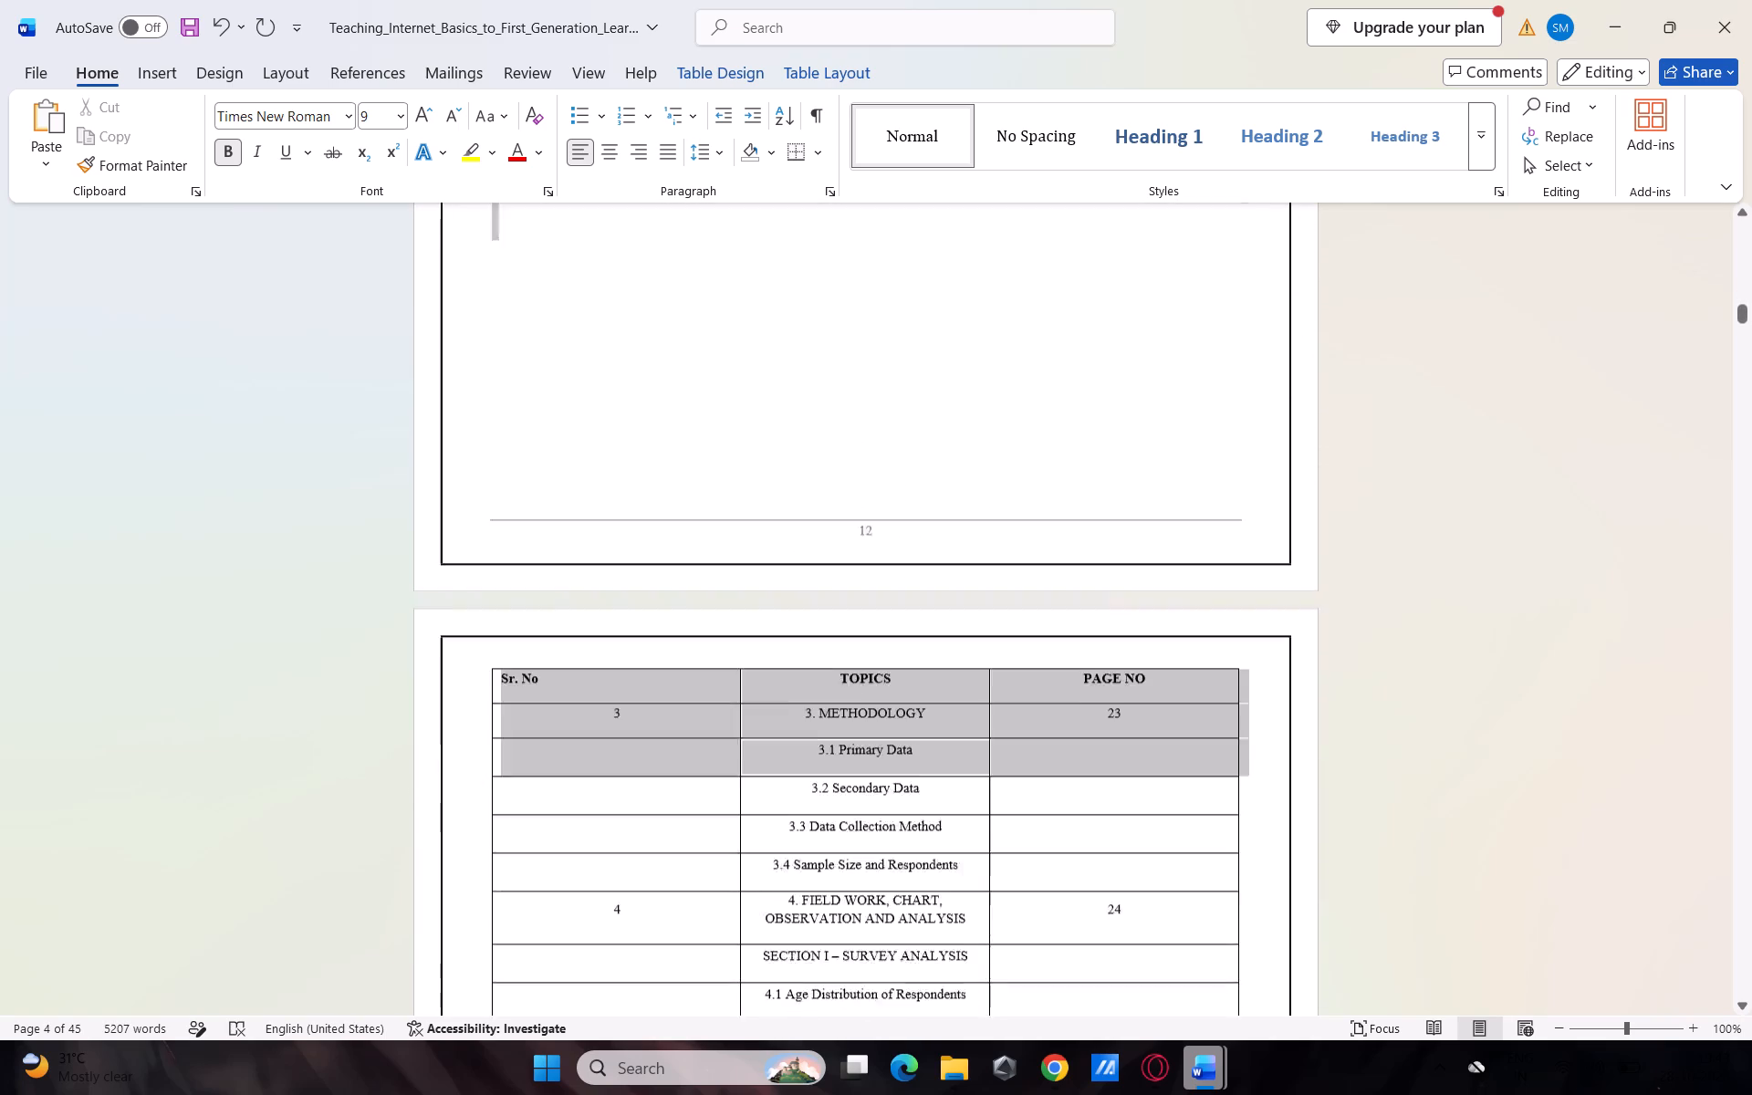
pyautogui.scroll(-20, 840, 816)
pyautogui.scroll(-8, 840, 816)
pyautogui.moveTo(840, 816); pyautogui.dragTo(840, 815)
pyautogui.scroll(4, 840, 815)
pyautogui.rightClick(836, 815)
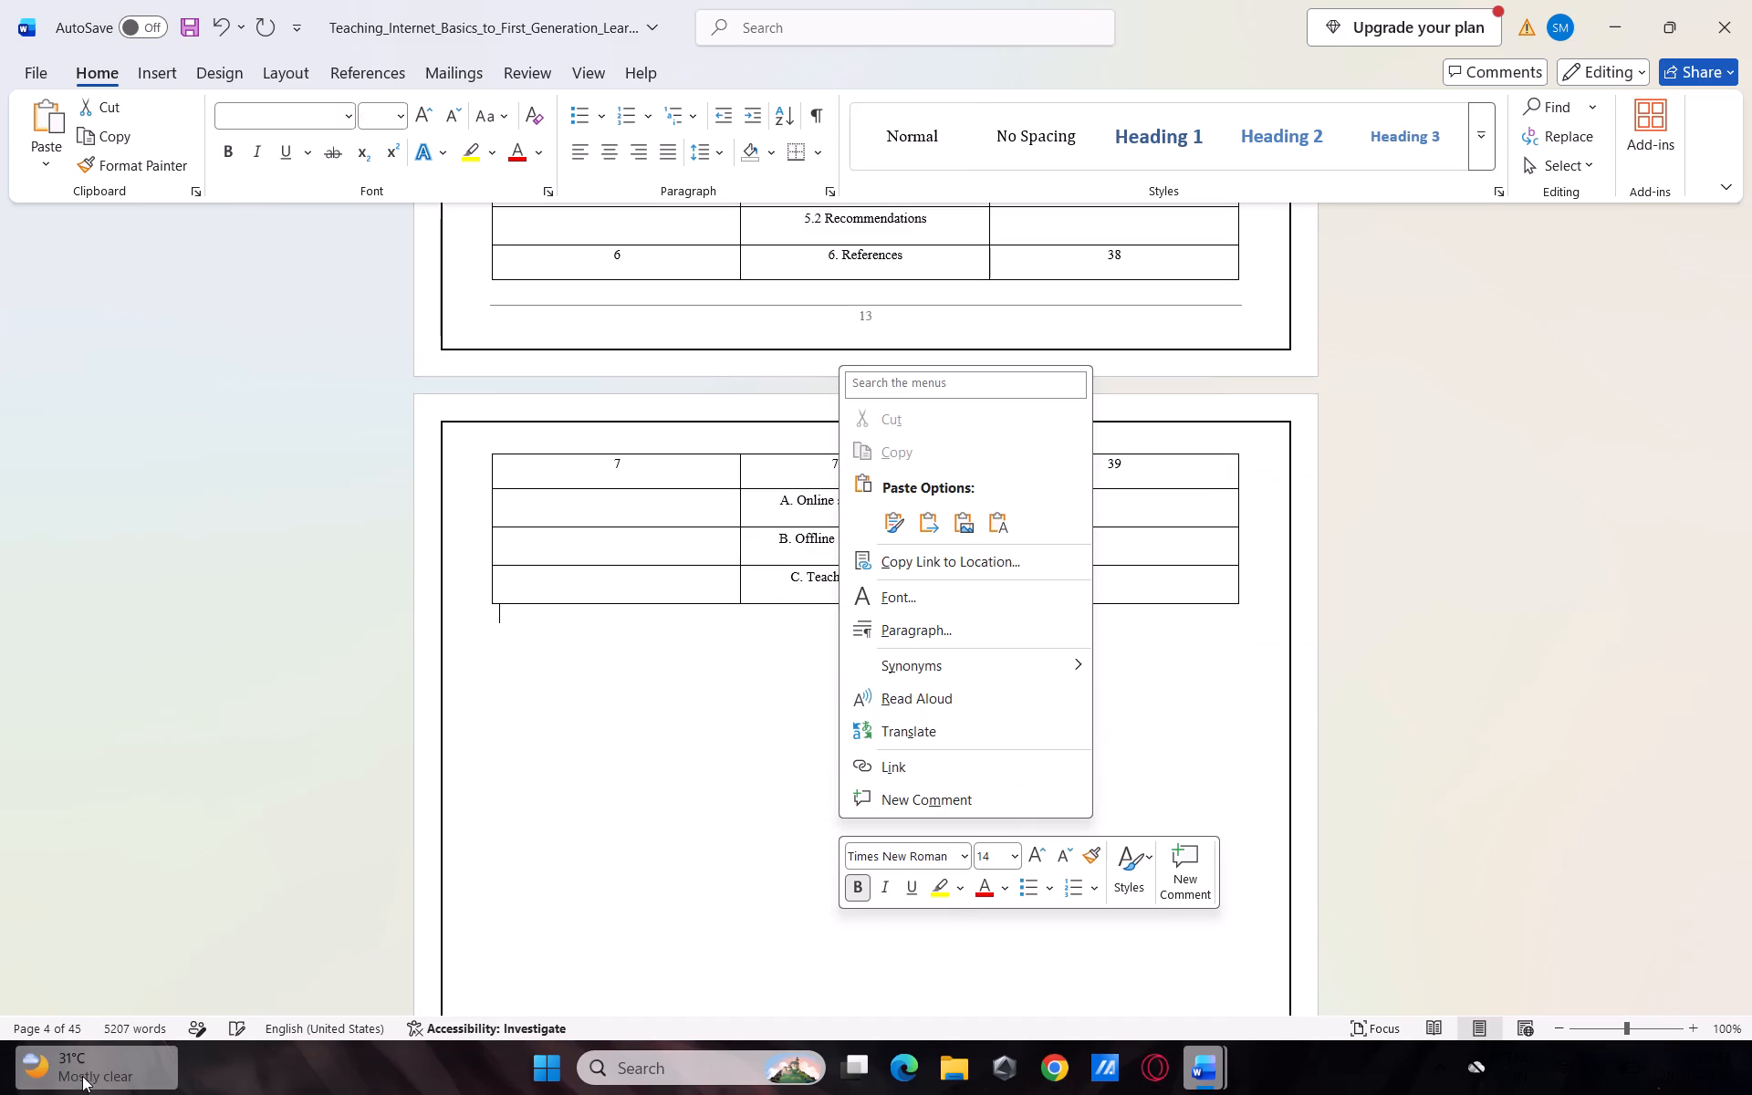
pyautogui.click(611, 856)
# Copy the entire index, from the INDEX heading through the last row, "C. Teaching session photos".
pyautogui.moveTo(1246, 654); pyautogui.dragTo(1166, 568)
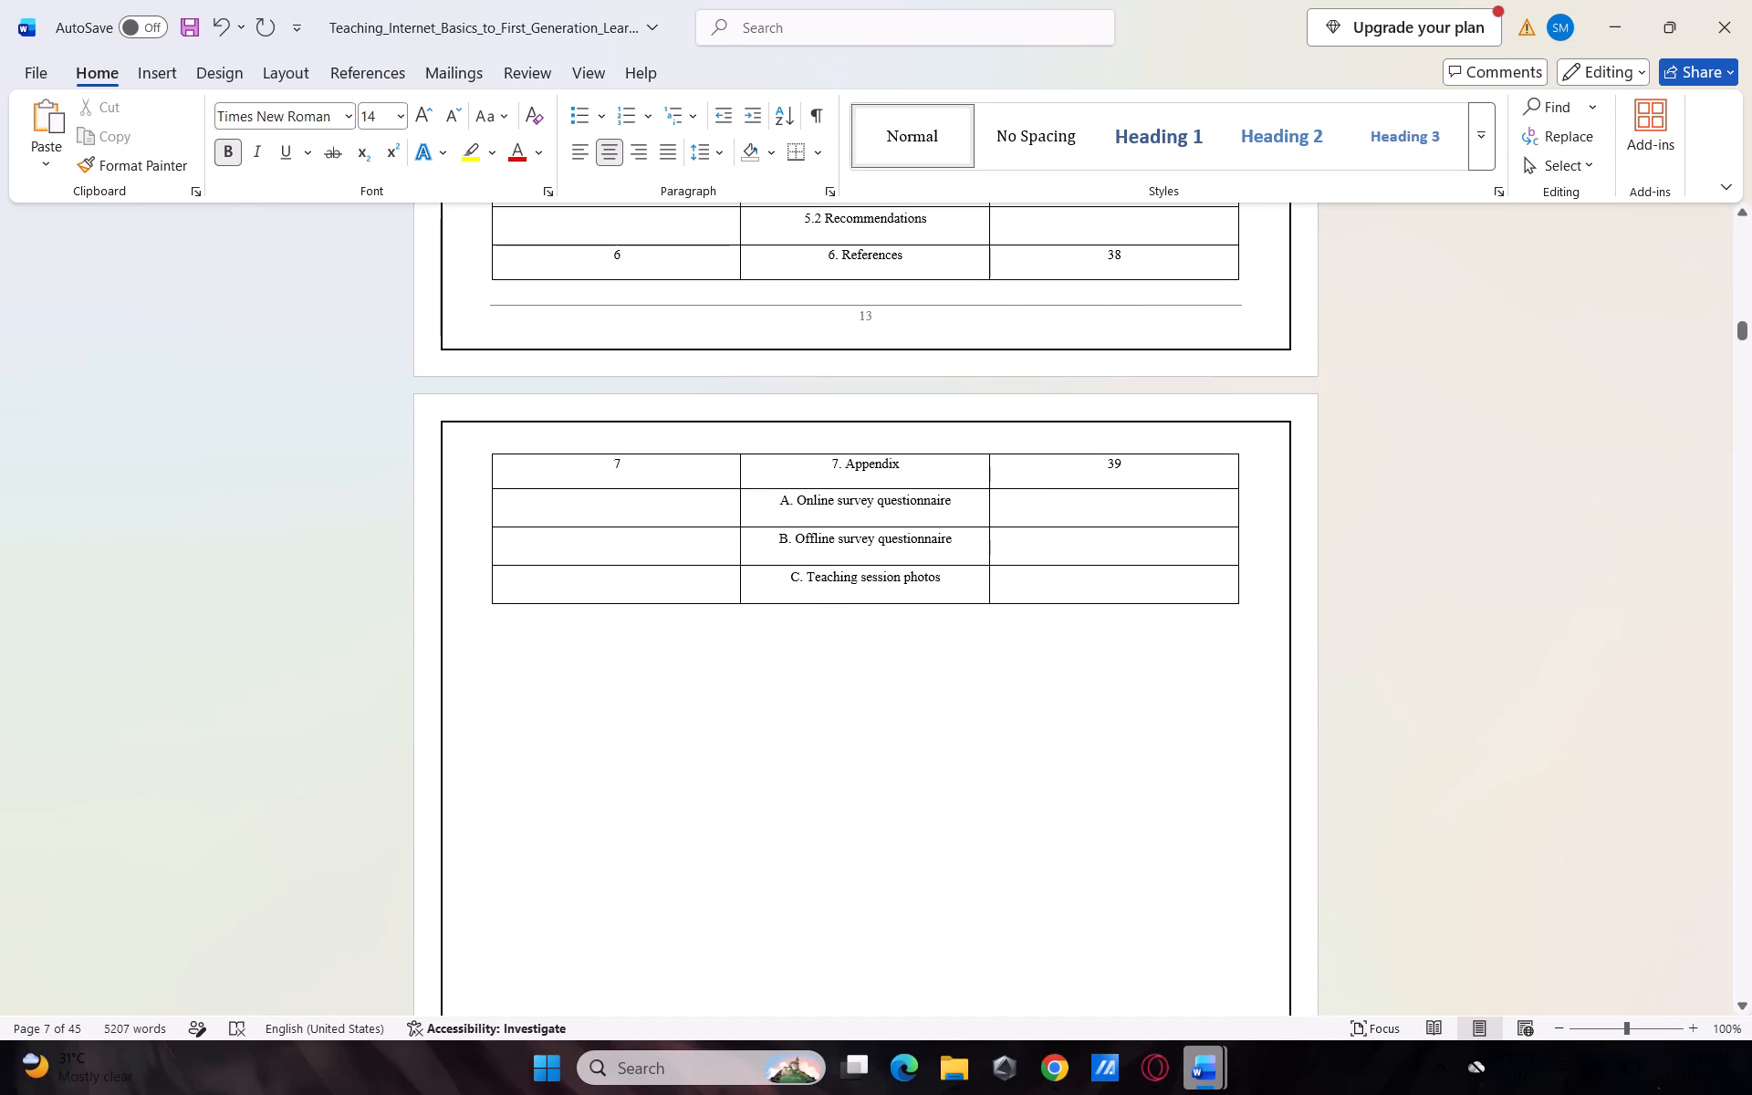
pyautogui.moveTo(1166, 568); pyautogui.dragTo(1013, 338)
pyautogui.scroll(20, 1003, 347)
pyautogui.scroll(3, 1003, 347)
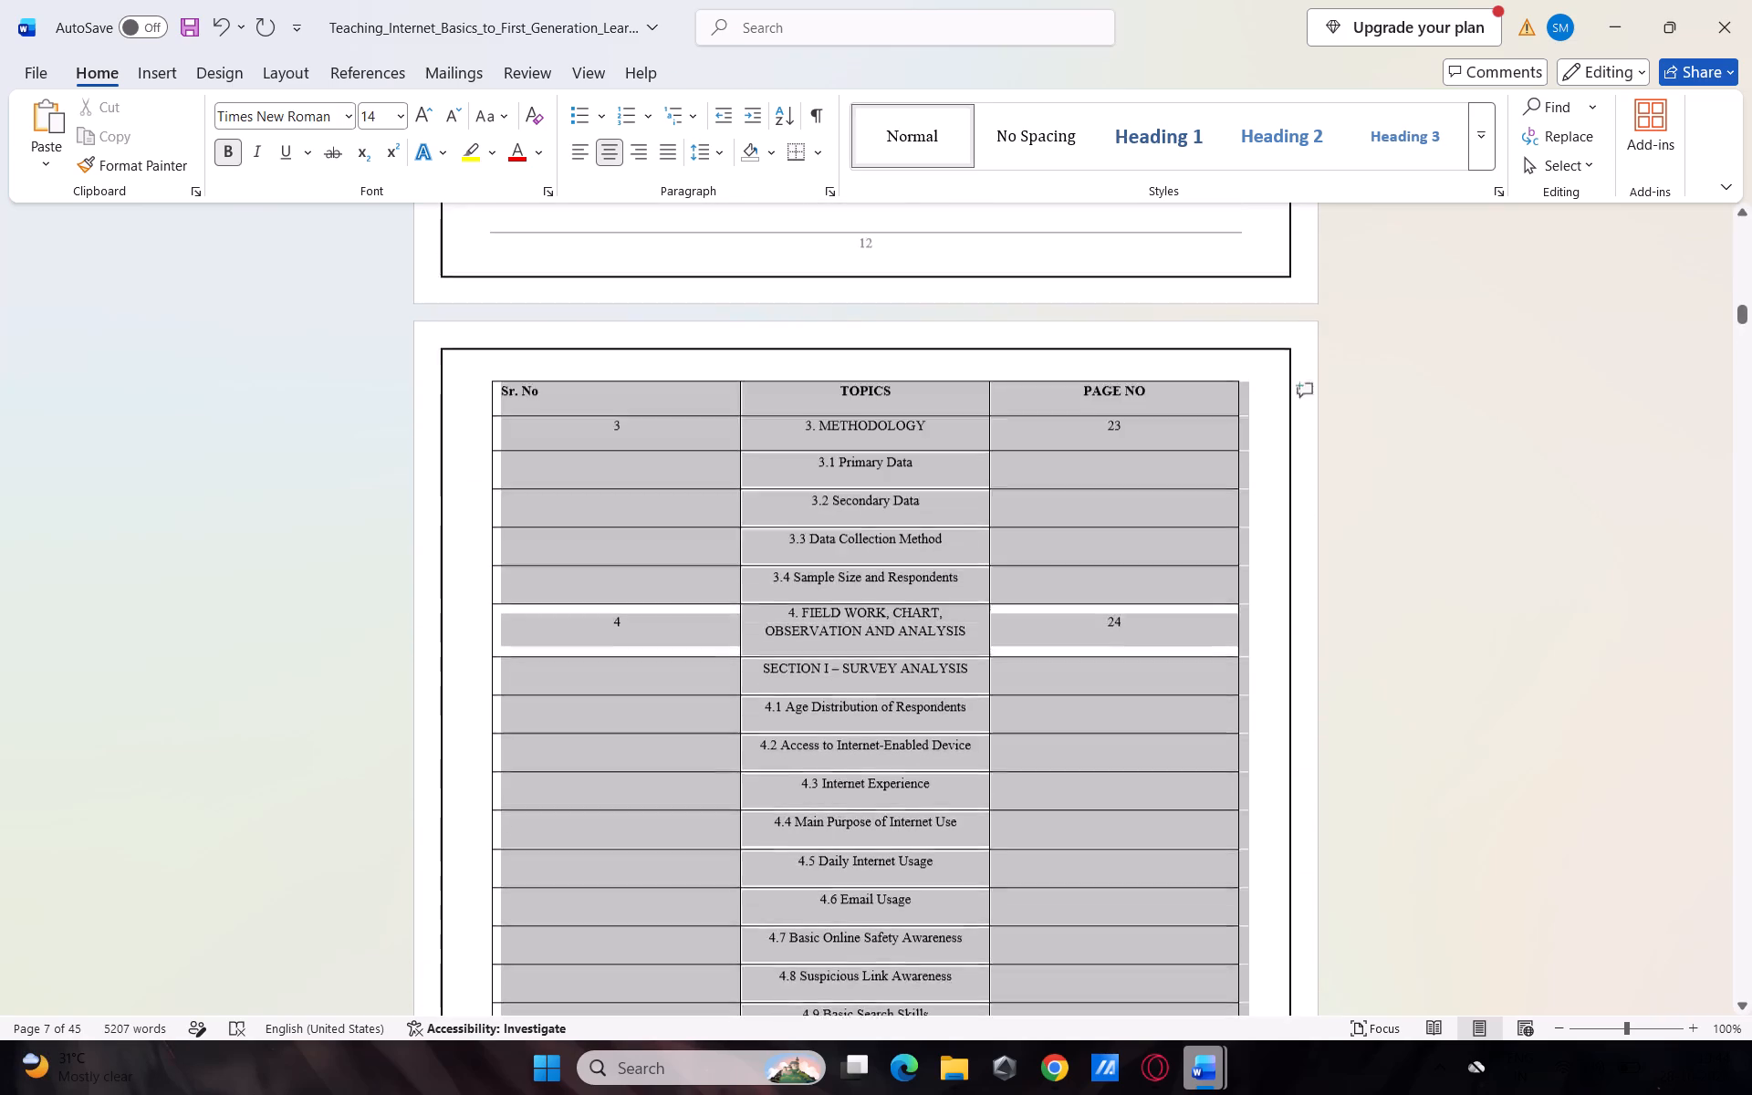
pyautogui.scroll(20, 1013, 338)
pyautogui.scroll(8, 1013, 338)
pyautogui.moveTo(1013, 338); pyautogui.dragTo(1014, 338)
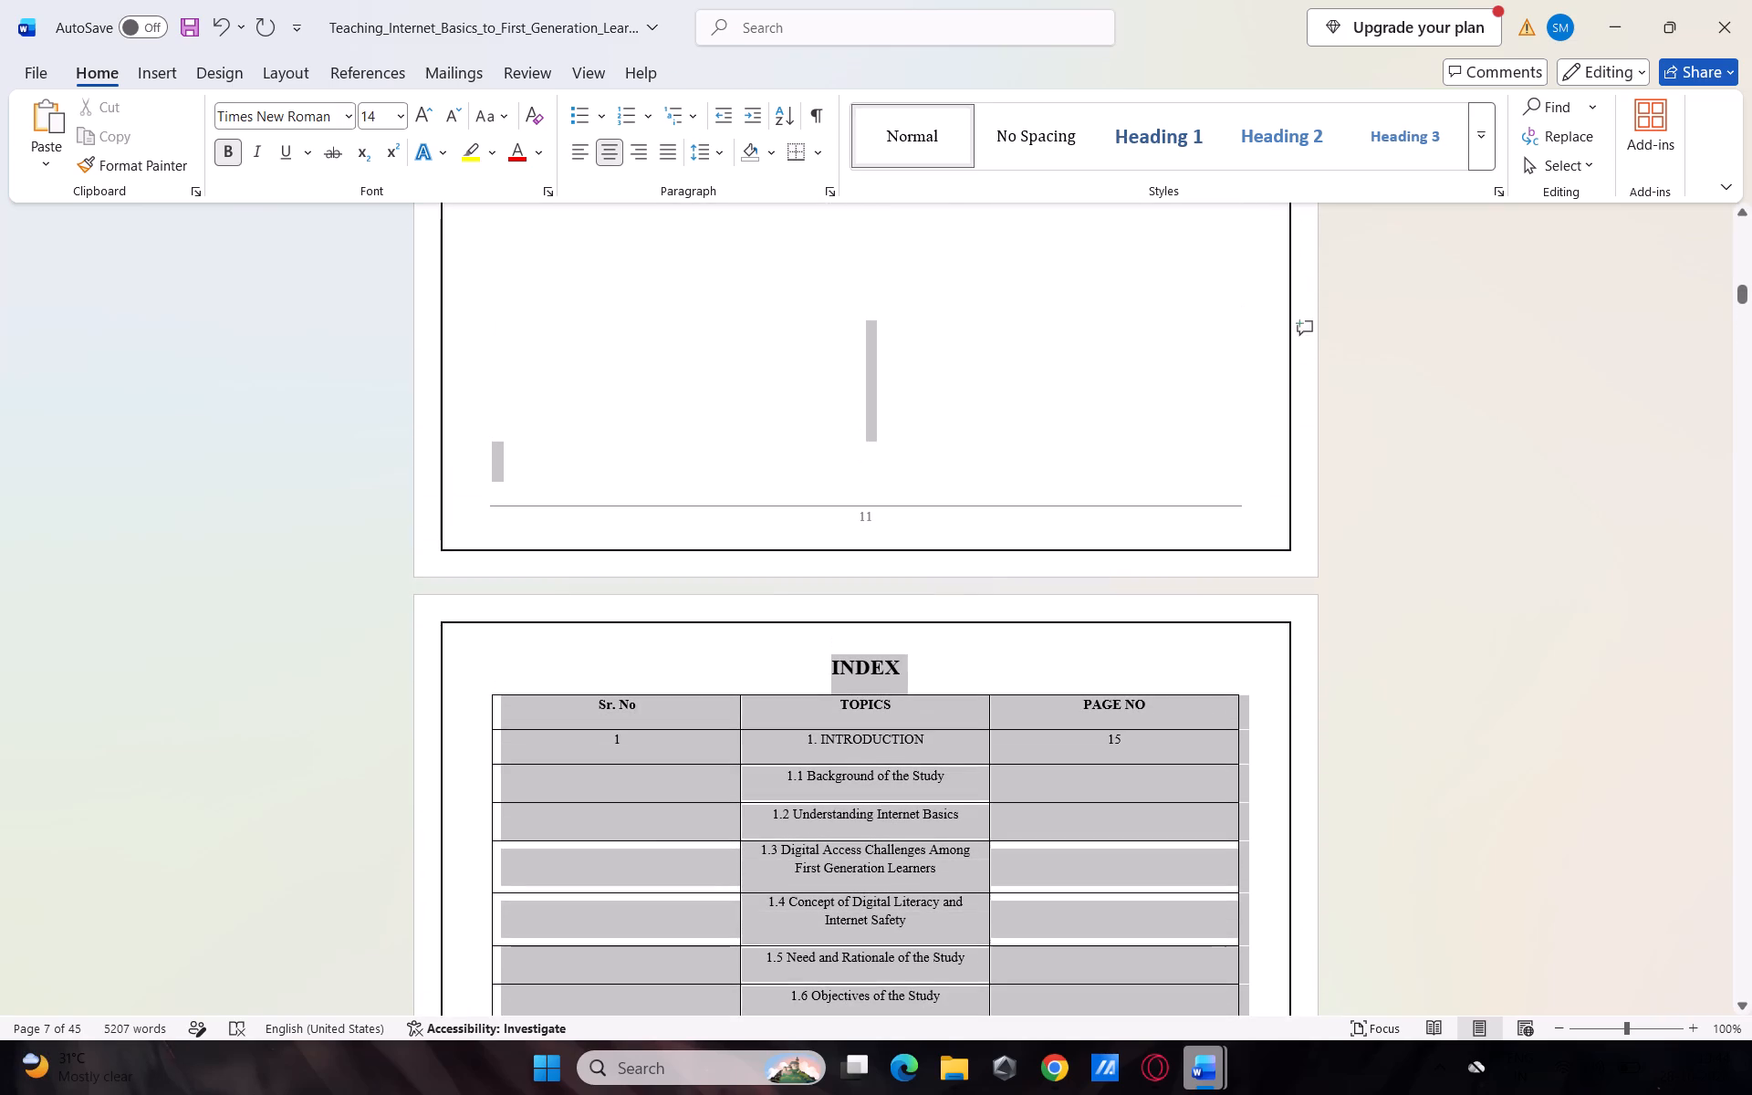
pyautogui.moveTo(1014, 338); pyautogui.dragTo(820, 616)
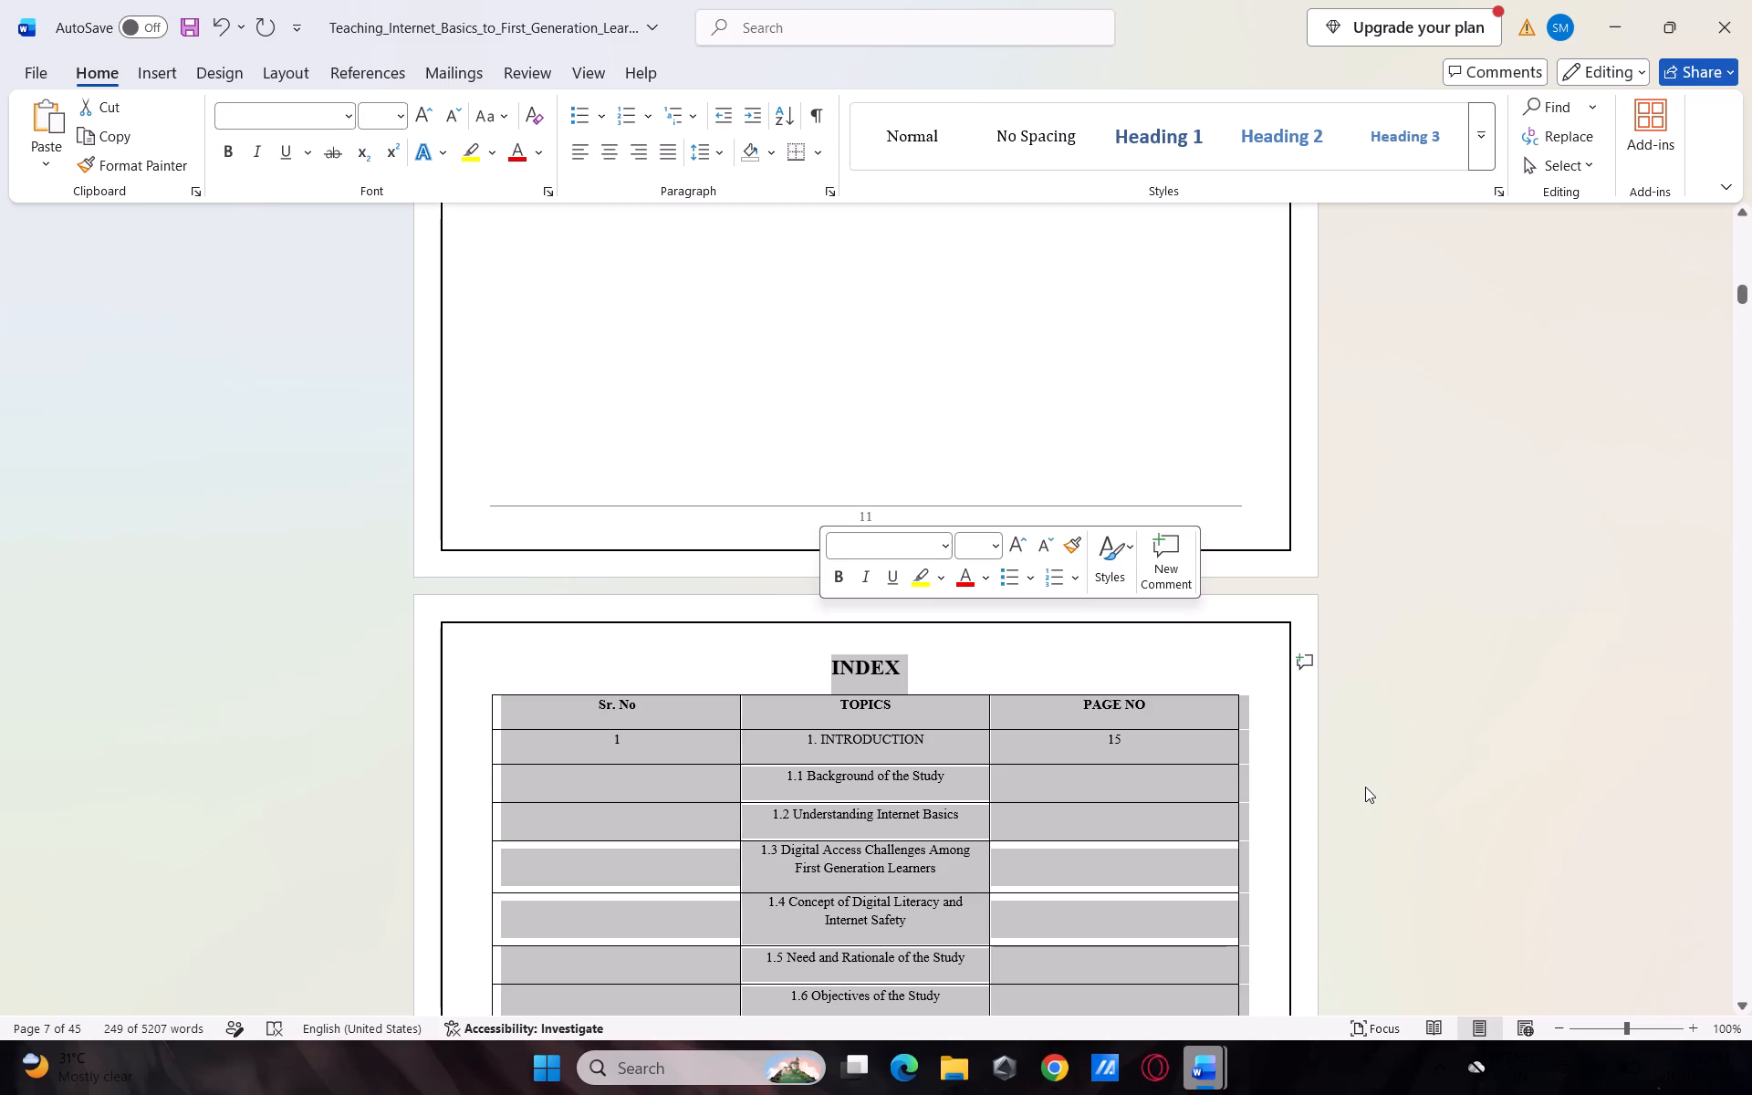
pyautogui.hotkey('ctrl', 'c')
# Examine the page layout from the copied index through to the start of the Introduction.
pyautogui.scroll(-14, 1373, 1006)
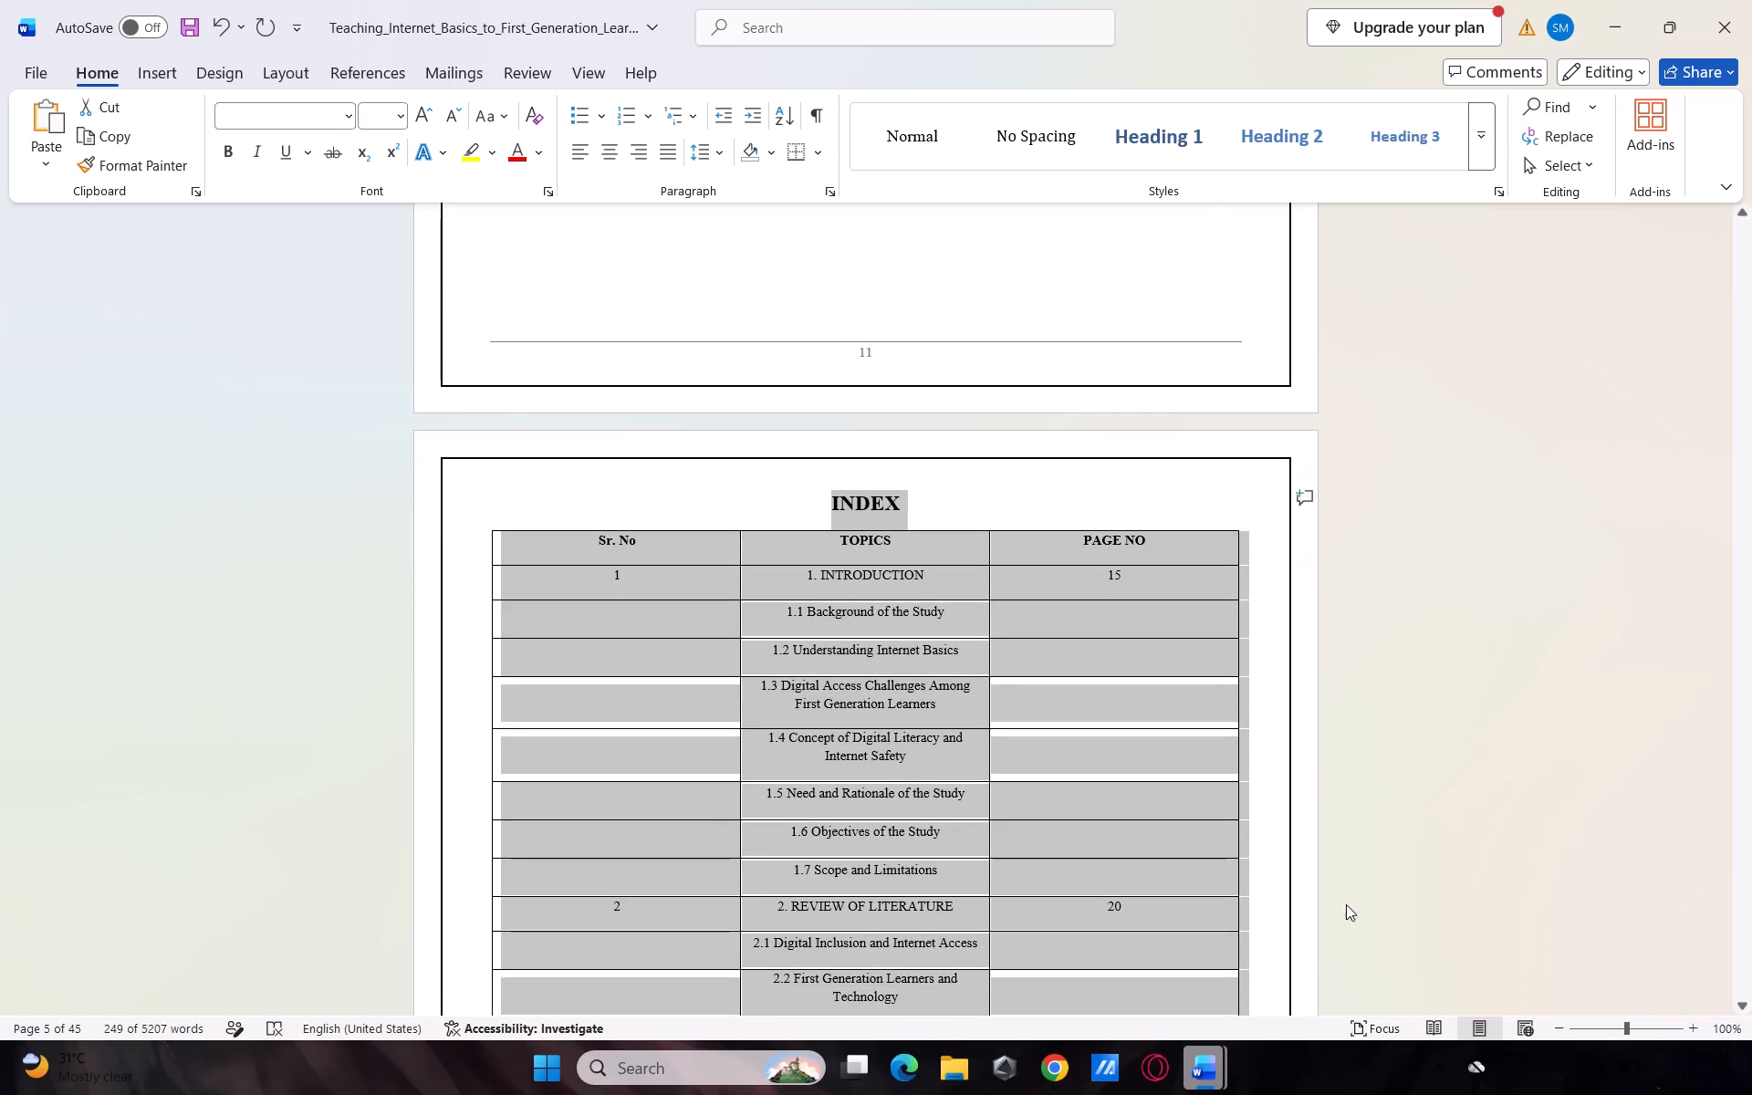
pyautogui.scroll(-20, 896, 671)
pyautogui.scroll(-20, 896, 671)
pyautogui.scroll(-10, 896, 671)
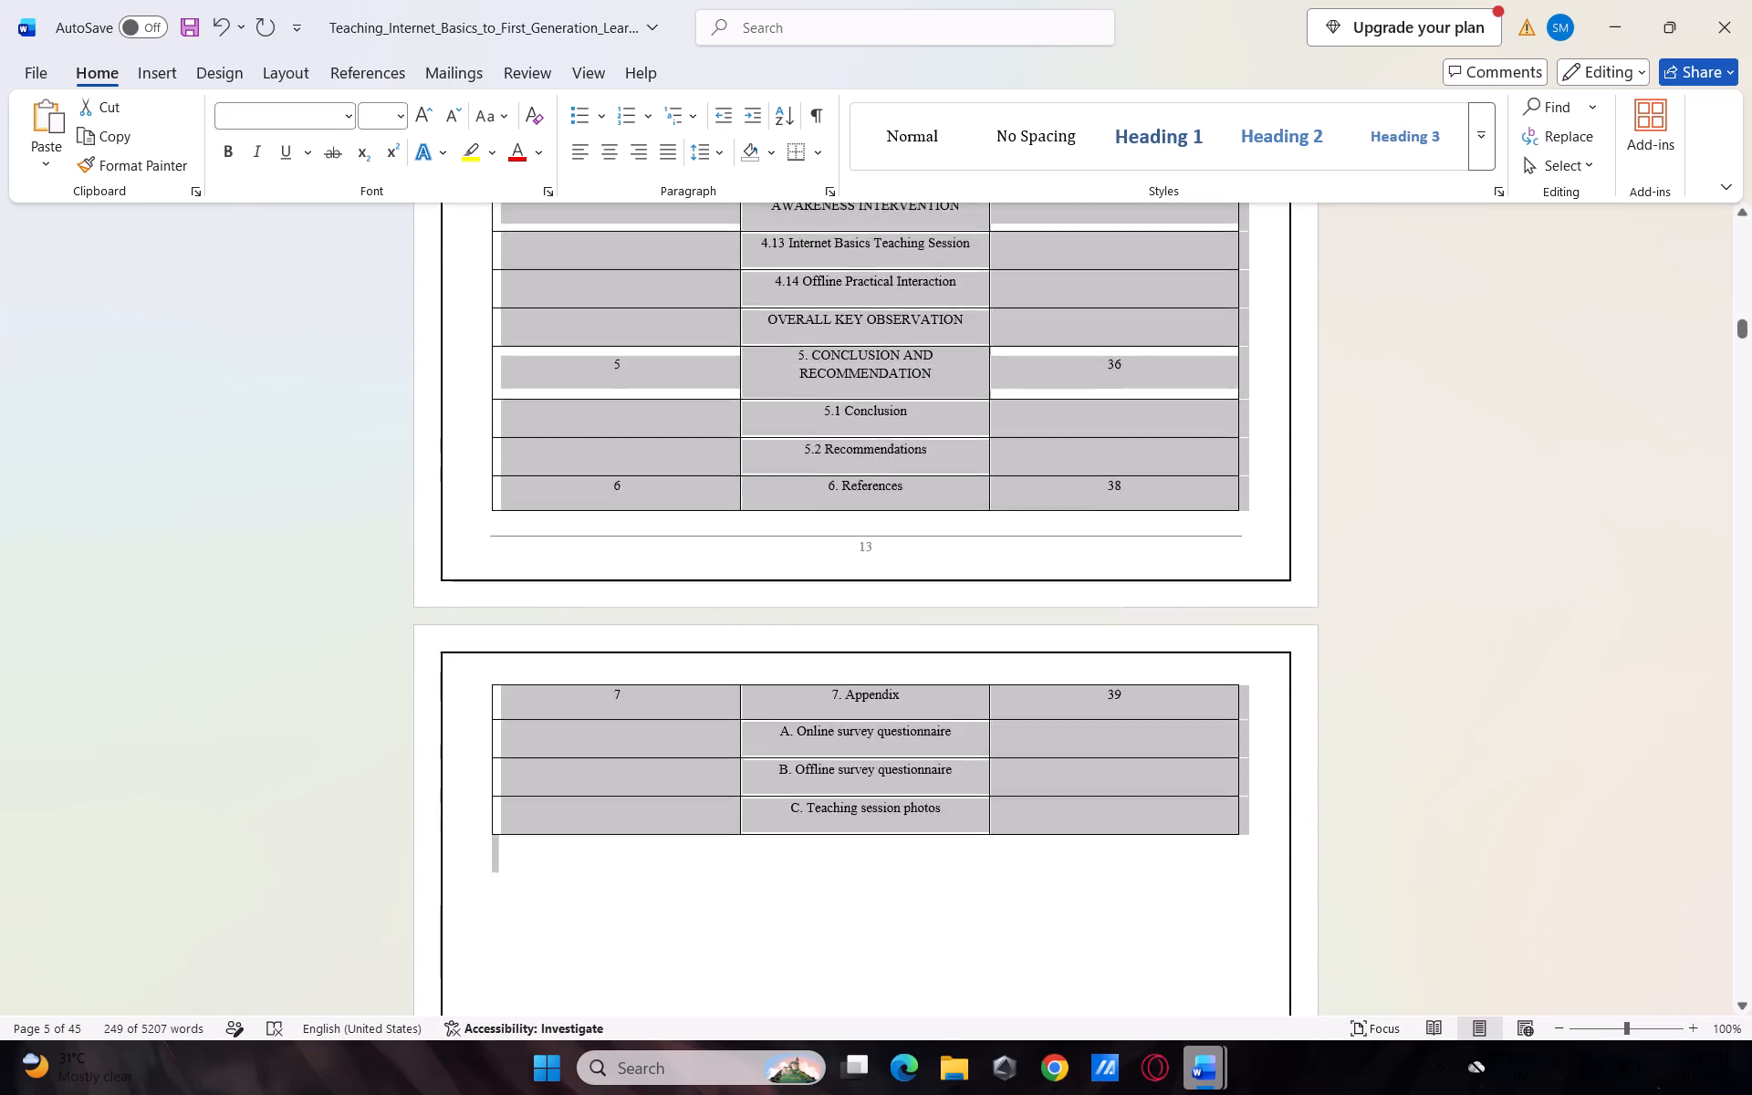
pyautogui.scroll(-20, 986, 830)
pyautogui.scroll(-6, 986, 830)
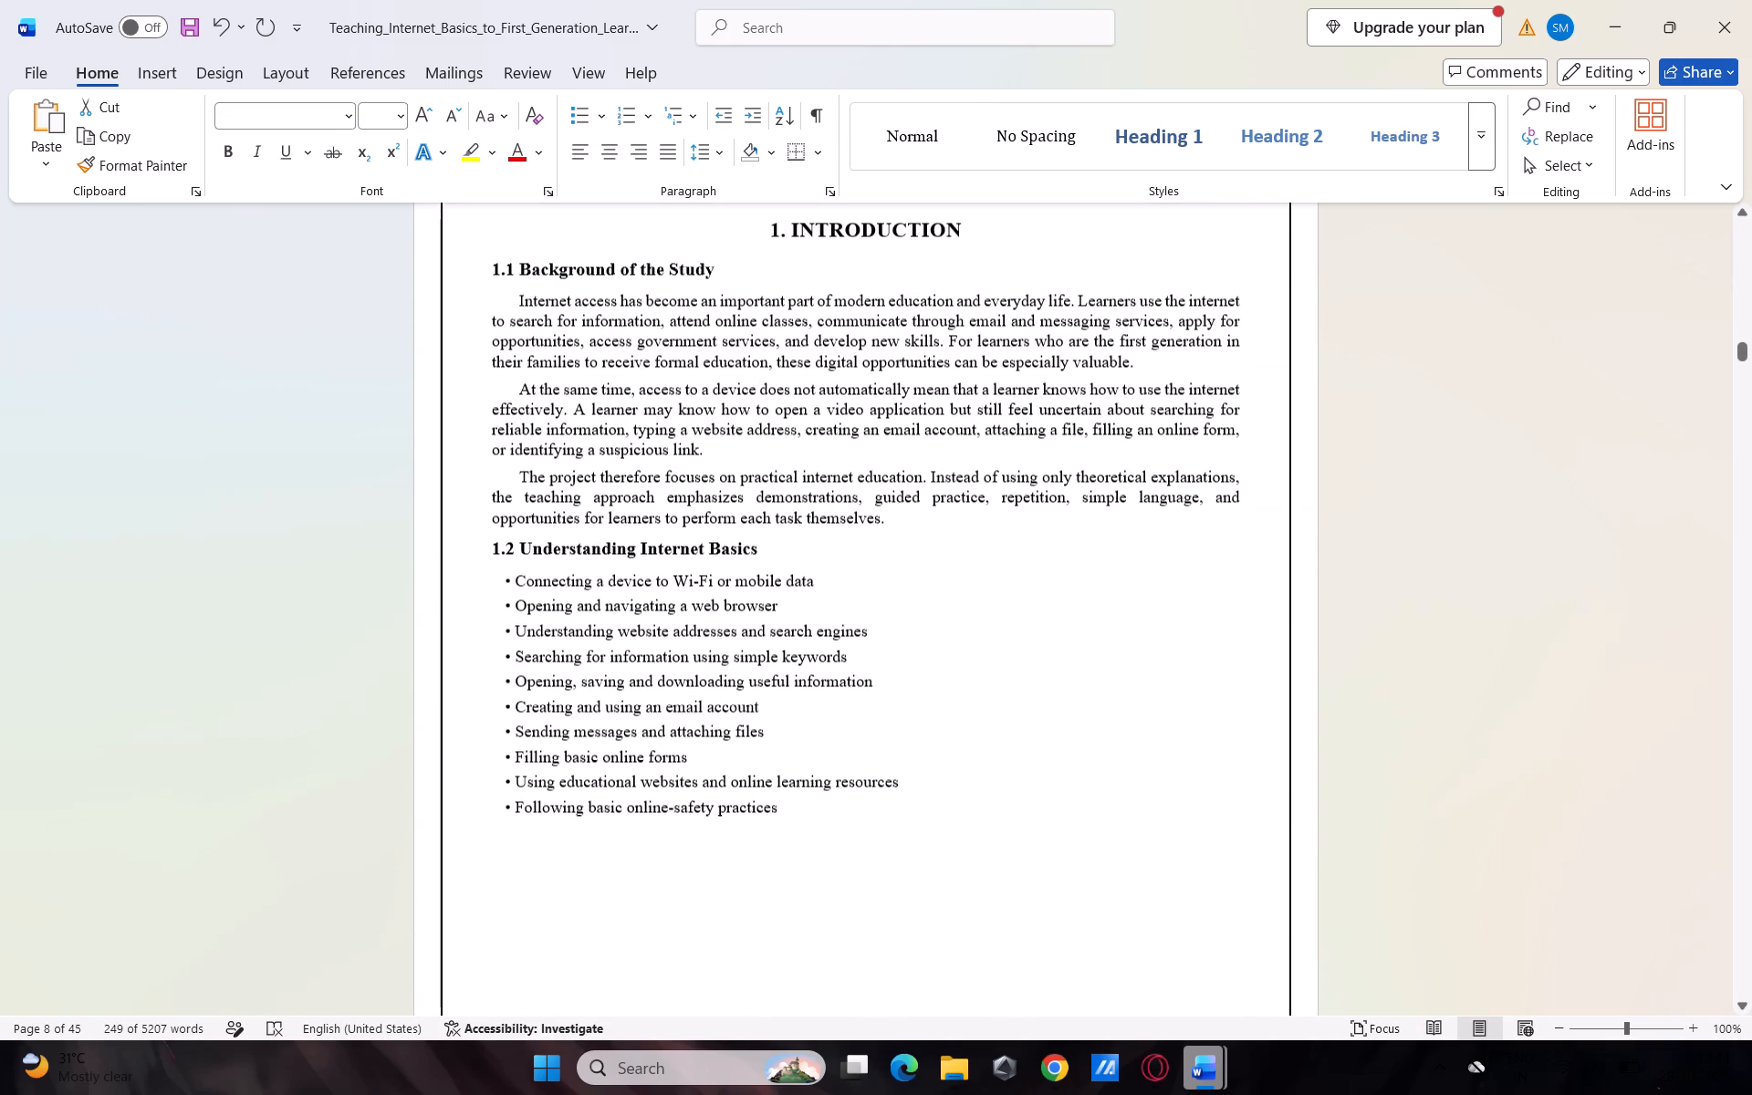
pyautogui.scroll(-14, 971, 779)
pyautogui.scroll(20, 976, 763)
pyautogui.scroll(4, 976, 763)
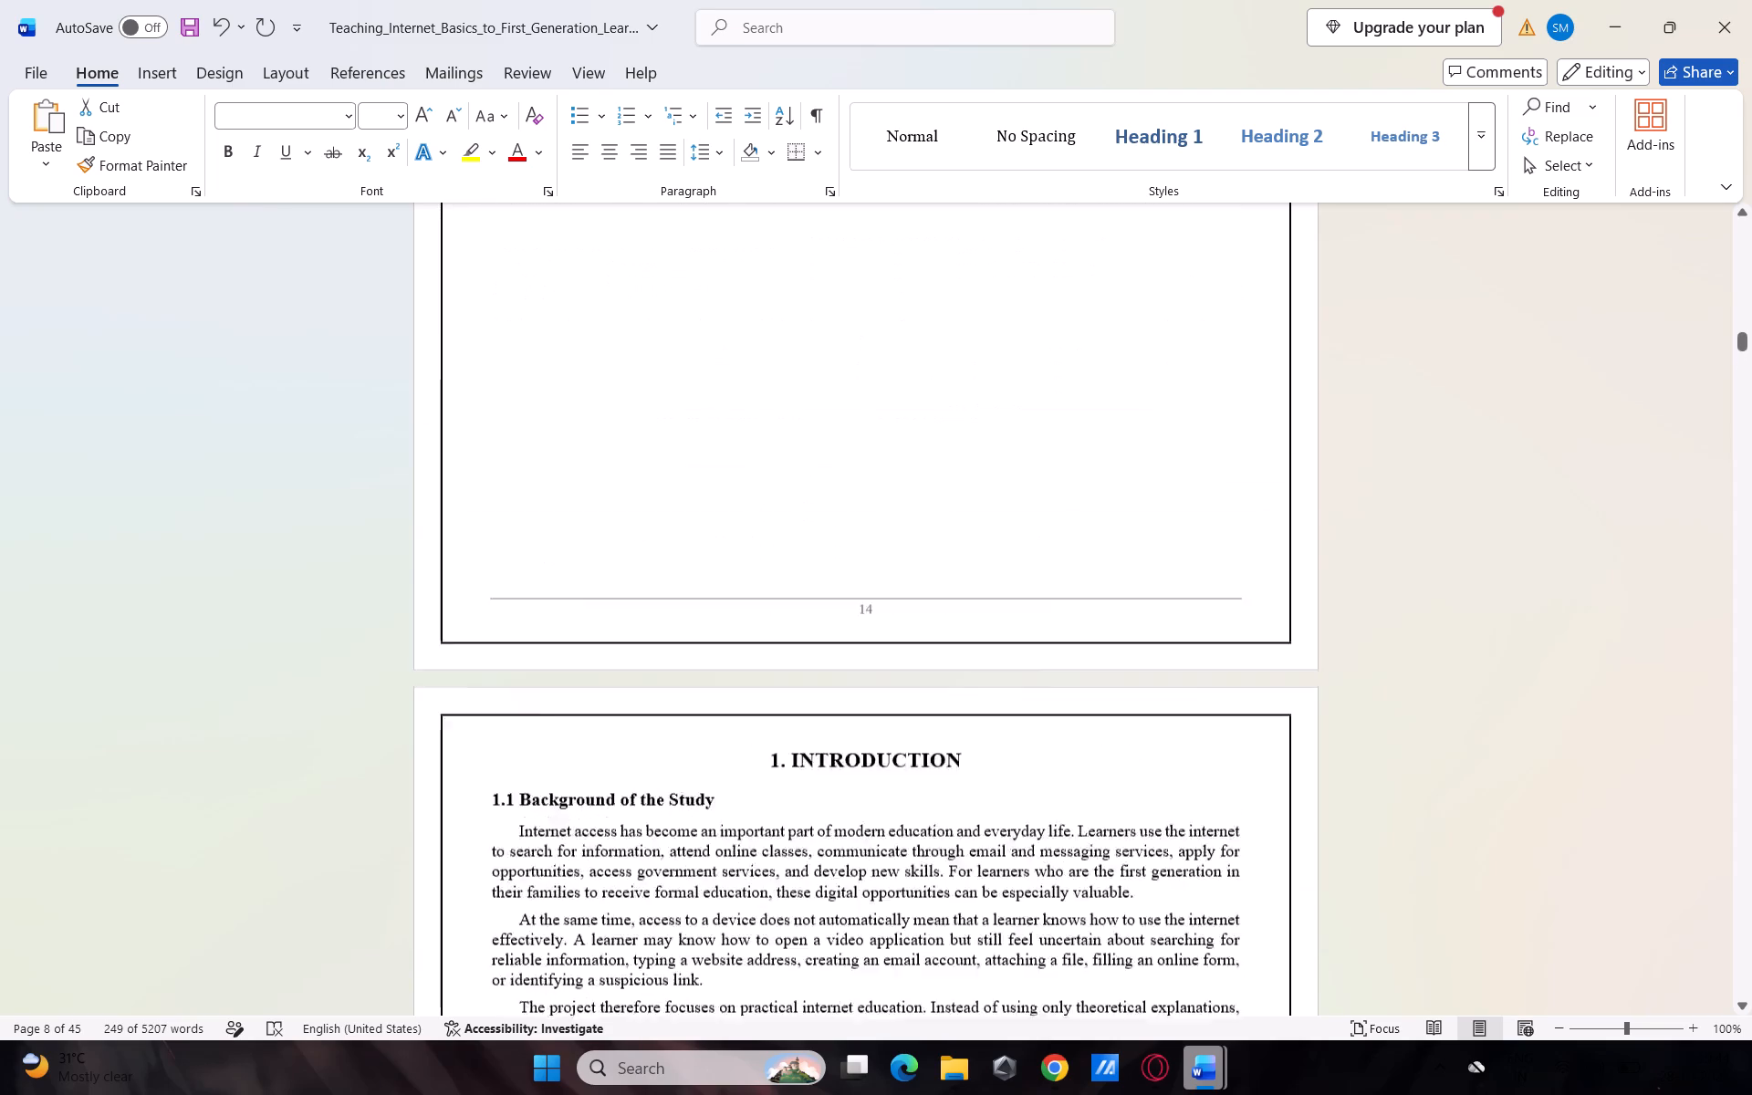
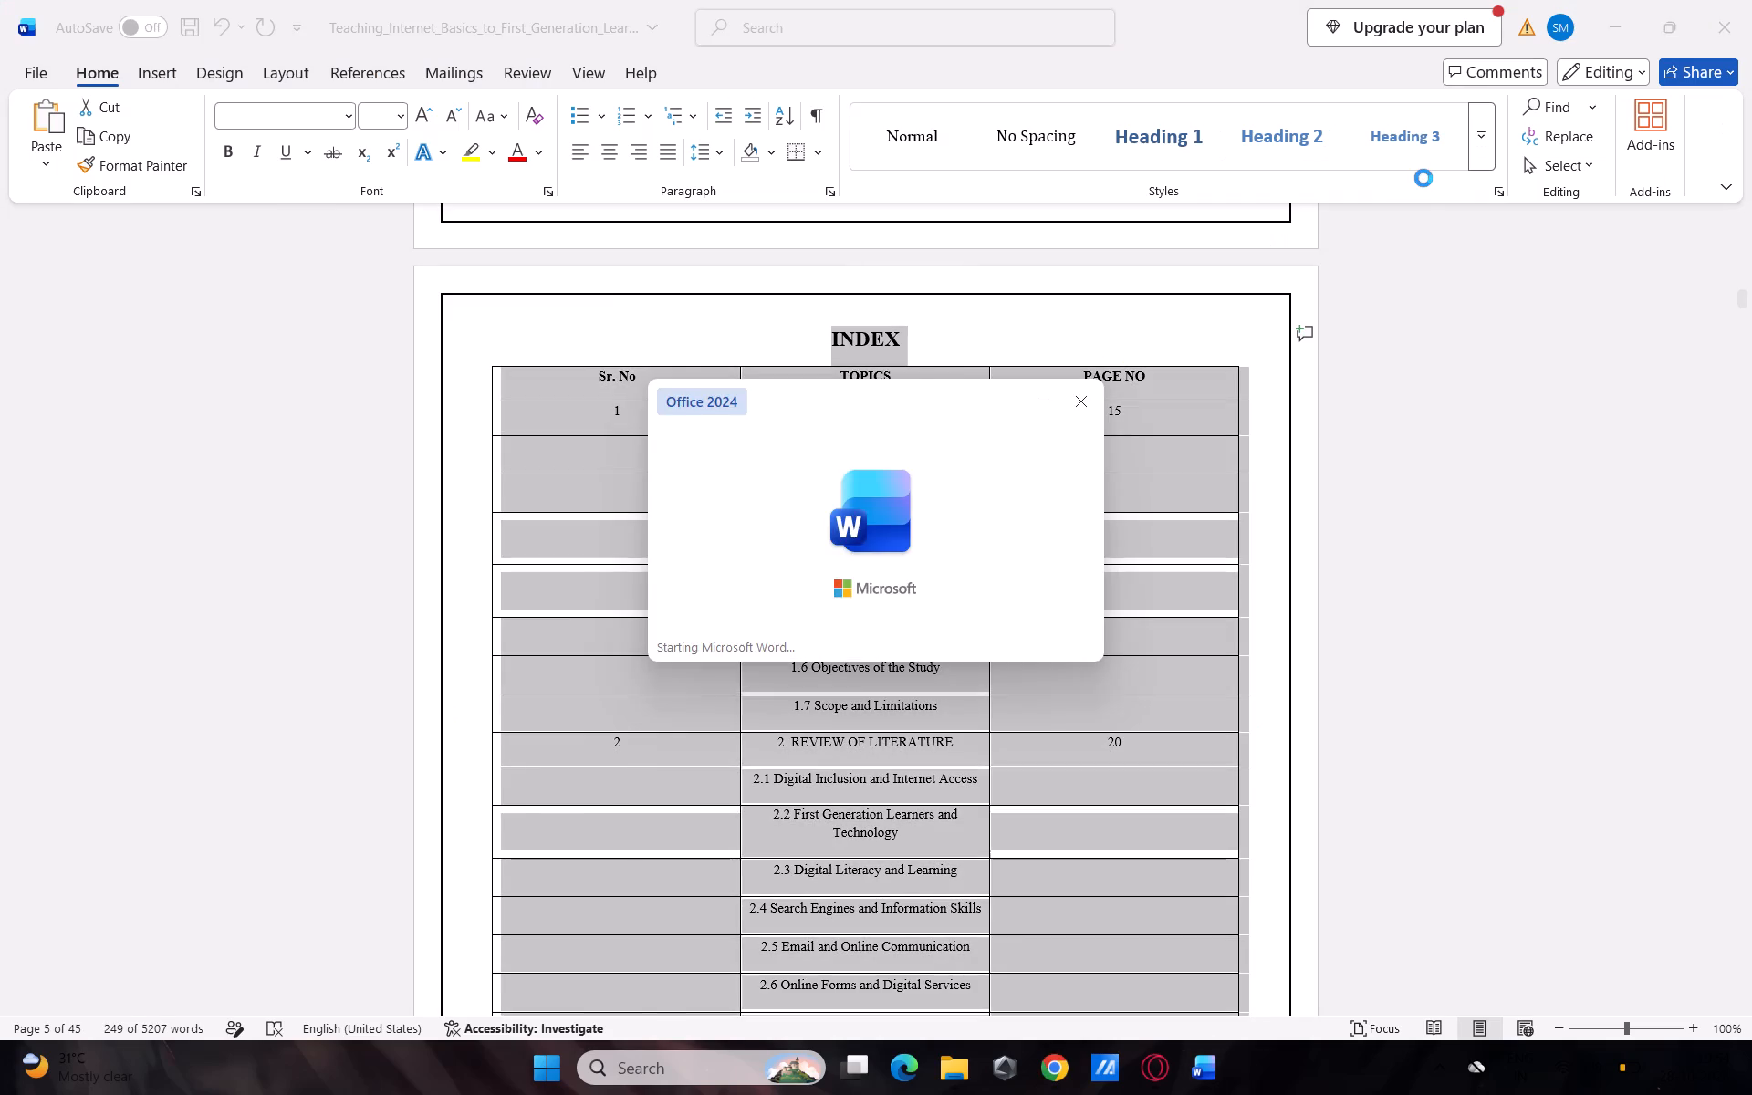
# Copy the entire revised index, from the INDEX title through the last Appendix row.
pyautogui.scroll(-20, 927, 468)
pyautogui.scroll(-5, 927, 468)
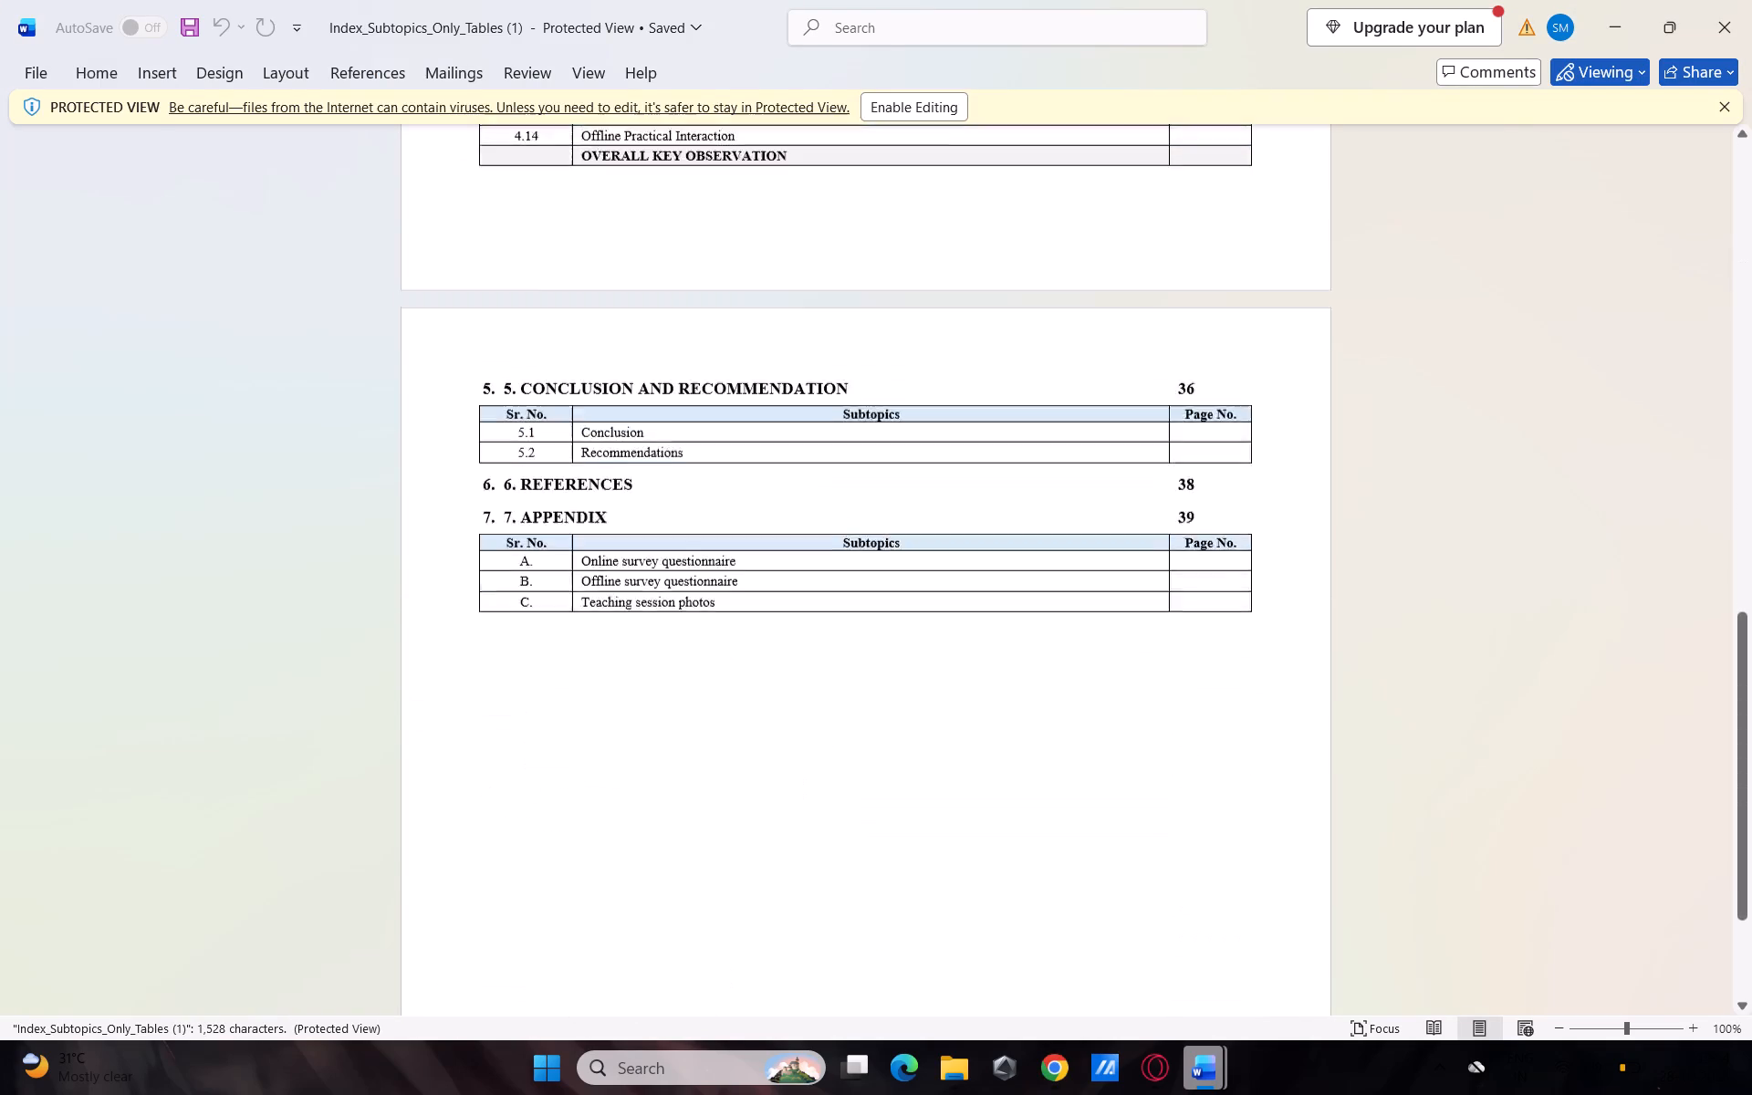
pyautogui.moveTo(1266, 355); pyautogui.dragTo(488, 241)
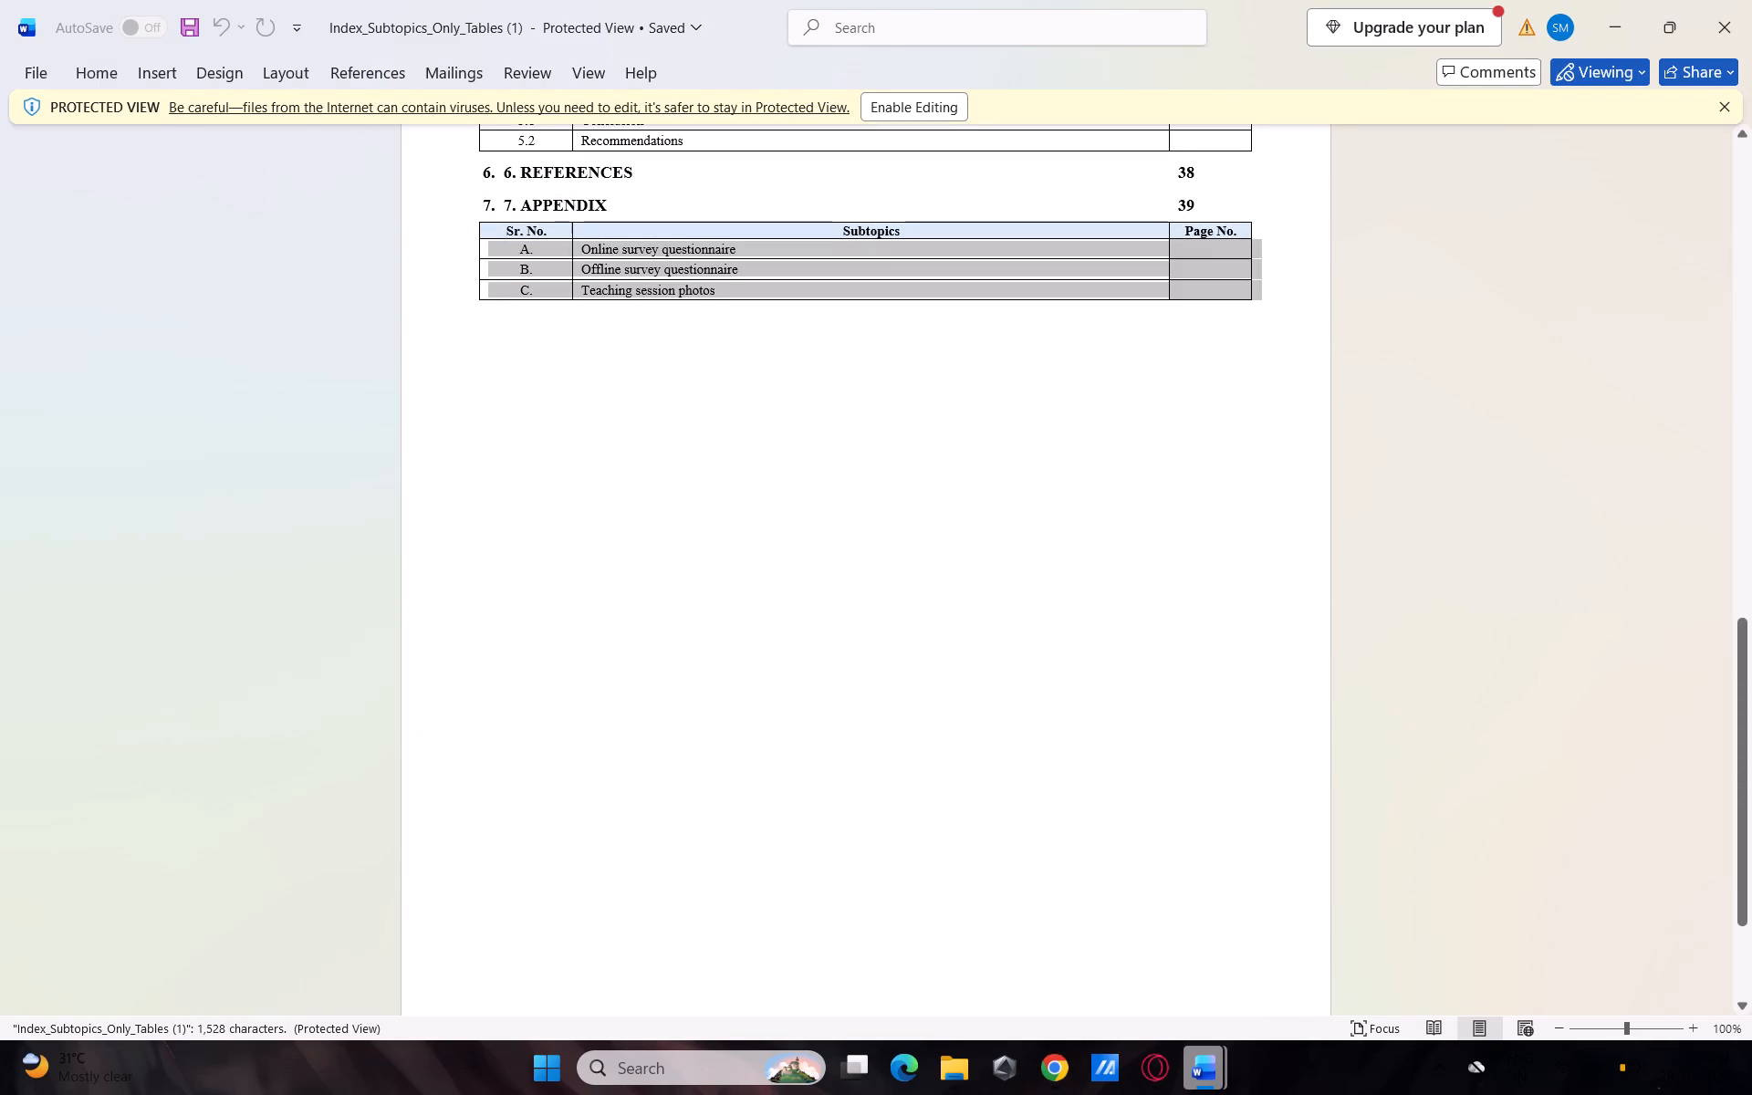
pyautogui.moveTo(488, 241); pyautogui.dragTo(485, 241)
pyautogui.scroll(2, 485, 241)
pyautogui.scroll(20, 485, 241)
pyautogui.scroll(1, 485, 241)
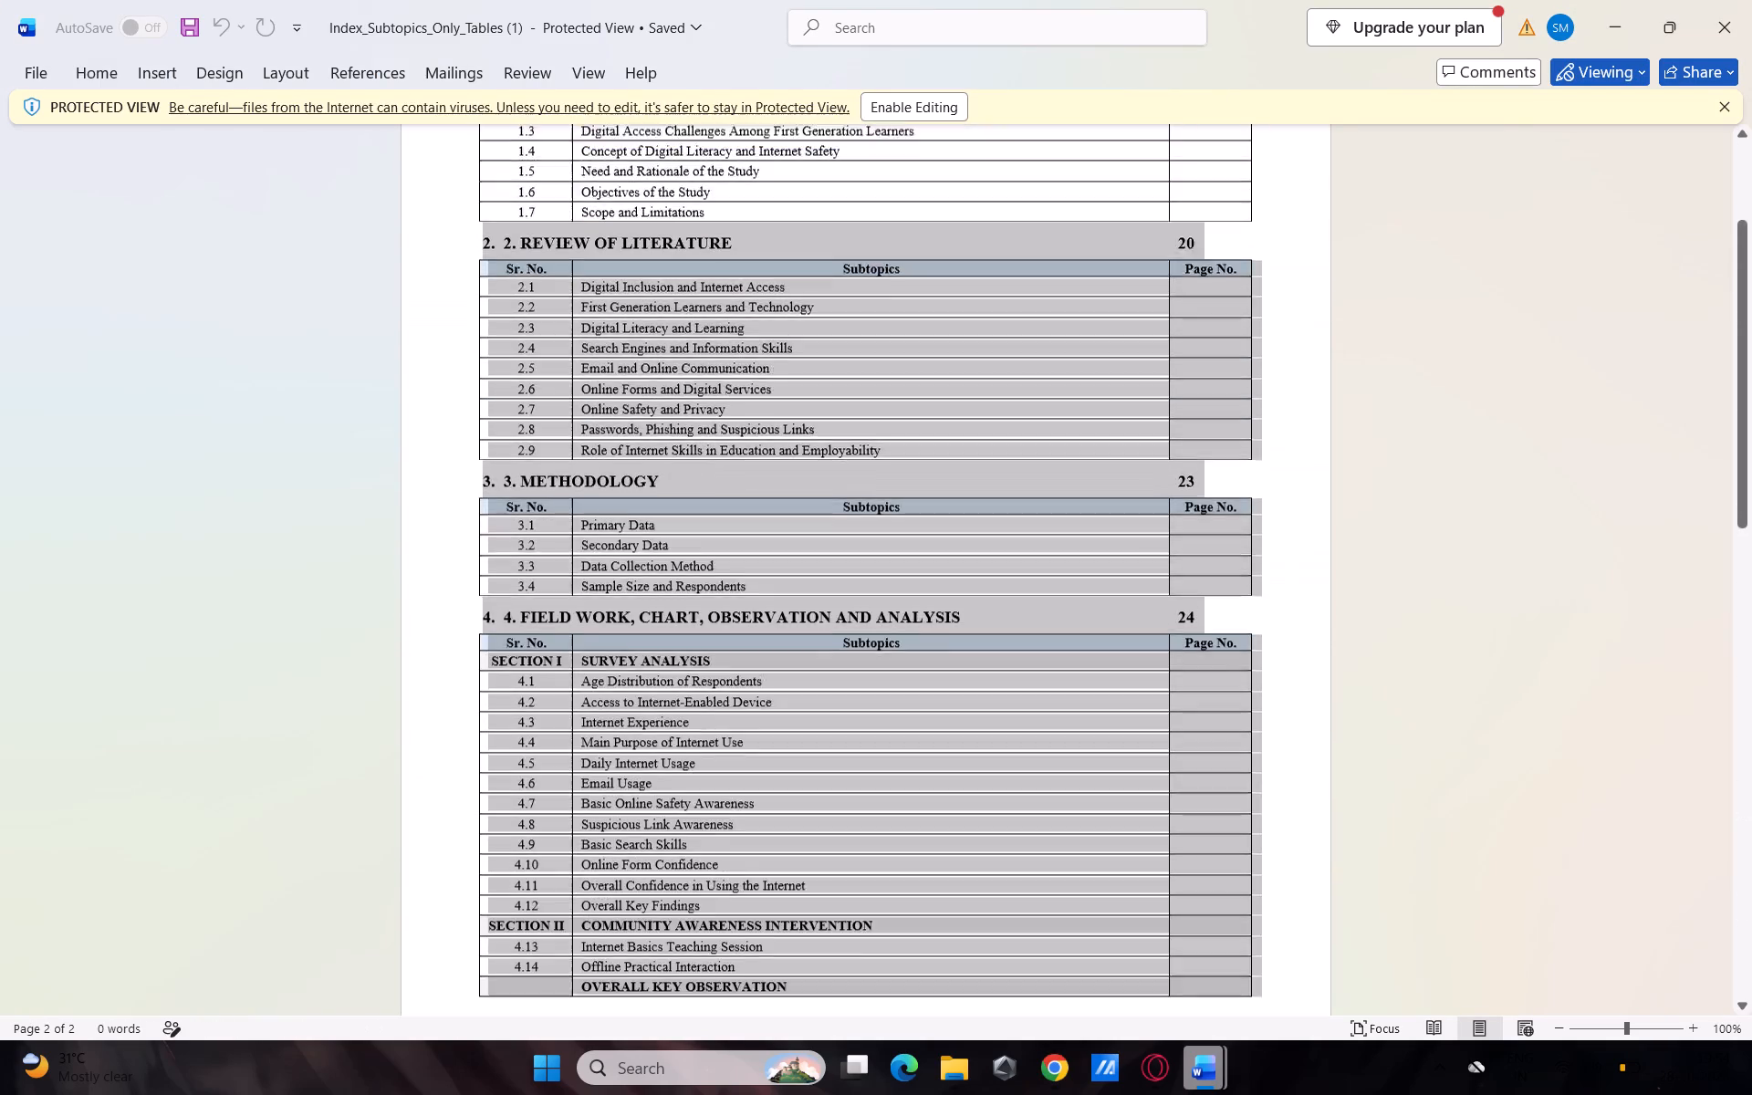
pyautogui.scroll(7, 485, 241)
pyautogui.moveTo(485, 241); pyautogui.dragTo(485, 242)
pyautogui.hotkey('ctrl', 'c')
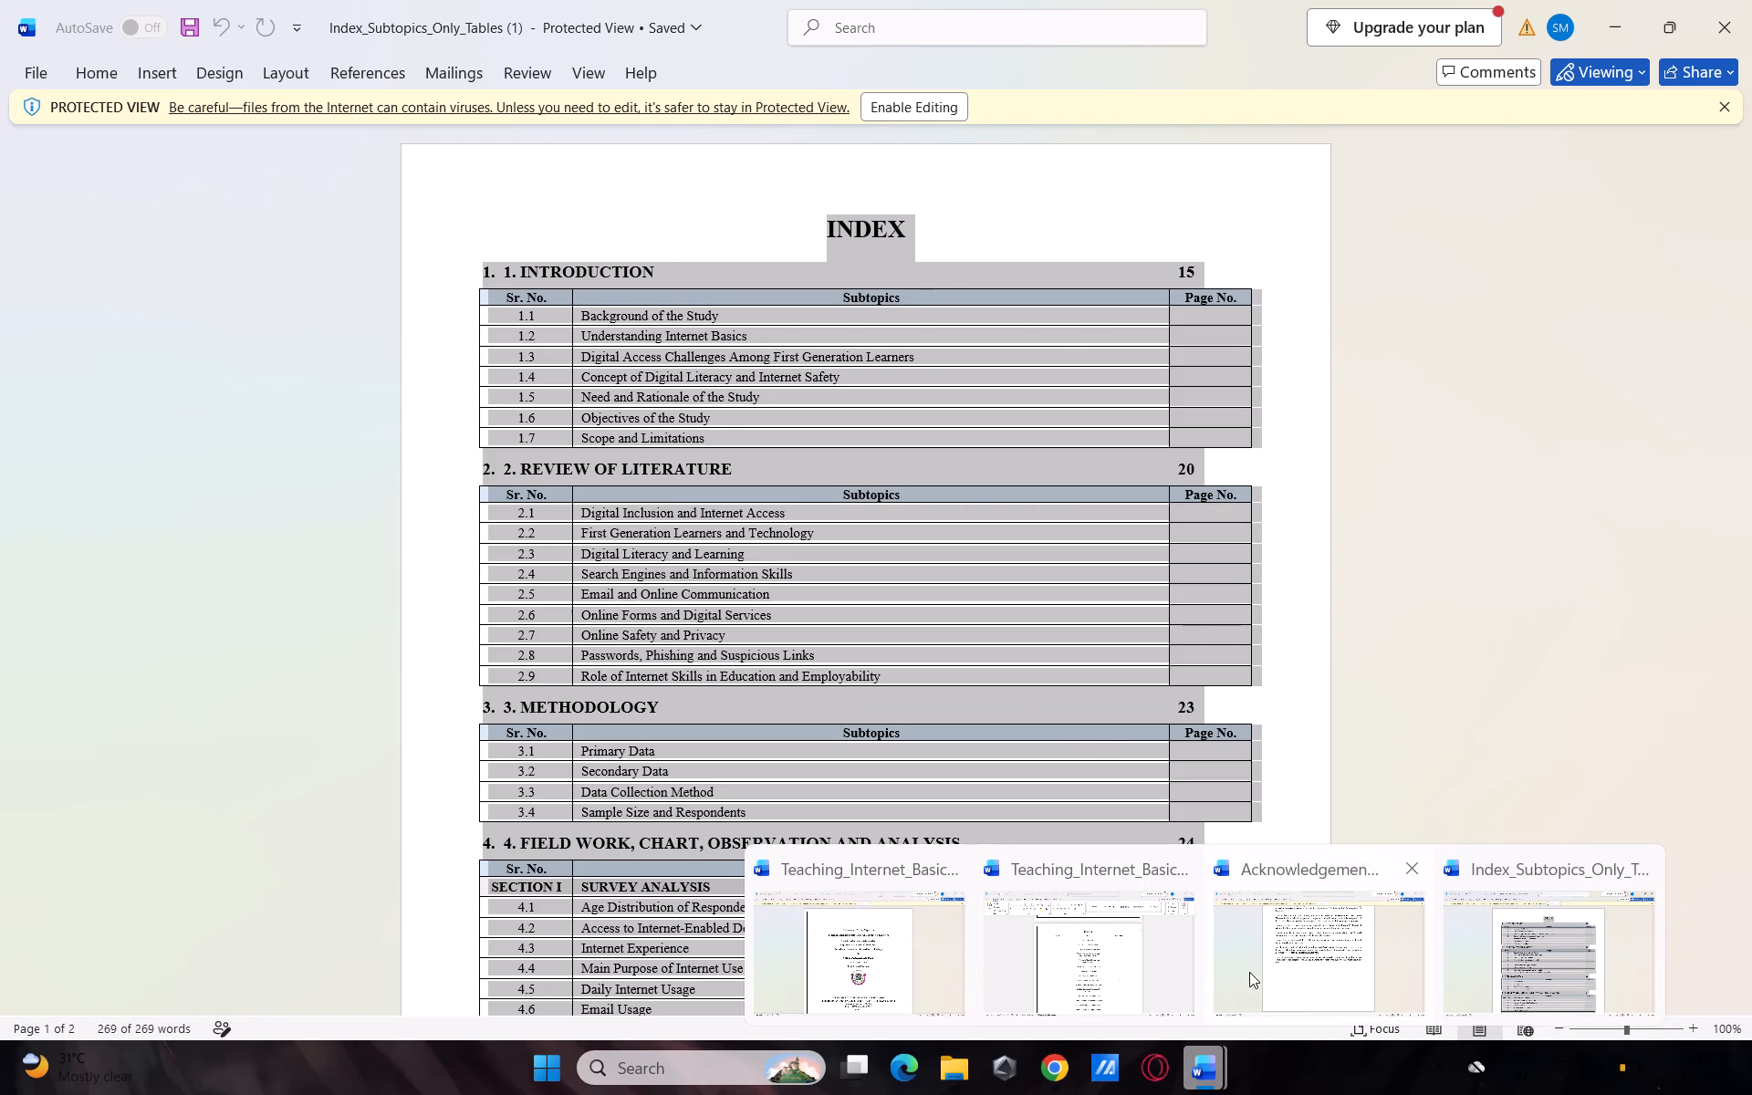
# Switch to the Teaching_Internet_Basics report and paste the revised index over the selected old INDEX table.
pyautogui.click(1139, 959)
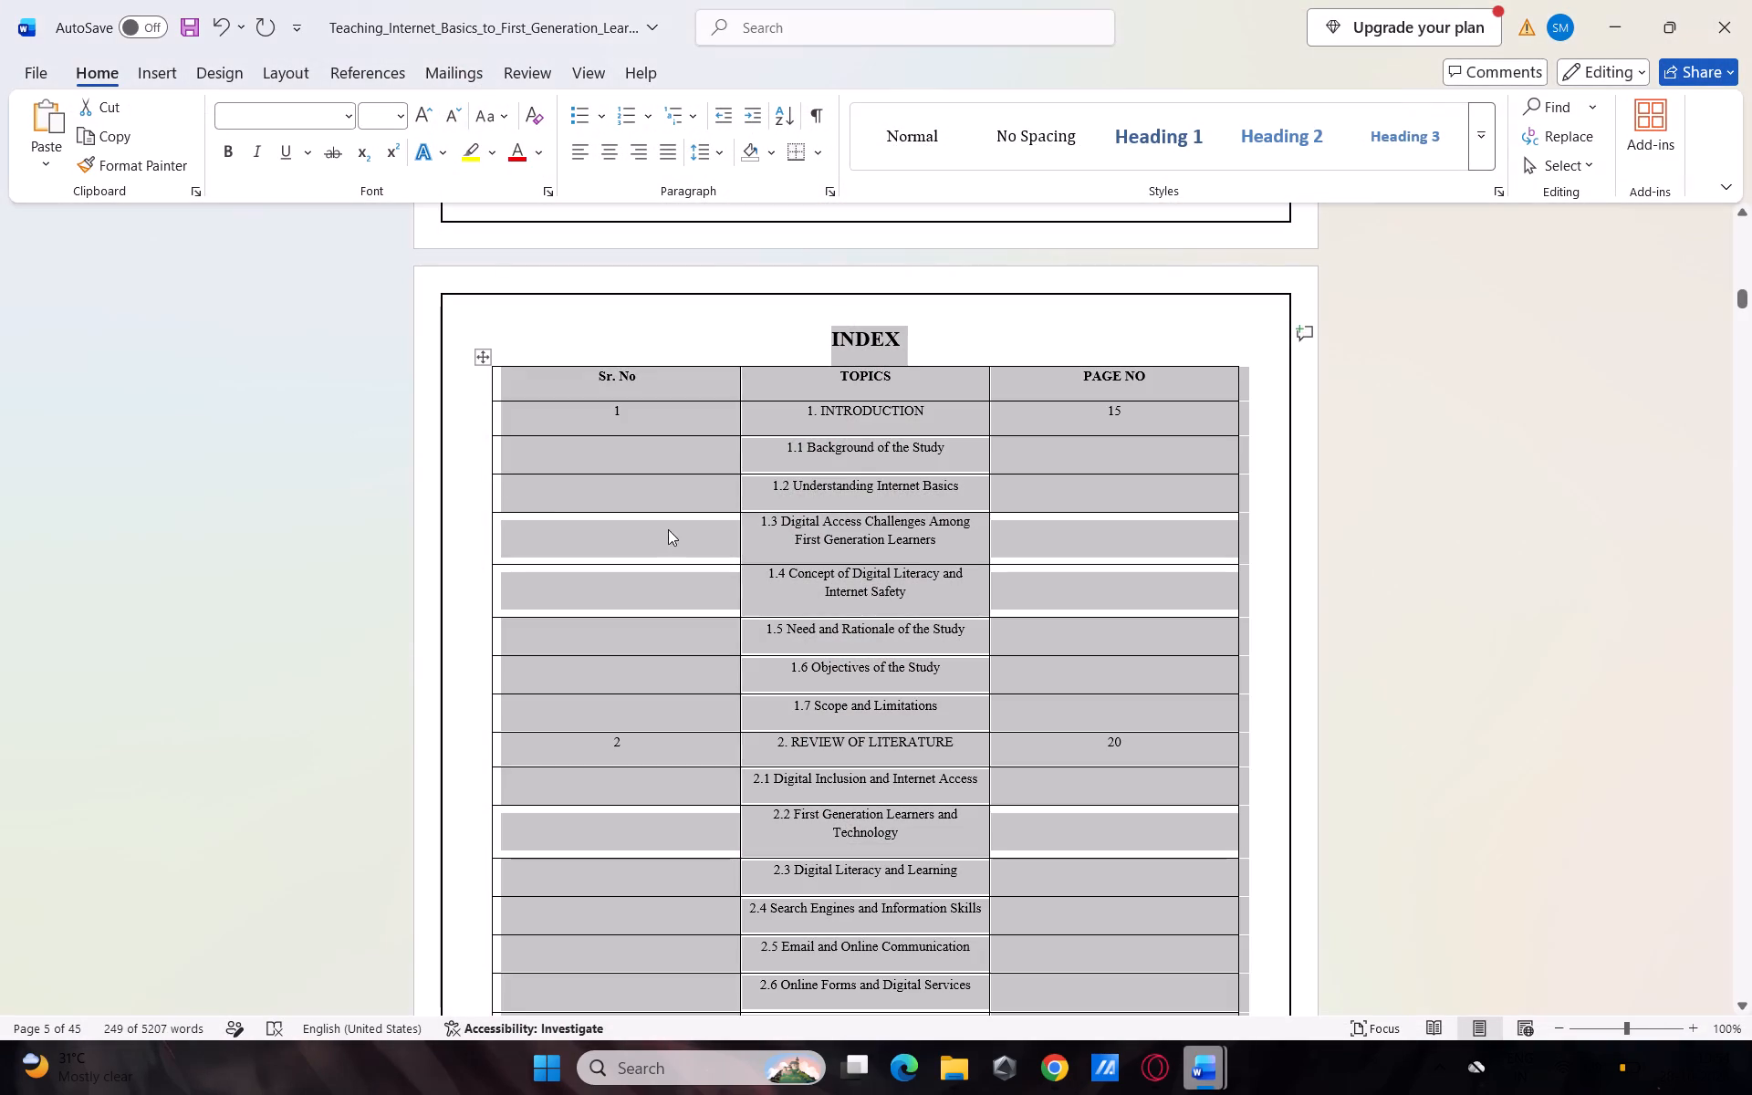
pyautogui.hotkey('ctrl', 'v')
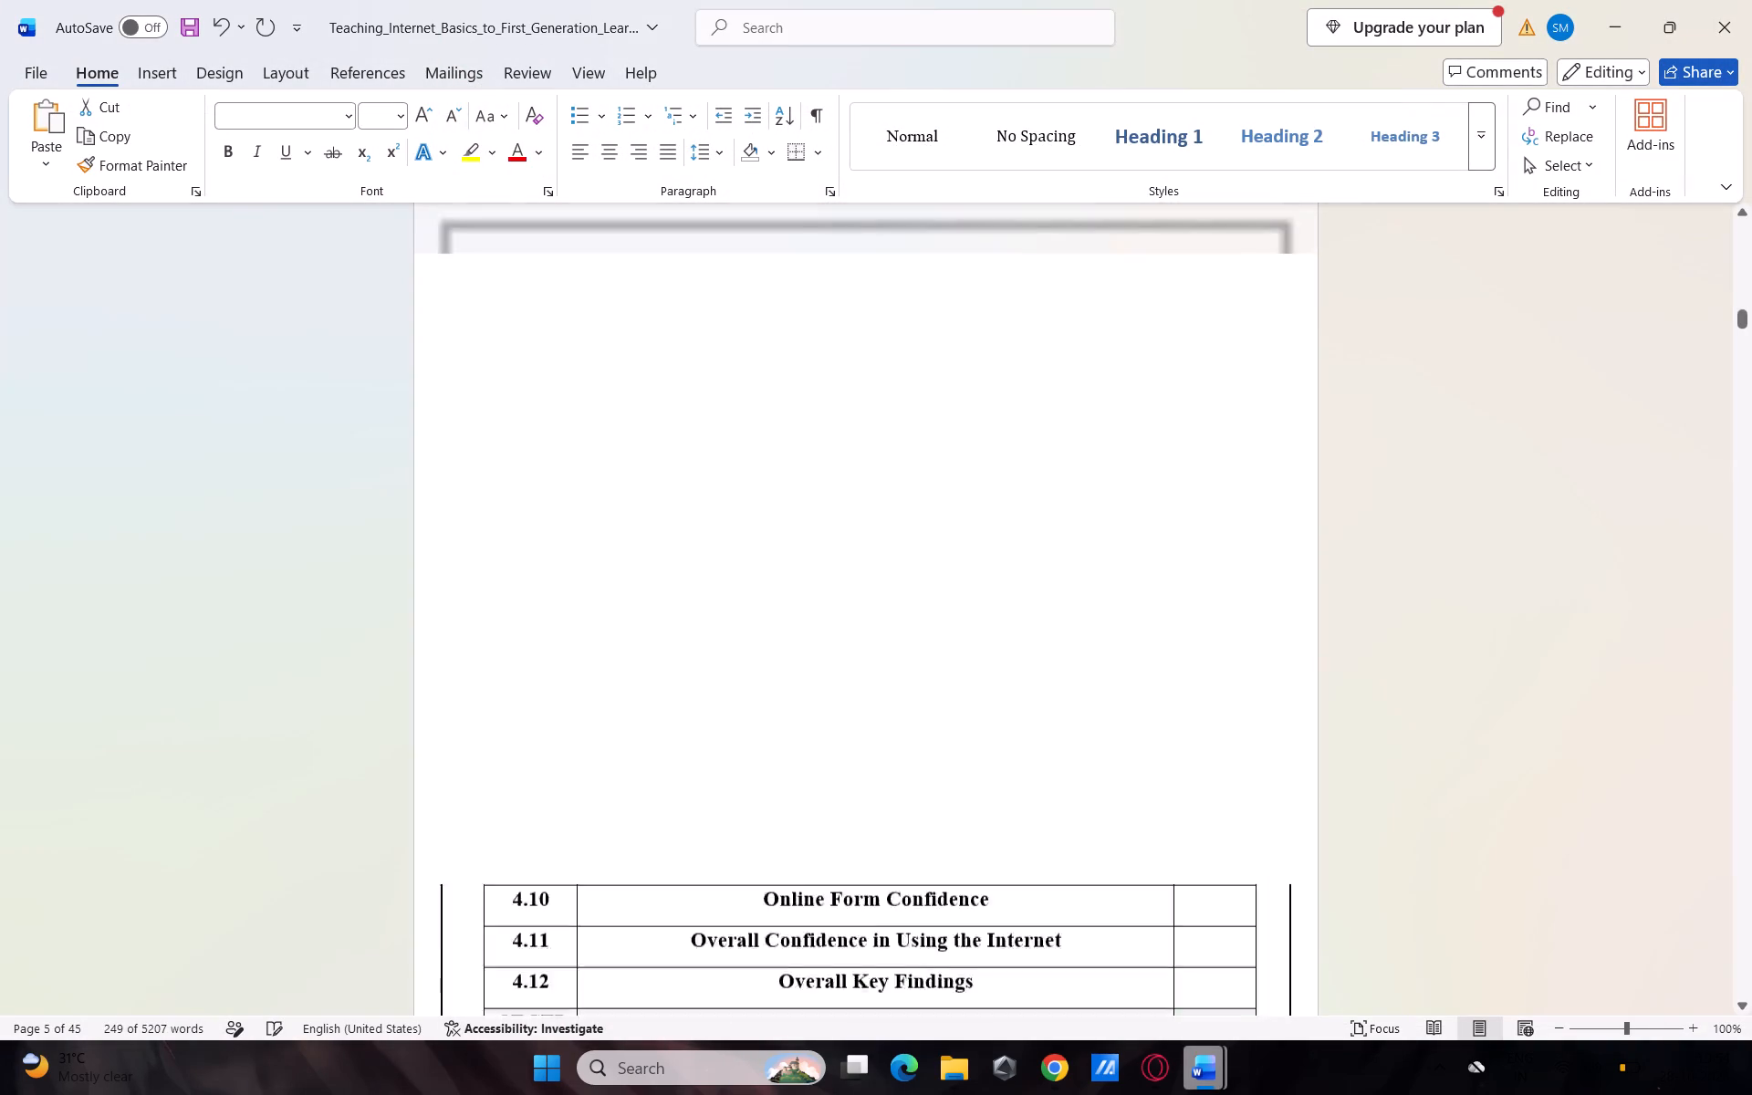
pyautogui.scroll(-16, 617, 520)
pyautogui.scroll(7, 620, 517)
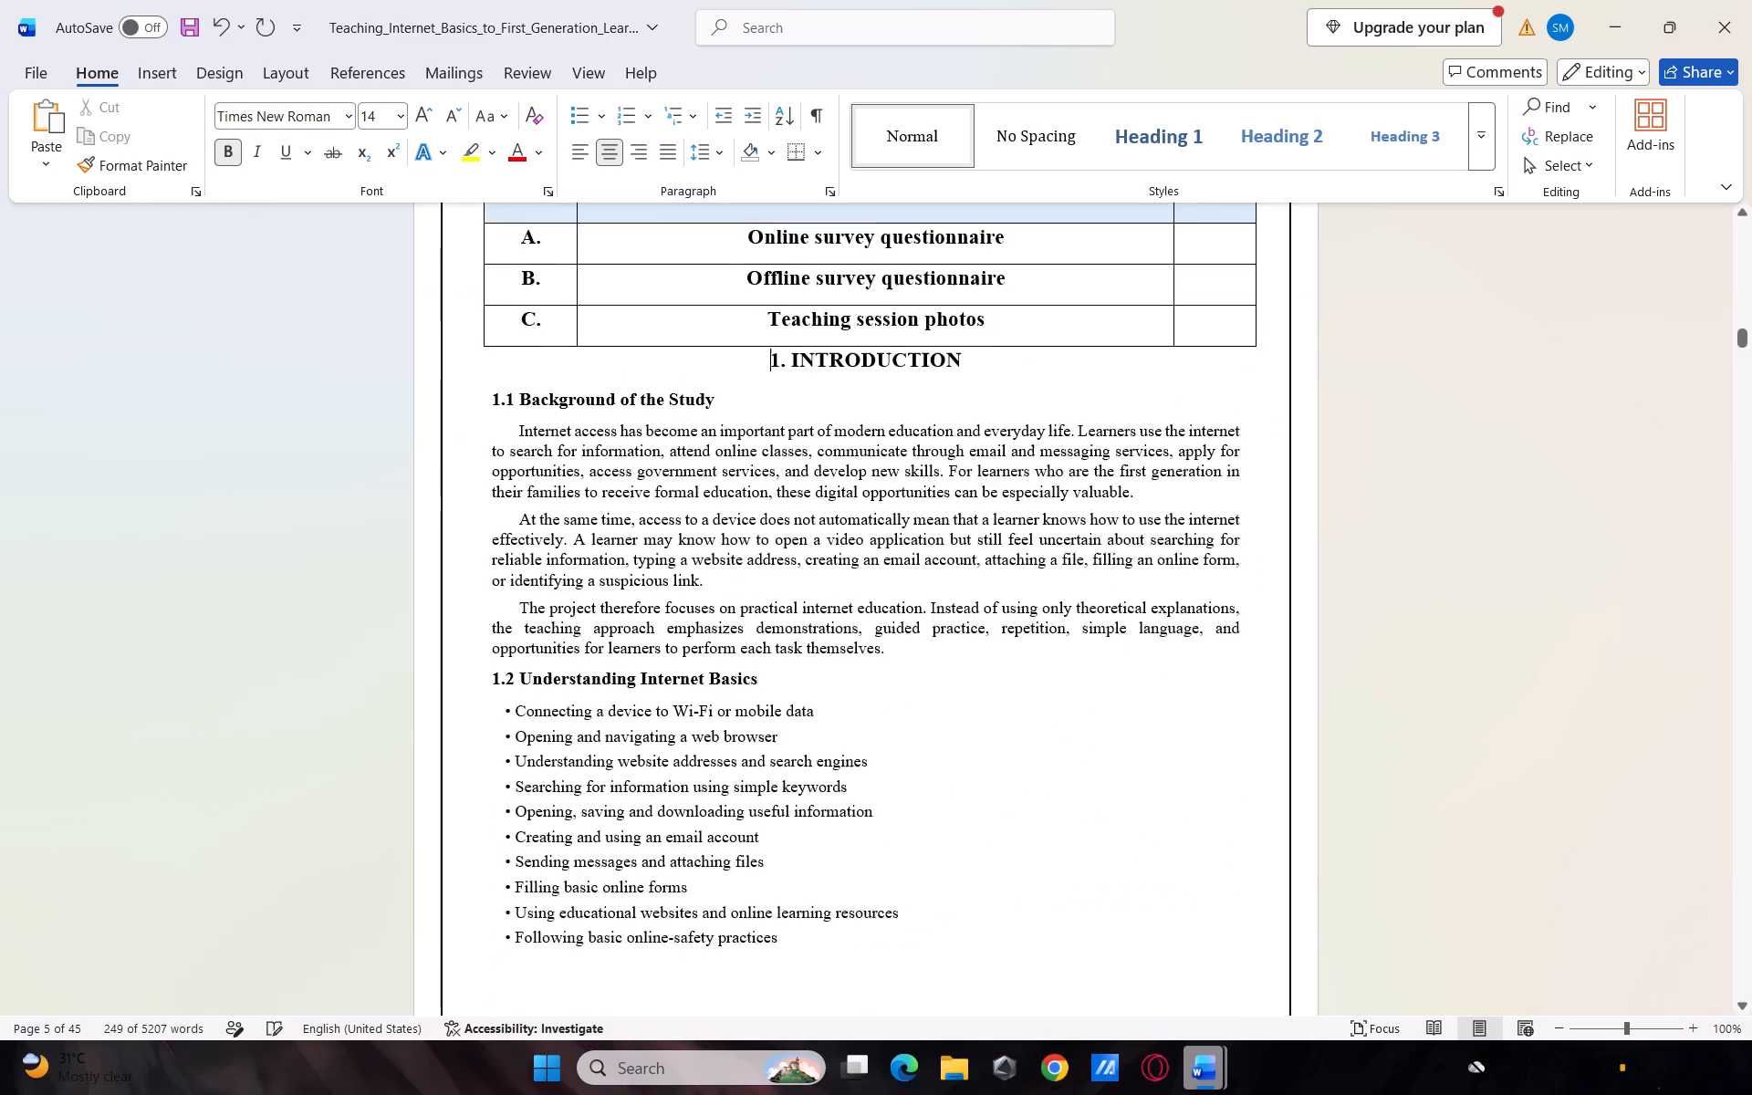
# Set the font size of the whole pasted index, from the Appendix table up to the INDEX title, to 11.
pyautogui.scroll(2, 622, 516)
pyautogui.moveTo(1257, 571); pyautogui.dragTo(1079, 491)
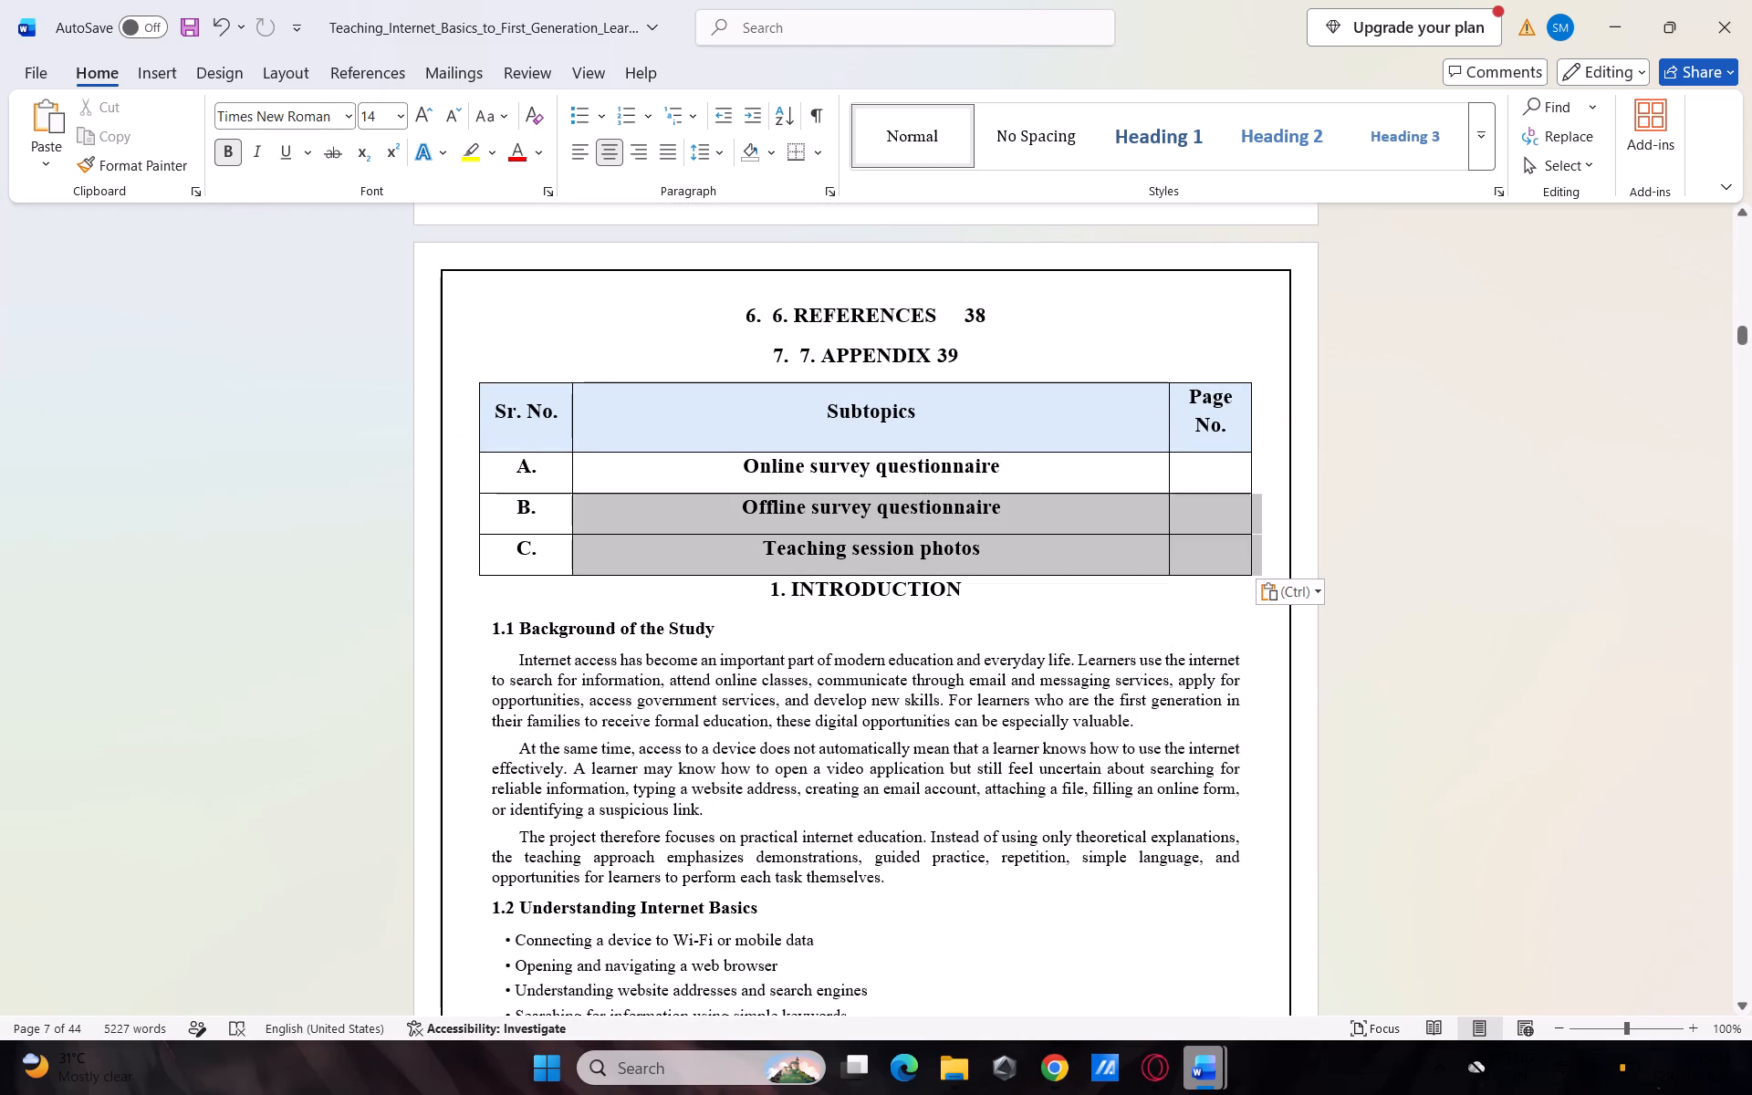
pyautogui.moveTo(1079, 491); pyautogui.dragTo(611, 322)
pyautogui.scroll(18, 612, 322)
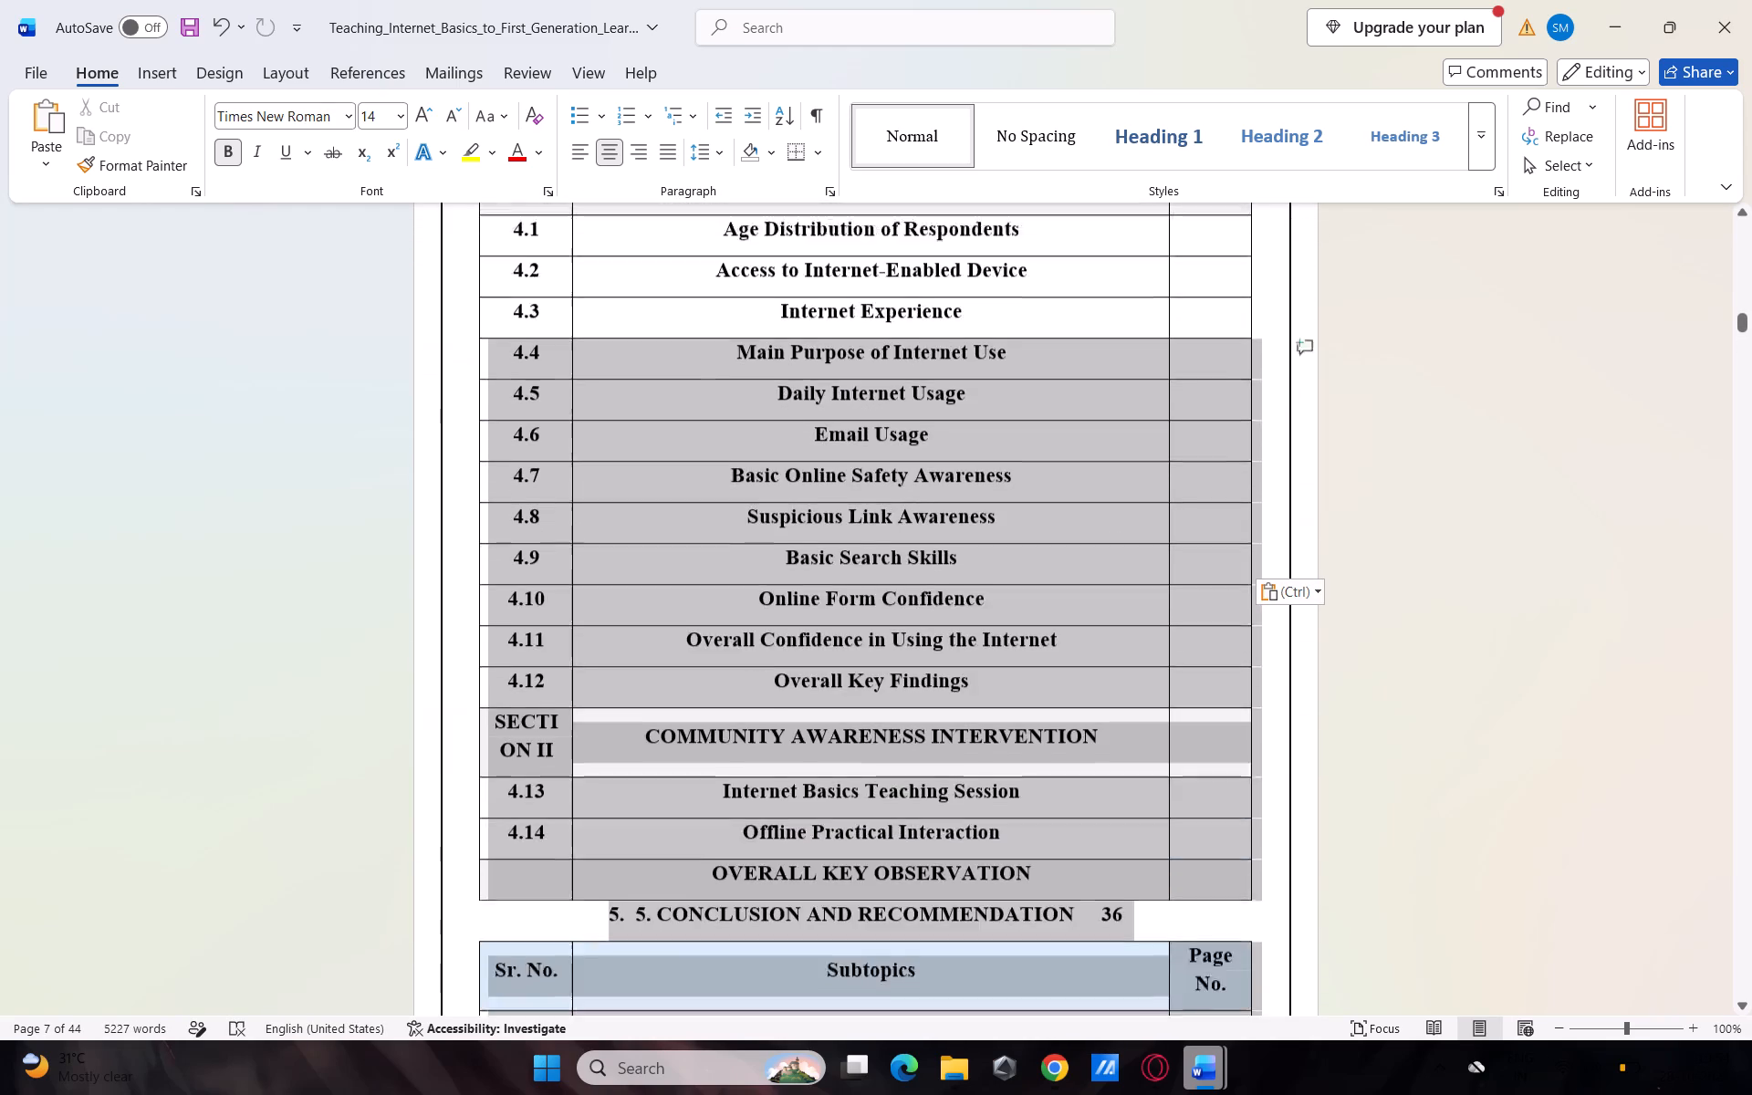
pyautogui.moveTo(611, 322); pyautogui.dragTo(618, 323)
pyautogui.scroll(20, 611, 322)
pyautogui.scroll(9, 611, 322)
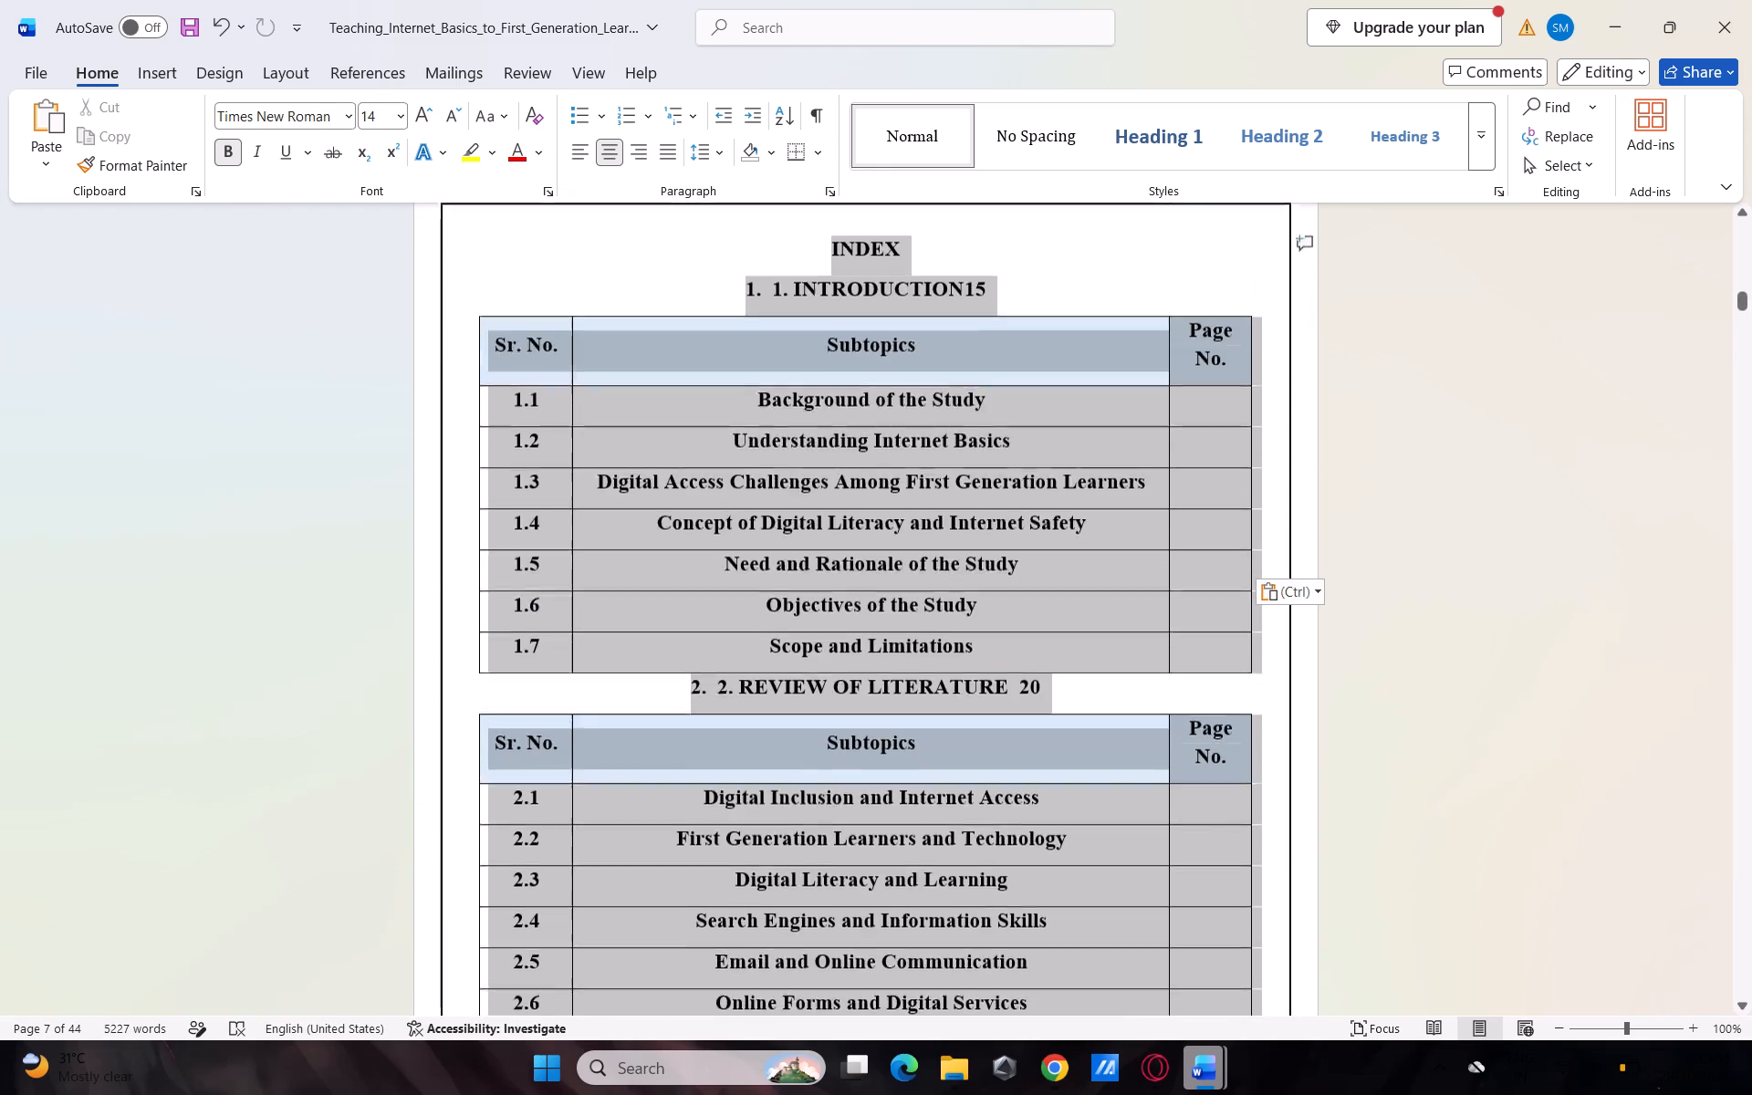
pyautogui.scroll(4, 618, 323)
pyautogui.moveTo(618, 323); pyautogui.dragTo(620, 324)
pyautogui.scroll(-3, 619, 323)
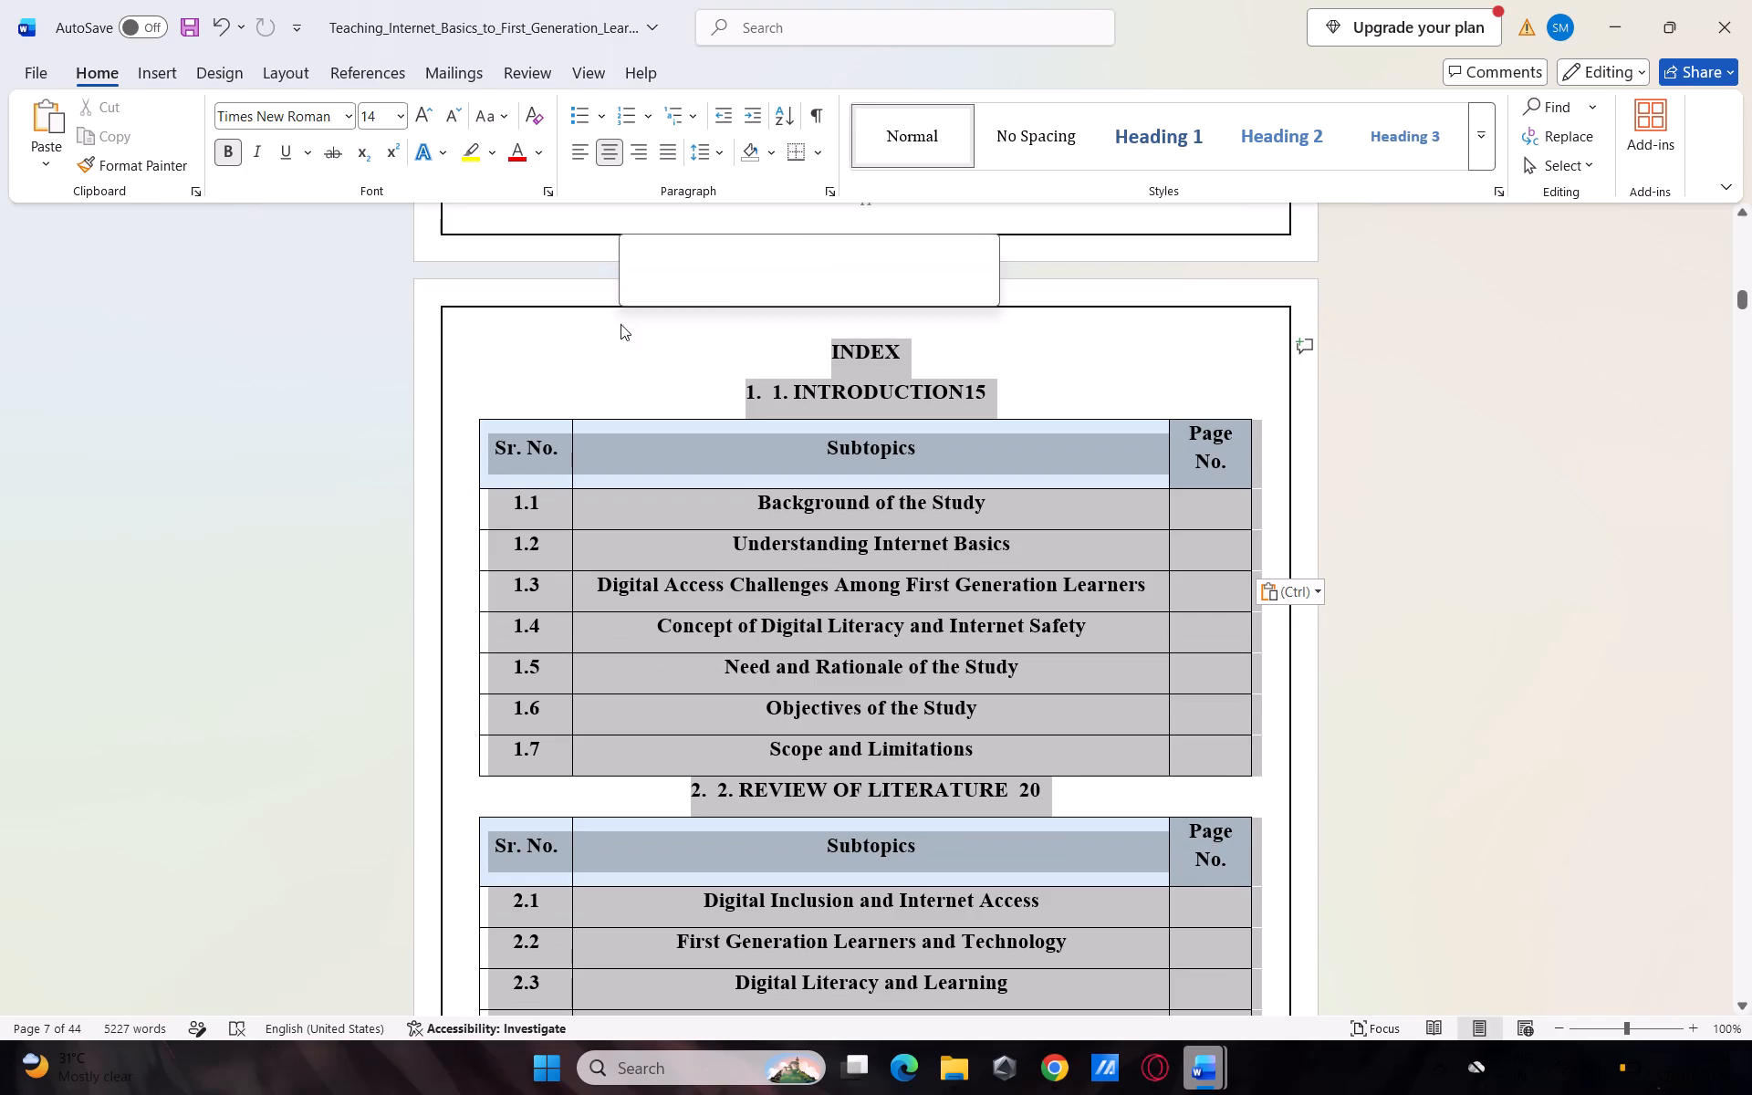
pyautogui.rightClick(620, 324)
pyautogui.click(402, 118)
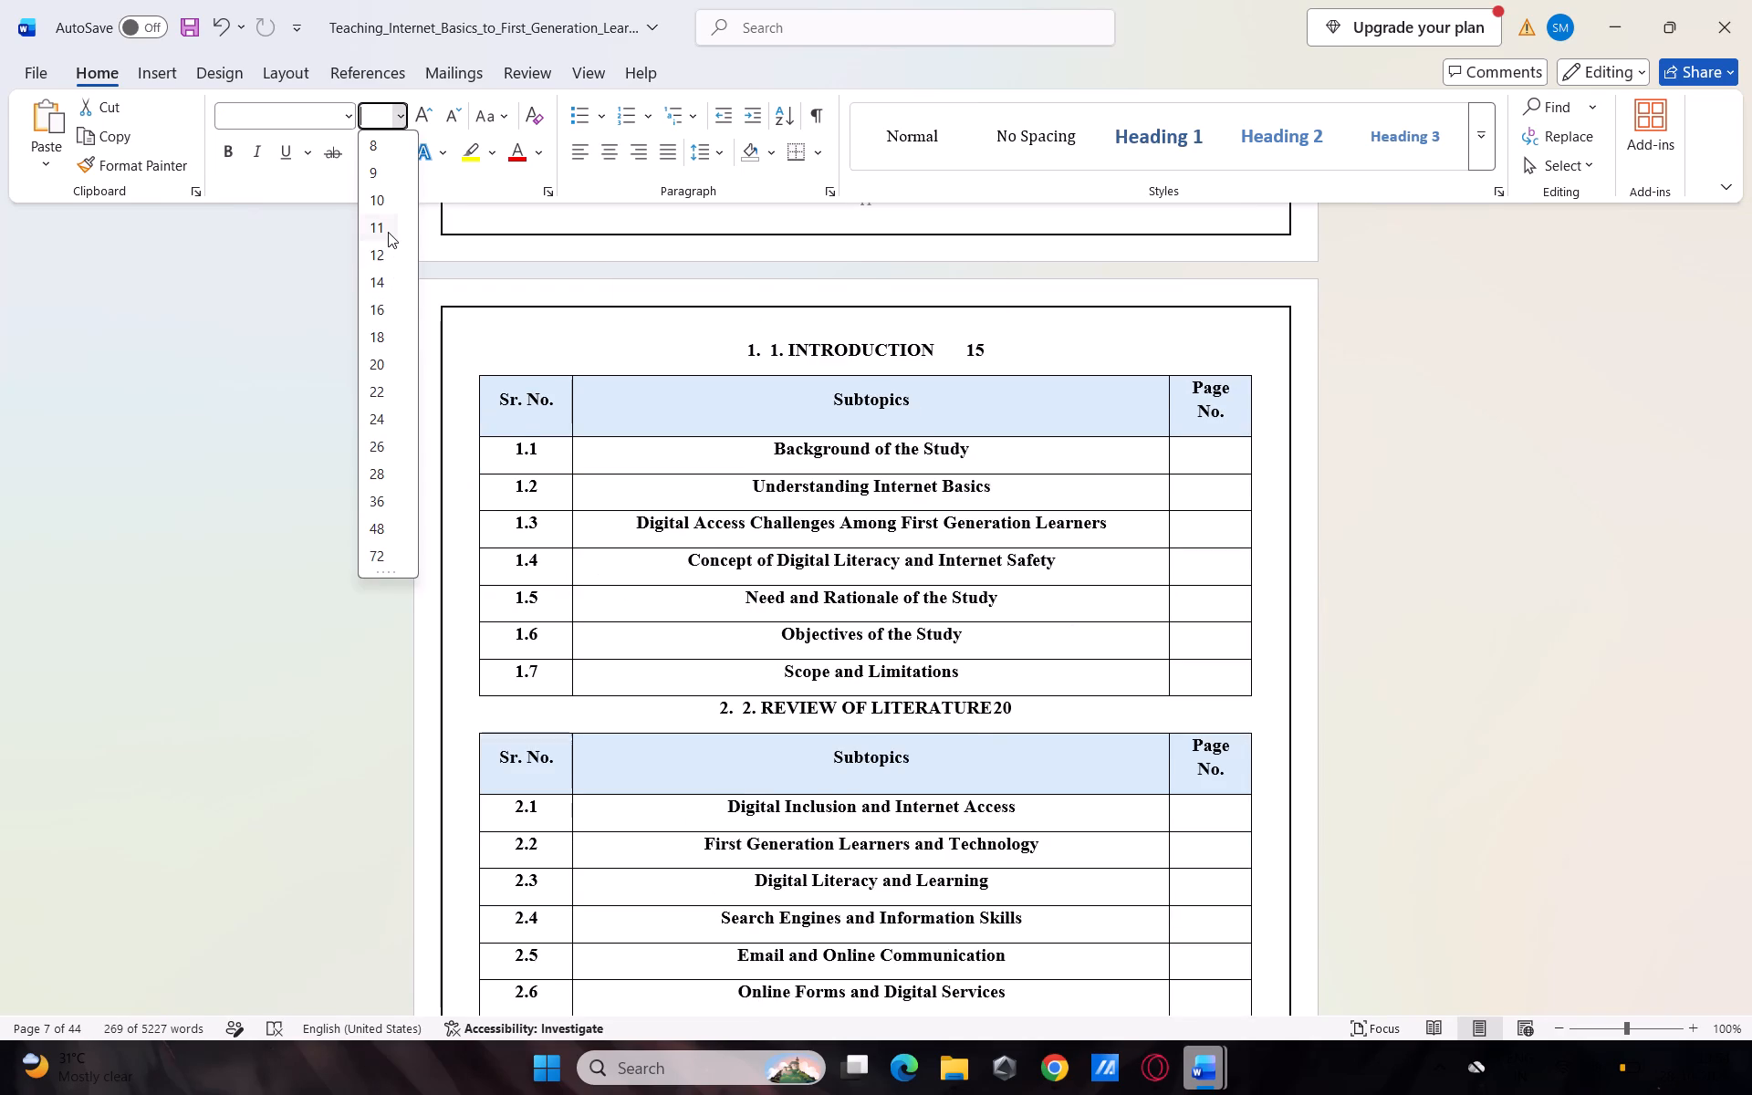
pyautogui.click(388, 229)
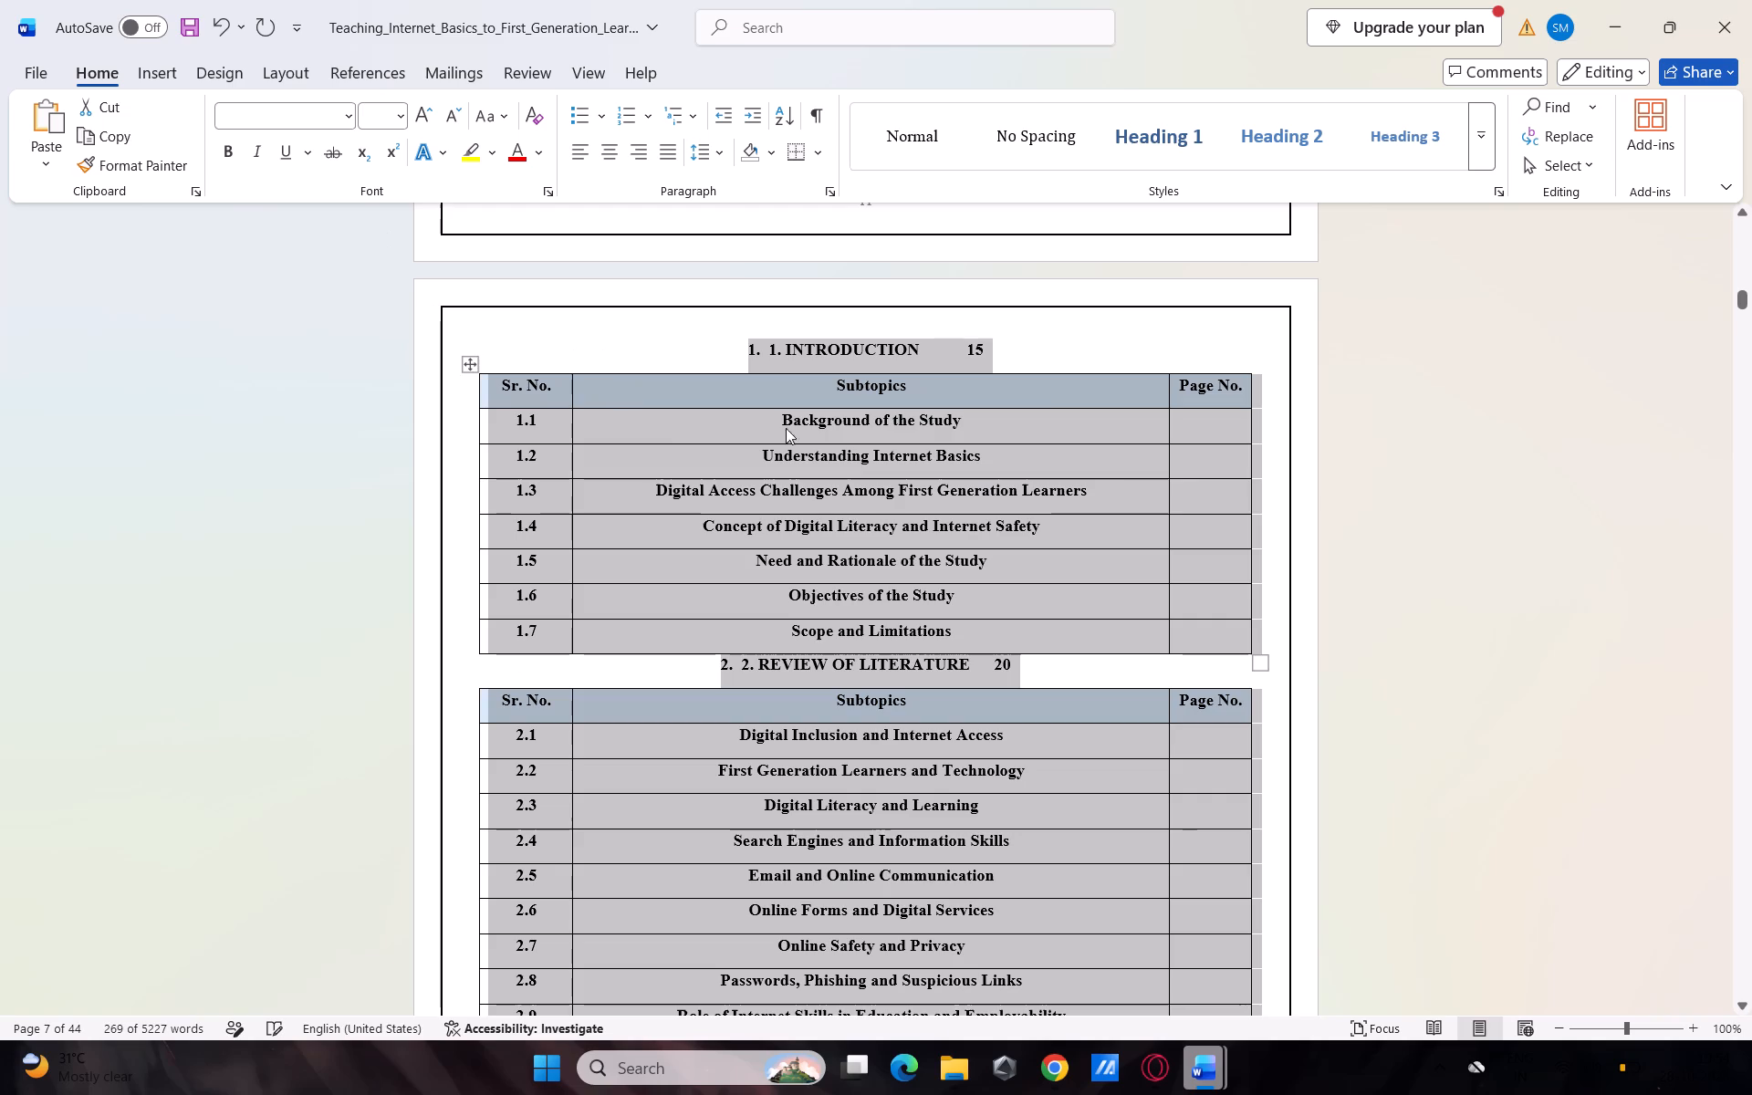
pyautogui.click(1388, 371)
# Insert eight blank lines before the 1. INTRODUCTION heading to push it off the index page.
pyautogui.scroll(-20, 941, 473)
pyautogui.scroll(-6, 941, 473)
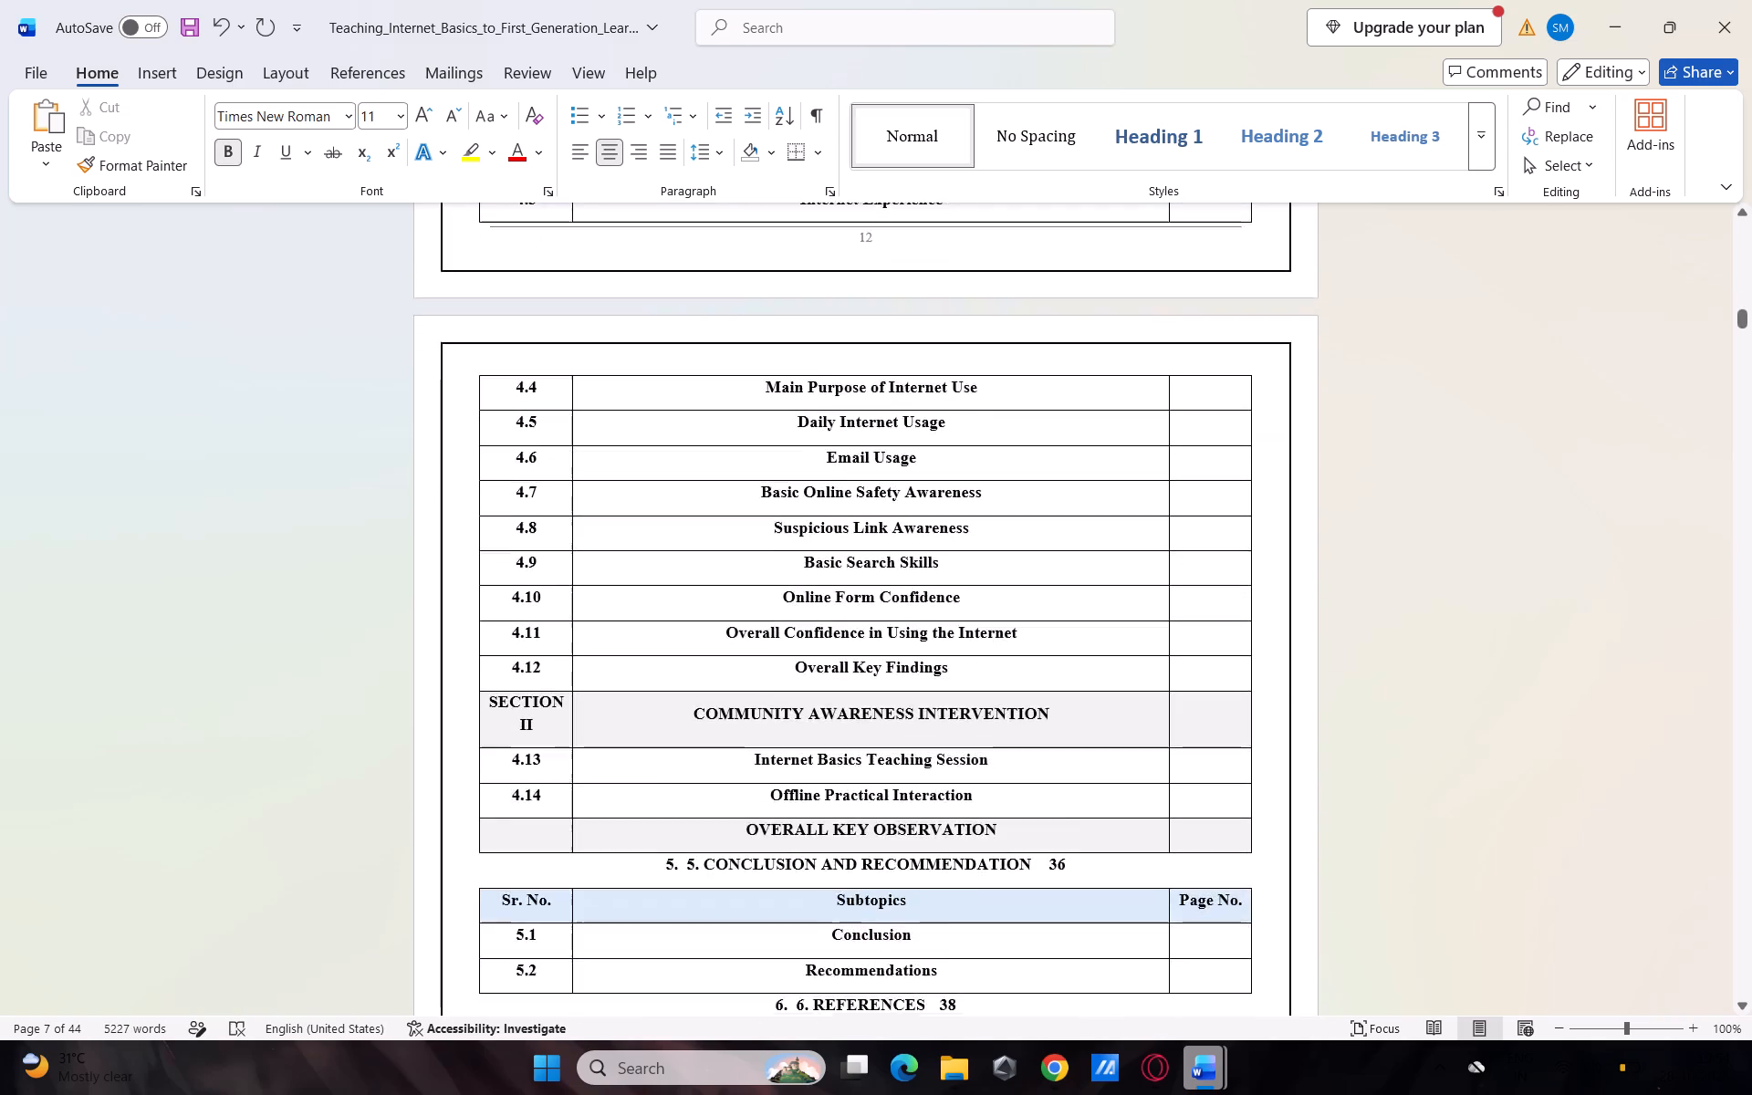
pyautogui.scroll(-8, 879, 516)
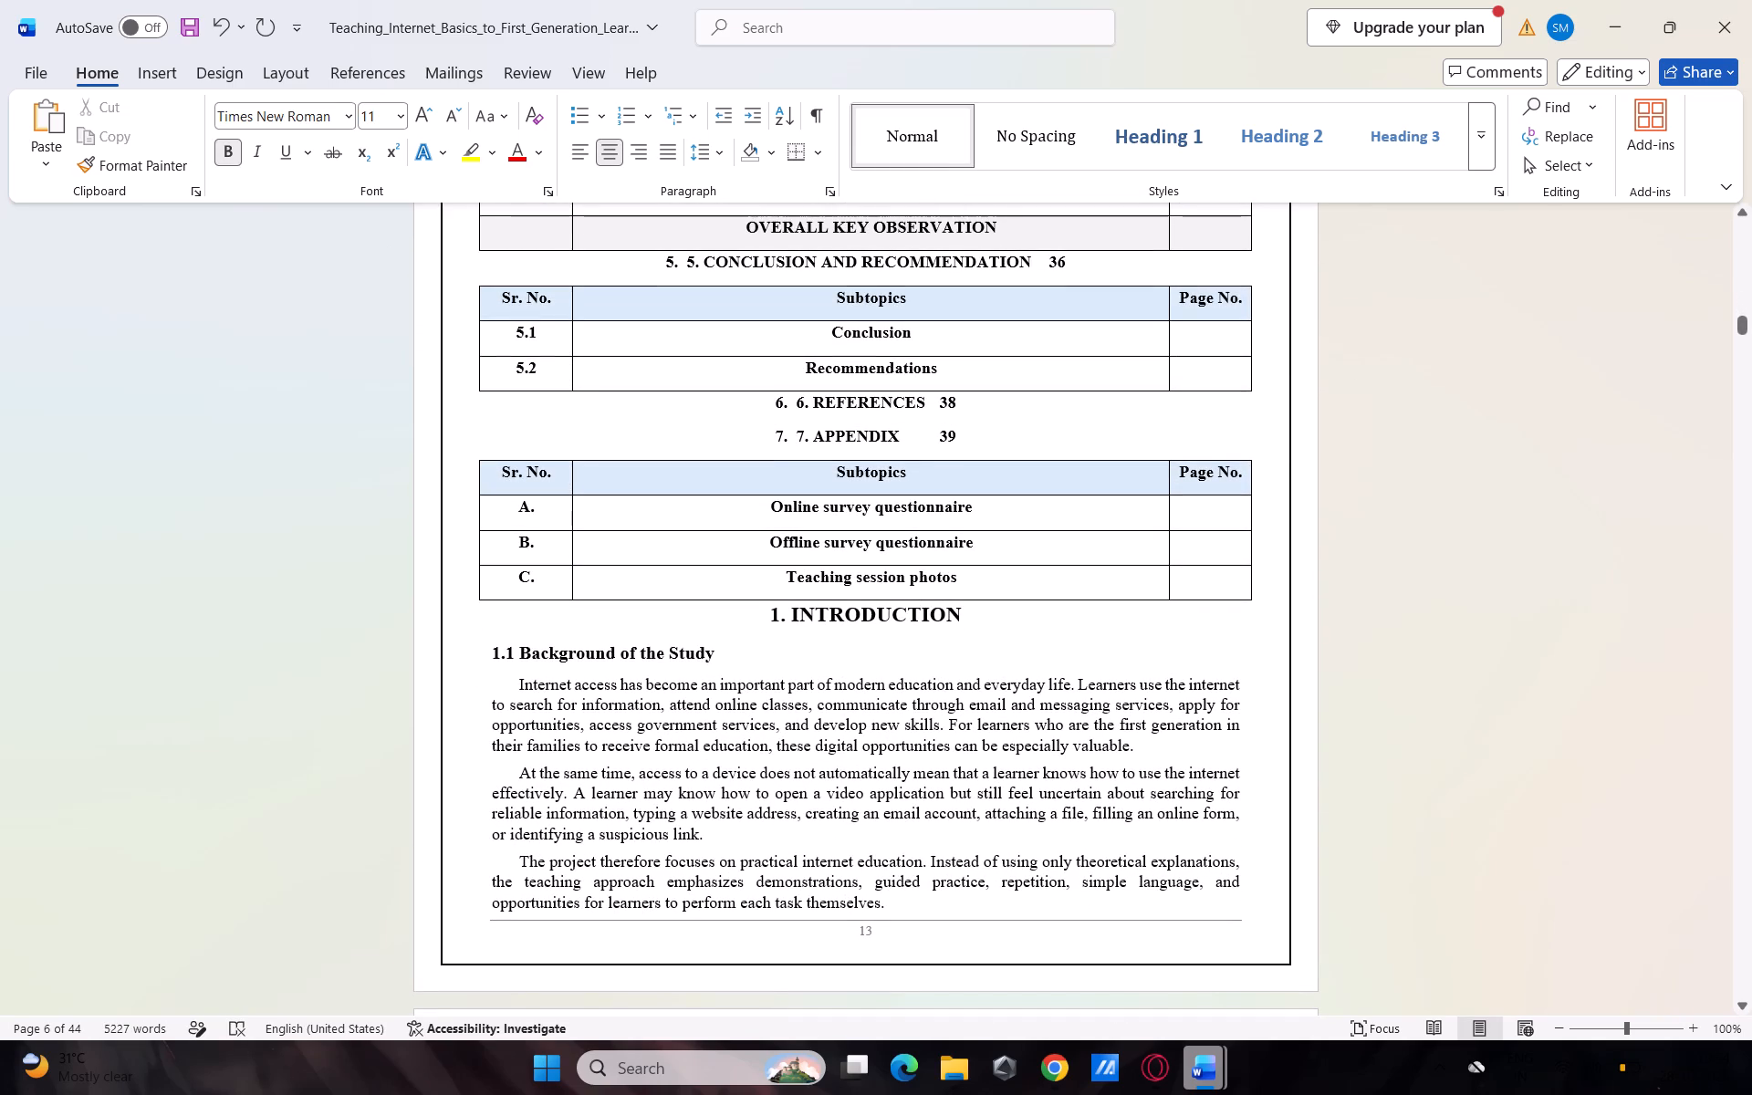
pyautogui.click(765, 630)
pyautogui.press('Return')
pyautogui.press('Return')
pyautogui.press('Return')
pyautogui.press('Return')
pyautogui.press('Return')
pyautogui.press('Return')
pyautogui.press('Return')
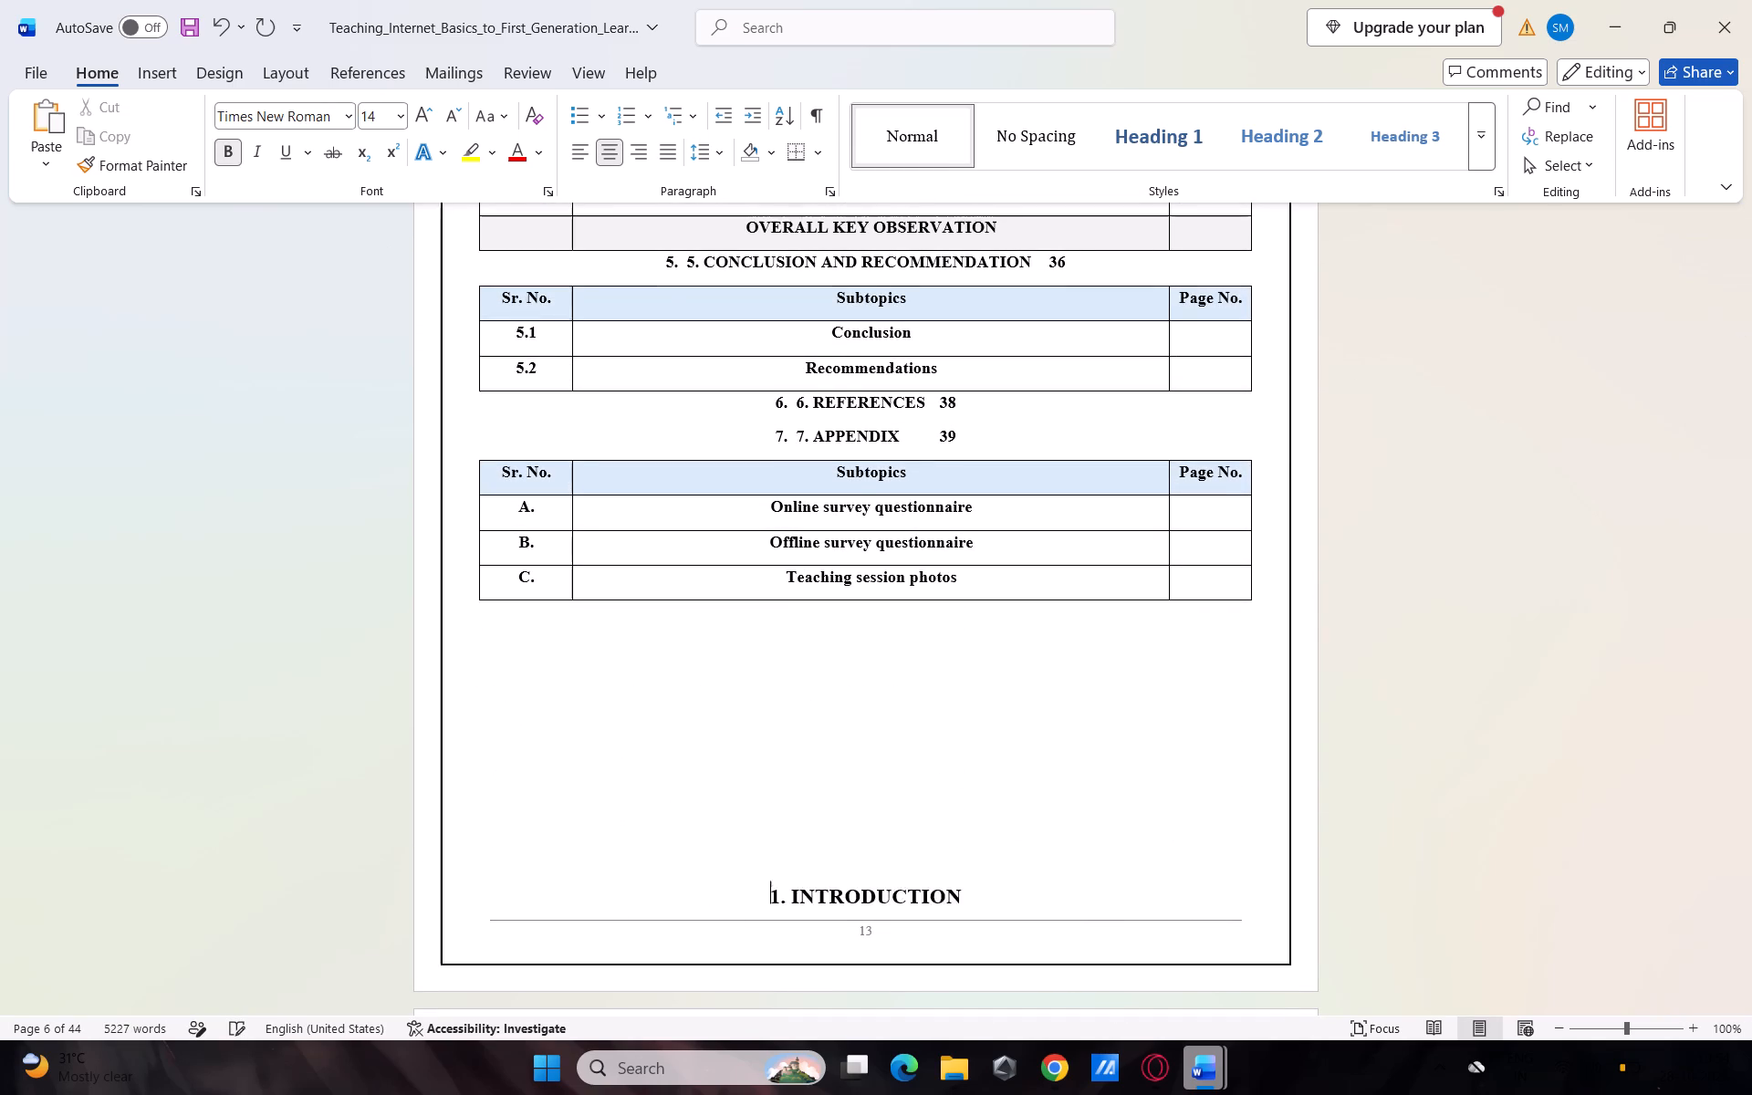
pyautogui.press('Return')
# Remove the break before section 1.3 Digital Access Challenges Among First Generation Learners so it directly follows the section 1.2 bullet list.
pyautogui.scroll(-20, 846, 664)
pyautogui.scroll(-8, 846, 664)
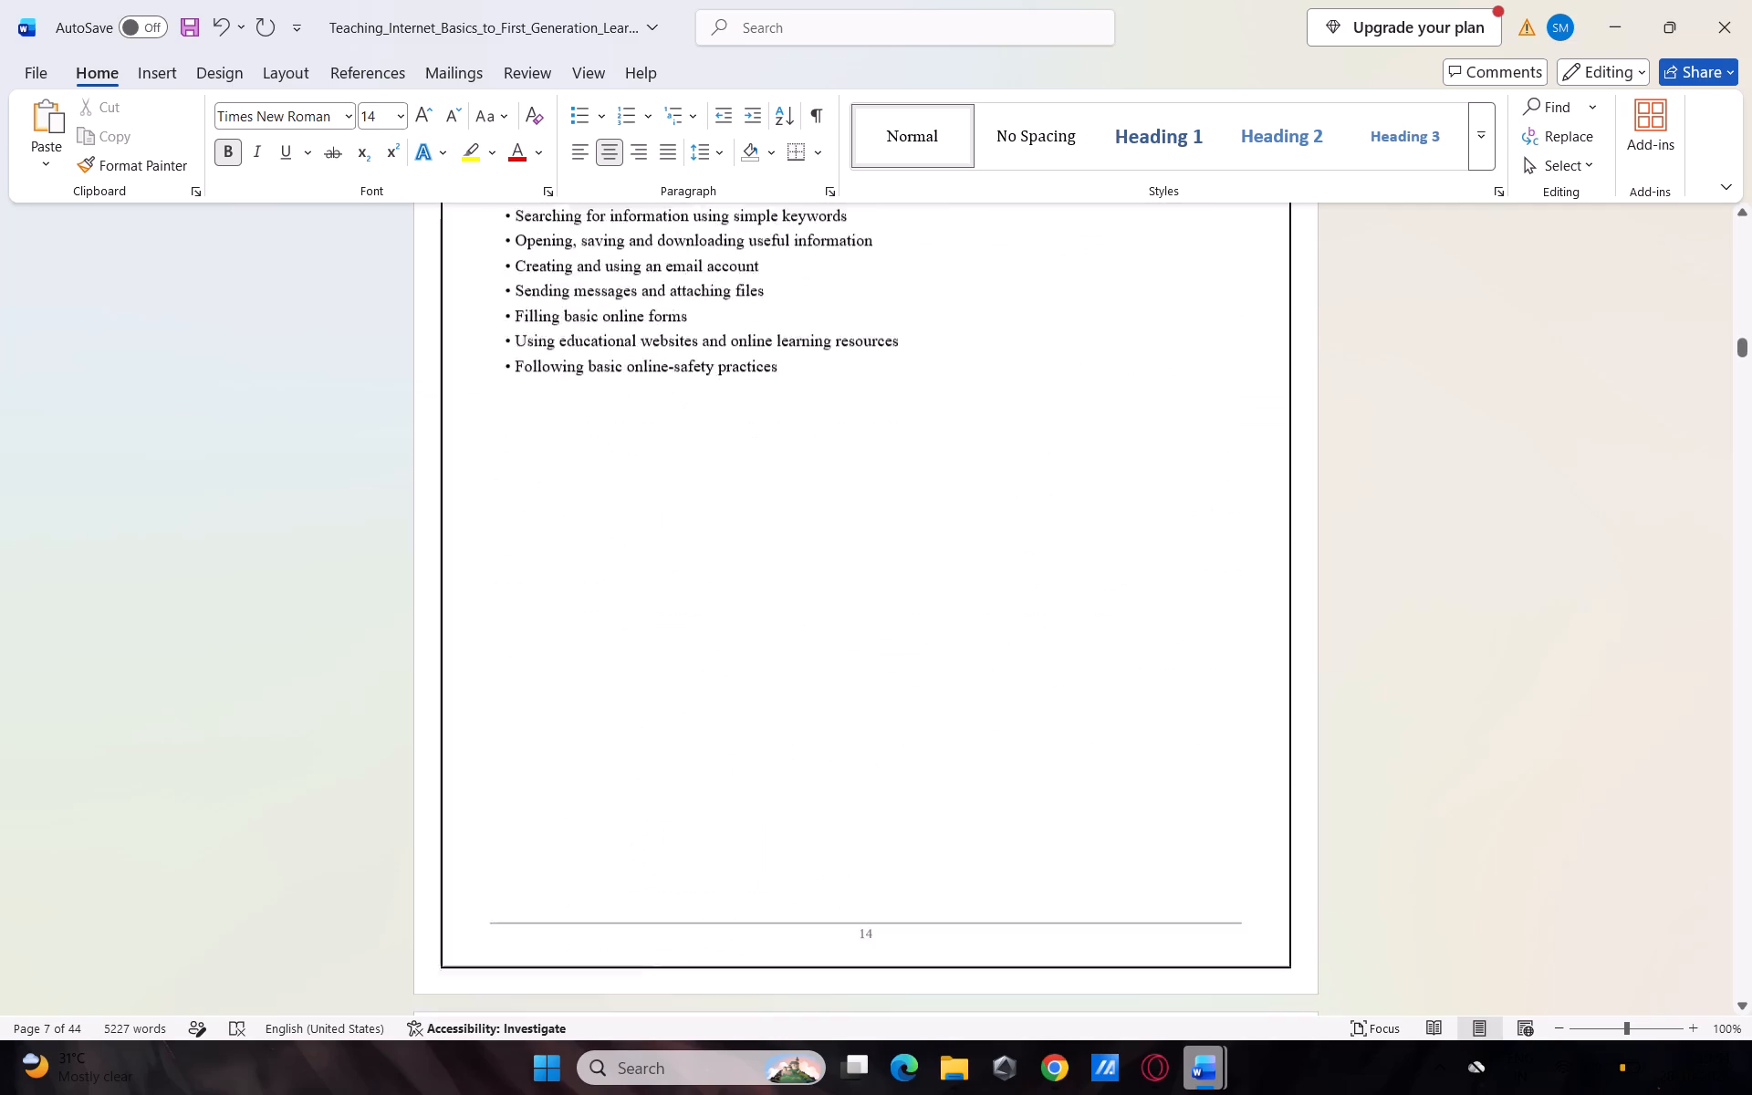
pyautogui.scroll(-14, 840, 779)
pyautogui.scroll(-20, 844, 748)
pyautogui.scroll(-7, 844, 748)
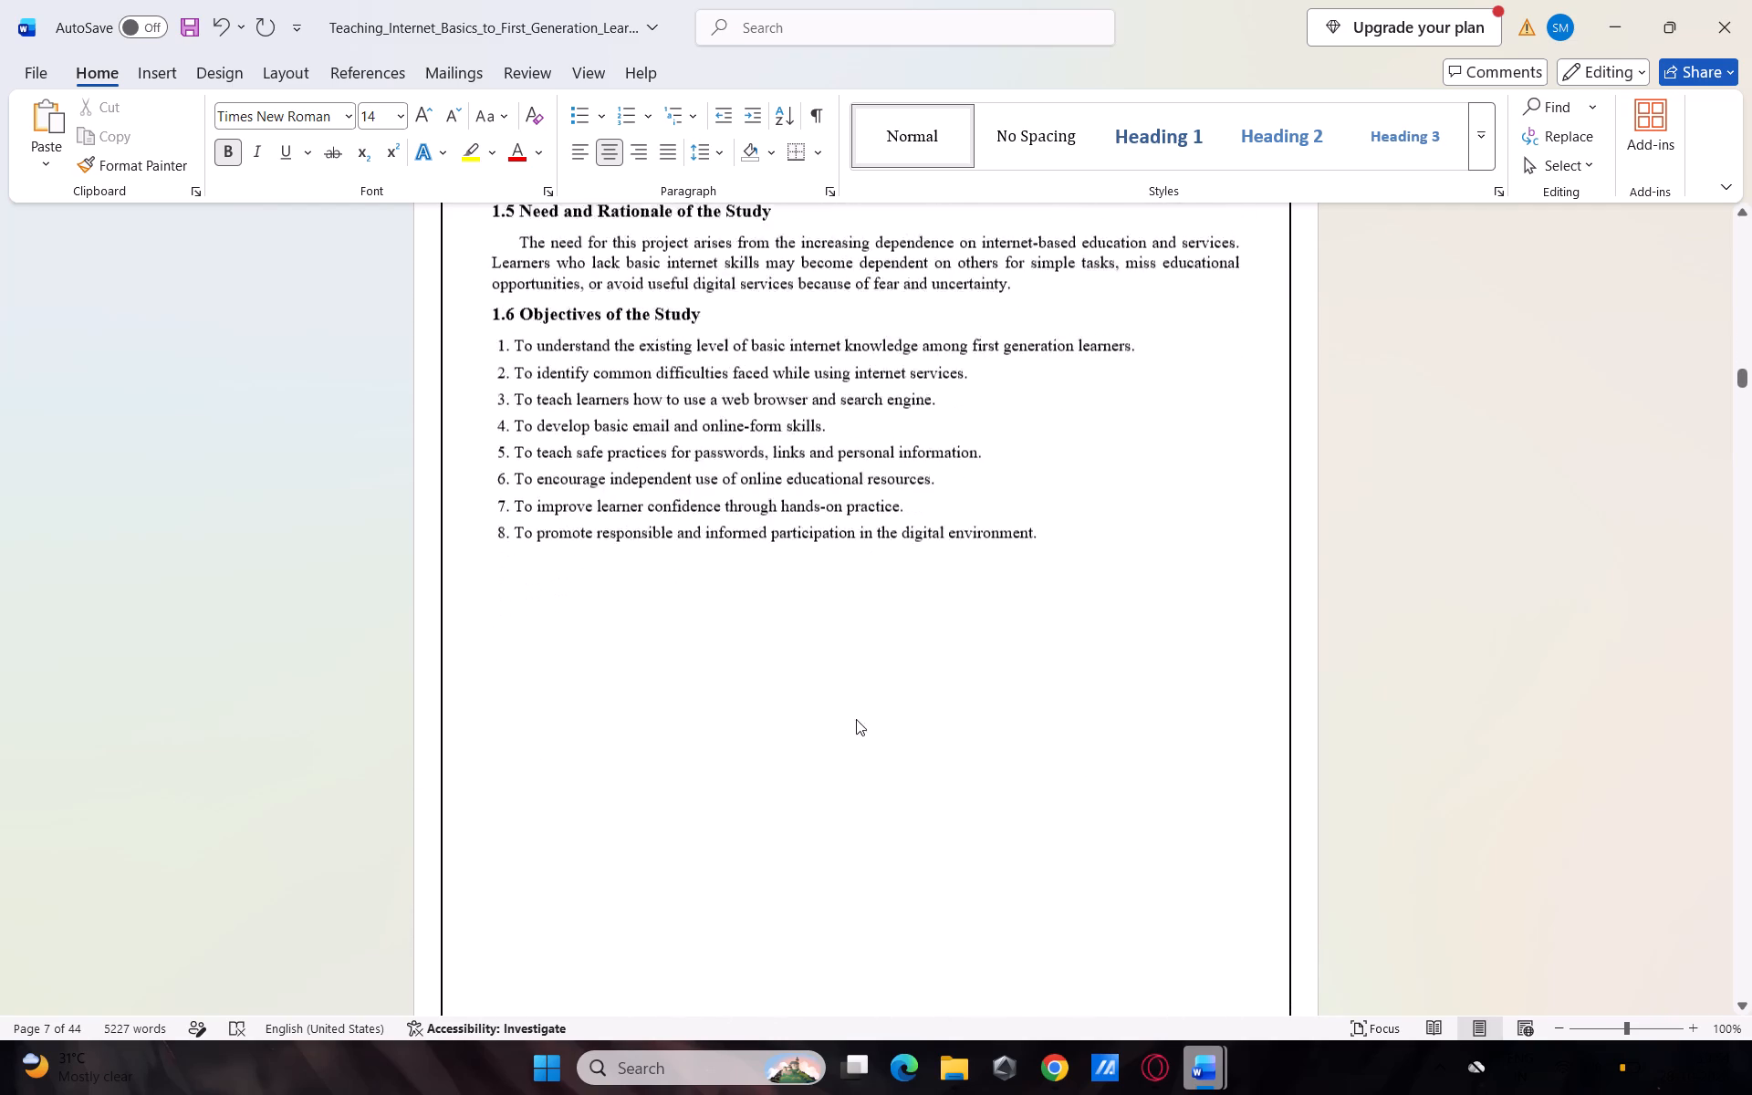
pyautogui.scroll(-20, 856, 719)
pyautogui.scroll(-20, 856, 719)
pyautogui.scroll(-1, 856, 719)
pyautogui.scroll(12, 854, 693)
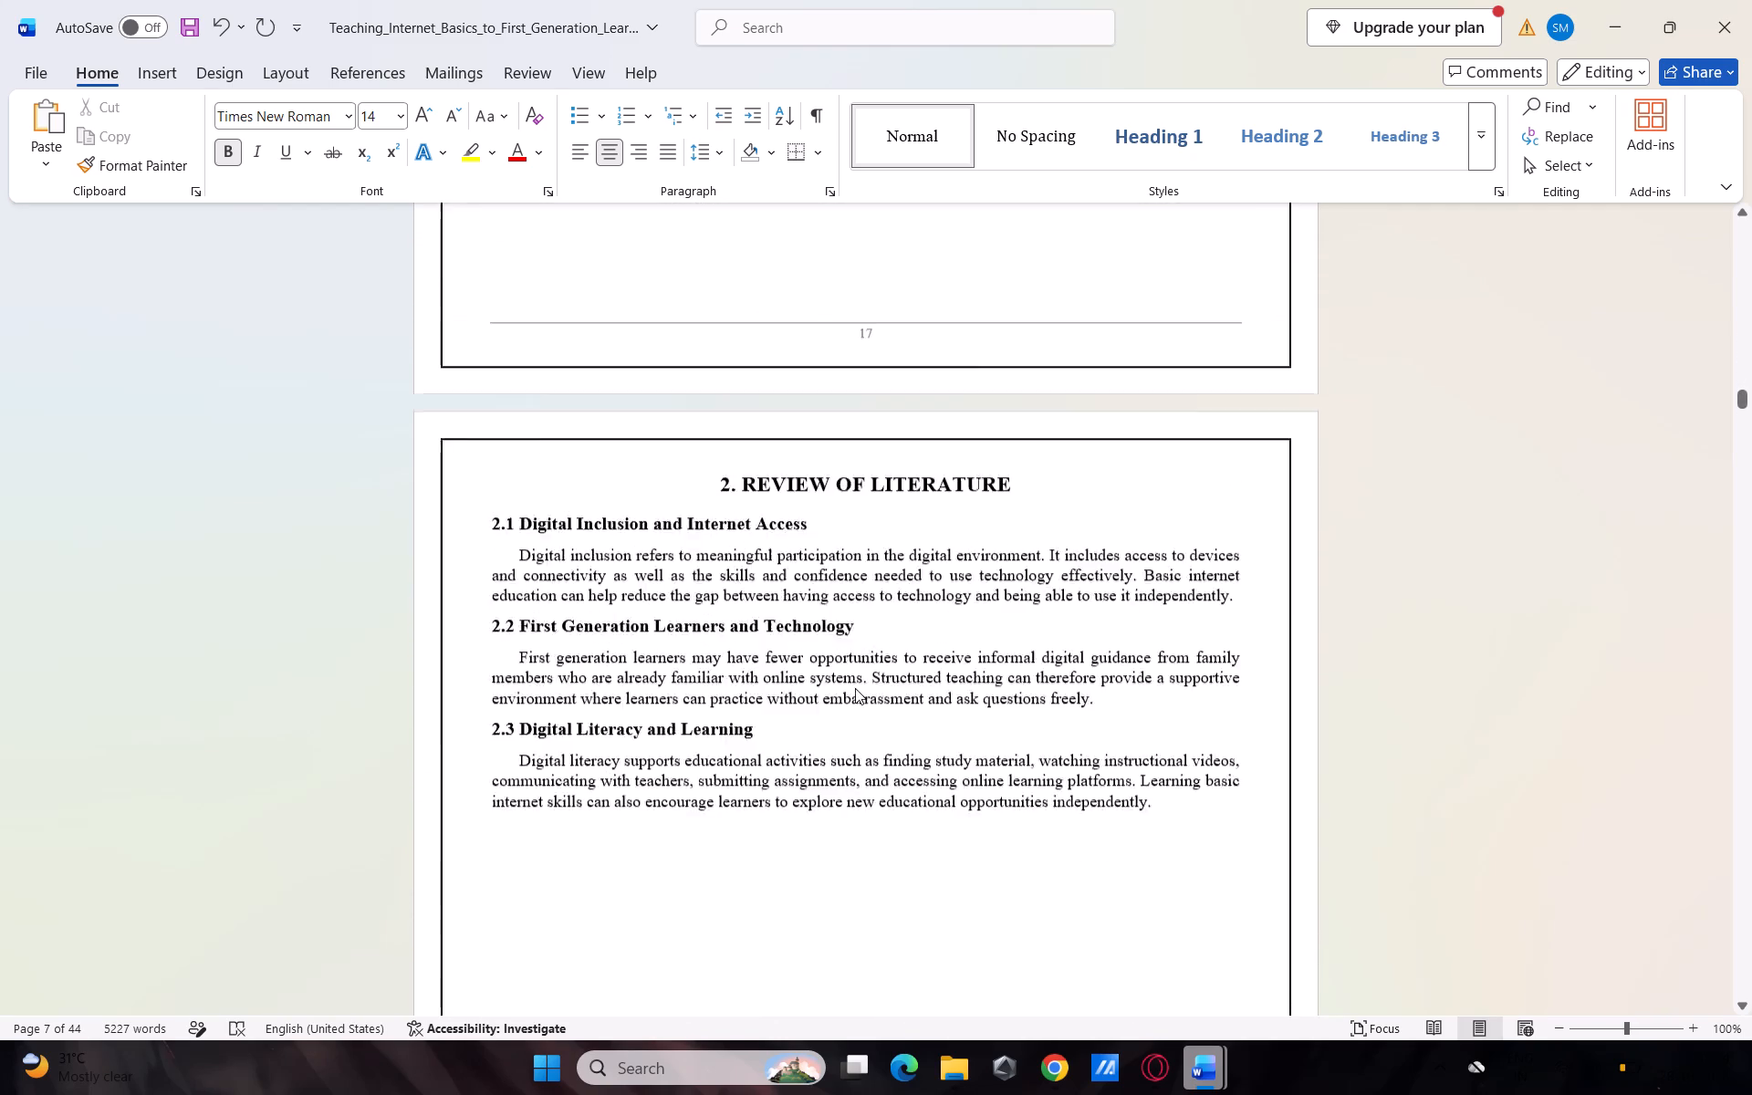
pyautogui.scroll(20, 855, 688)
pyautogui.scroll(20, 855, 688)
pyautogui.scroll(16, 855, 688)
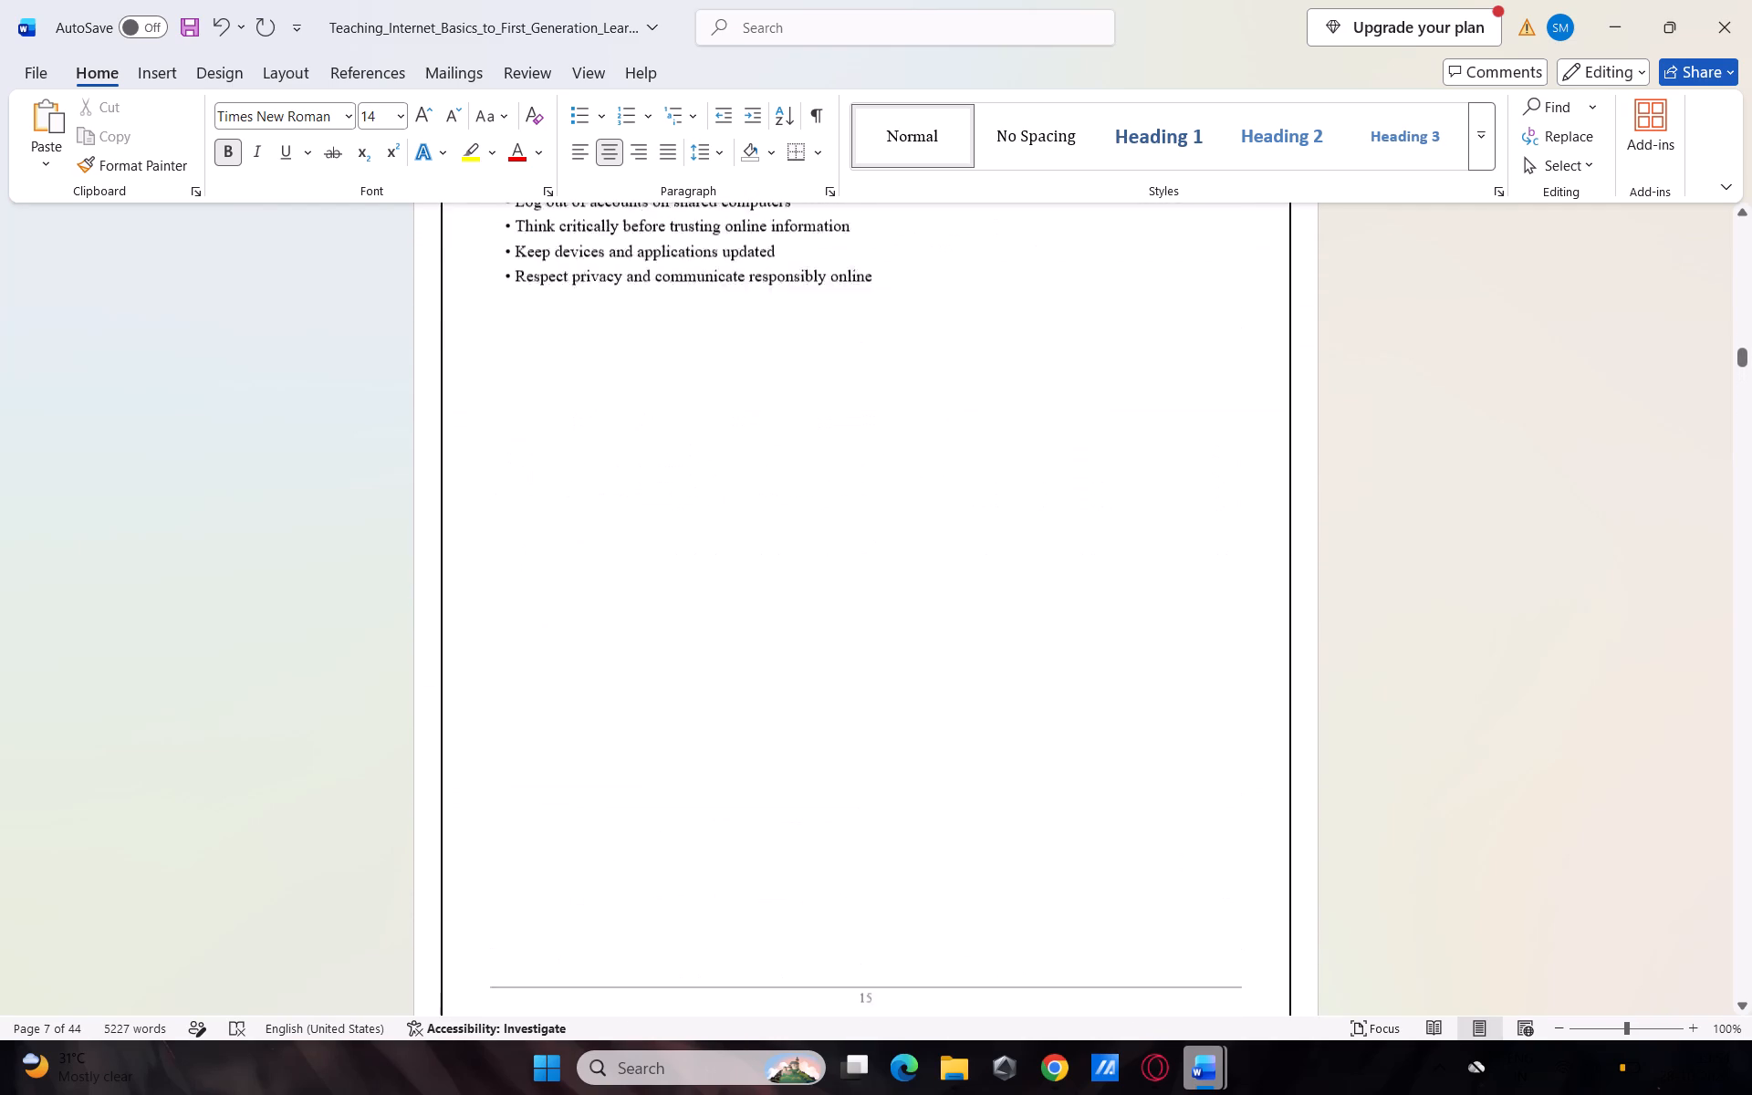
pyautogui.scroll(20, 862, 661)
pyautogui.scroll(11, 862, 661)
pyautogui.scroll(-19, 861, 657)
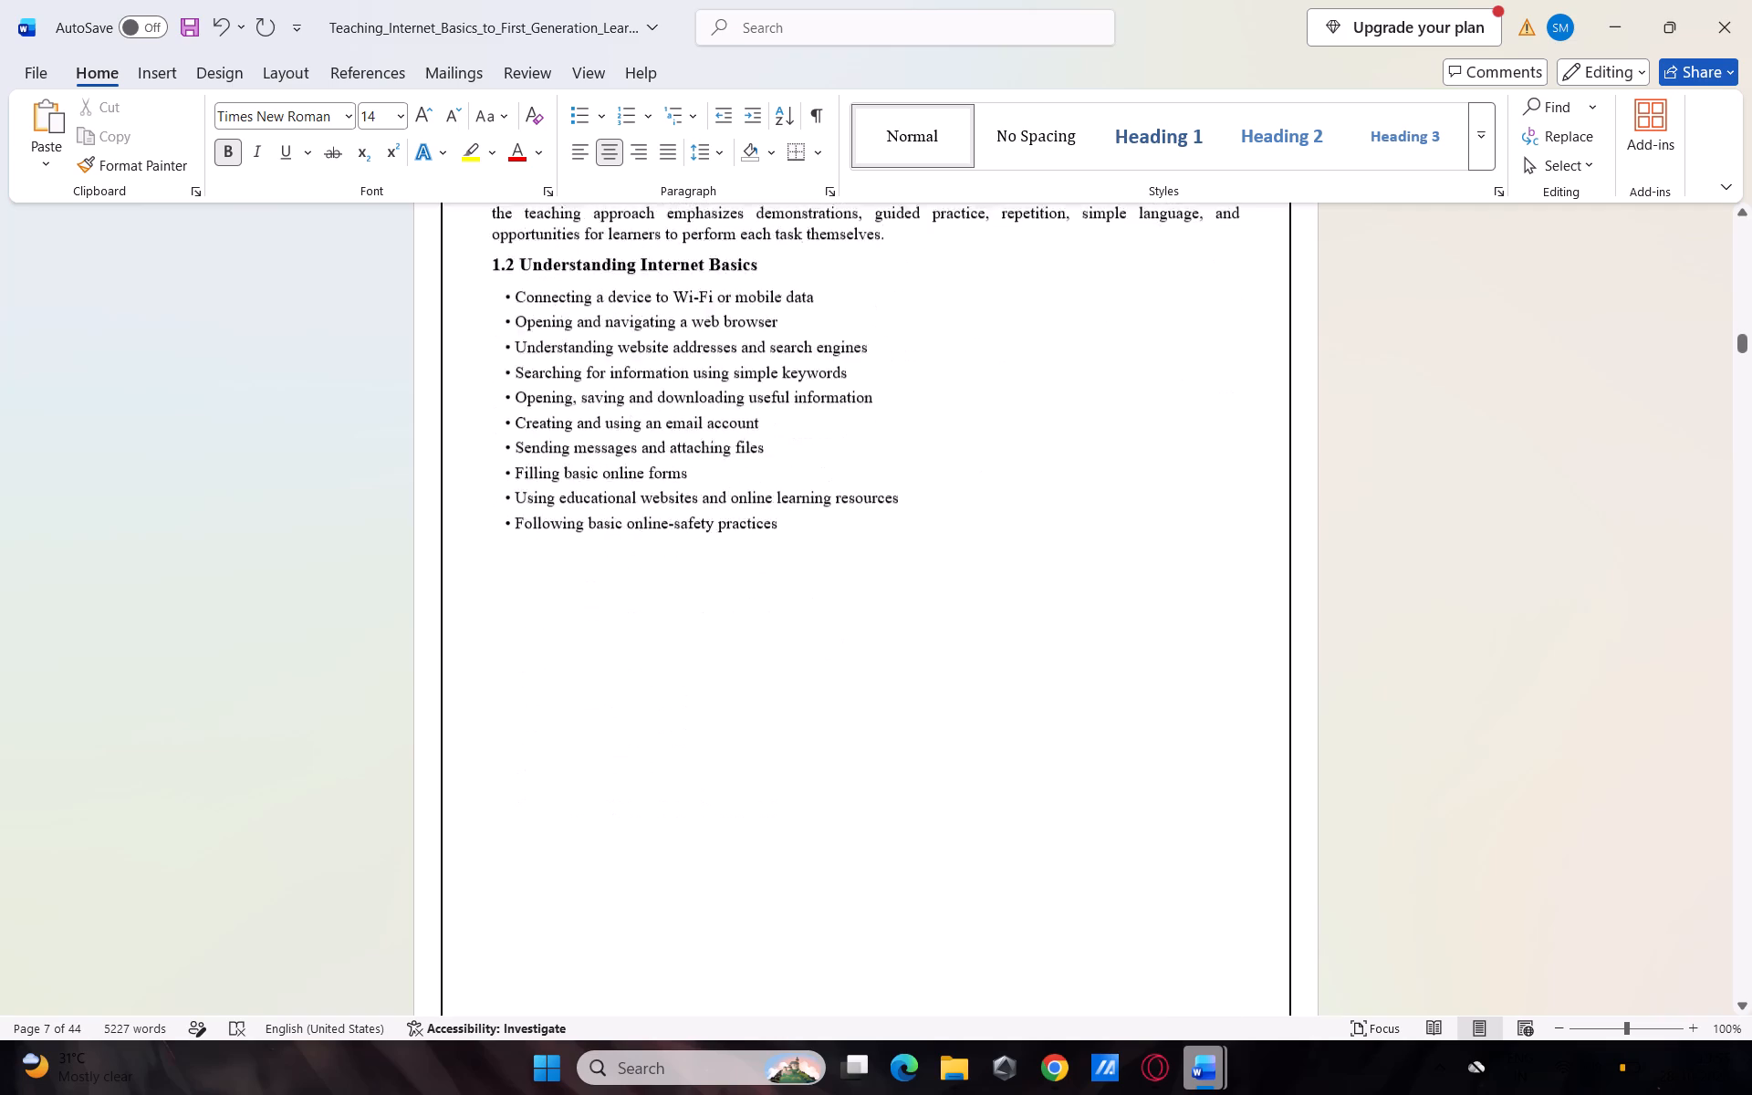
pyautogui.click(494, 632)
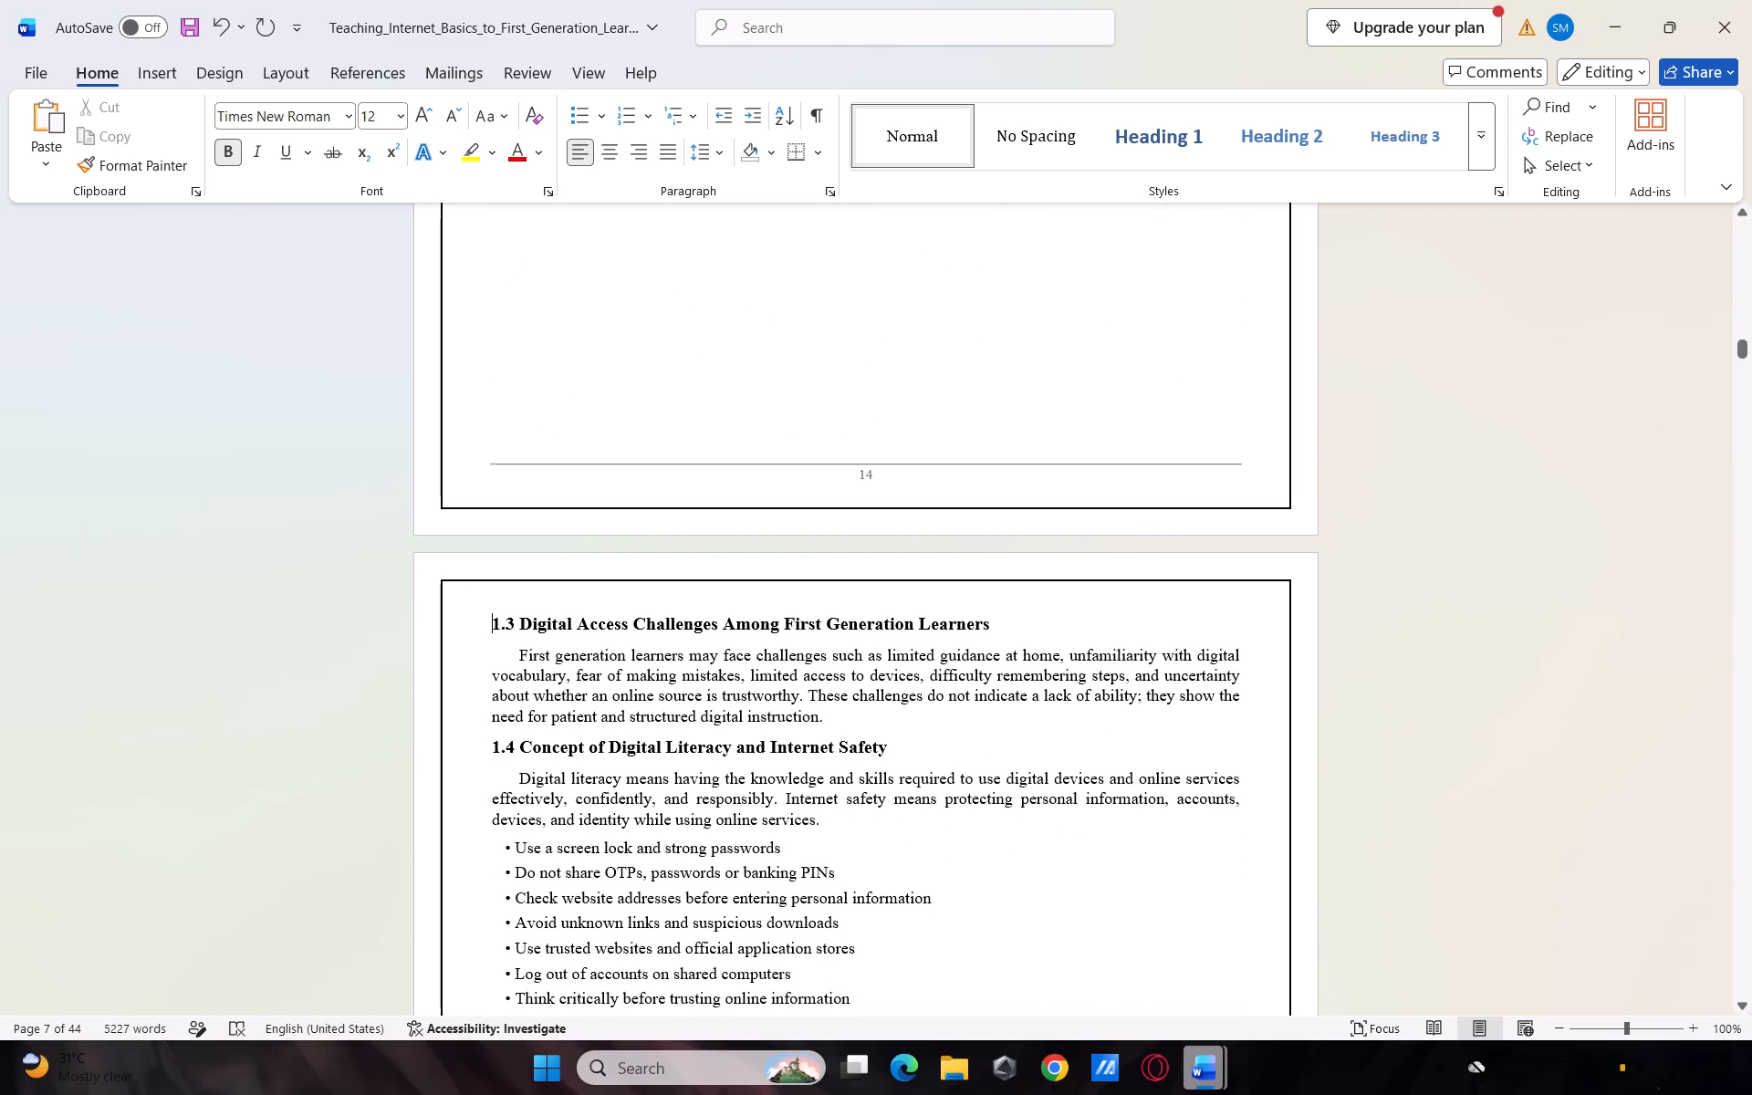
pyautogui.press('BackSpace')
pyautogui.press('BackSpace')
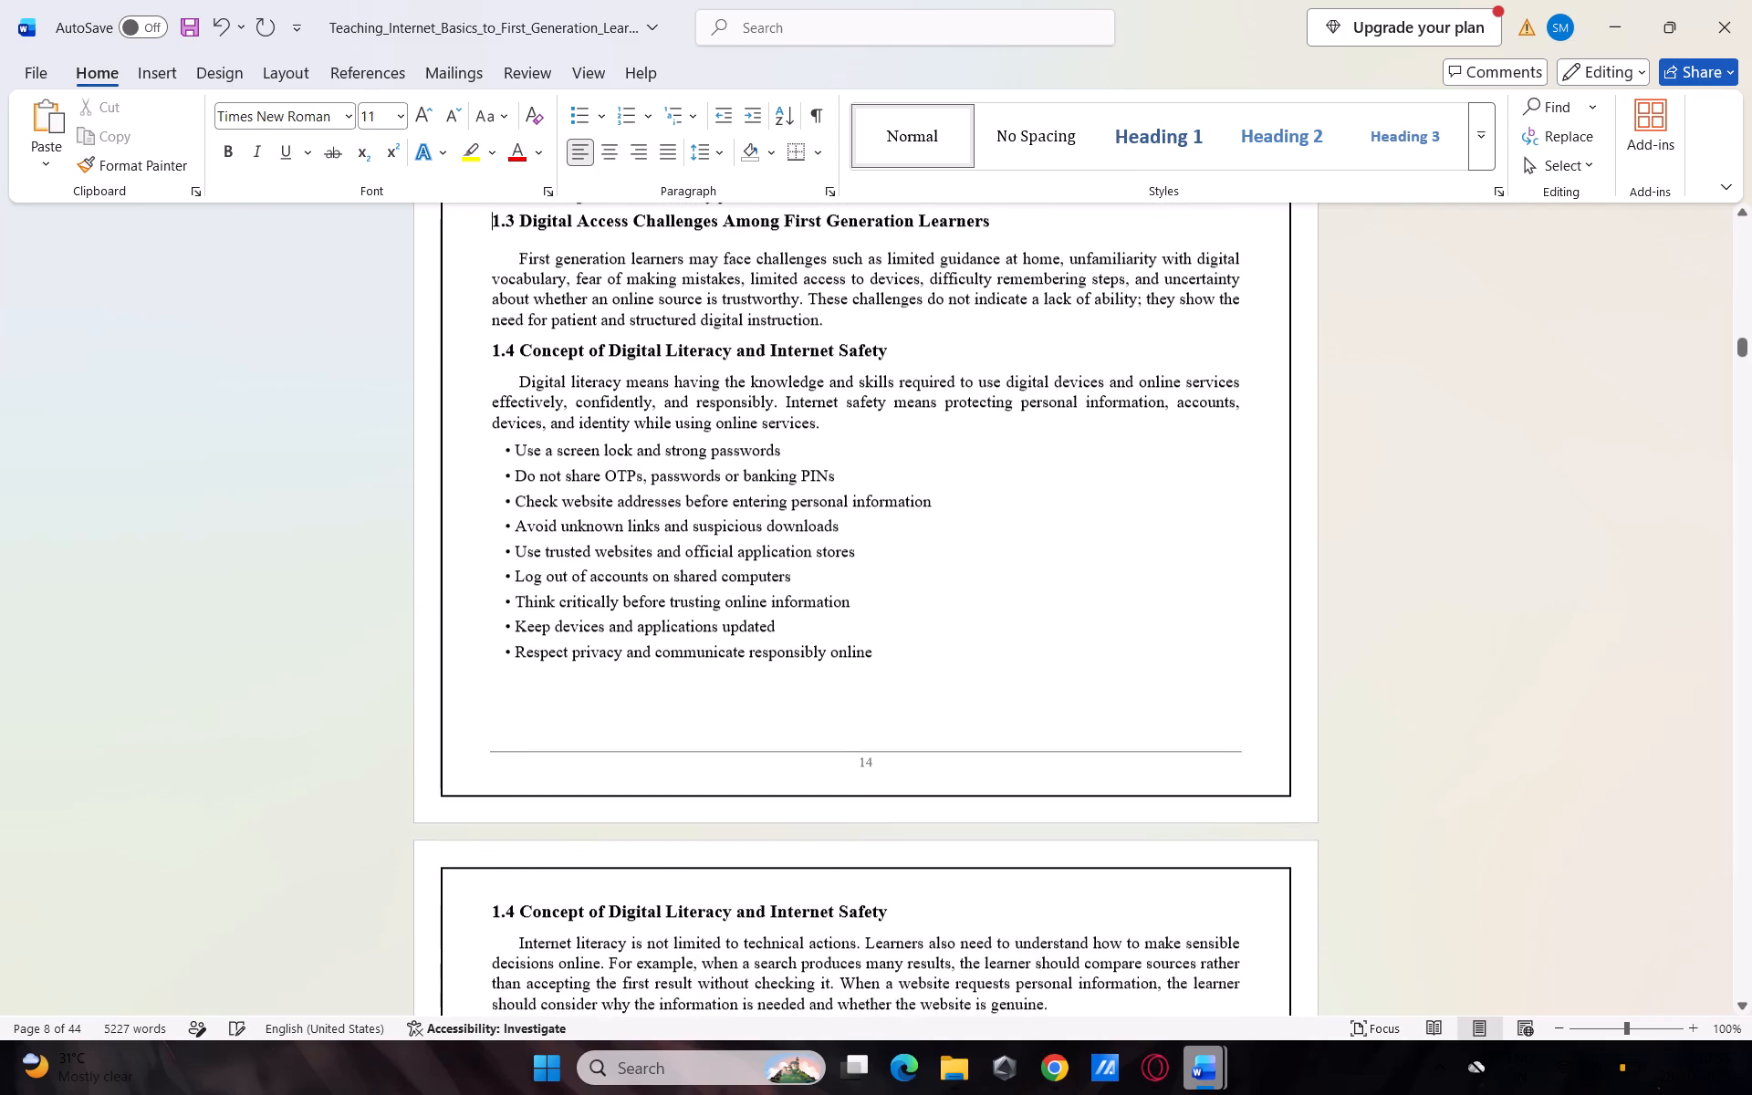
# Insert four blank lines above the 2. REVIEW OF LITERATURE heading.
pyautogui.scroll(-3, 576, 682)
pyautogui.scroll(11, 593, 705)
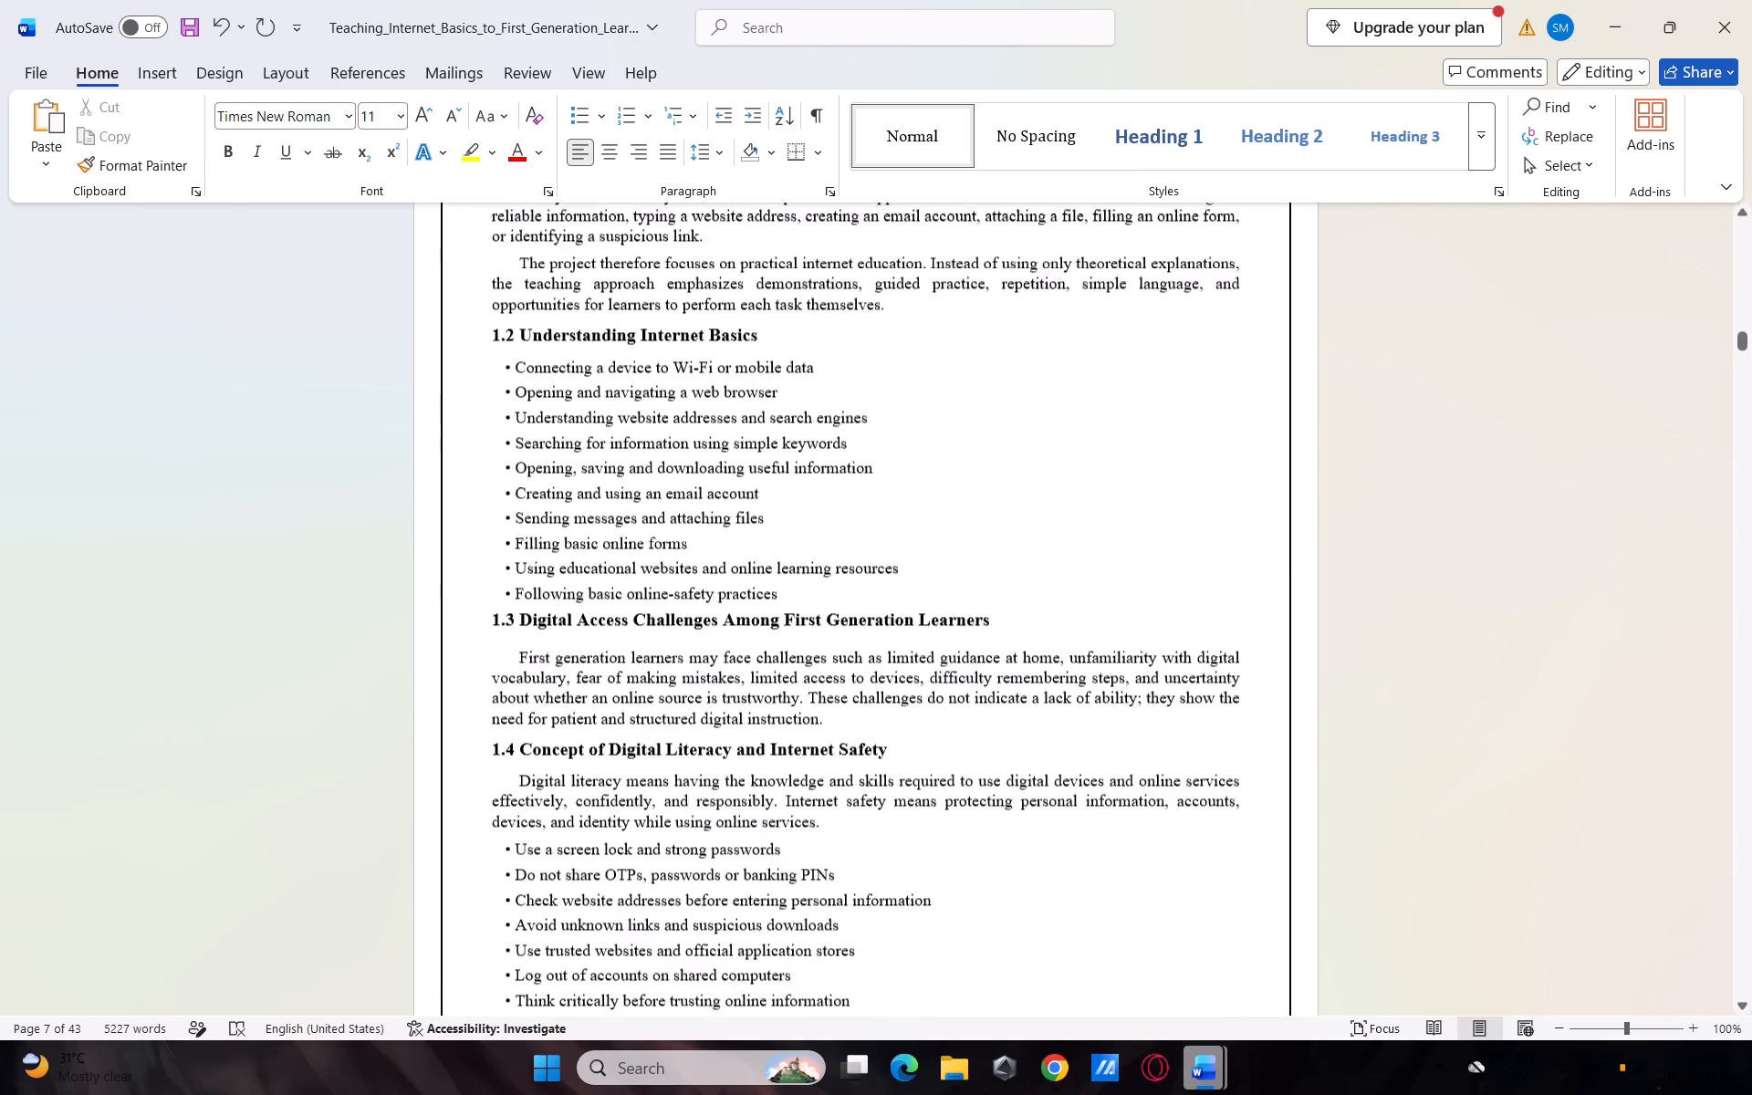
pyautogui.scroll(19, 598, 702)
pyautogui.scroll(-20, 598, 695)
pyautogui.scroll(-6, 598, 695)
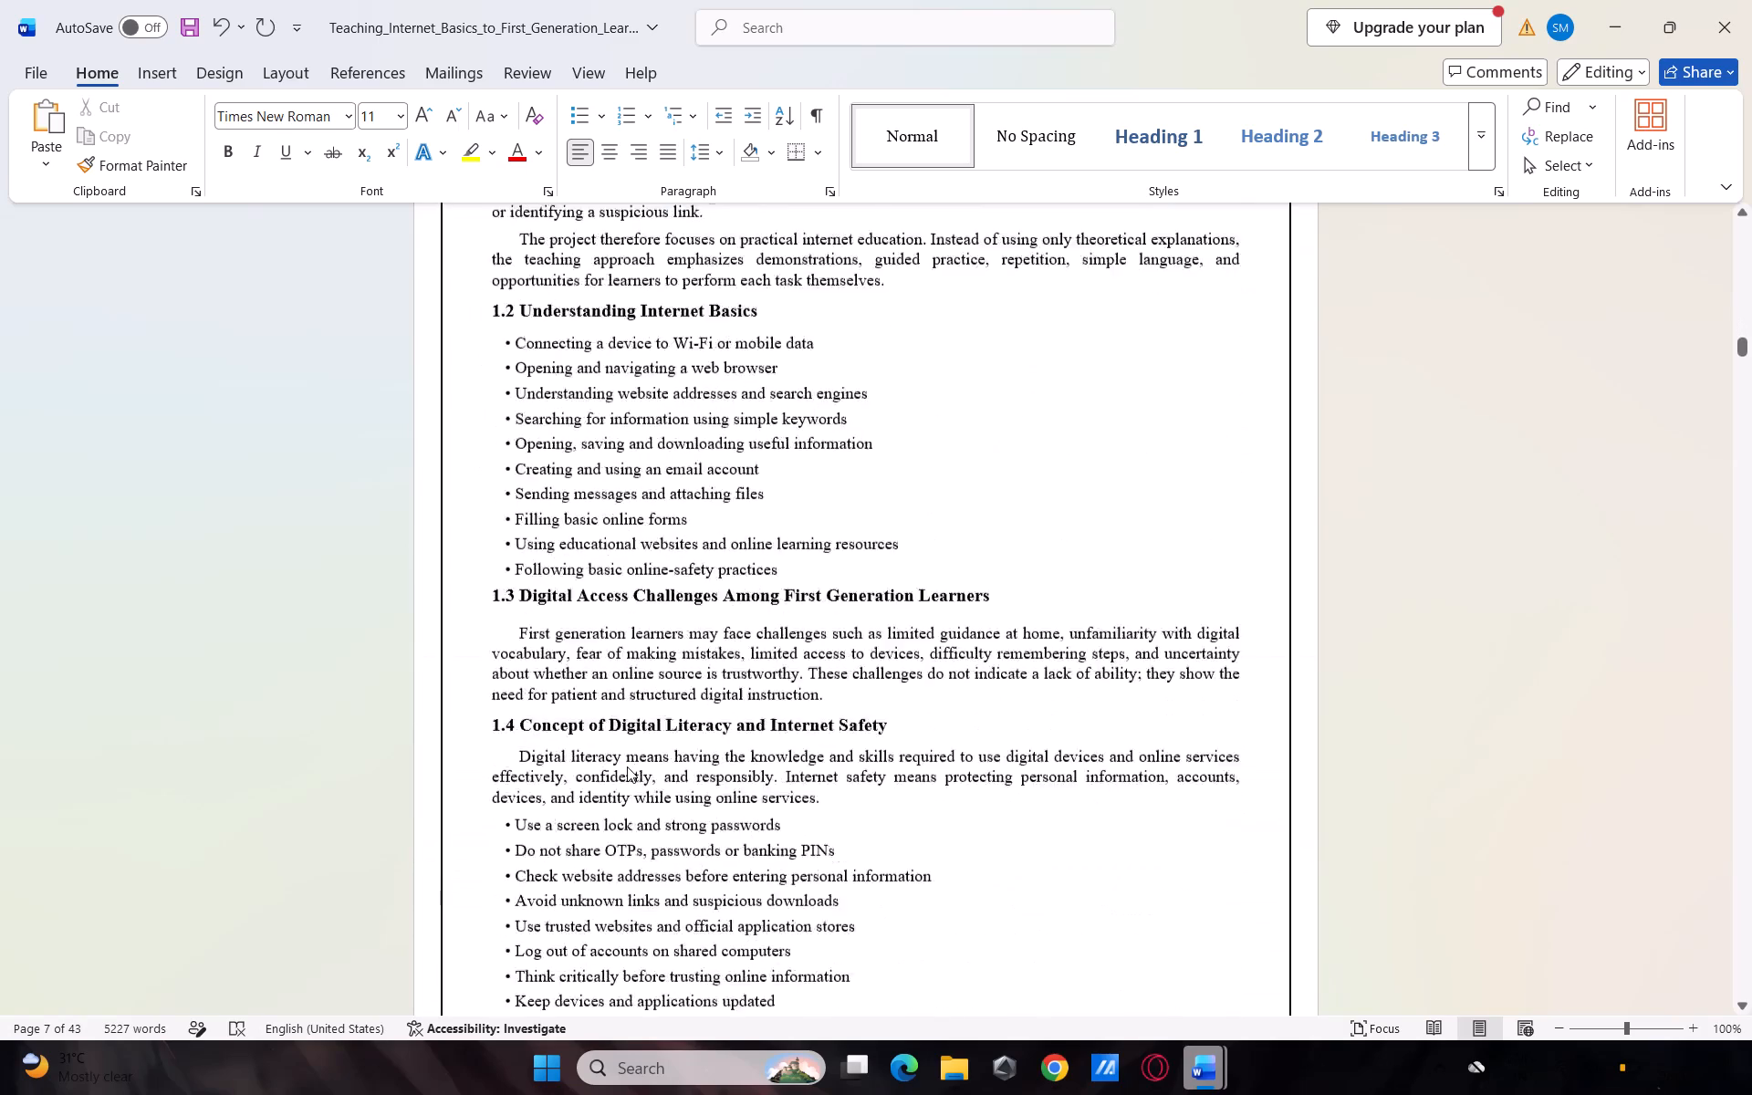
pyautogui.scroll(-20, 627, 766)
pyautogui.scroll(-15, 627, 766)
pyautogui.scroll(-10, 643, 759)
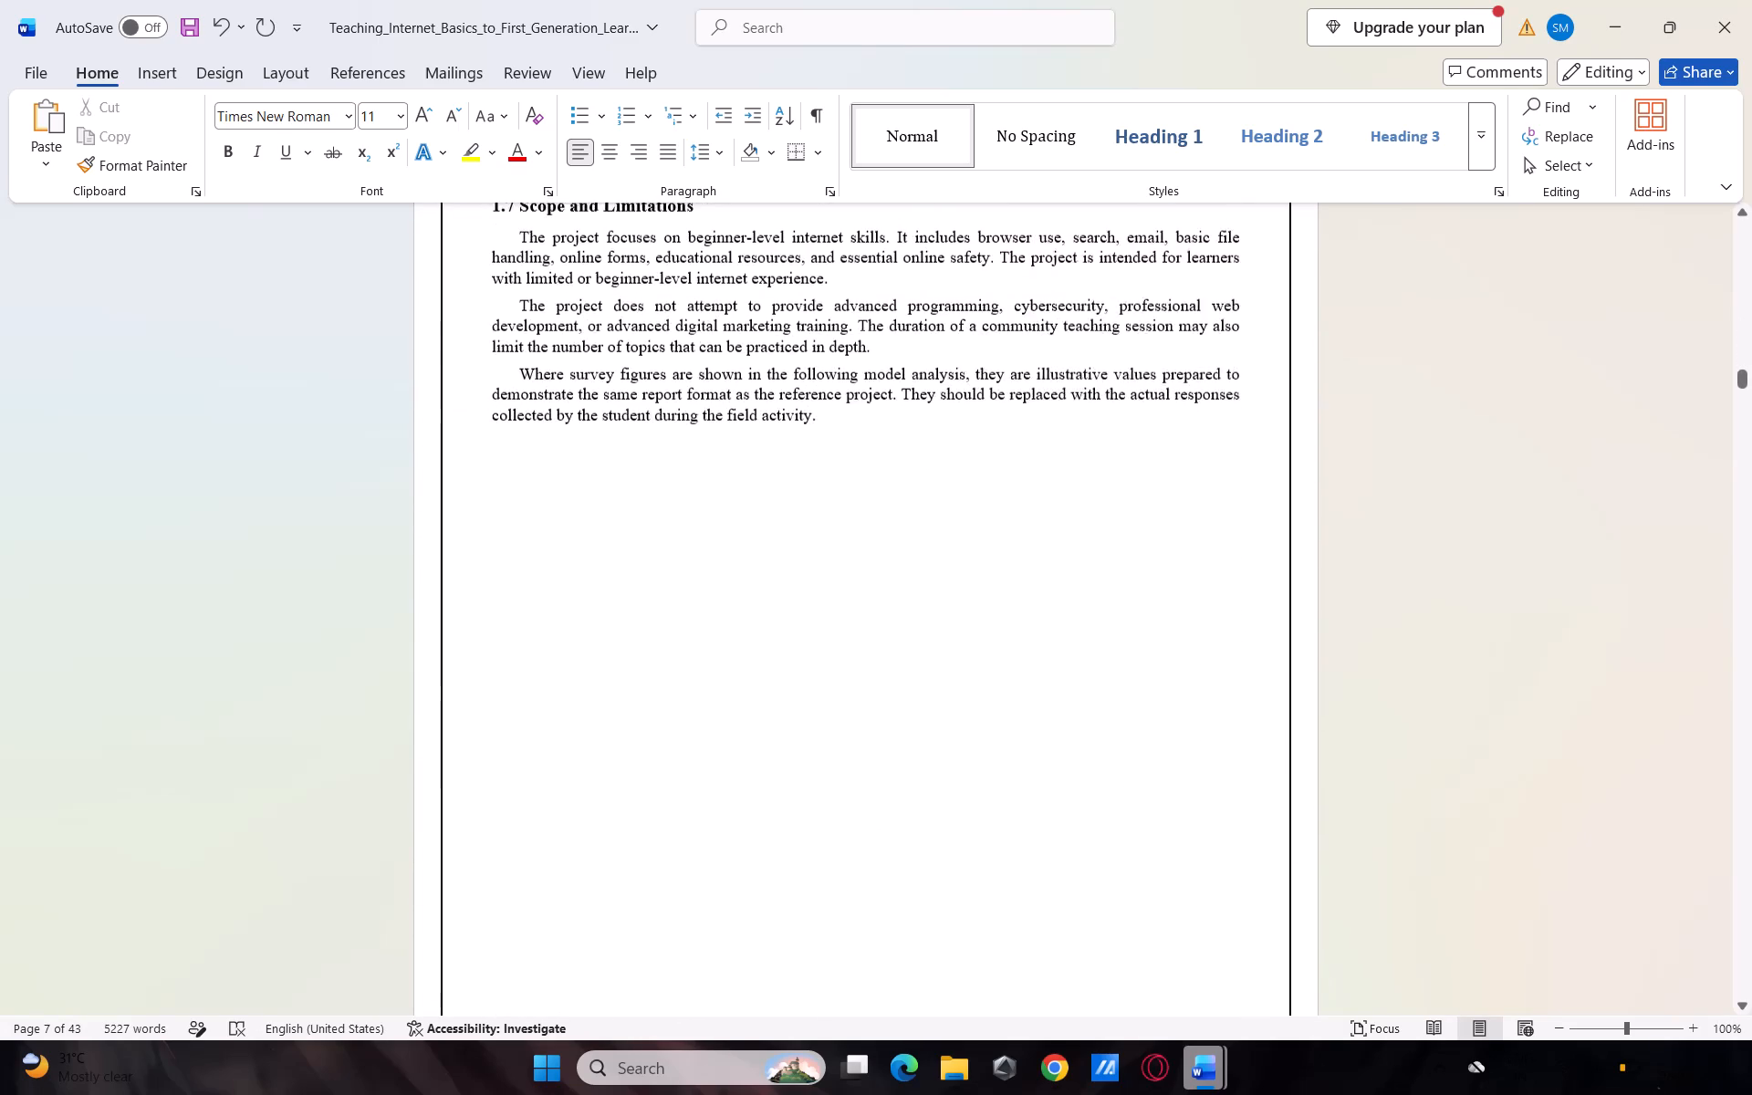
pyautogui.scroll(-14, 641, 754)
pyautogui.scroll(-20, 642, 754)
pyautogui.scroll(-7, 642, 754)
pyautogui.scroll(20, 641, 749)
pyautogui.scroll(12, 641, 749)
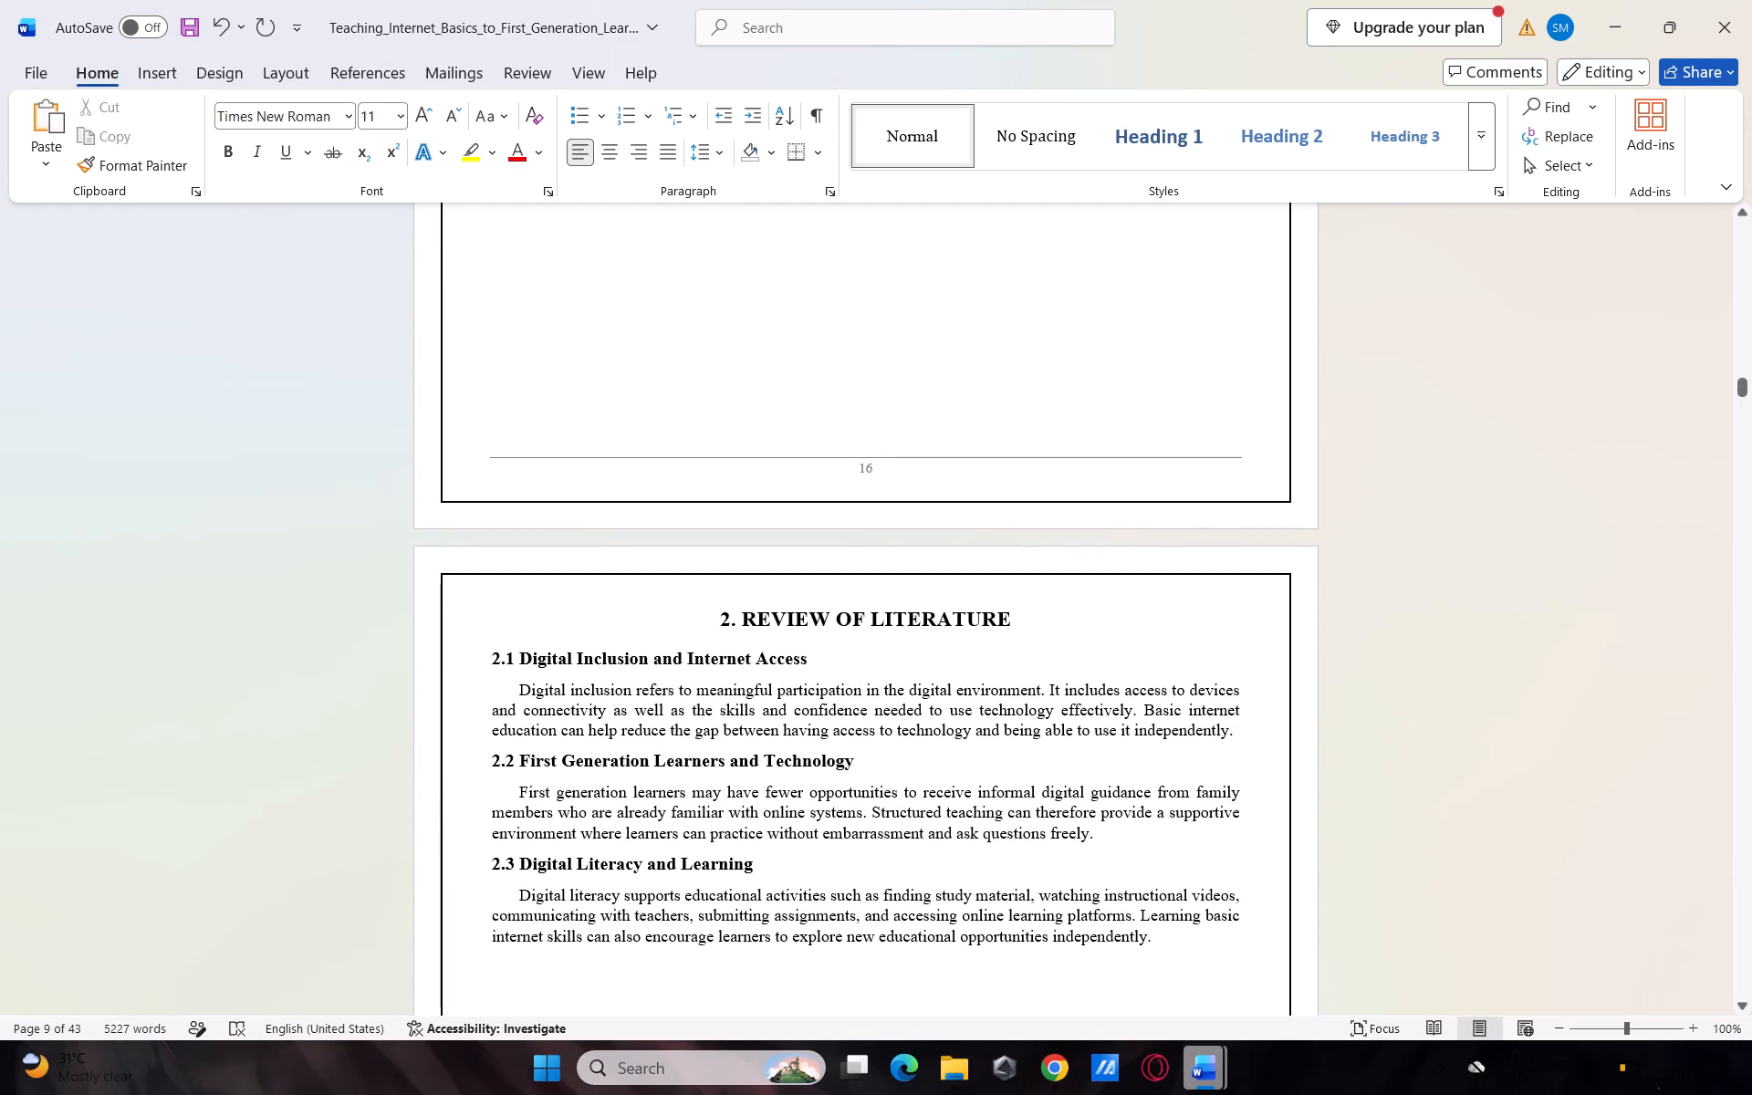
pyautogui.click(712, 614)
pyautogui.press('Return')
pyautogui.press('Return')
pyautogui.press('Return')
pyautogui.press('Return')
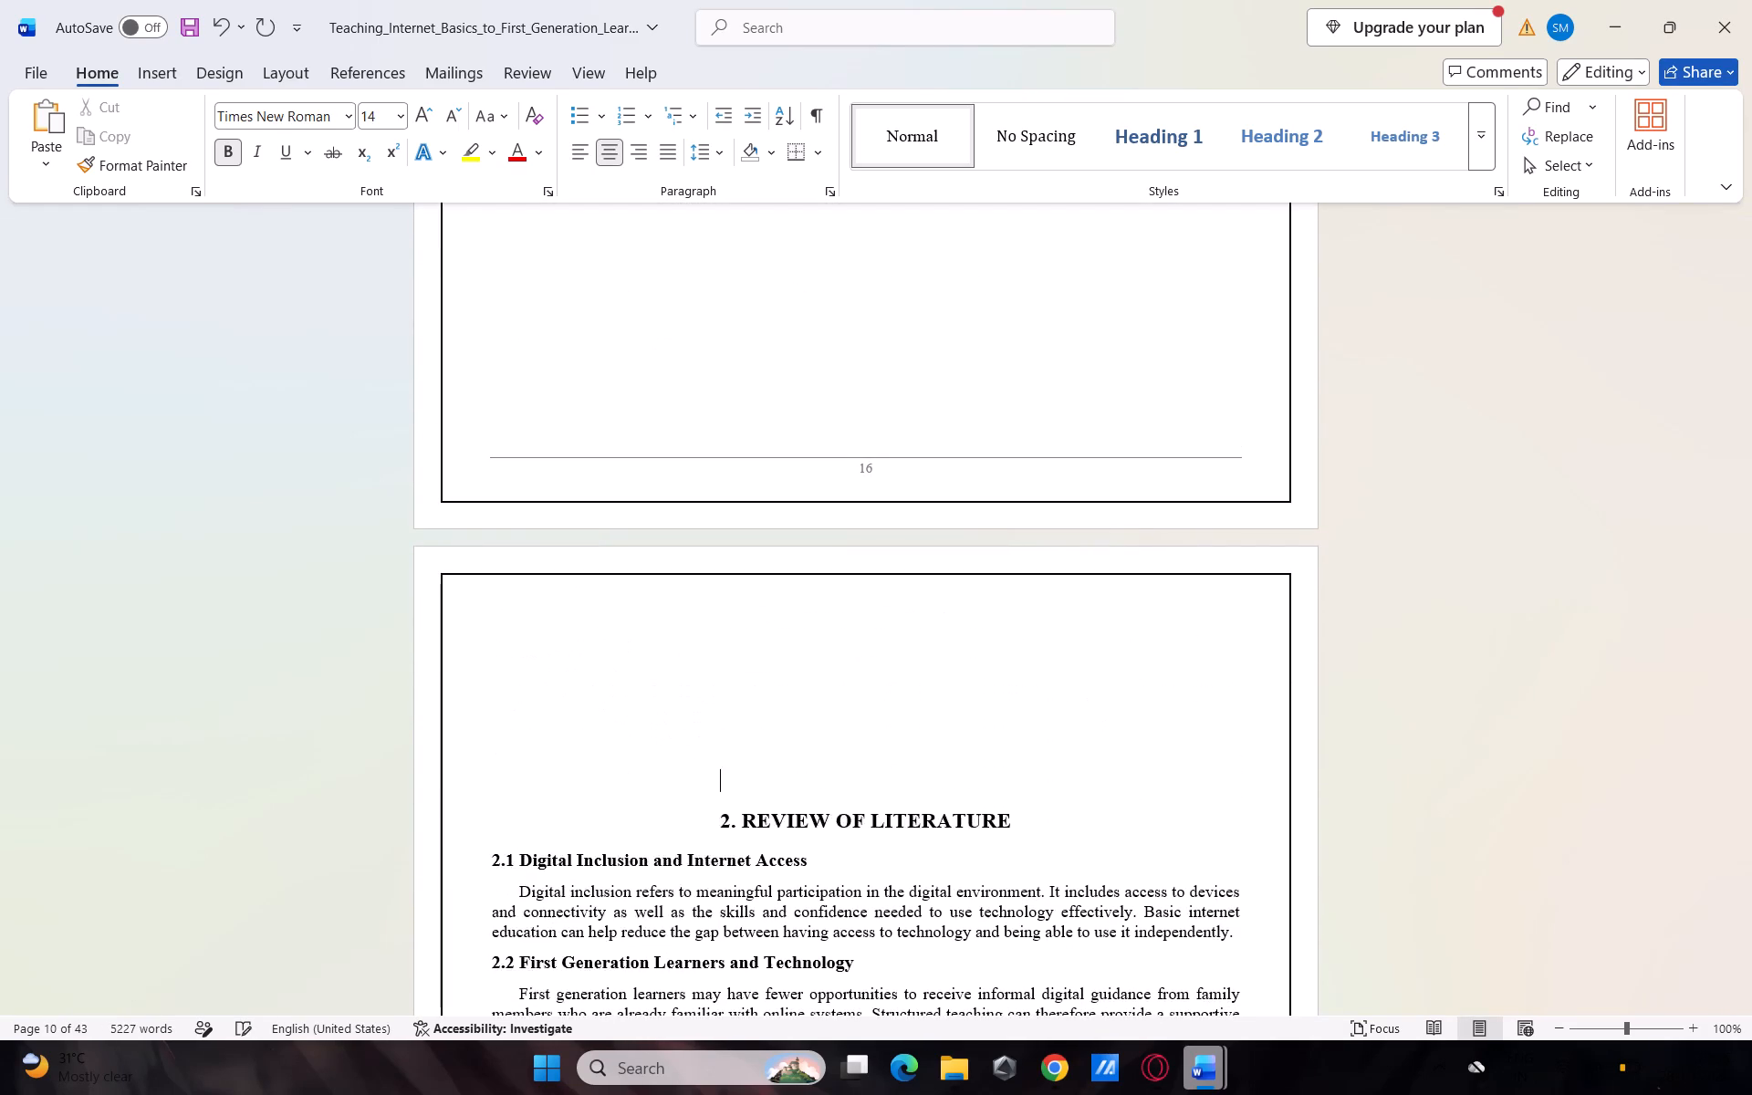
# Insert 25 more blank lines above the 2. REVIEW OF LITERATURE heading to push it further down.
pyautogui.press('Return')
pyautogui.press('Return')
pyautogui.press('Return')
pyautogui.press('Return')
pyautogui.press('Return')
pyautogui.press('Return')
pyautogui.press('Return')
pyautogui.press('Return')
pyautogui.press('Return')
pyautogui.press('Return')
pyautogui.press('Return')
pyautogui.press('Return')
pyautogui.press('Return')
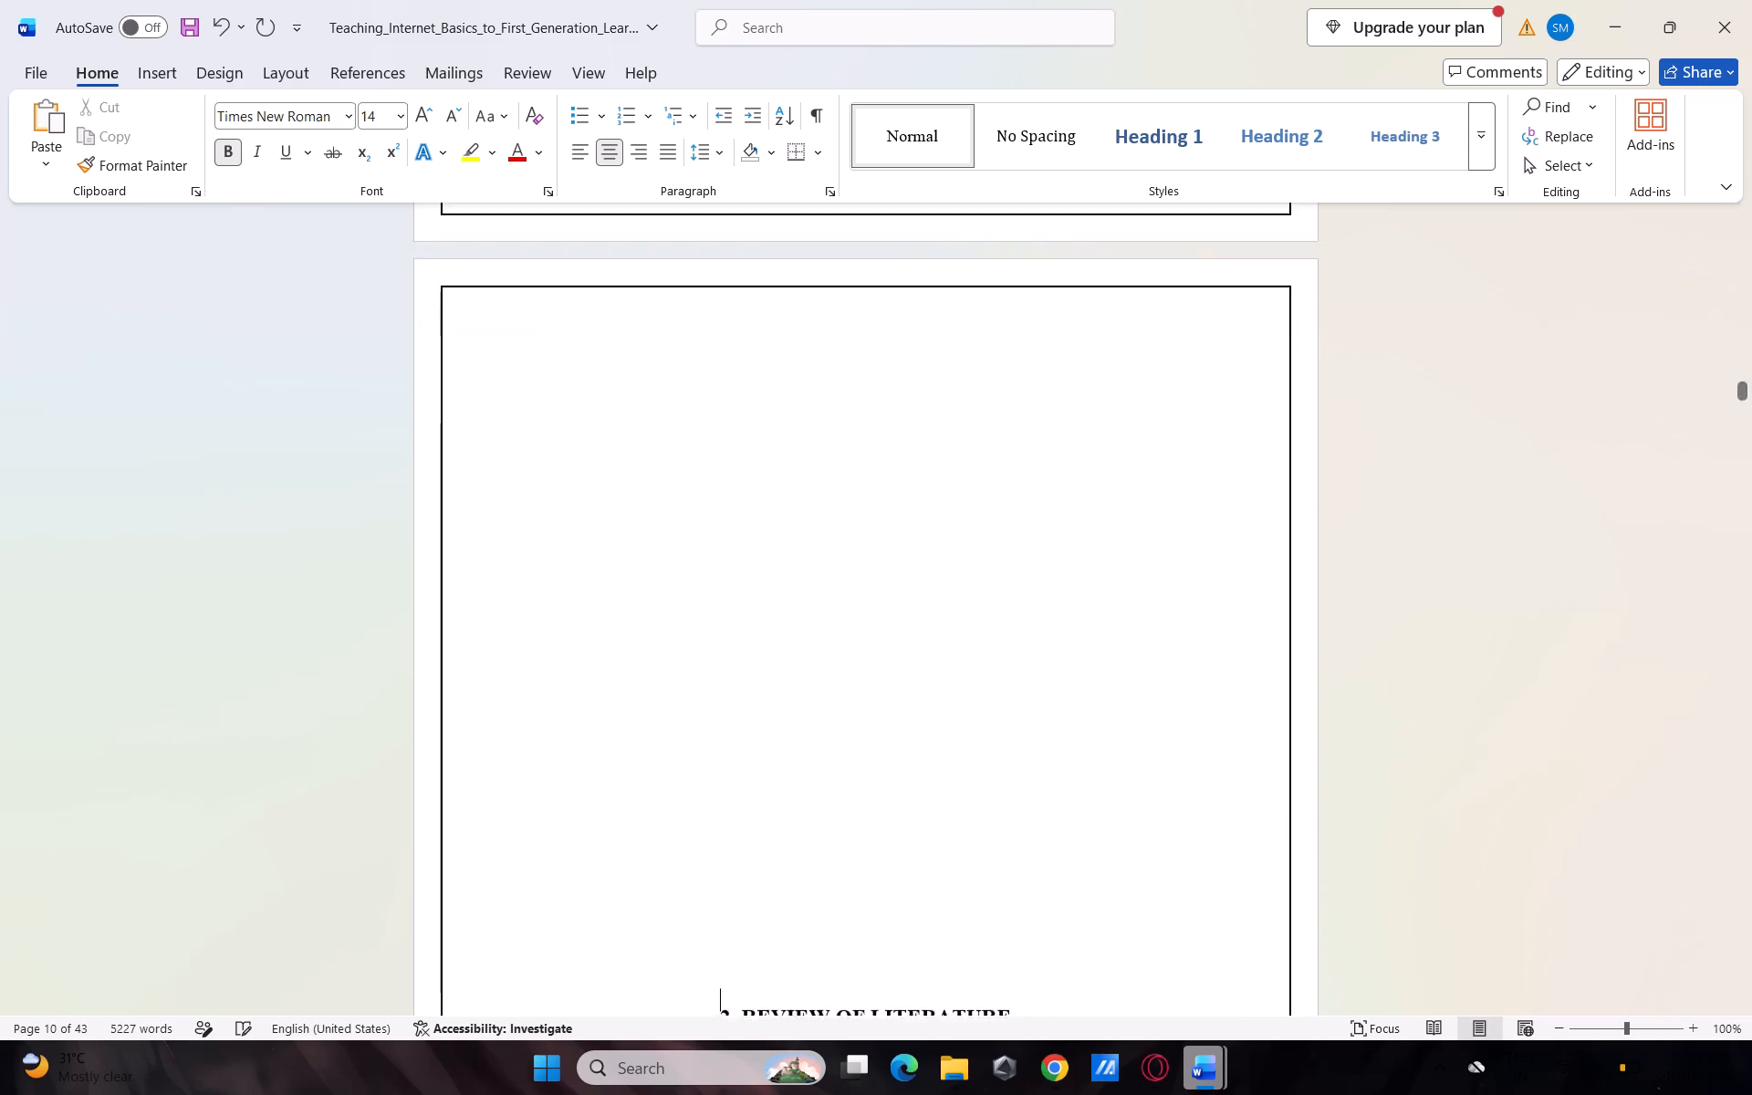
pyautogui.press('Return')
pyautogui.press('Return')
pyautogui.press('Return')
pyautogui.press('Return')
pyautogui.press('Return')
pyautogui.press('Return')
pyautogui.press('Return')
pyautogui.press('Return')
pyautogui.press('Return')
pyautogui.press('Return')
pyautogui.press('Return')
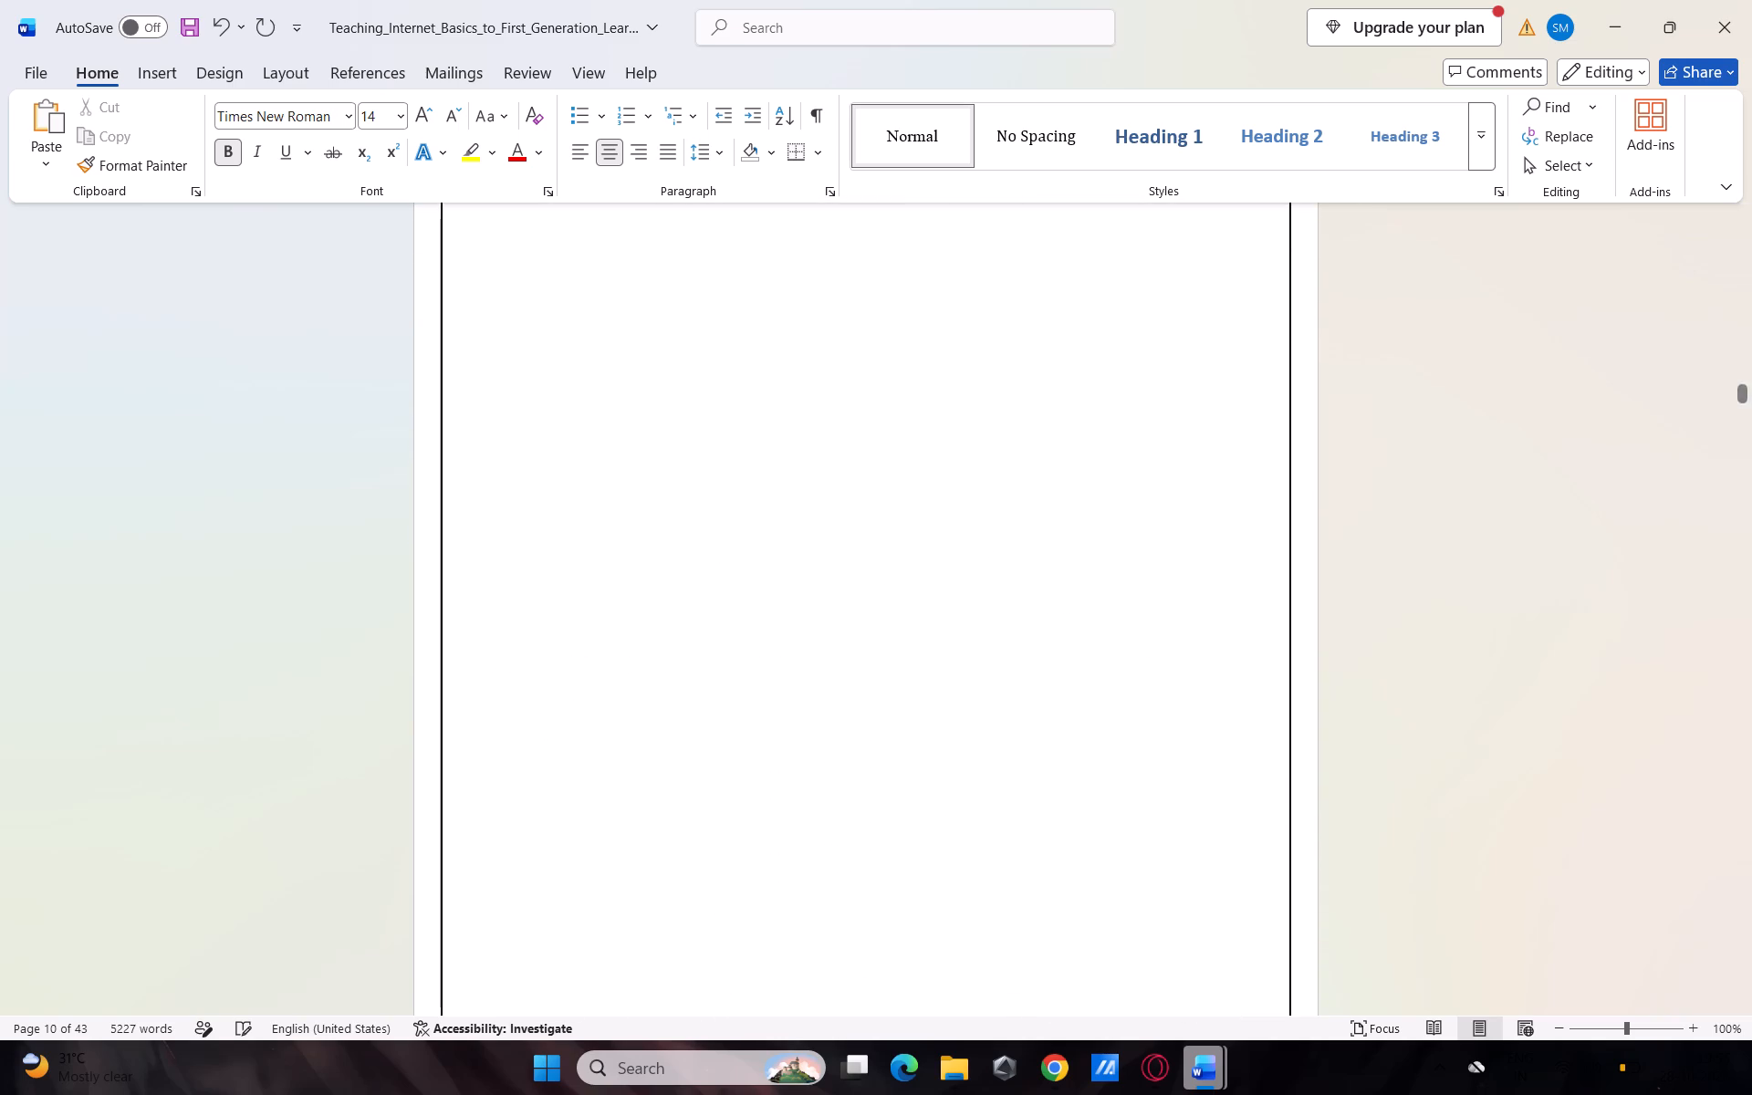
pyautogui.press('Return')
# Delete the run of blank lines above the 2. REVIEW OF LITERATURE heading so it starts near the top of its page.
pyautogui.scroll(12, 724, 594)
pyautogui.scroll(3, 529, 422)
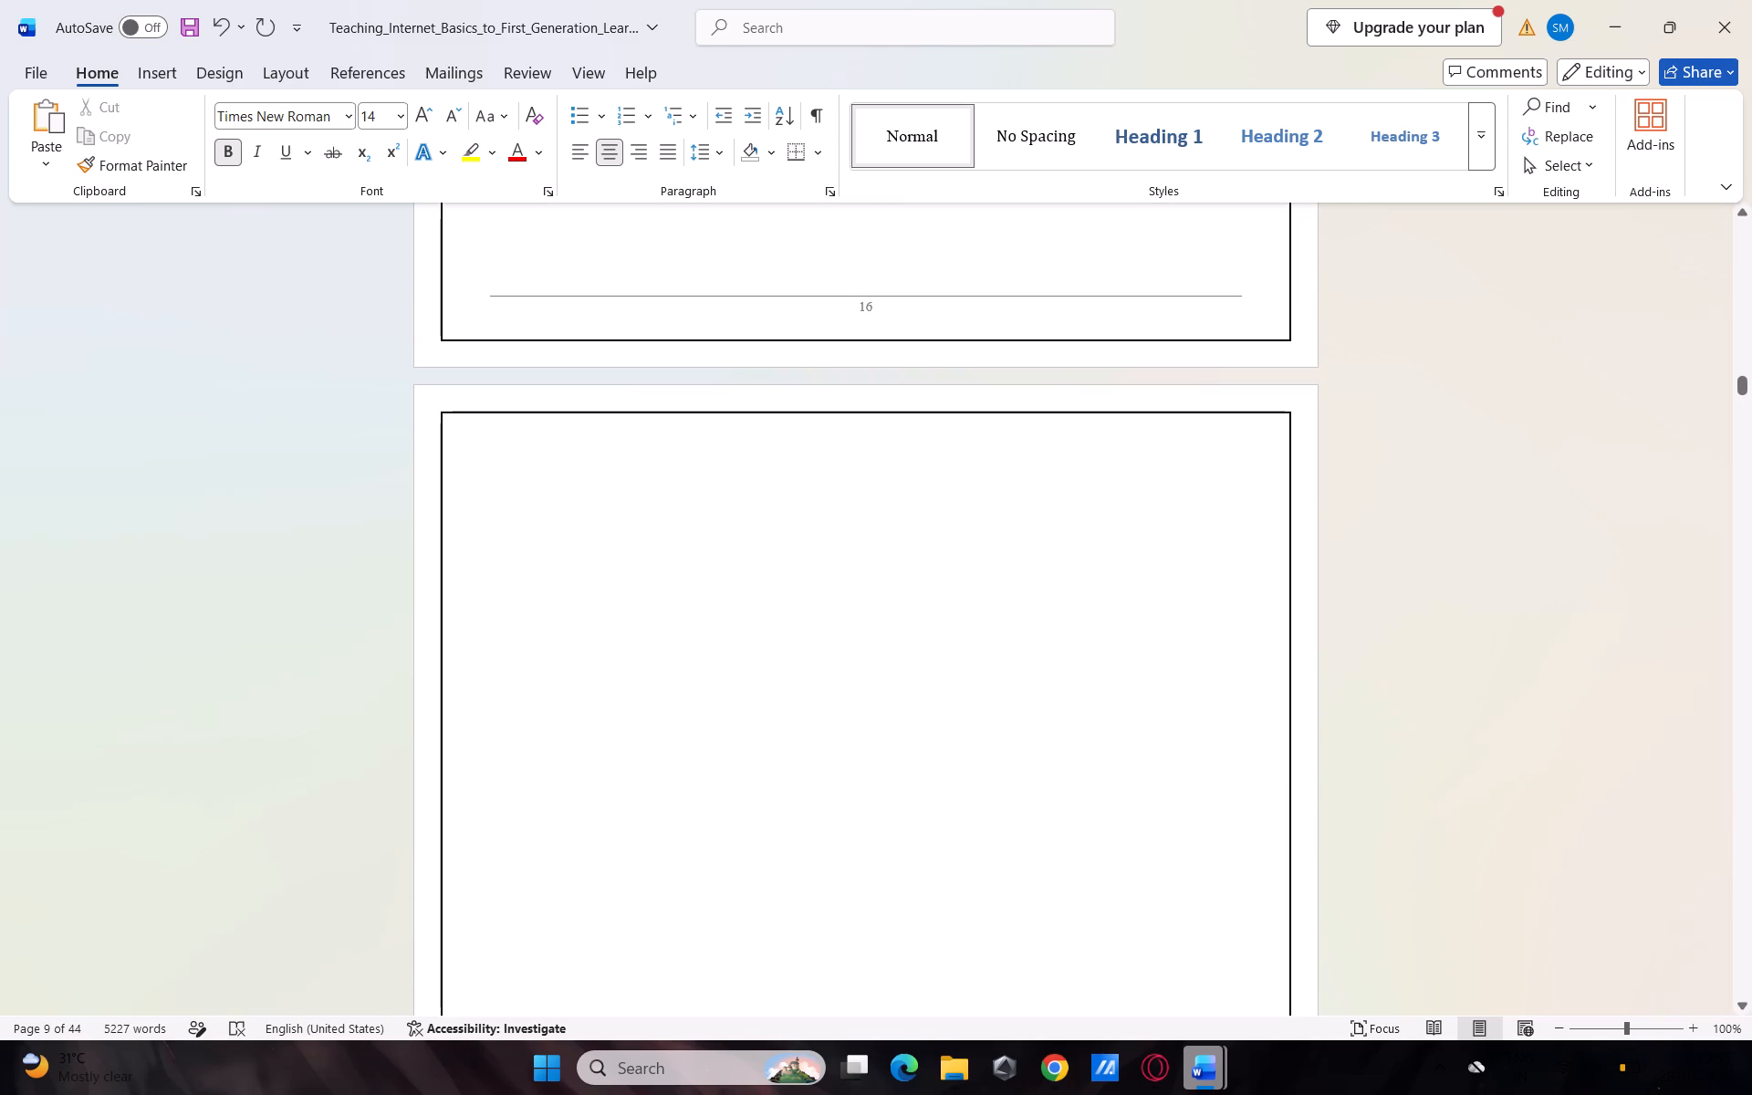
pyautogui.moveTo(1331, 399); pyautogui.dragTo(480, 746)
pyautogui.scroll(-13, 469, 752)
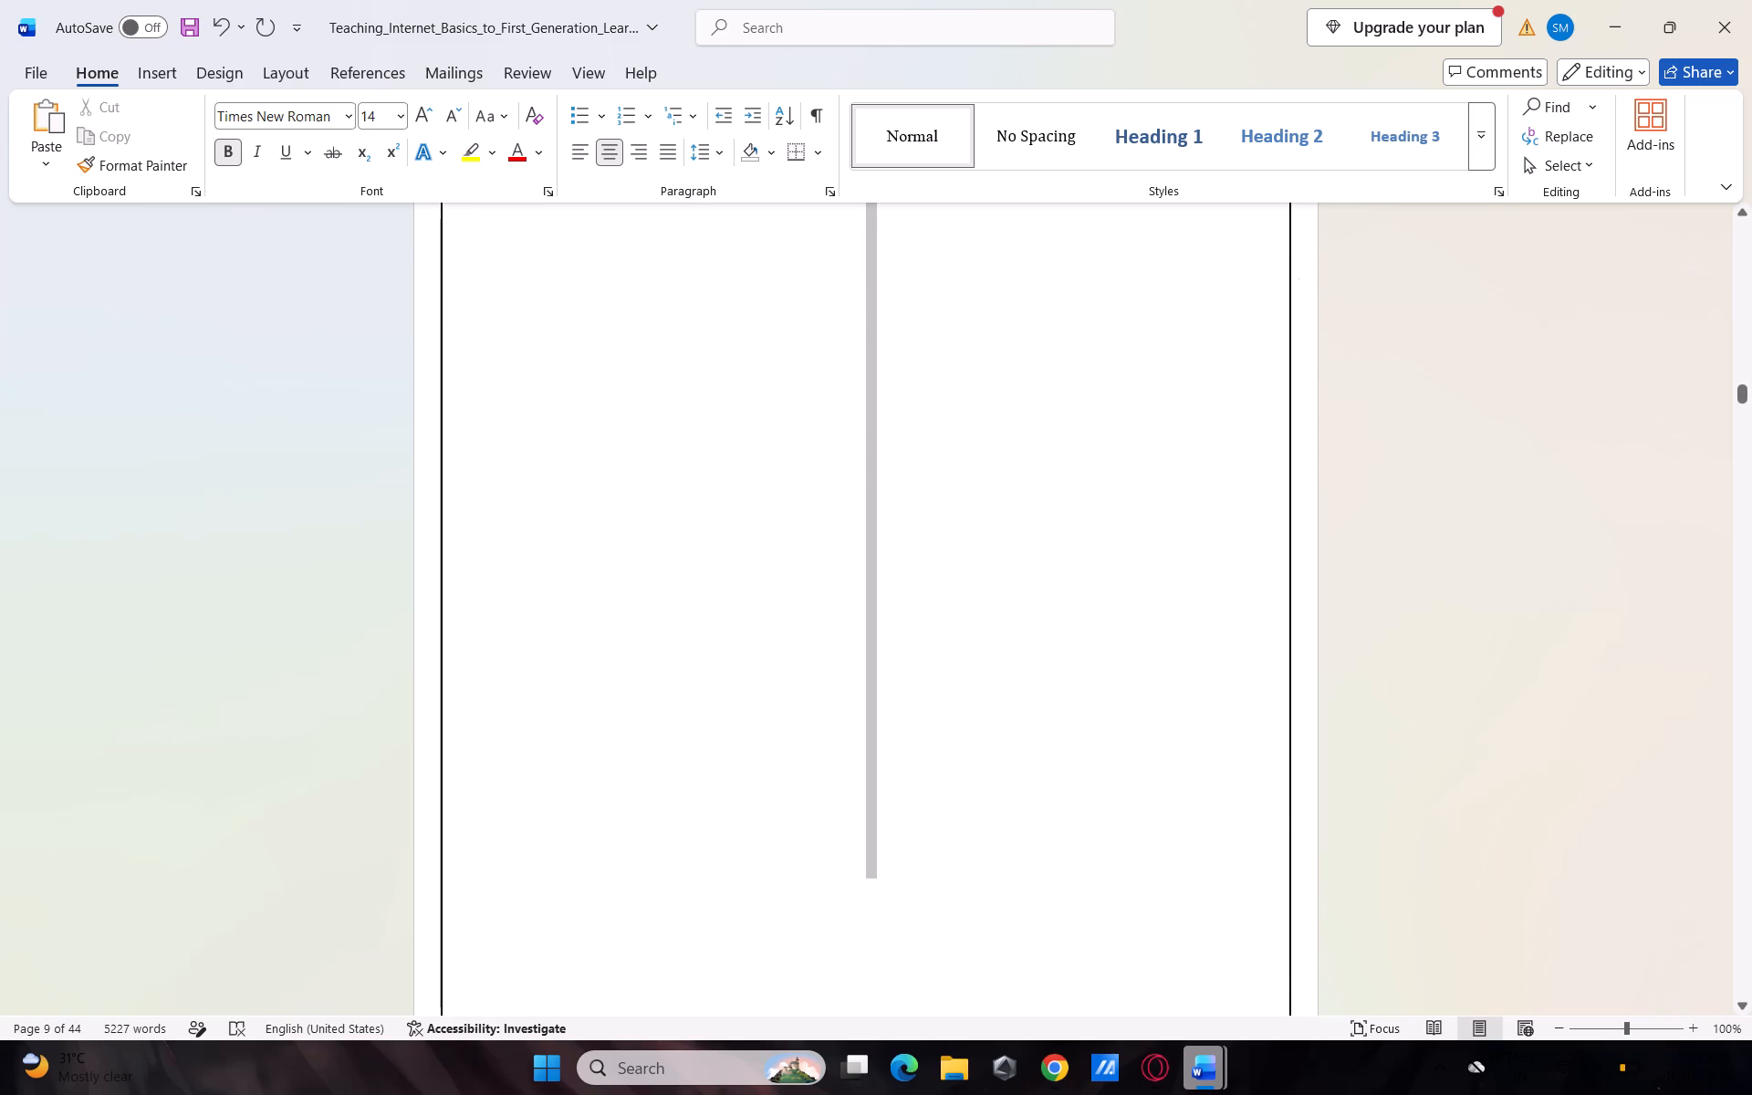
pyautogui.scroll(-7, 480, 746)
pyautogui.moveTo(480, 746); pyautogui.dragTo(531, 670)
pyautogui.scroll(1, 485, 743)
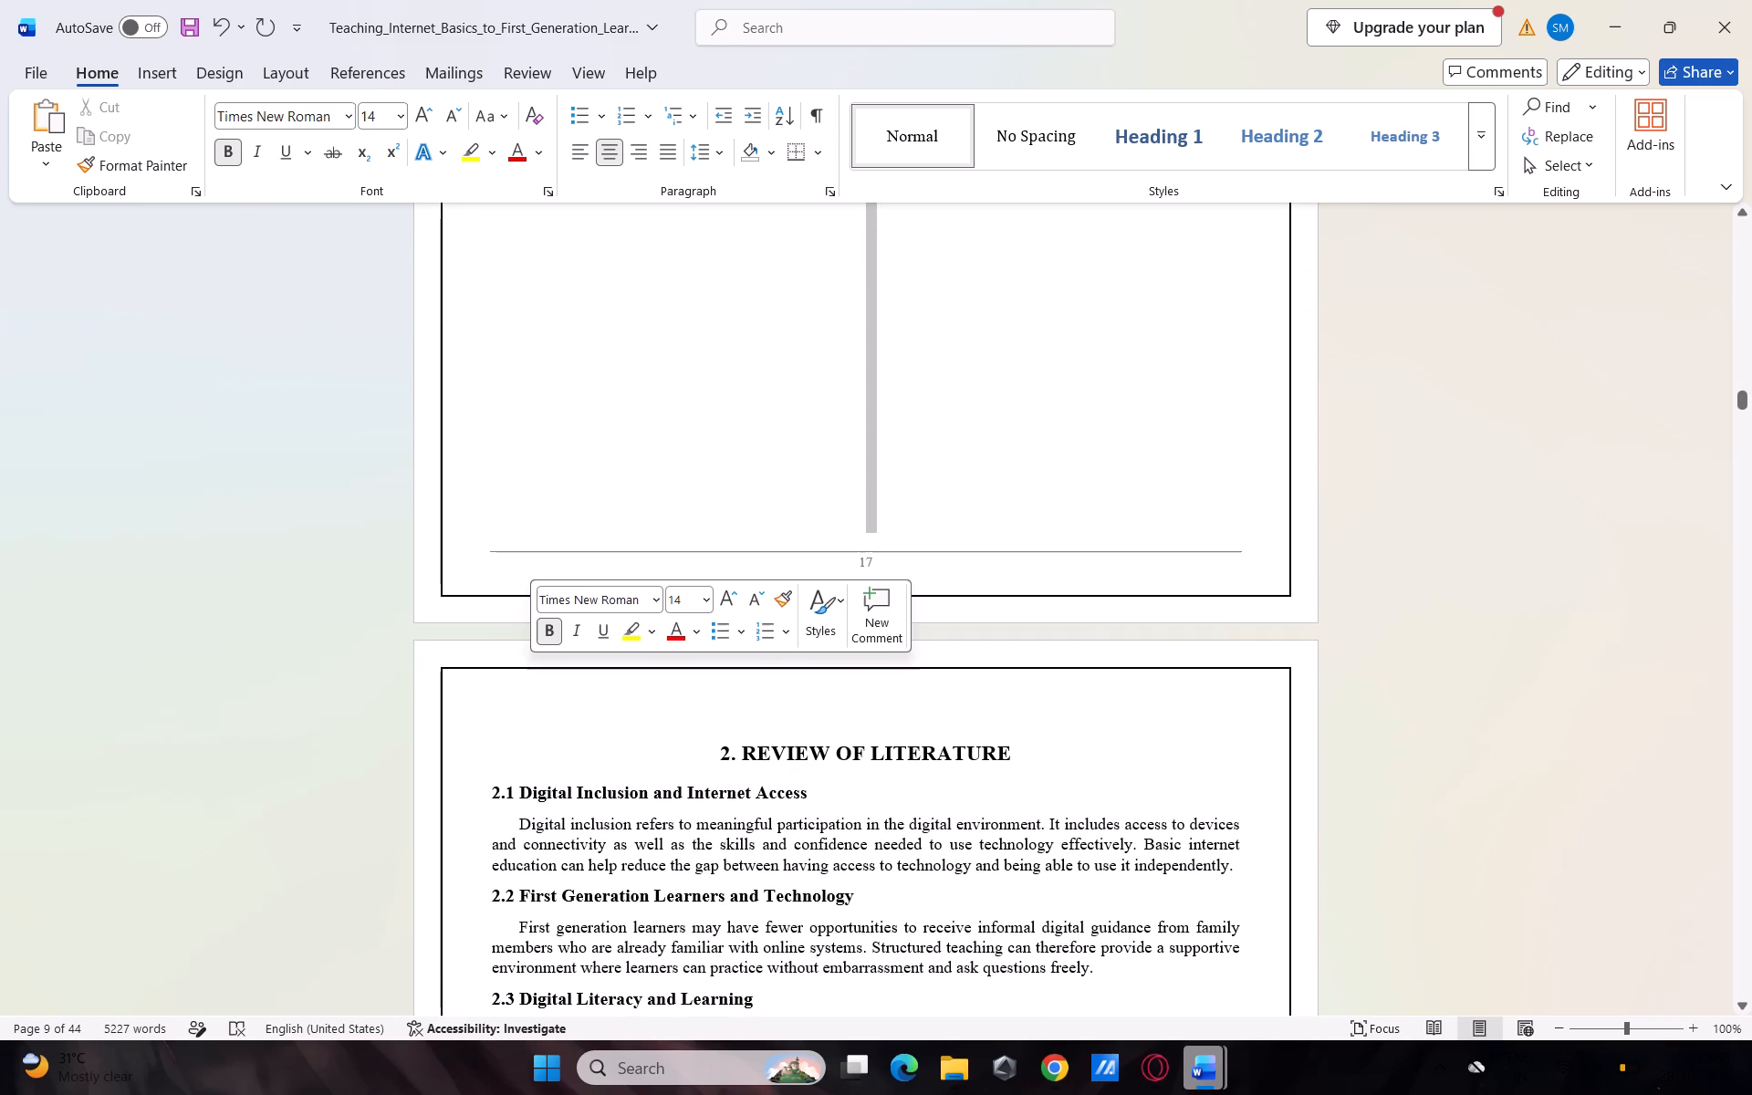
pyautogui.press('BackSpace')
pyautogui.scroll(9, 579, 736)
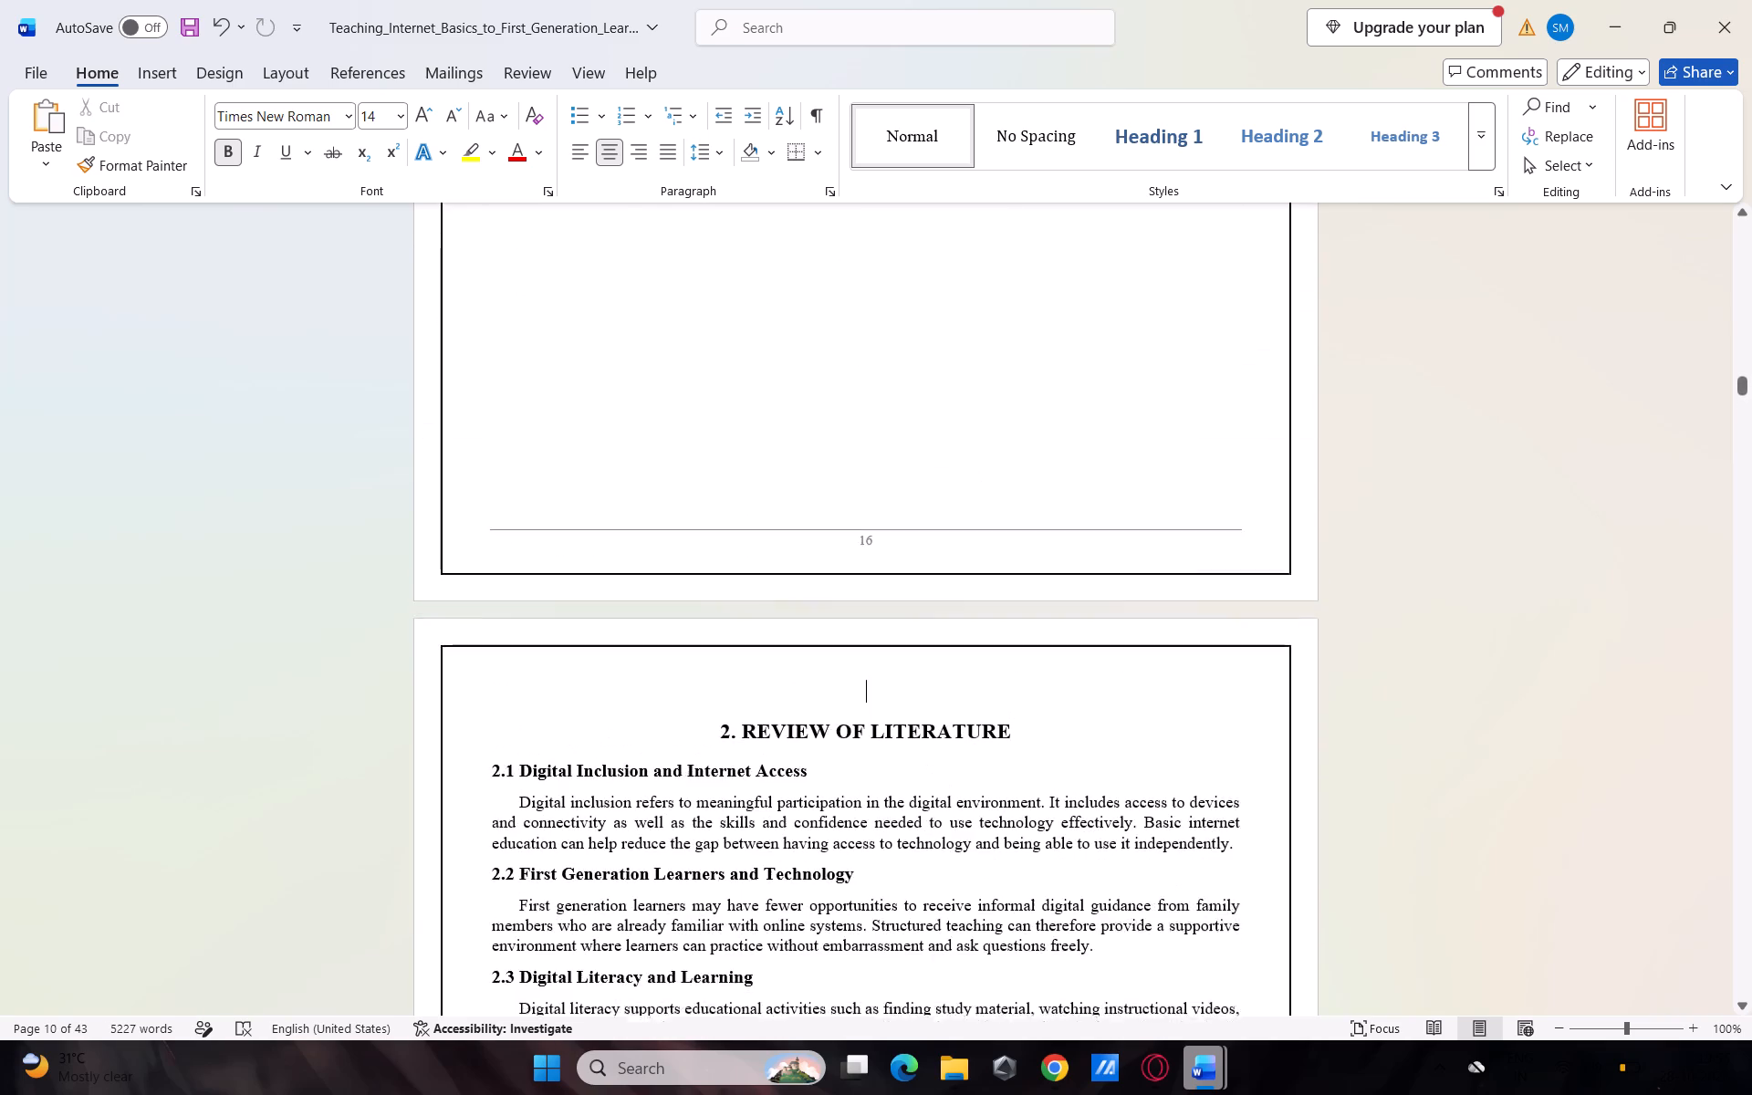
# Remove the break before section 2.4 Search Engines and Information Skills so it follows section 2.3, keeping its heading on a separate line.
pyautogui.scroll(-20, 626, 707)
pyautogui.scroll(-11, 626, 707)
pyautogui.scroll(7, 674, 737)
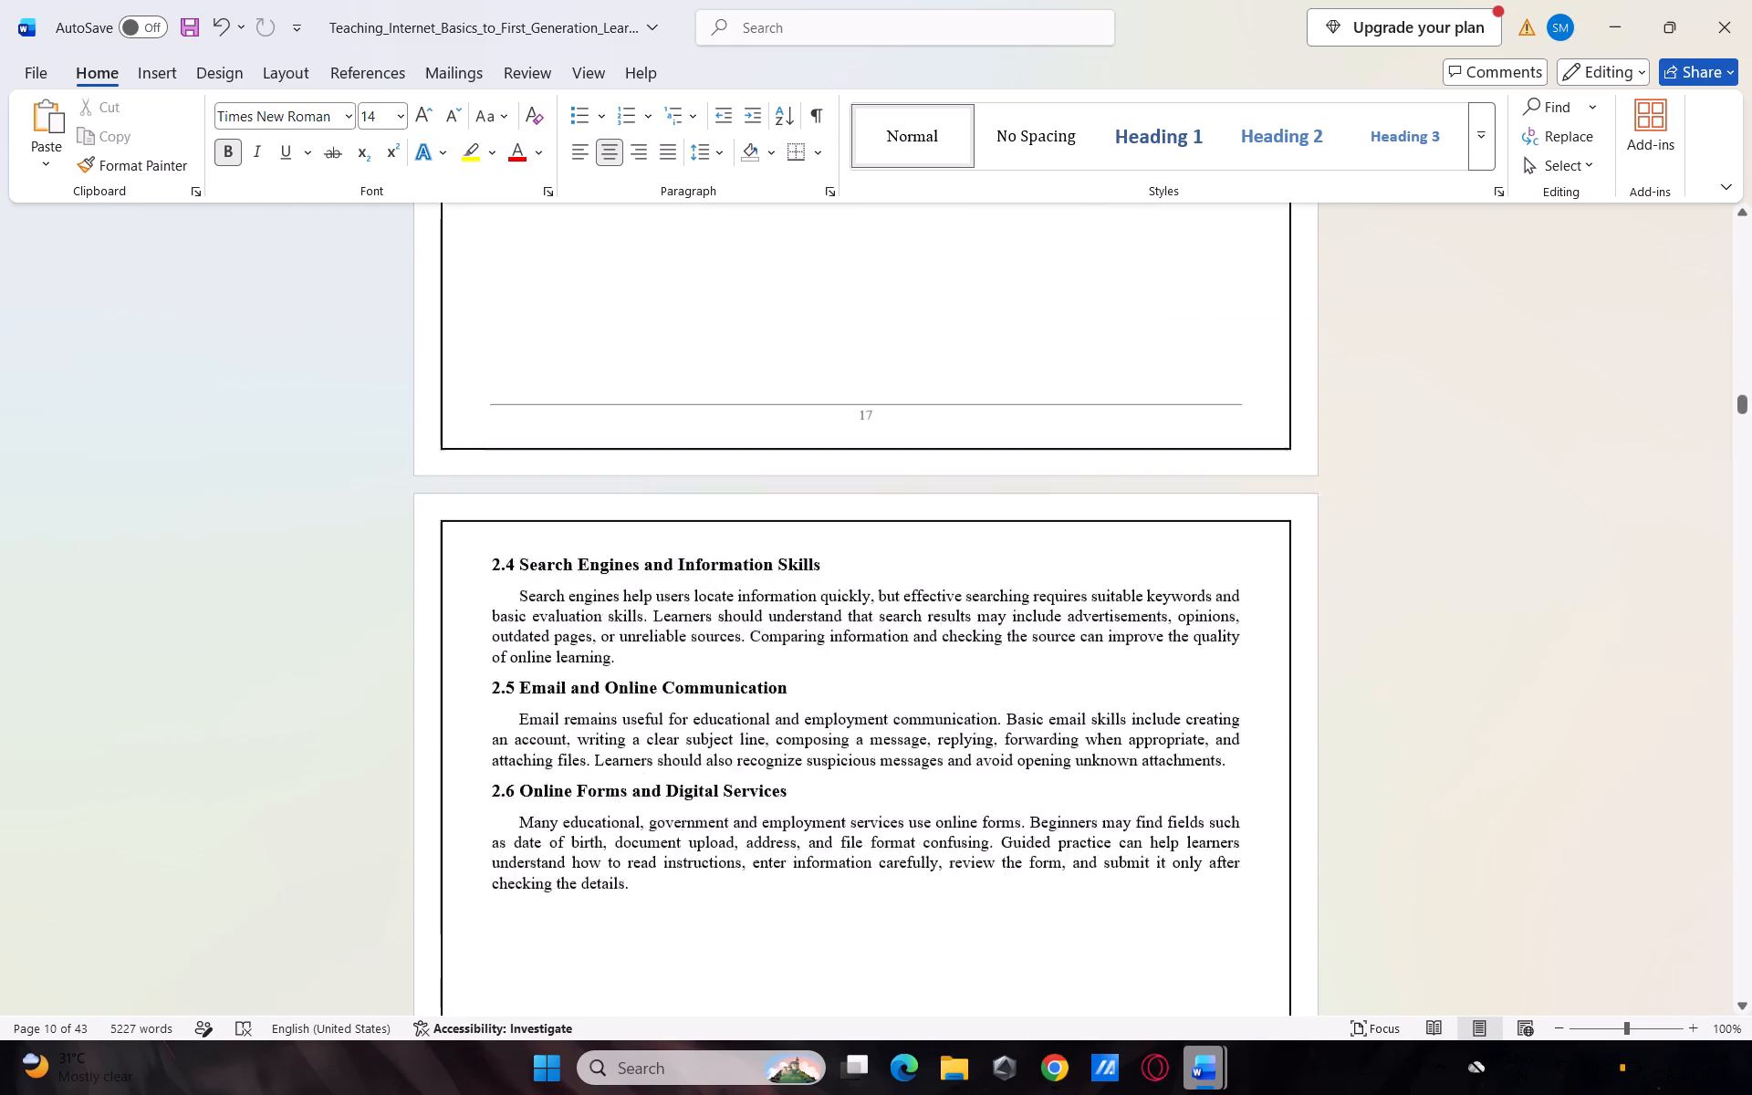
pyautogui.click(559, 541)
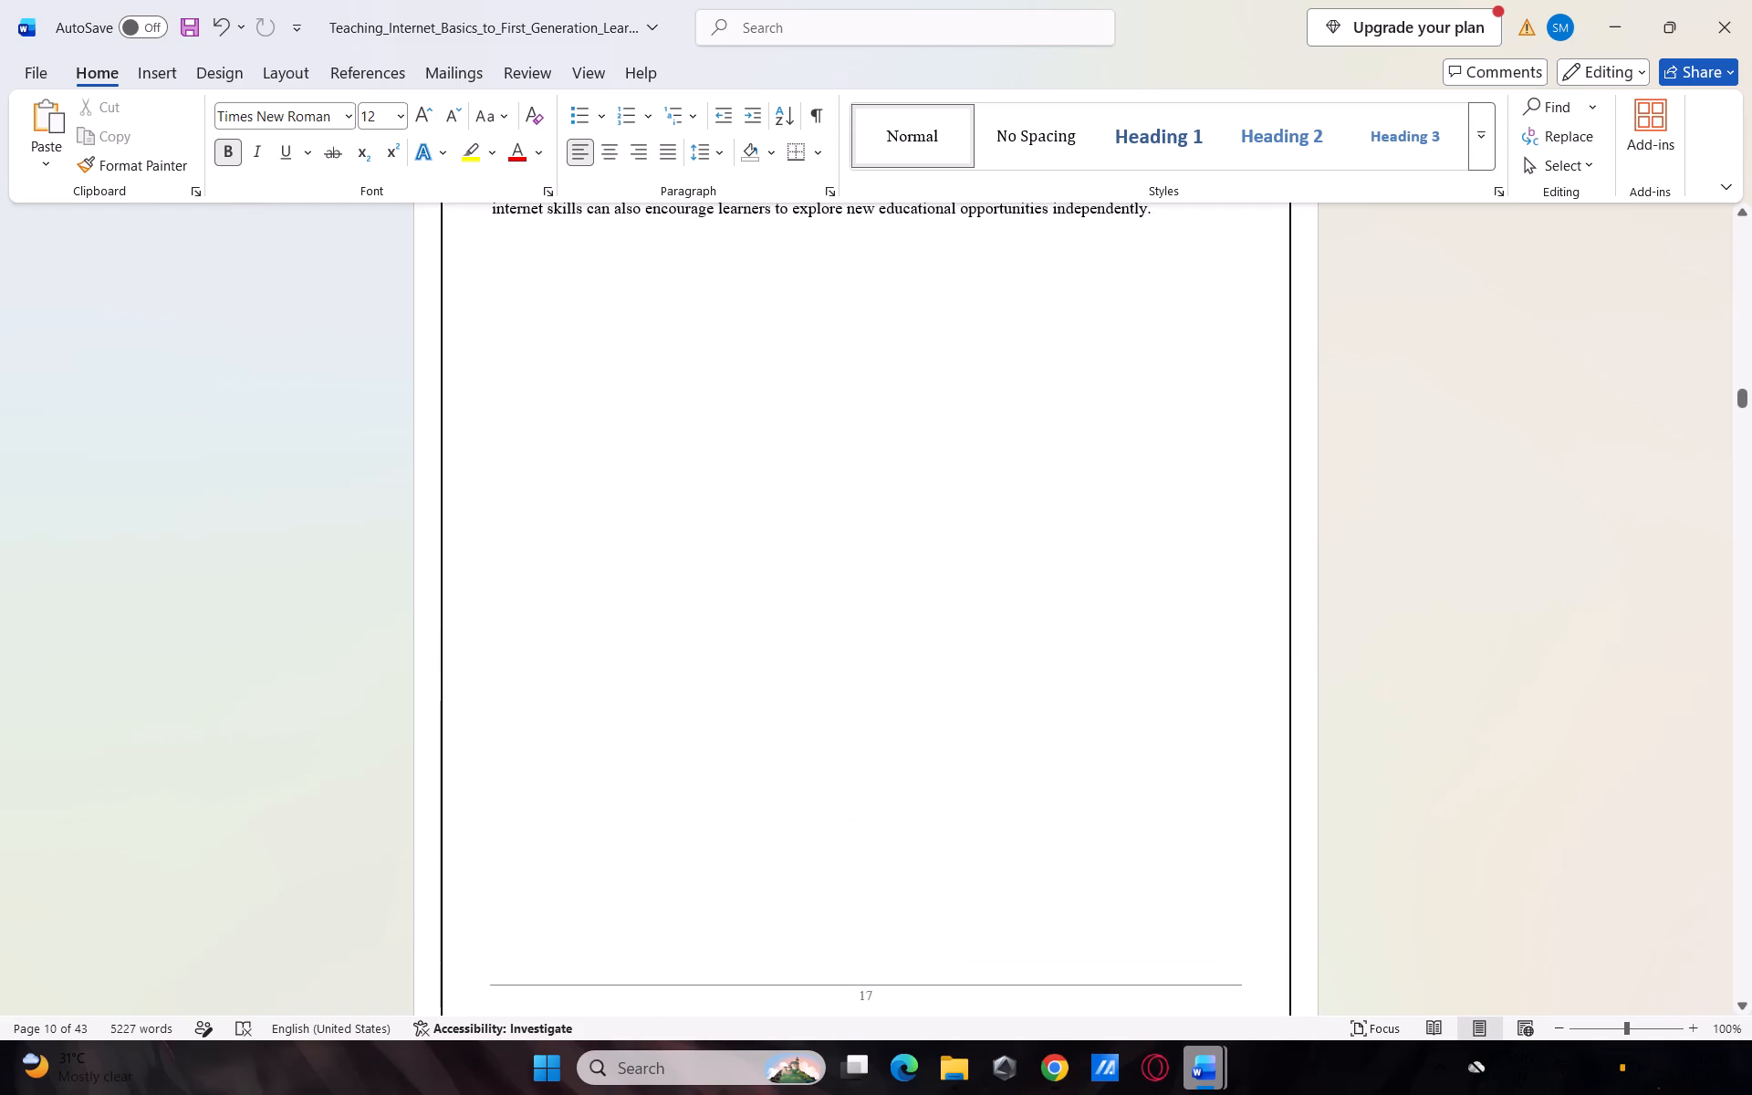
pyautogui.scroll(-10, 468, 712)
pyautogui.scroll(7, 532, 669)
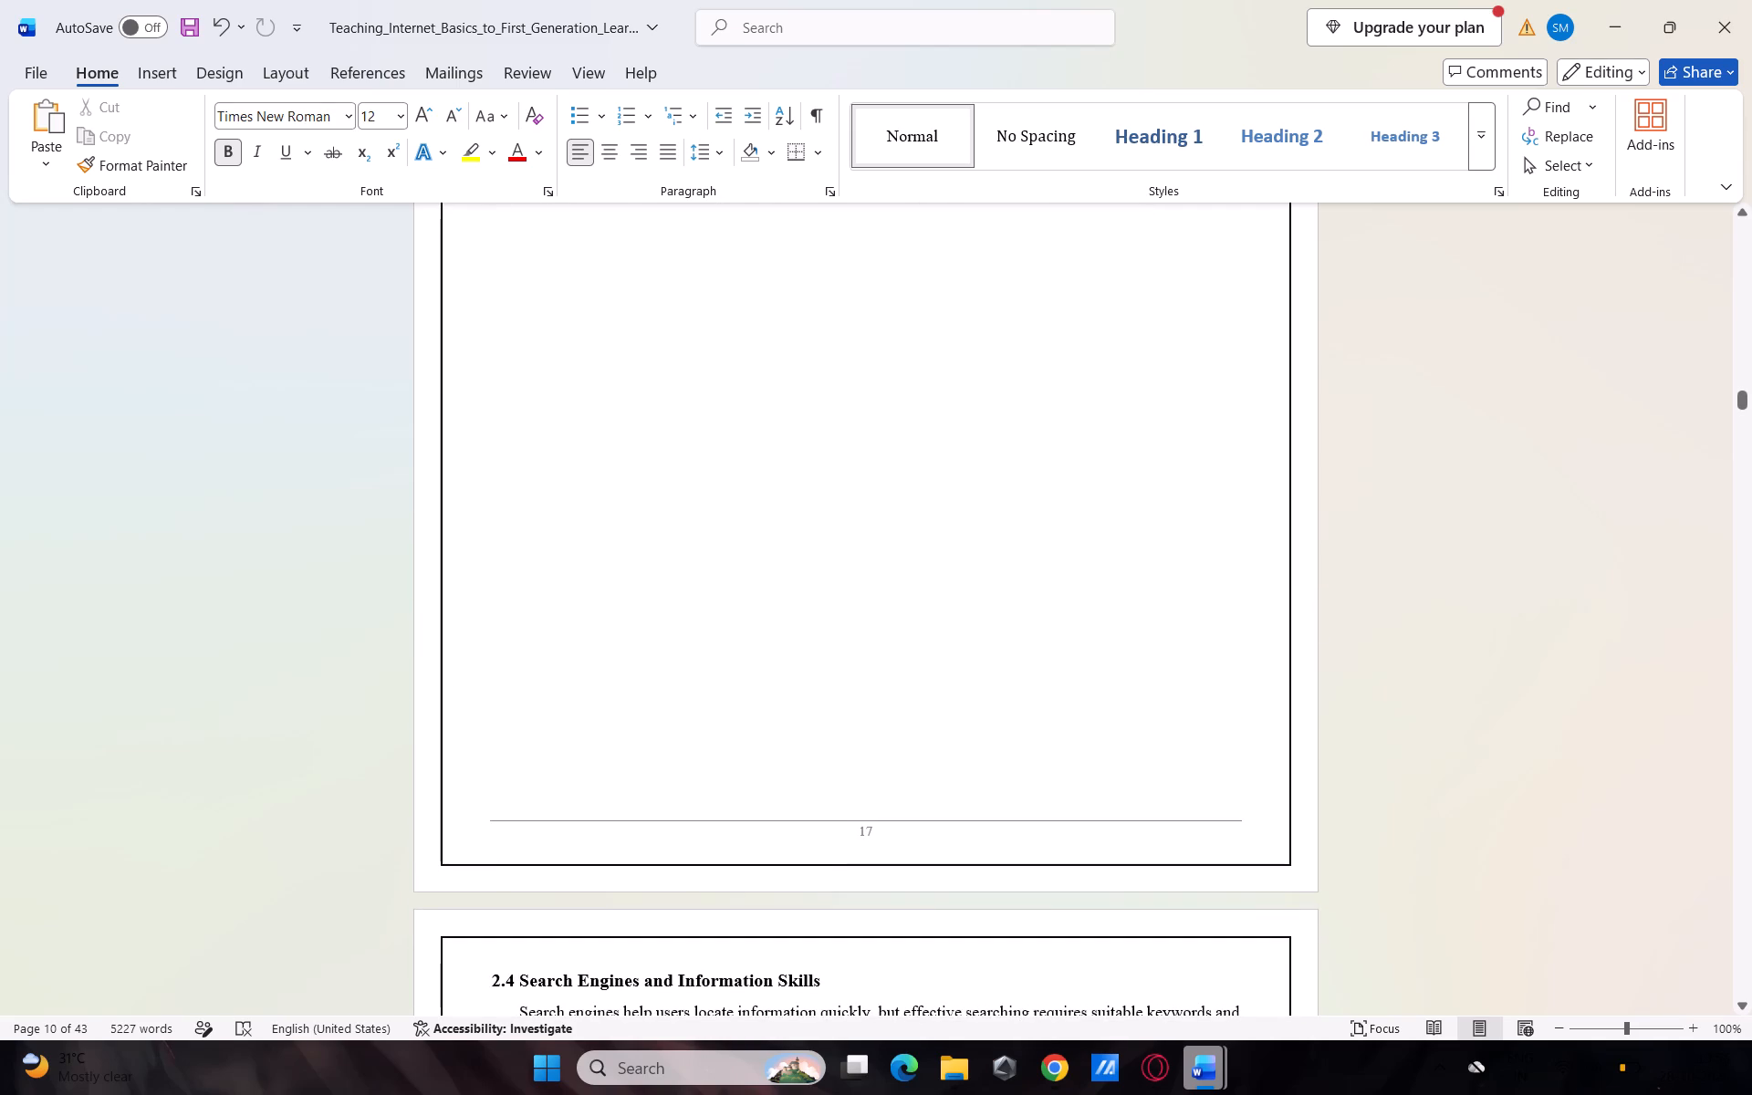
pyautogui.click(488, 968)
pyautogui.press('BackSpace')
pyautogui.press('BackSpace')
pyautogui.press('BackSpace')
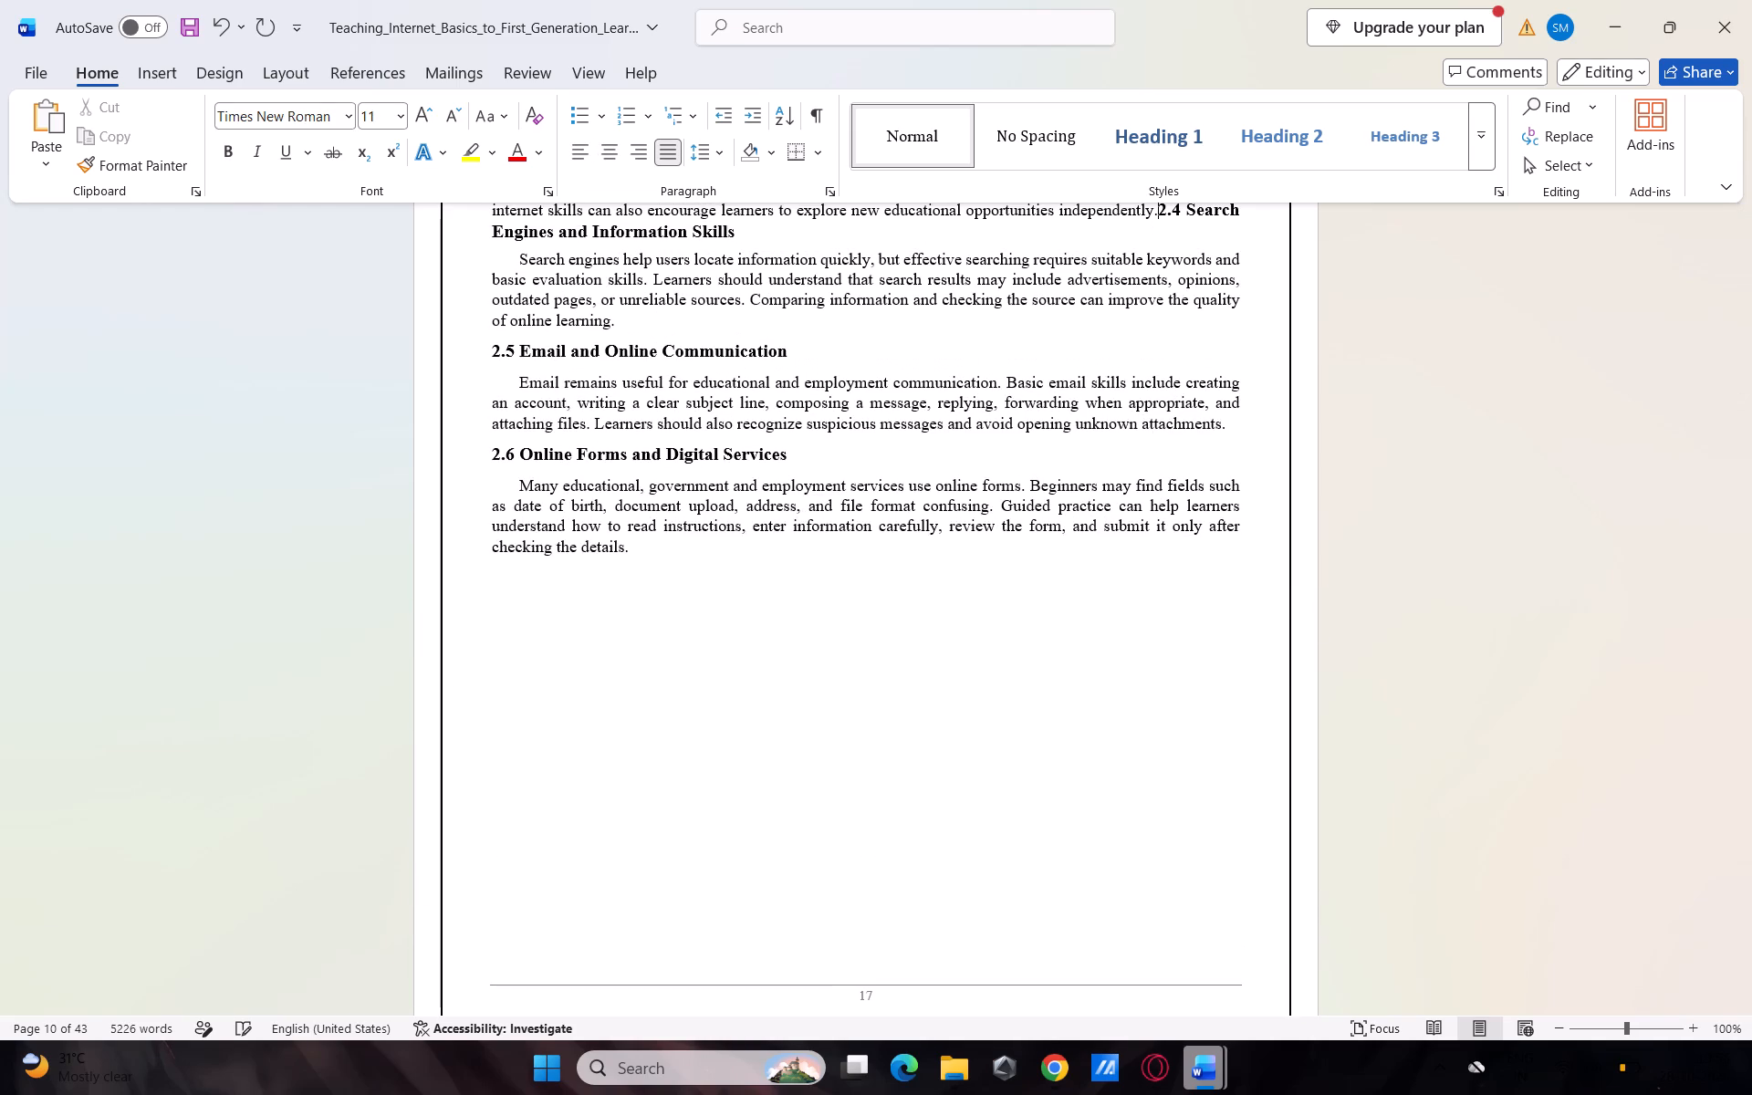
pyautogui.scroll(5, 546, 830)
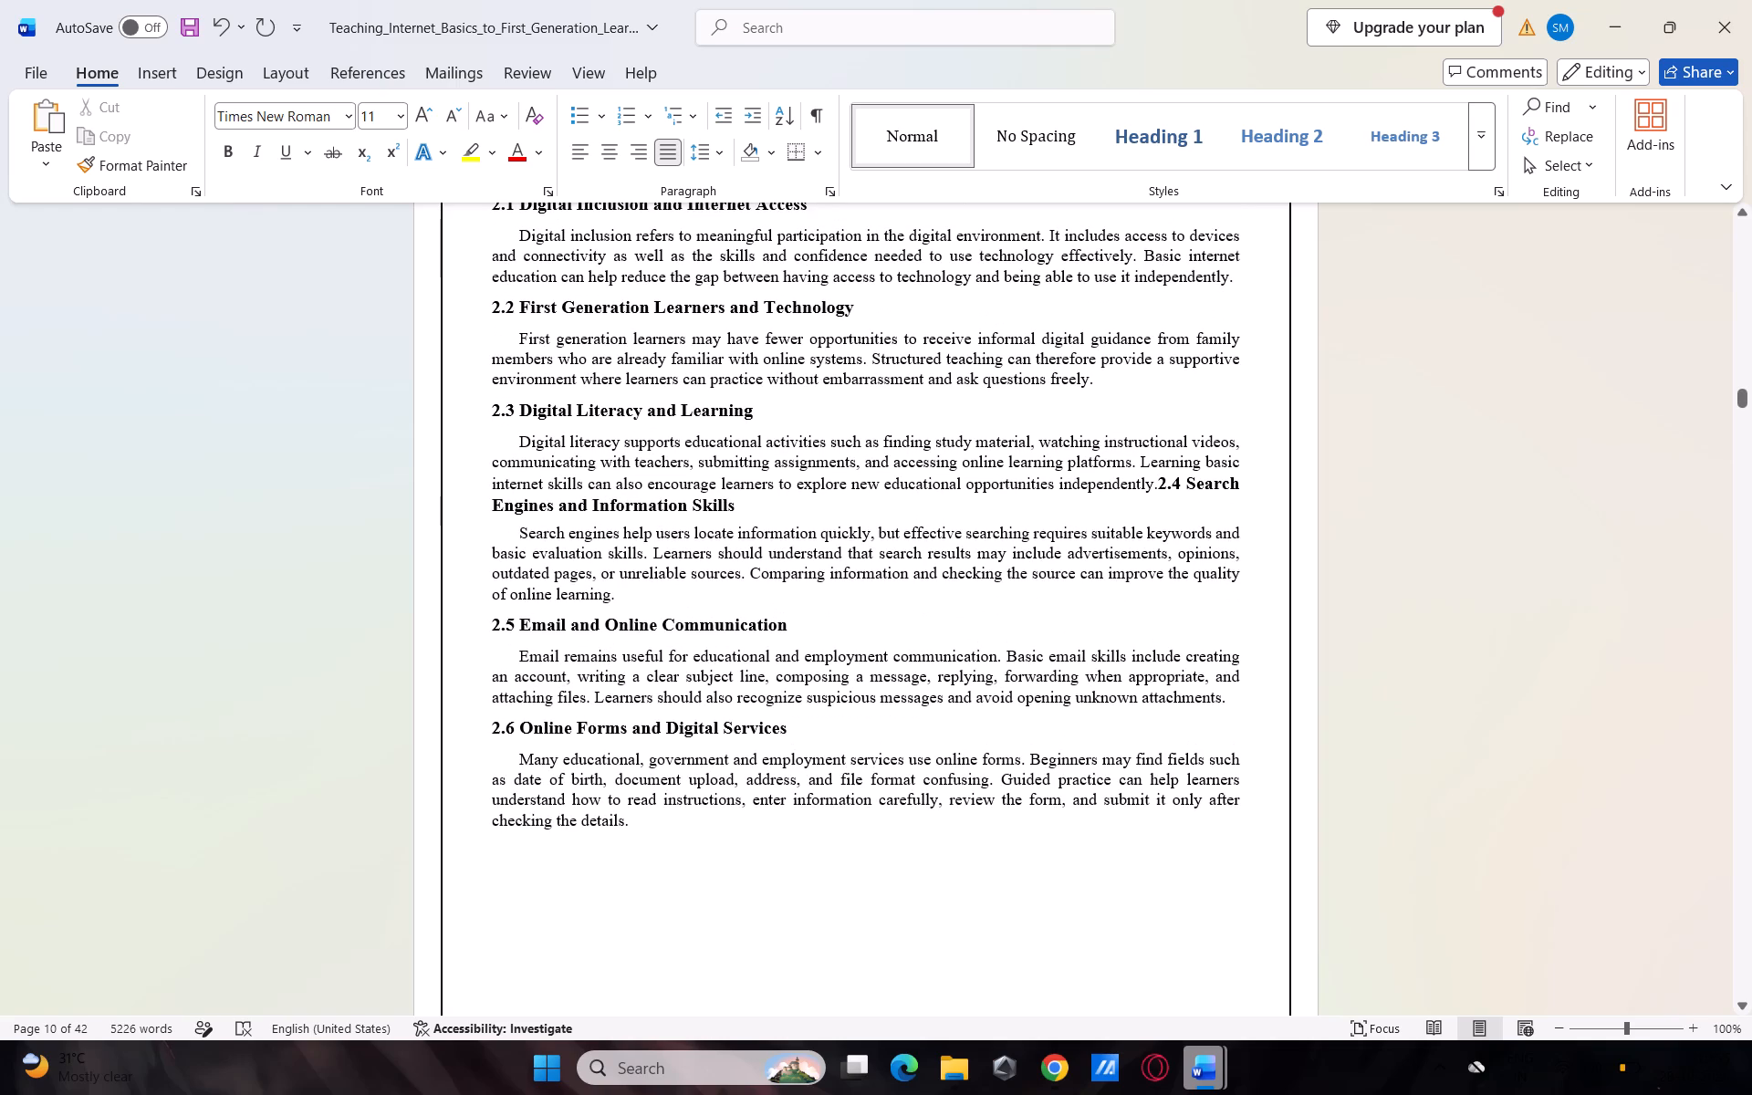
pyautogui.hotkey('ctrl', 'z')
# Remove the break before the second 2.9 Role of Internet Skills in Education and Employability heading so it follows the preceding 2.9 paragraph.
pyautogui.scroll(-13, 738, 859)
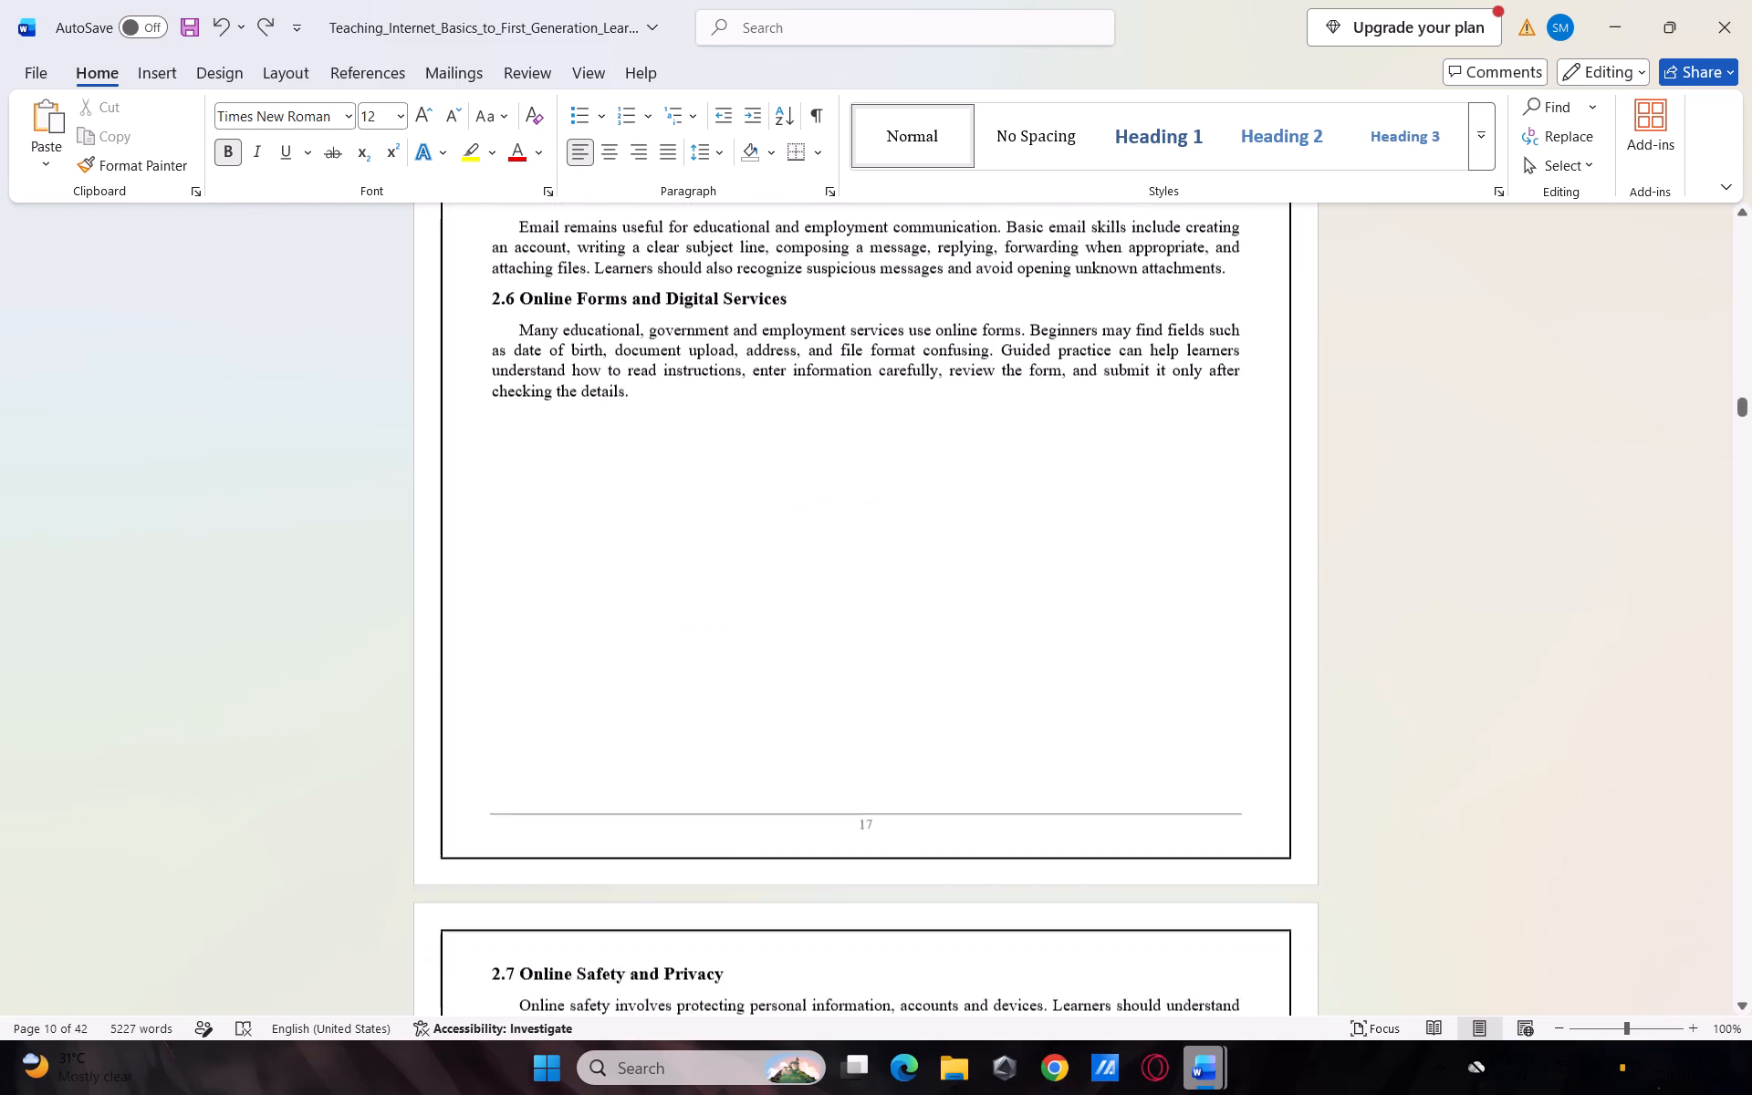
pyautogui.scroll(-14, 717, 724)
pyautogui.scroll(5, 731, 718)
pyautogui.scroll(-17, 731, 717)
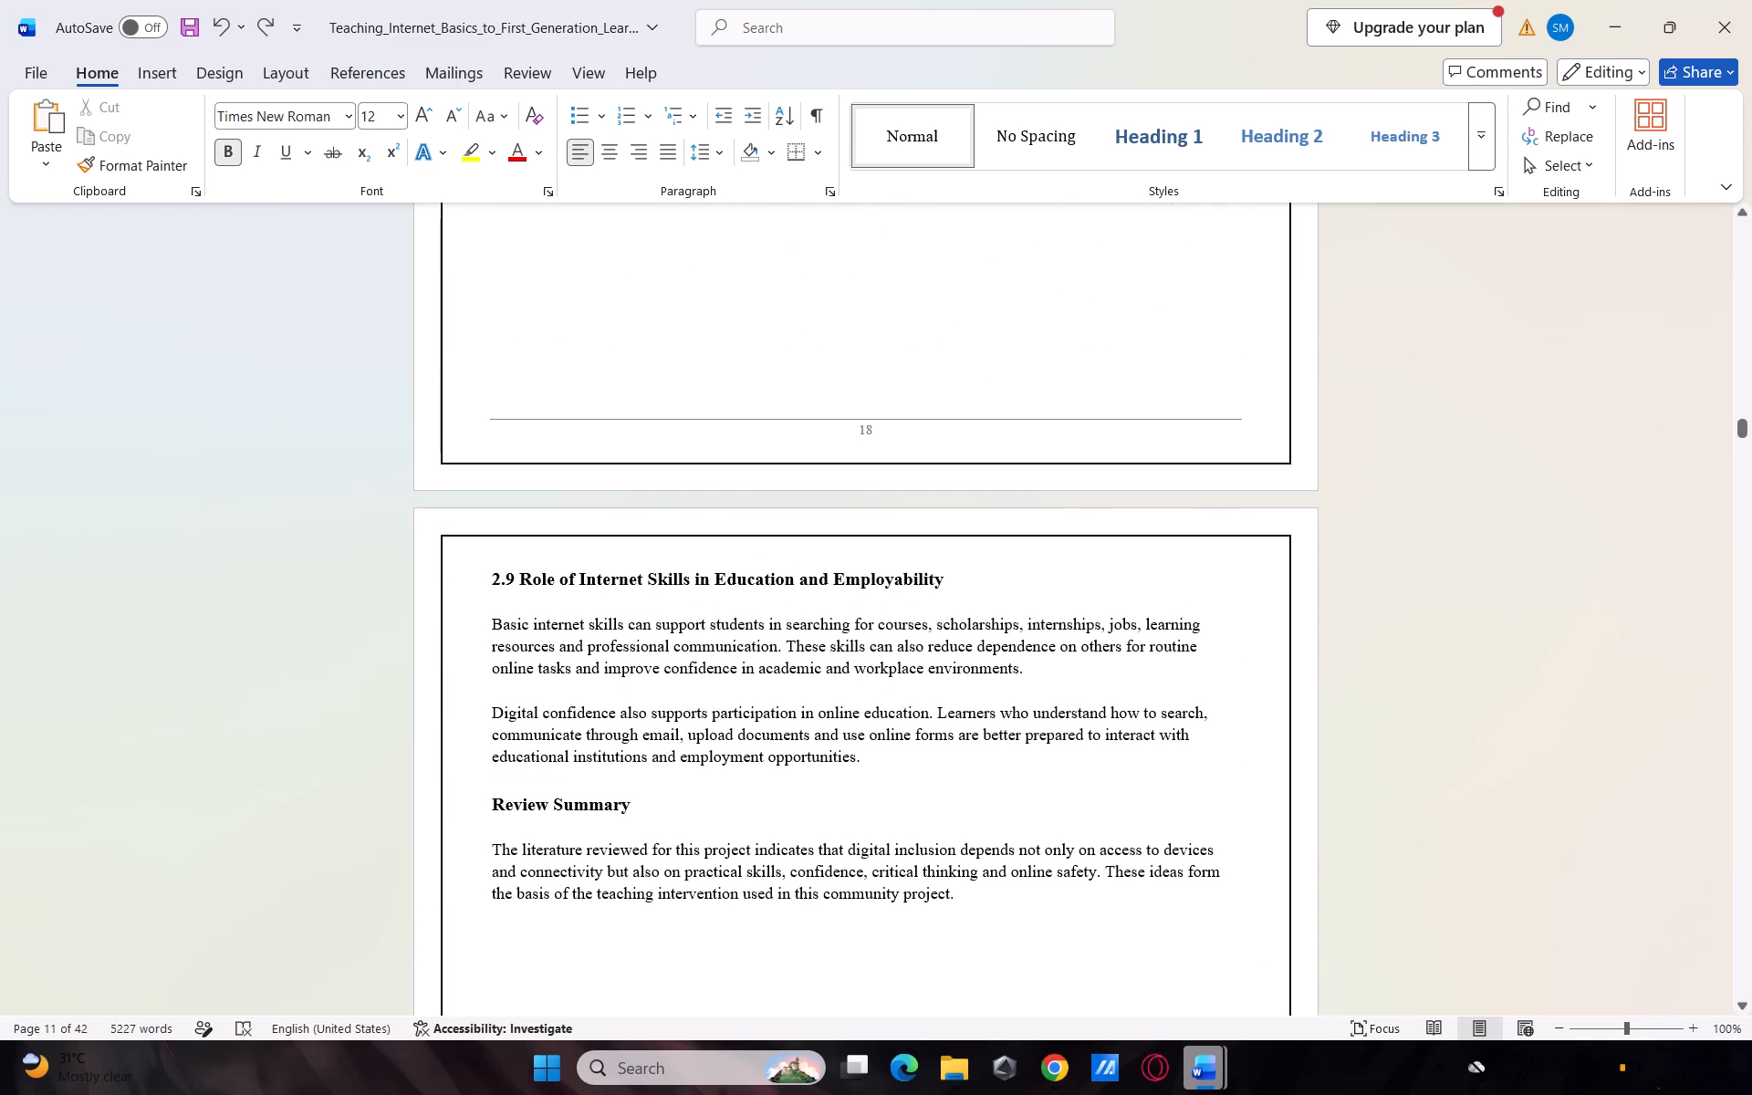
pyautogui.scroll(19, 532, 636)
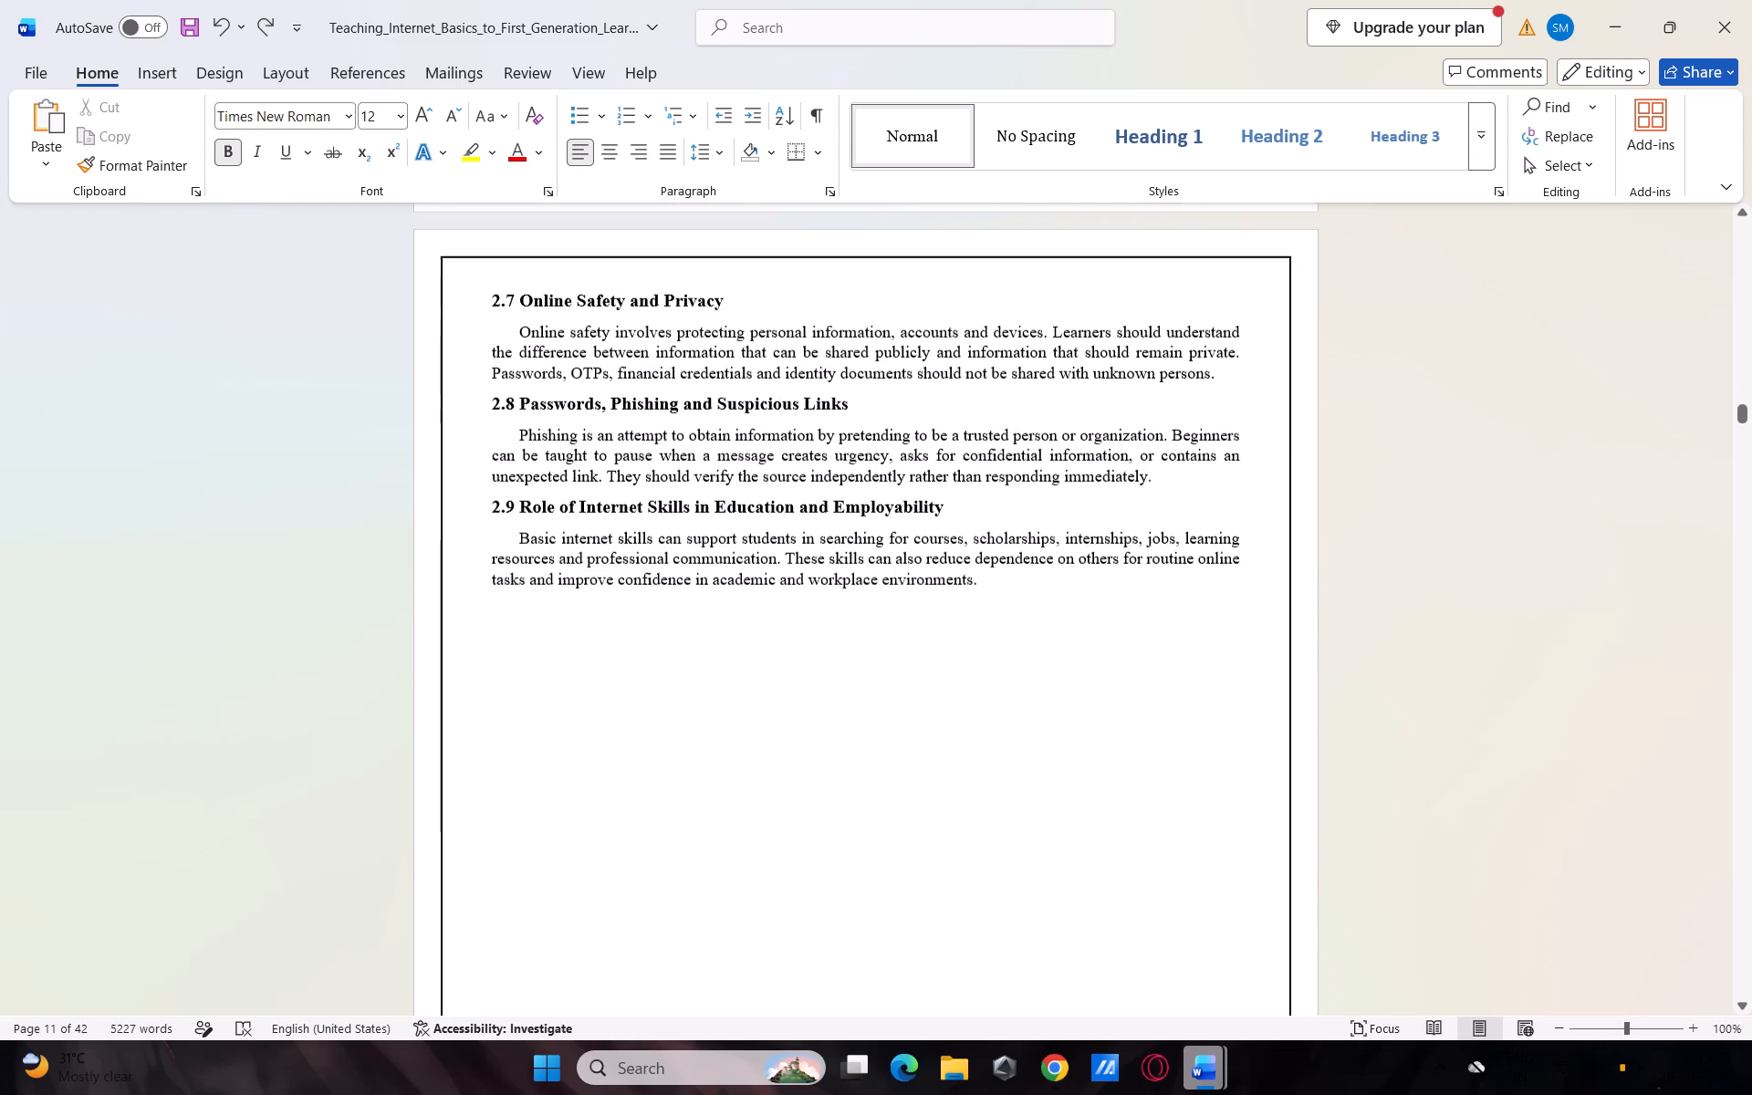
pyautogui.click(560, 640)
pyautogui.scroll(-20, 699, 687)
pyautogui.scroll(-1, 699, 687)
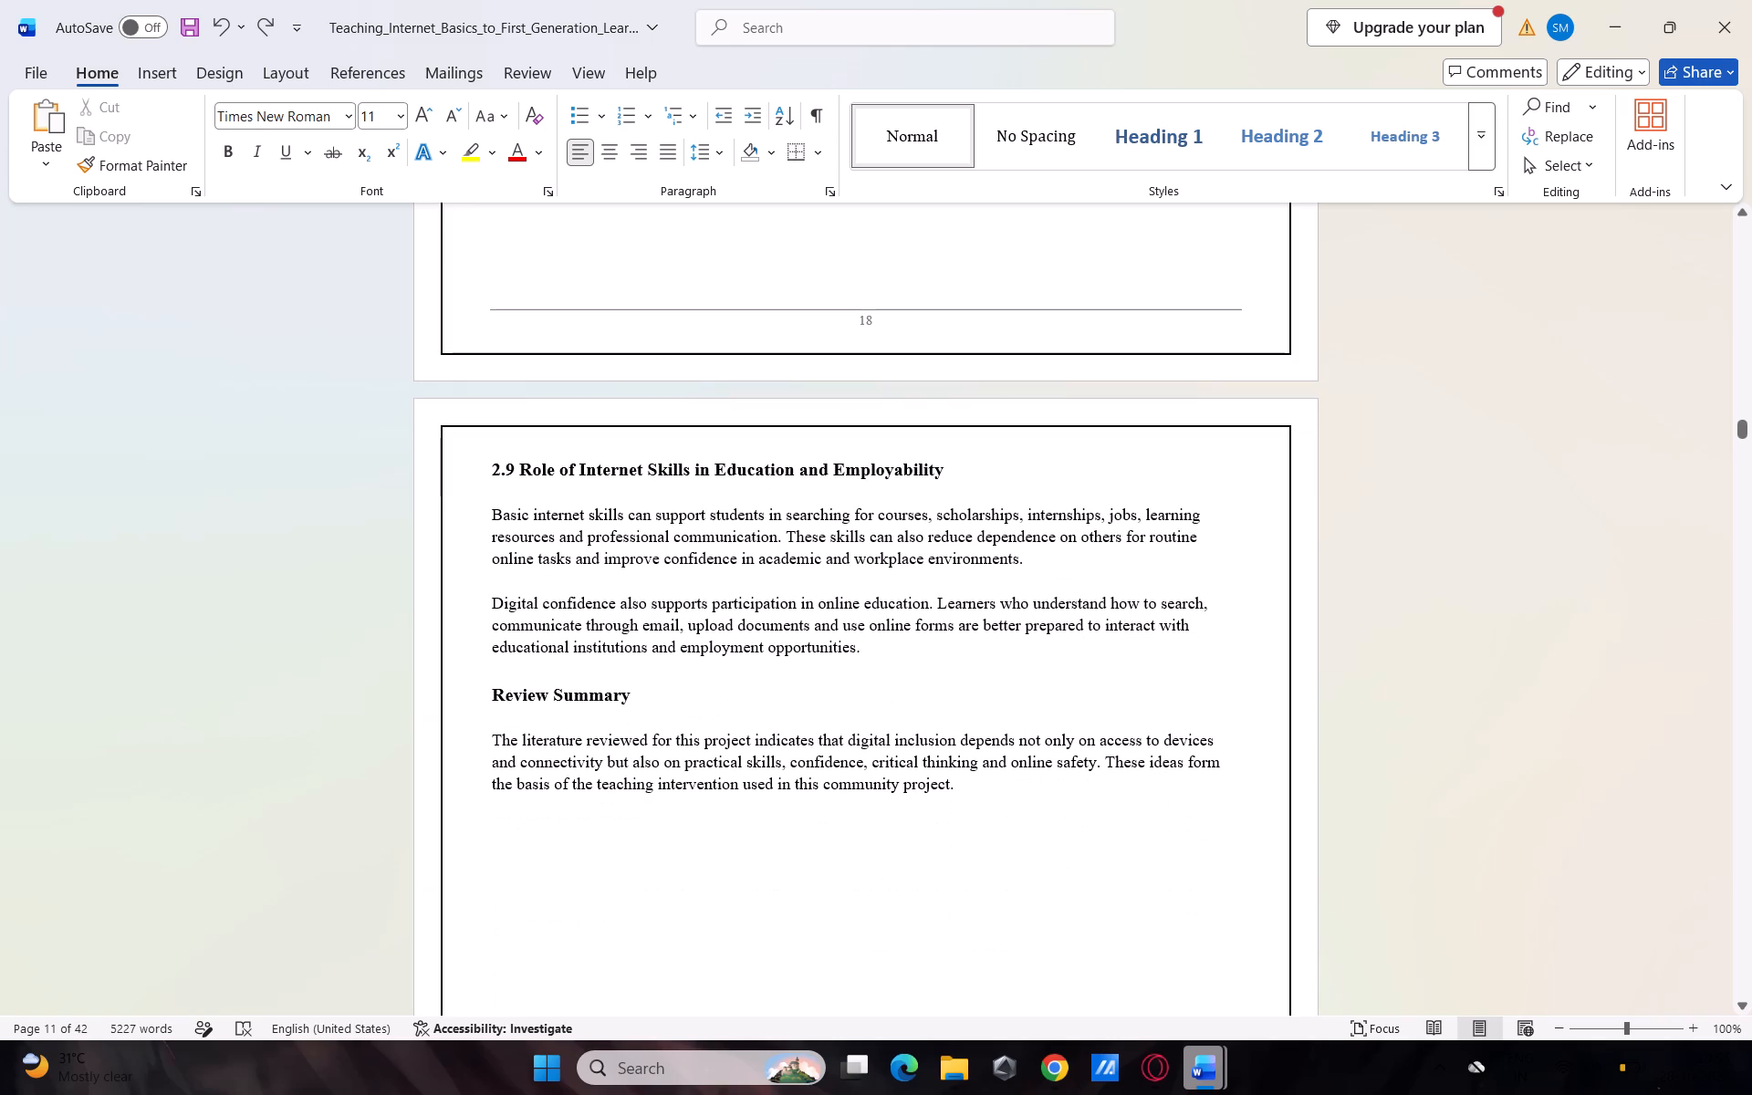
pyautogui.click(485, 465)
pyautogui.press('BackSpace')
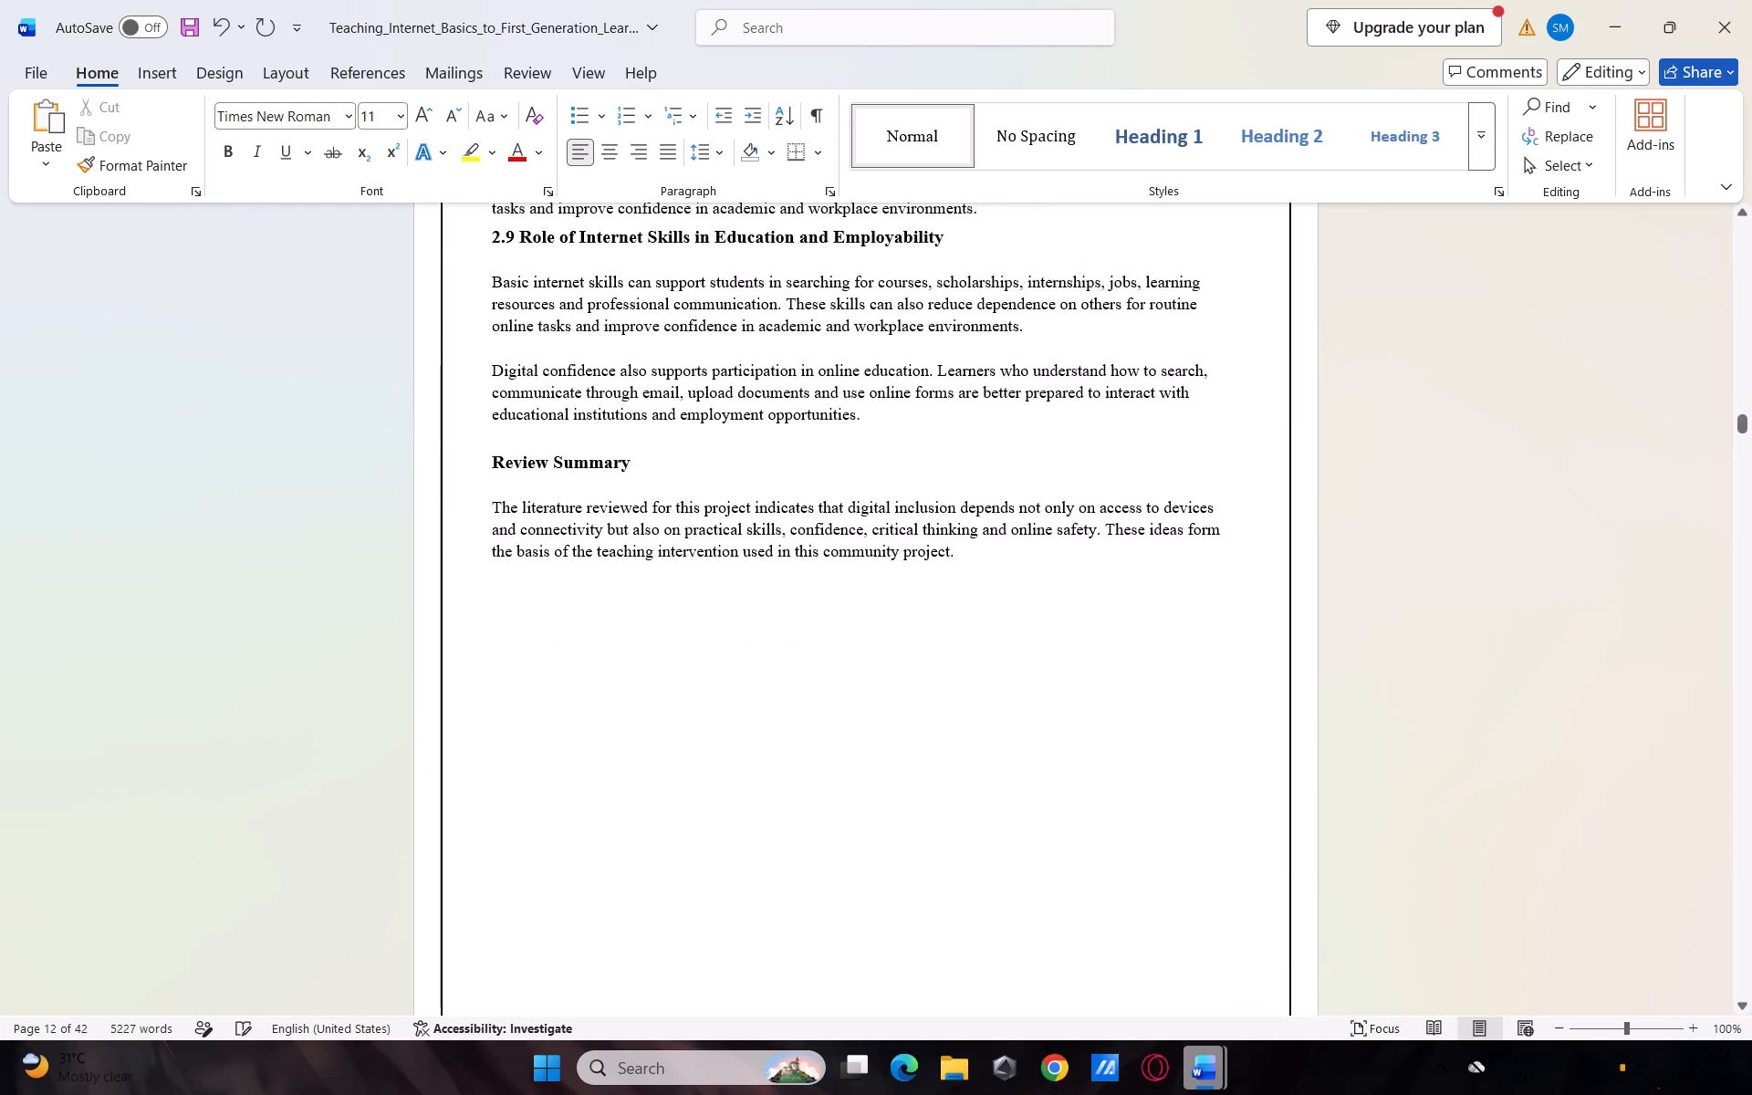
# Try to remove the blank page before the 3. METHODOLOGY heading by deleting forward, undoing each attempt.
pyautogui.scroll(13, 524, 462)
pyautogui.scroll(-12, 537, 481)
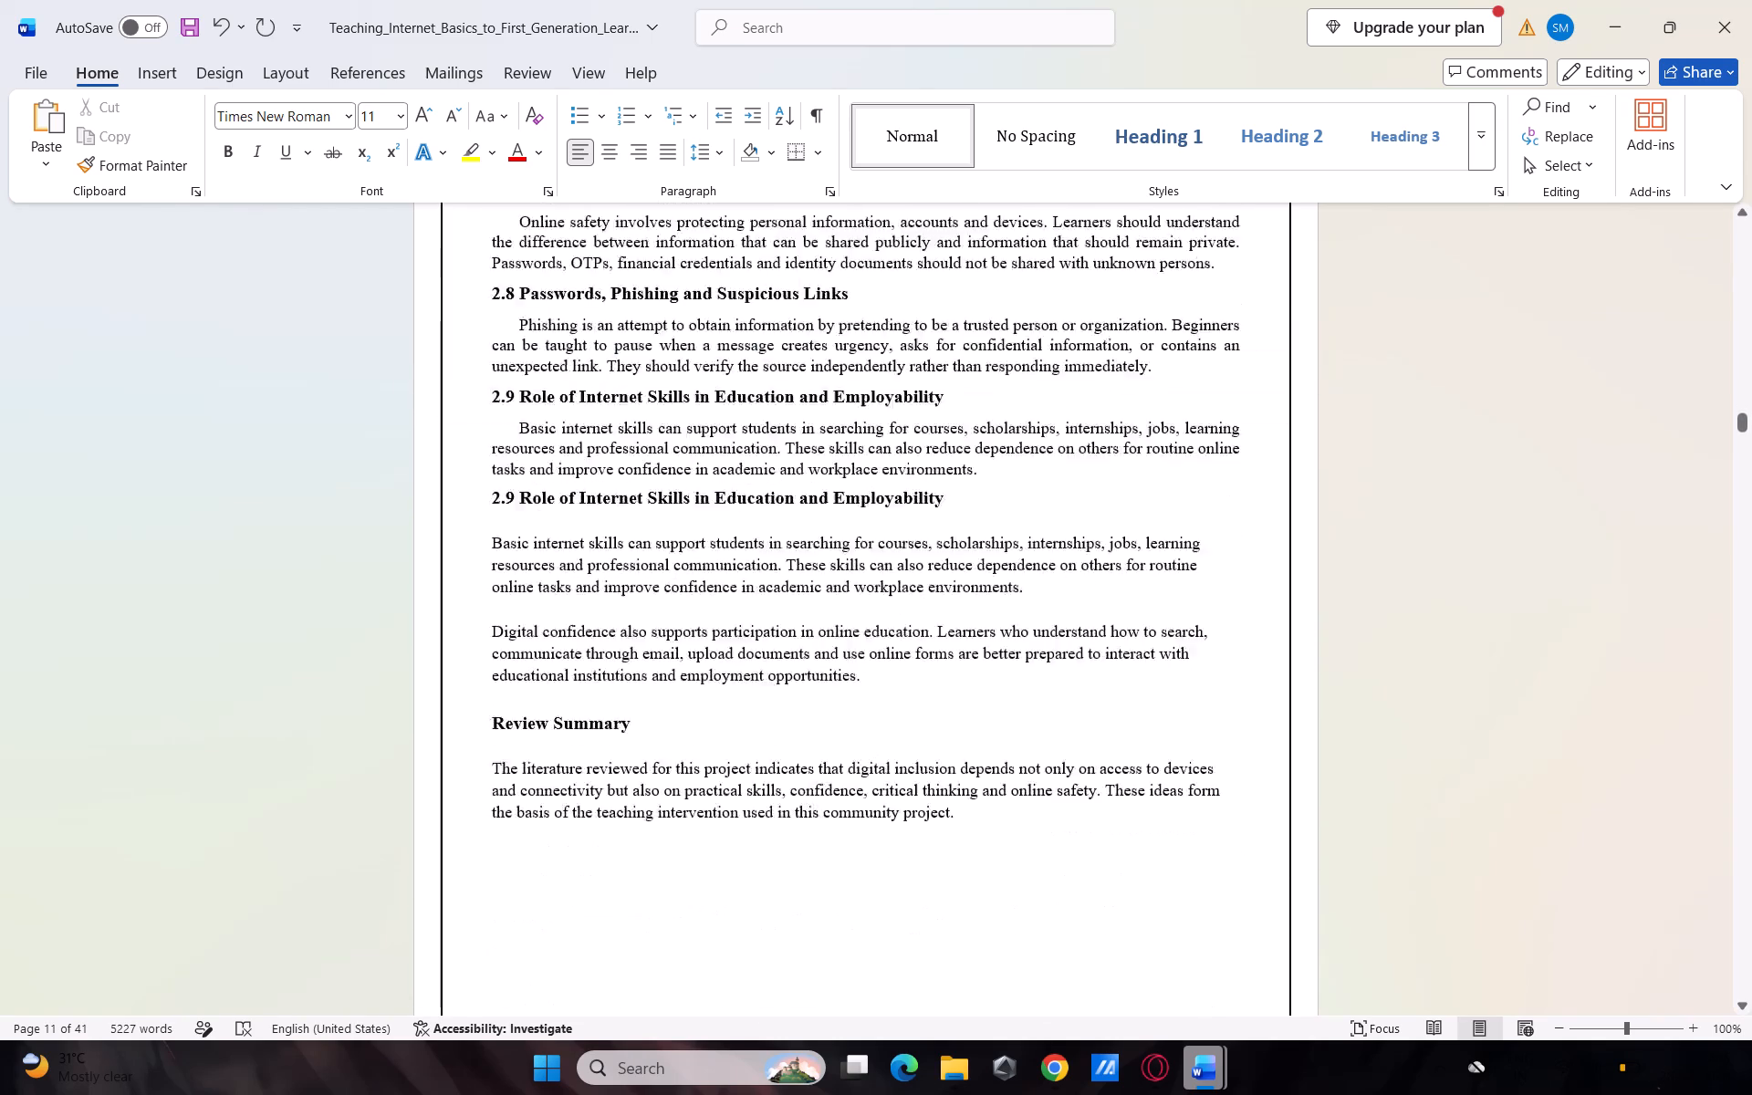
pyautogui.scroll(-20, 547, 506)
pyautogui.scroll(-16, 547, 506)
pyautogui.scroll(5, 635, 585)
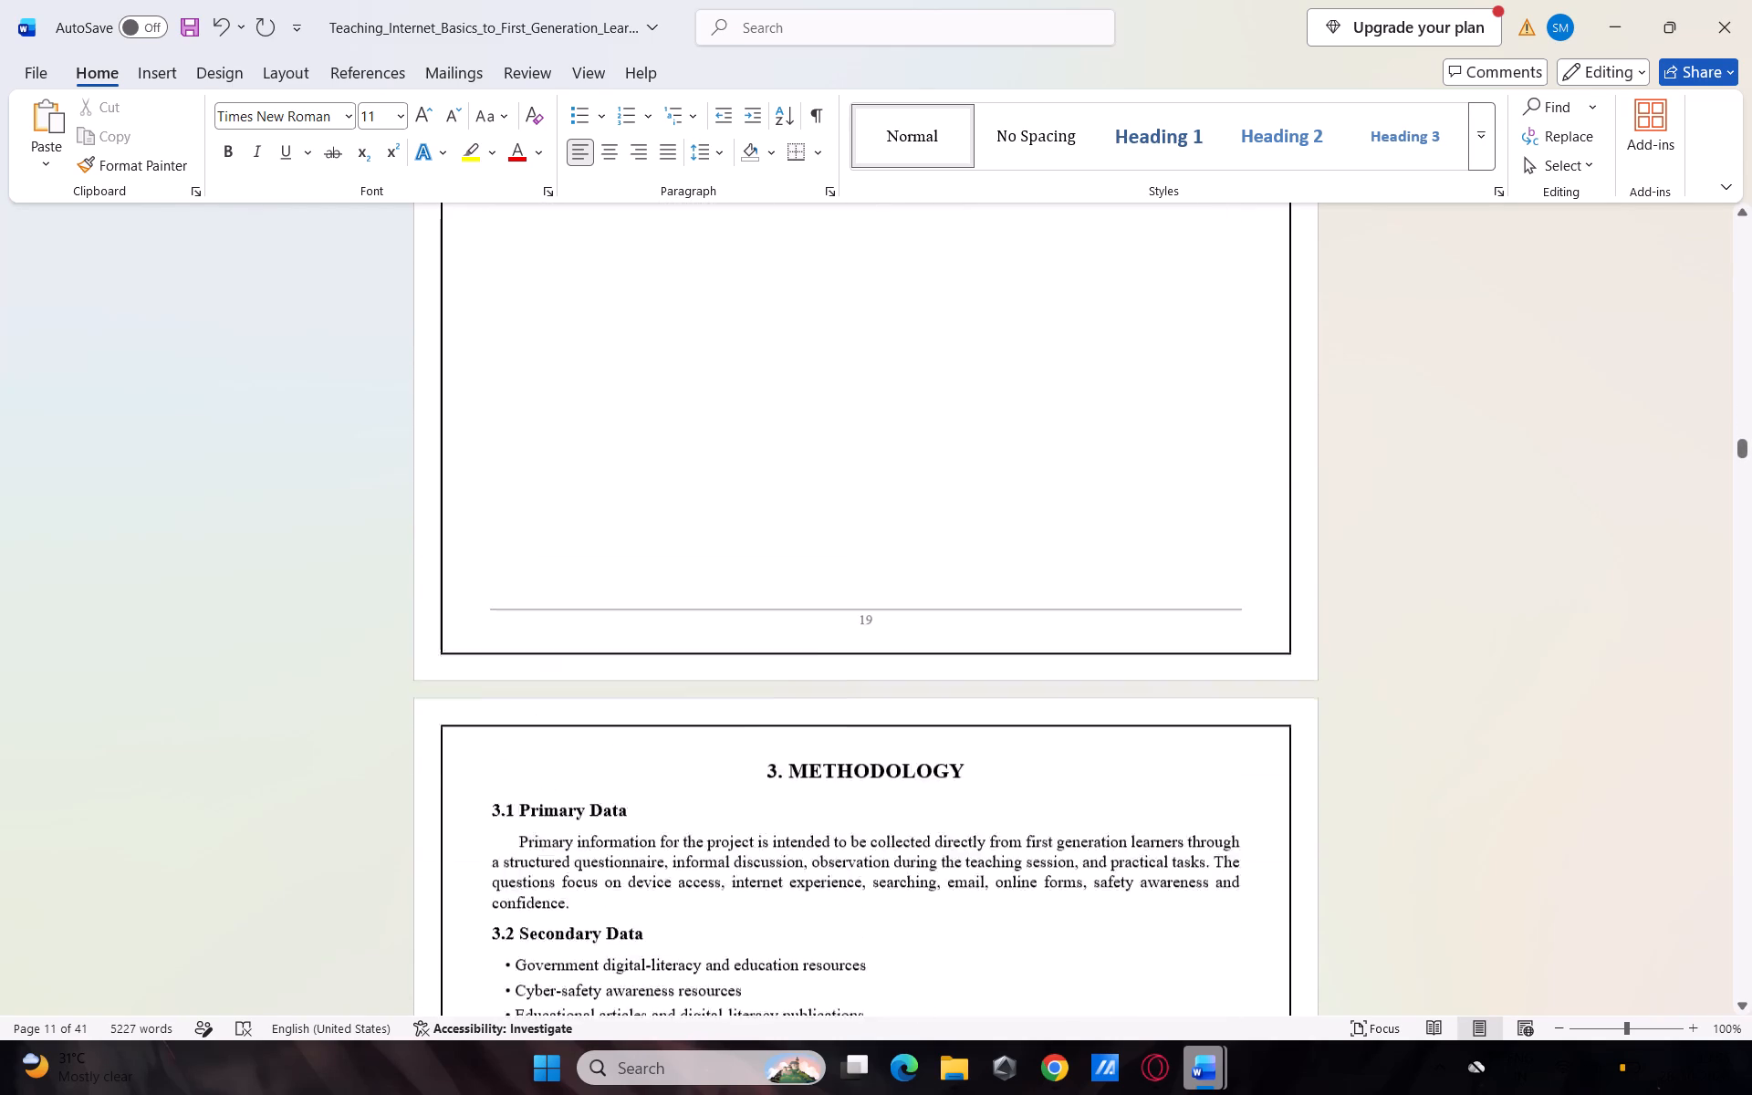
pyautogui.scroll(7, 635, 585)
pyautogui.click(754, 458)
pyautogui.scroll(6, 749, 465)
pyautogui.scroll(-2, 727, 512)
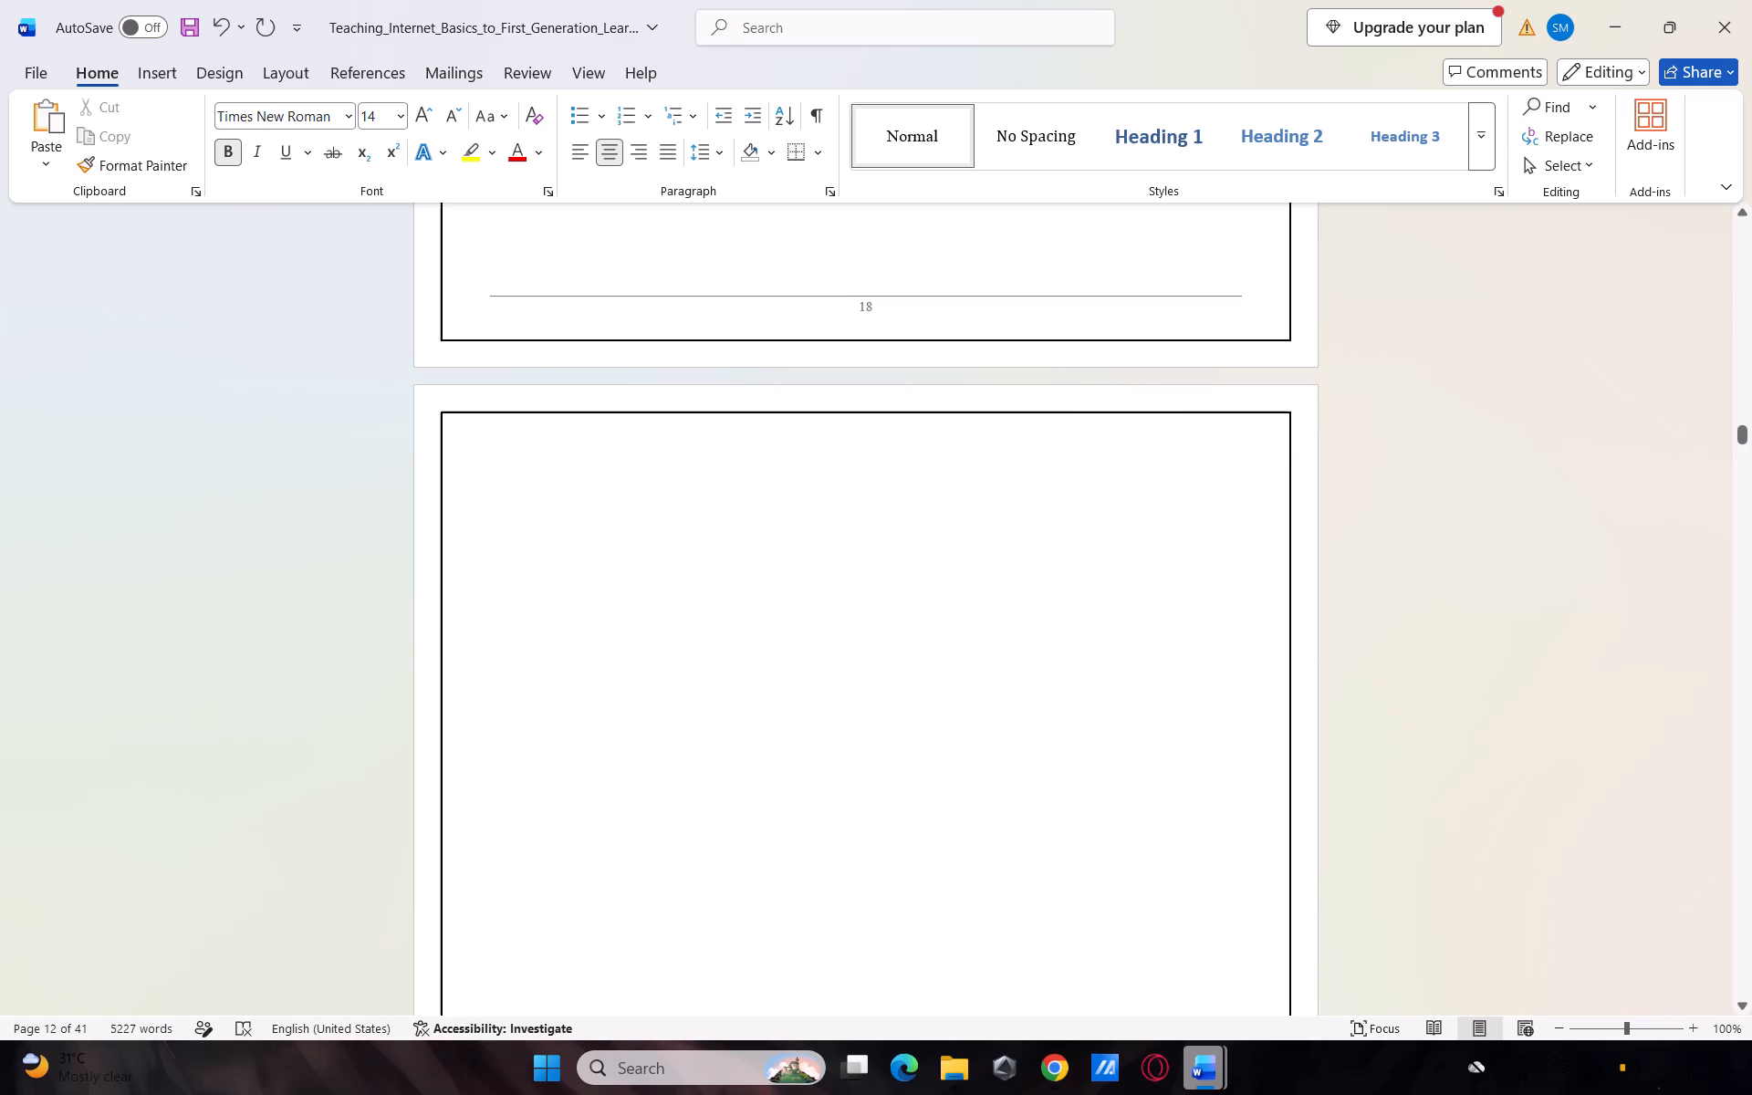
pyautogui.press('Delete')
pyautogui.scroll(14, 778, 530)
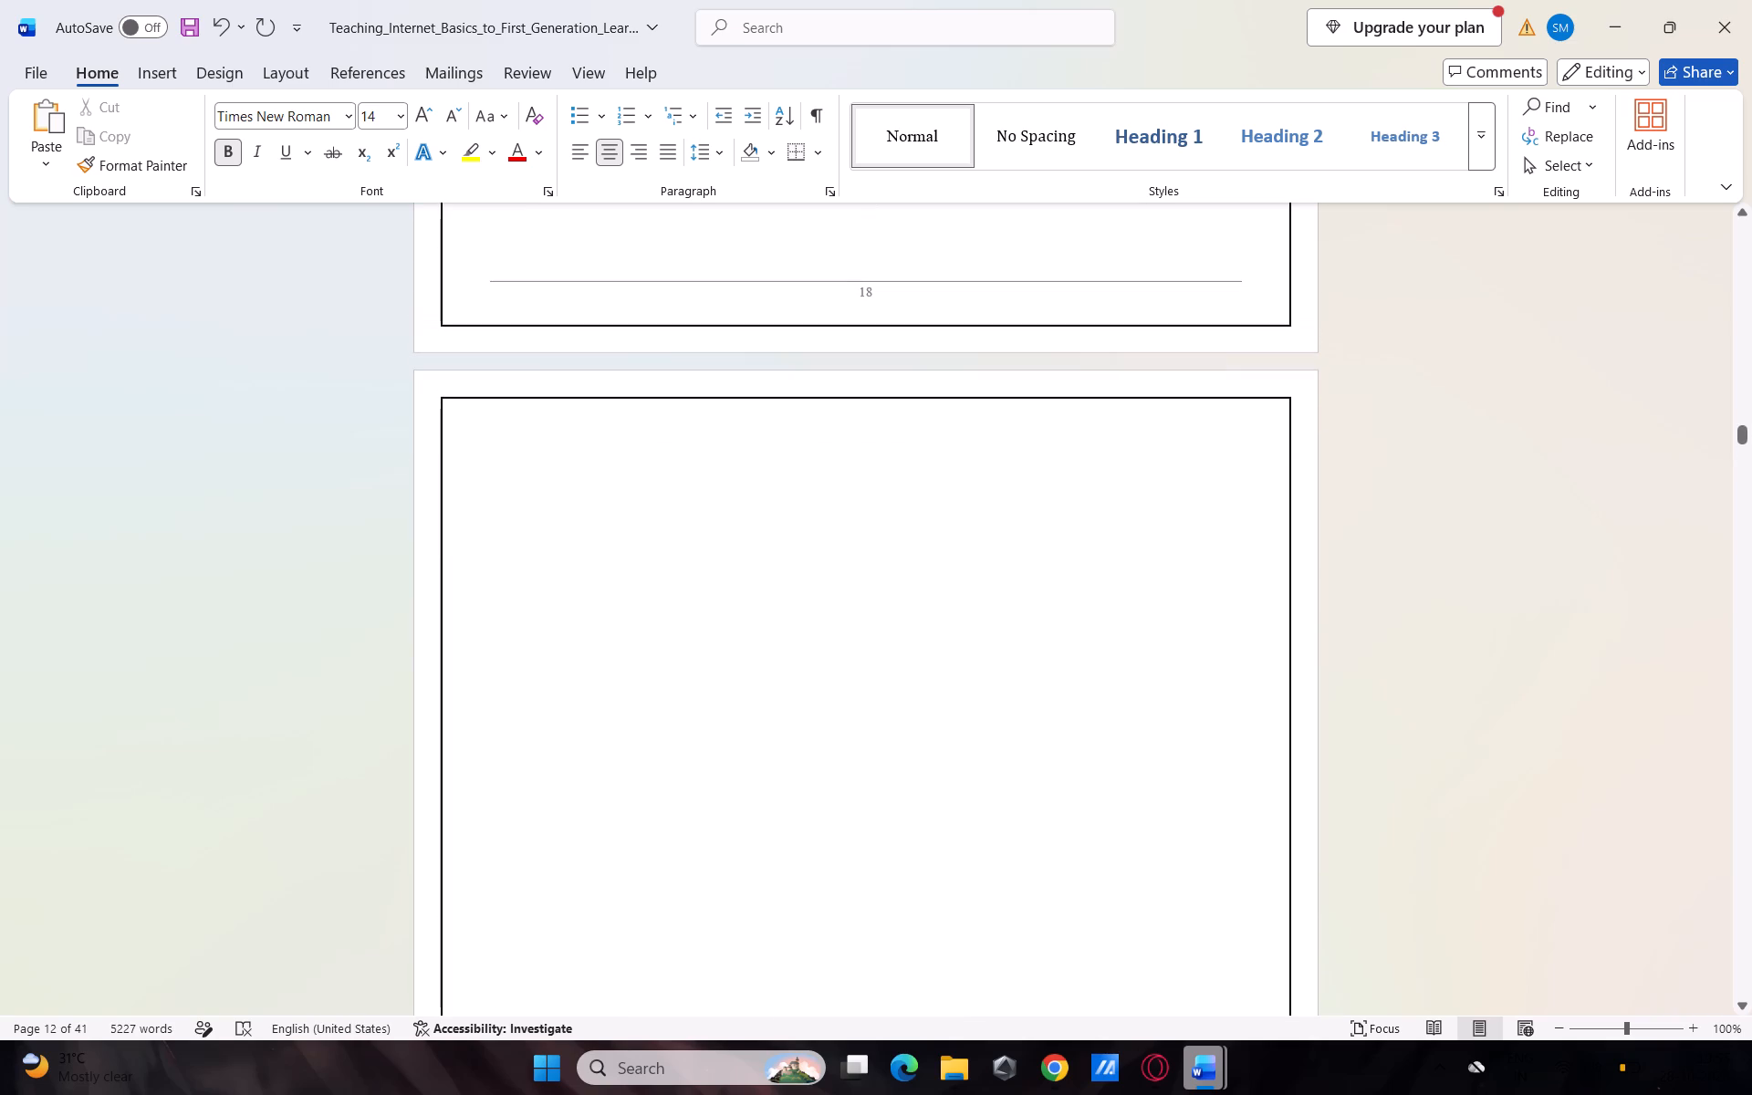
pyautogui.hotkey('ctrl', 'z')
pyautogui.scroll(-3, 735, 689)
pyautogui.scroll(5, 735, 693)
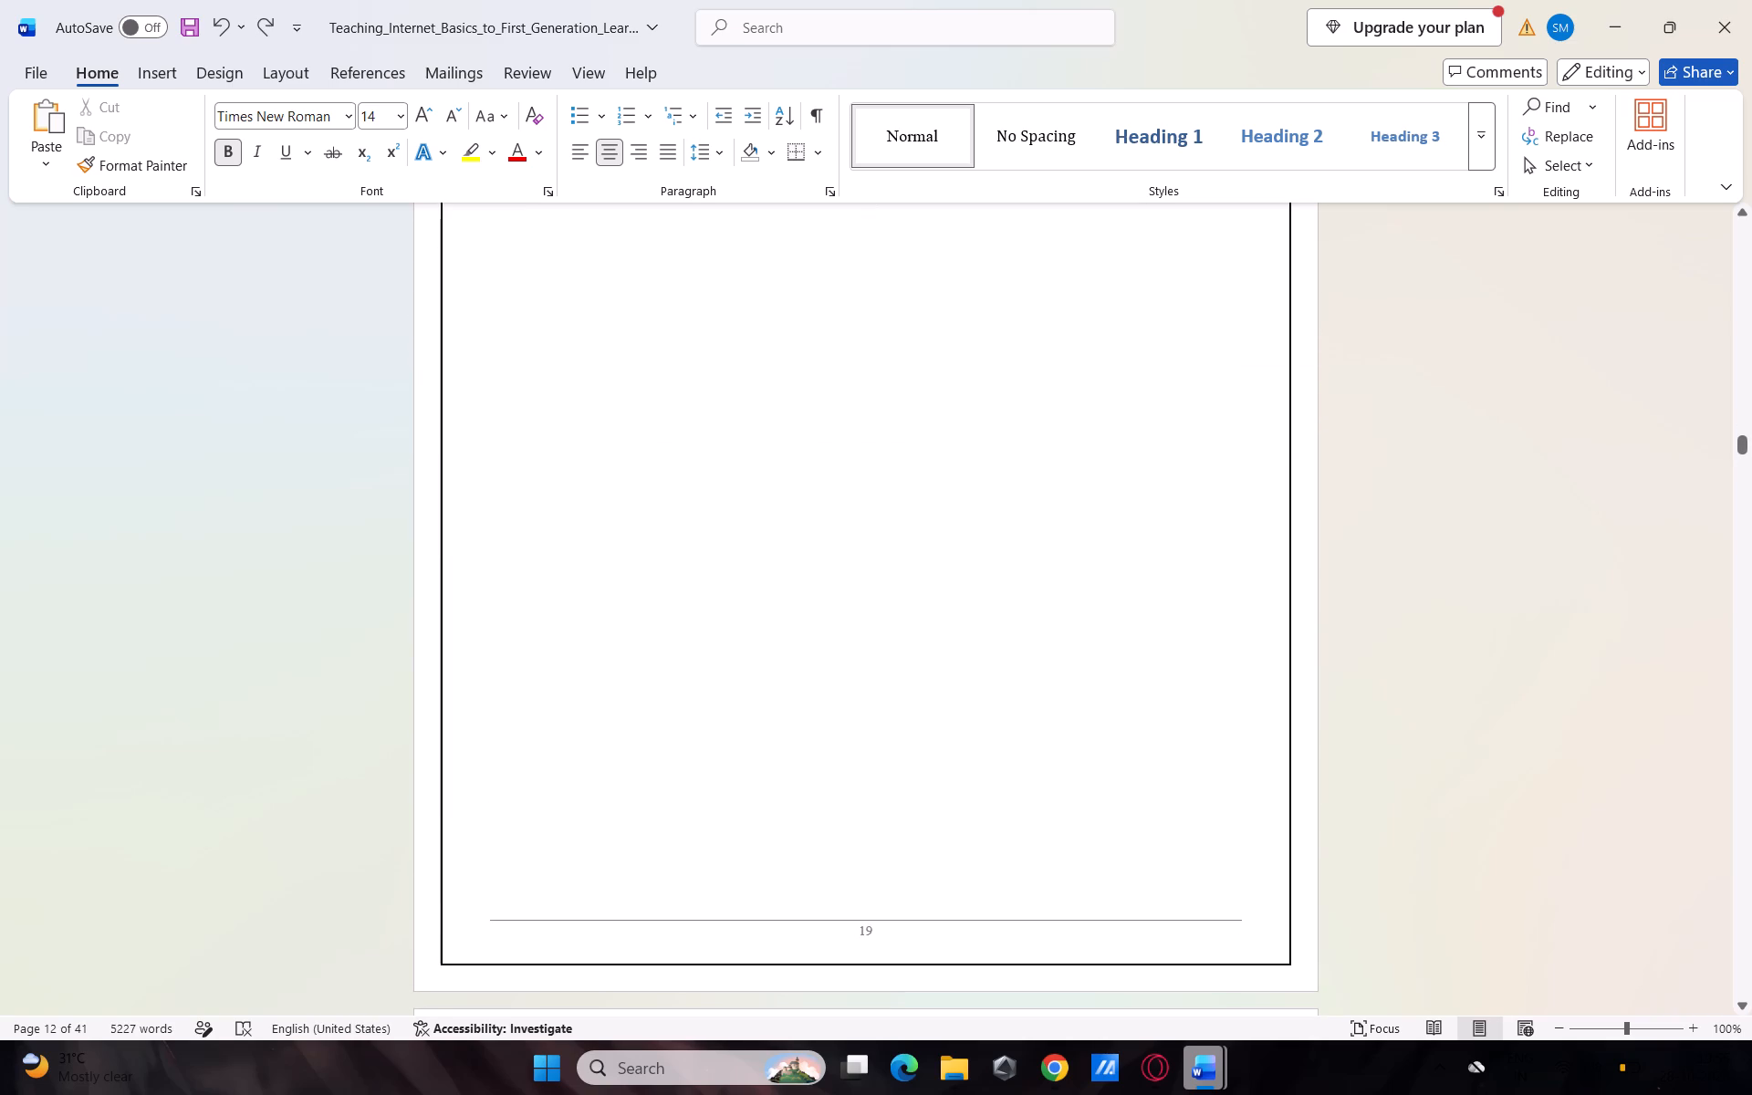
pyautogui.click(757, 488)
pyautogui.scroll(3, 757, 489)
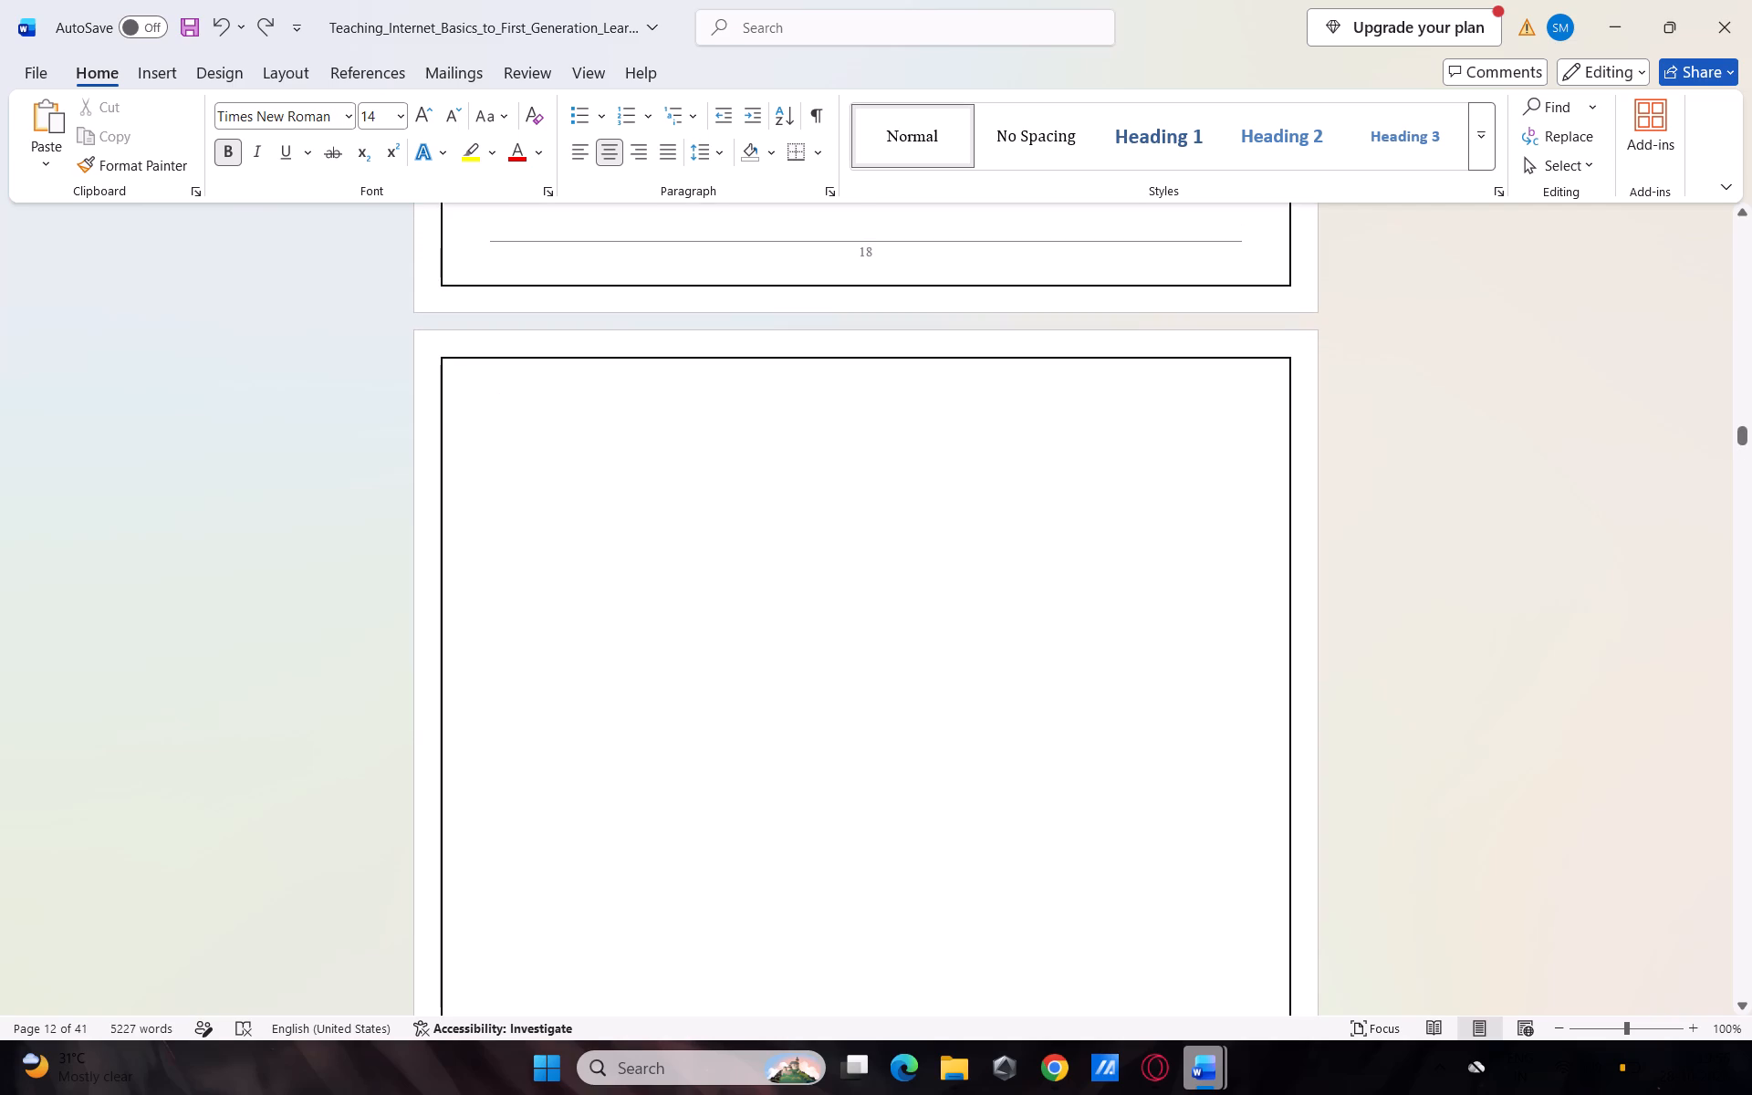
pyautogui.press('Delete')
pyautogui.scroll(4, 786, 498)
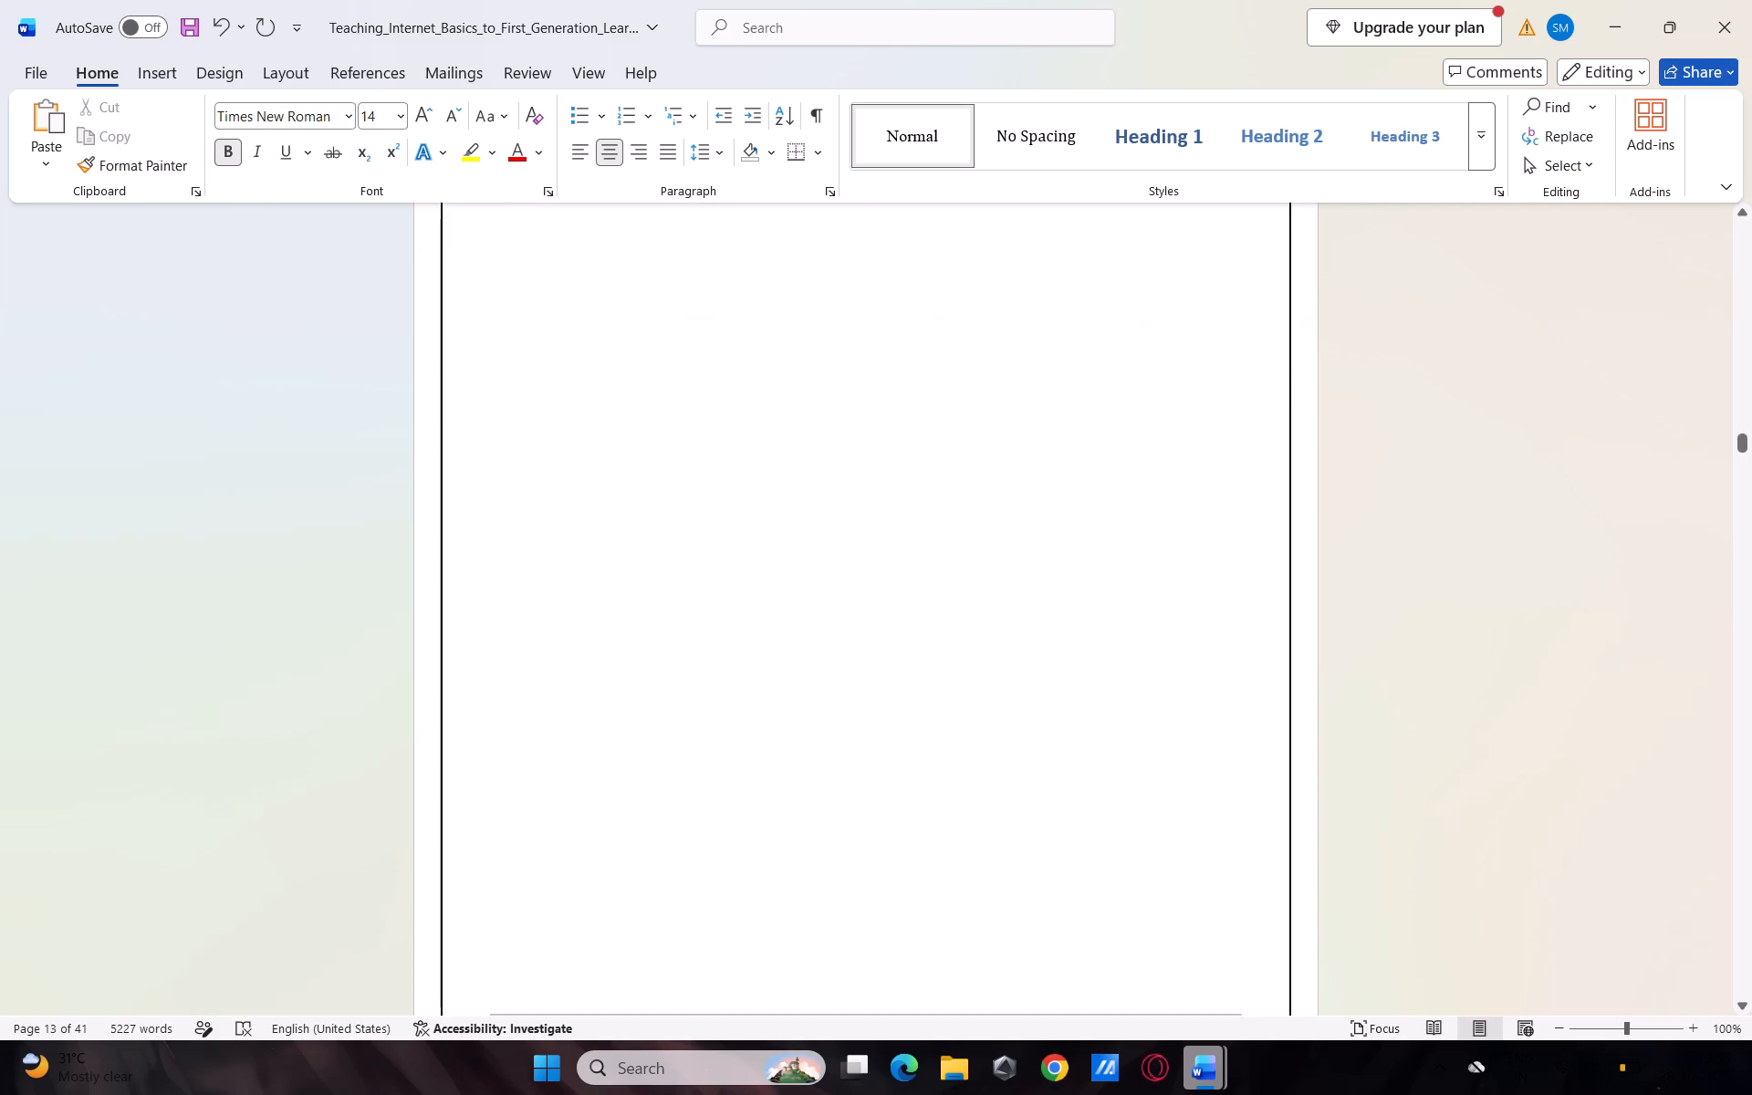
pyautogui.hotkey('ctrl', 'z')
# Remove the blank page before the 3. METHODOLOGY heading by deleting backward from it.
pyautogui.scroll(-5, 791, 550)
pyautogui.scroll(11, 777, 573)
pyautogui.scroll(-13, 779, 568)
pyautogui.press('BackSpace')
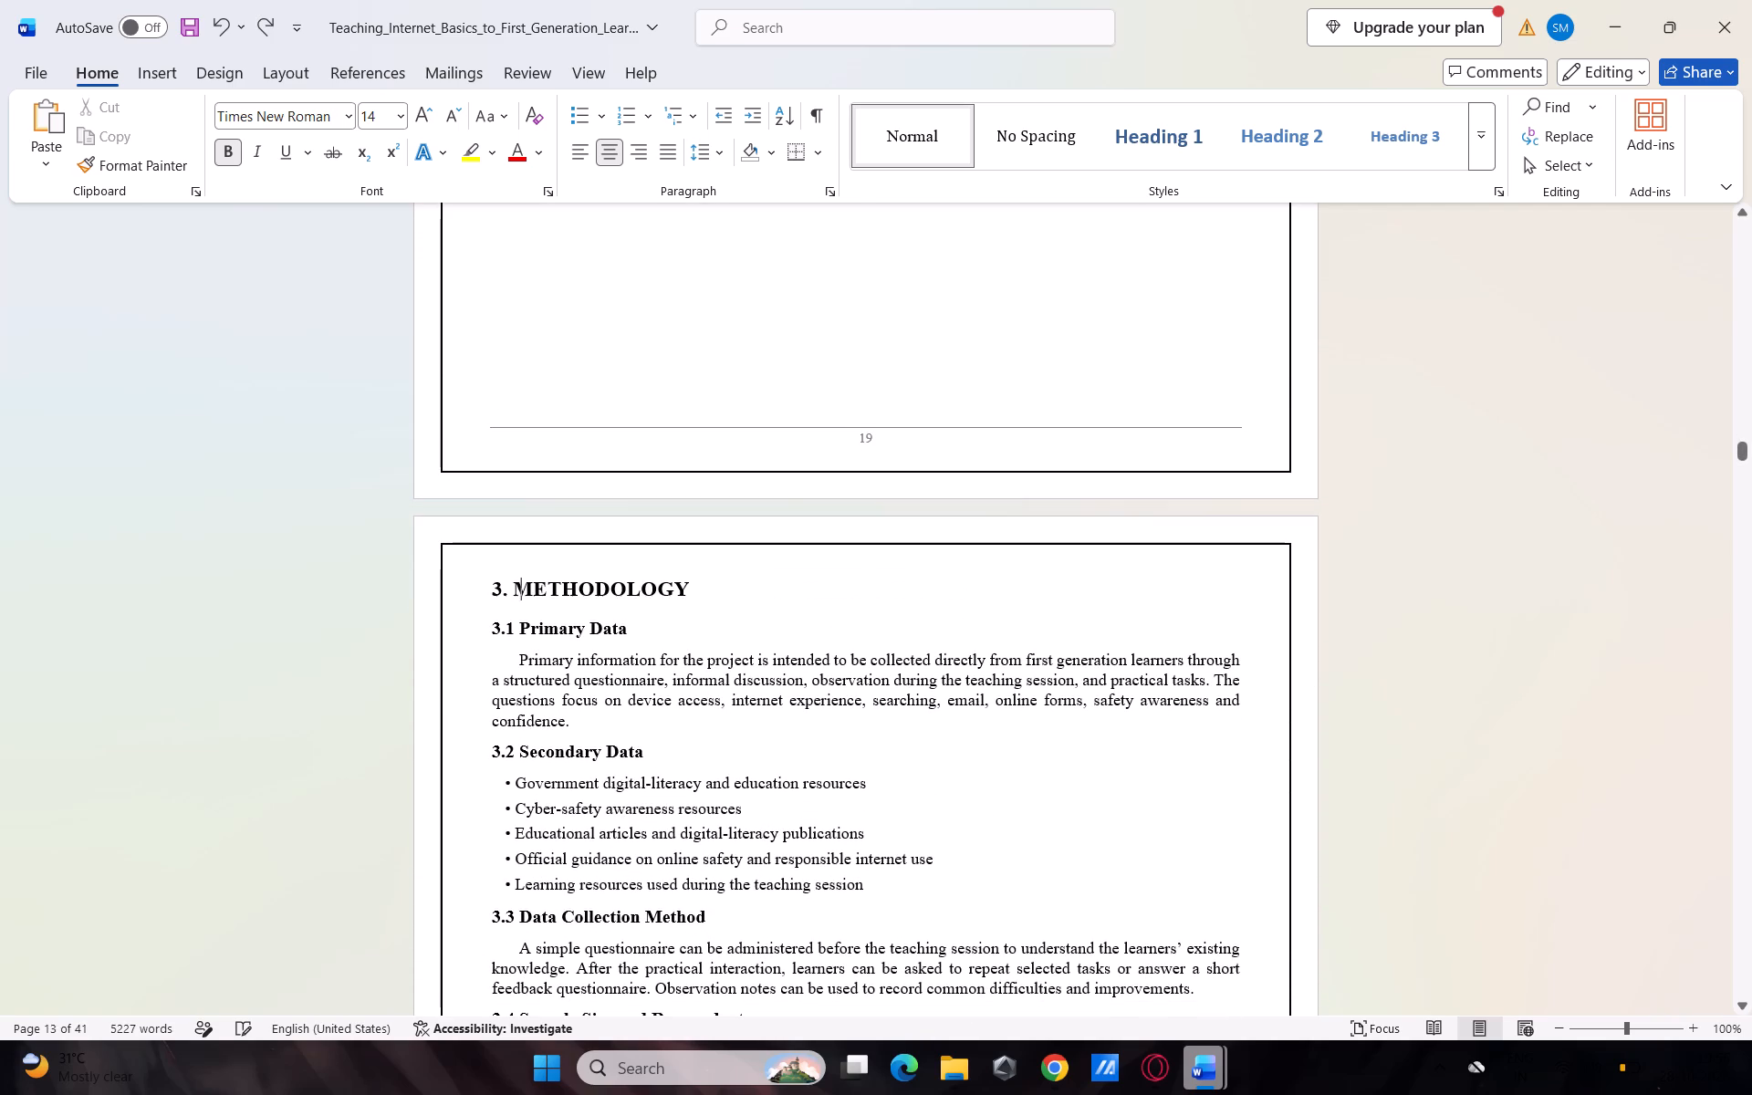
pyautogui.press('BackSpace')
pyautogui.press('BackSpace')
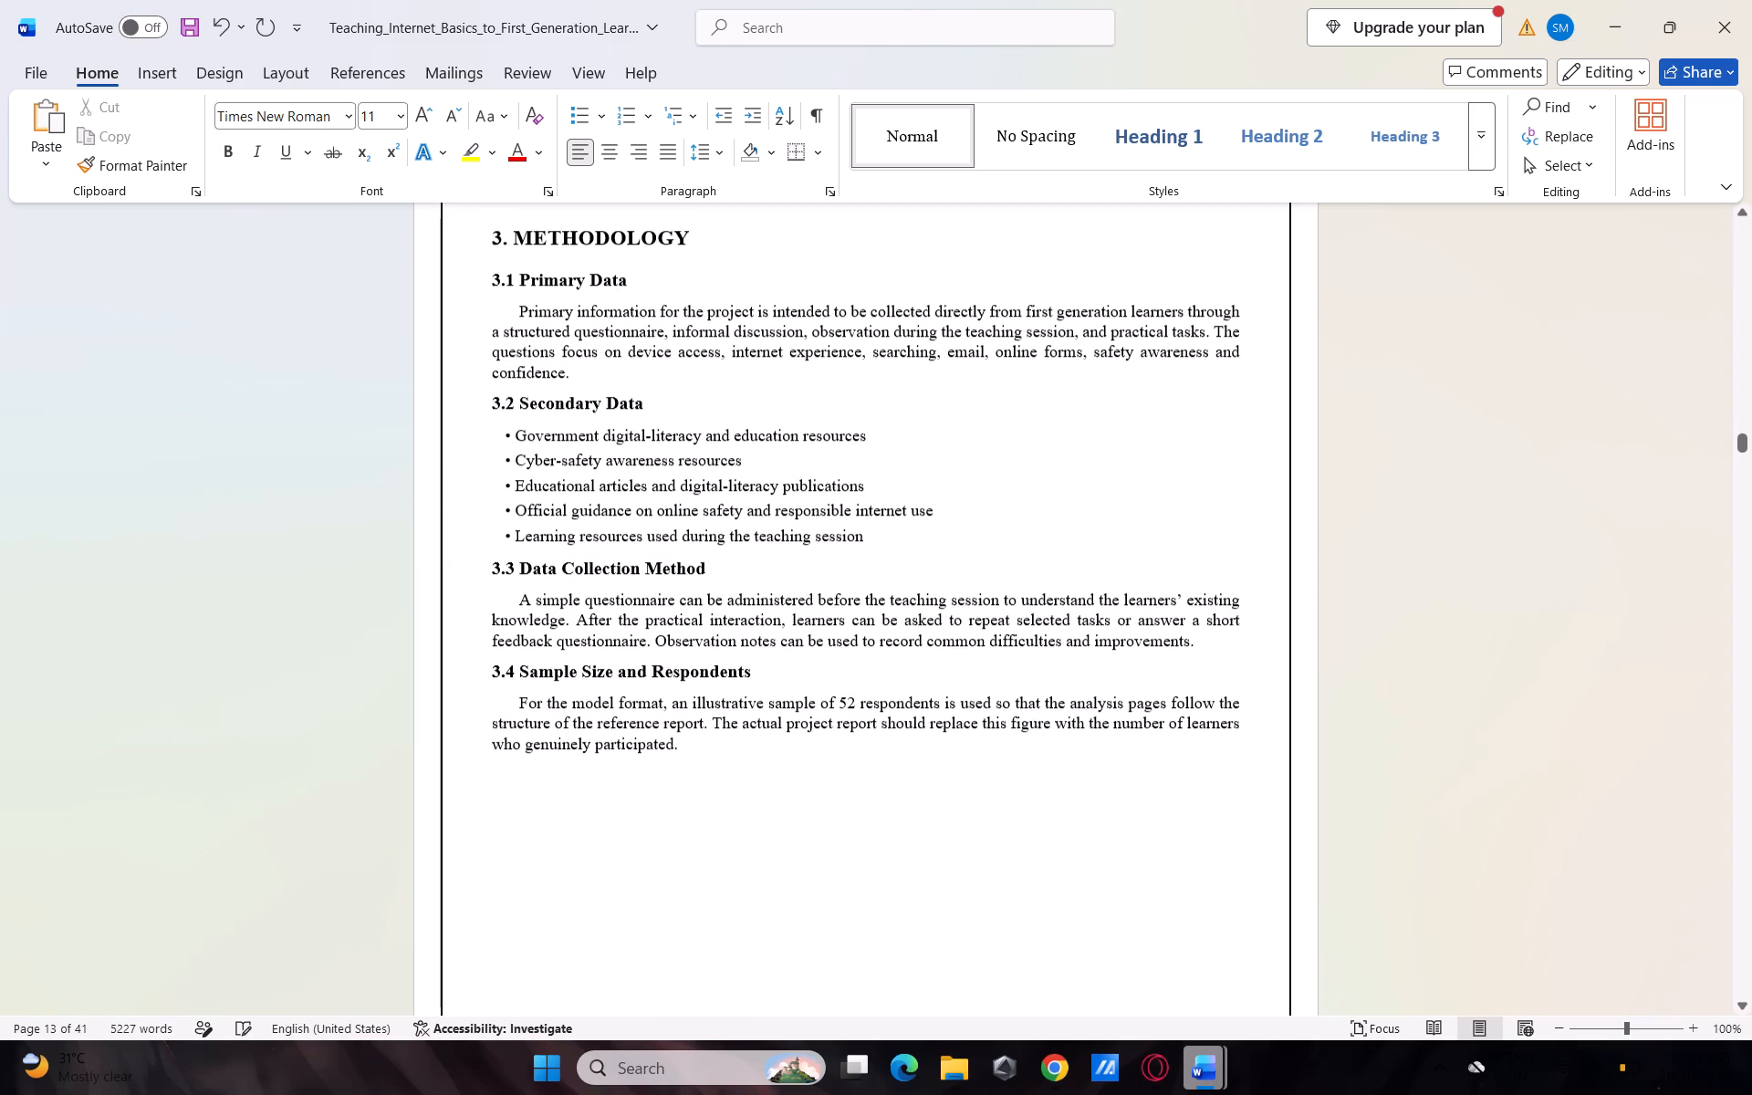
# Shift the 3. METHODOLOGY heading back toward the middle of its line with leading spaces.
pyautogui.scroll(5, 845, 619)
pyautogui.press('space')
pyautogui.press('space')
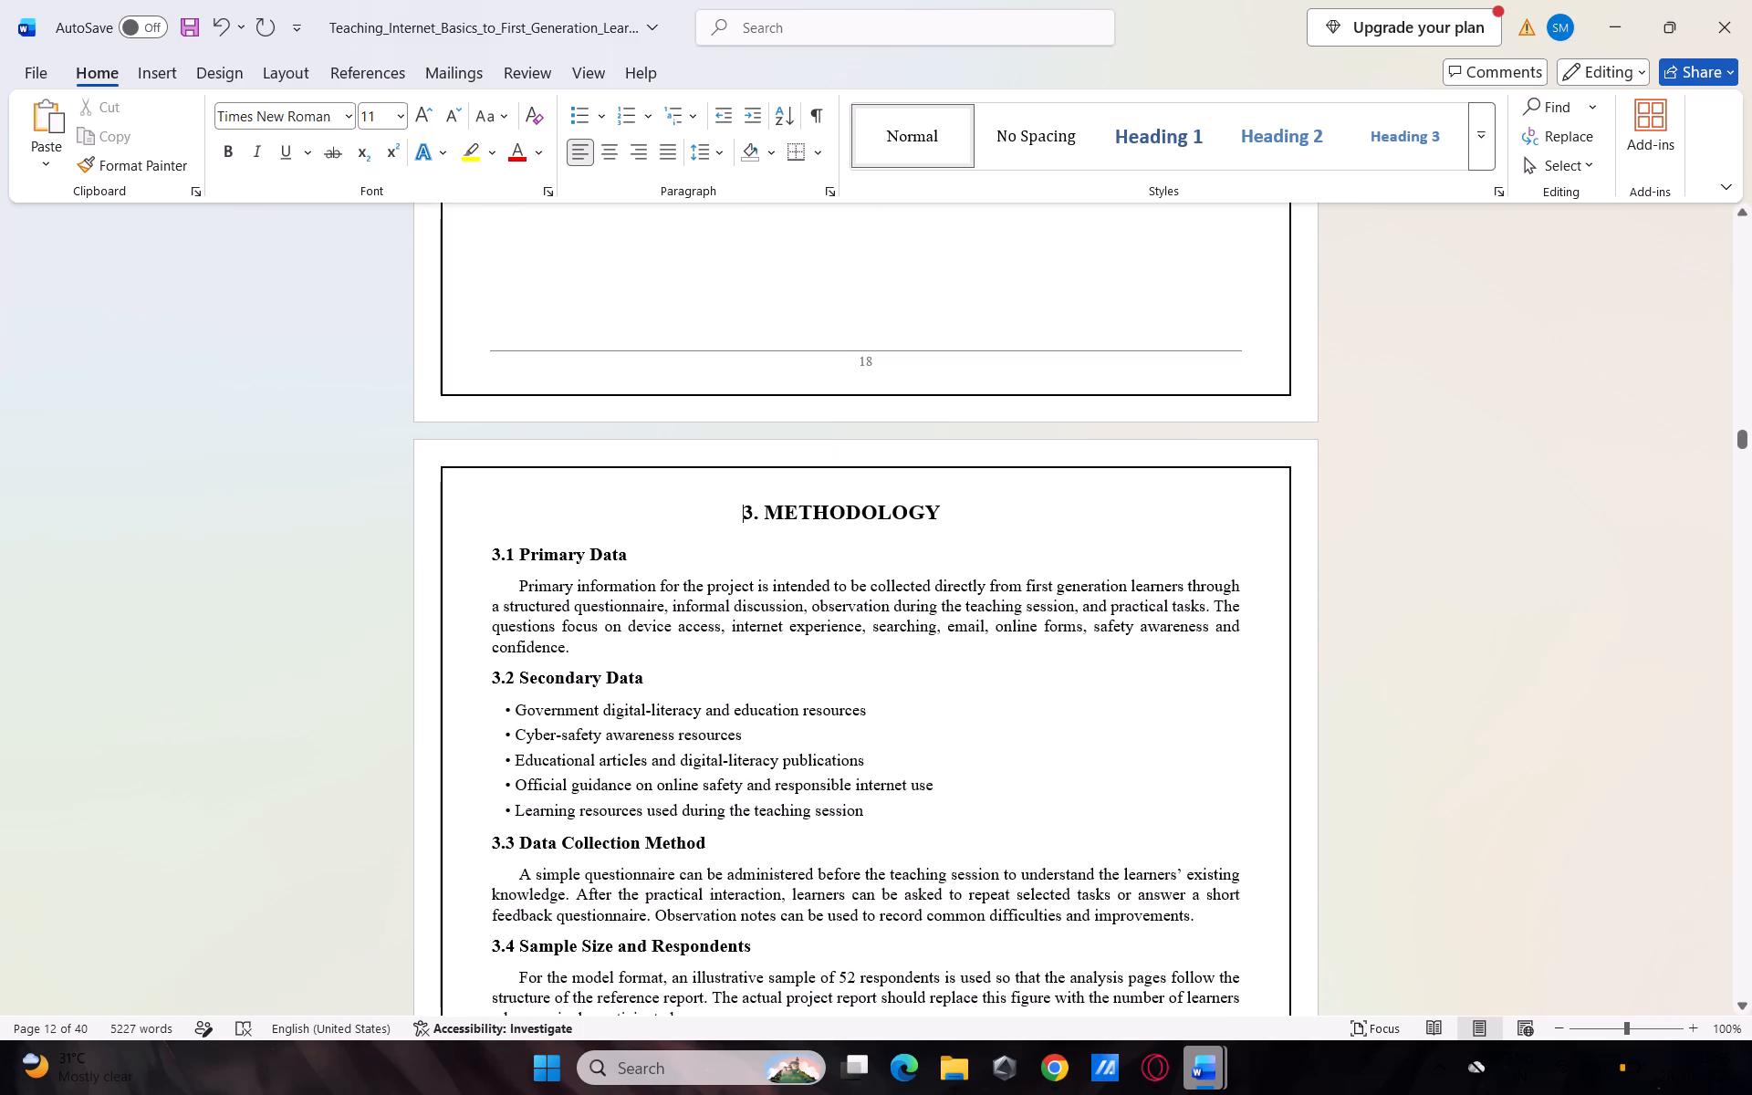
# Remove the break before the 4. FIELD WORK, CHART, OBSERVATION AND ANALYSIS heading to pull chapter 4 up a page.
pyautogui.scroll(-20, 860, 592)
pyautogui.scroll(-20, 860, 592)
pyautogui.scroll(-3, 860, 592)
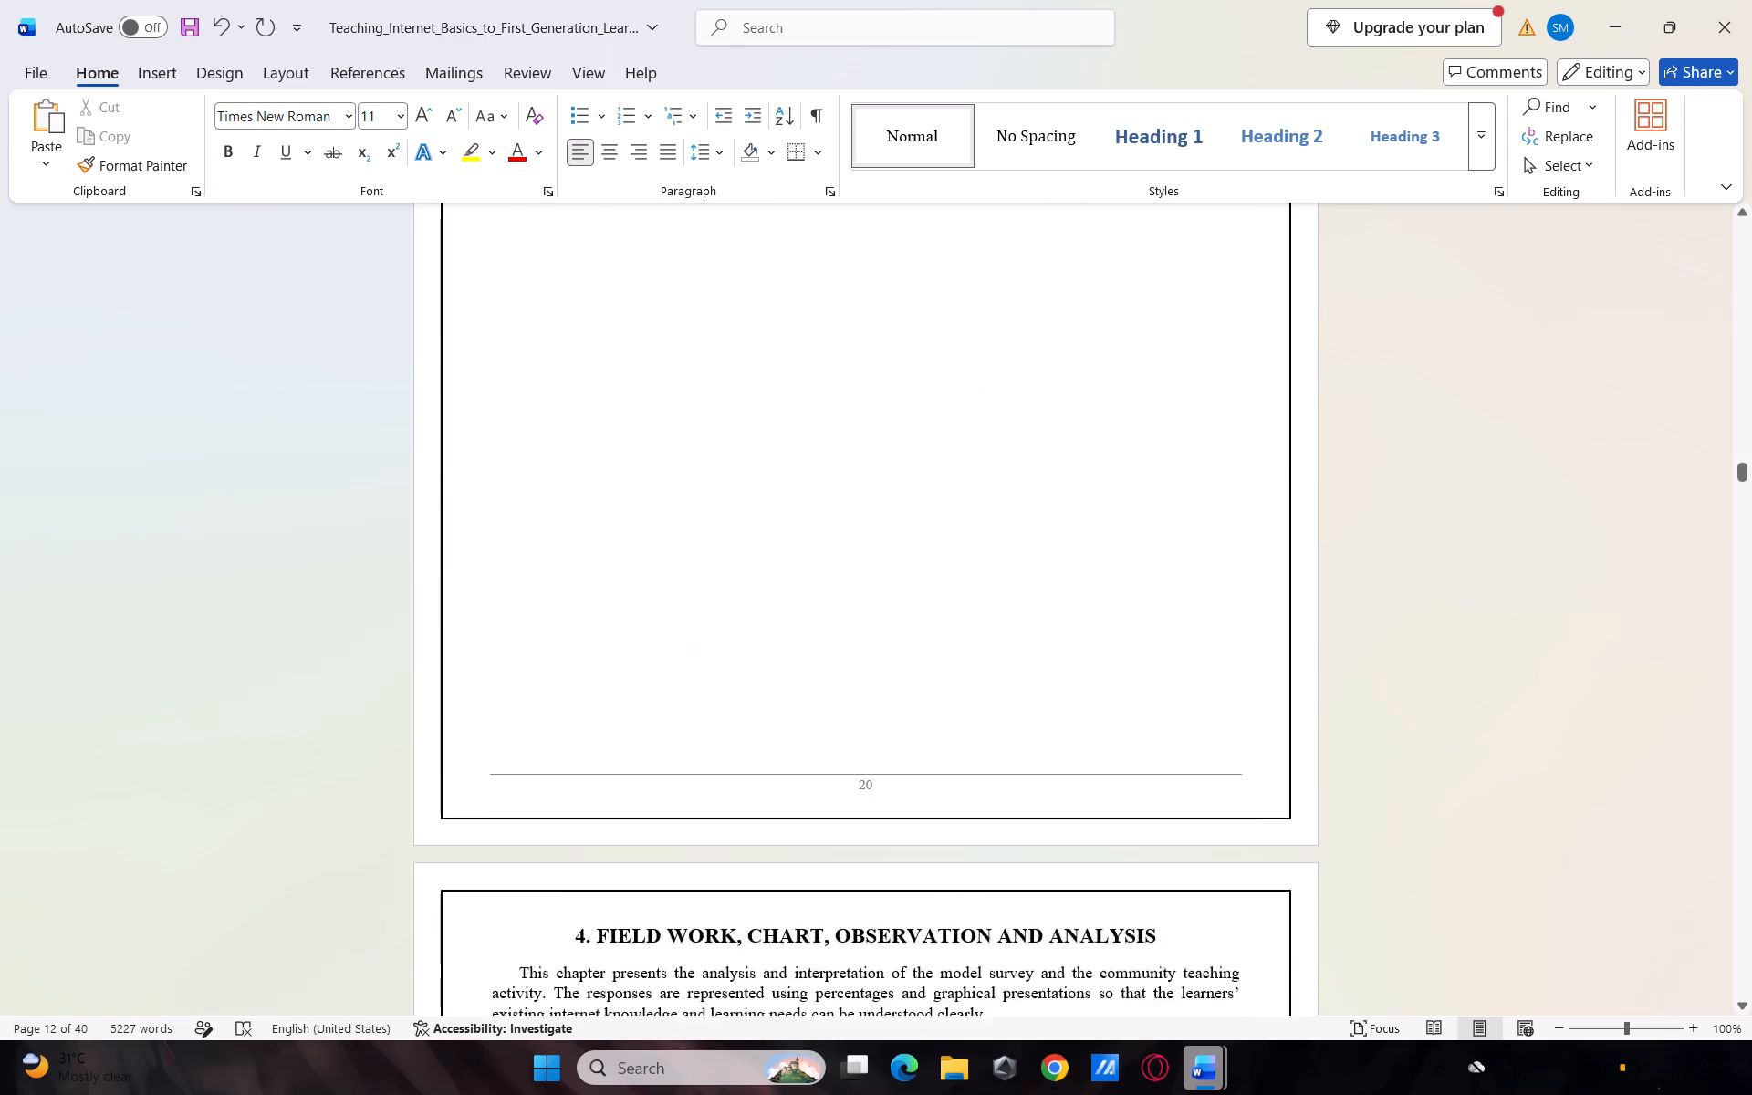
pyautogui.scroll(-6, 863, 634)
pyautogui.scroll(1, 865, 630)
pyautogui.scroll(-1, 860, 608)
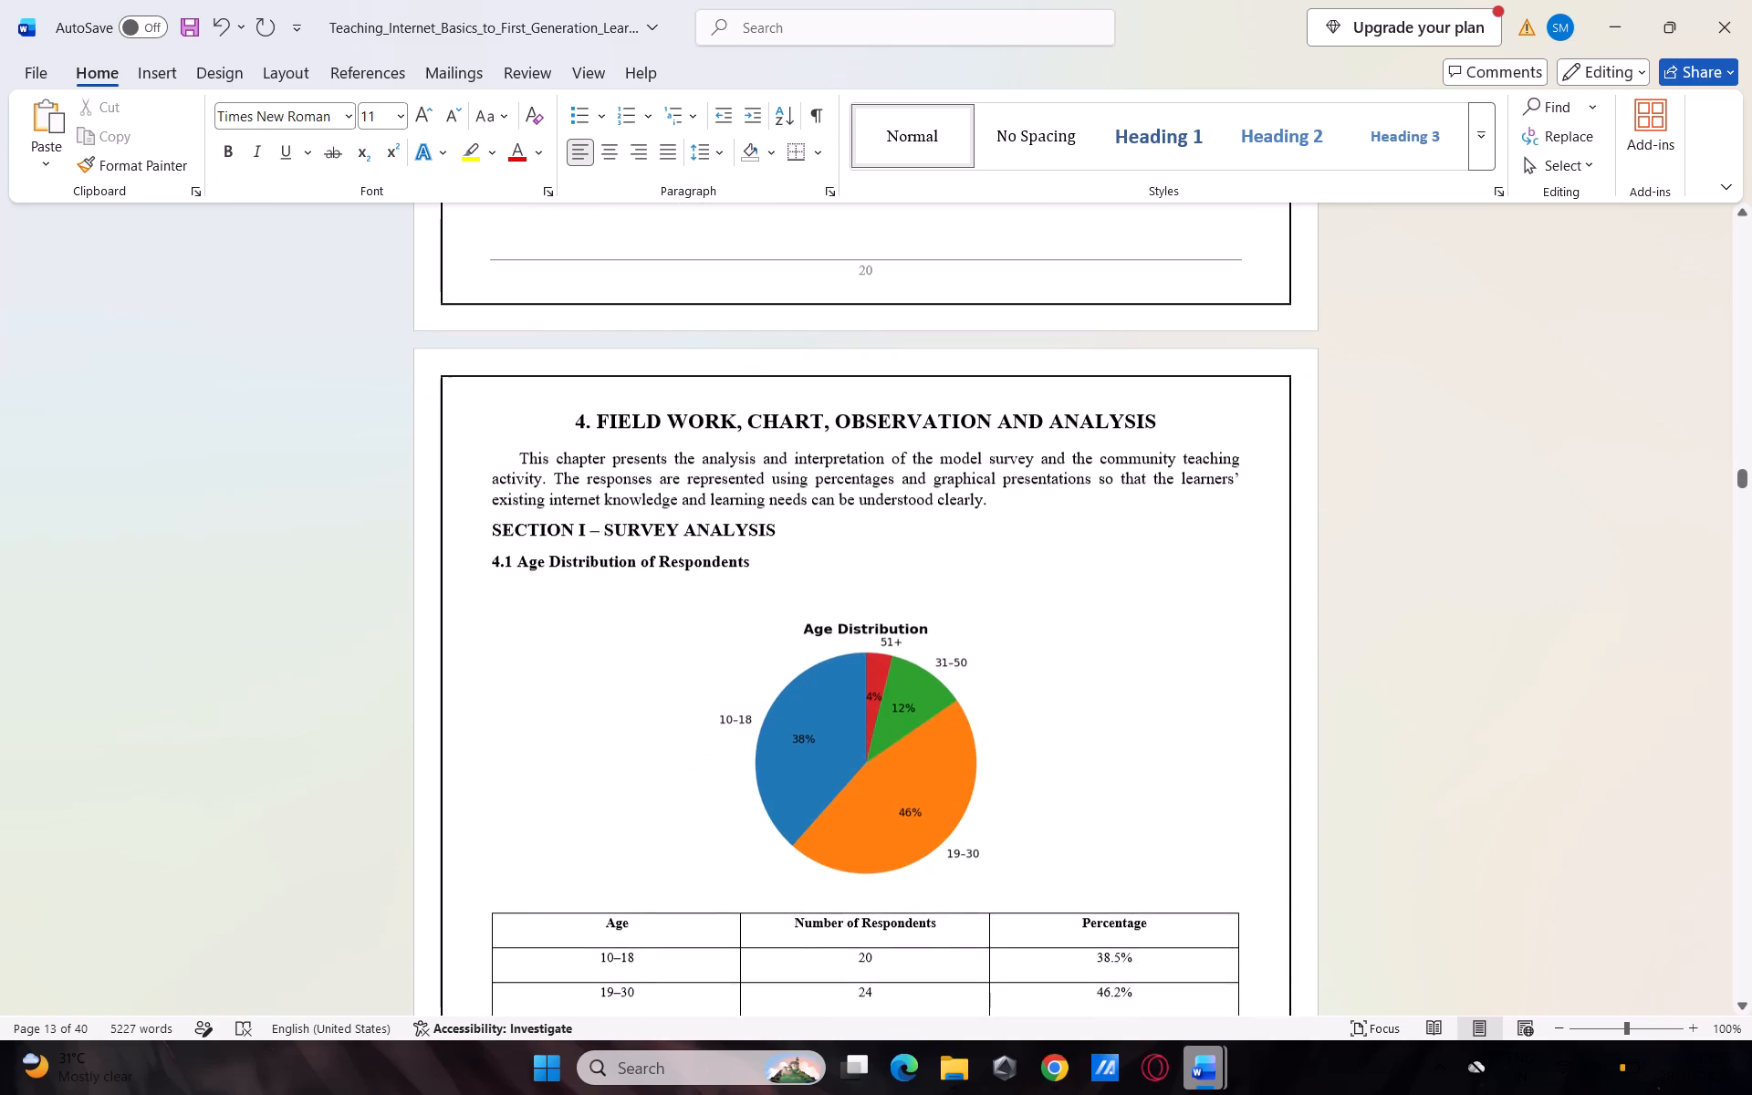
pyautogui.scroll(1, 738, 561)
pyautogui.click(577, 480)
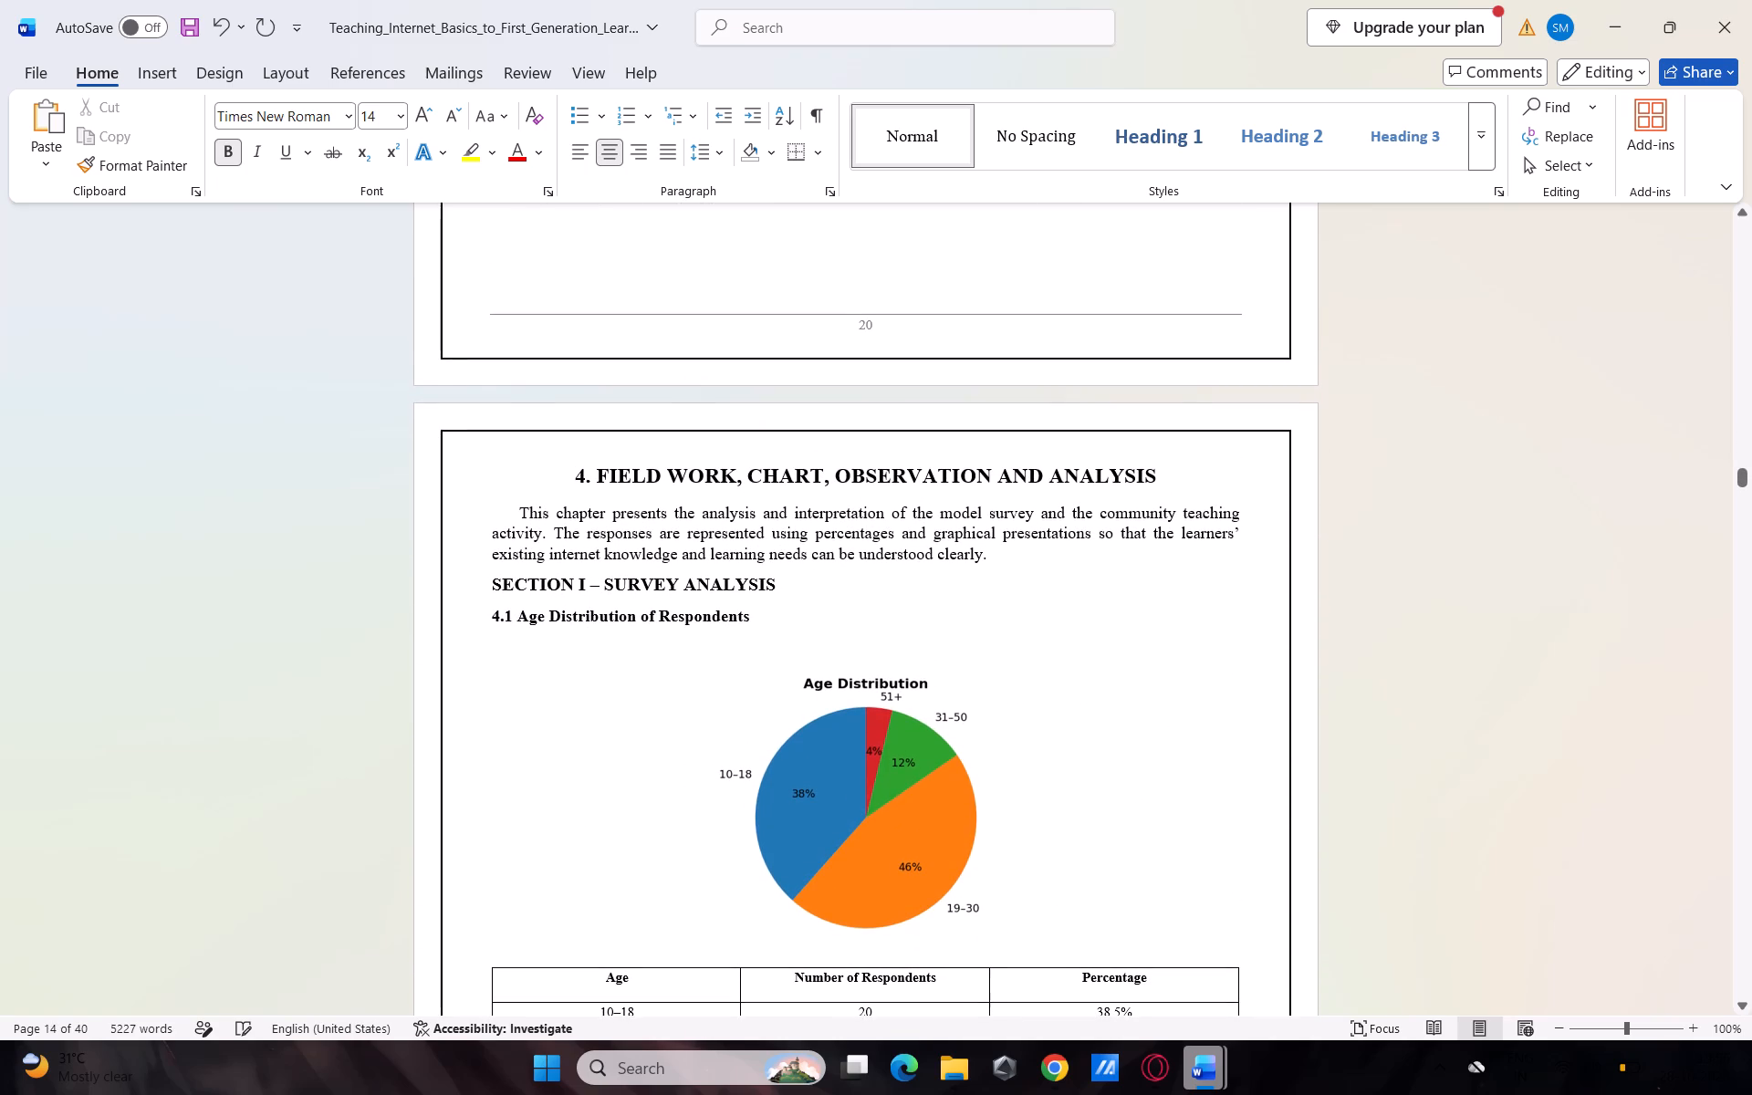
pyautogui.press('BackSpace')
pyautogui.press('BackSpace')
pyautogui.press('BackSpace')
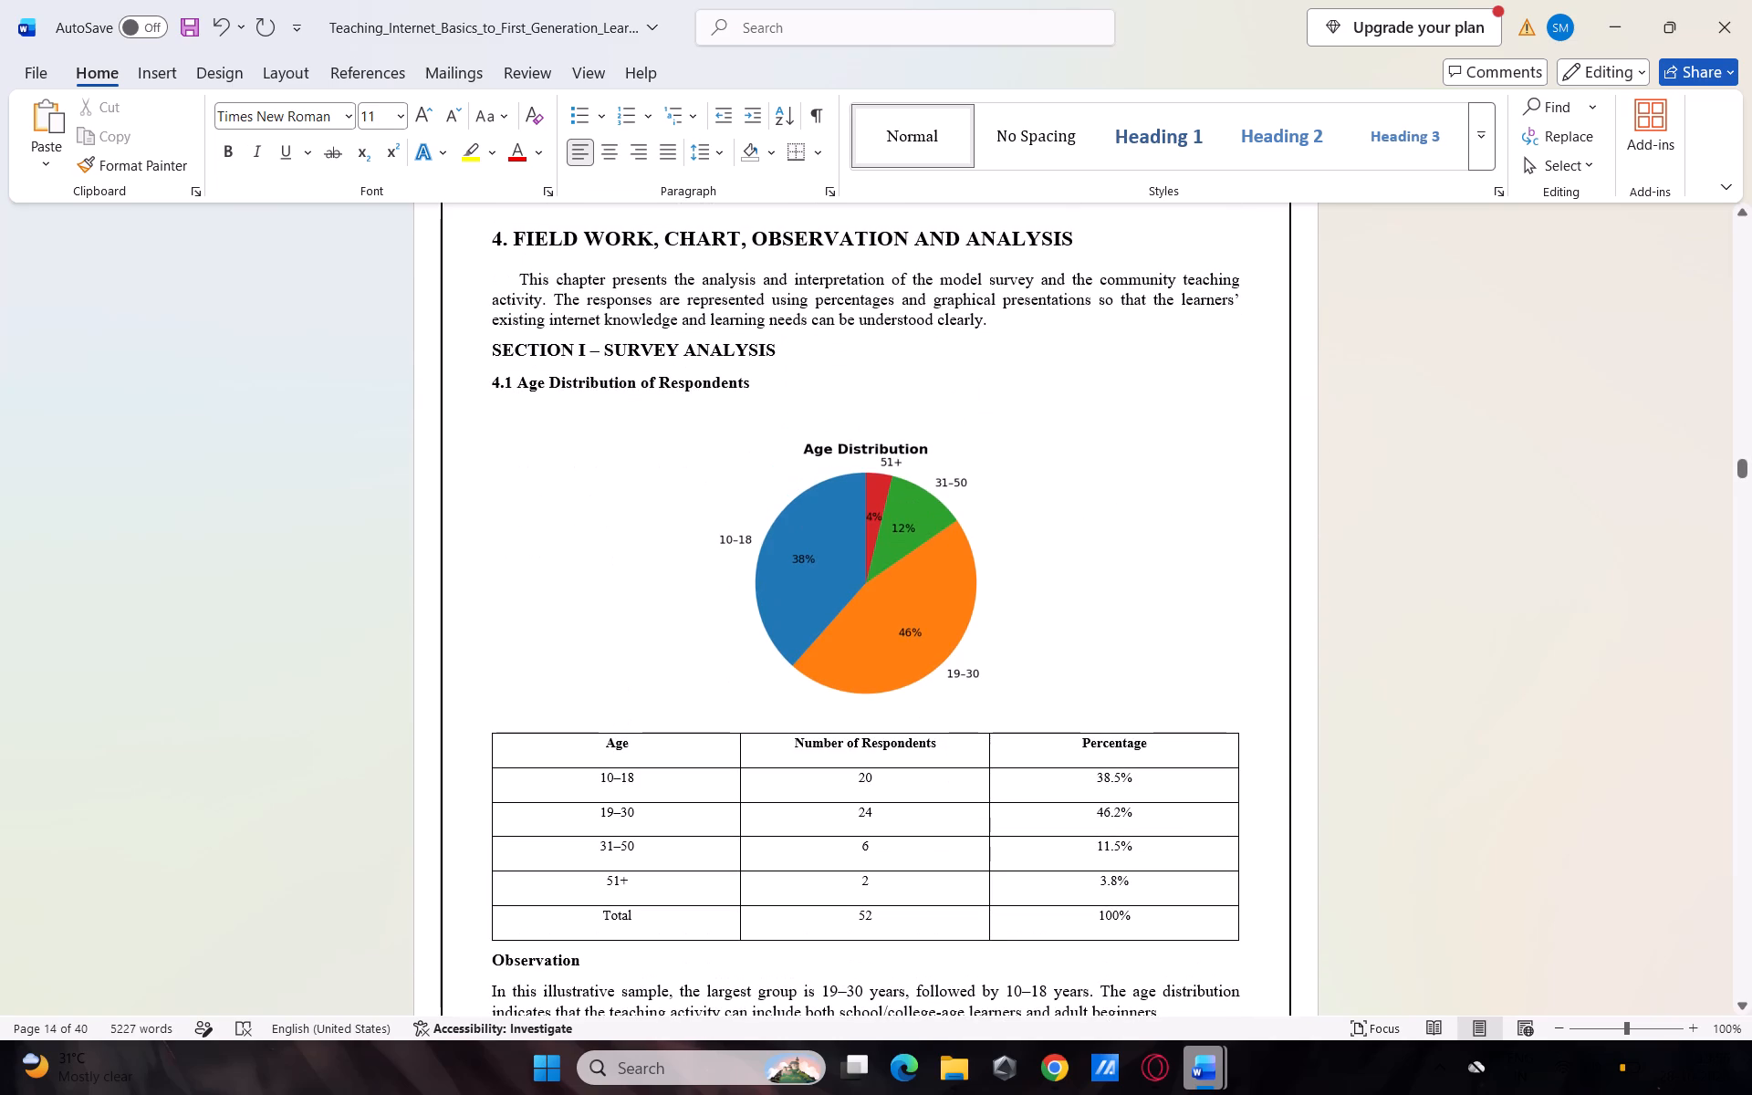
# Review the chapter 4 survey analysis pages and the chapter 3 start for page layout, empty space and leftover breaks.
pyautogui.scroll(-20, 680, 535)
pyautogui.scroll(-20, 680, 535)
pyautogui.scroll(-20, 680, 535)
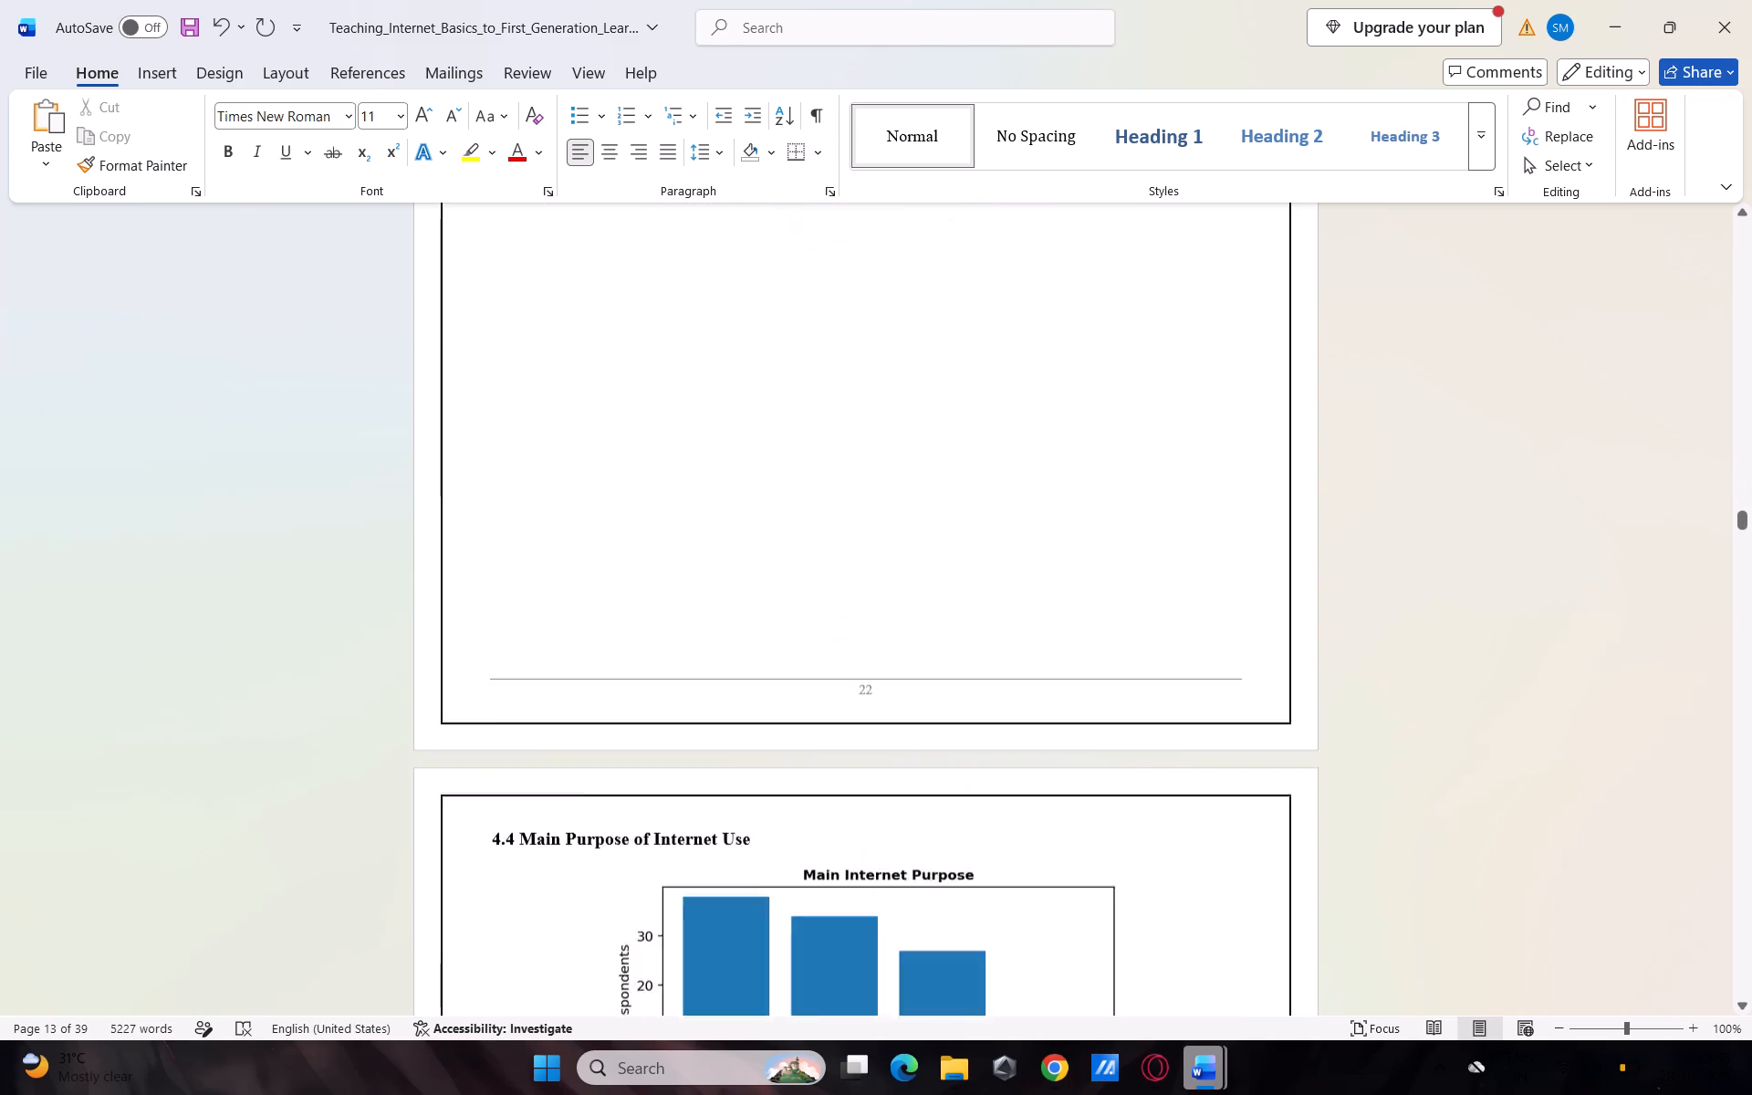
pyautogui.scroll(-20, 747, 635)
pyautogui.scroll(-20, 747, 635)
pyautogui.scroll(-20, 747, 635)
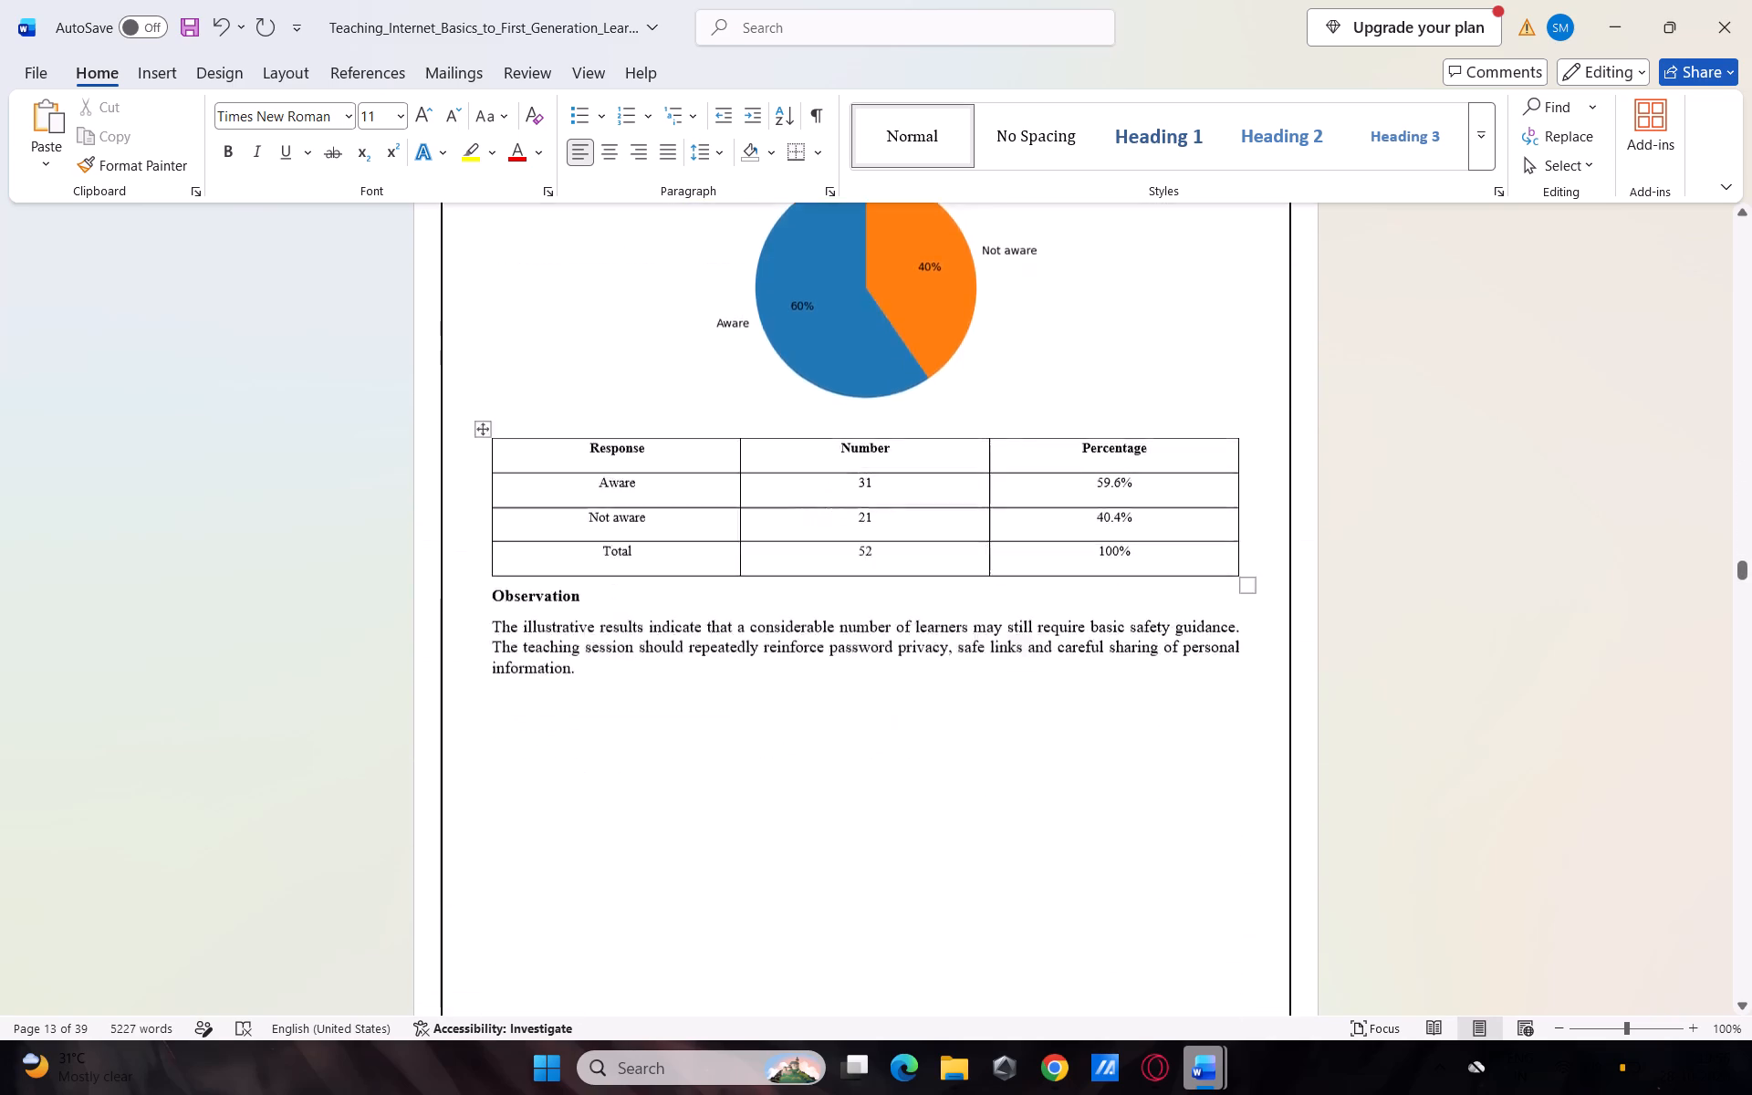
pyautogui.scroll(-20, 755, 632)
pyautogui.scroll(-20, 755, 632)
pyautogui.scroll(-20, 755, 632)
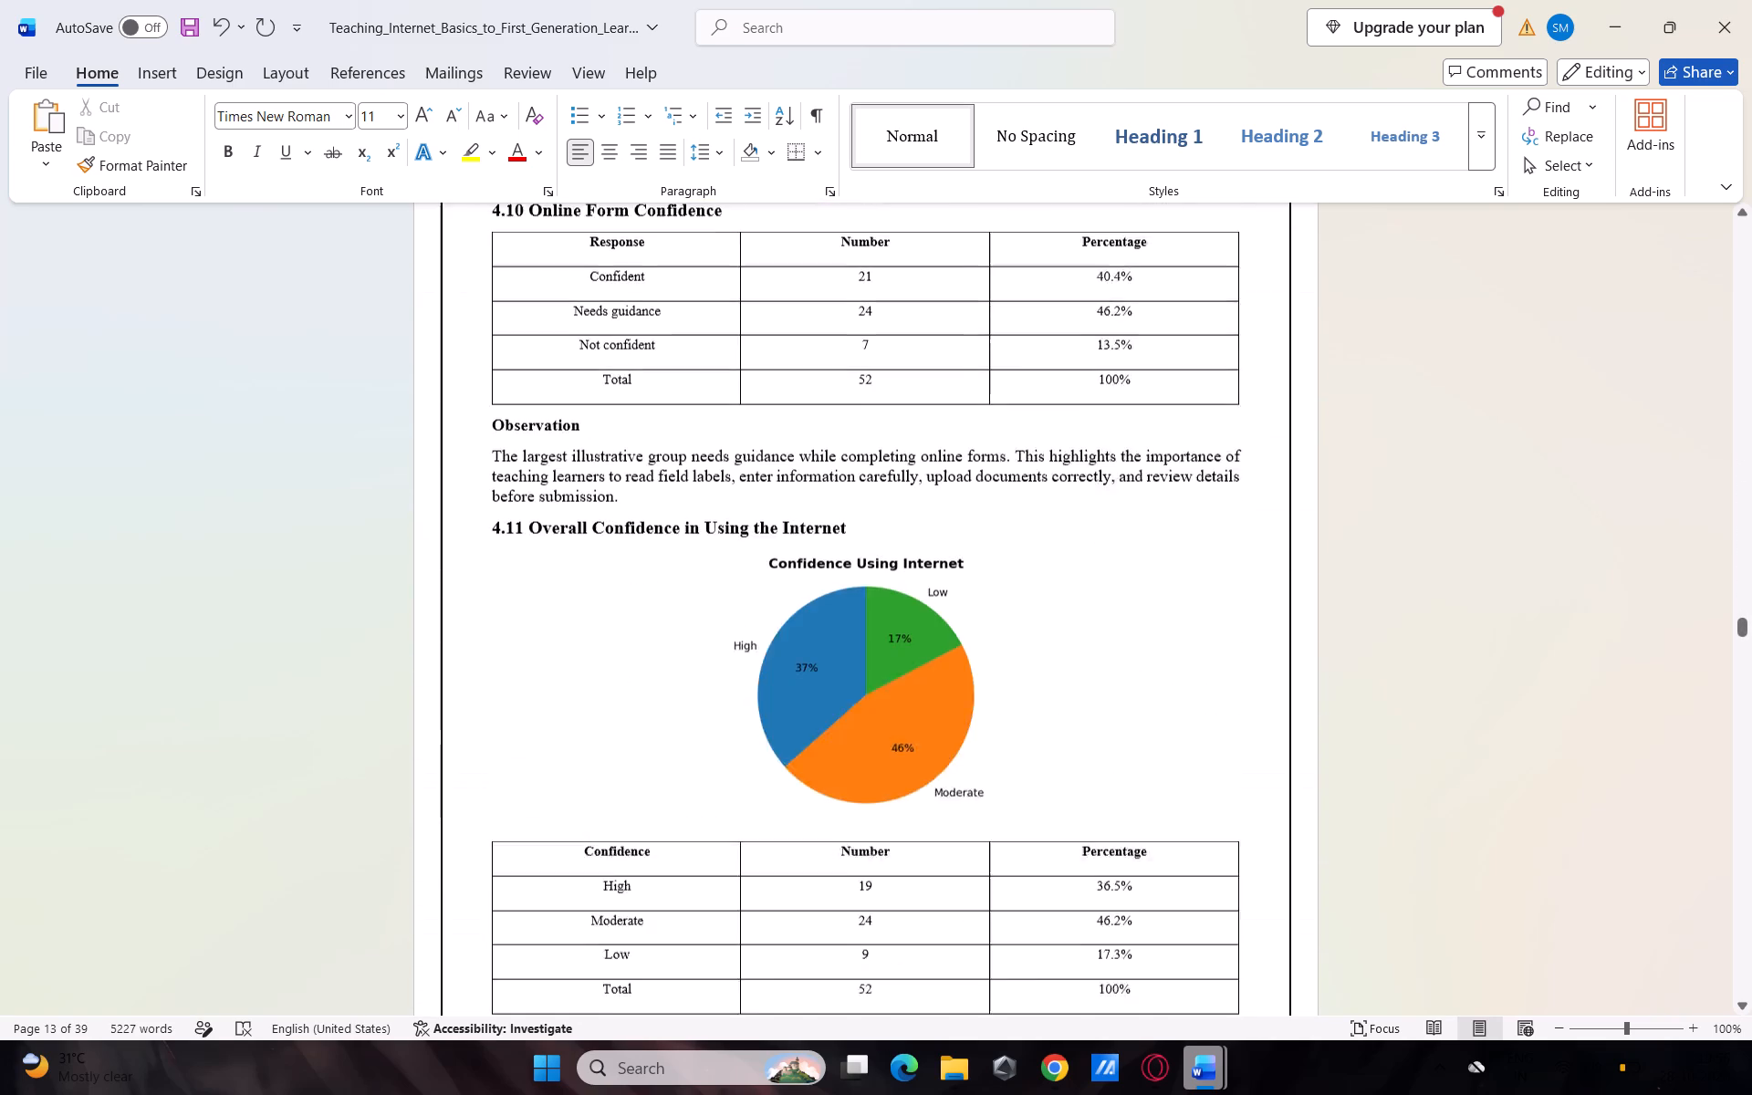
pyautogui.scroll(-20, 782, 620)
pyautogui.scroll(-14, 782, 620)
pyautogui.scroll(20, 793, 615)
pyautogui.scroll(2, 793, 615)
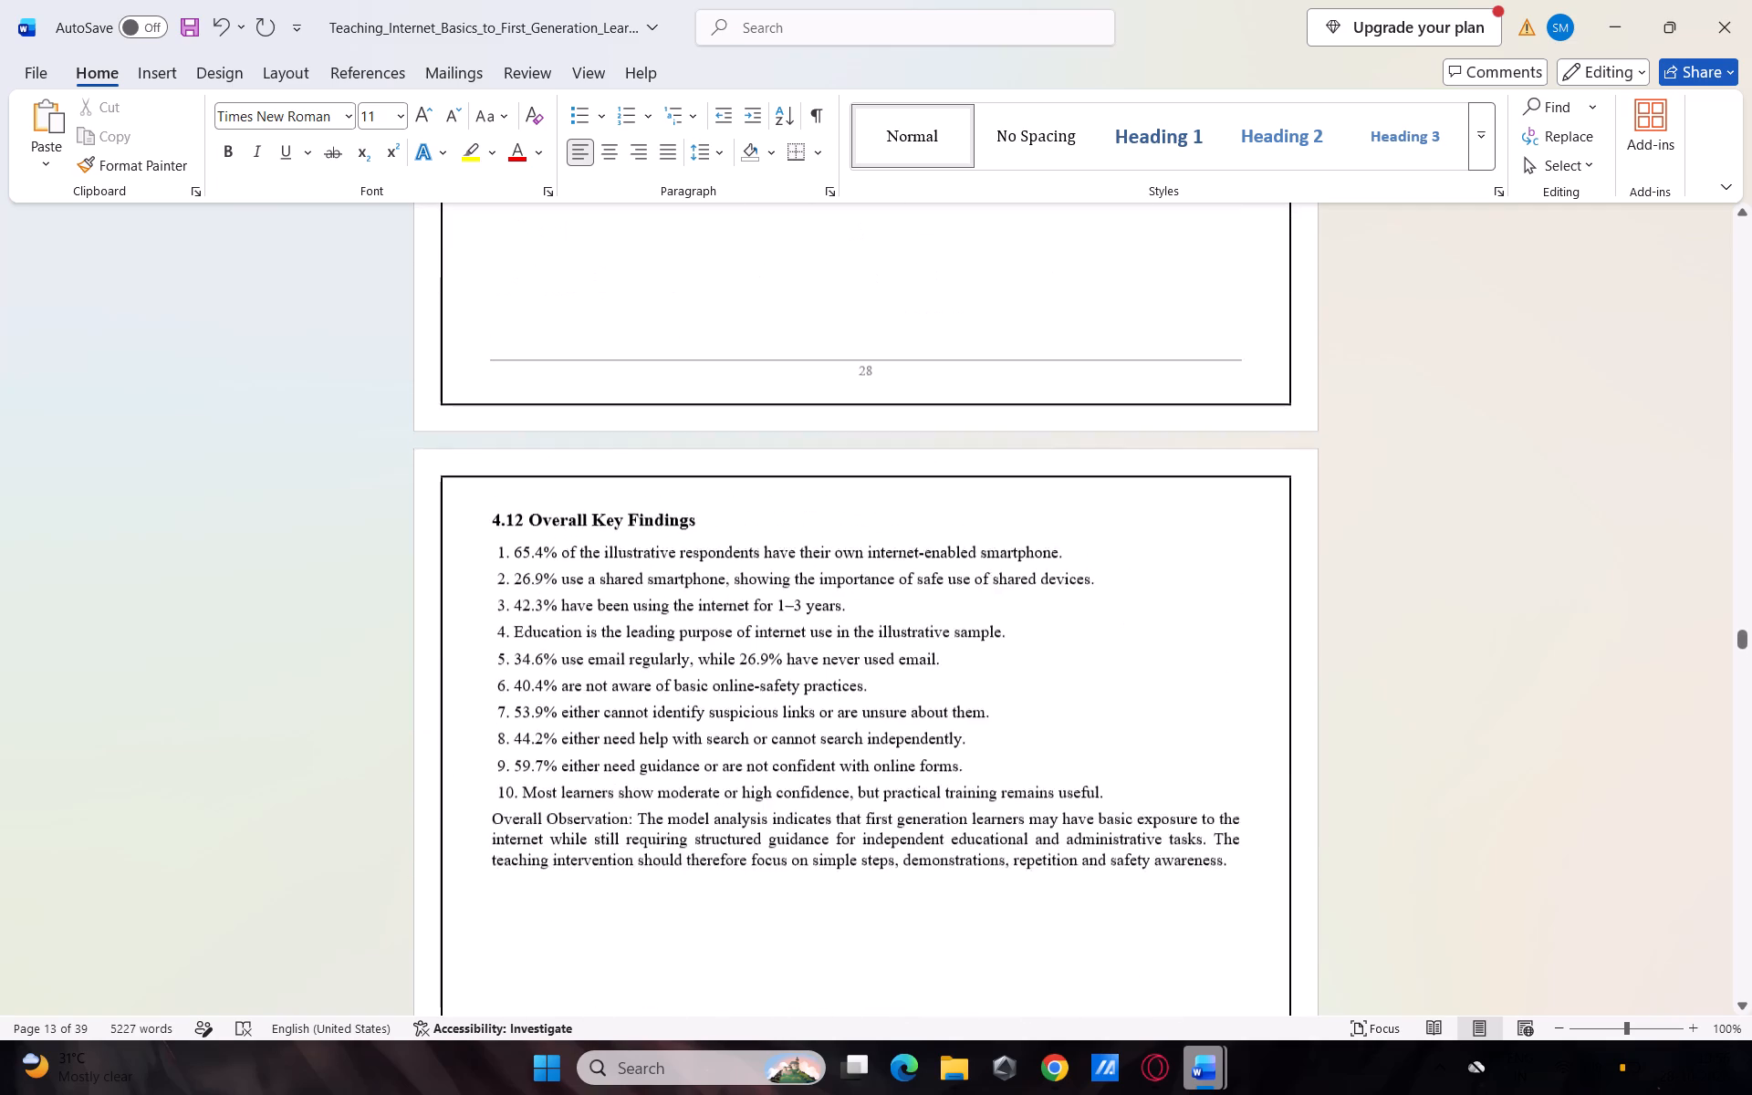
pyautogui.scroll(15, 895, 589)
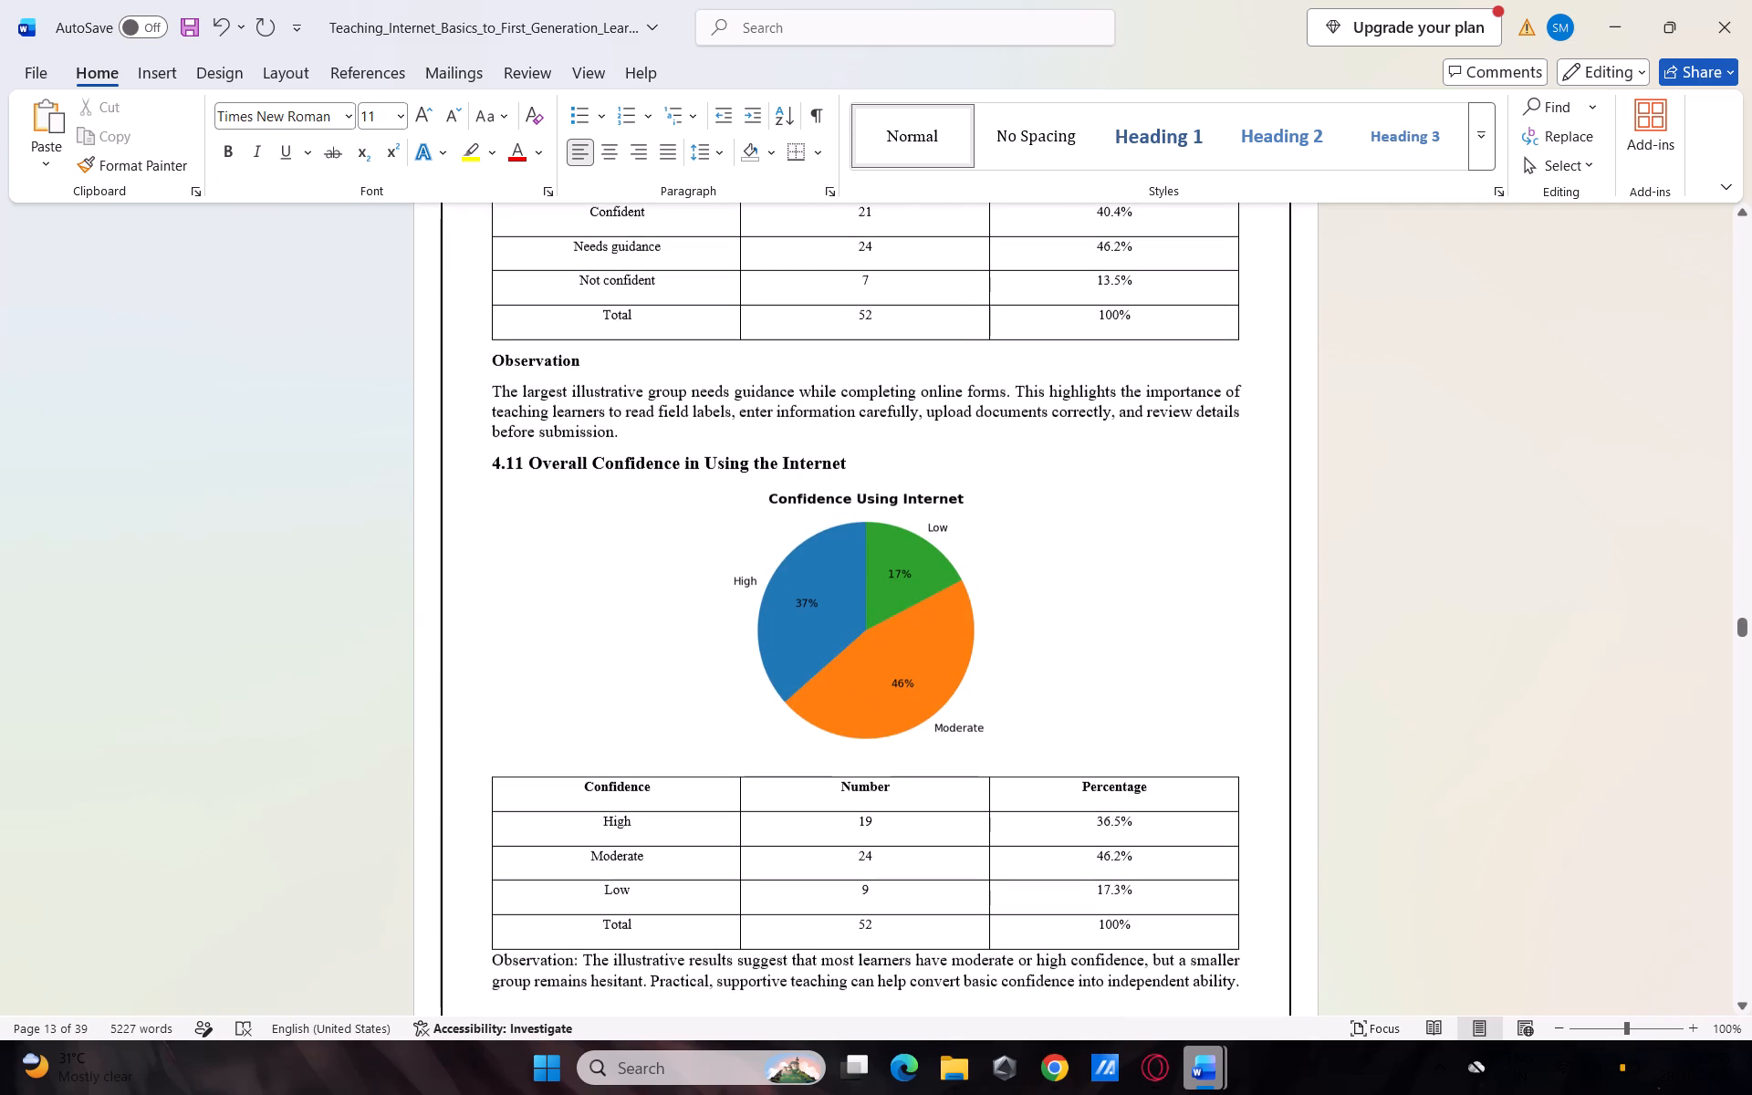
pyautogui.scroll(20, 937, 490)
pyautogui.scroll(5, 937, 490)
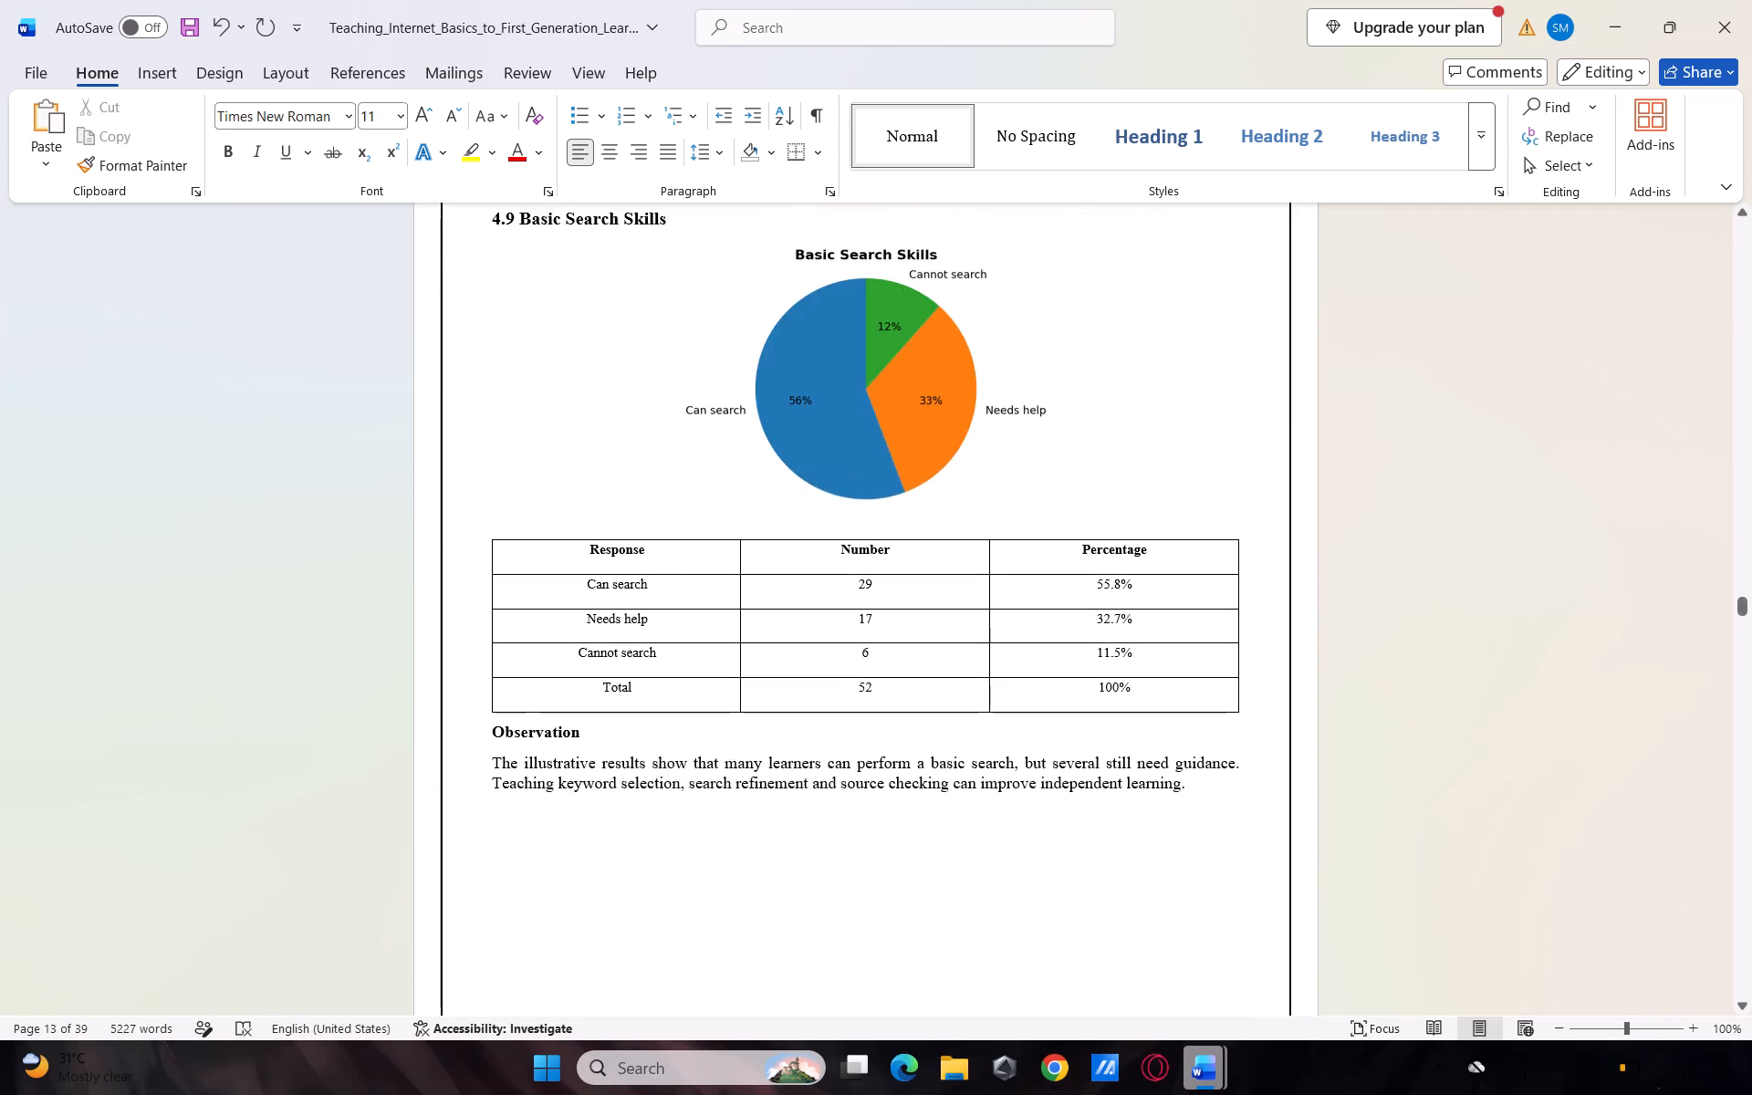
pyautogui.scroll(8, 714, 527)
pyautogui.scroll(15, 716, 526)
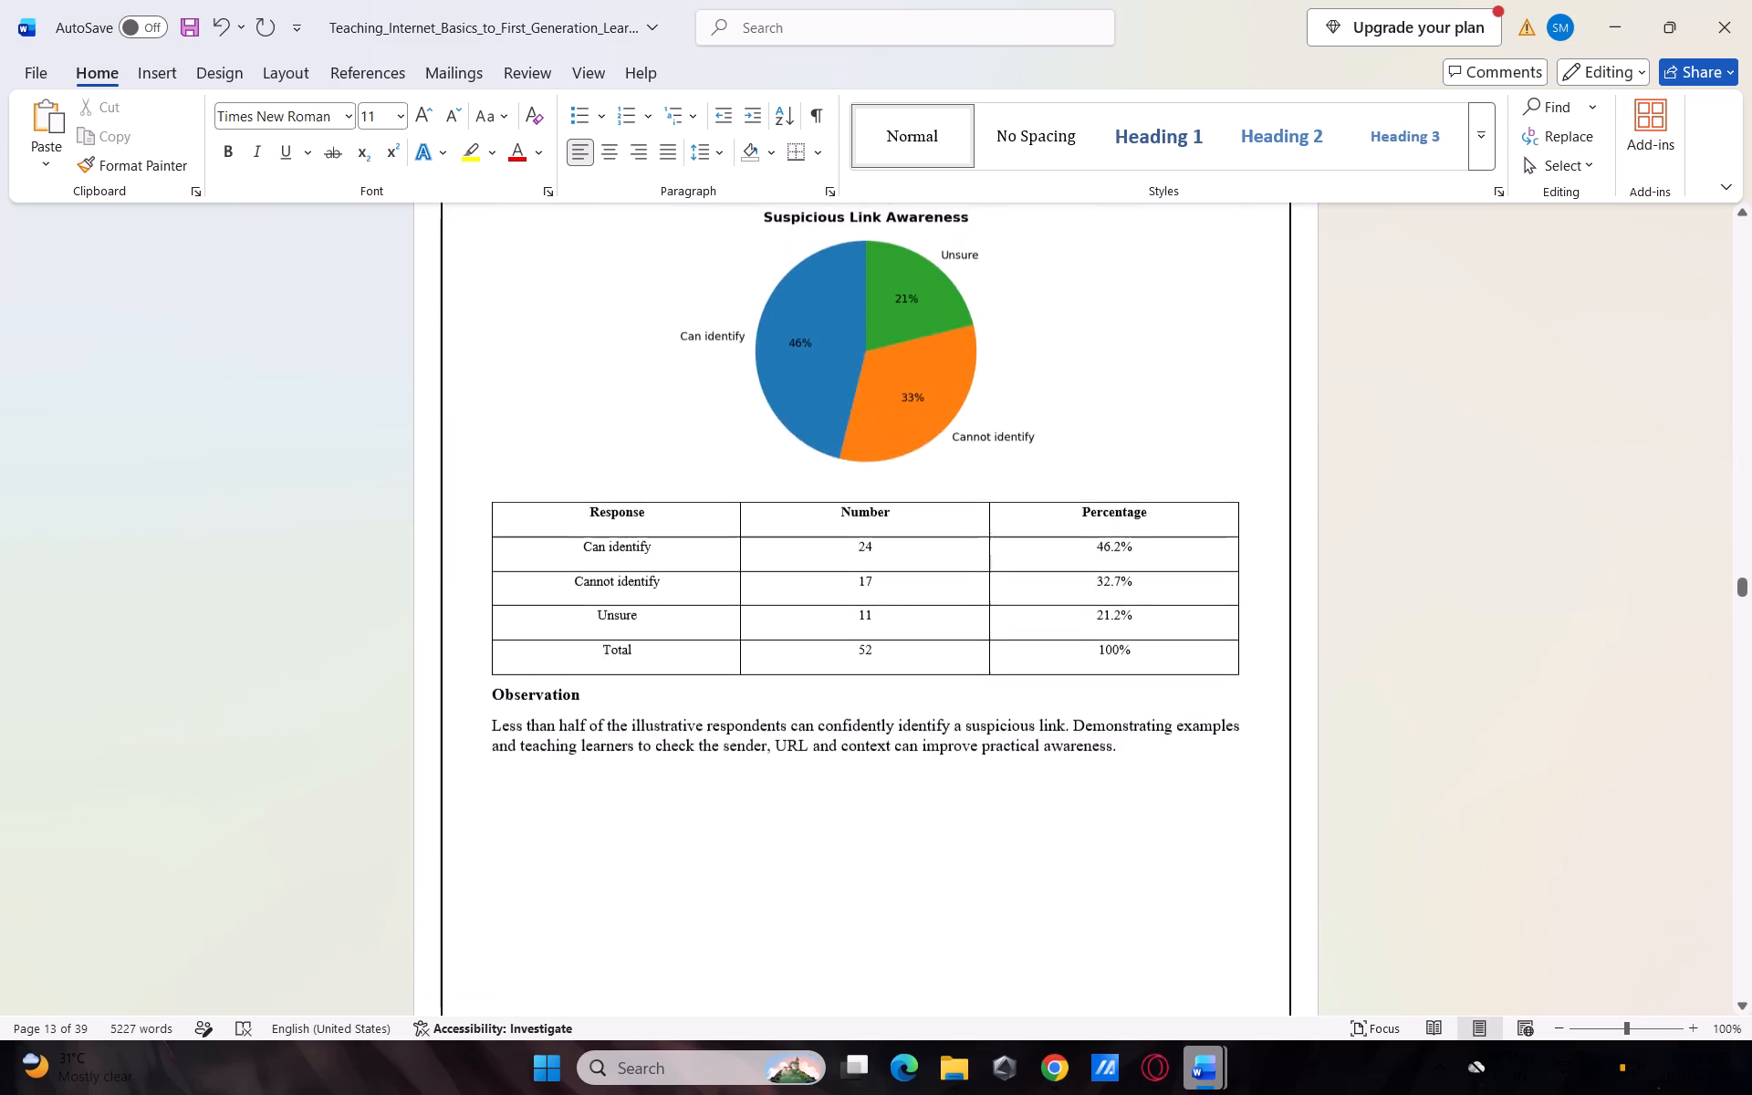
pyautogui.scroll(7, 717, 525)
pyautogui.scroll(20, 720, 524)
pyautogui.scroll(17, 720, 524)
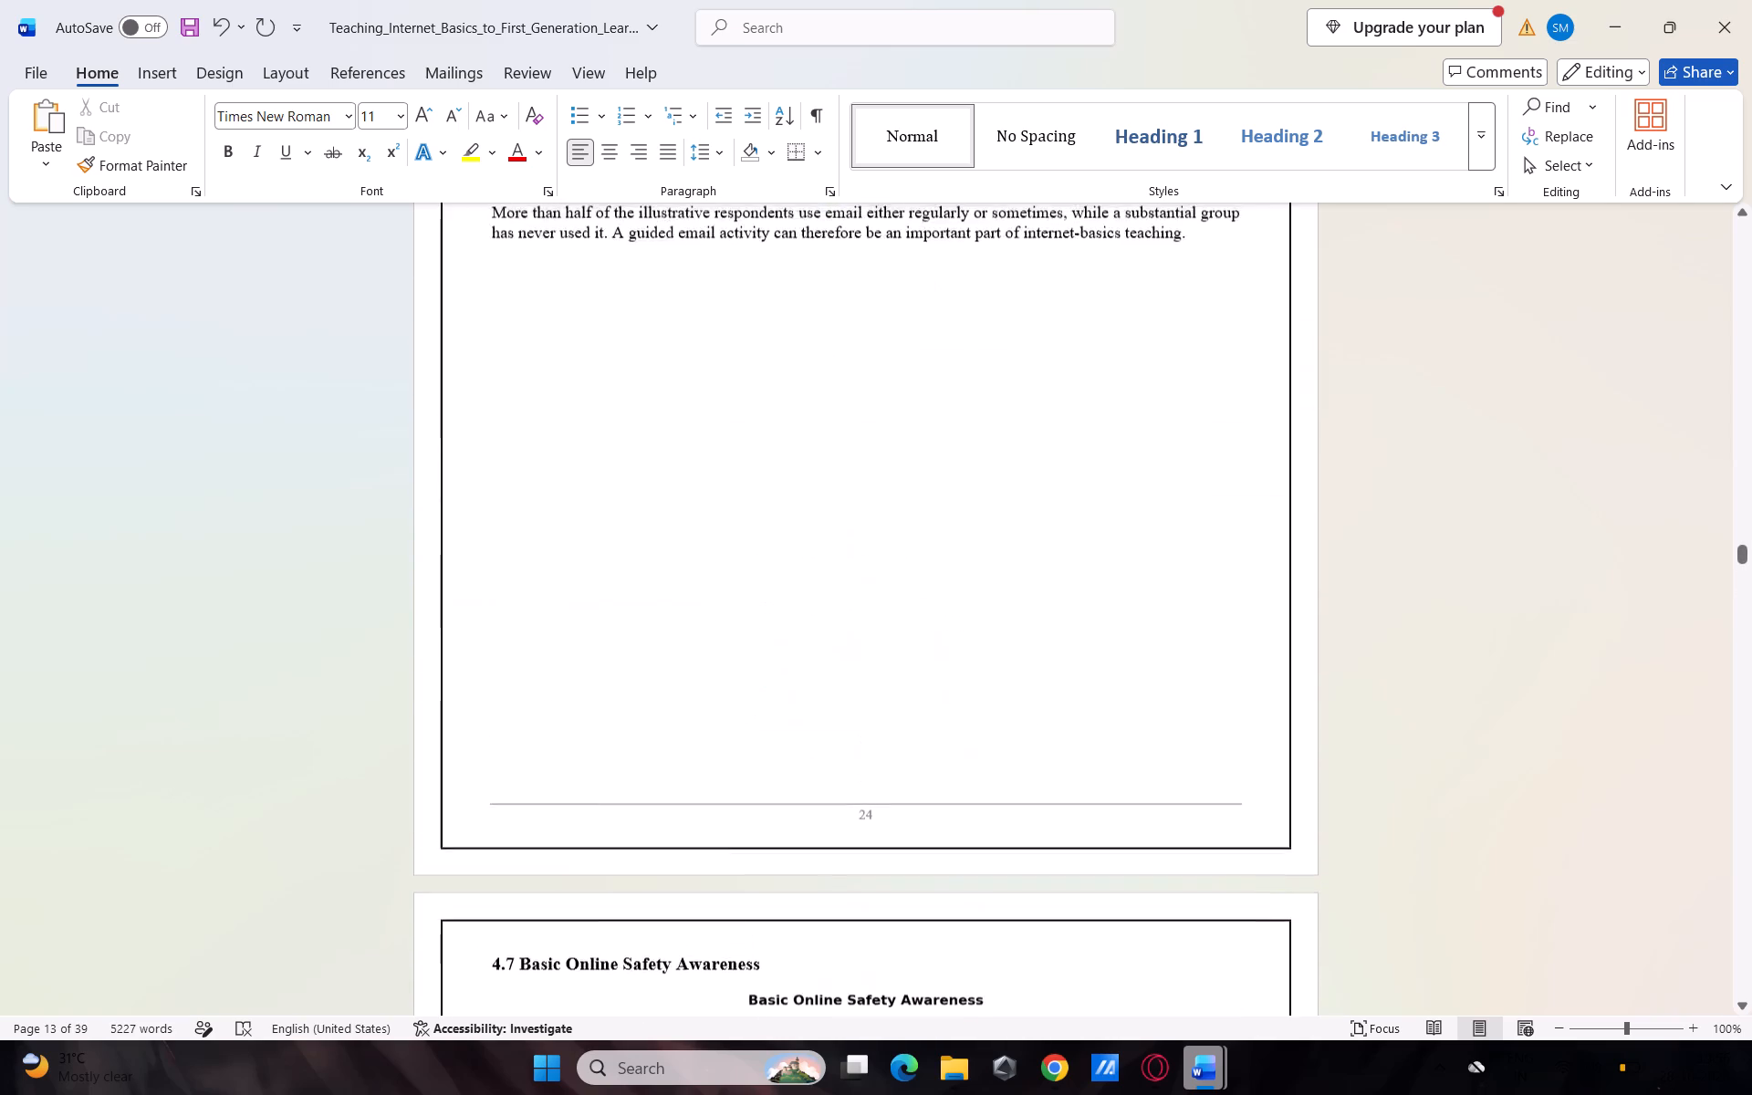
pyautogui.scroll(17, 728, 521)
pyautogui.scroll(13, 734, 518)
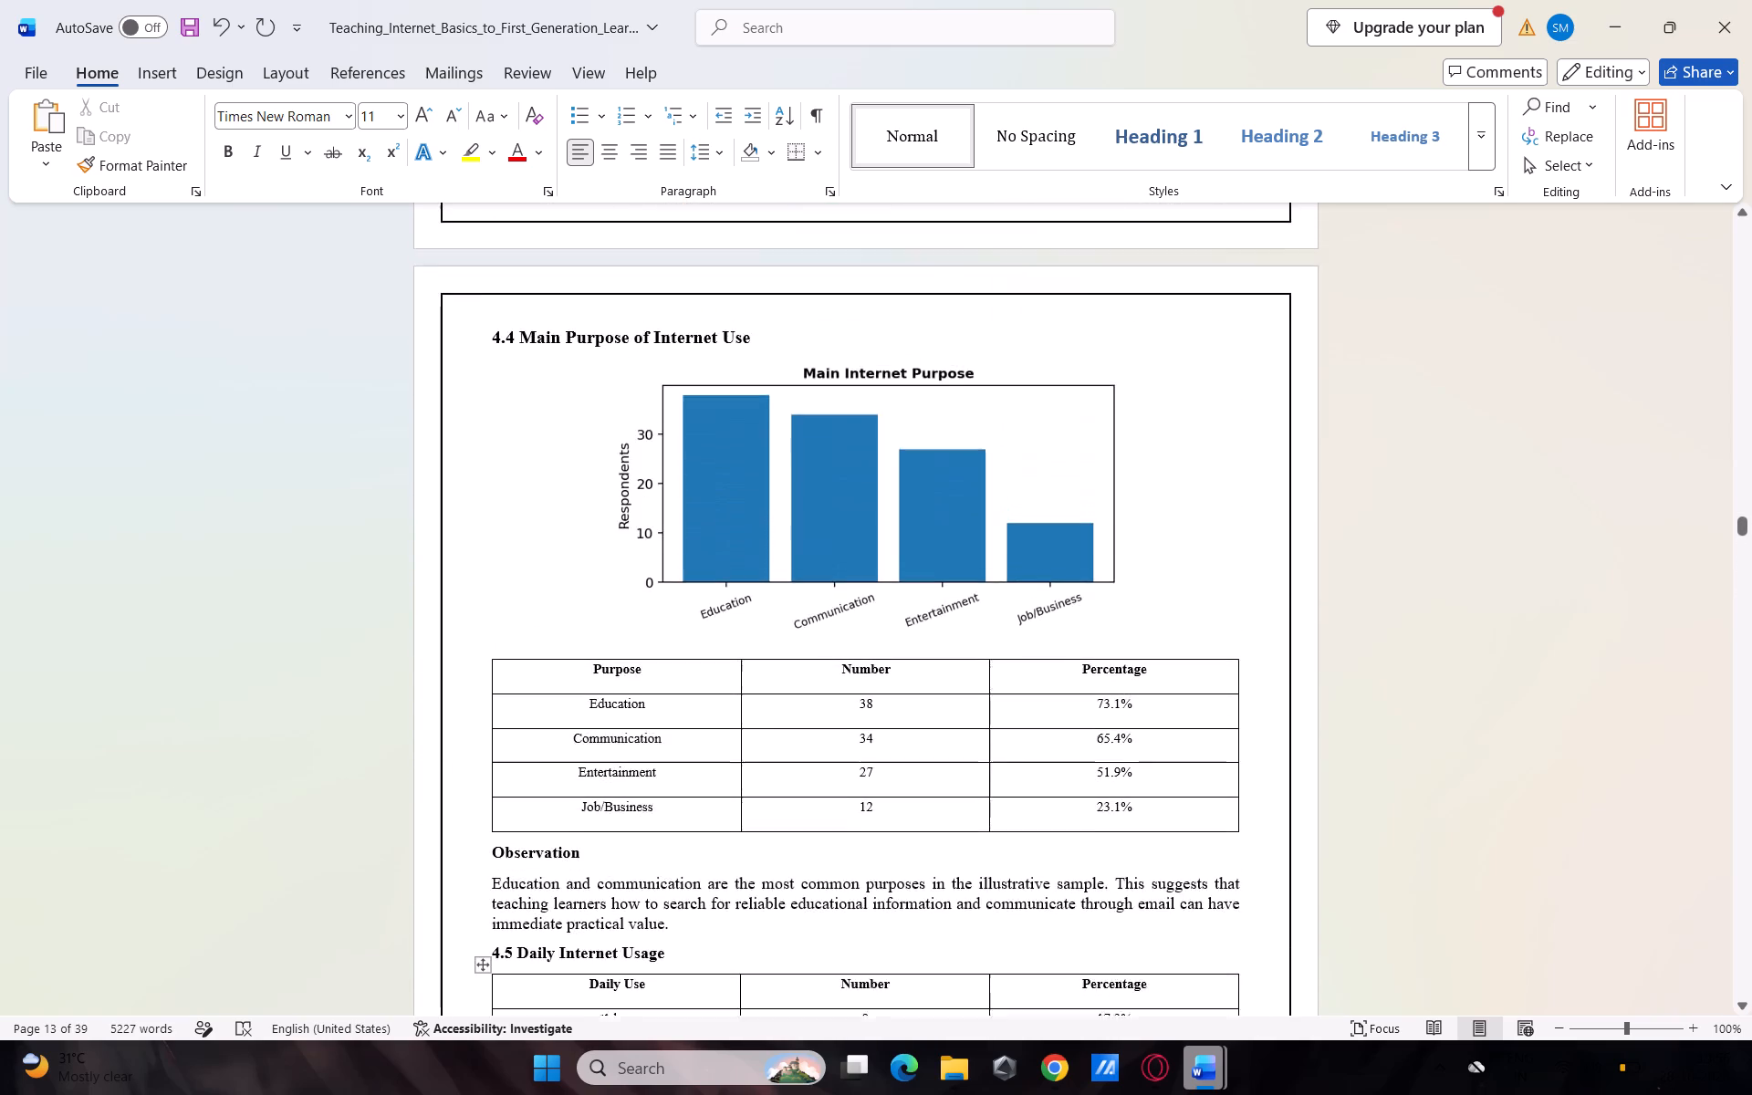
pyautogui.scroll(14, 736, 515)
pyautogui.scroll(9, 741, 513)
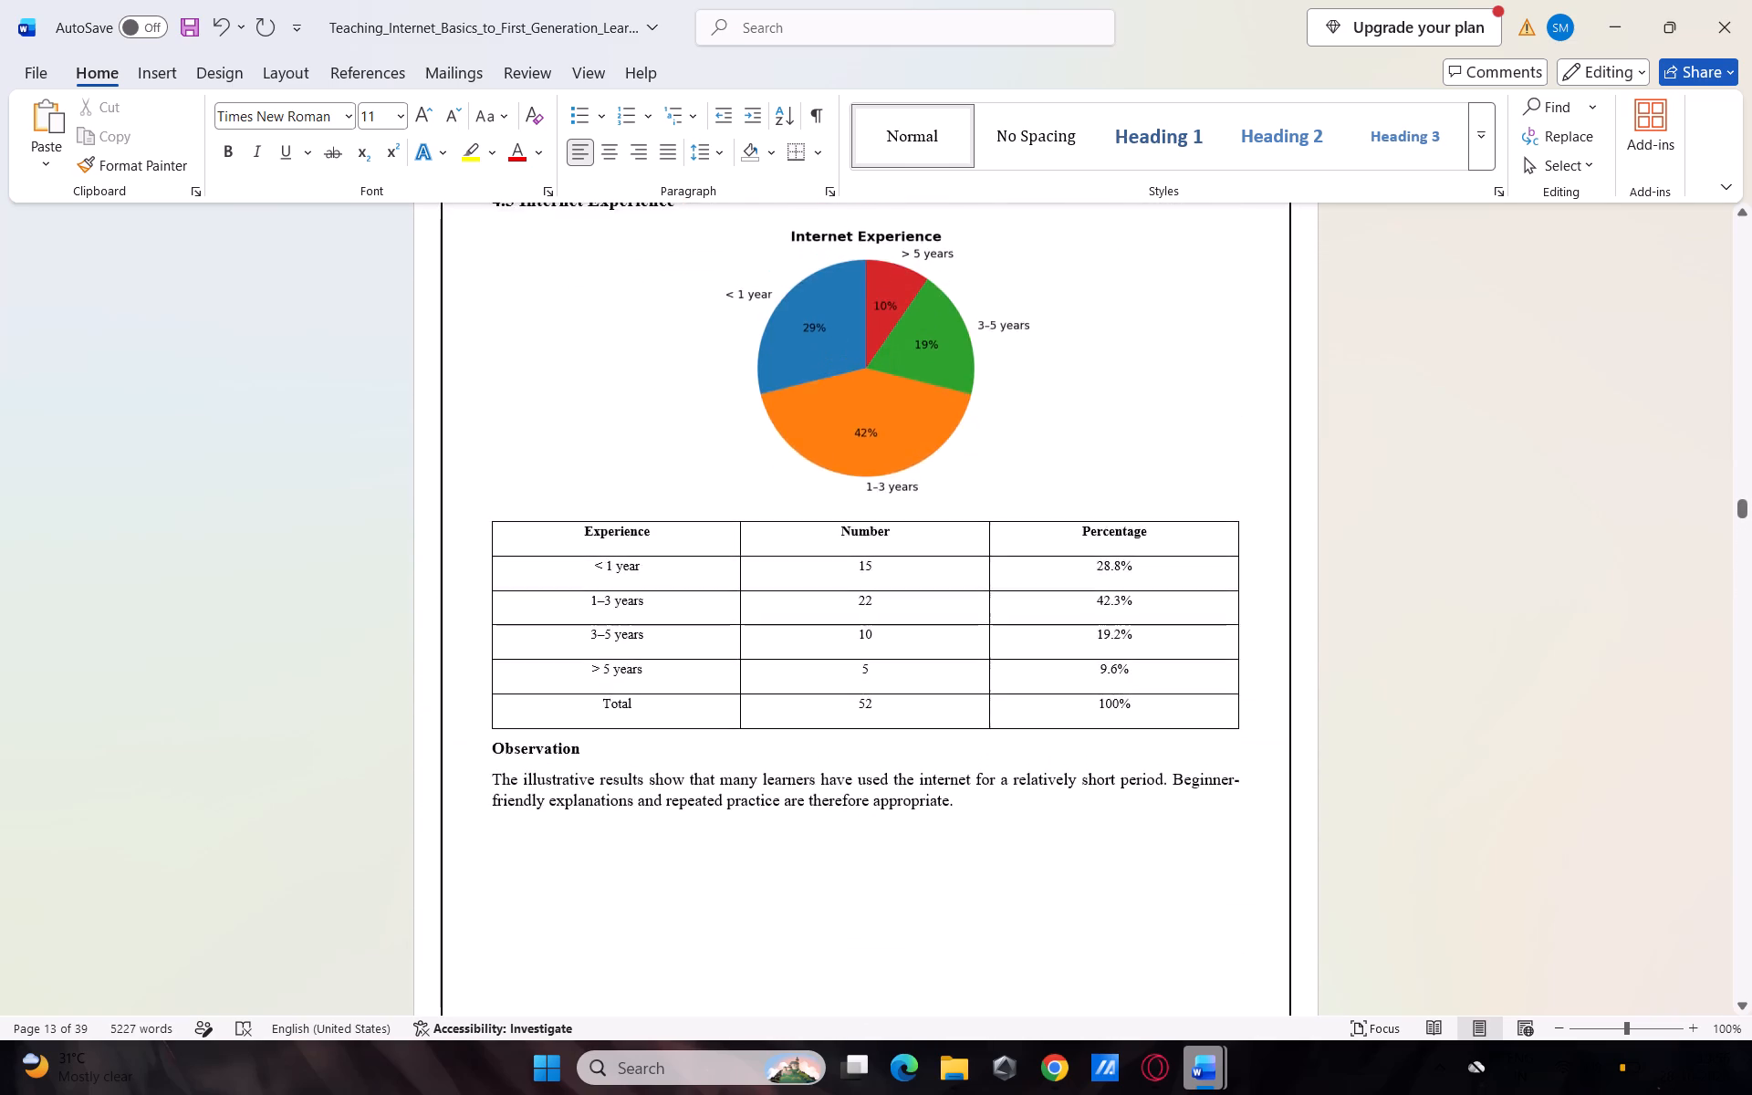
pyautogui.scroll(5, 741, 512)
pyautogui.scroll(20, 744, 511)
pyautogui.scroll(7, 744, 511)
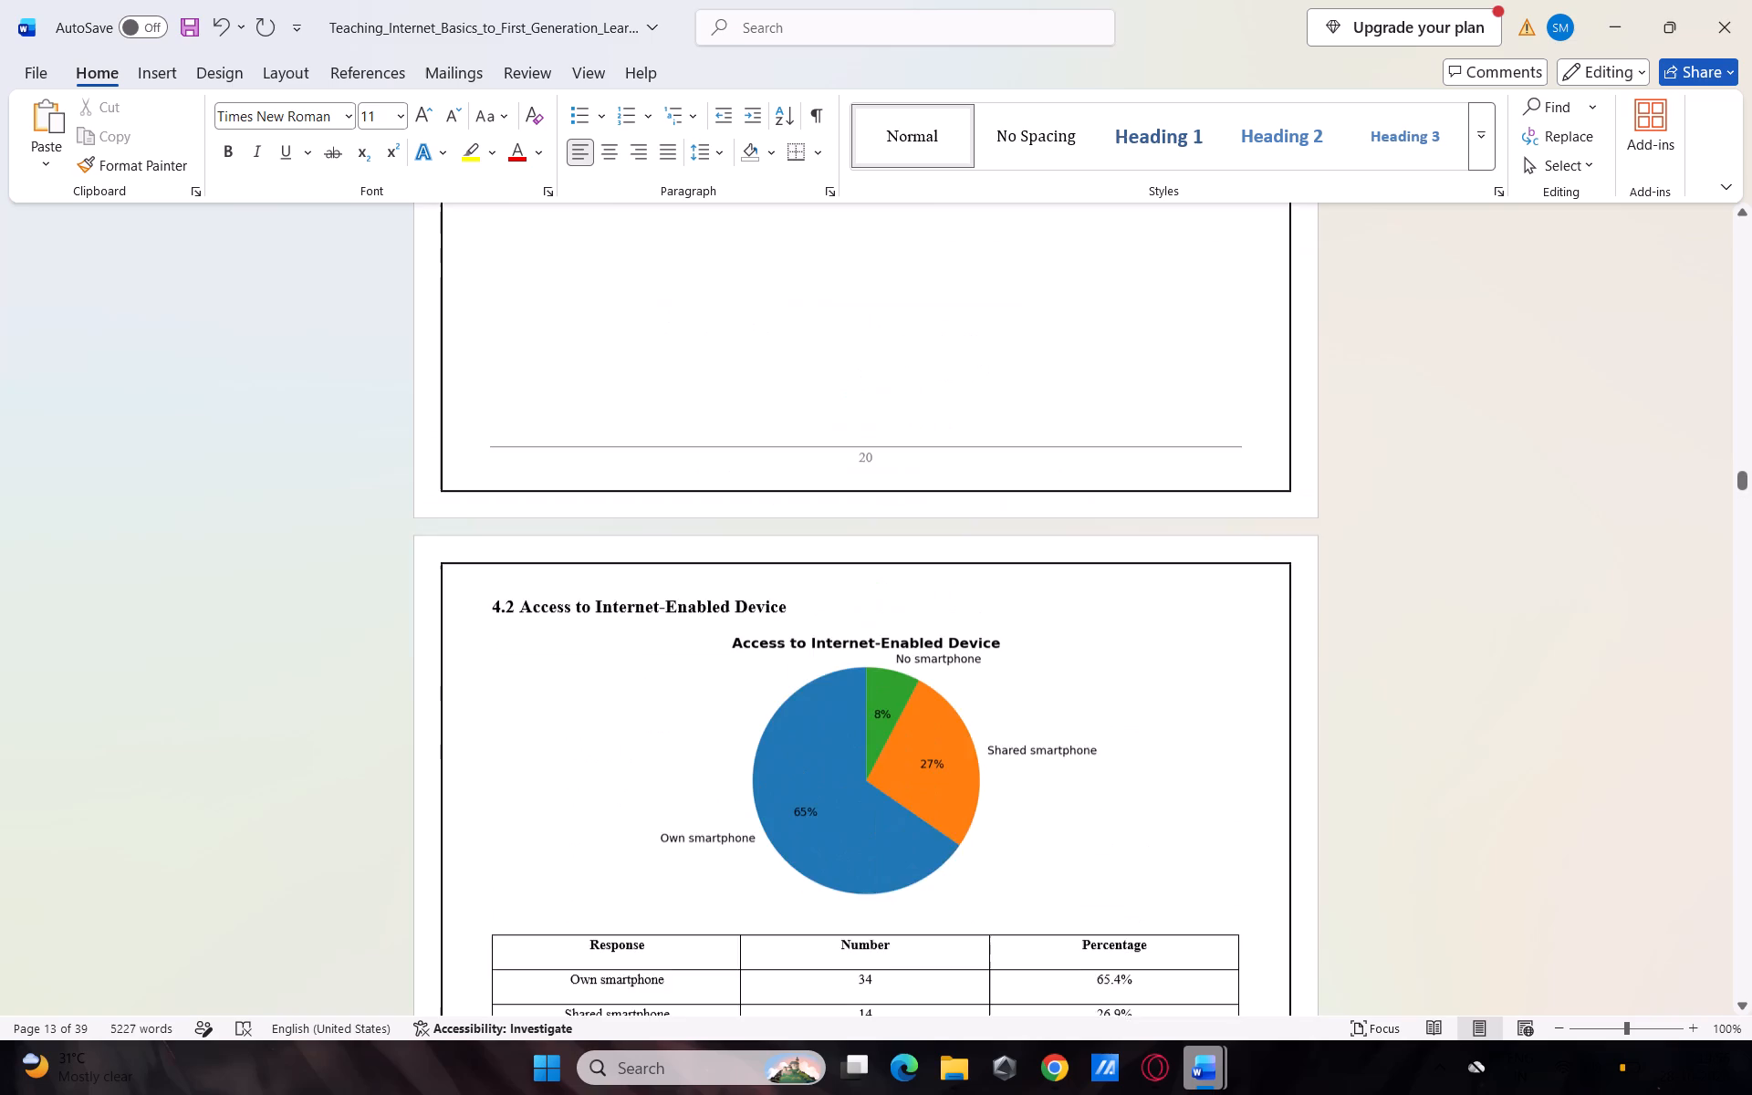
pyautogui.scroll(14, 749, 510)
pyautogui.scroll(12, 756, 509)
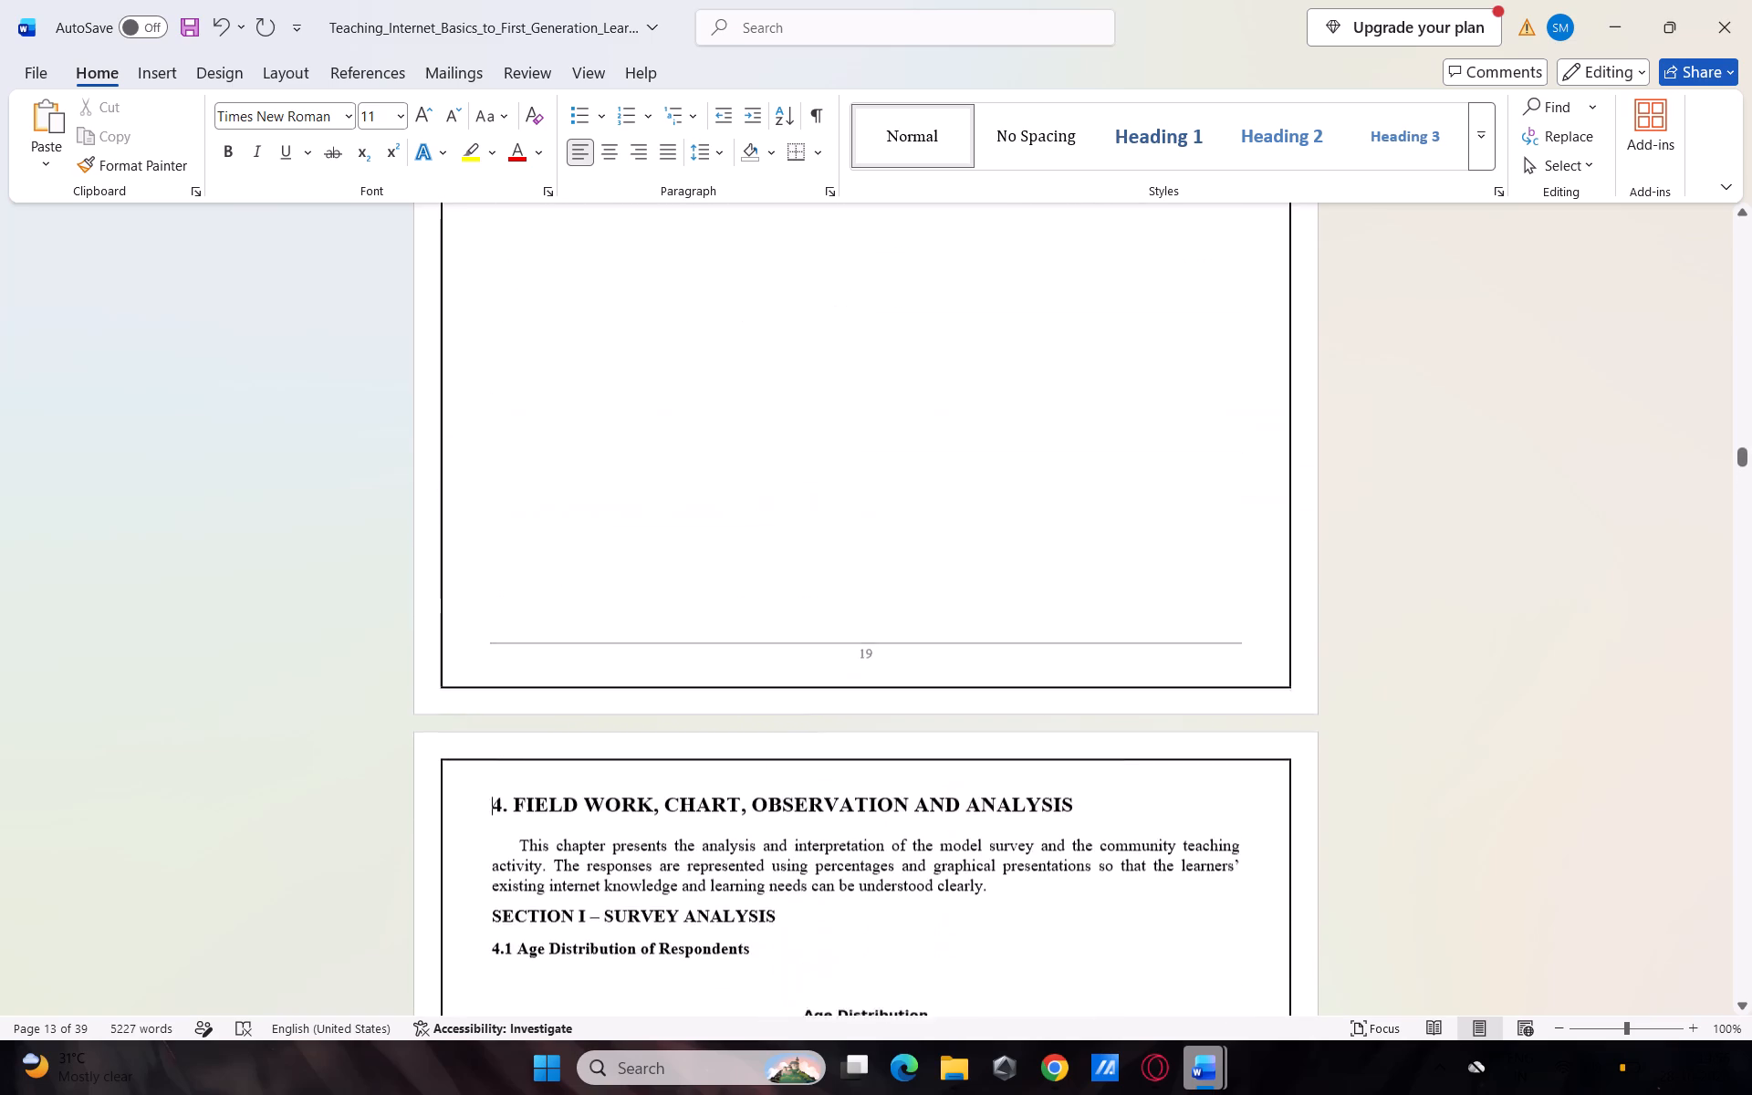
pyautogui.scroll(15, 758, 509)
pyautogui.scroll(8, 761, 509)
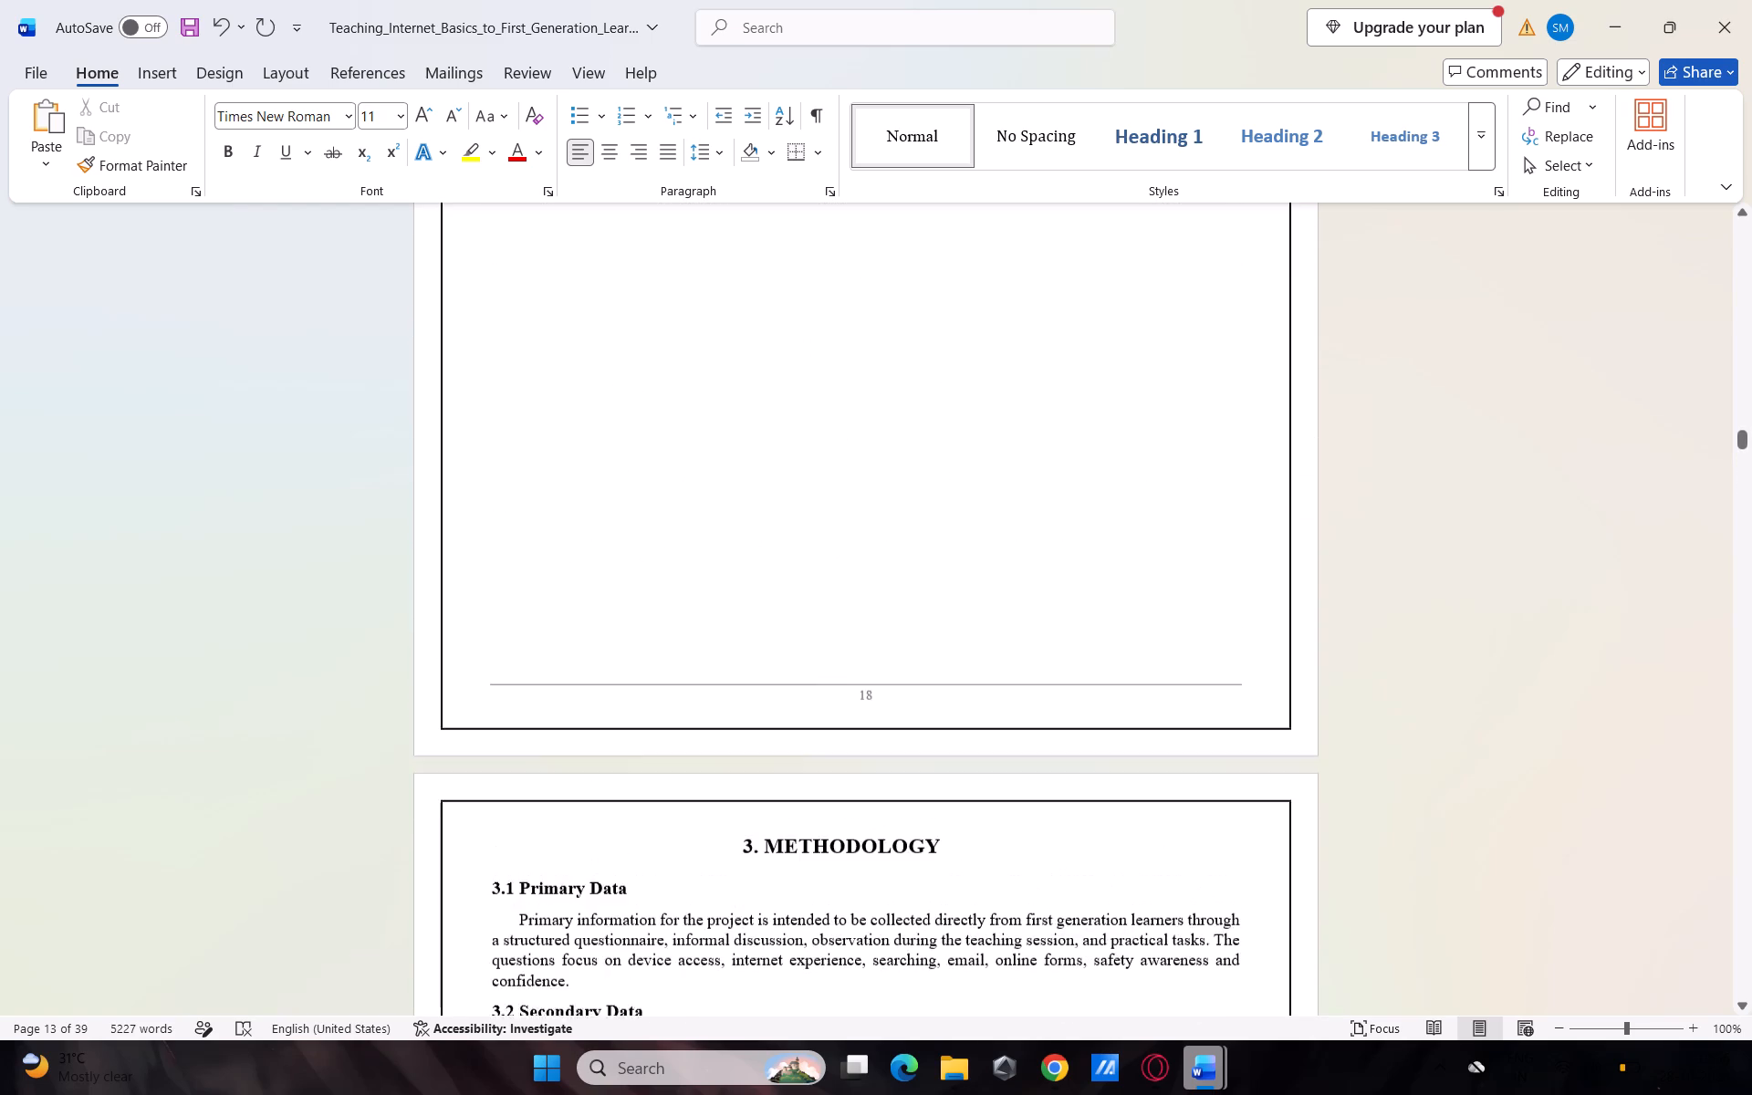
pyautogui.scroll(-20, 802, 524)
pyautogui.scroll(-12, 802, 524)
pyautogui.scroll(4, 715, 549)
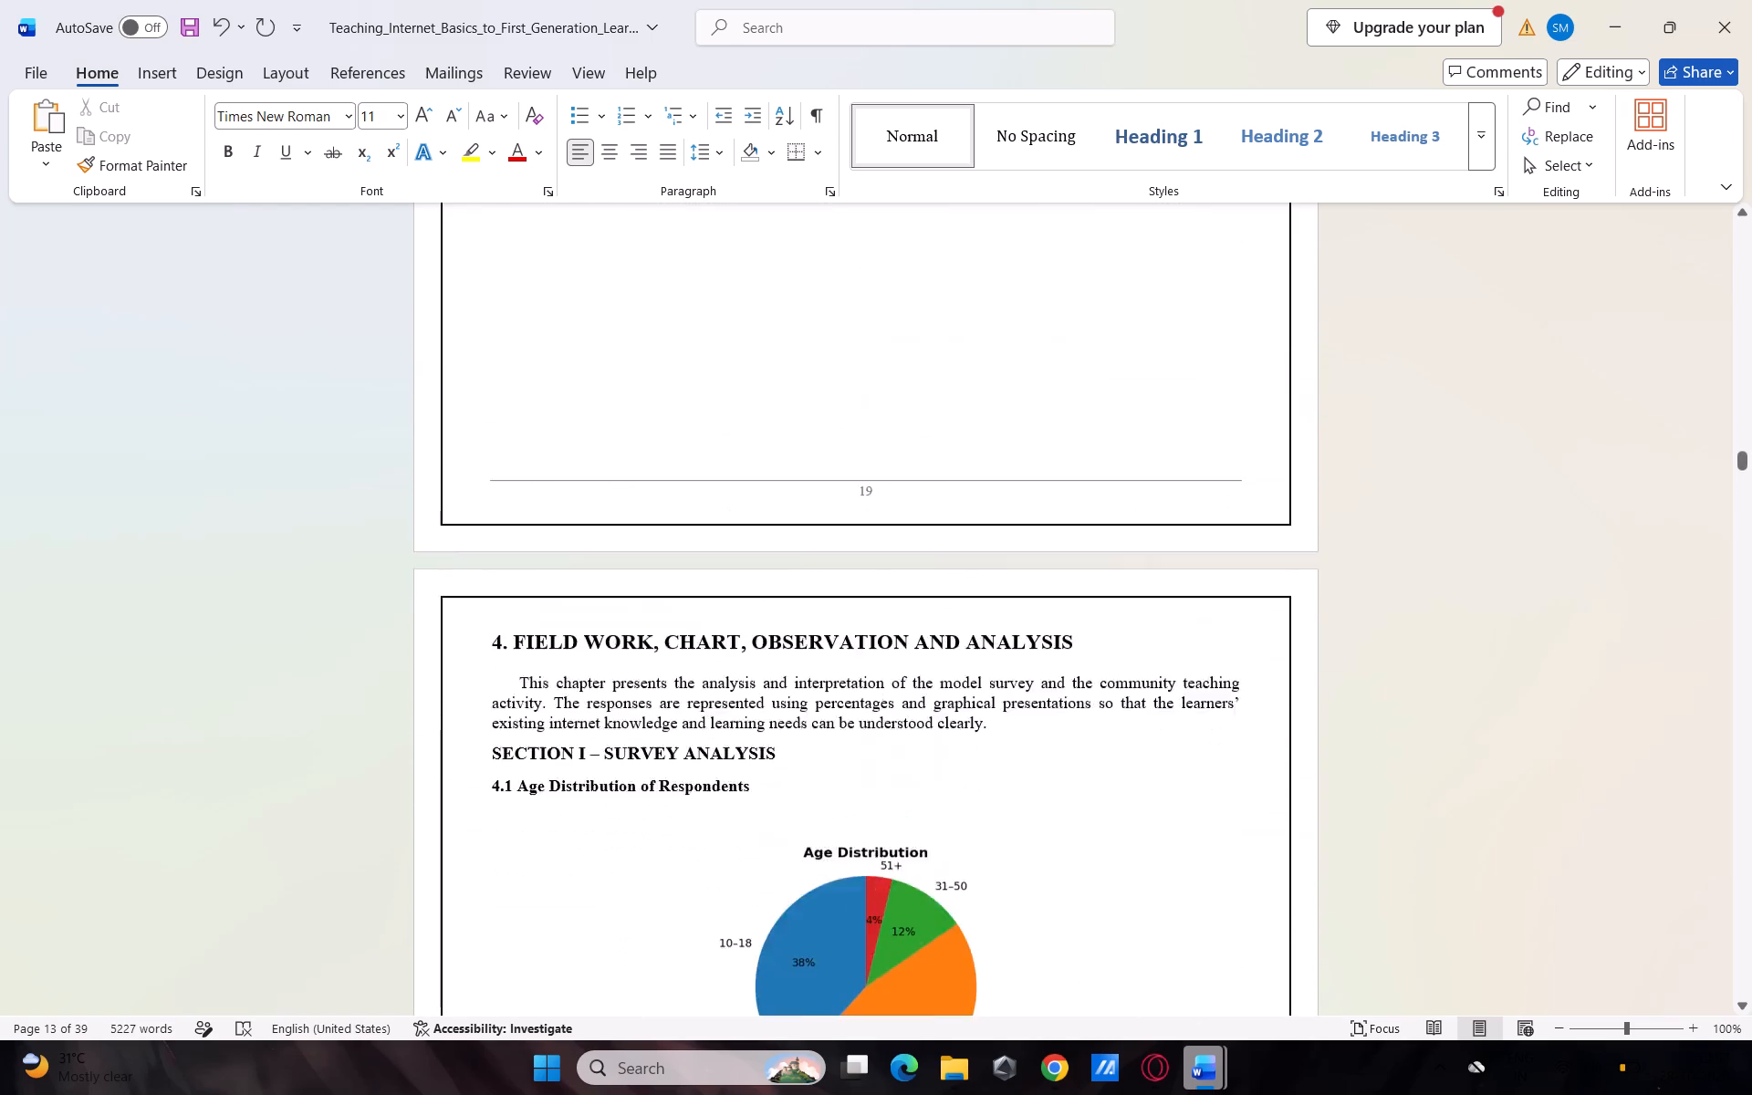
pyautogui.scroll(8, 715, 549)
# Set the body text of the Certificate By Mentor page, from "I hereby certify" through the Place line, to 12 pt.
pyautogui.moveTo(1746, 459); pyautogui.dragTo(1751, 65)
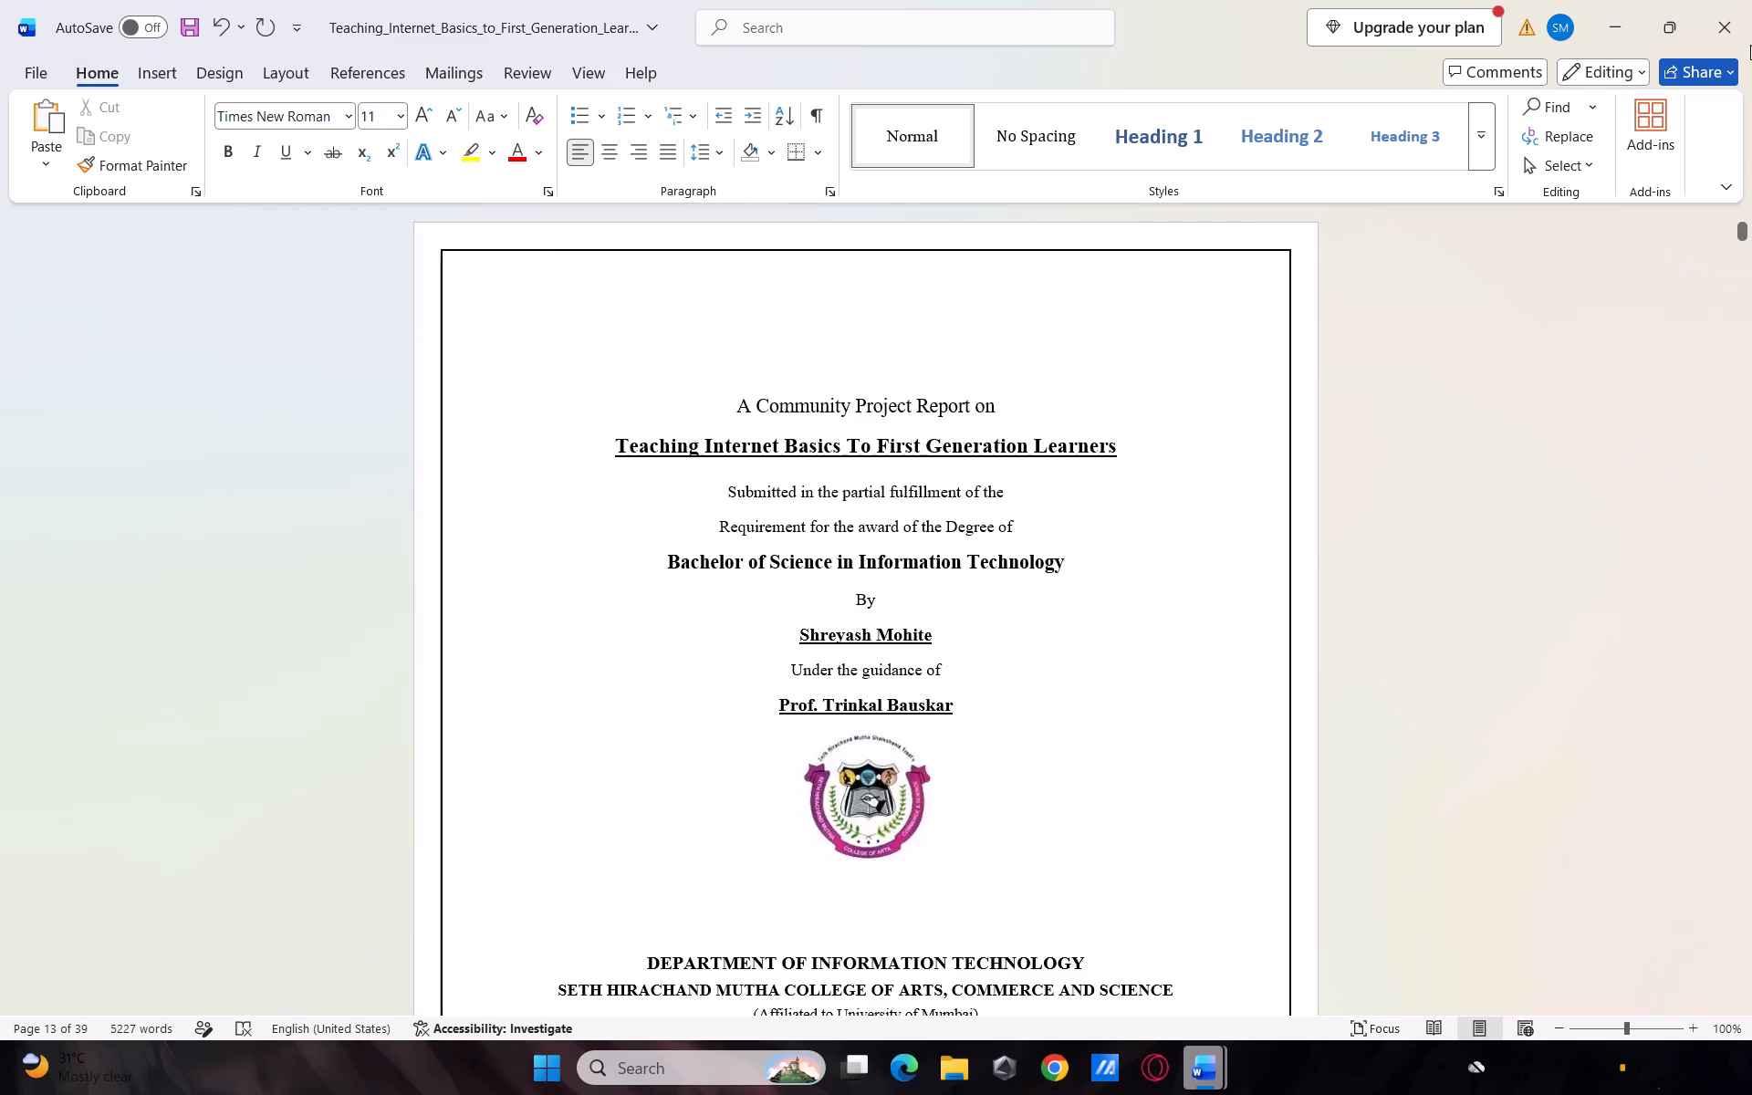
pyautogui.scroll(-20, 818, 671)
pyautogui.scroll(-16, 818, 671)
pyautogui.scroll(4, 806, 716)
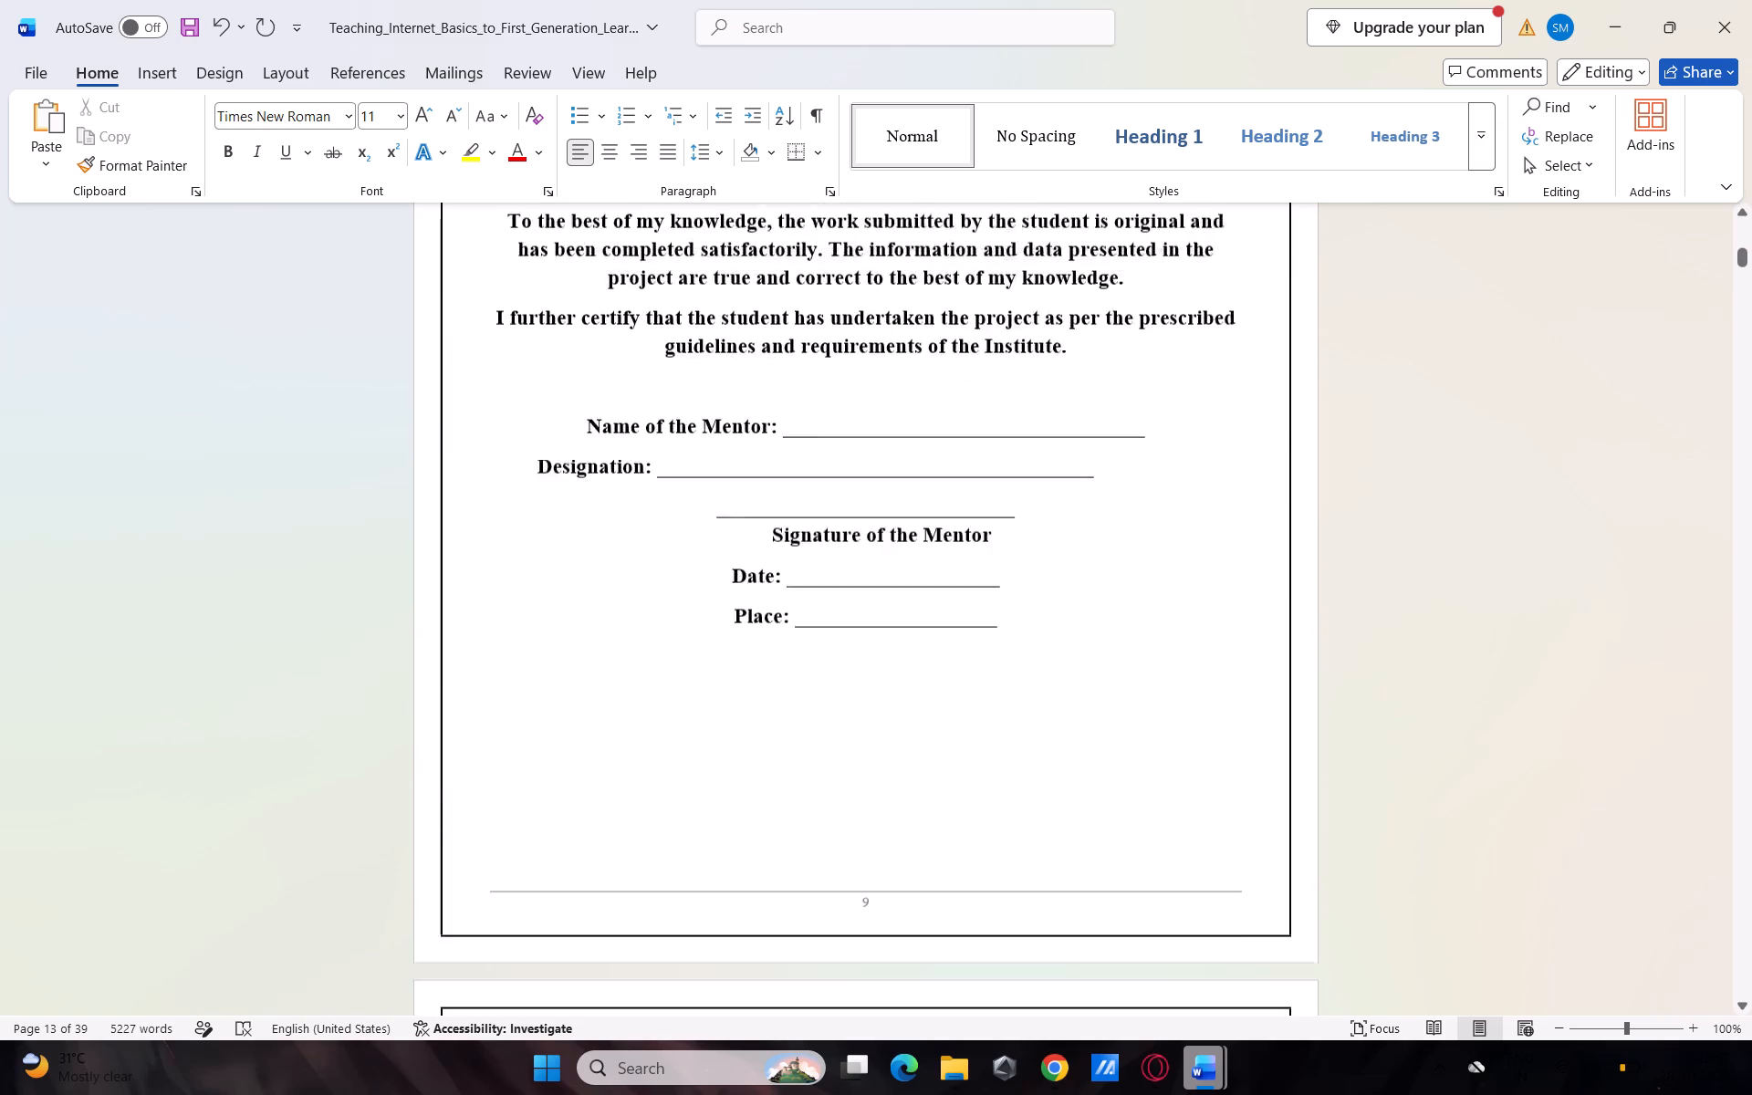
pyautogui.scroll(2, 807, 714)
pyautogui.moveTo(1019, 813); pyautogui.dragTo(632, 495)
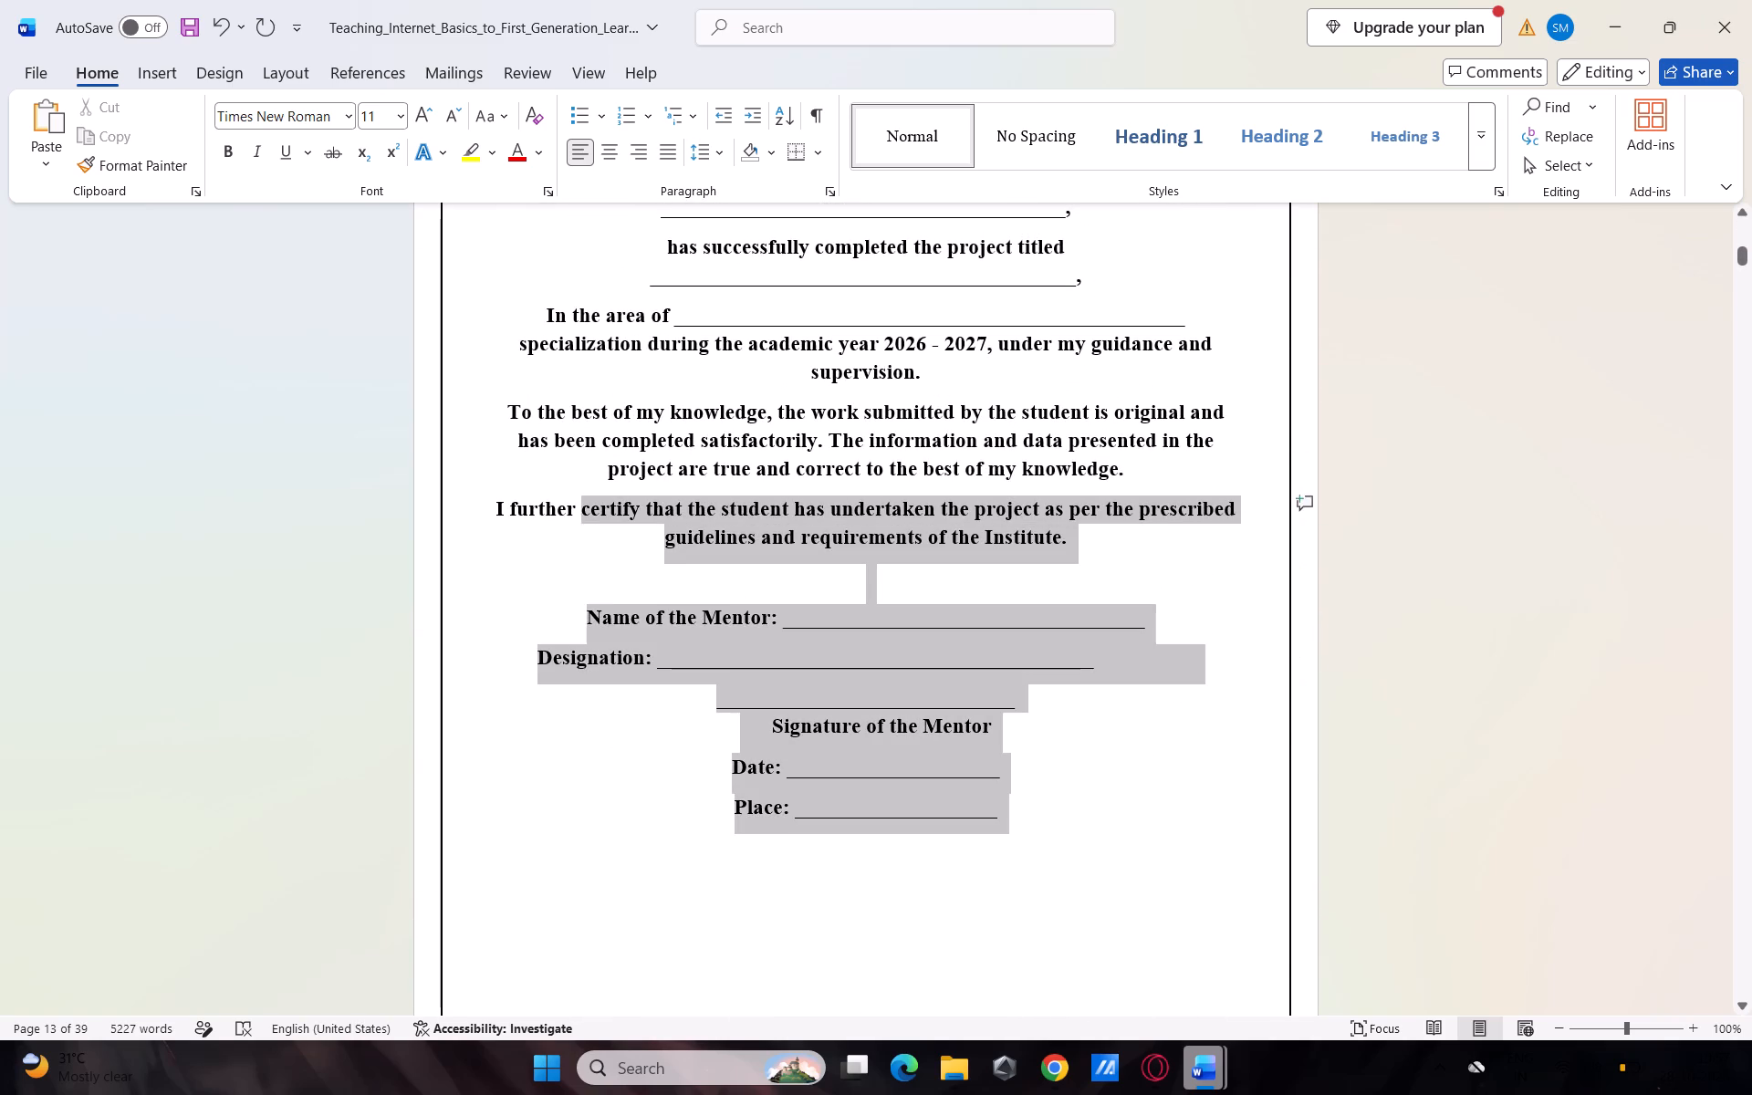
pyautogui.moveTo(632, 495); pyautogui.dragTo(530, 412)
pyautogui.scroll(5, 794, 415)
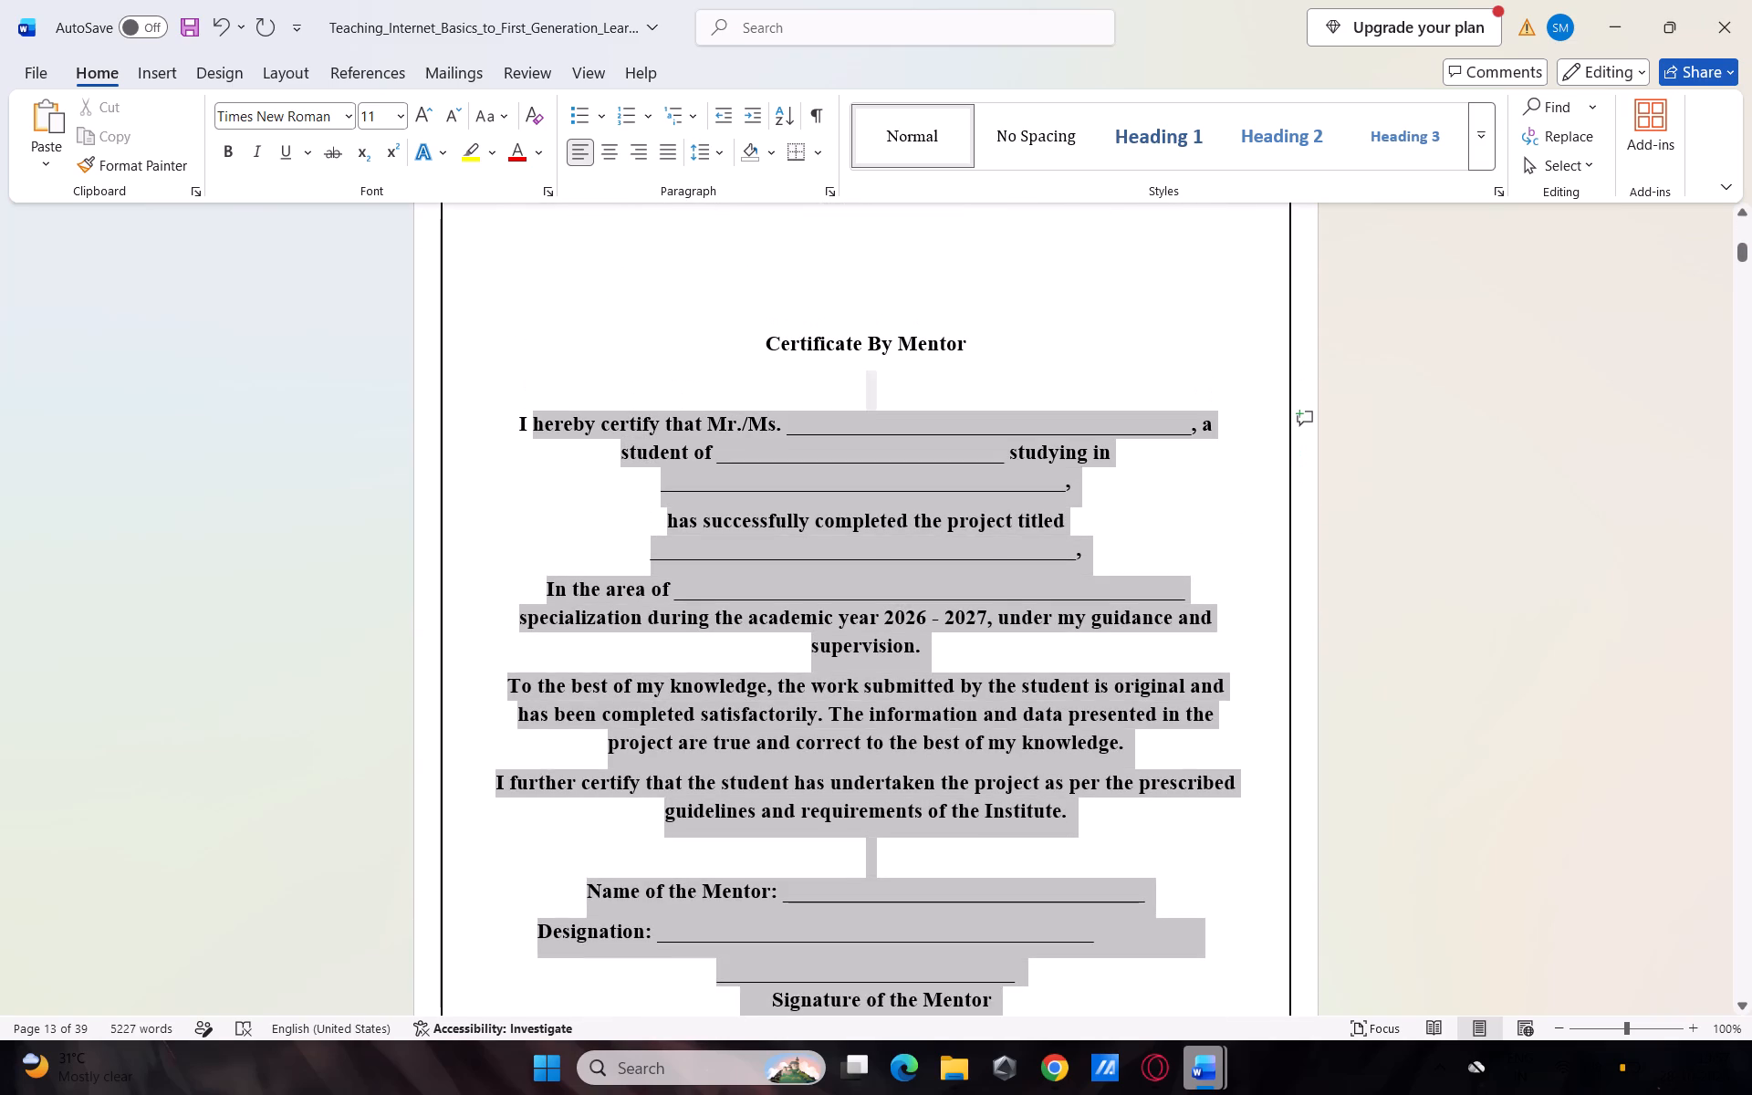
pyautogui.moveTo(530, 412); pyautogui.dragTo(506, 430)
pyautogui.click(401, 109)
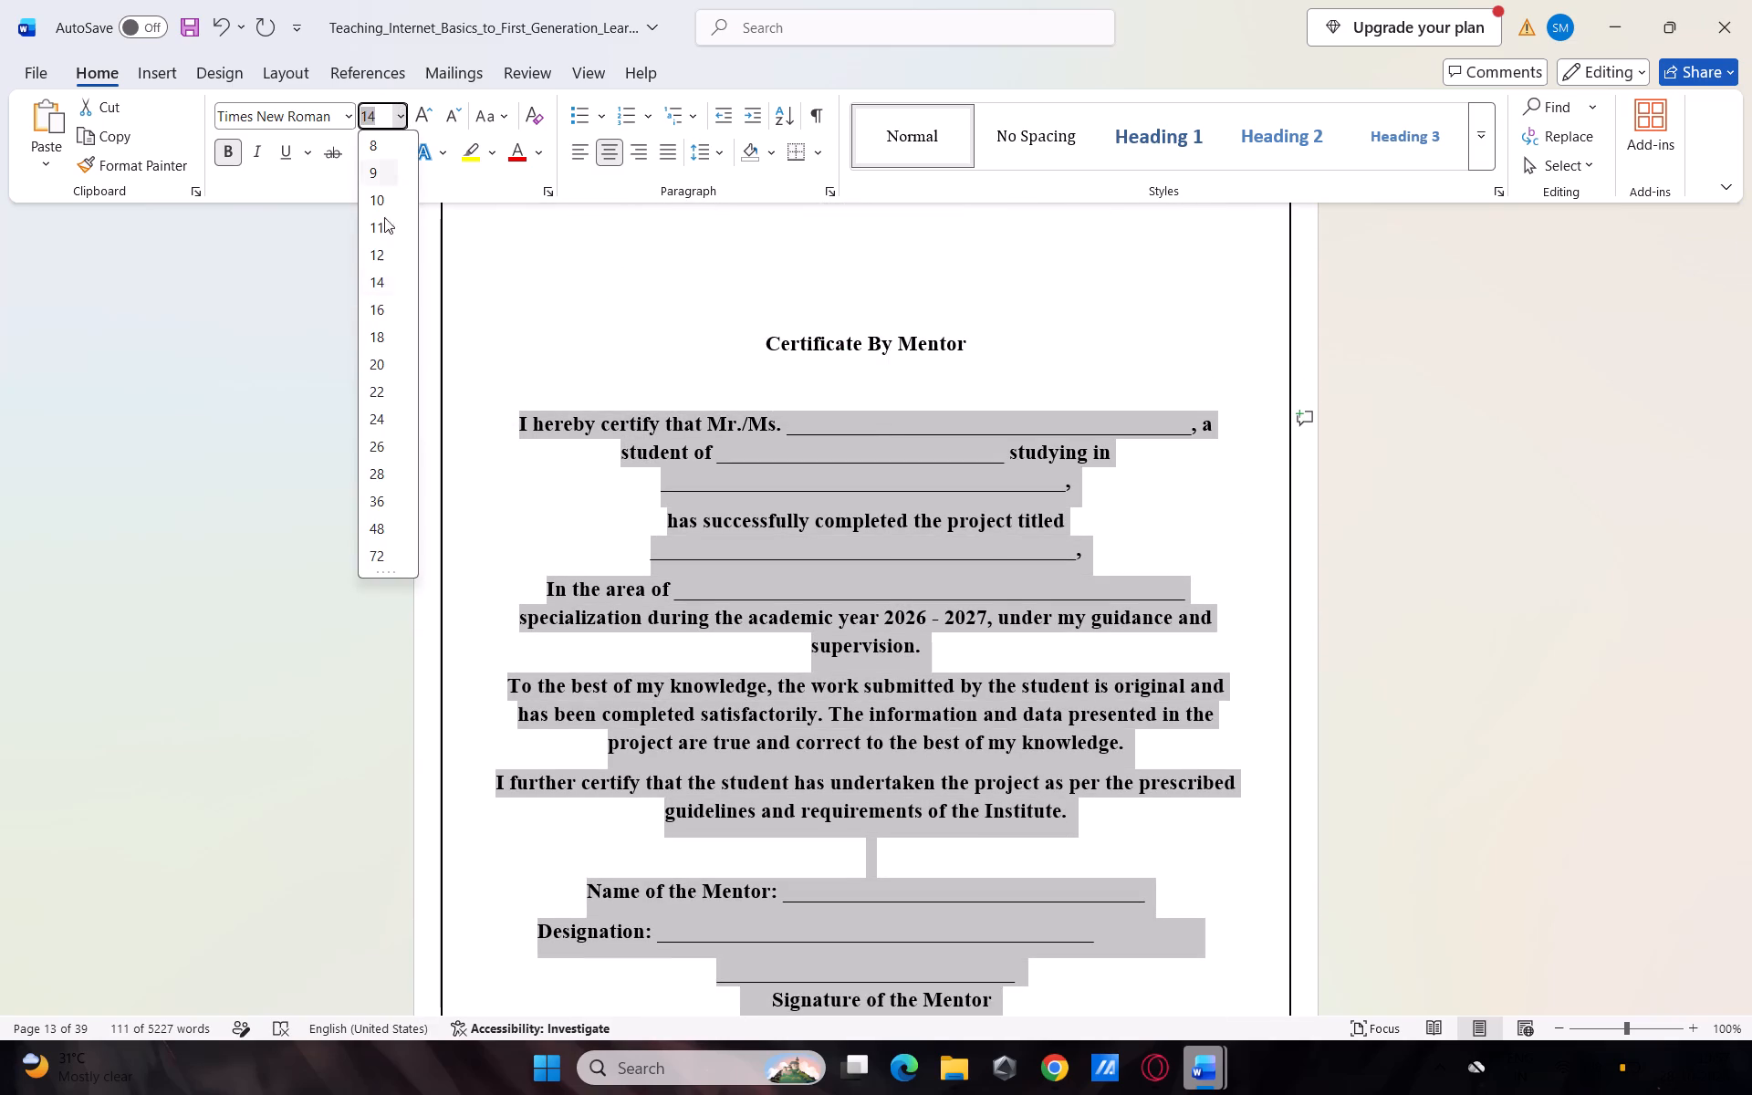
pyautogui.click(369, 255)
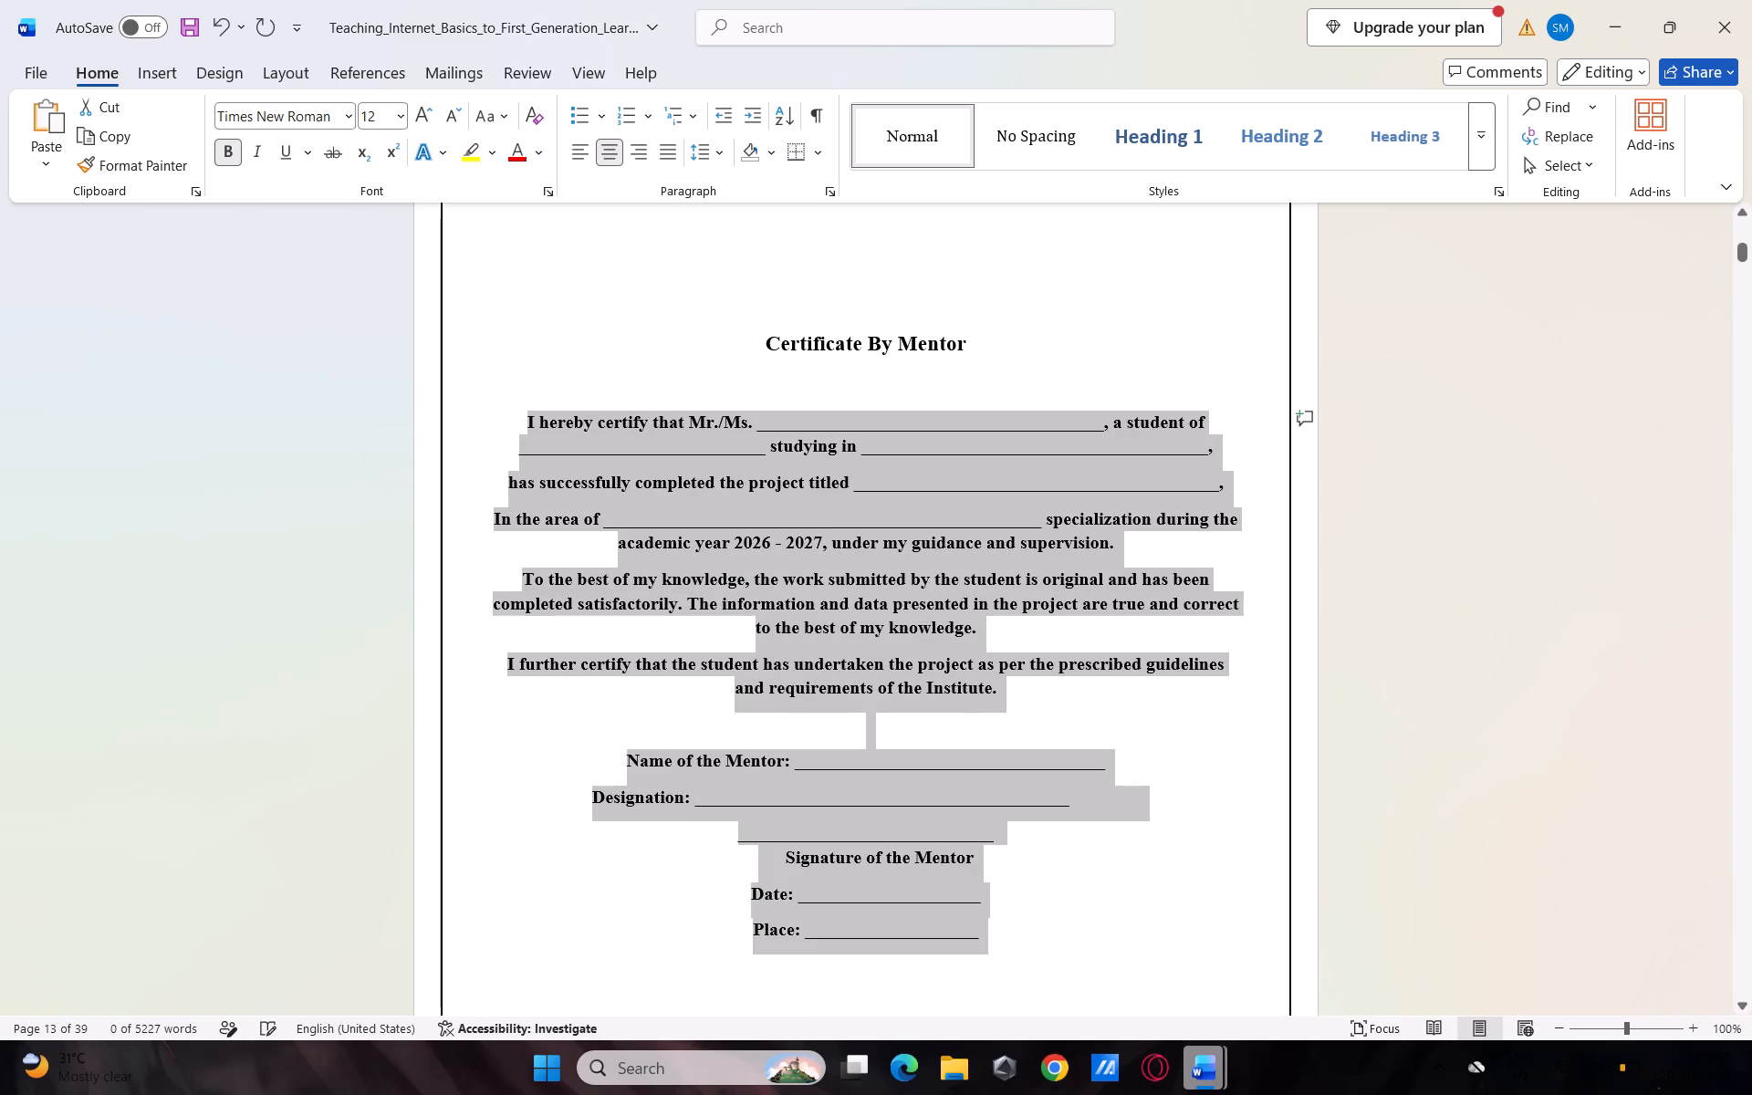
# Set the Certificate By Mentor title to 16 pt.
pyautogui.click(979, 379)
pyautogui.moveTo(978, 347); pyautogui.dragTo(729, 332)
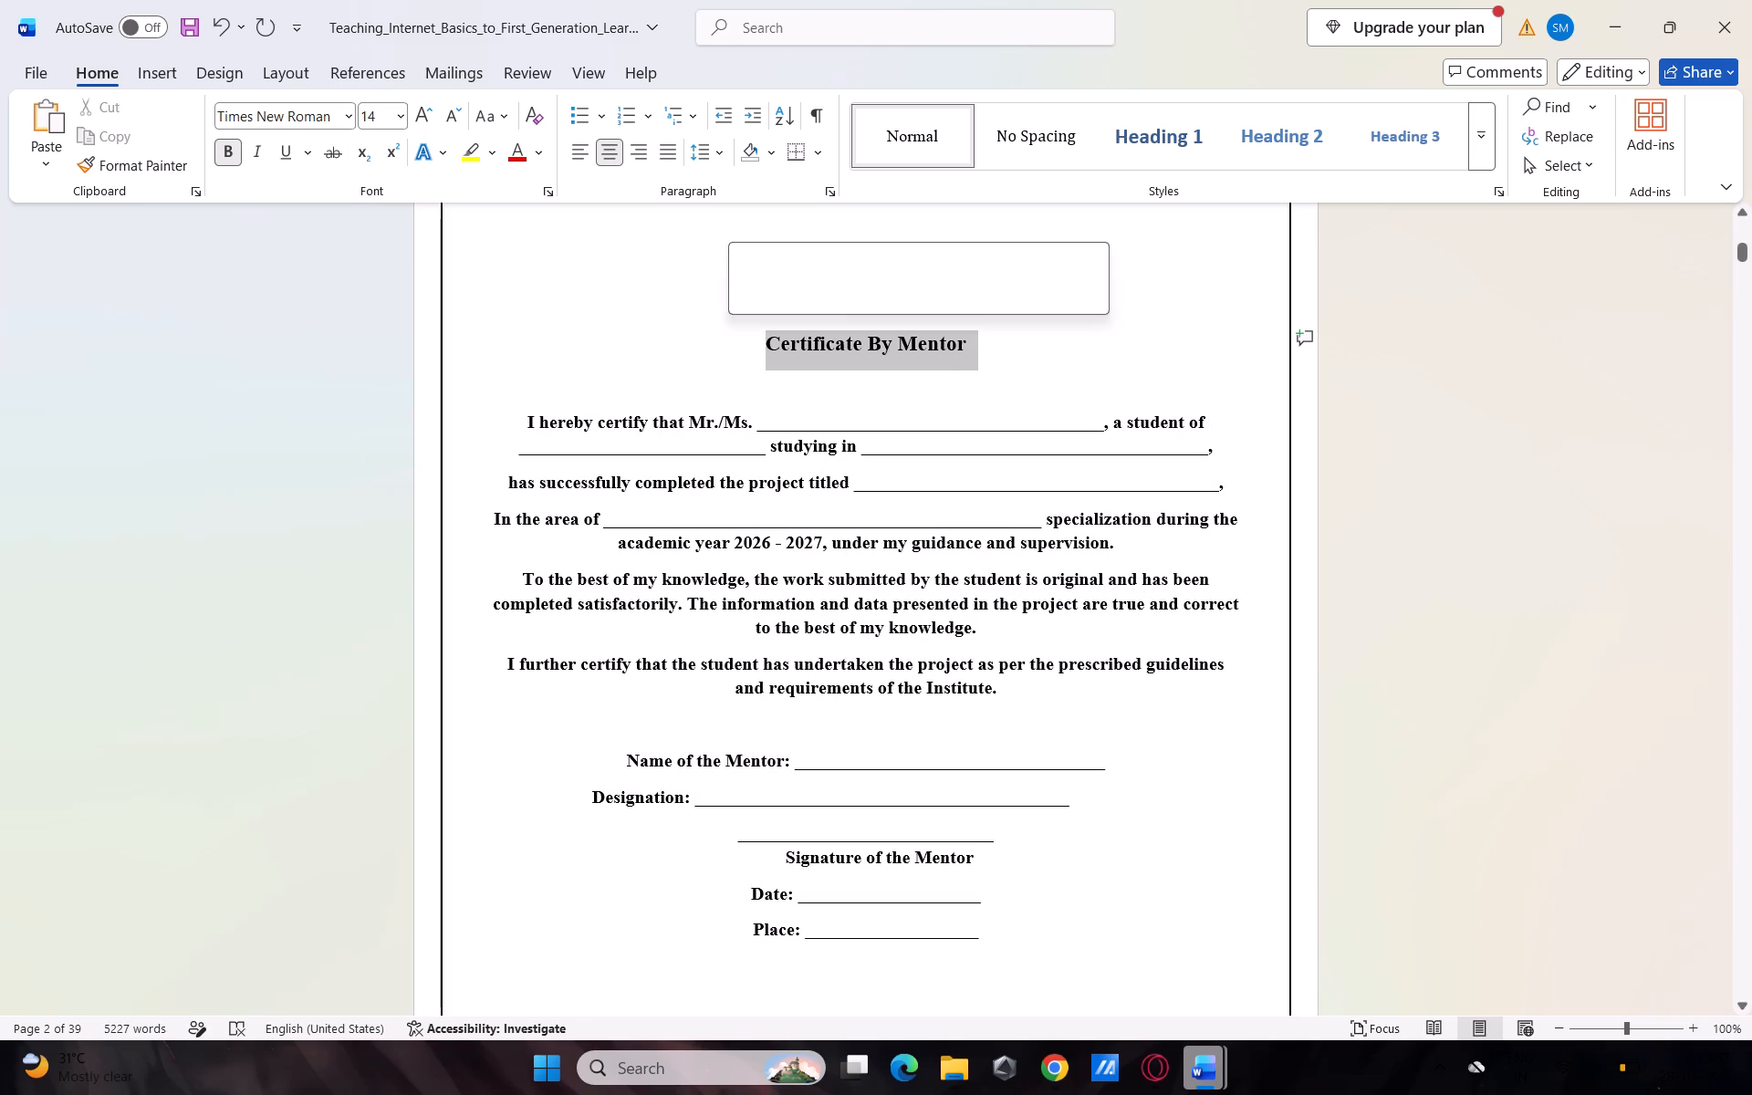
pyautogui.click(403, 119)
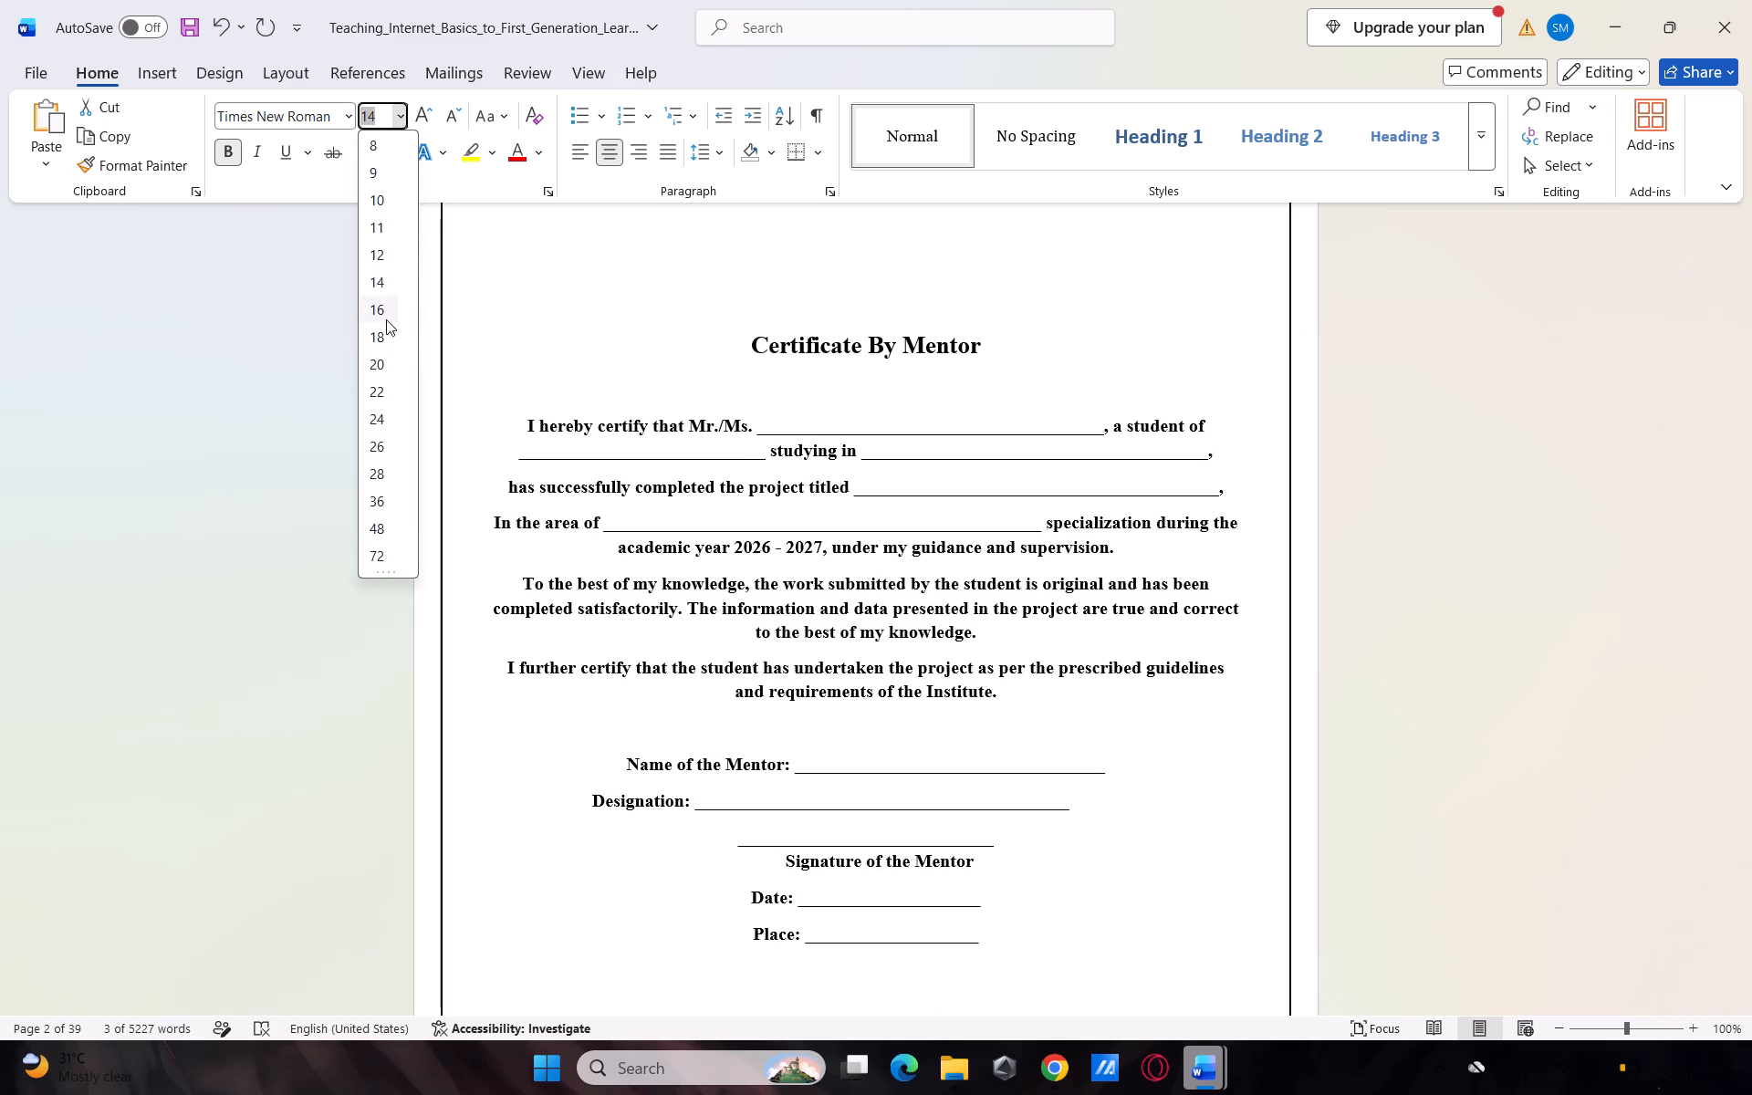
pyautogui.click(386, 313)
pyautogui.click(1078, 360)
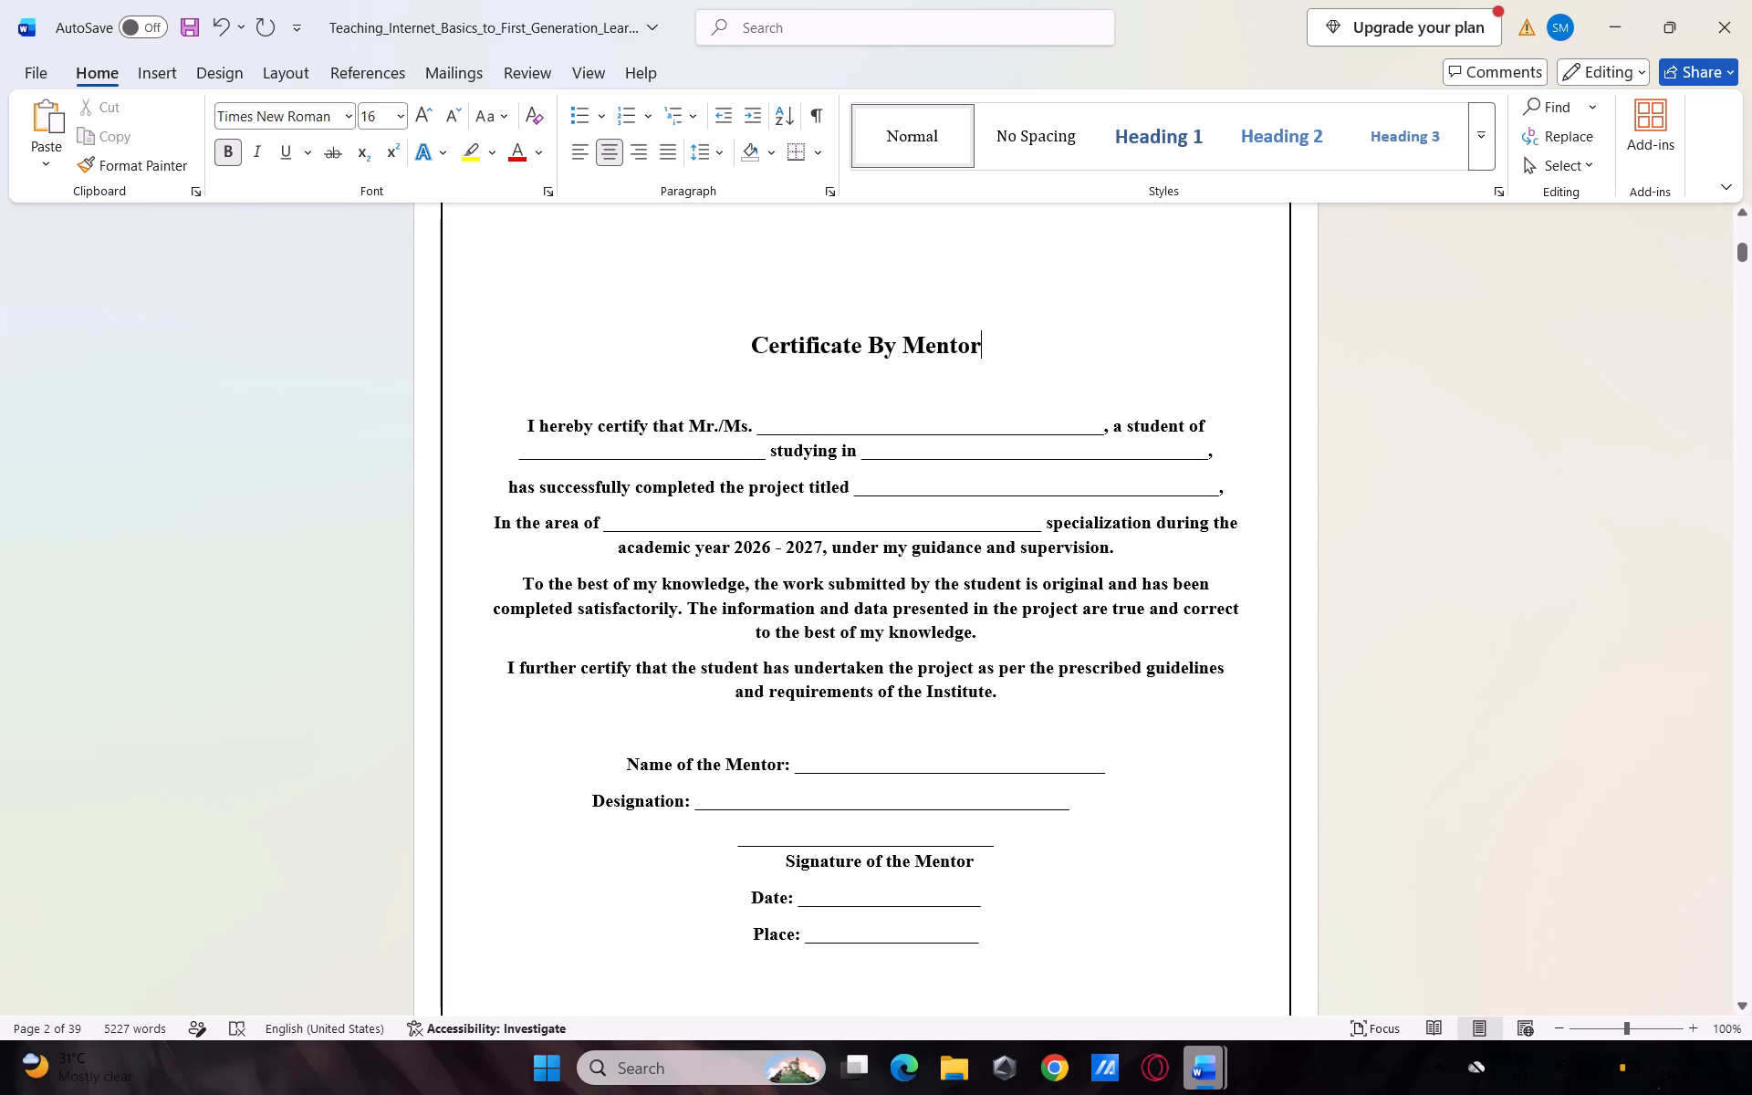
# Push the ABSTRACT heading off the bottom of the mentor certificate page onto a new page using blank lines.
pyautogui.scroll(-1, 1021, 534)
pyautogui.scroll(-3, 827, 500)
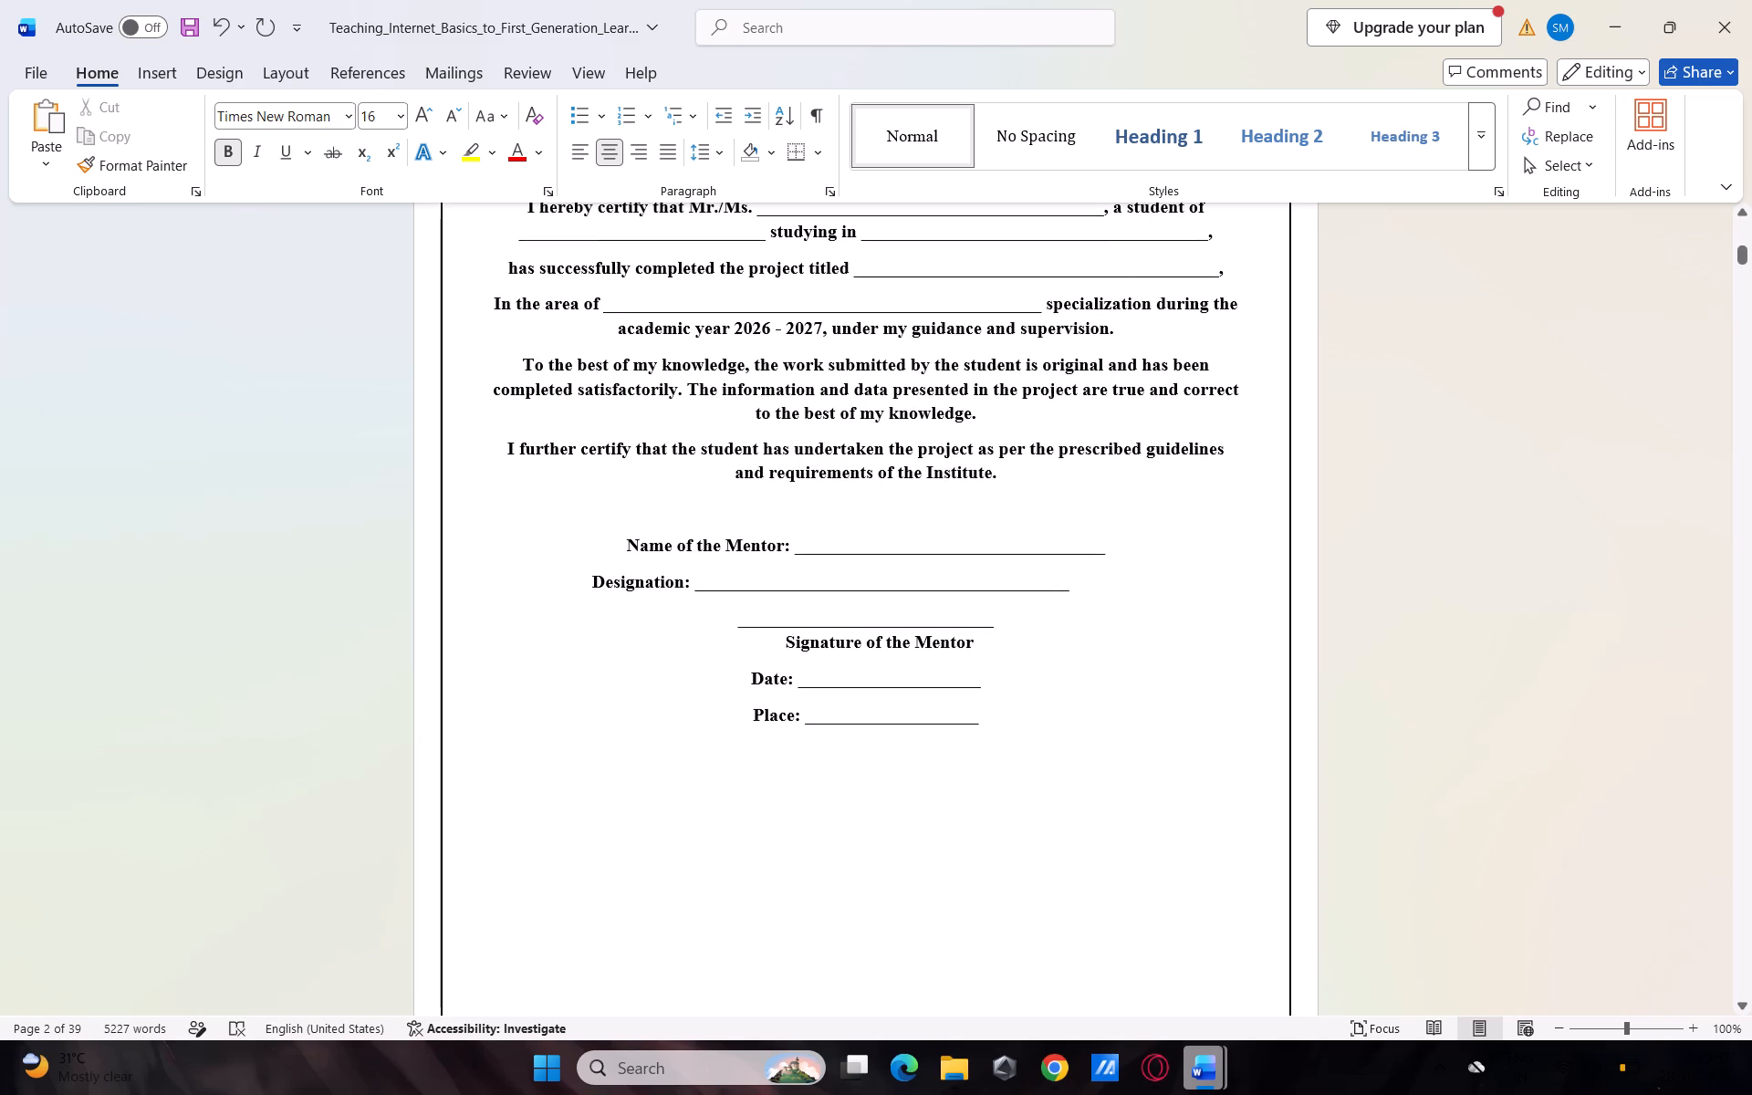
pyautogui.scroll(-11, 880, 693)
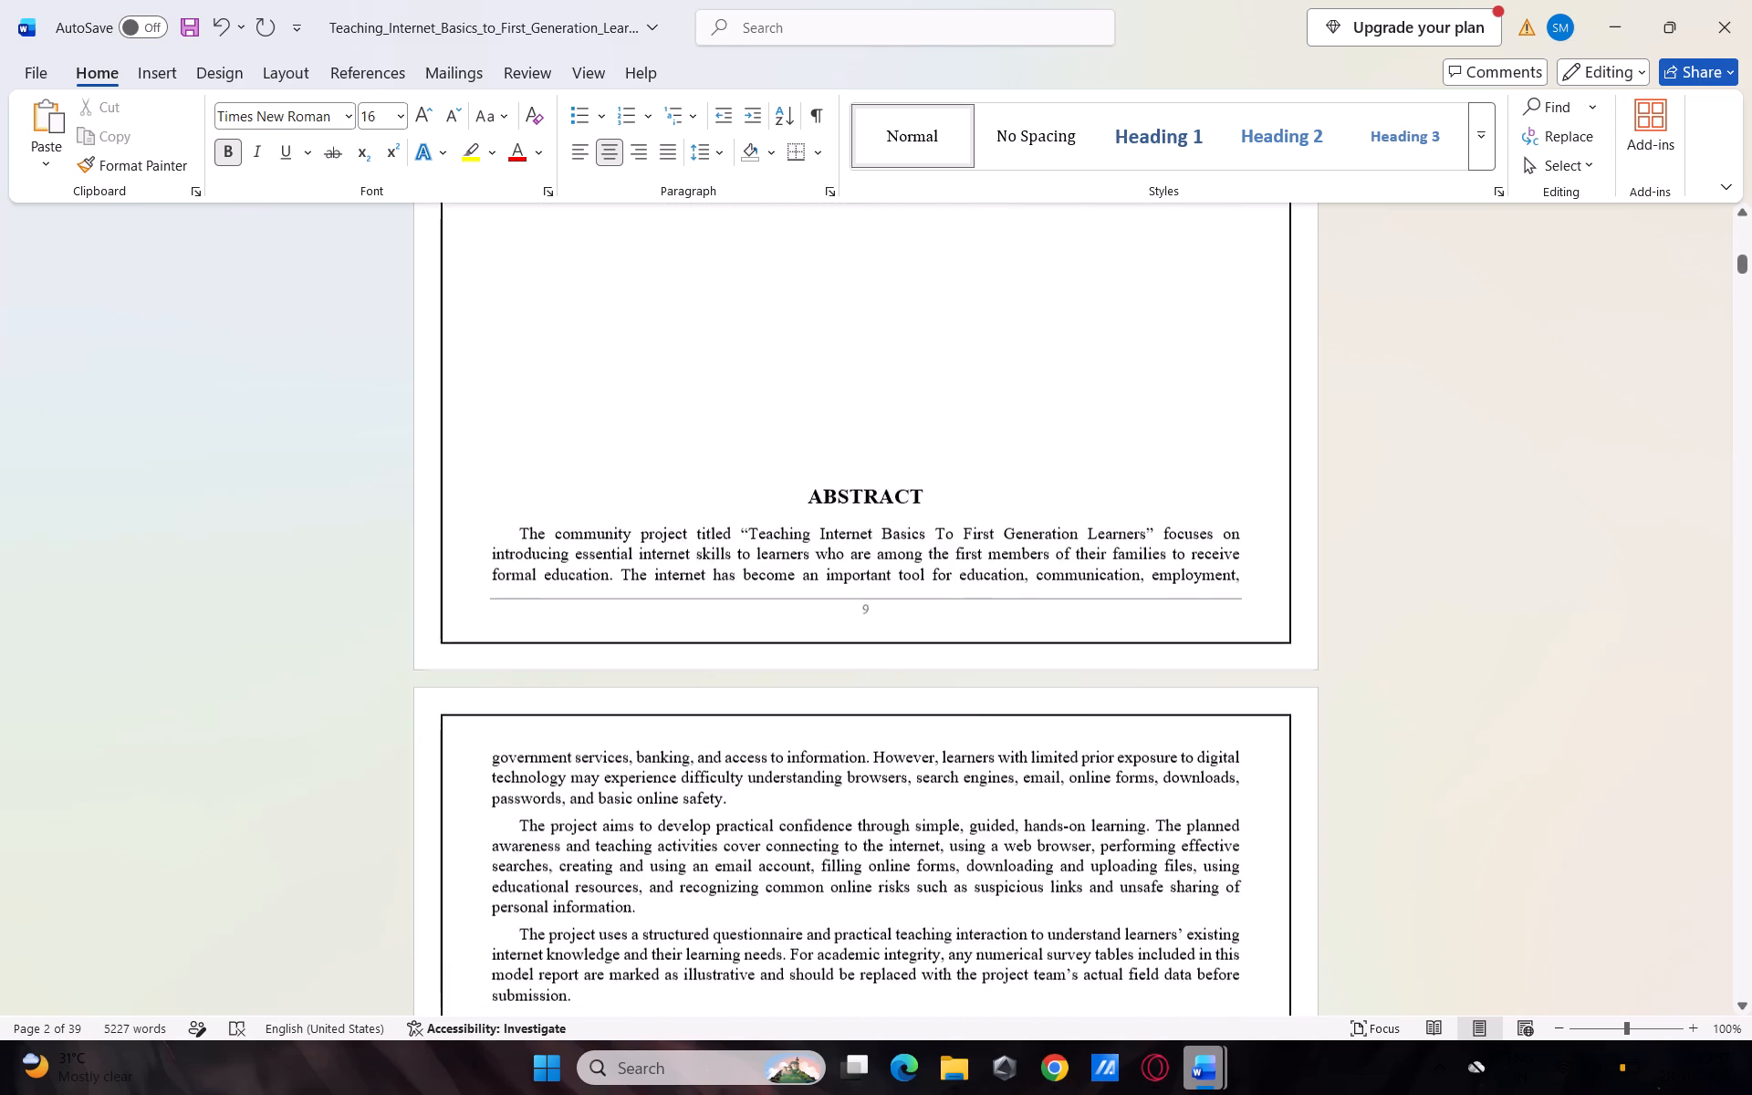
pyautogui.click(785, 456)
pyautogui.press('Return')
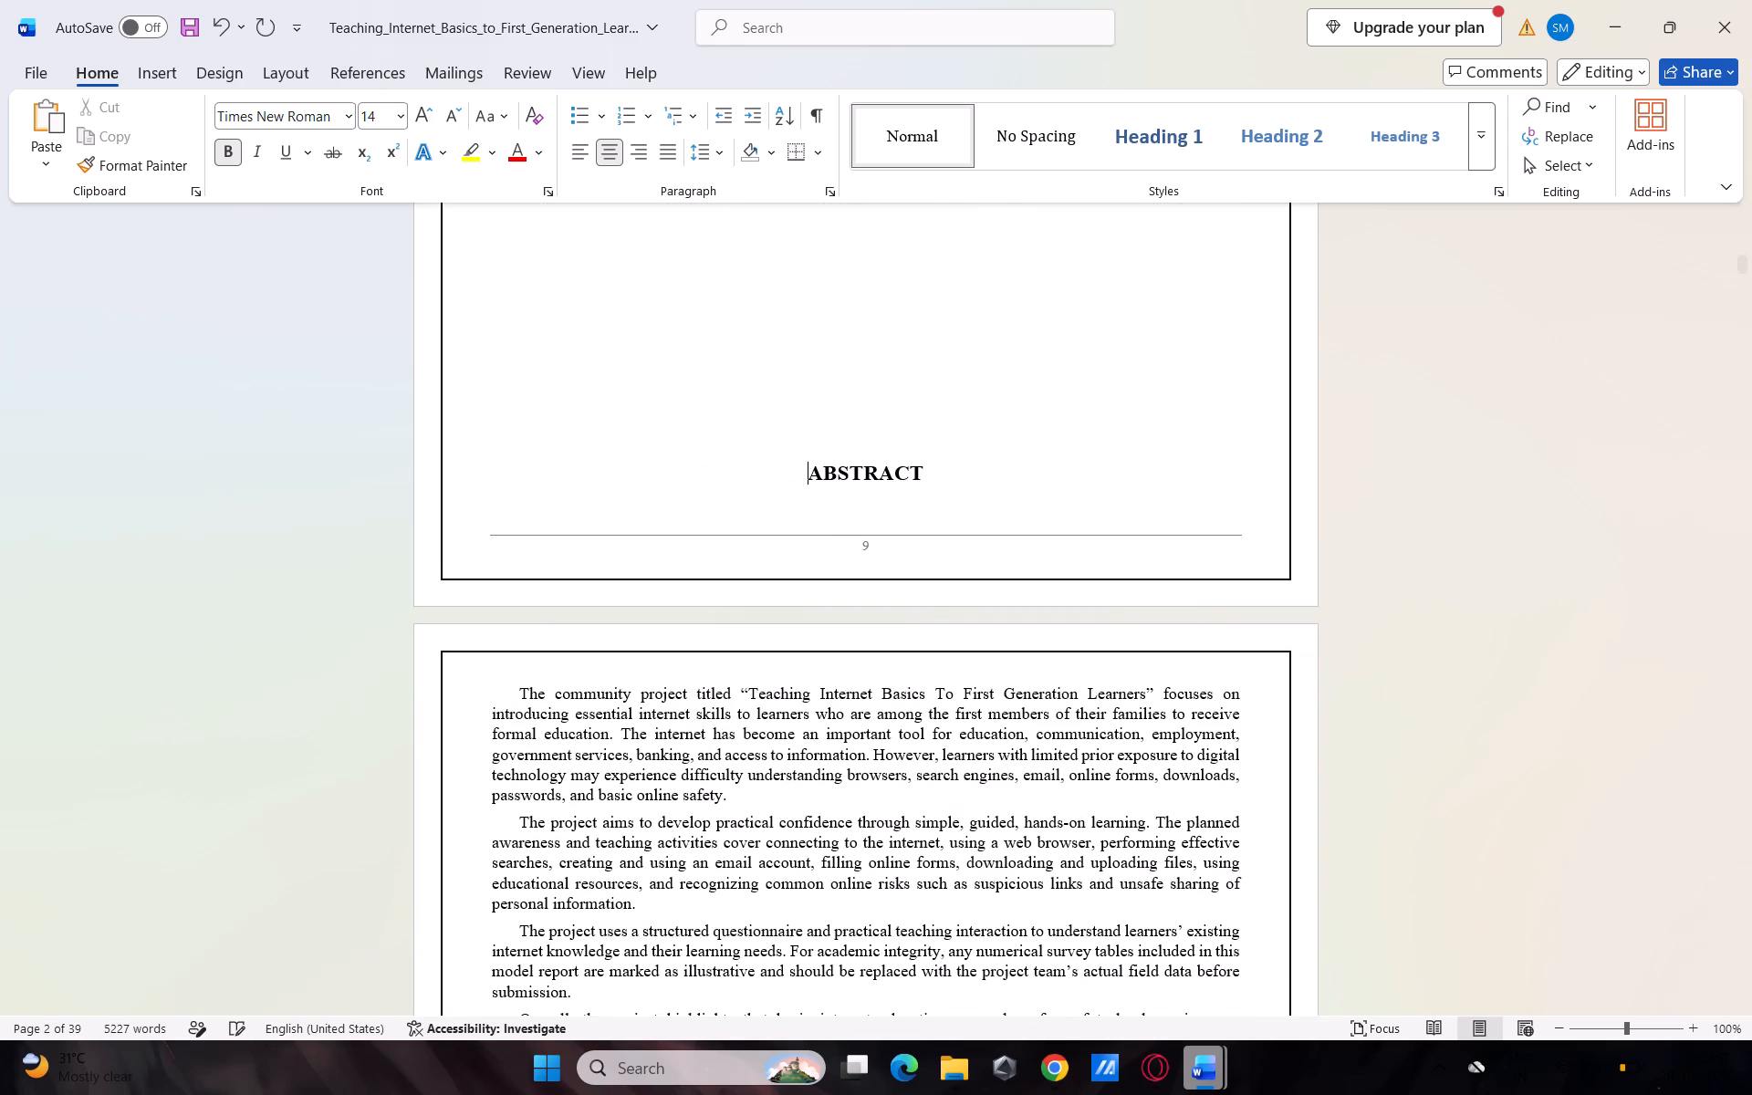
pyautogui.press('Return')
pyautogui.press('Return')
# Push the INDEX heading down to the next page so it sits directly above the 1. INTRODUCTION entry.
pyautogui.scroll(-14, 1099, 549)
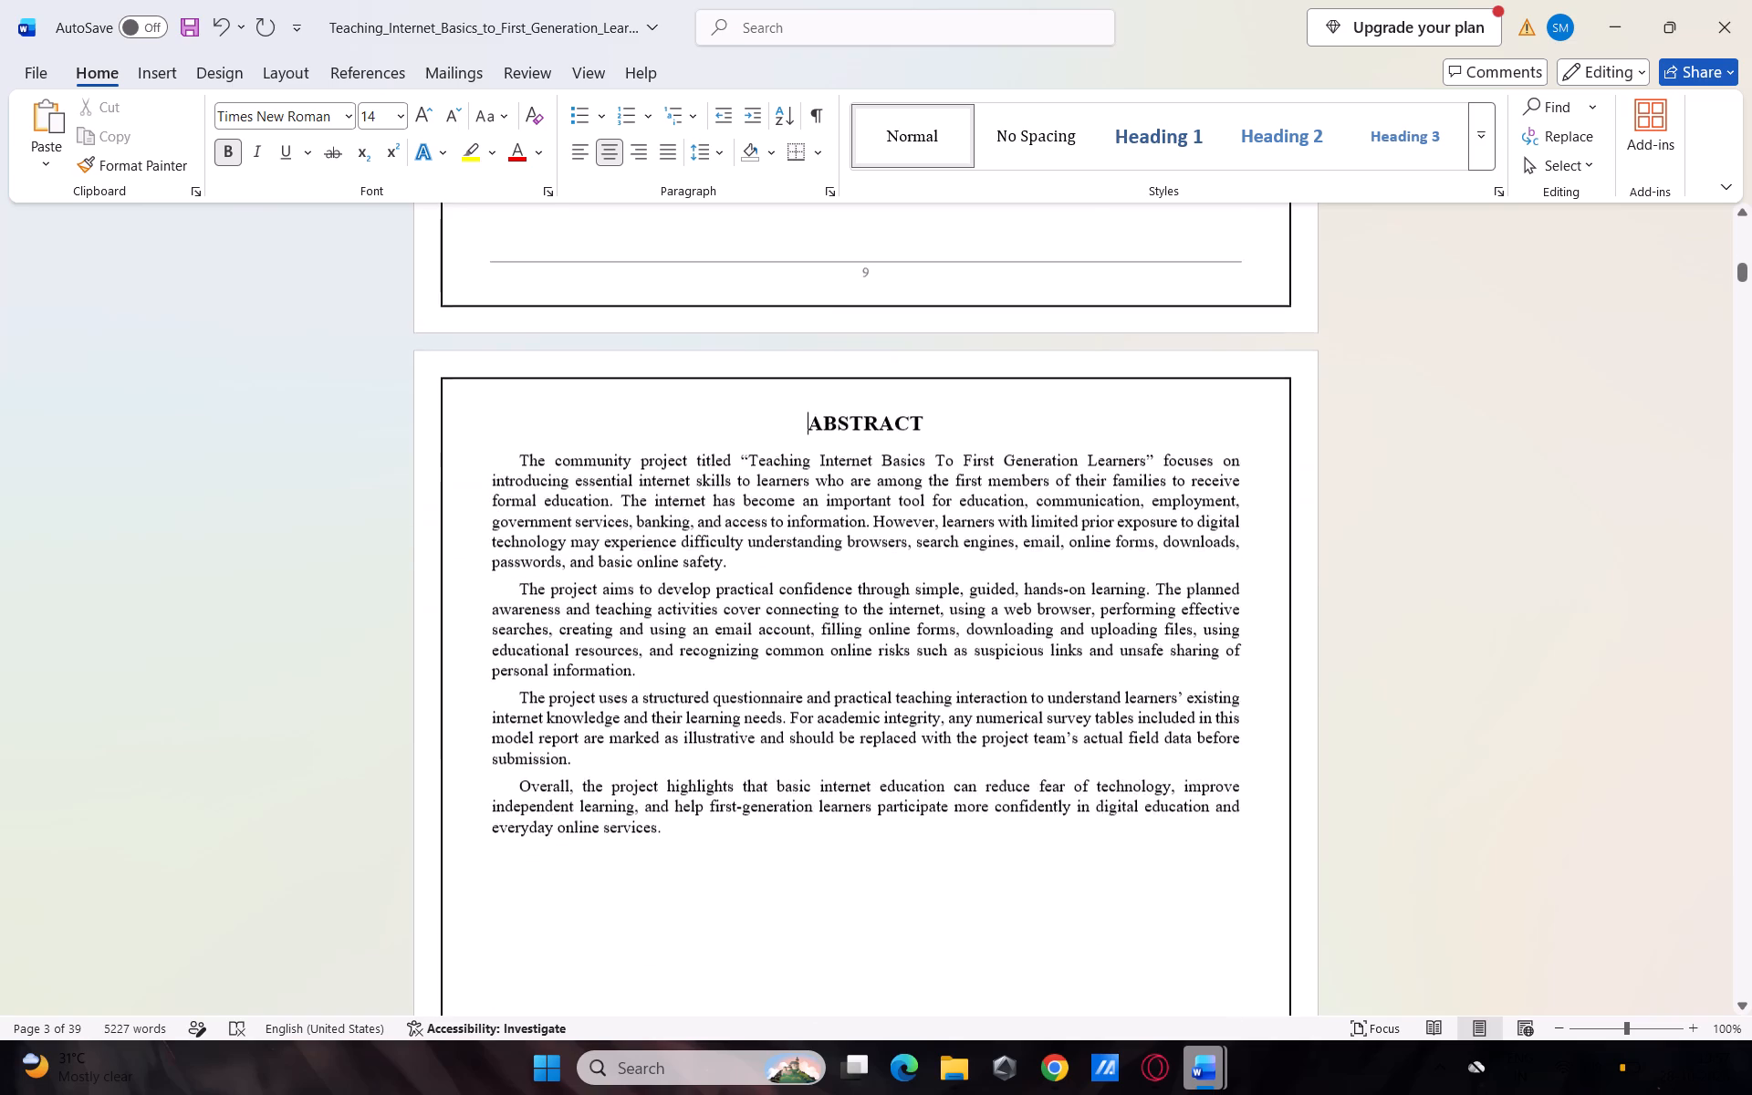
pyautogui.scroll(-16, 933, 774)
pyautogui.scroll(-20, 936, 753)
pyautogui.scroll(-13, 936, 753)
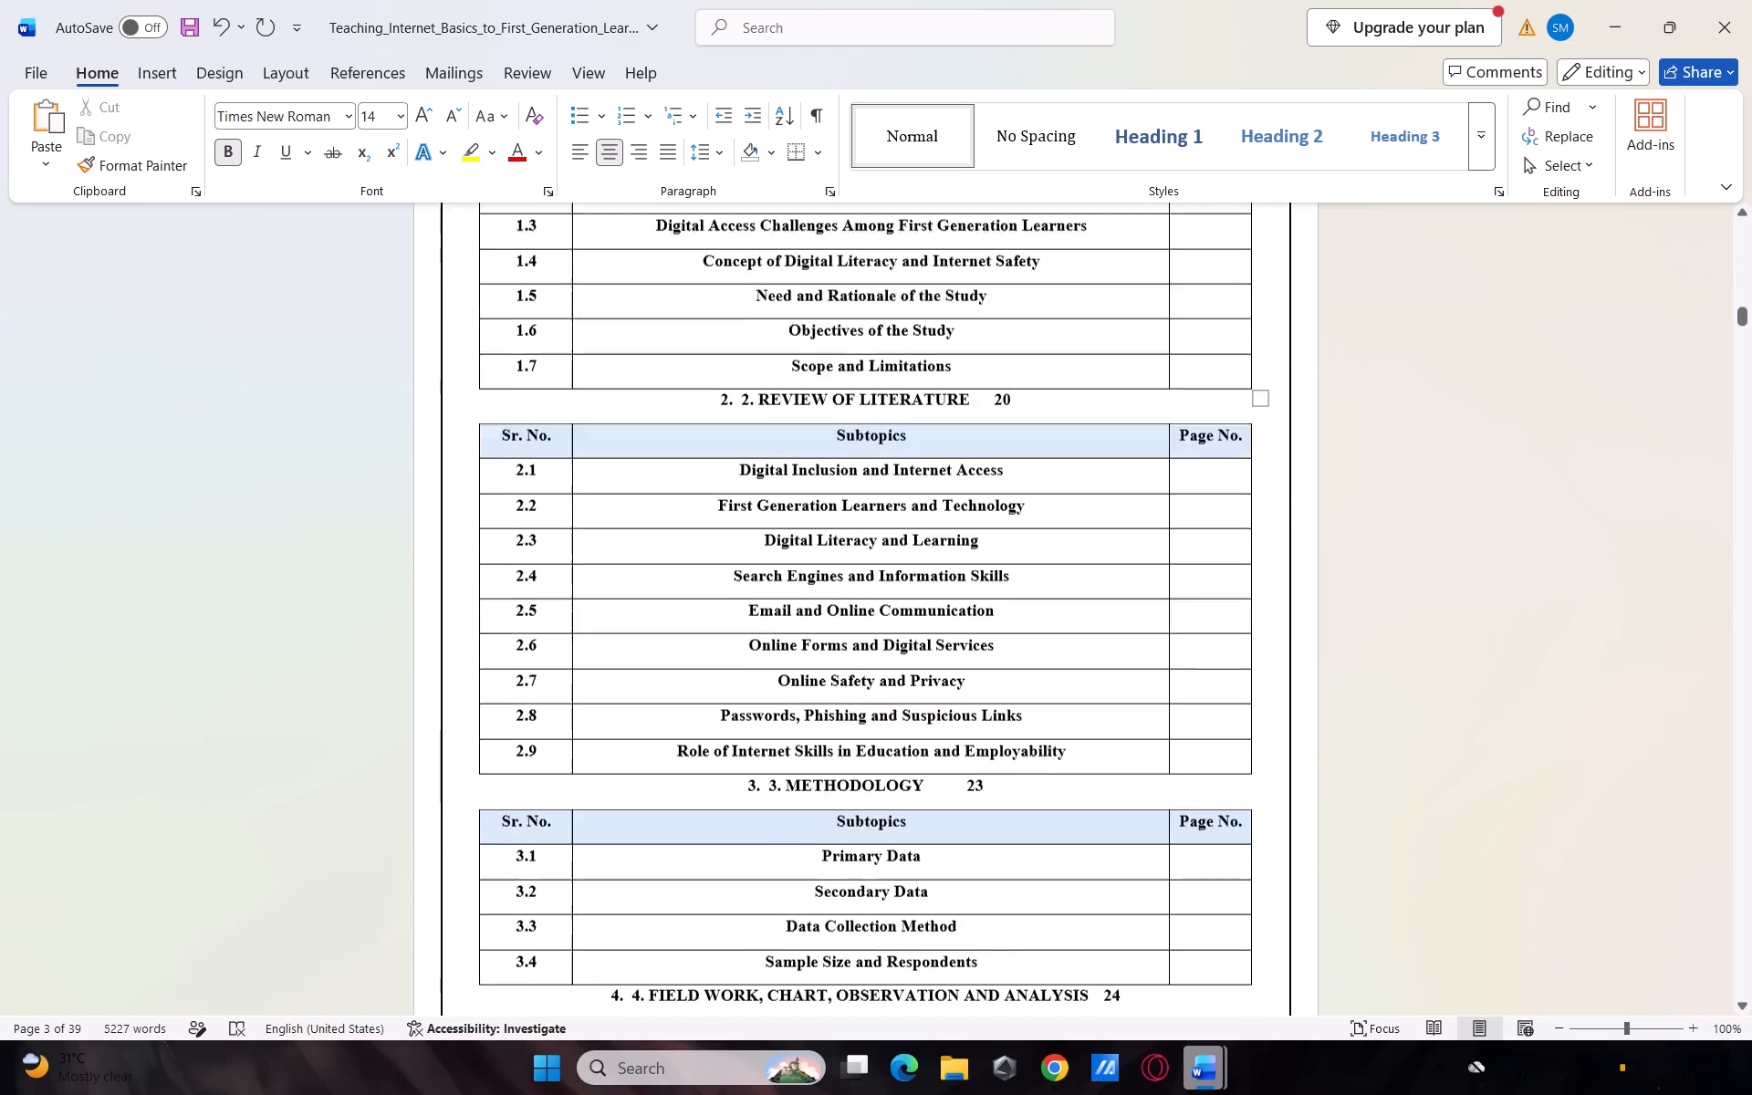
pyautogui.scroll(13, 938, 750)
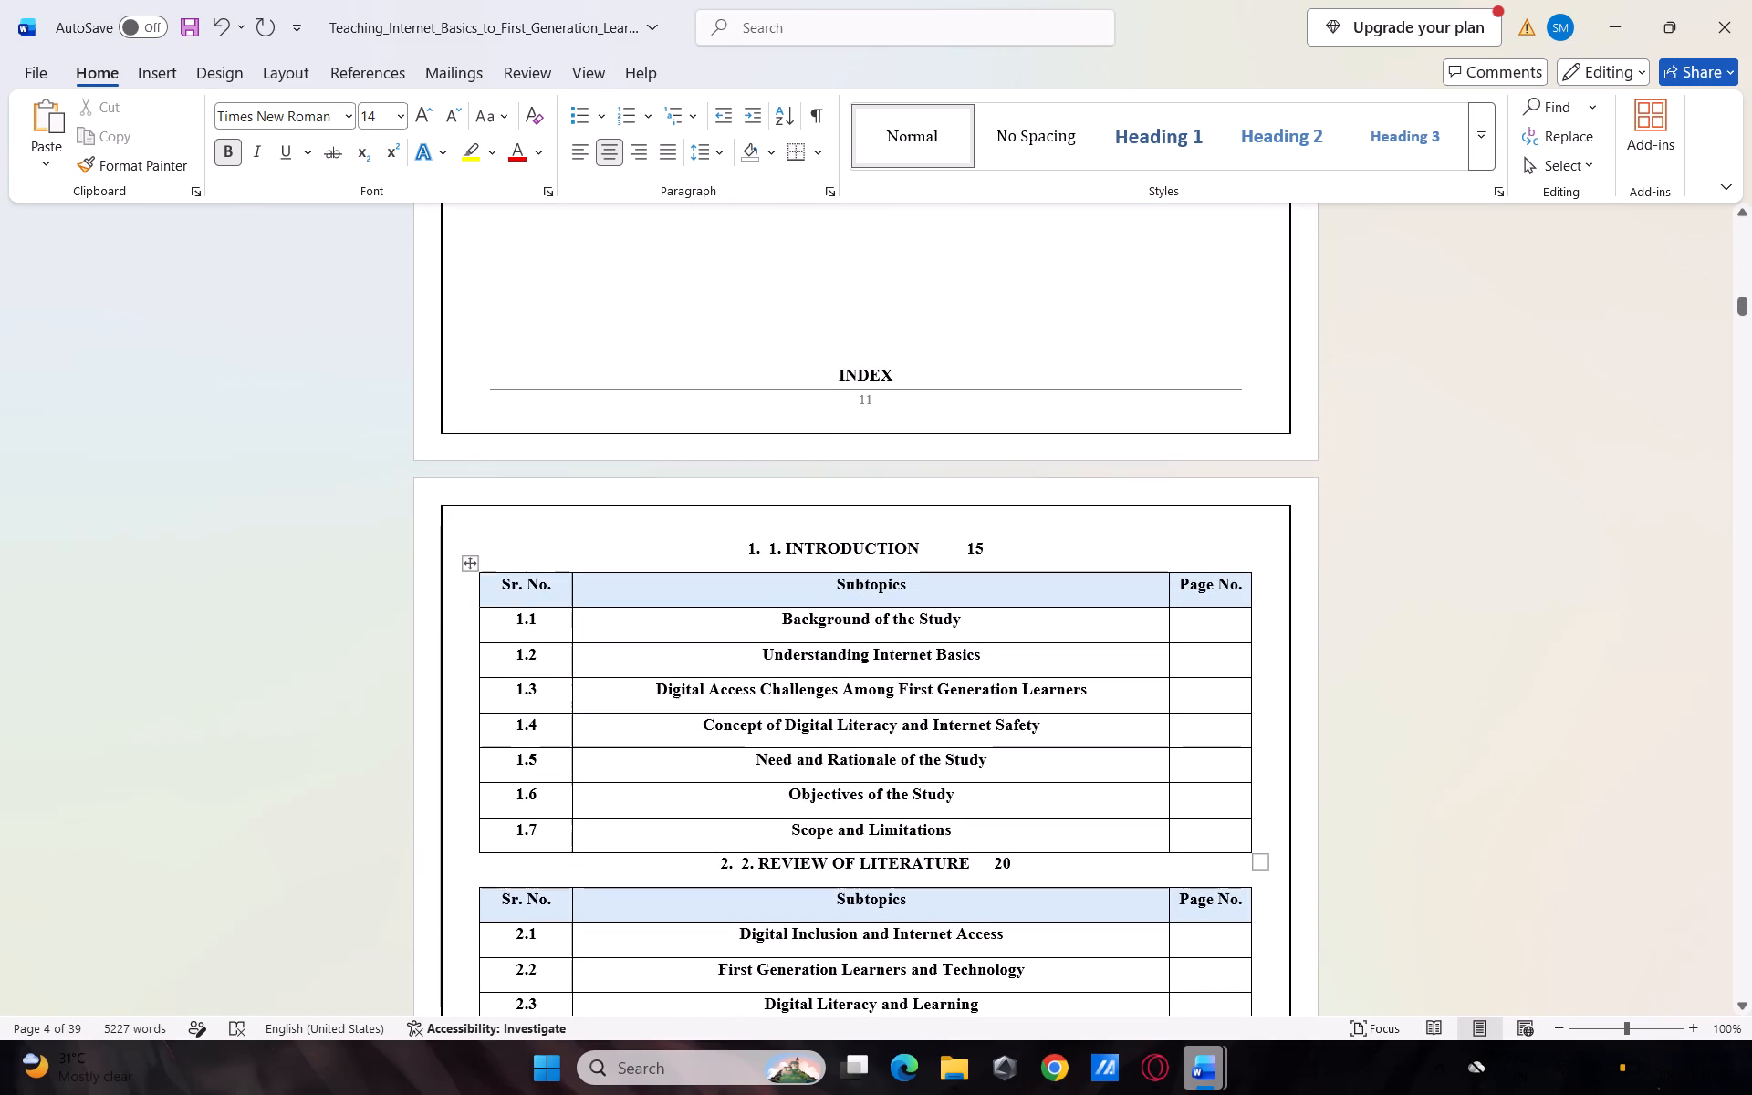
pyautogui.click(835, 373)
pyautogui.press('Return')
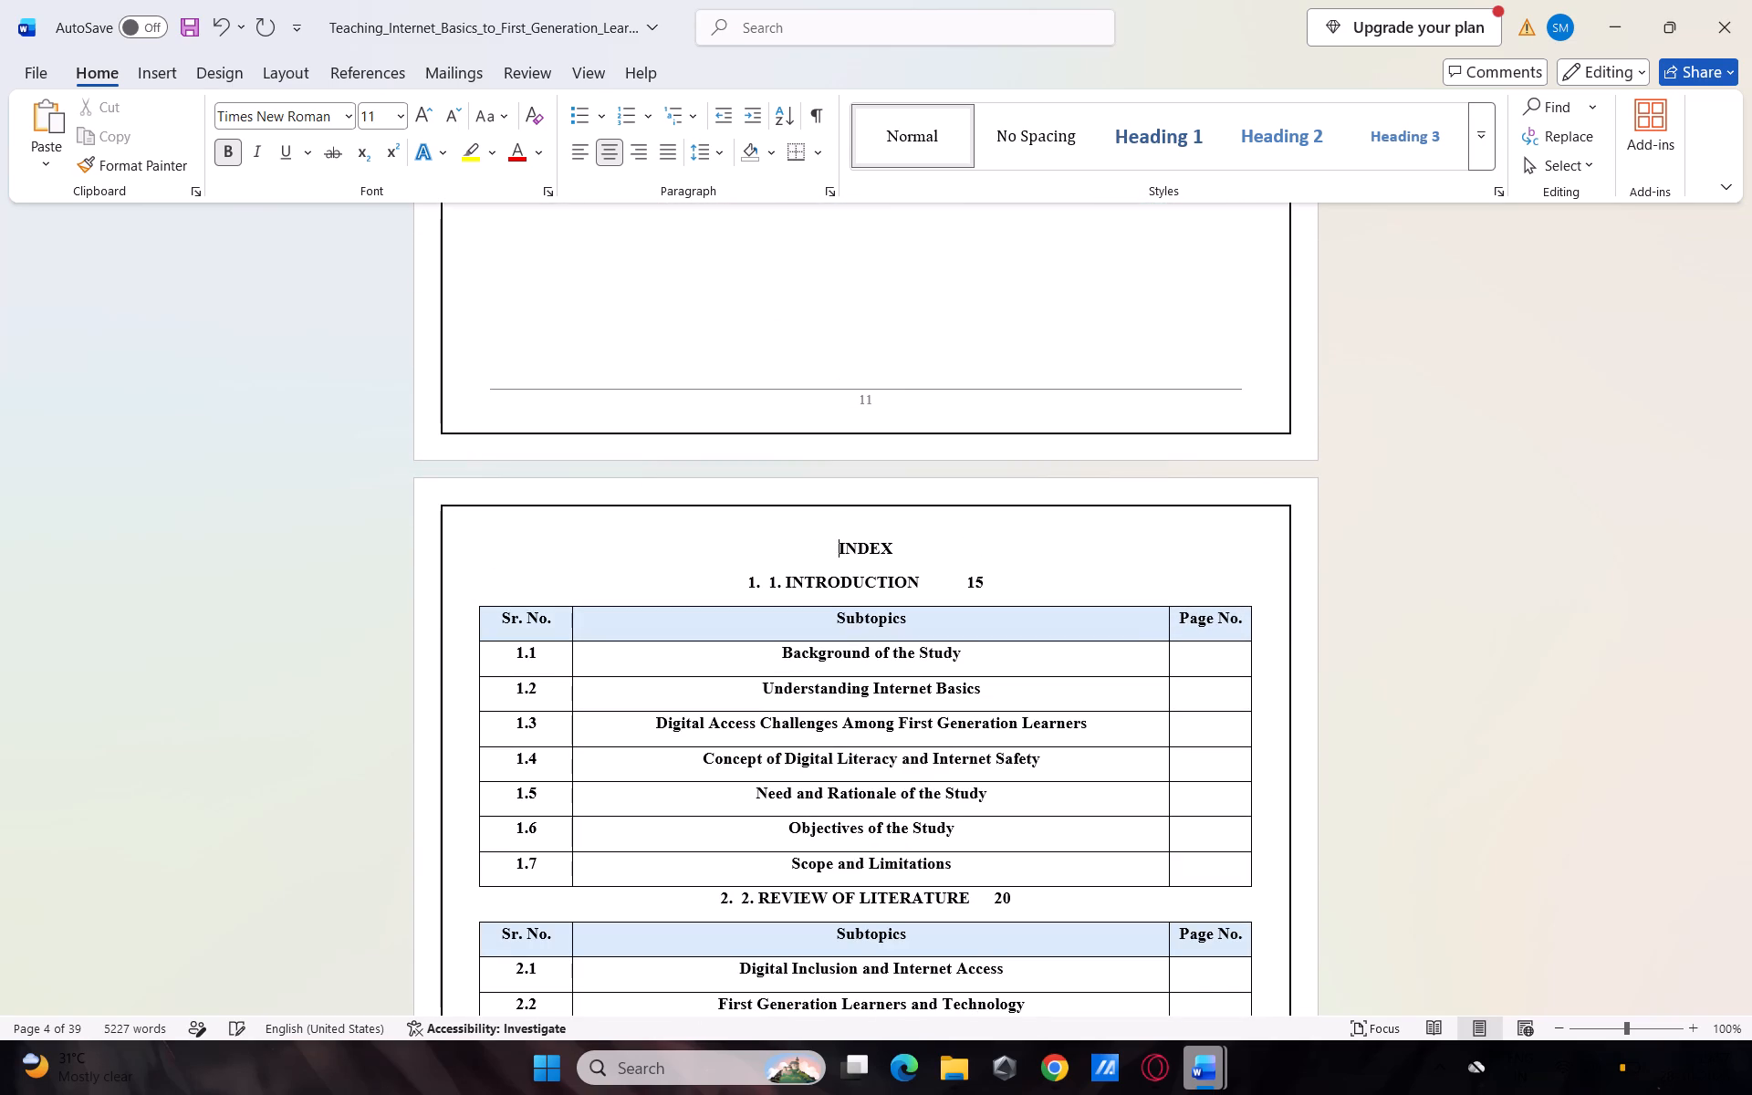
# Add a blank line in the index between the chapter 4 table and the 5. CONCLUSION AND RECOMMENDATION entry.
pyautogui.scroll(-10, 642, 545)
pyautogui.scroll(6, 611, 773)
pyautogui.scroll(-7, 631, 757)
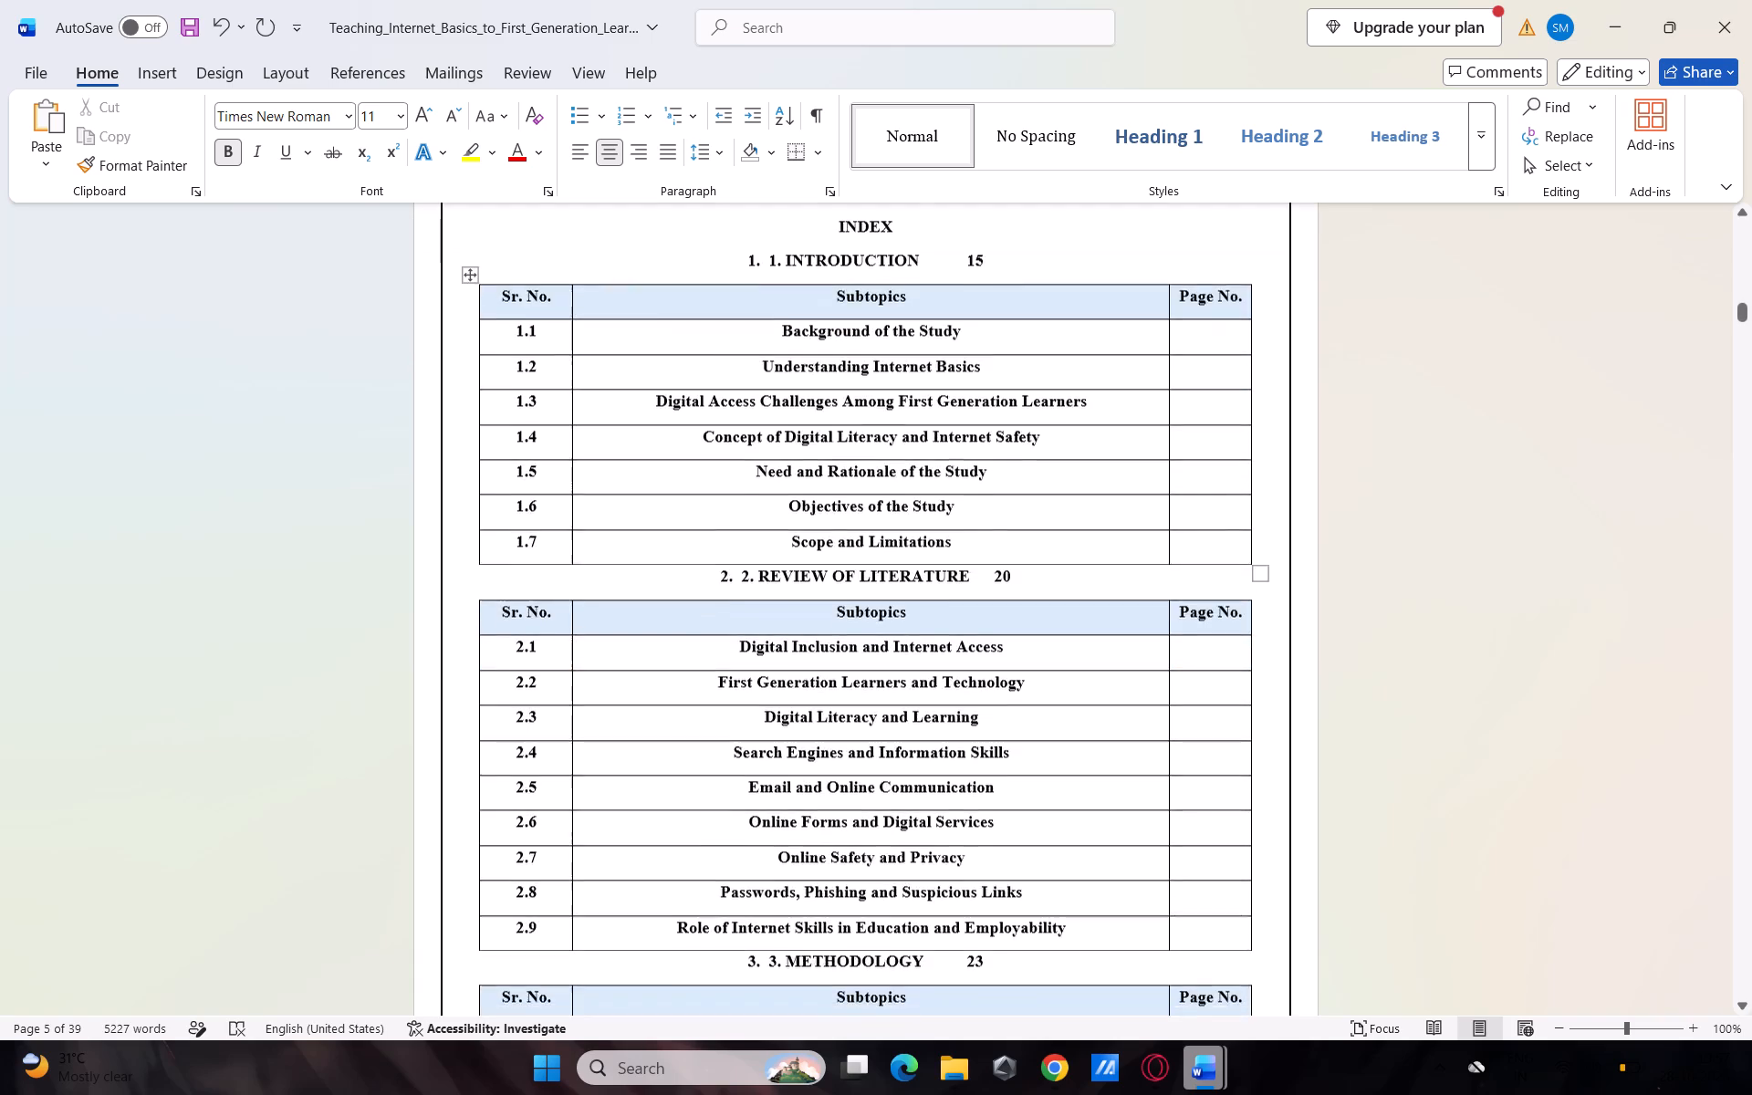
pyautogui.scroll(-5, 642, 757)
pyautogui.scroll(3, 652, 760)
pyautogui.scroll(-20, 652, 760)
pyautogui.scroll(-5, 652, 760)
pyautogui.scroll(3, 663, 751)
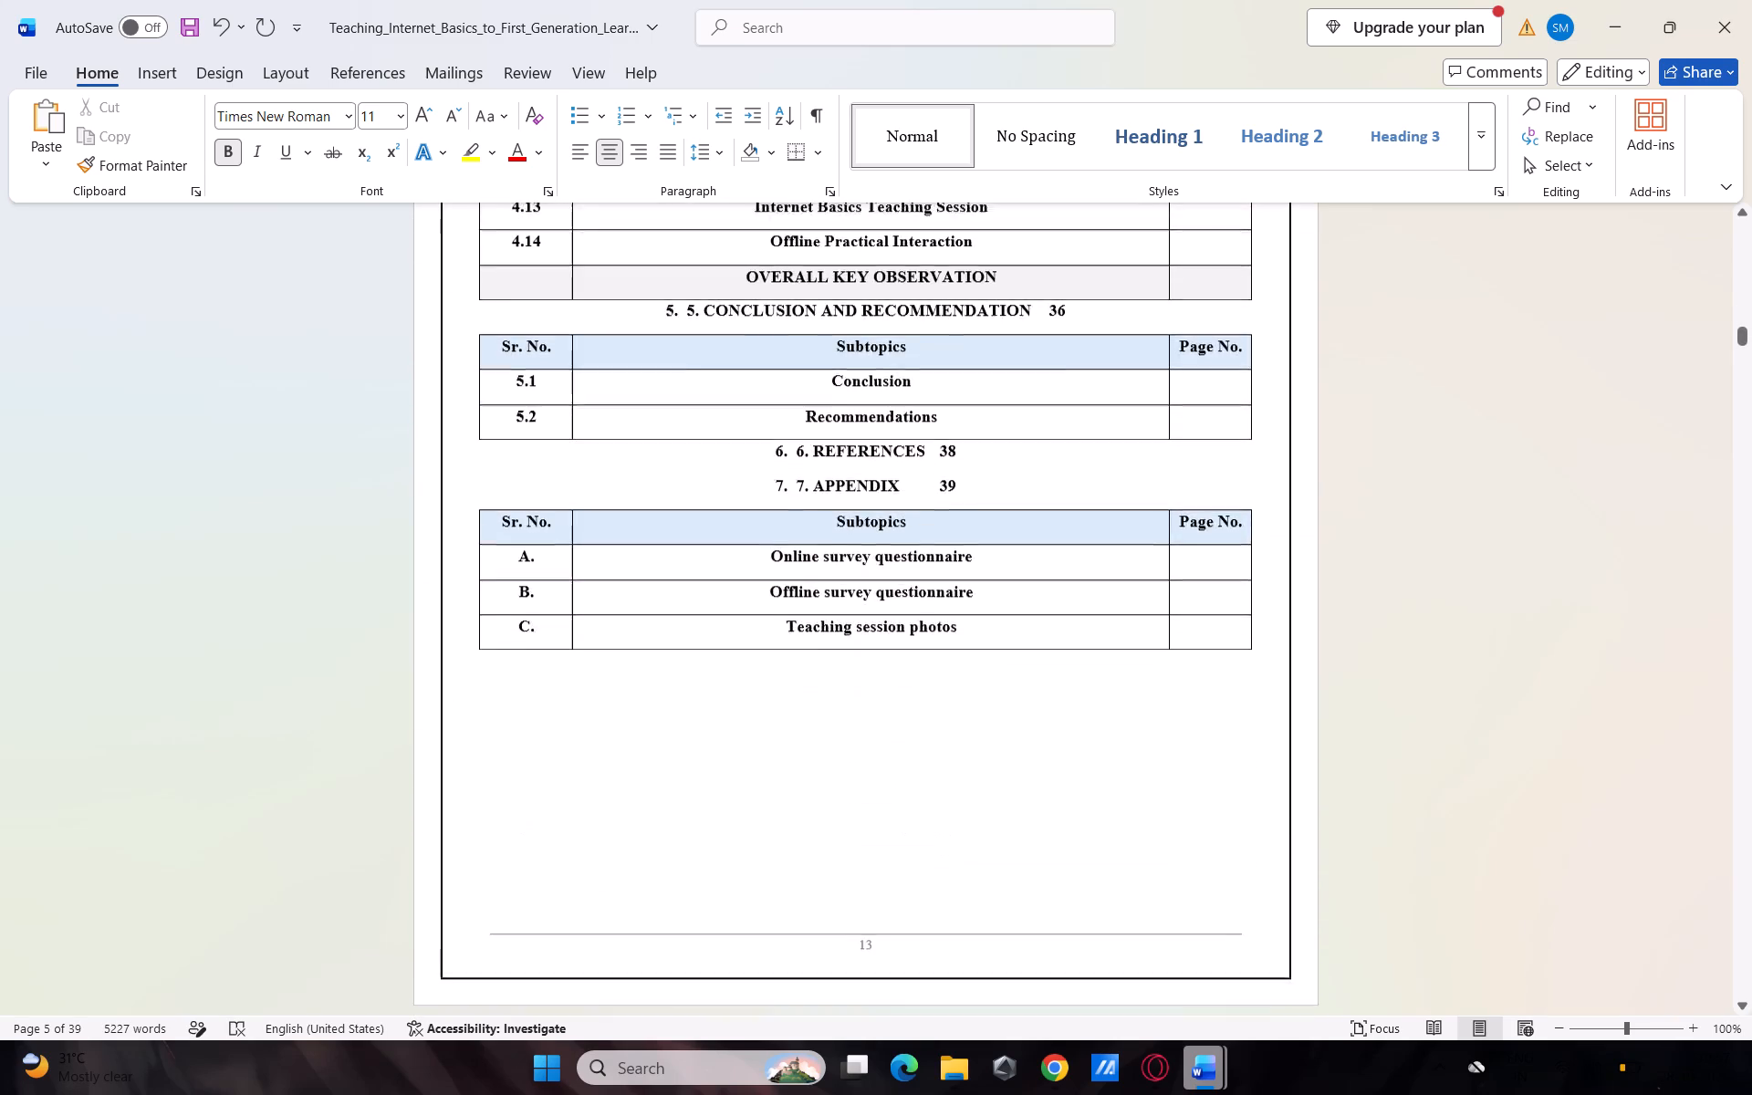
pyautogui.scroll(-4, 663, 751)
pyautogui.scroll(2, 666, 746)
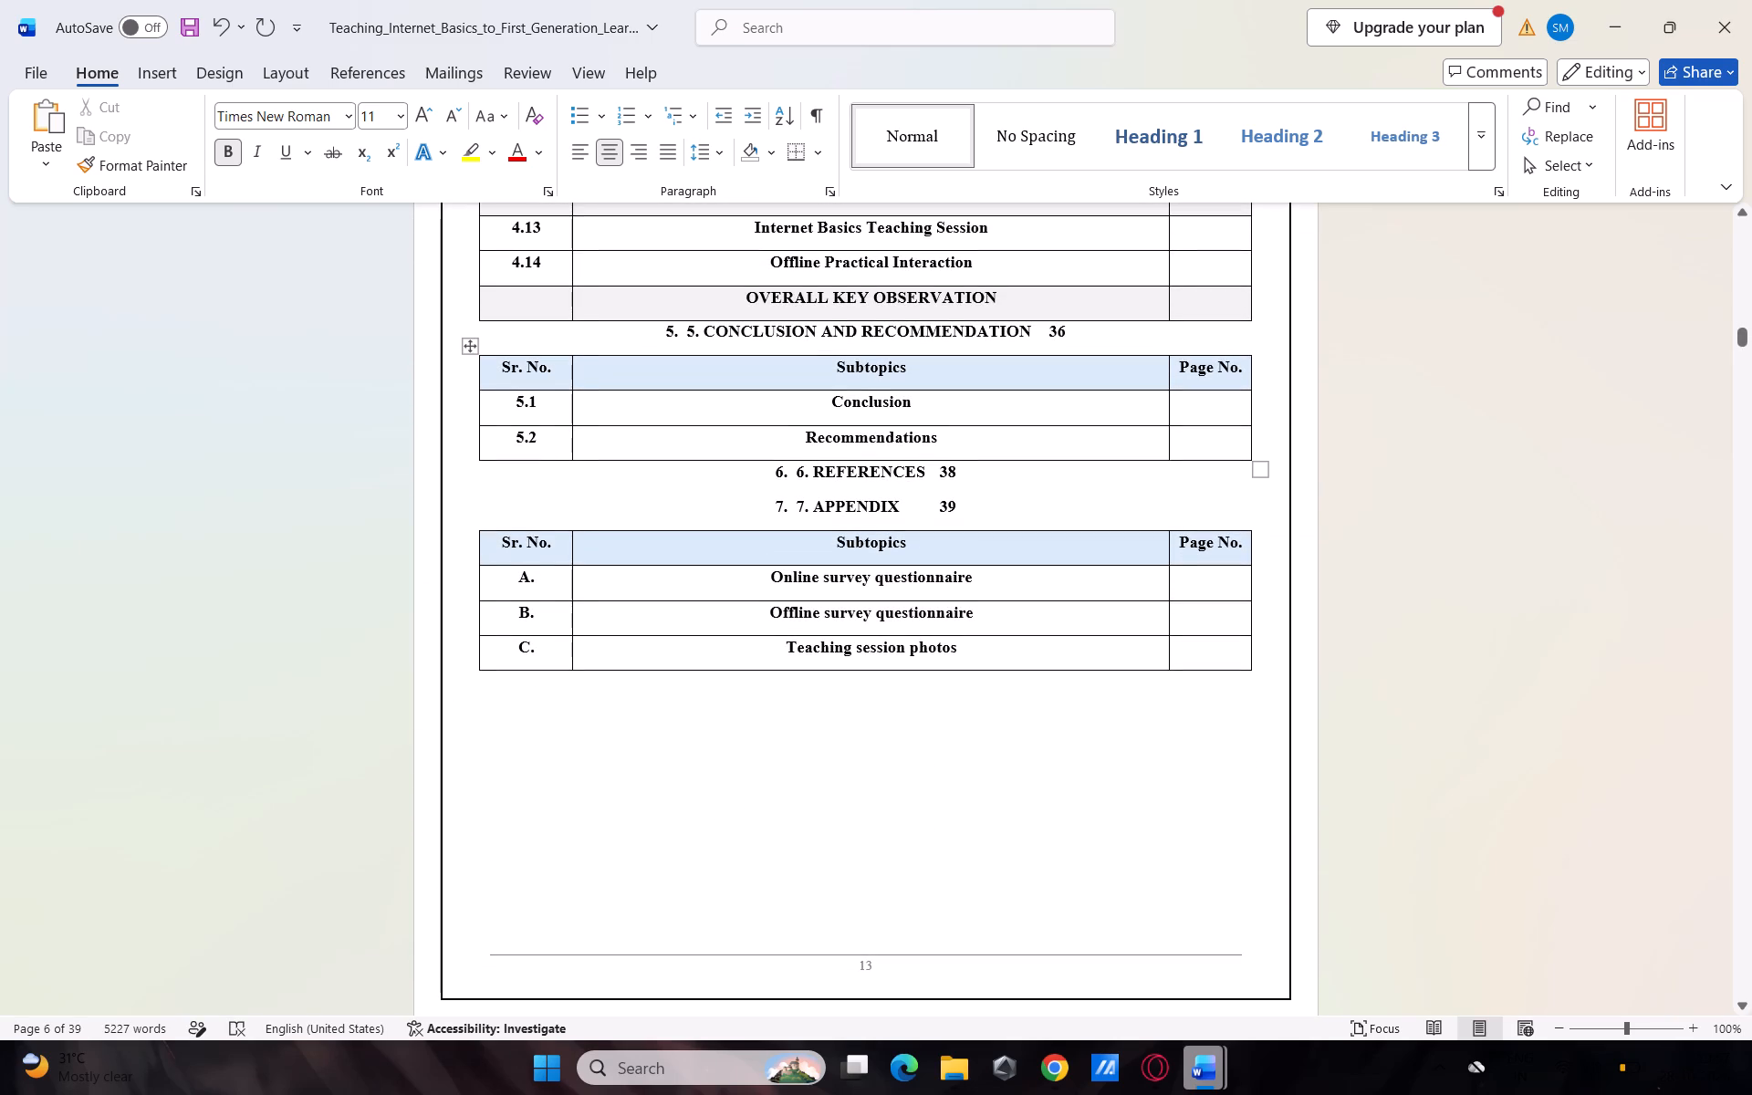
pyautogui.click(640, 344)
pyautogui.press('Return')
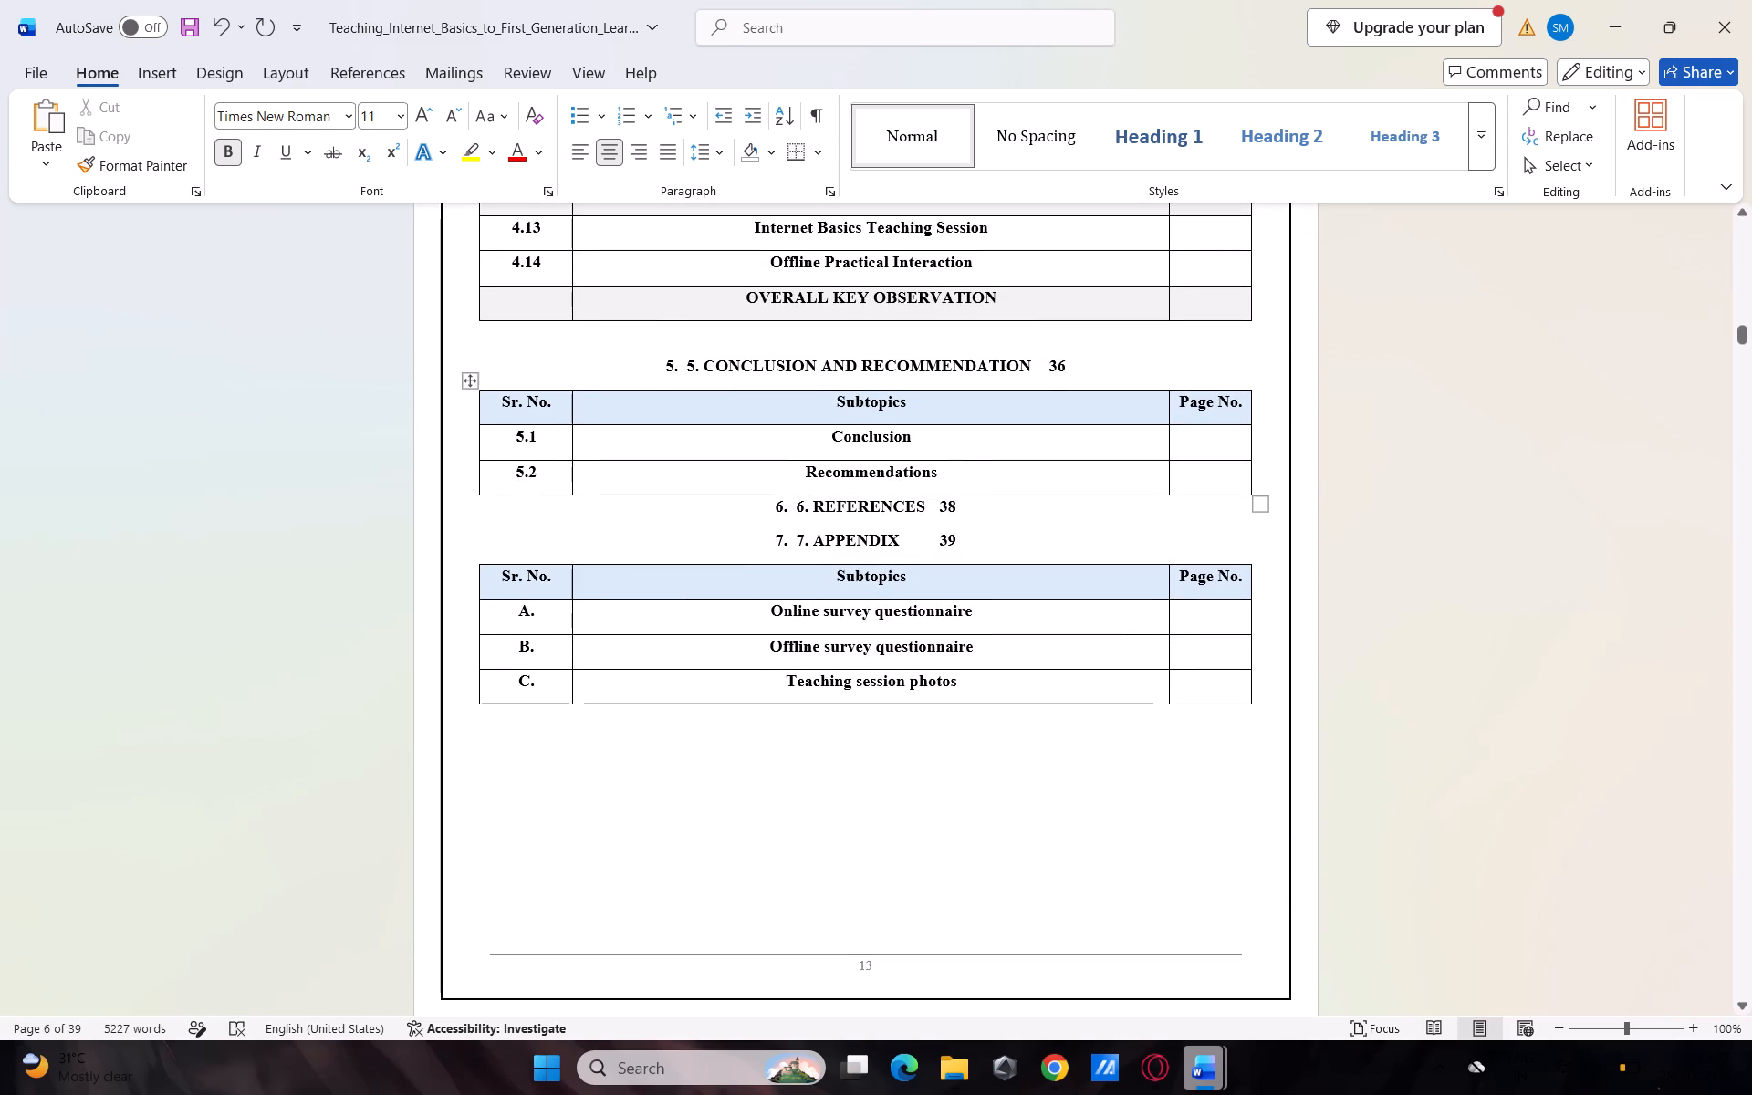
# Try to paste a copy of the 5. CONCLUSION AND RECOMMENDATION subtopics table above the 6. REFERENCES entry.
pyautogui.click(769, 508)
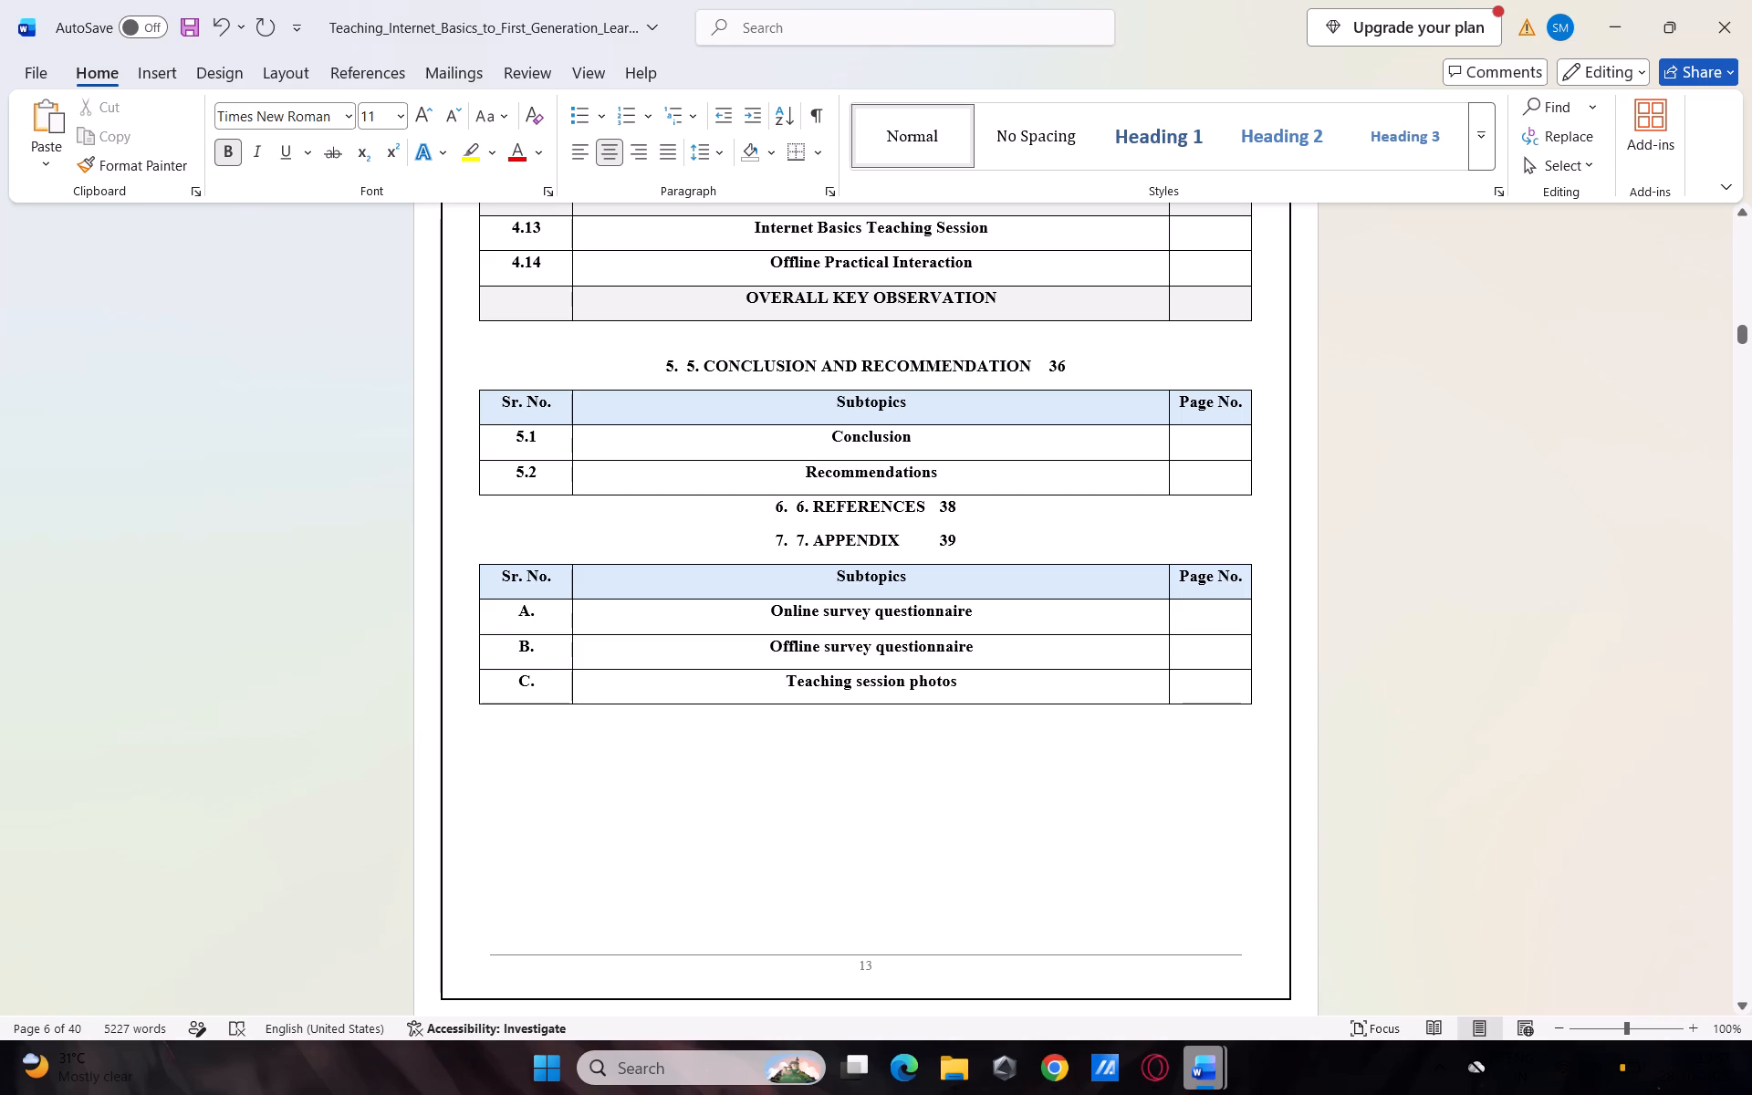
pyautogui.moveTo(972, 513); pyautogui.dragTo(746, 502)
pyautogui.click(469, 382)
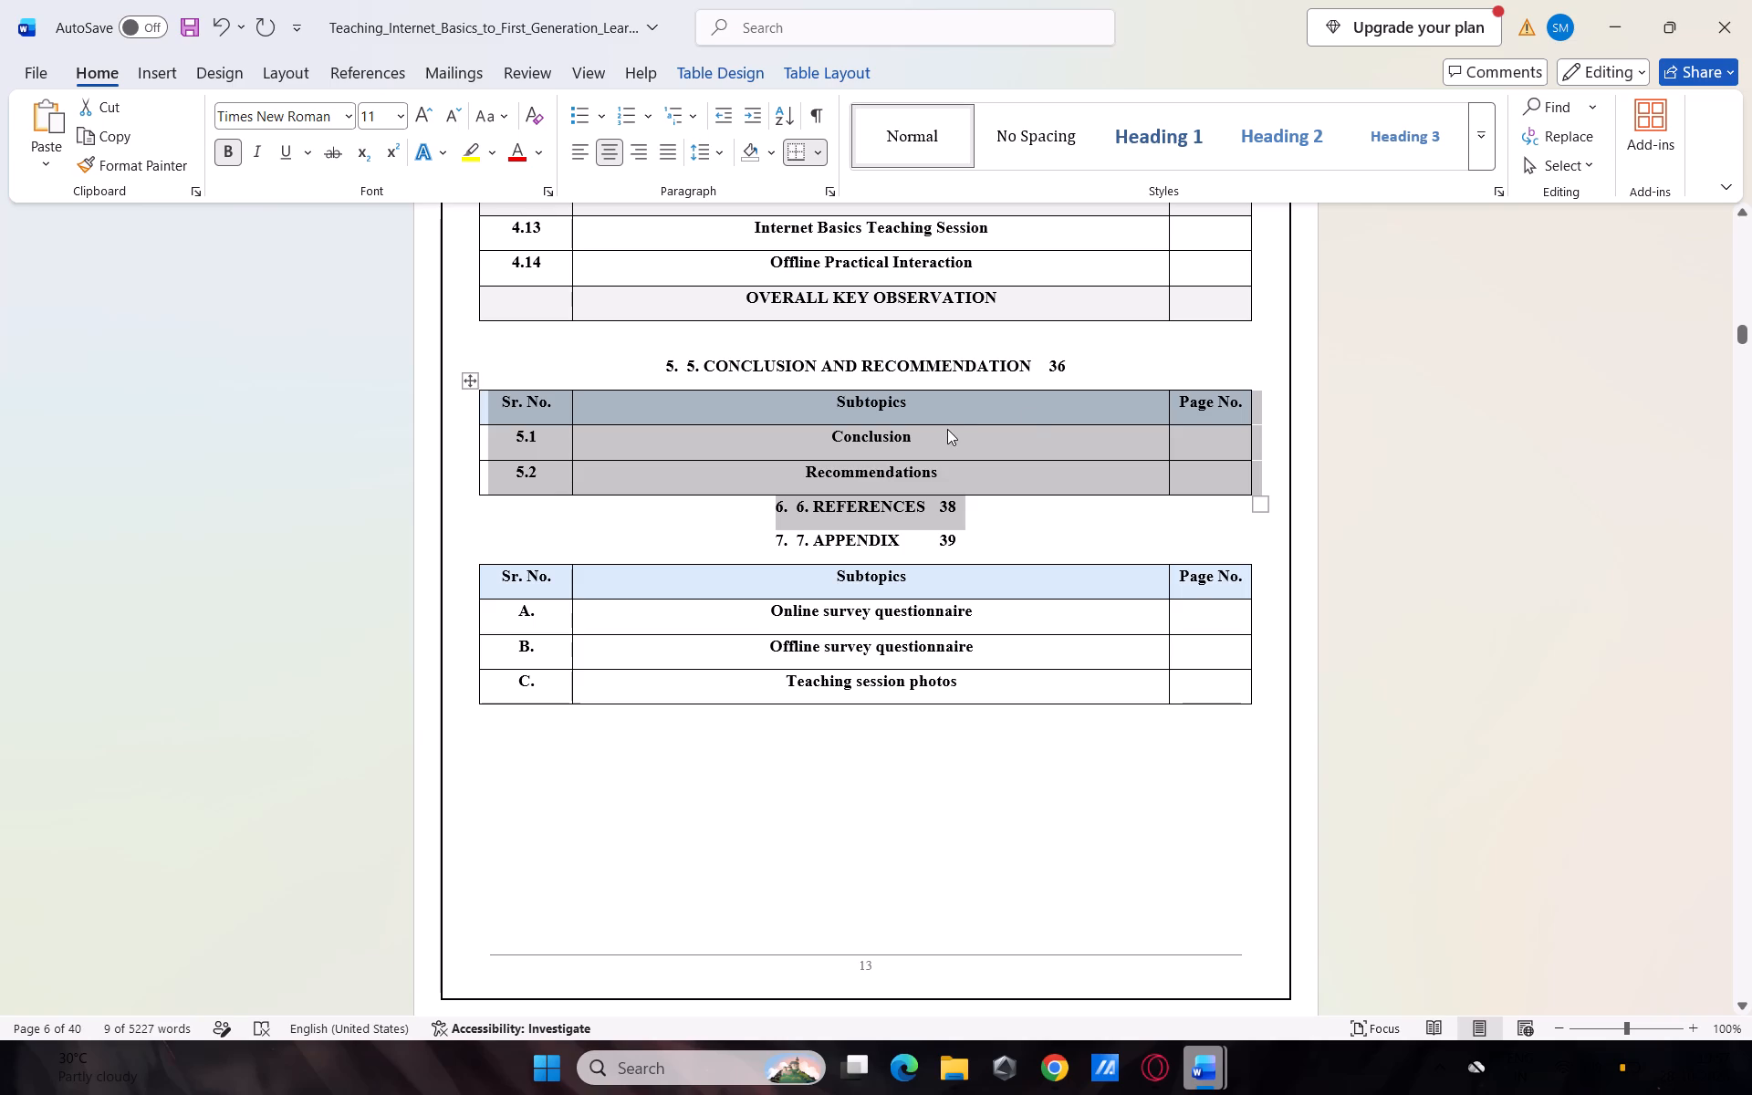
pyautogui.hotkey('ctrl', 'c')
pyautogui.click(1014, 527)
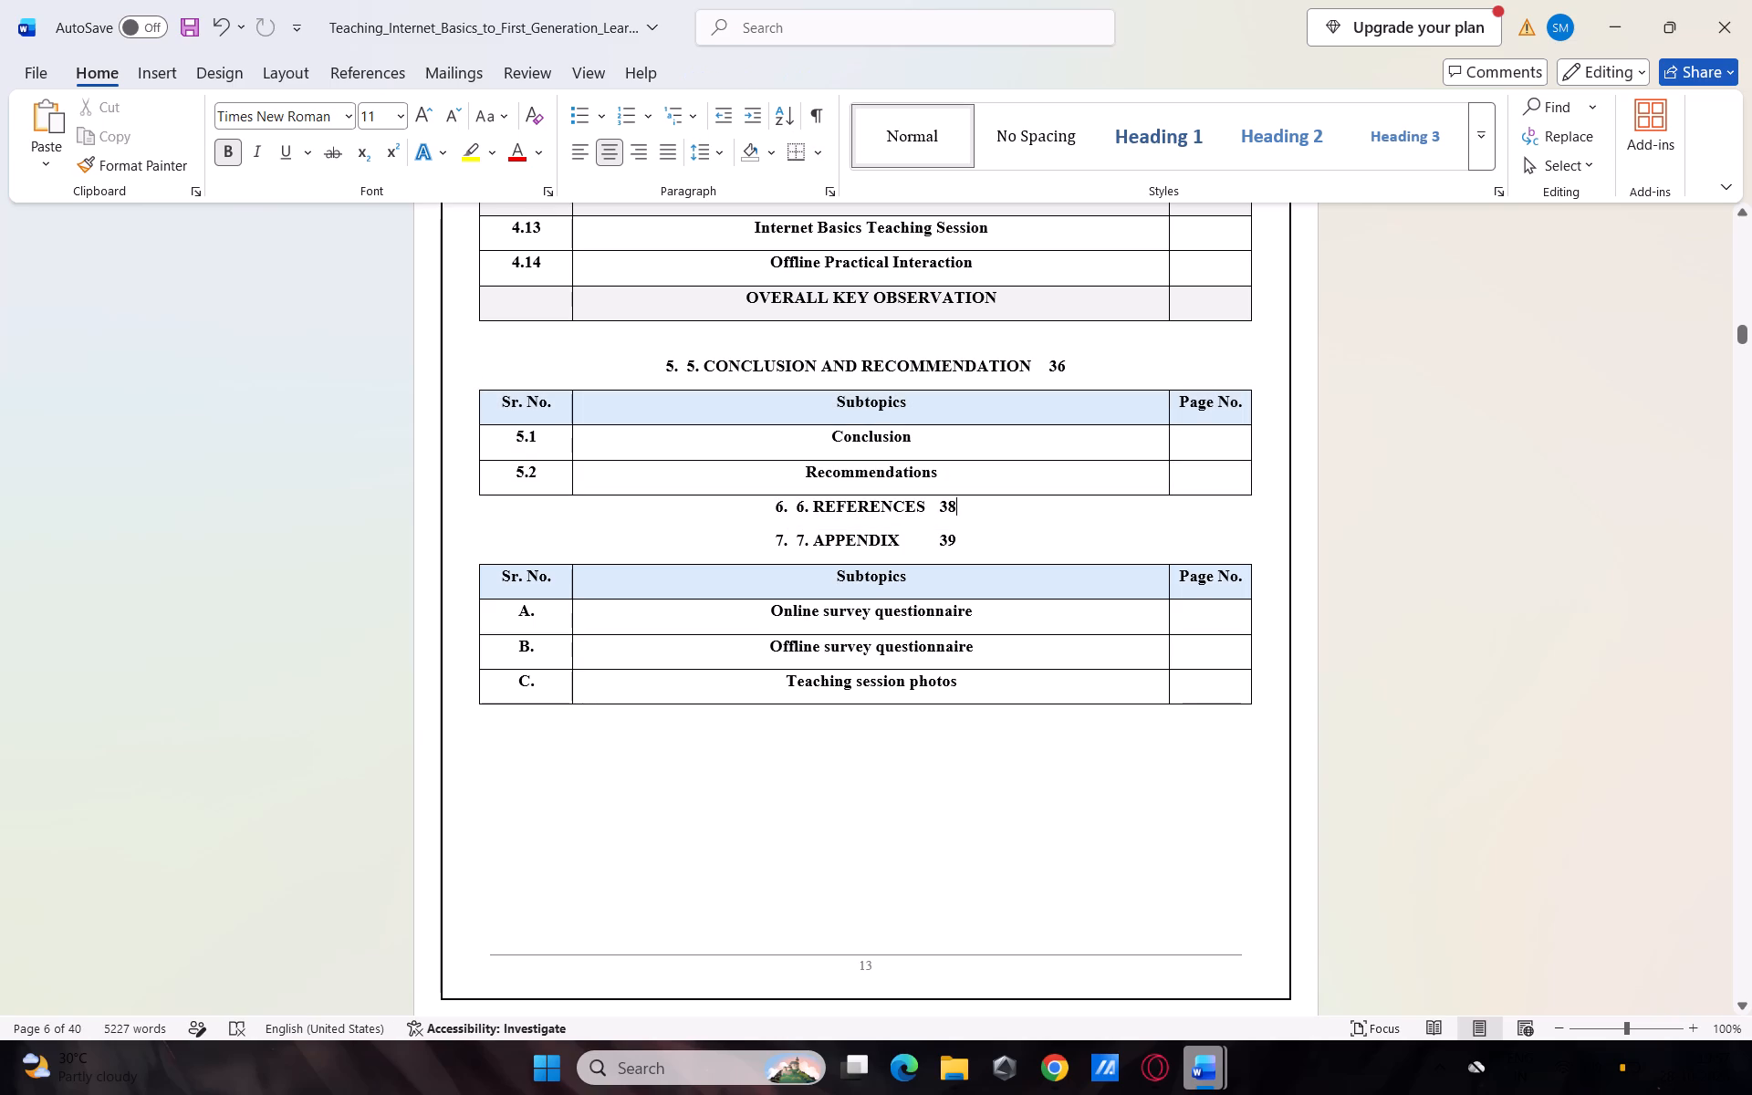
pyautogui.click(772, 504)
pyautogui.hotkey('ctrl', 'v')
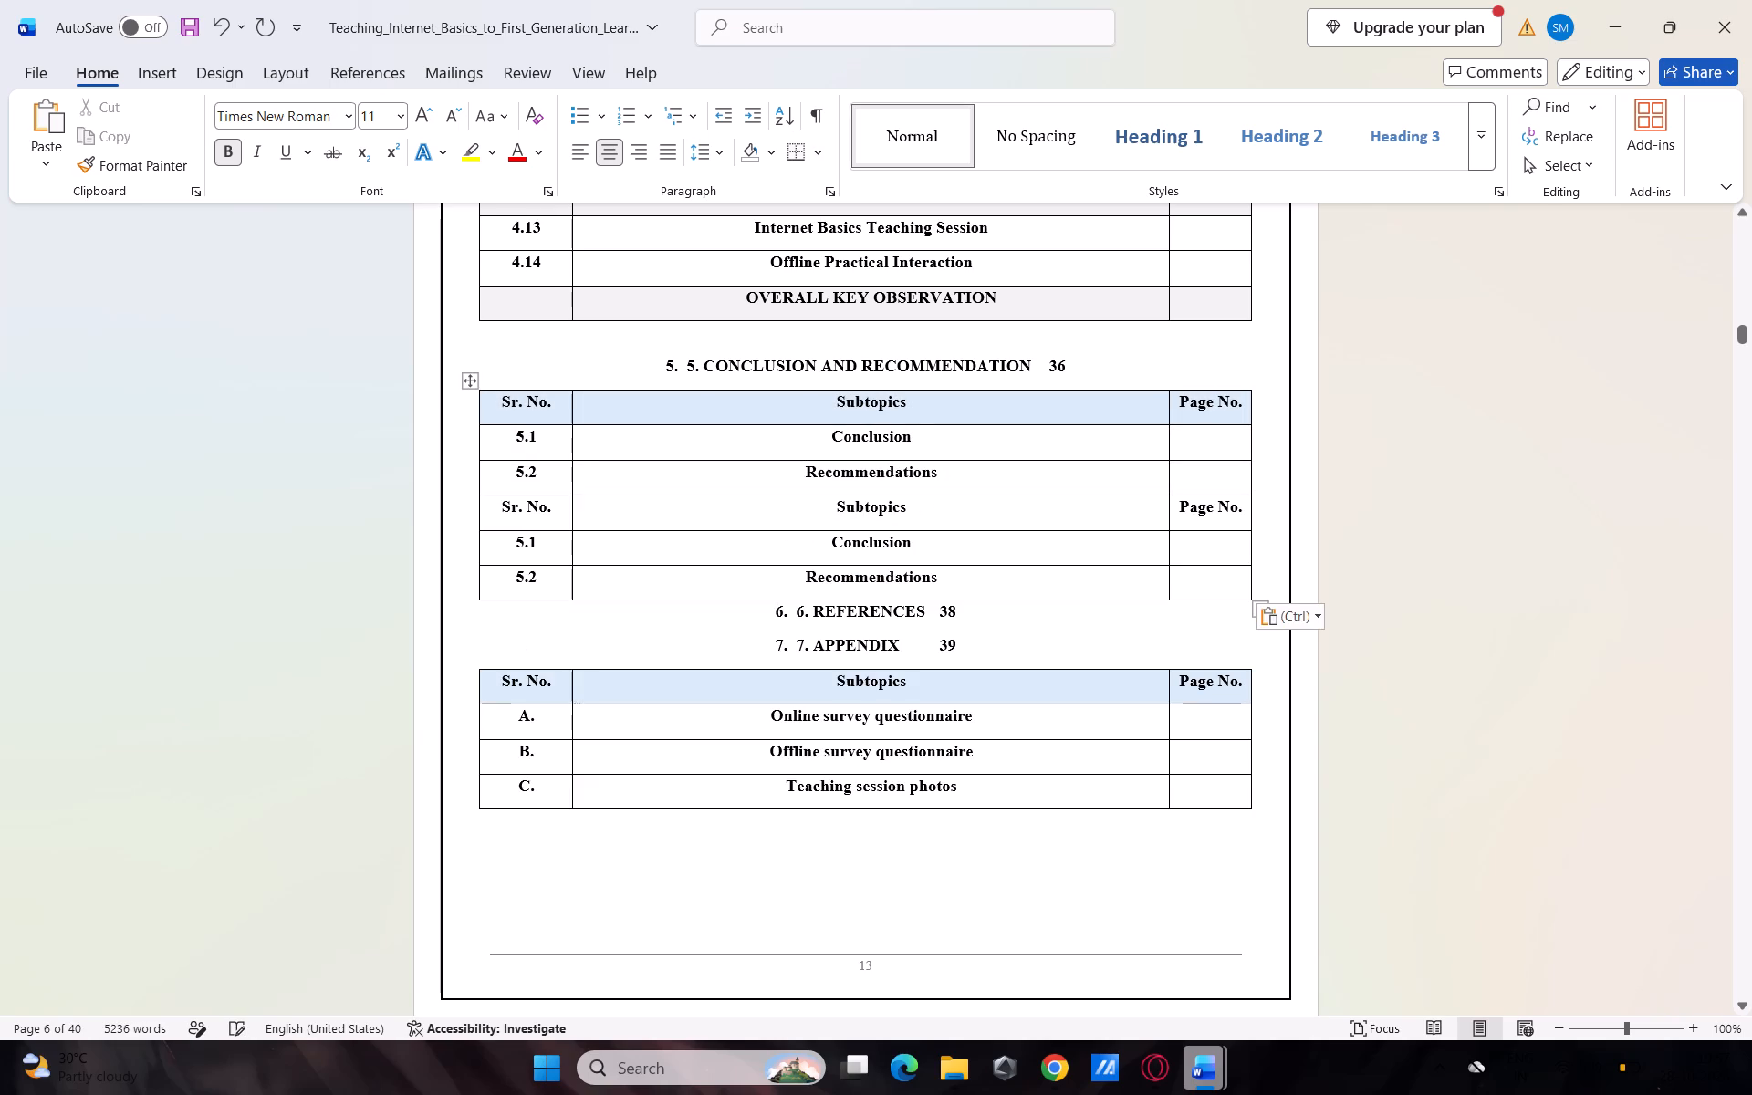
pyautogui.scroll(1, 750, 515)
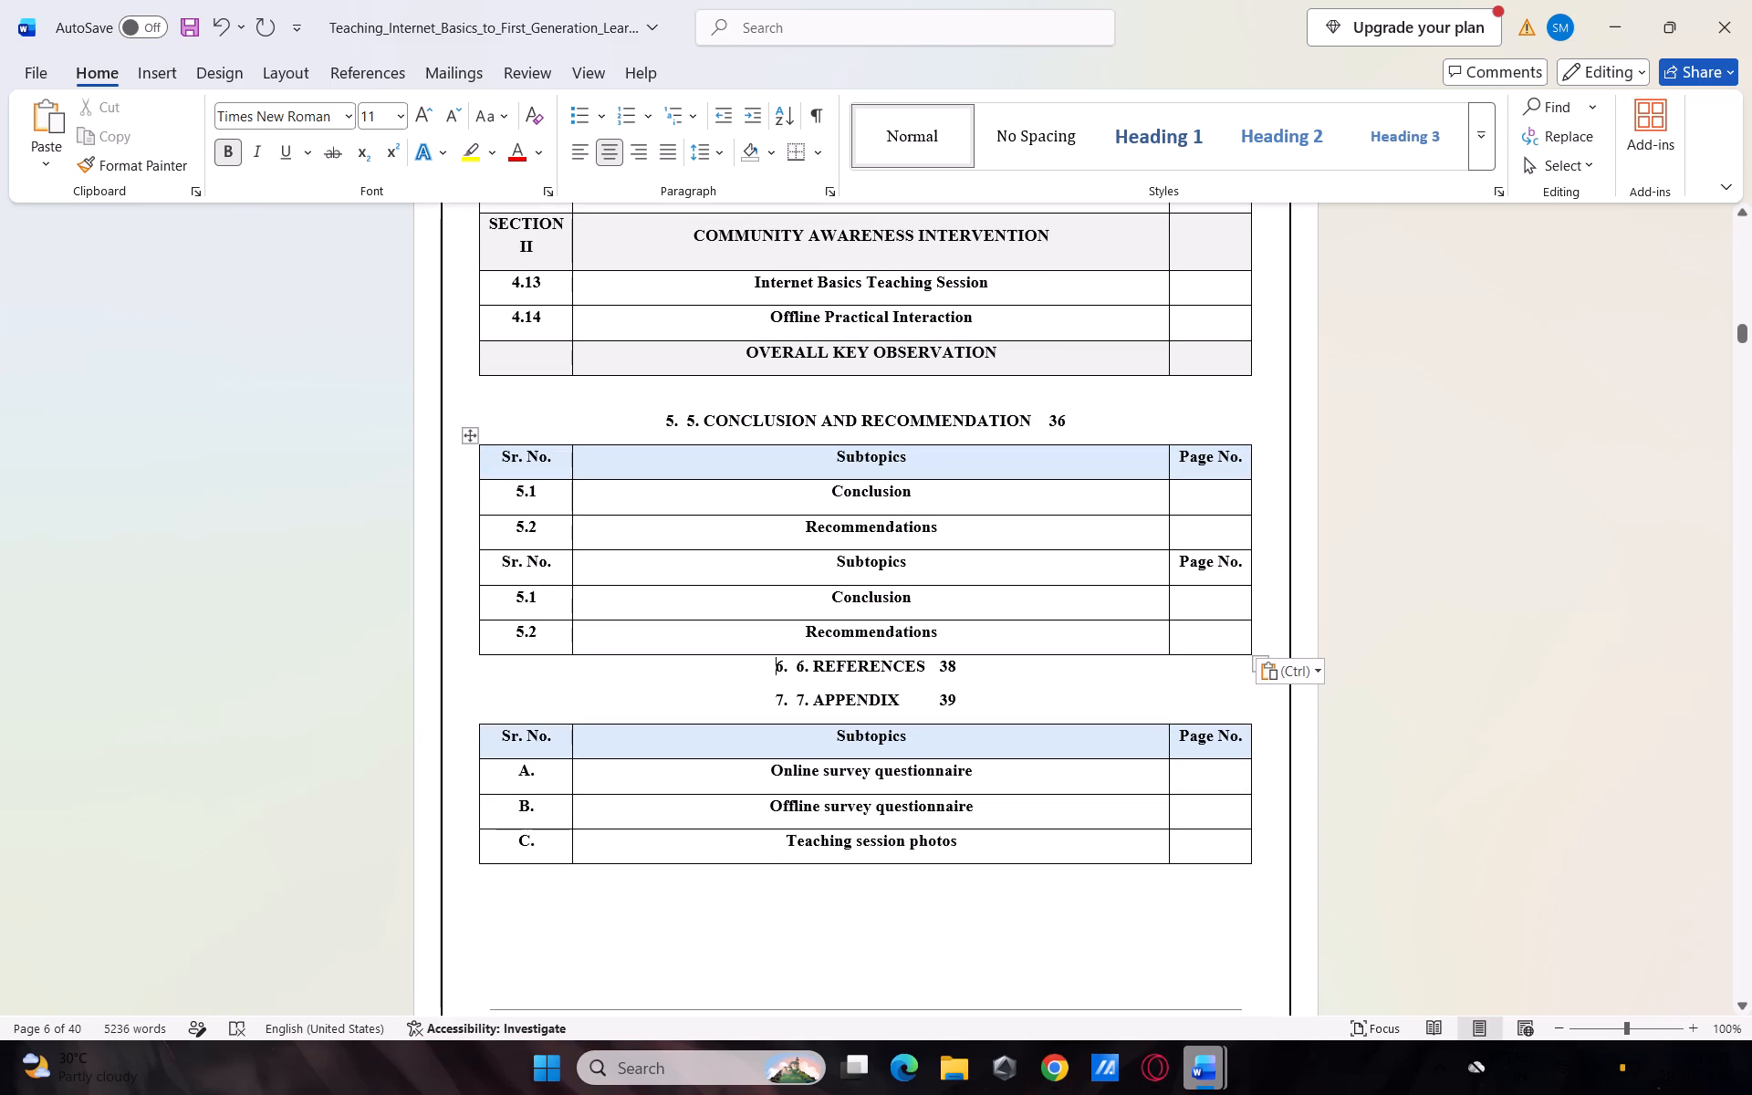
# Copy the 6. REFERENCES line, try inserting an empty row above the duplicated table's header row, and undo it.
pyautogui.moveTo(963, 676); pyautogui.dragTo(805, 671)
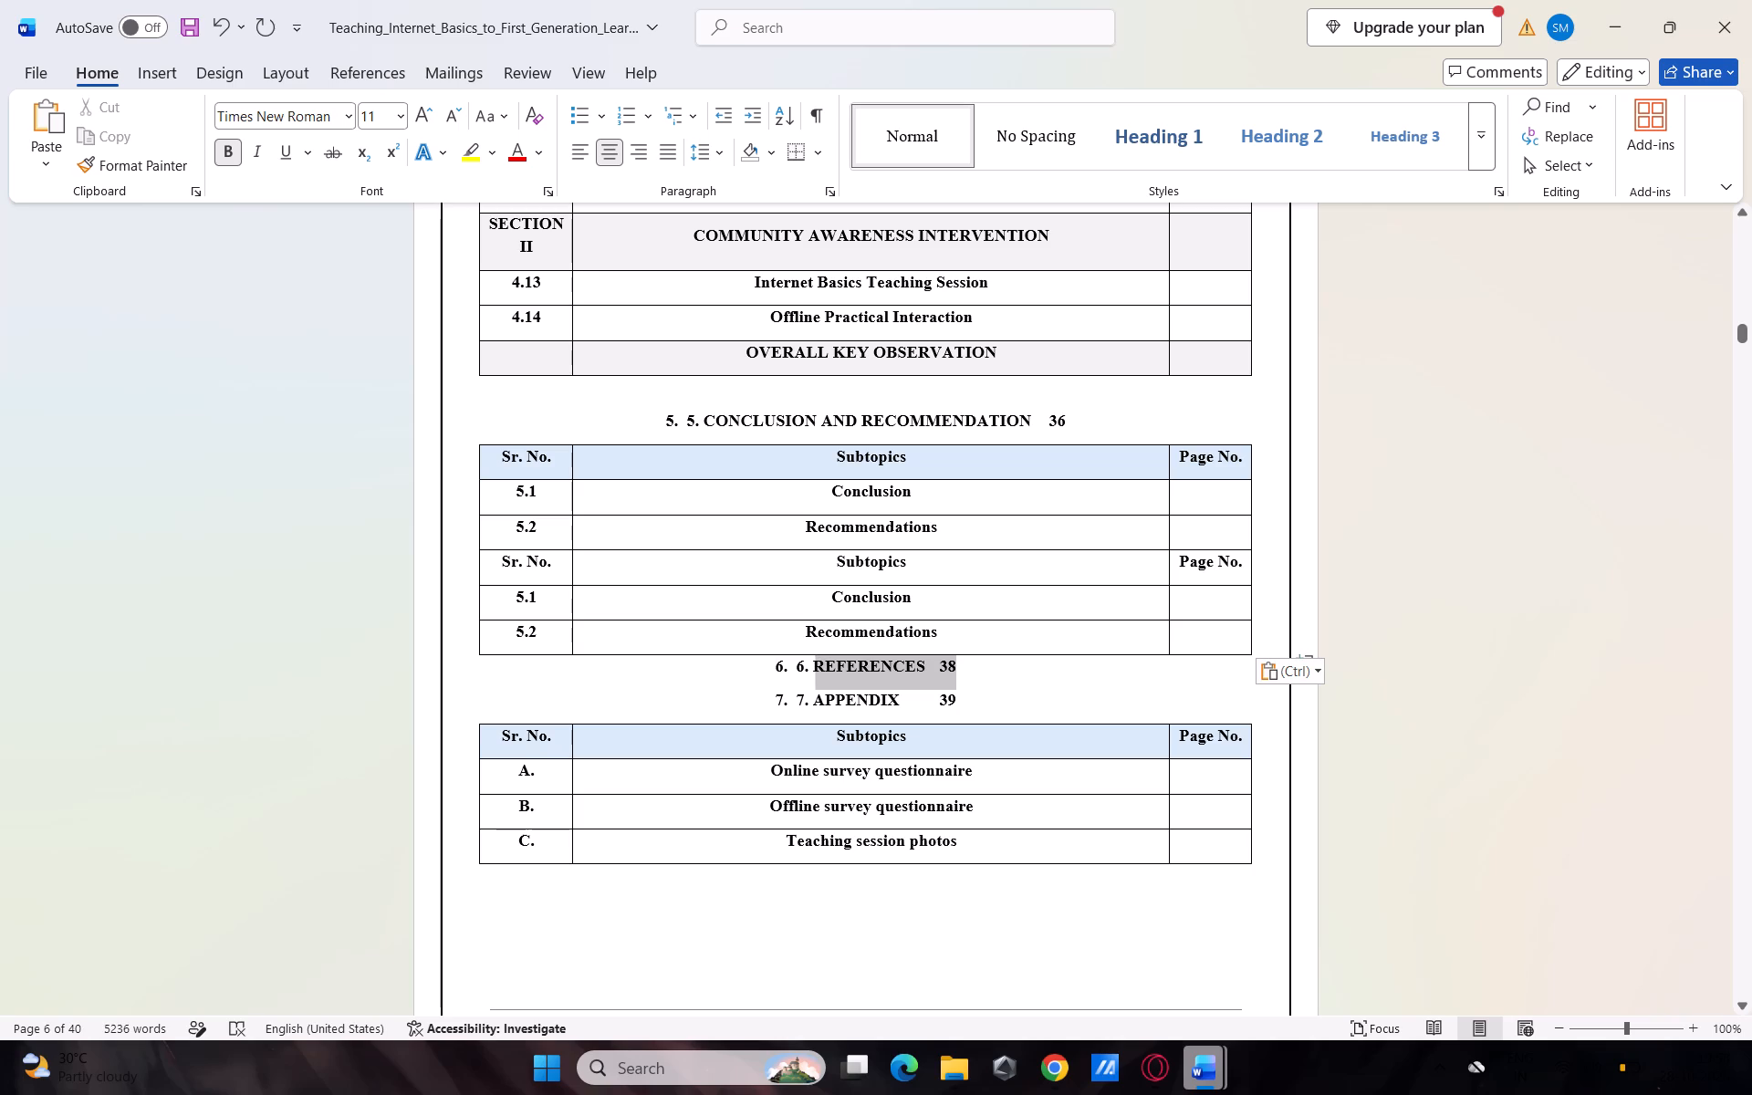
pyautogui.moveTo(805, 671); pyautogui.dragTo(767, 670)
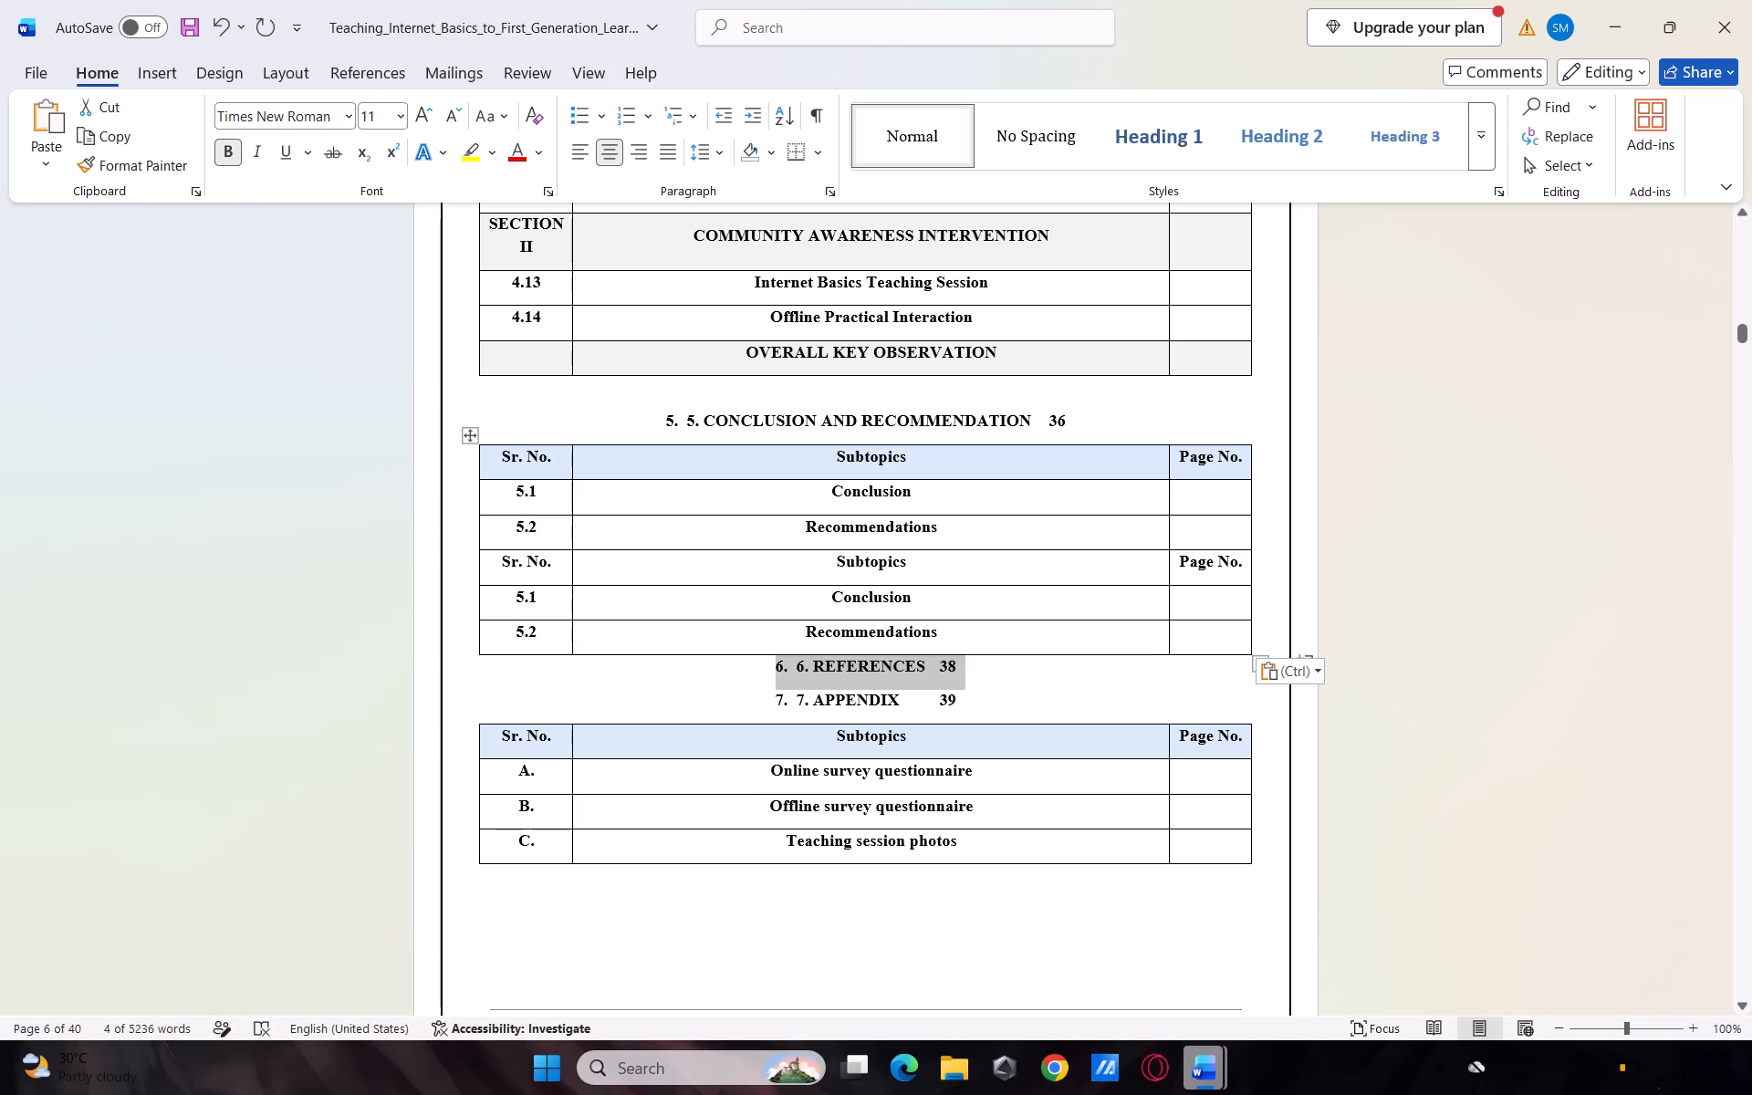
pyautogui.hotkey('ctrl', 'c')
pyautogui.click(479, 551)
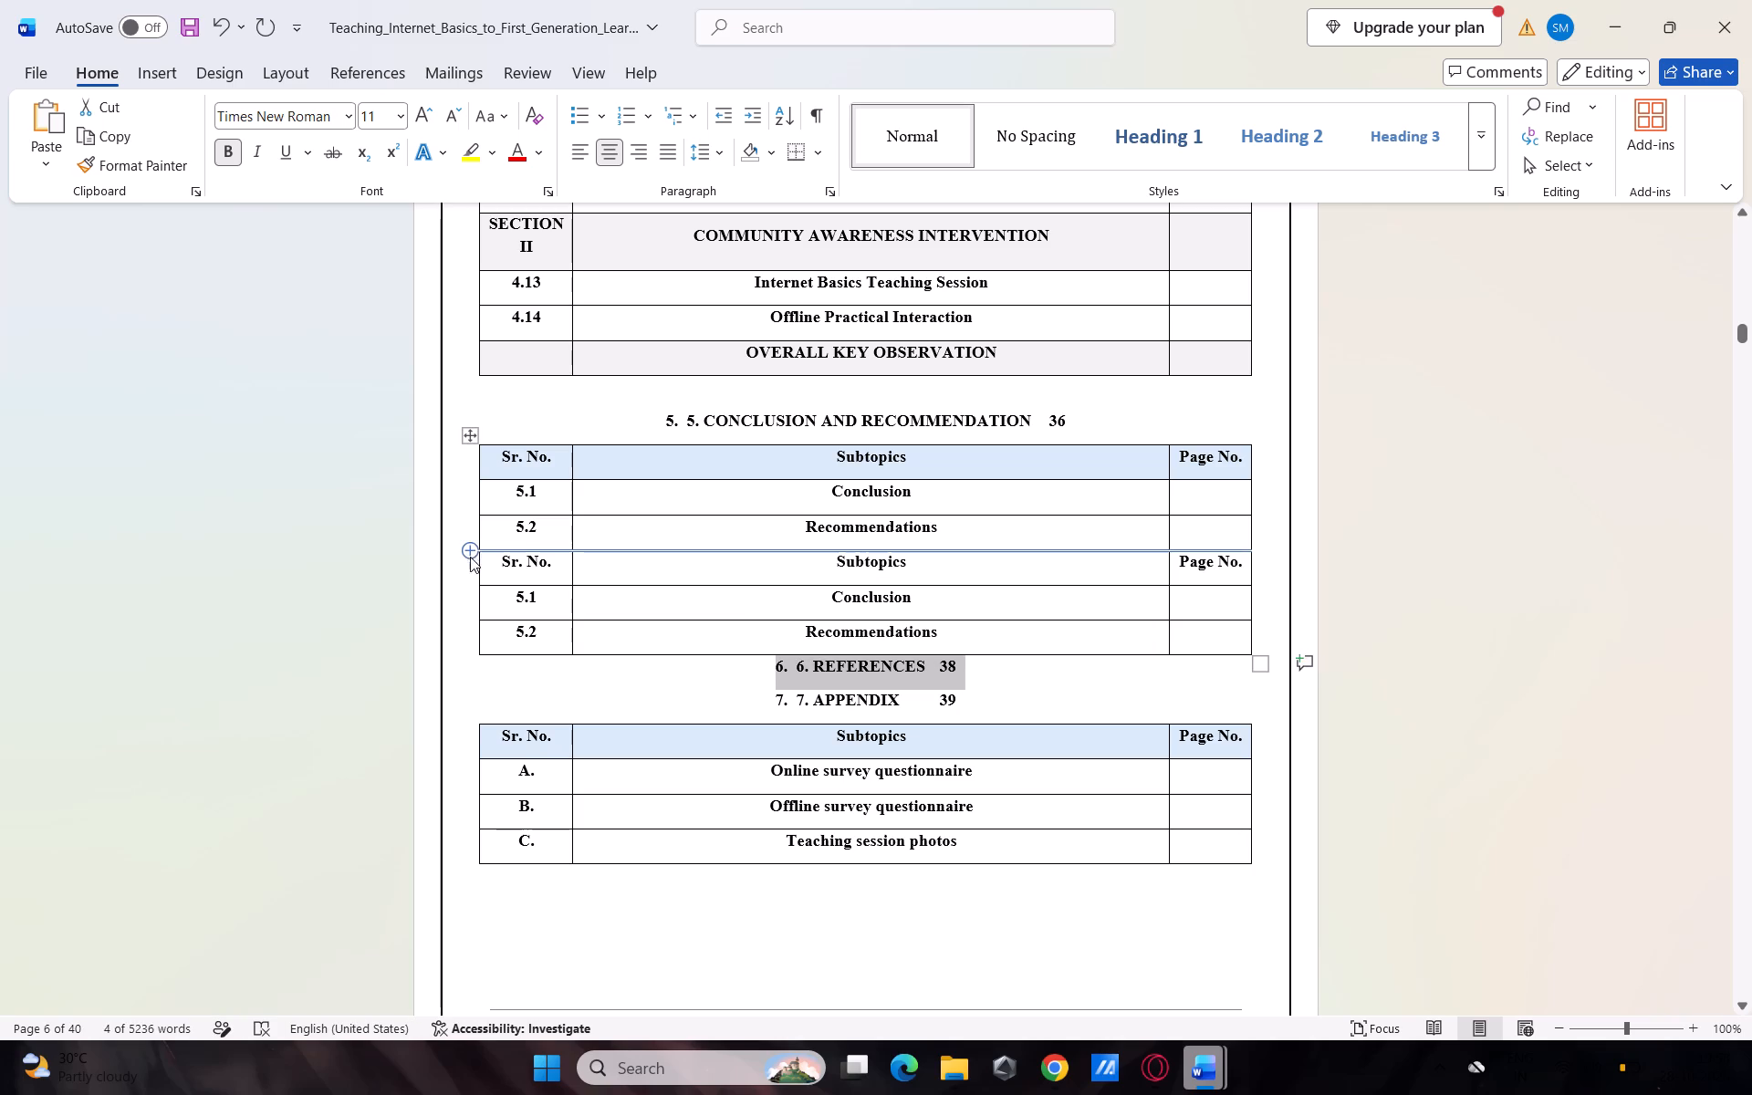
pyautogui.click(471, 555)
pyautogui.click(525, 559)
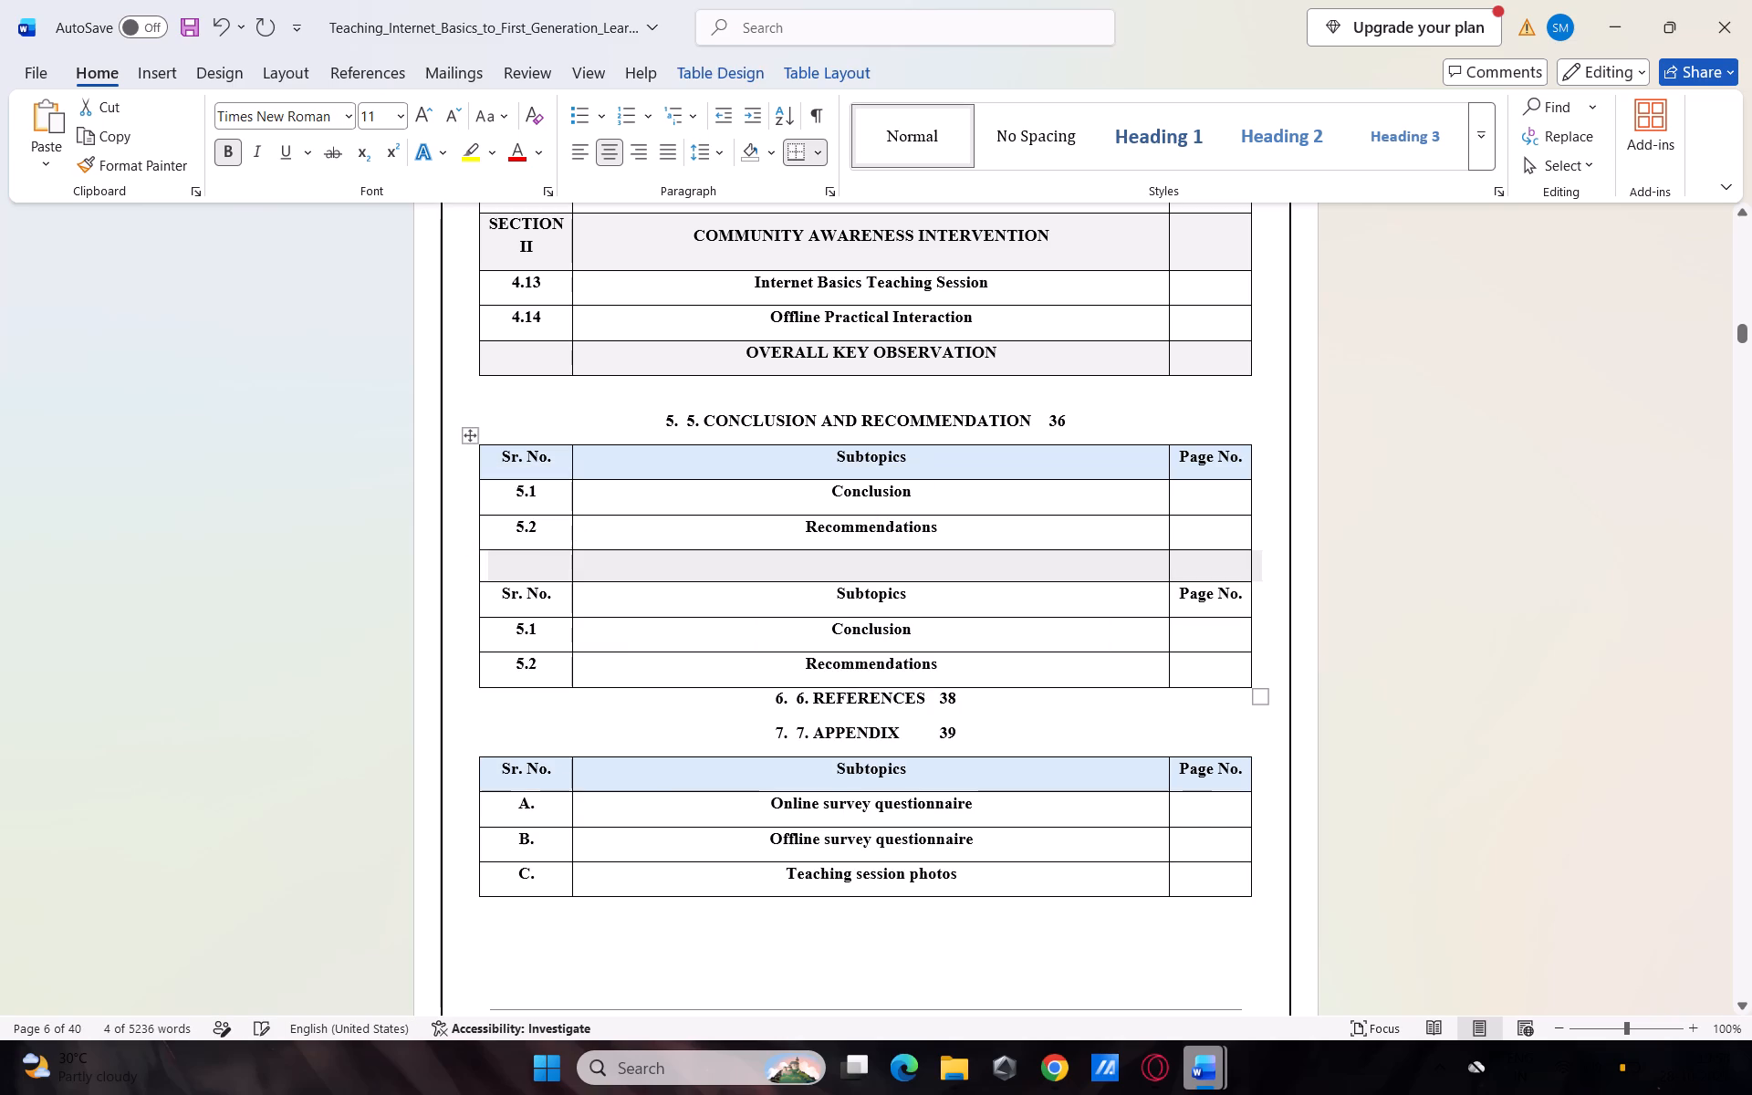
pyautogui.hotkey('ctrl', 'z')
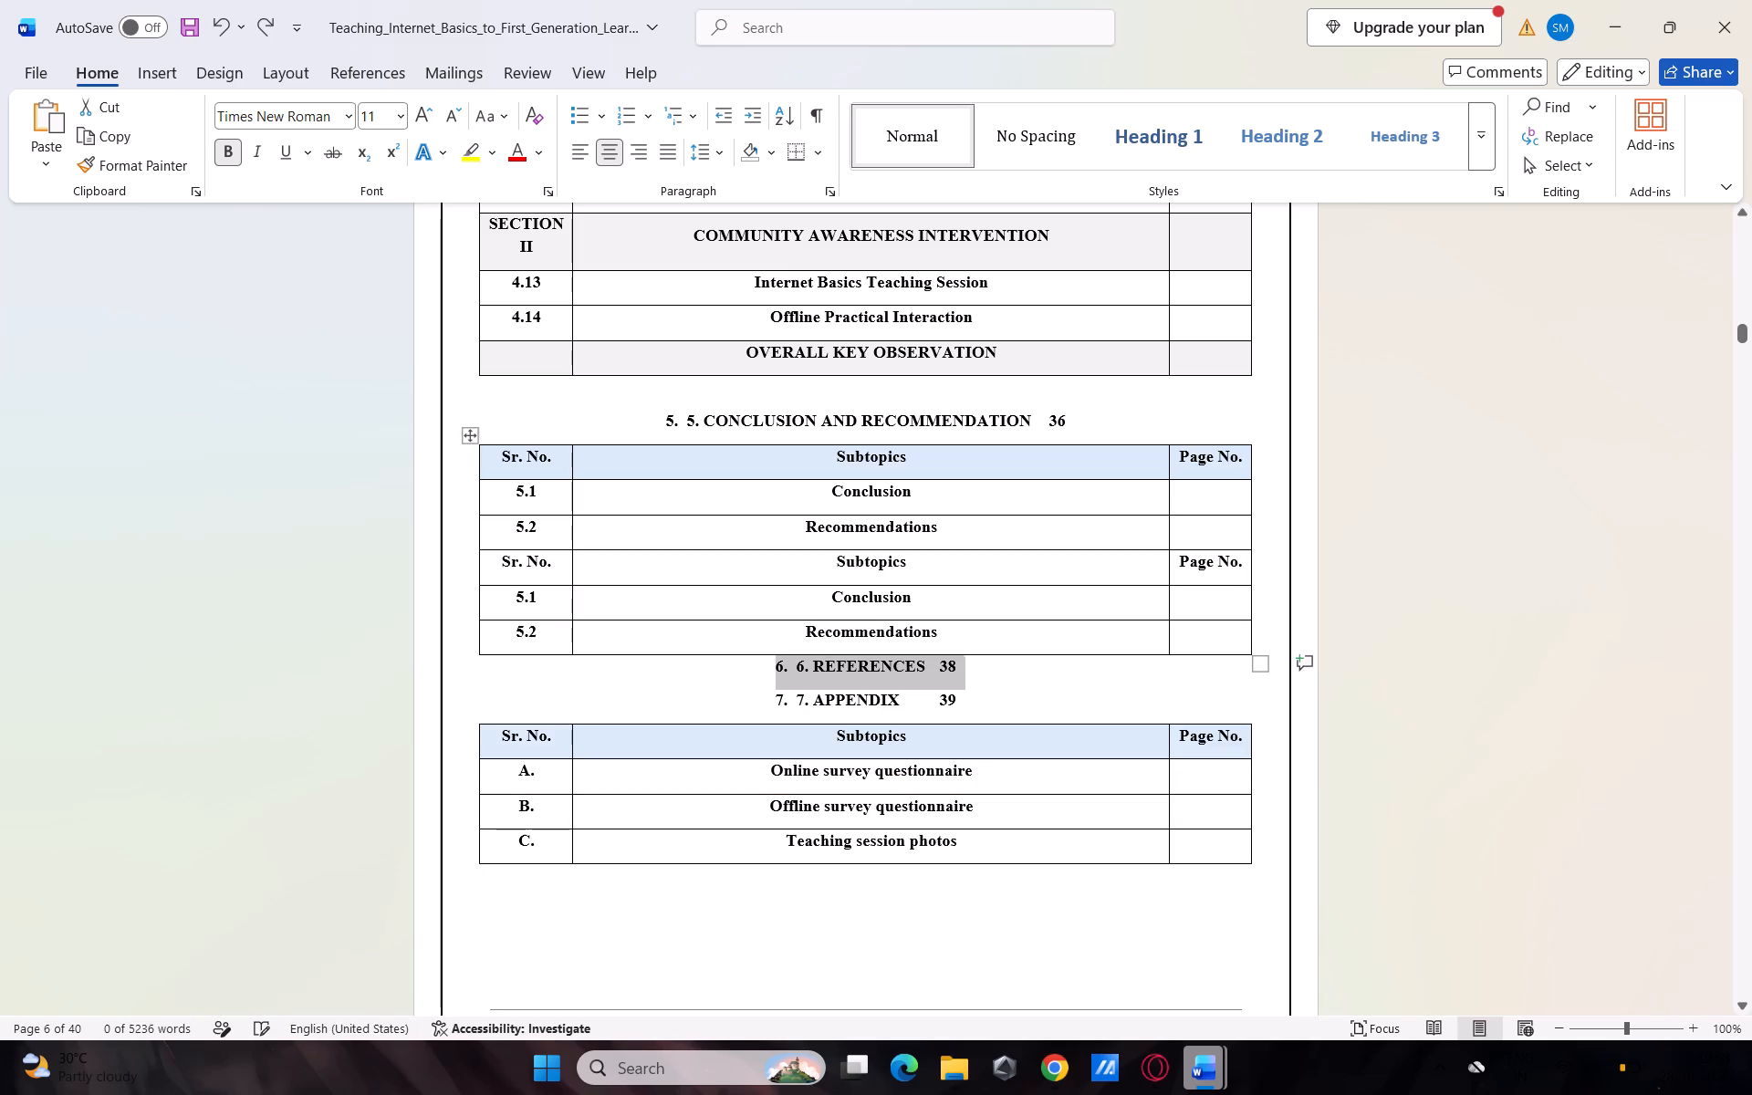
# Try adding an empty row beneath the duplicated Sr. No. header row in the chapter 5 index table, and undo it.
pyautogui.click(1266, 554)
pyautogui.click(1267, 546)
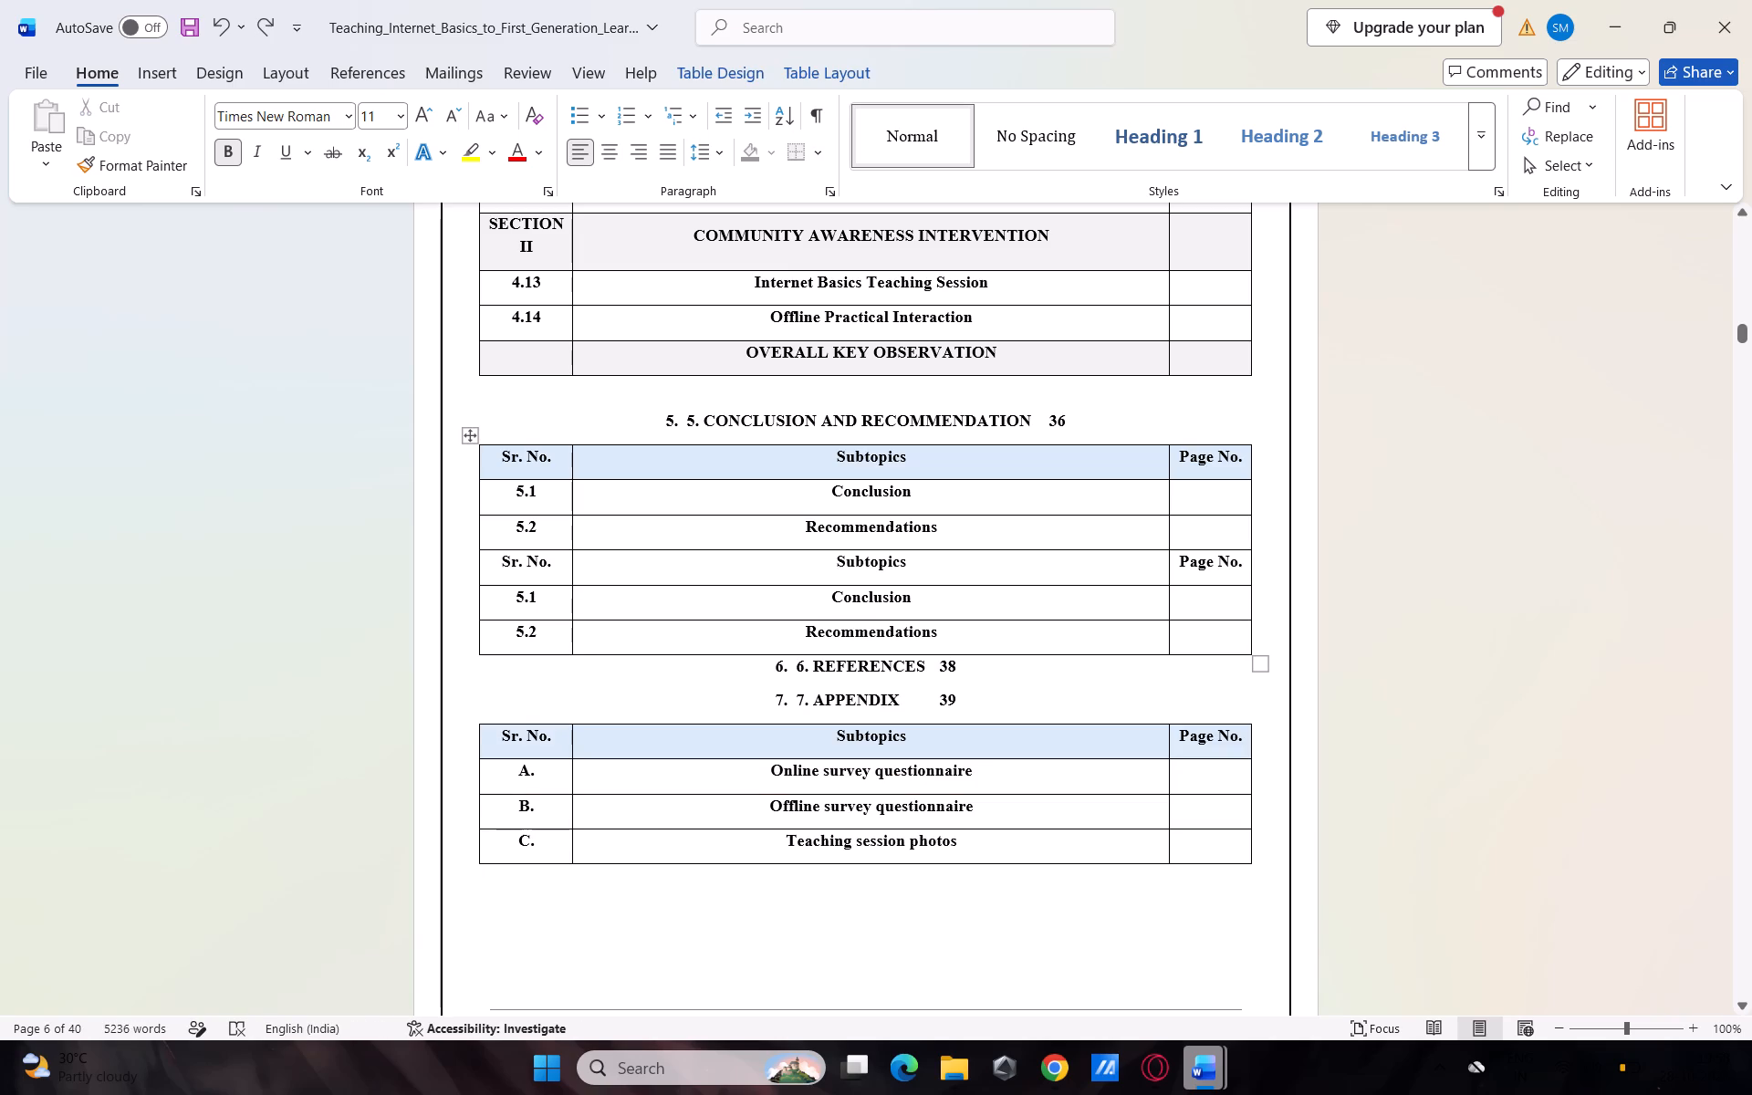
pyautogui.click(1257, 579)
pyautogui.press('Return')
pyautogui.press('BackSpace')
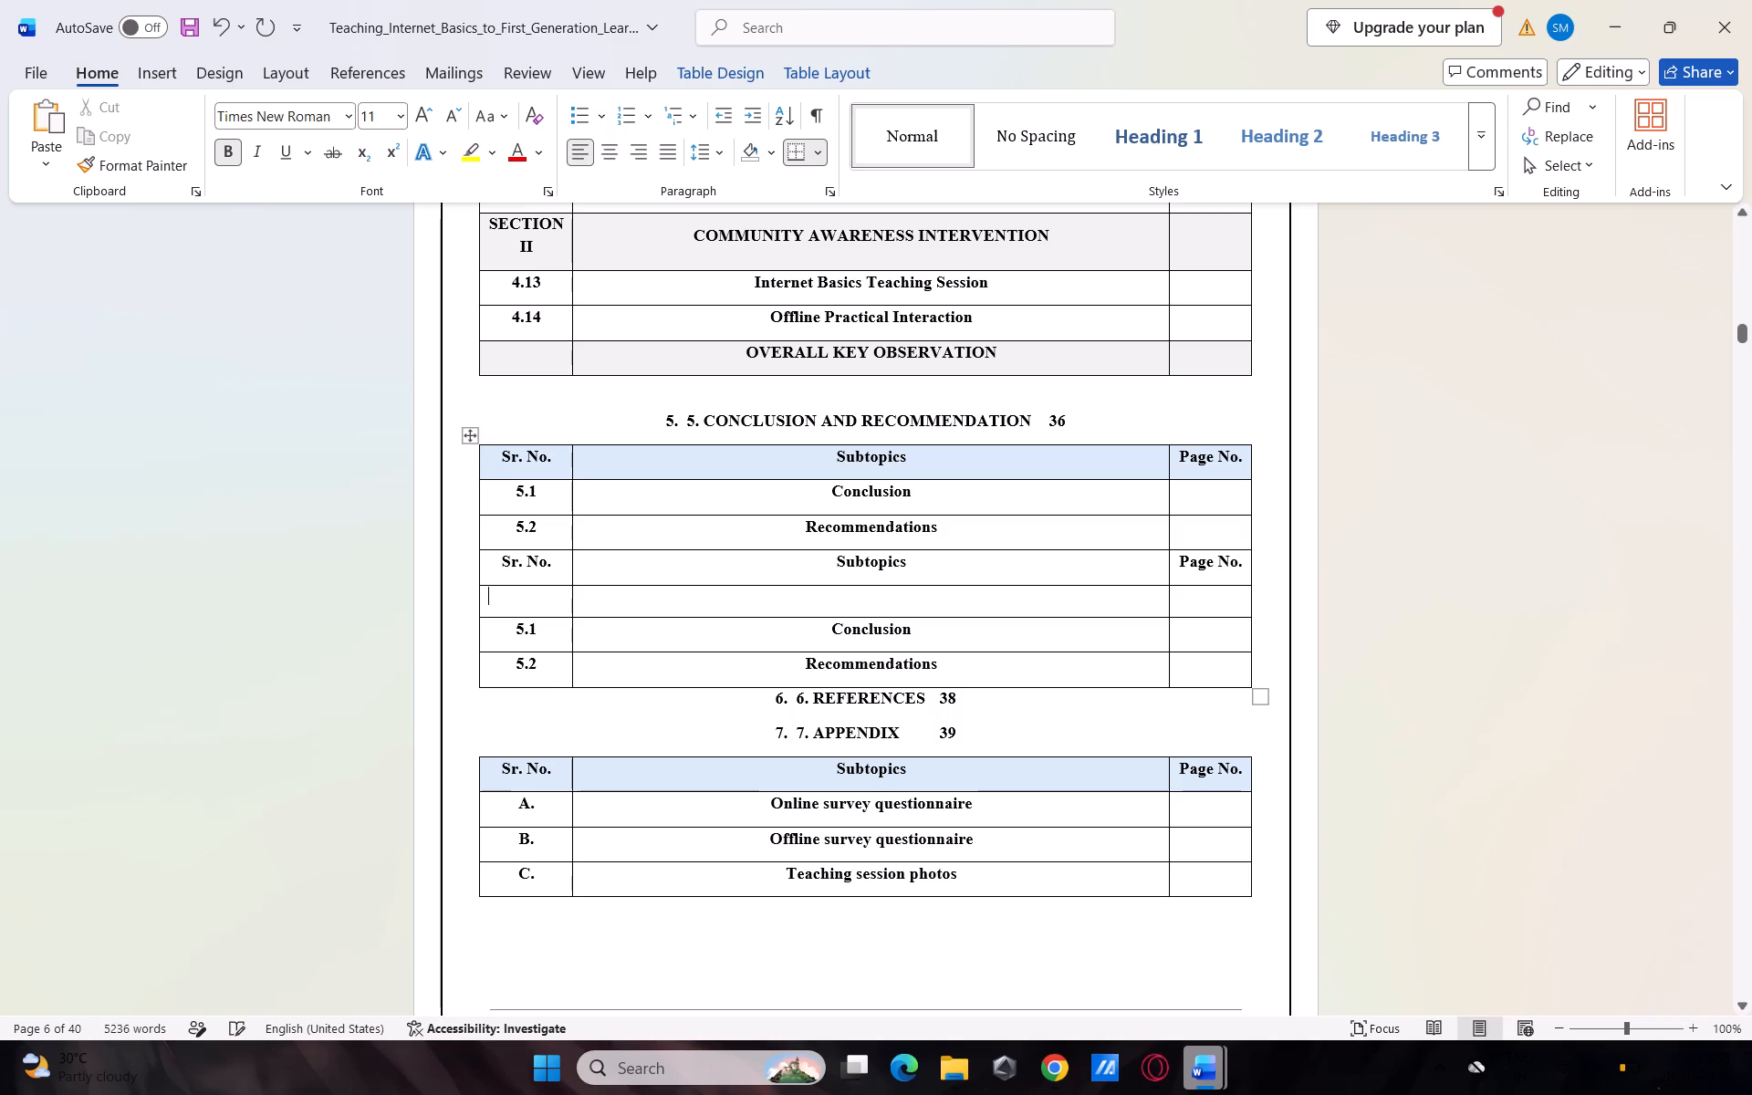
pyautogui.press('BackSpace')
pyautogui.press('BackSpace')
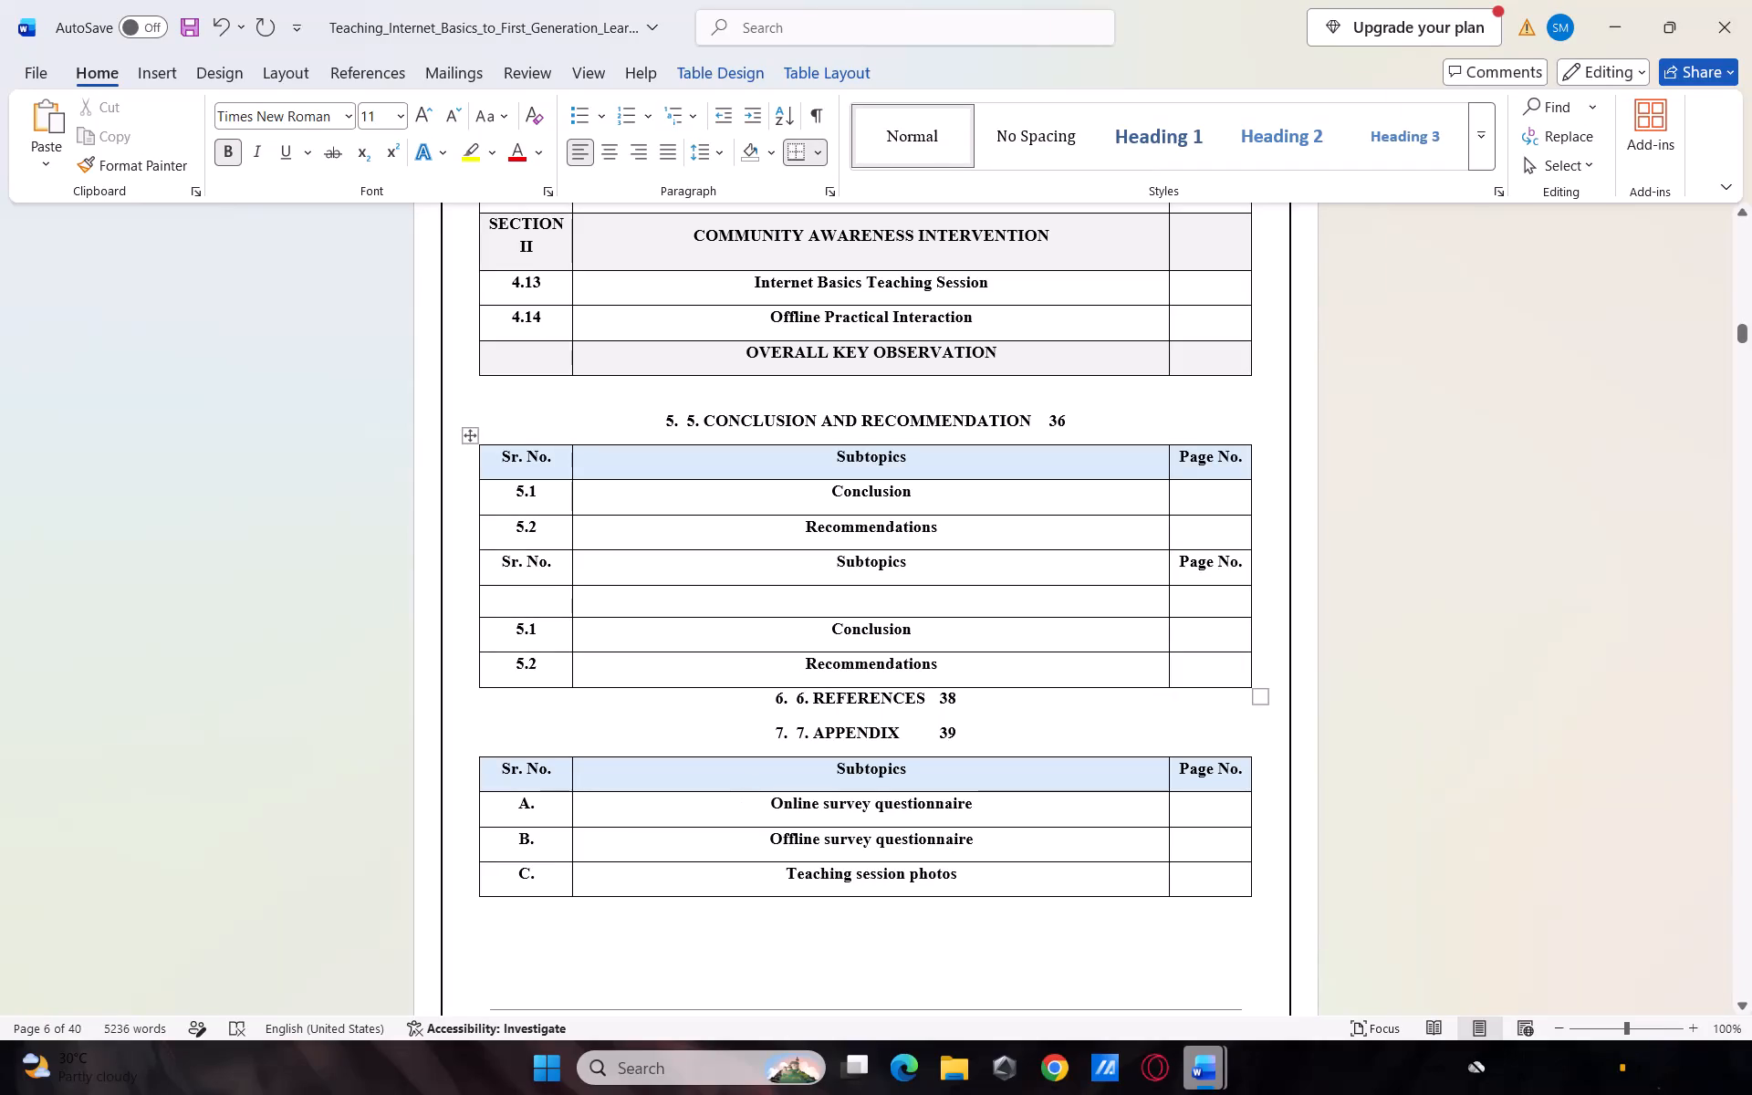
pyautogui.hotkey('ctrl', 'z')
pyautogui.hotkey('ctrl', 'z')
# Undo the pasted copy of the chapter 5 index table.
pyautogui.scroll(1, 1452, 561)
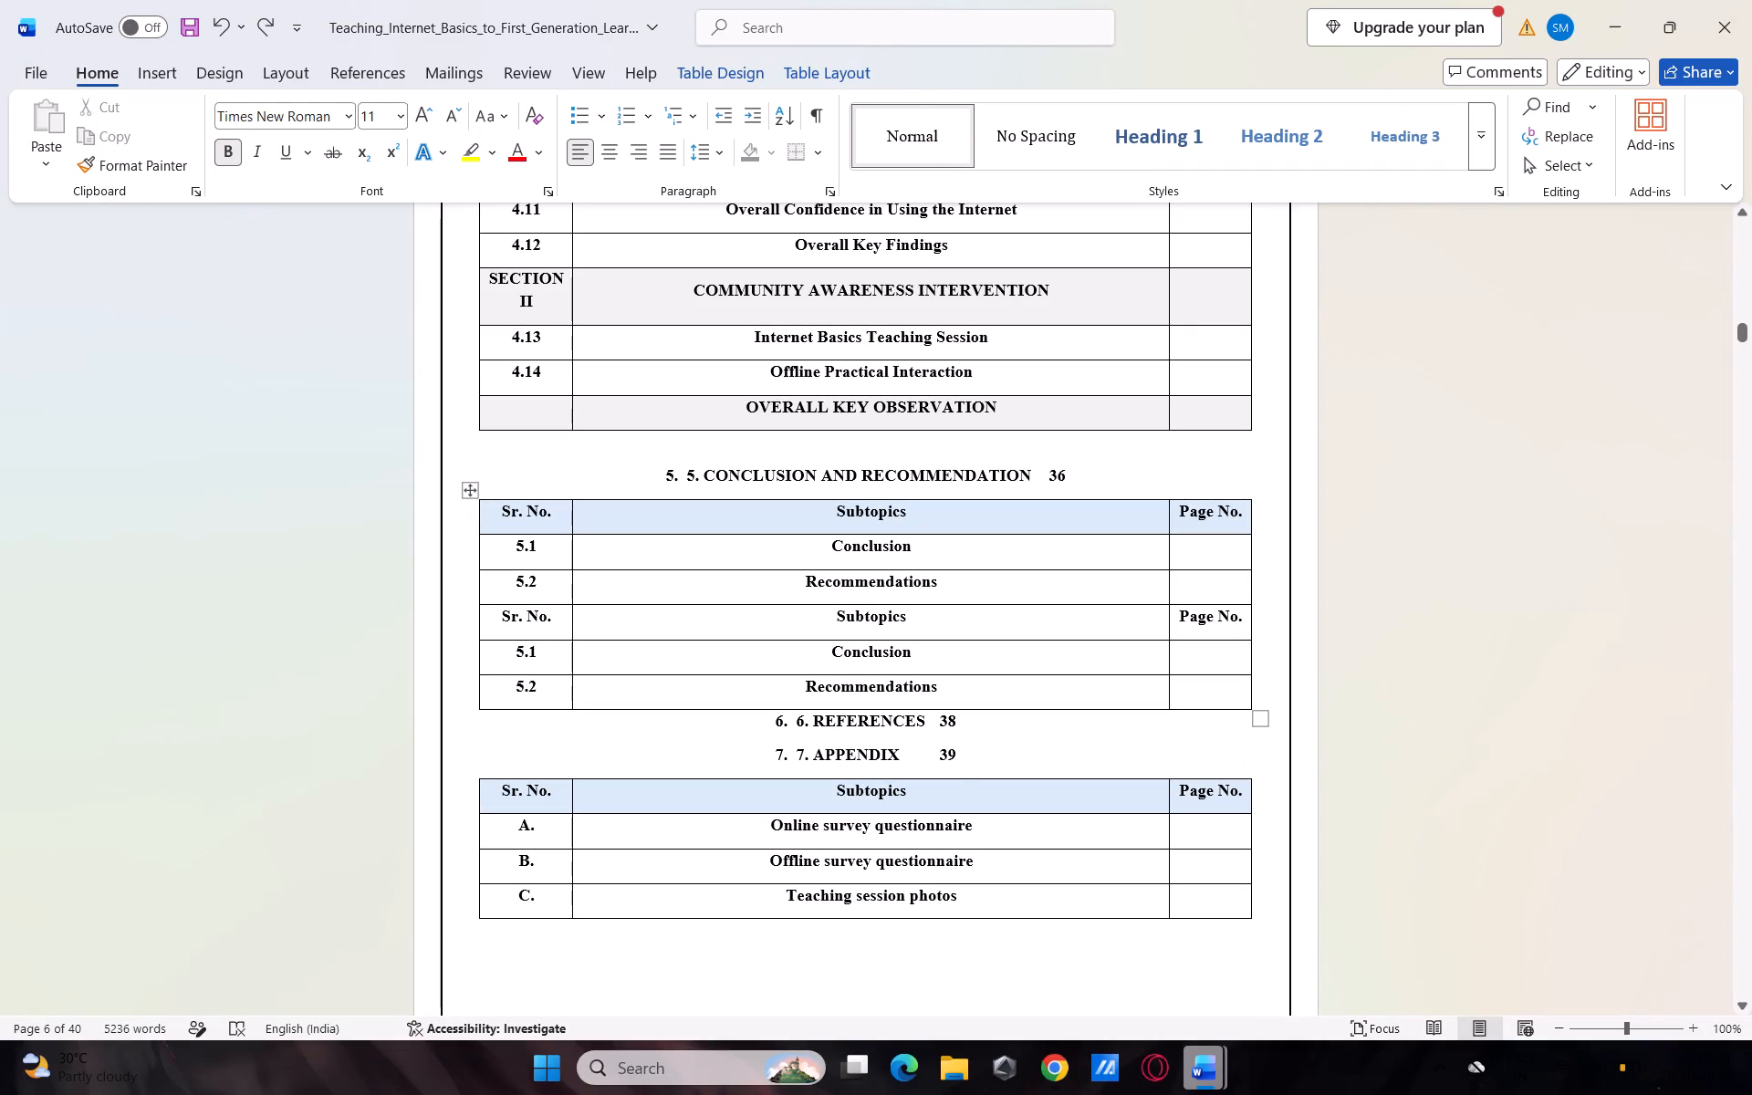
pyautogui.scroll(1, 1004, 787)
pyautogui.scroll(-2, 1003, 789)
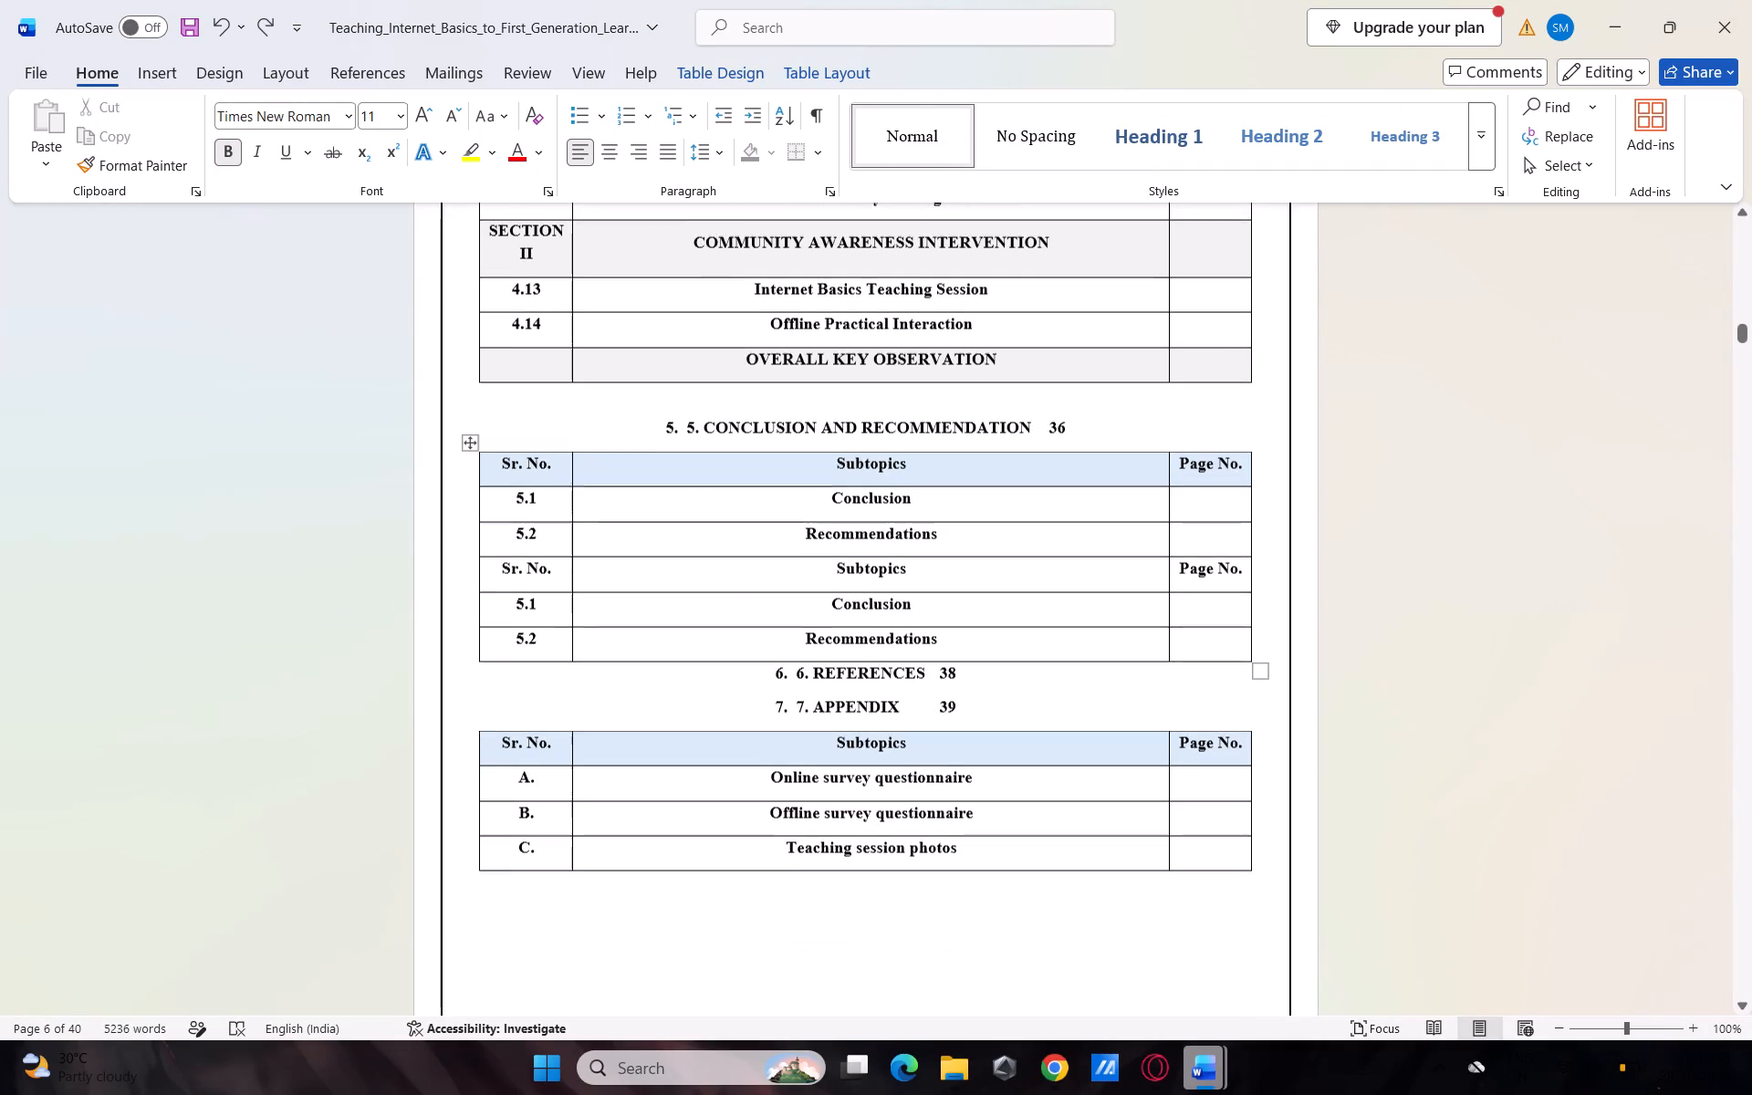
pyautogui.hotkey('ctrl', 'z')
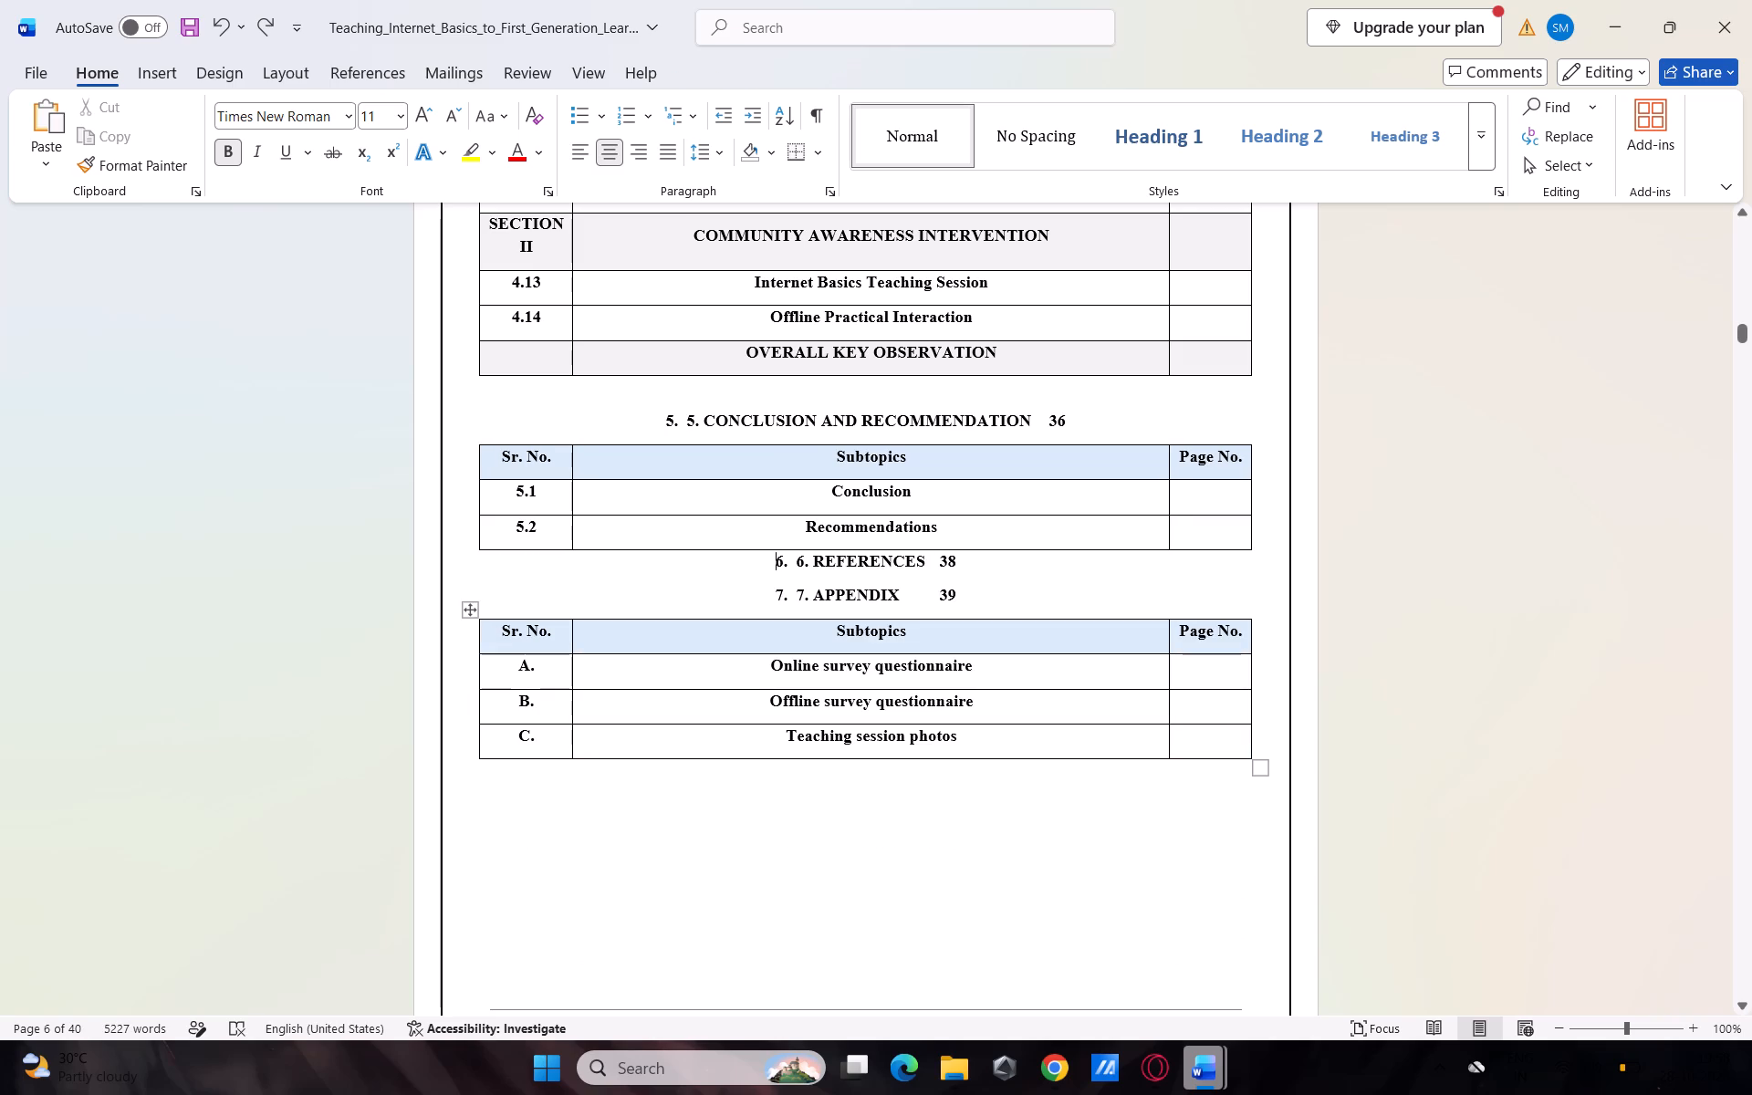
# Add a blank line above the 6. REFERENCES entry and another above the 7. APPENDIX entry in the index.
pyautogui.press('Return')
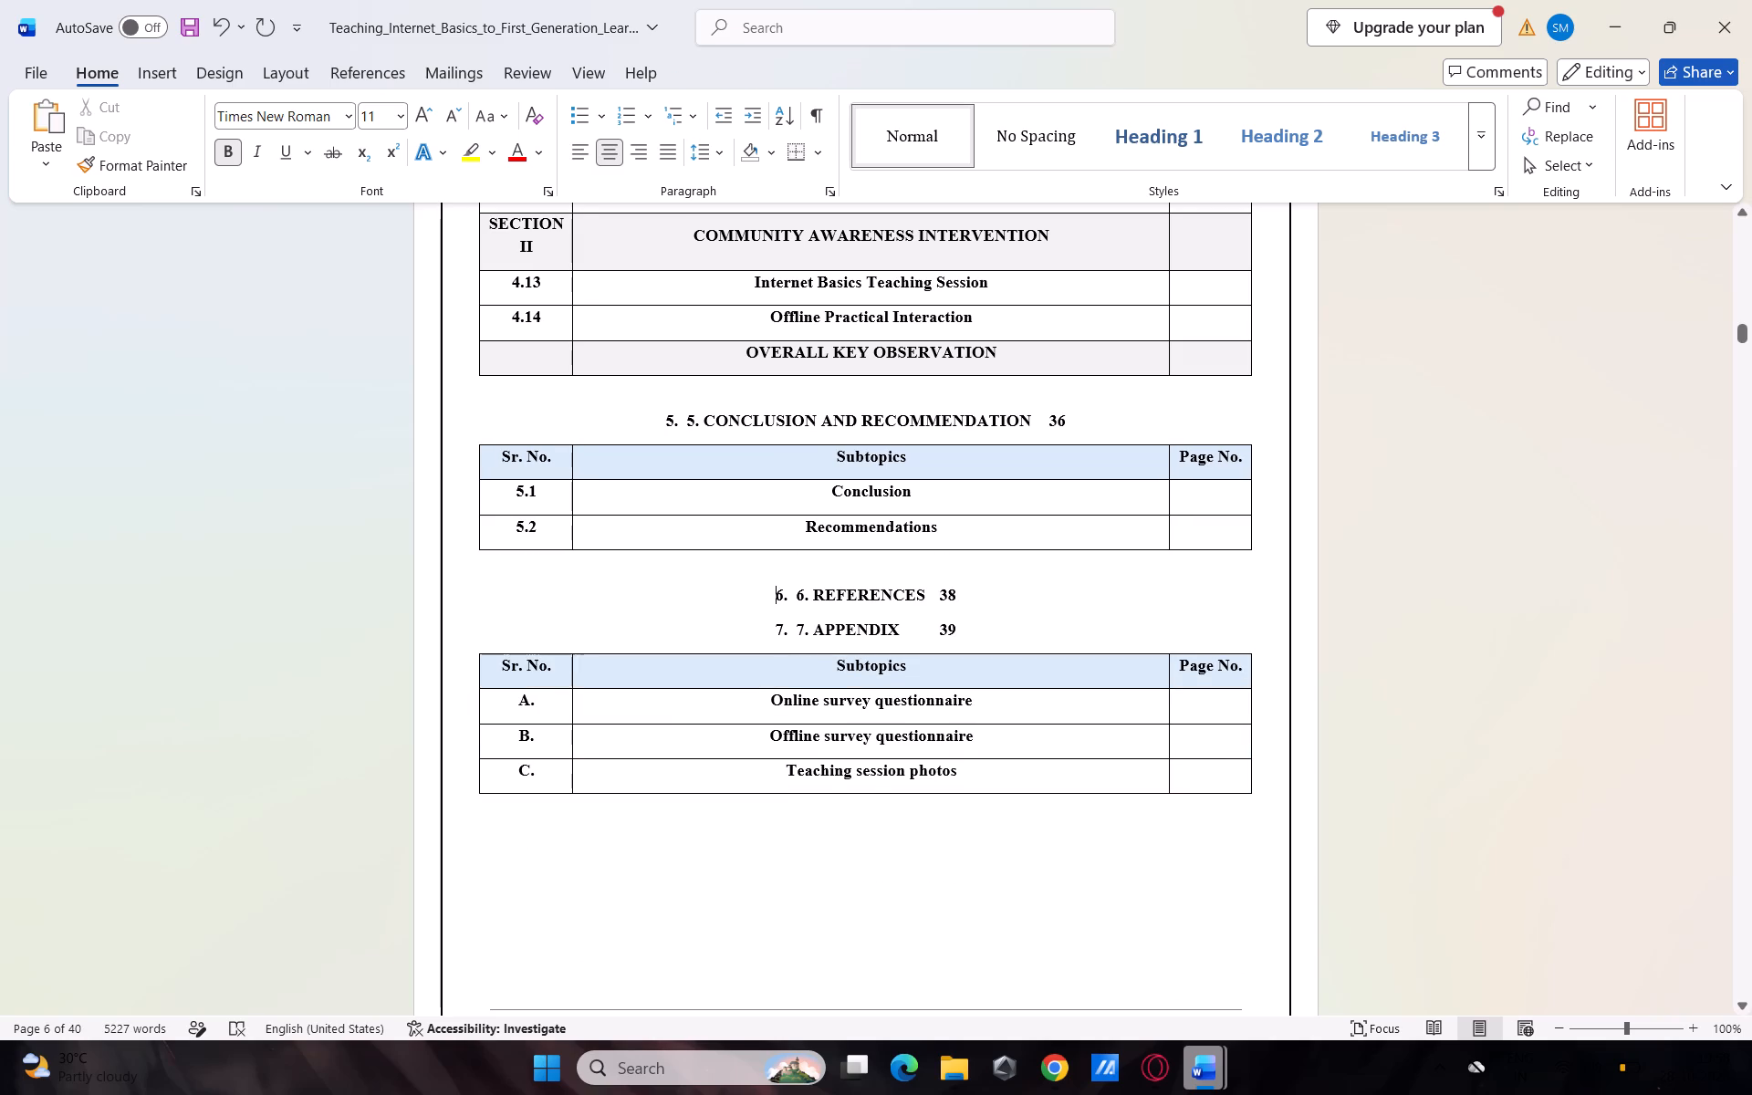
pyautogui.click(764, 627)
pyautogui.press('Return')
# Review the index pages to check the spacing between the chapter entries and their subtopic tables.
pyautogui.scroll(2, 774, 625)
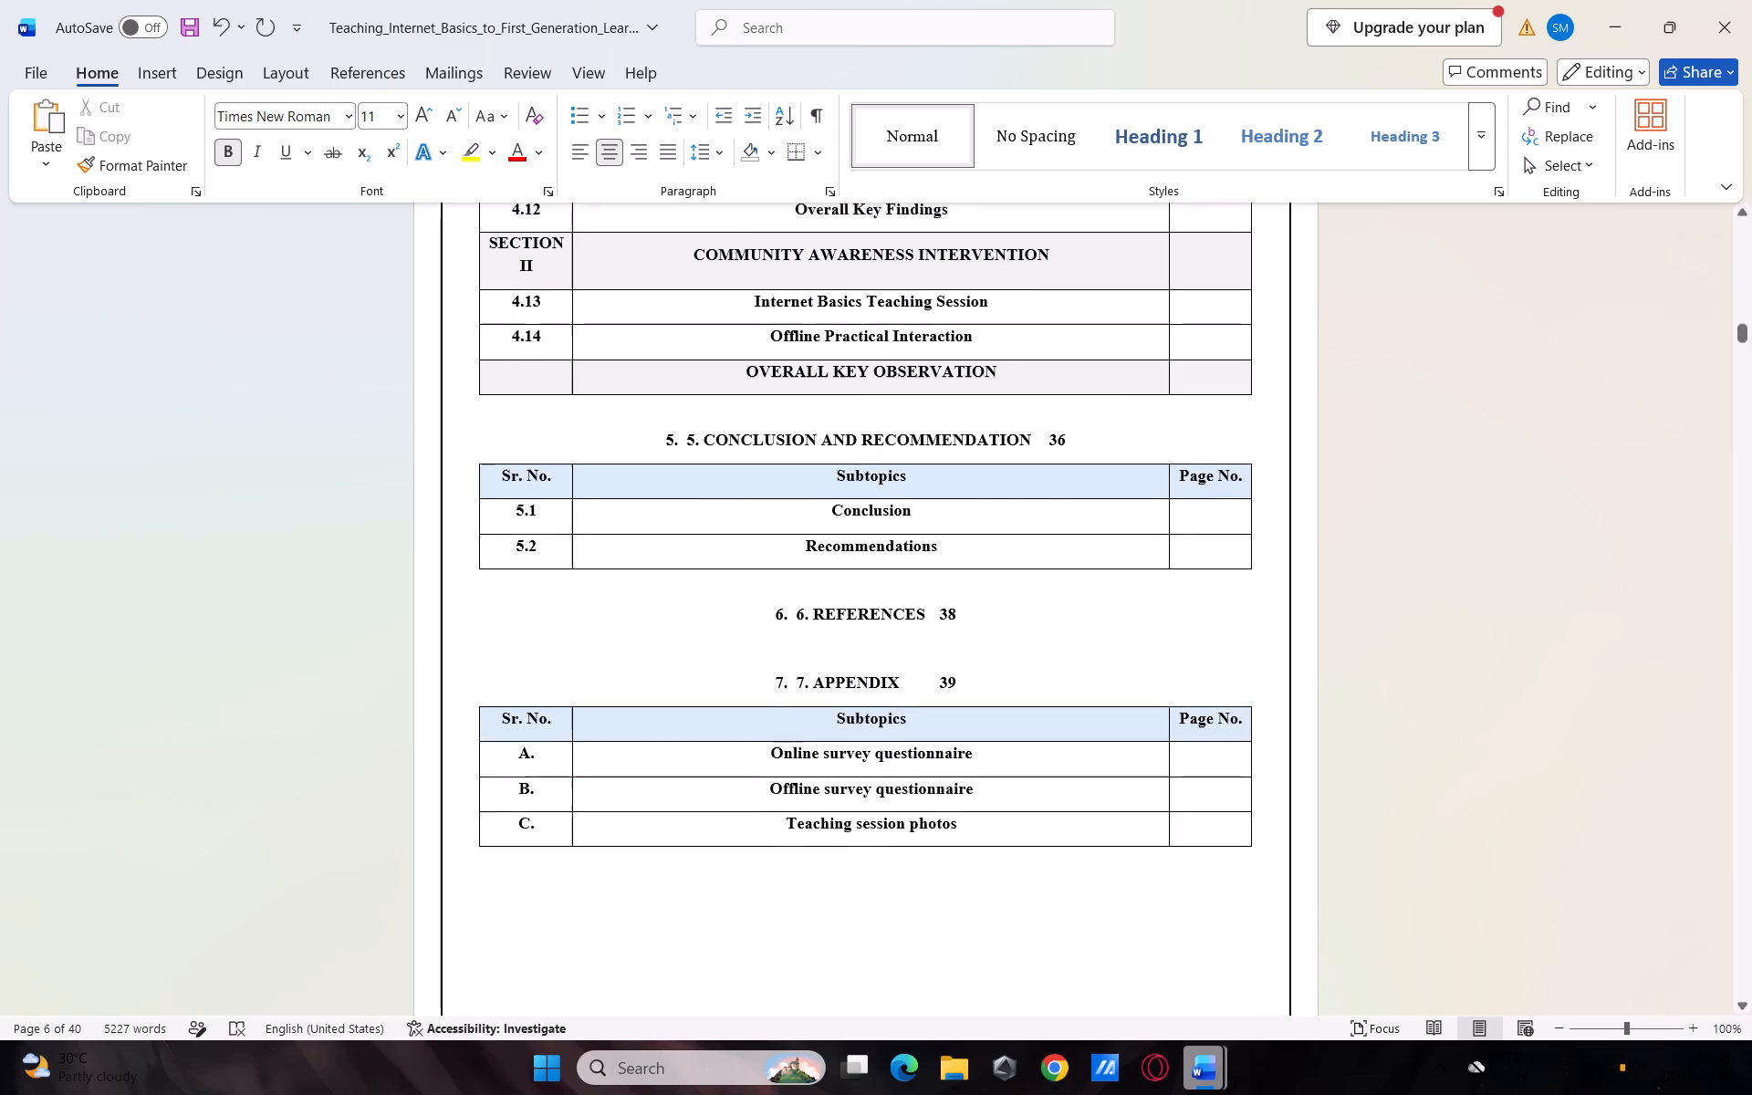
pyautogui.scroll(13, 776, 624)
pyautogui.scroll(-8, 789, 628)
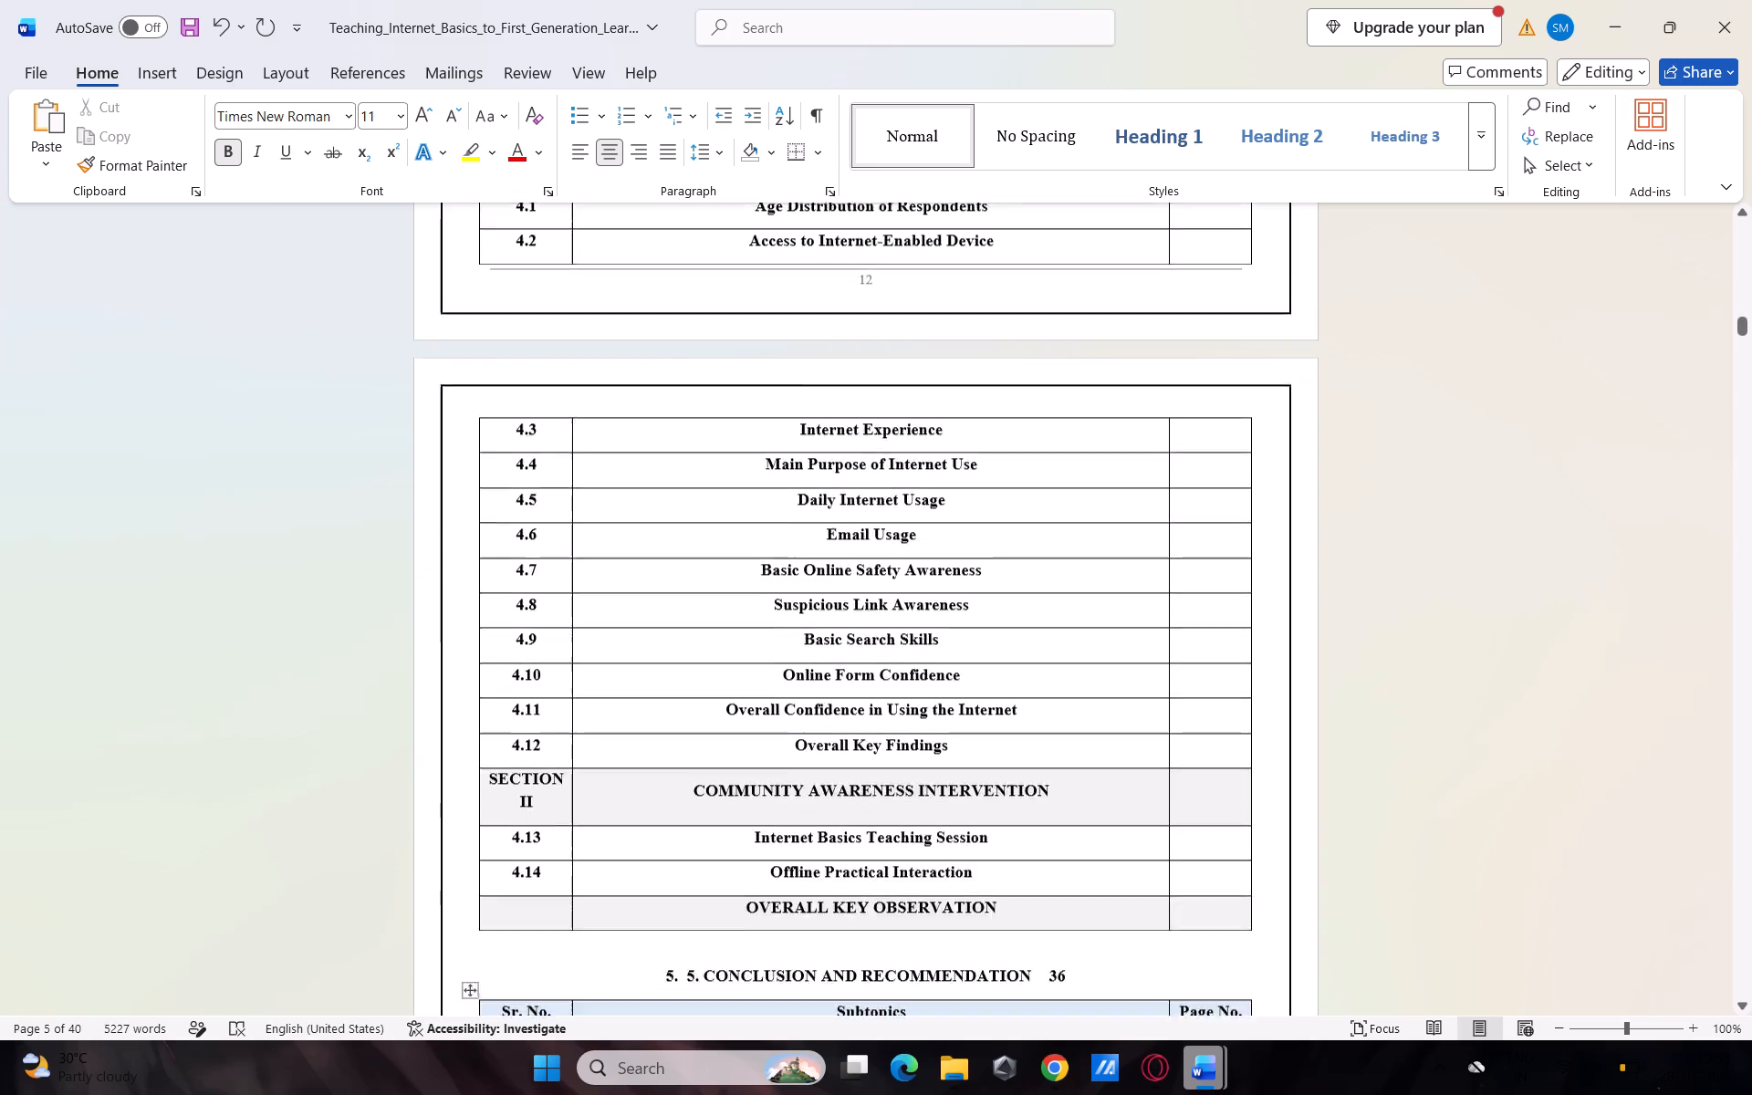
pyautogui.scroll(-4, 789, 631)
pyautogui.scroll(1, 799, 638)
pyautogui.scroll(-4, 799, 638)
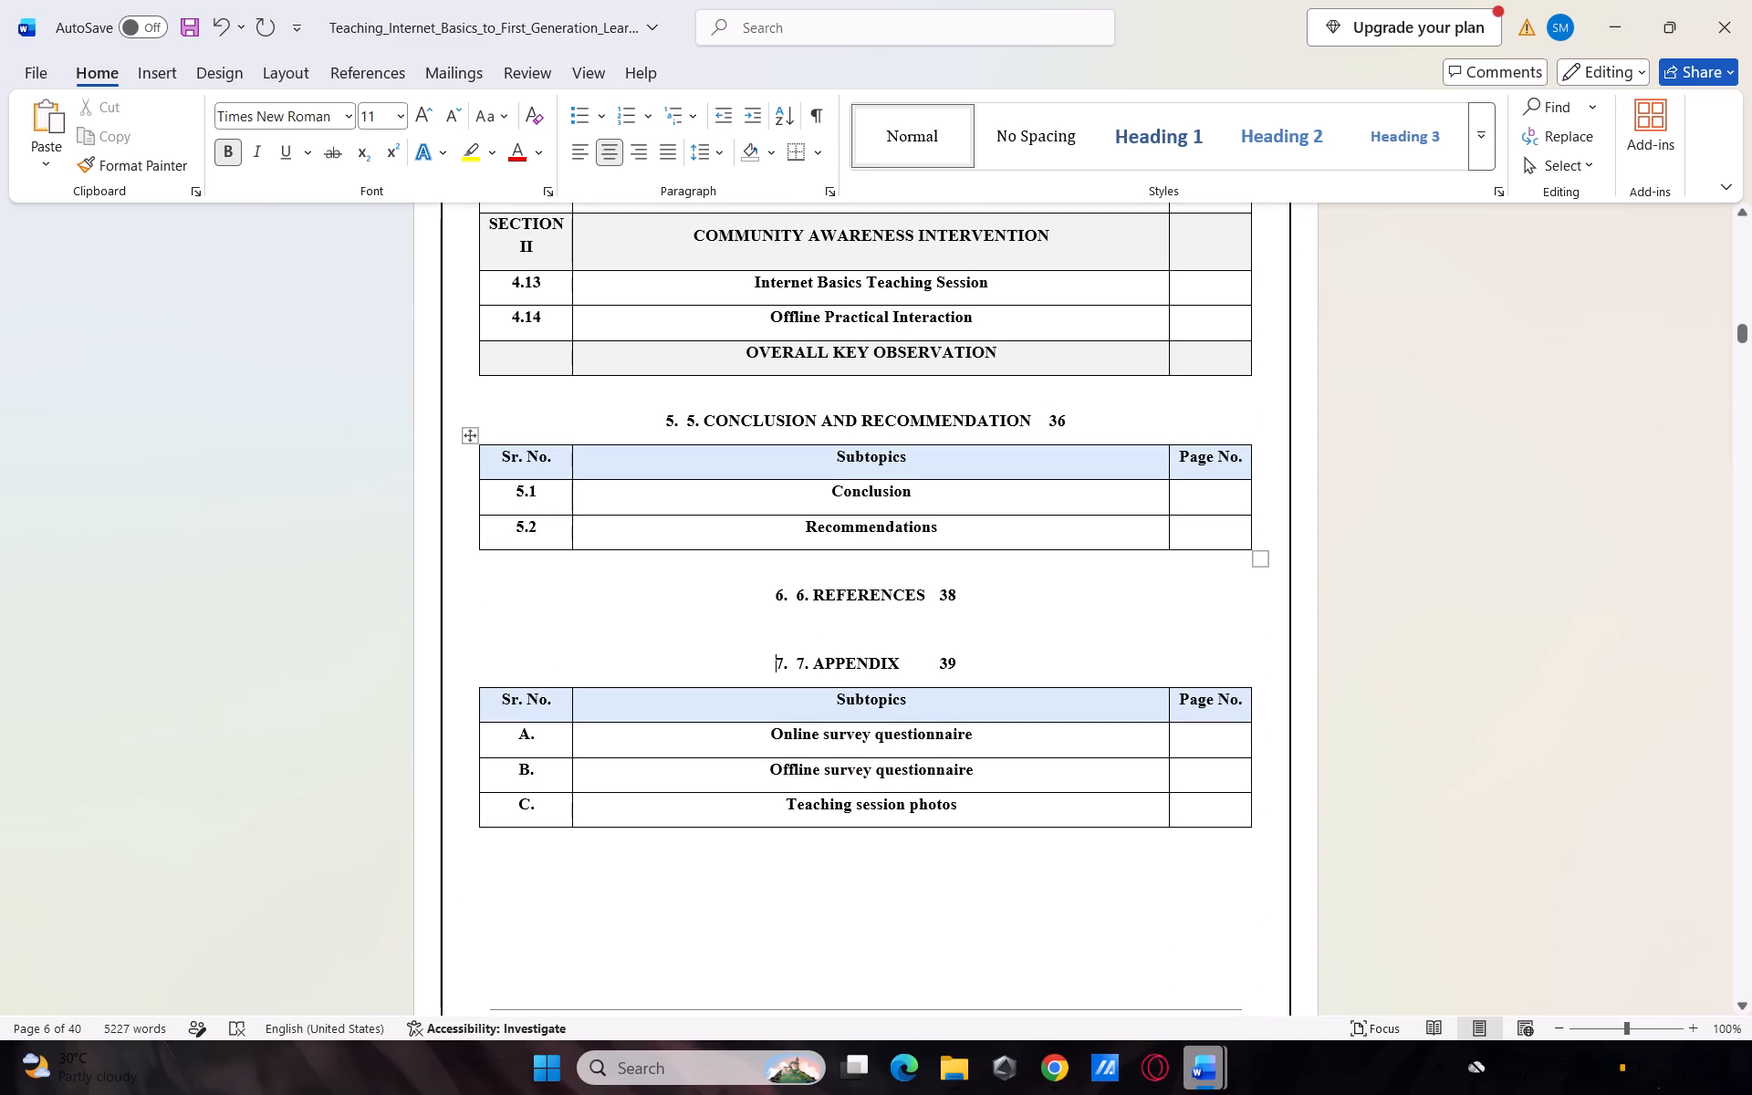
pyautogui.scroll(-10, 941, 638)
pyautogui.scroll(19, 943, 653)
pyautogui.scroll(2, 948, 652)
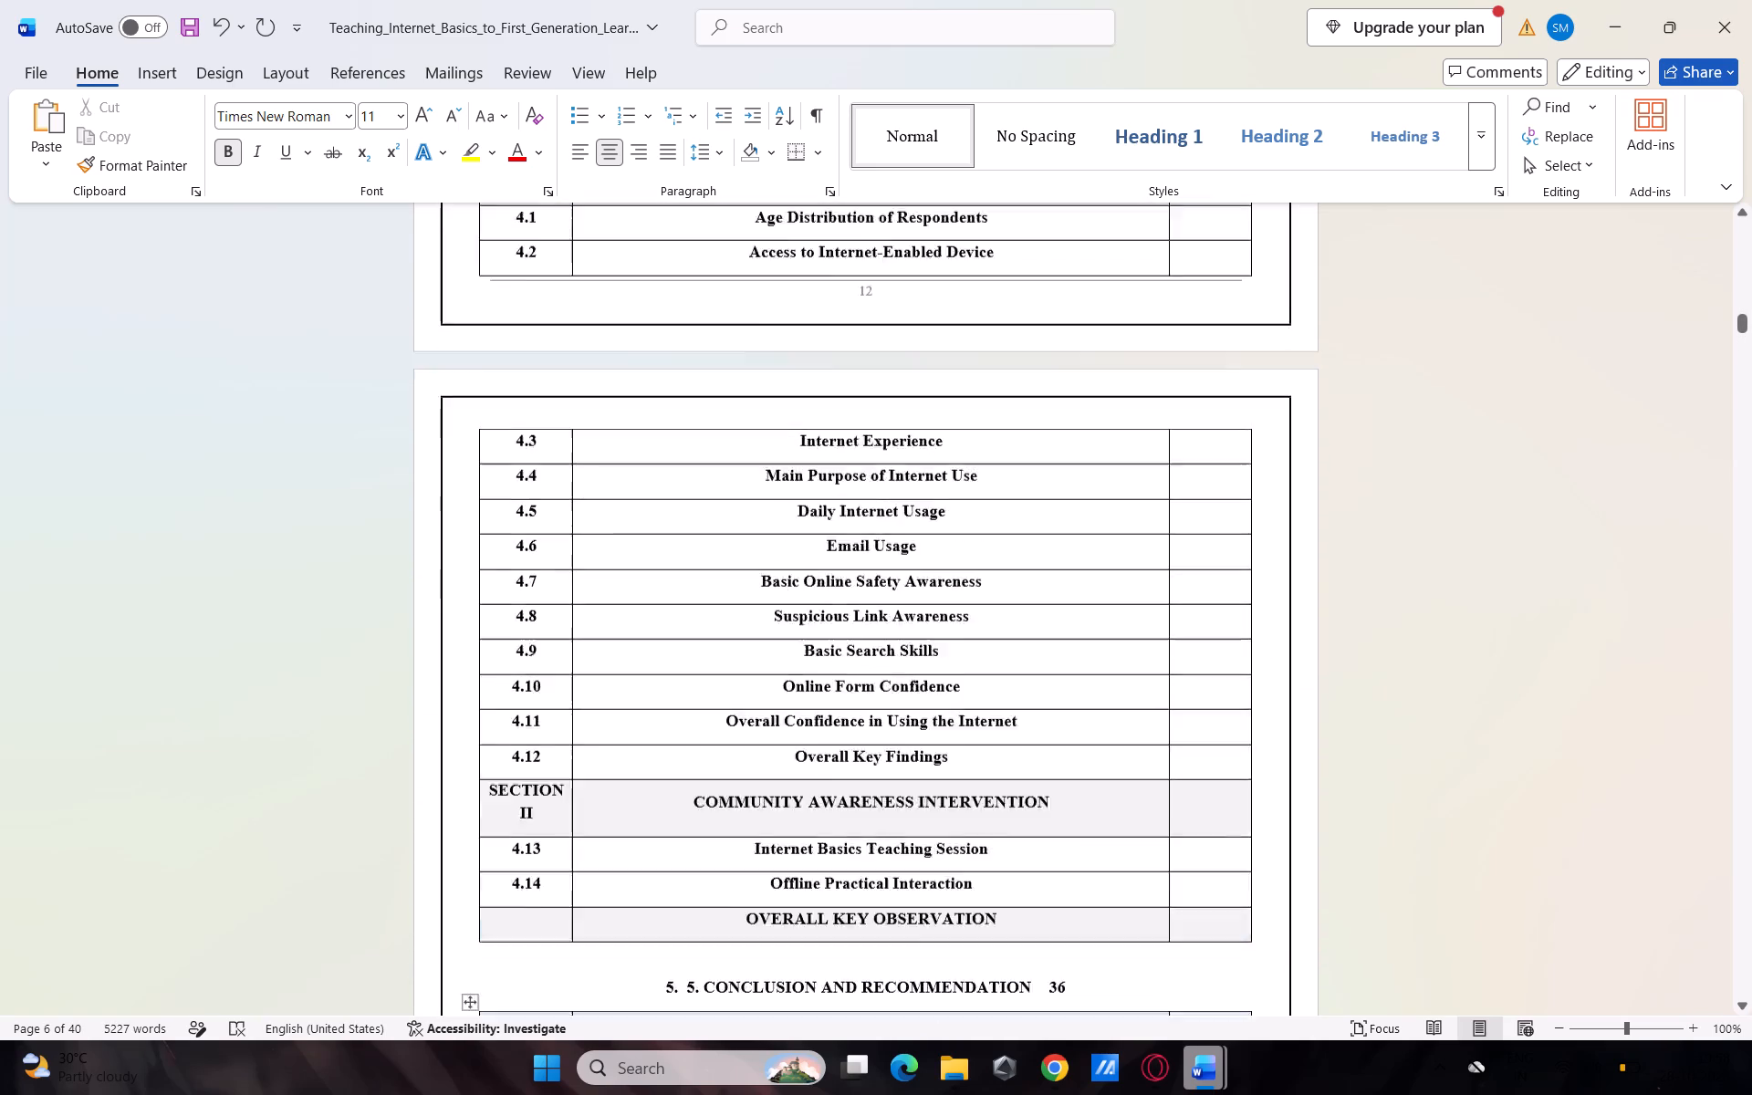
pyautogui.scroll(13, 948, 652)
pyautogui.scroll(-5, 902, 653)
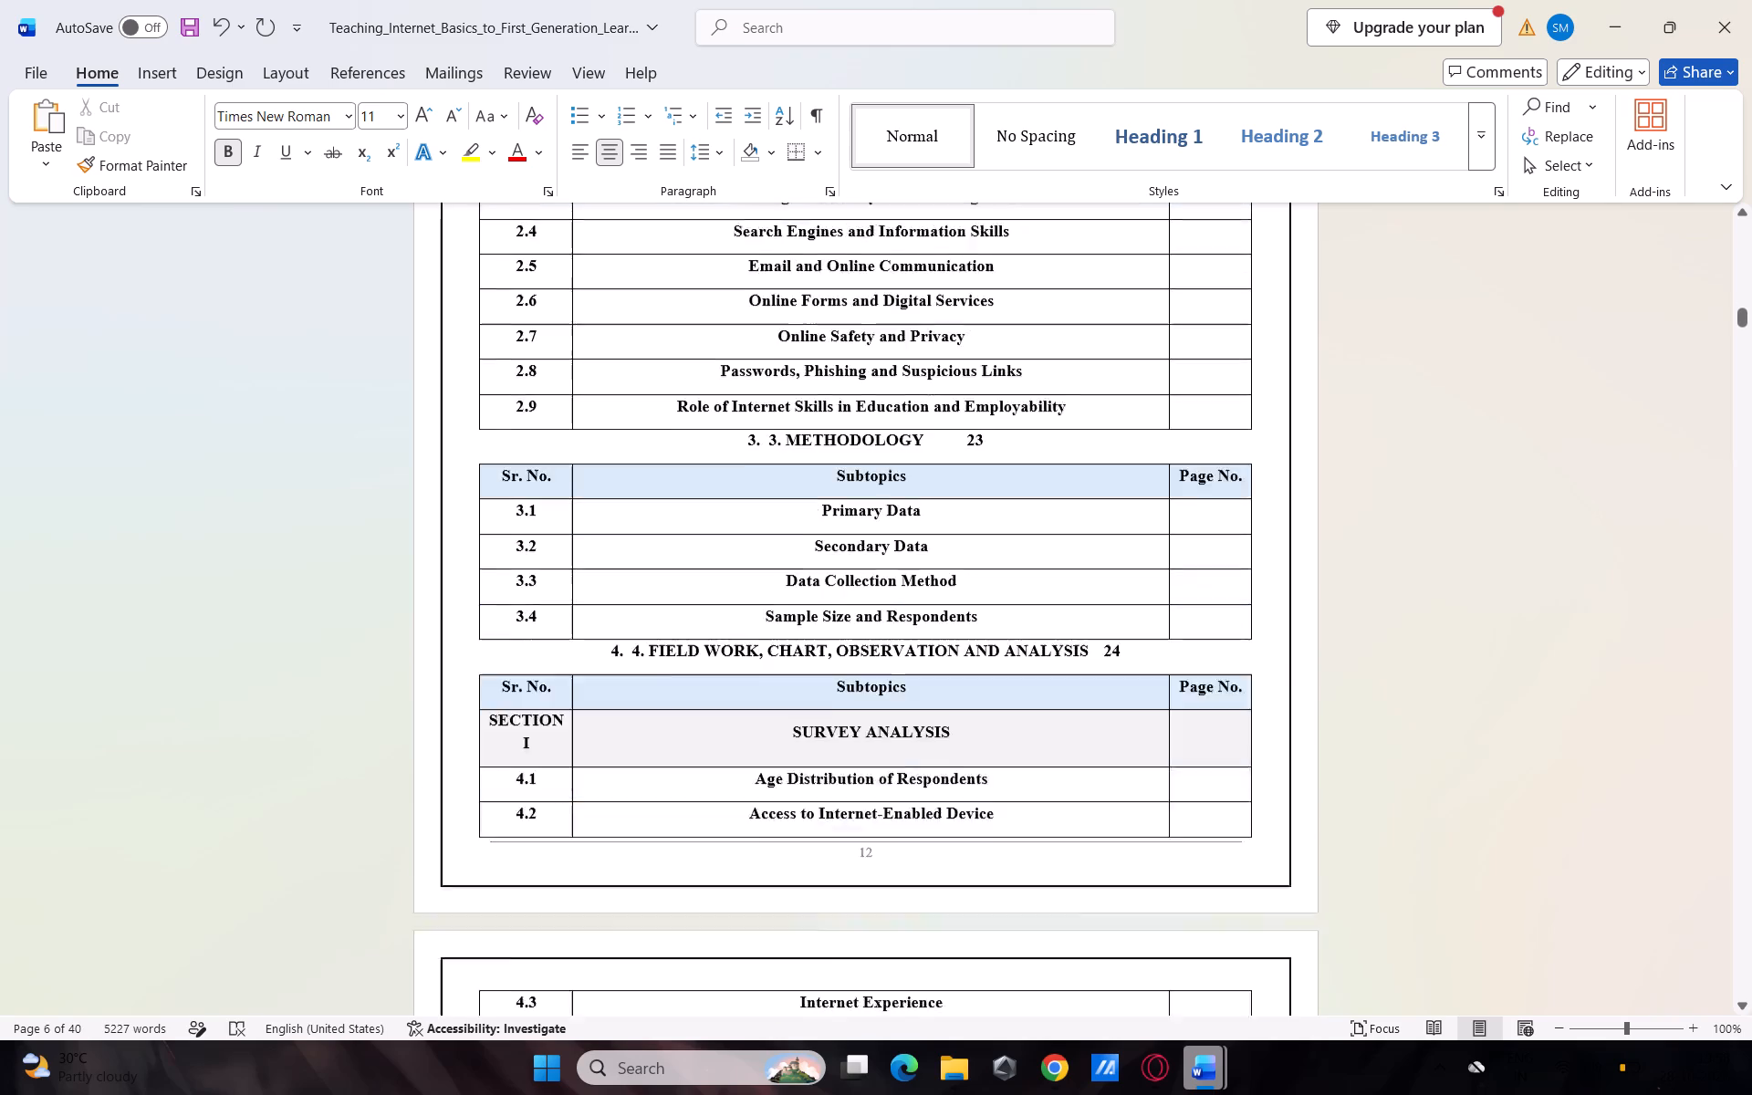
pyautogui.scroll(-20, 897, 667)
pyautogui.scroll(-4, 897, 667)
pyautogui.scroll(6, 902, 683)
pyautogui.scroll(-6, 903, 683)
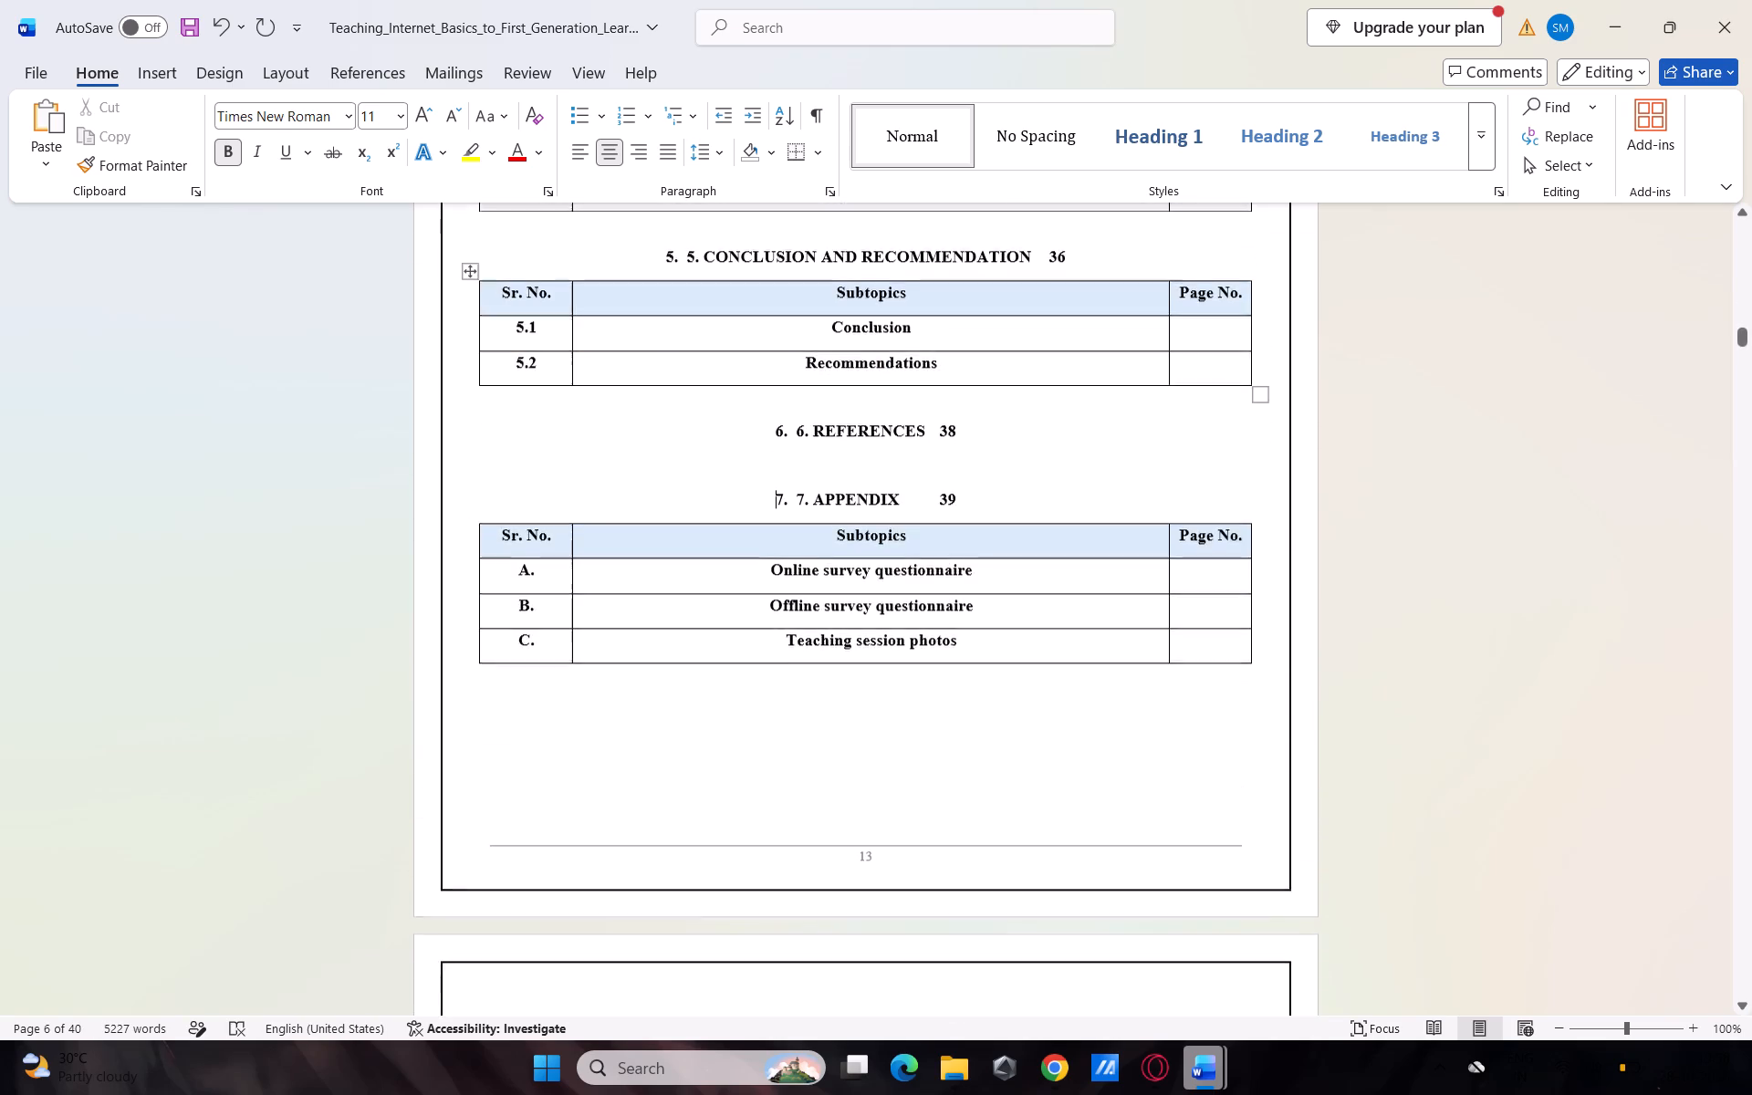
pyautogui.scroll(5, 903, 683)
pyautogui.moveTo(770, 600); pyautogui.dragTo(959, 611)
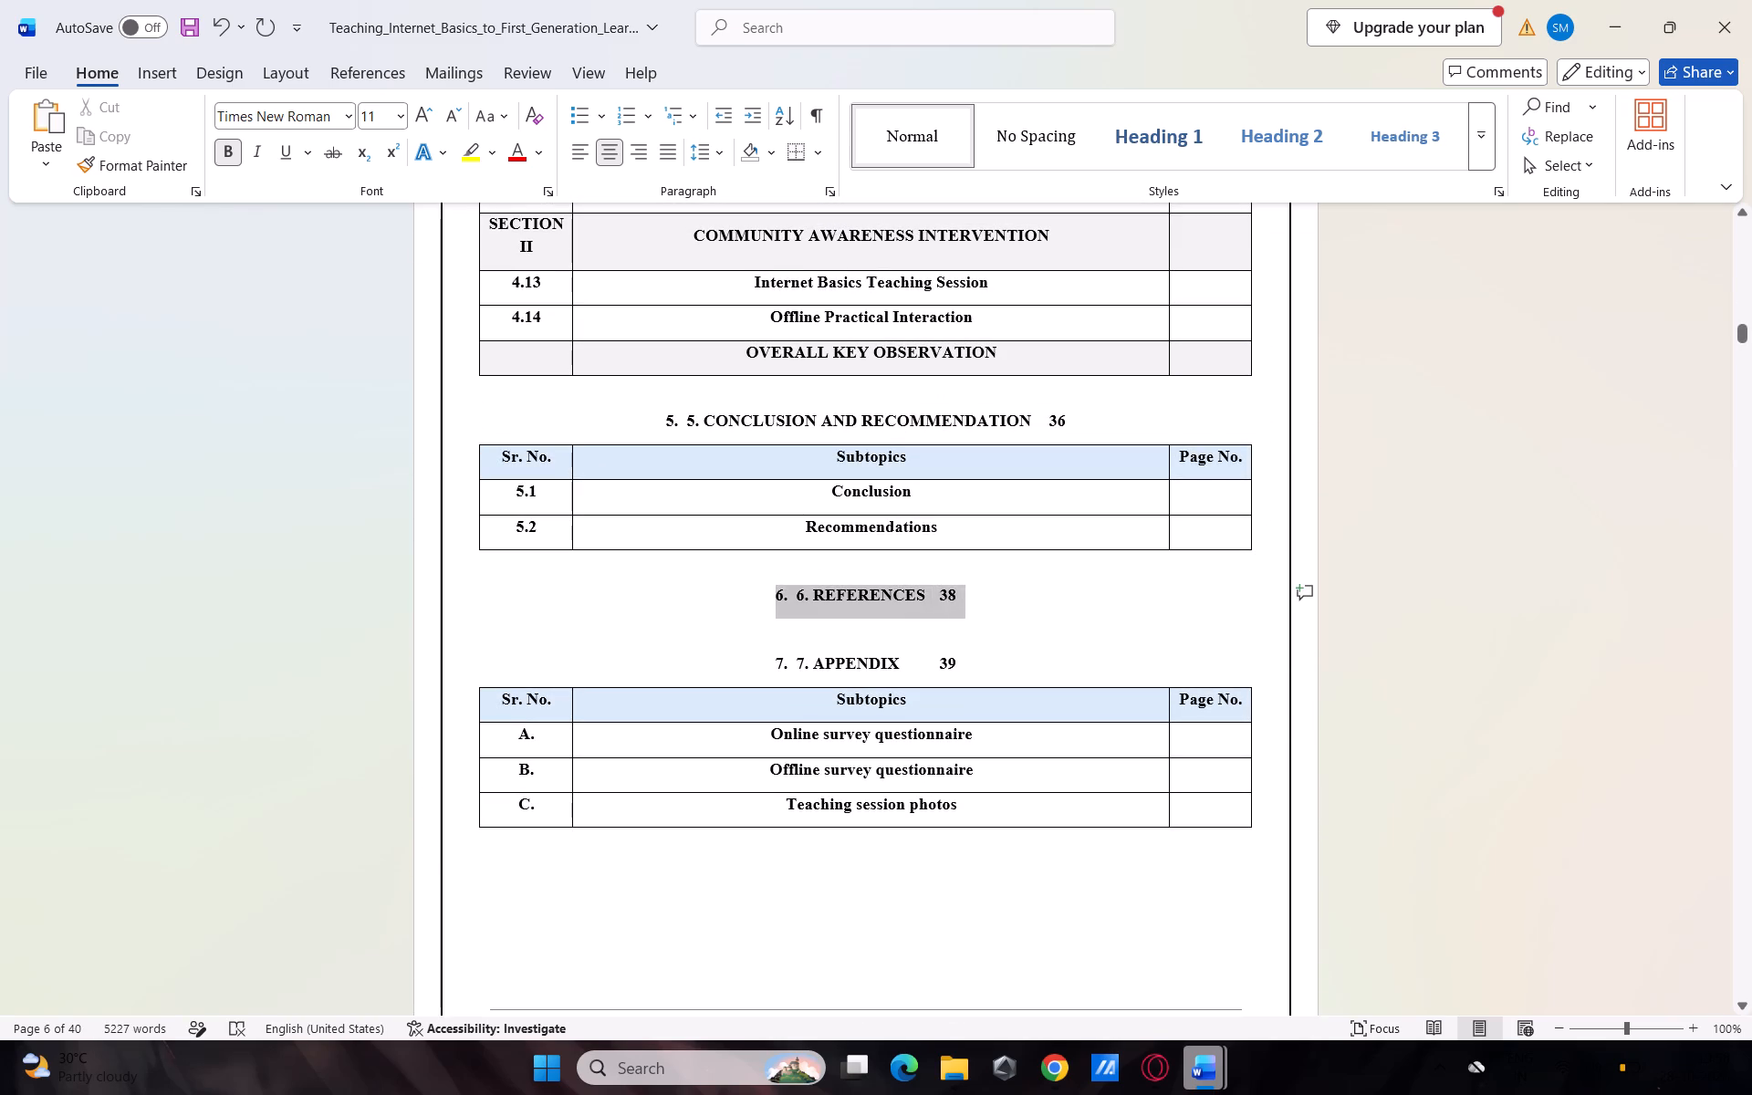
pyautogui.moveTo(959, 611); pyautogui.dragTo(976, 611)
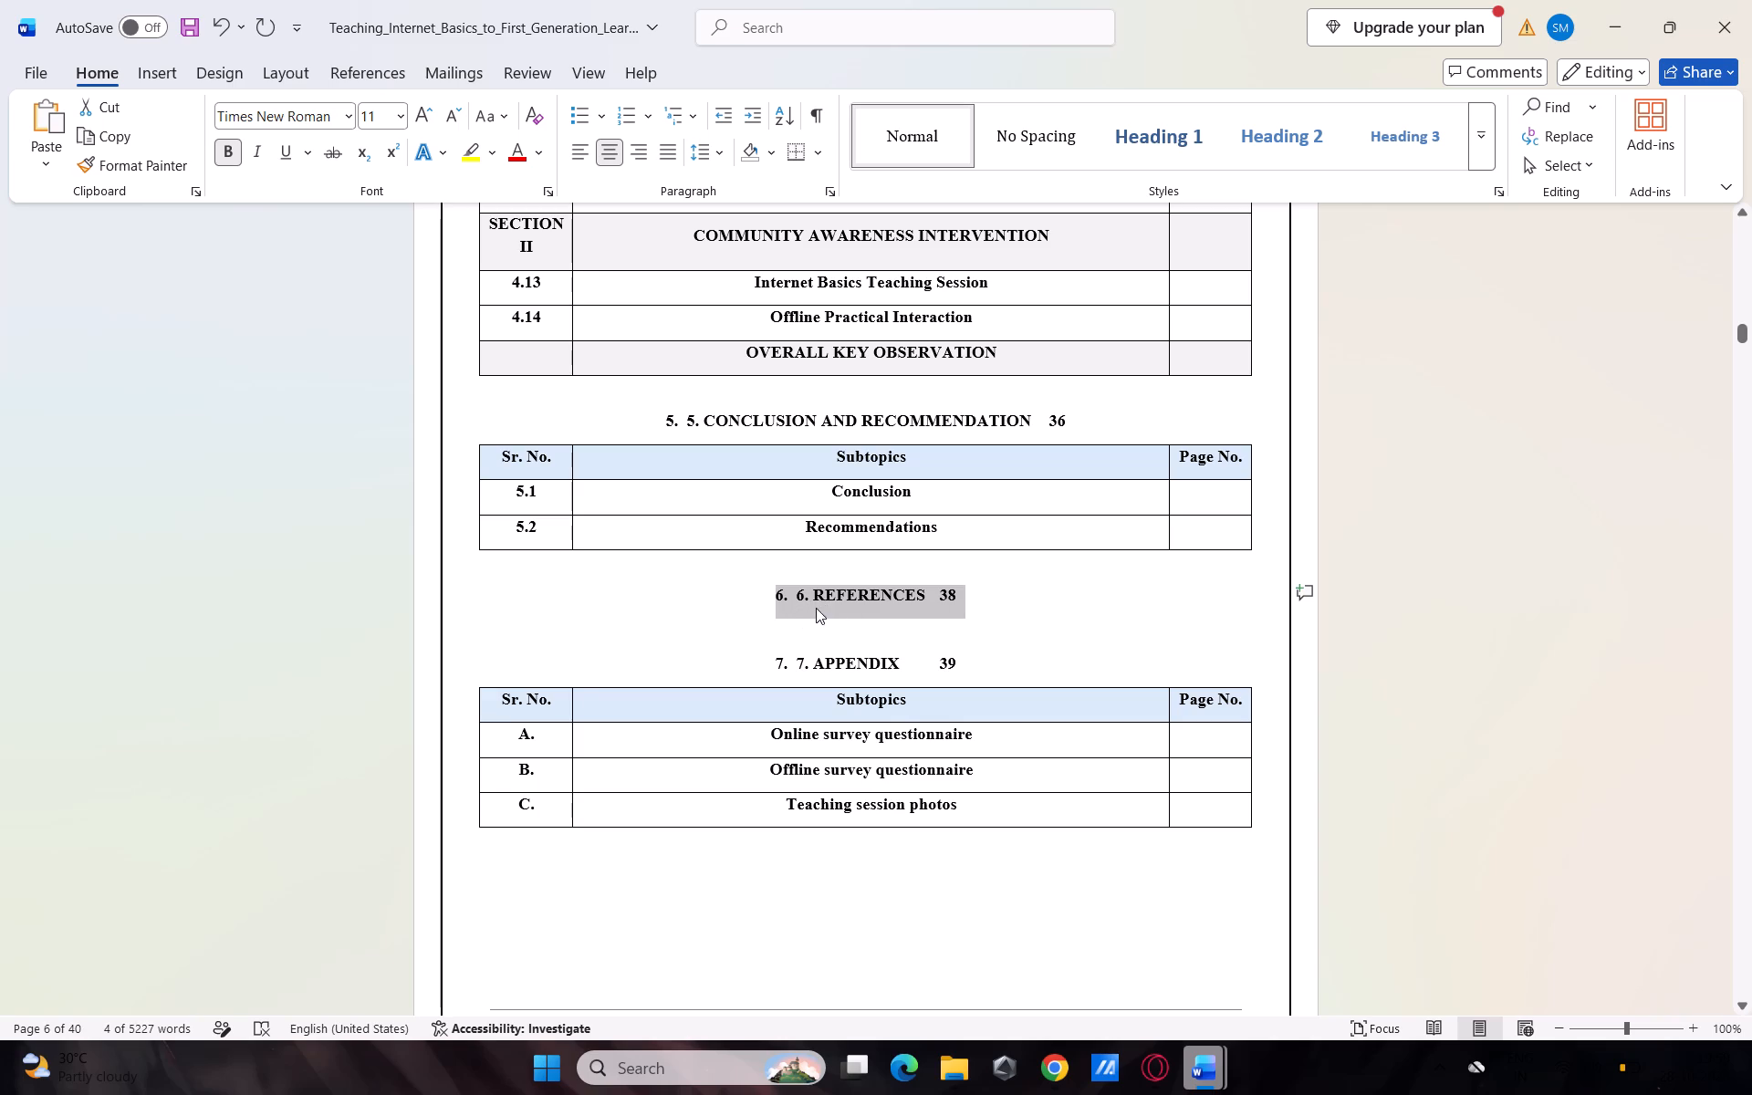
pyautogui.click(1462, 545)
# Remove the page break before 1.4 Concept of Digital Literacy and Internet Safety, keeping the heading on its own line below the preceding bullet list.
pyautogui.scroll(-19, 877, 583)
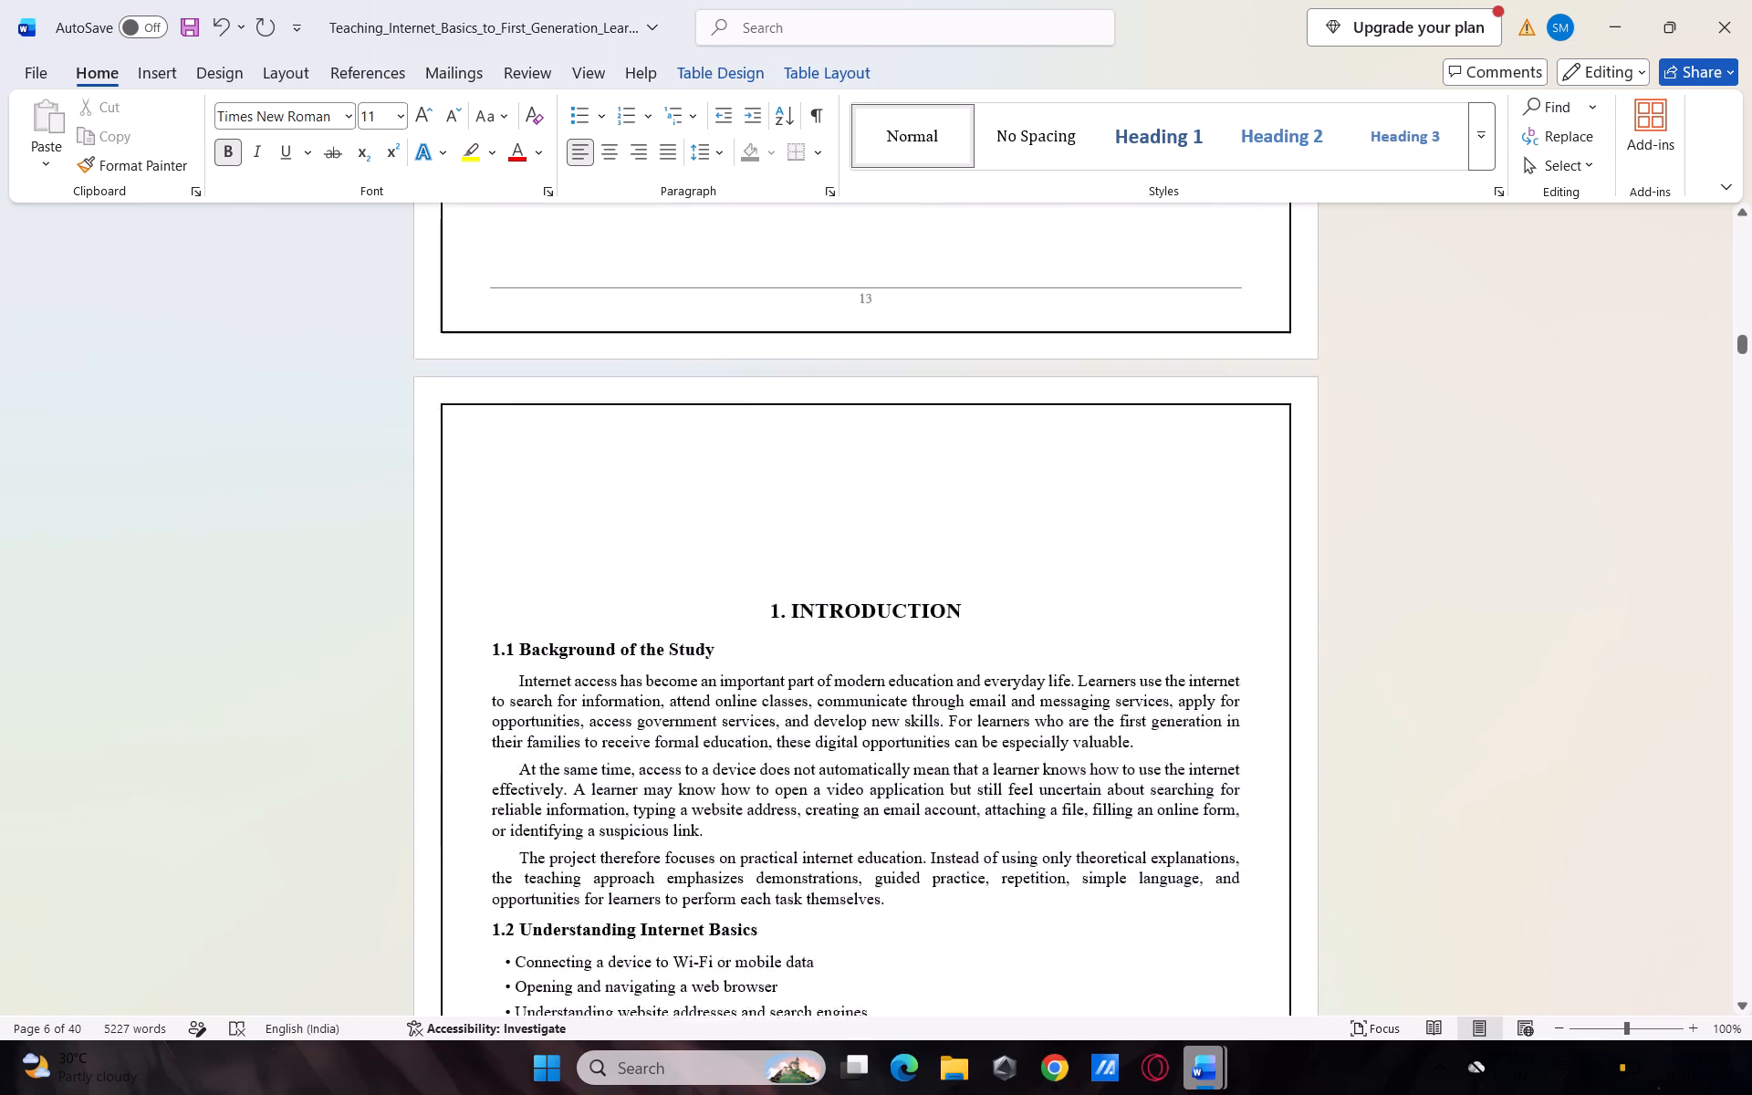
pyautogui.scroll(-2, 868, 602)
pyautogui.scroll(-20, 547, 1038)
pyautogui.scroll(-3, 547, 1038)
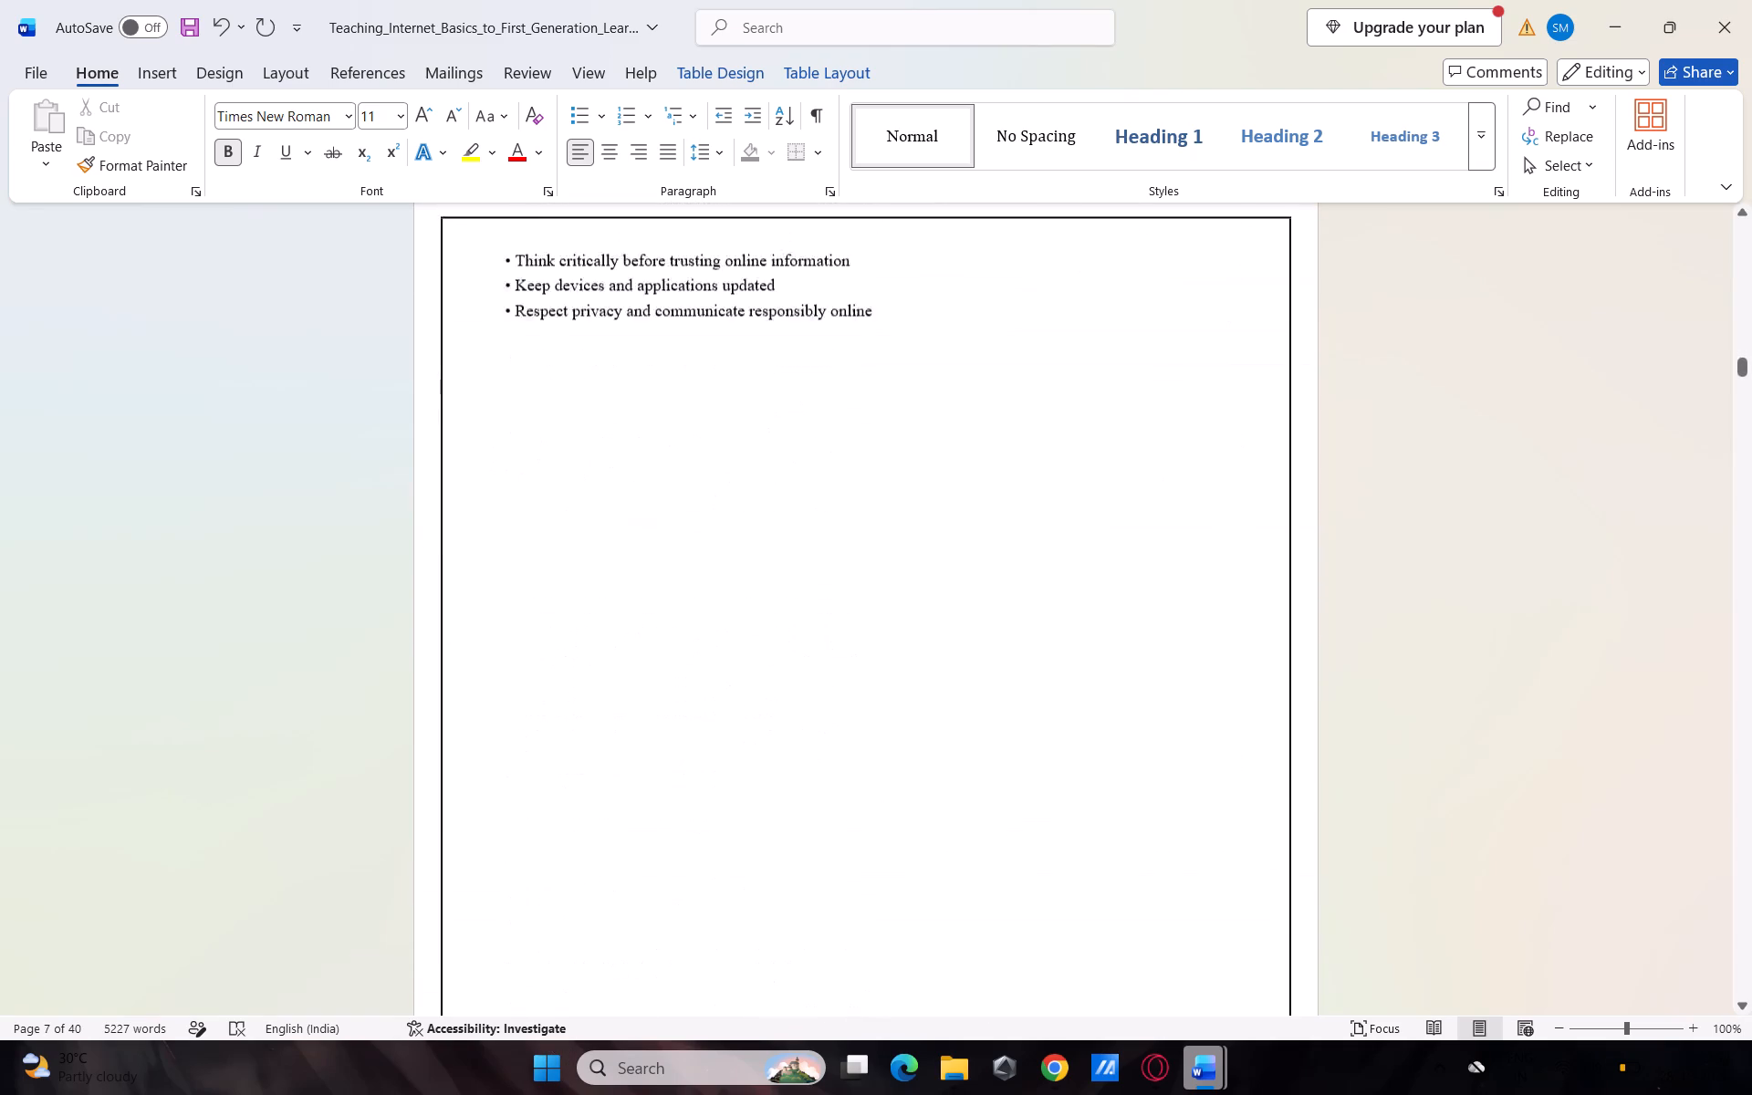
pyautogui.scroll(-14, 581, 800)
pyautogui.scroll(19, 613, 801)
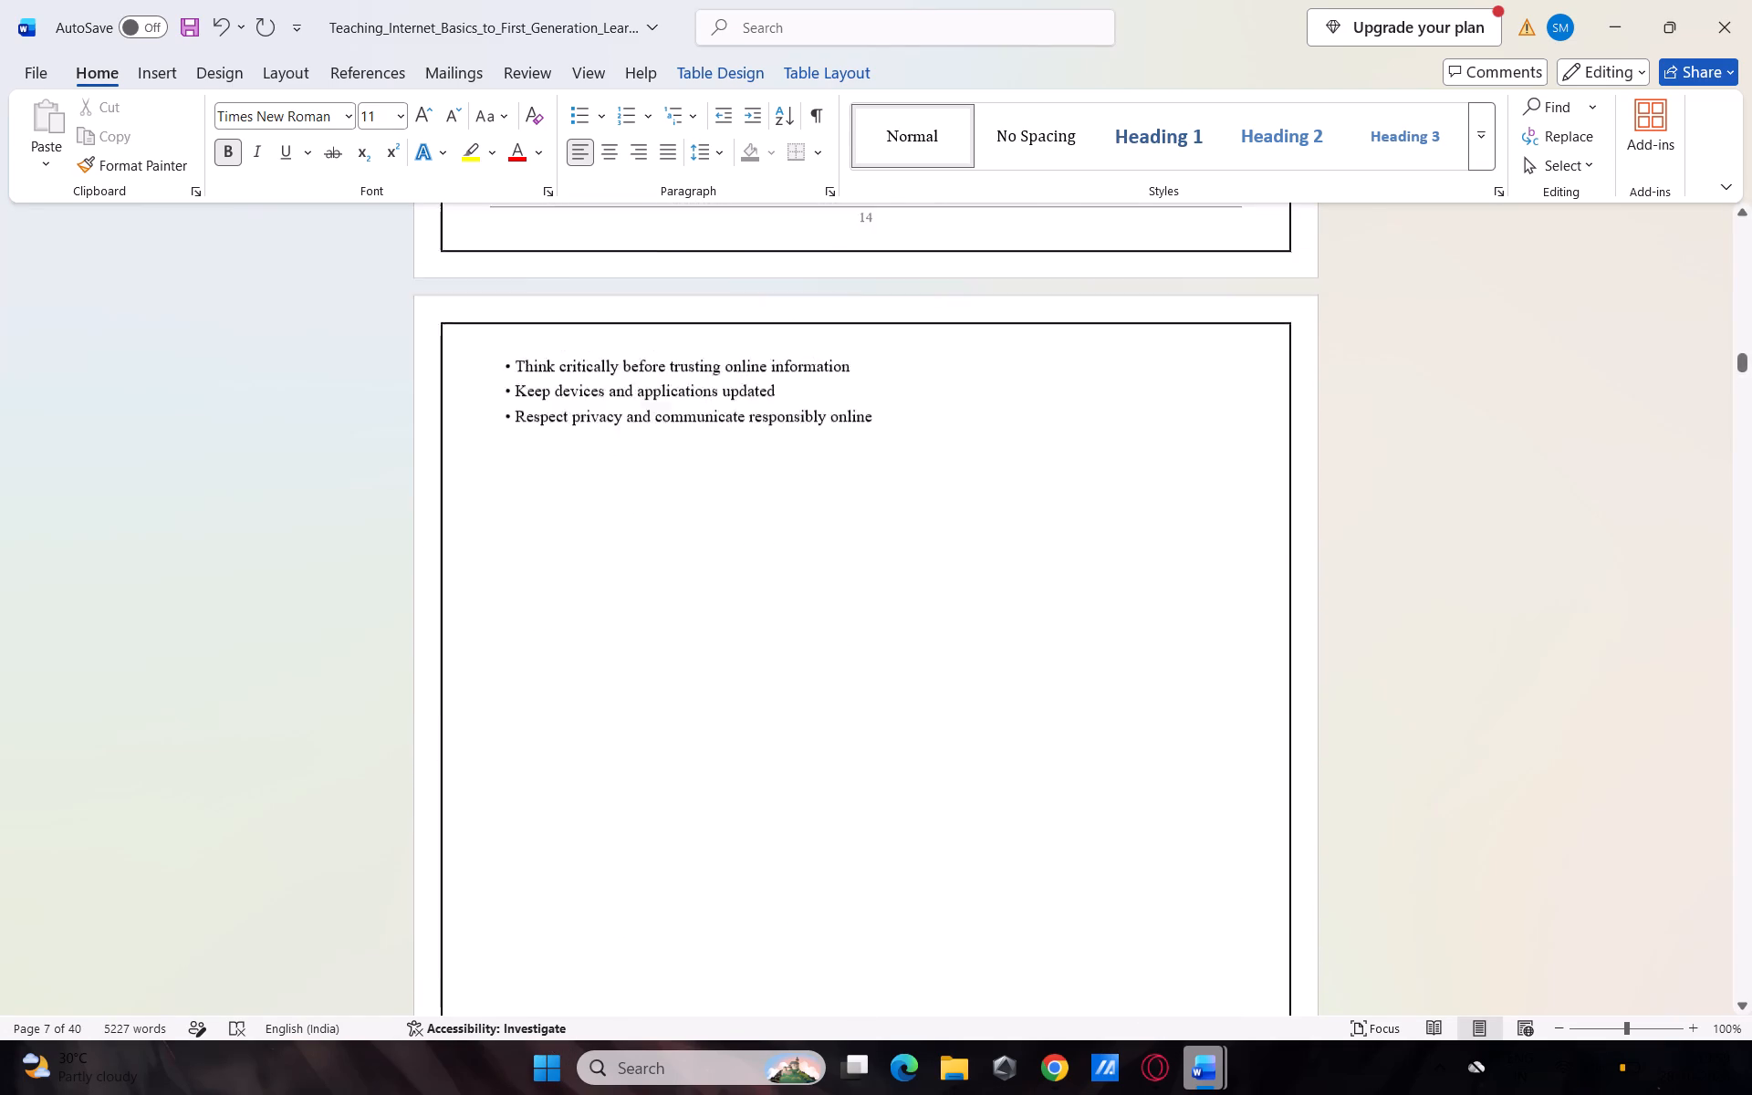
pyautogui.scroll(-9, 628, 807)
pyautogui.scroll(1, 629, 812)
pyautogui.scroll(-15, 629, 812)
pyautogui.click(489, 605)
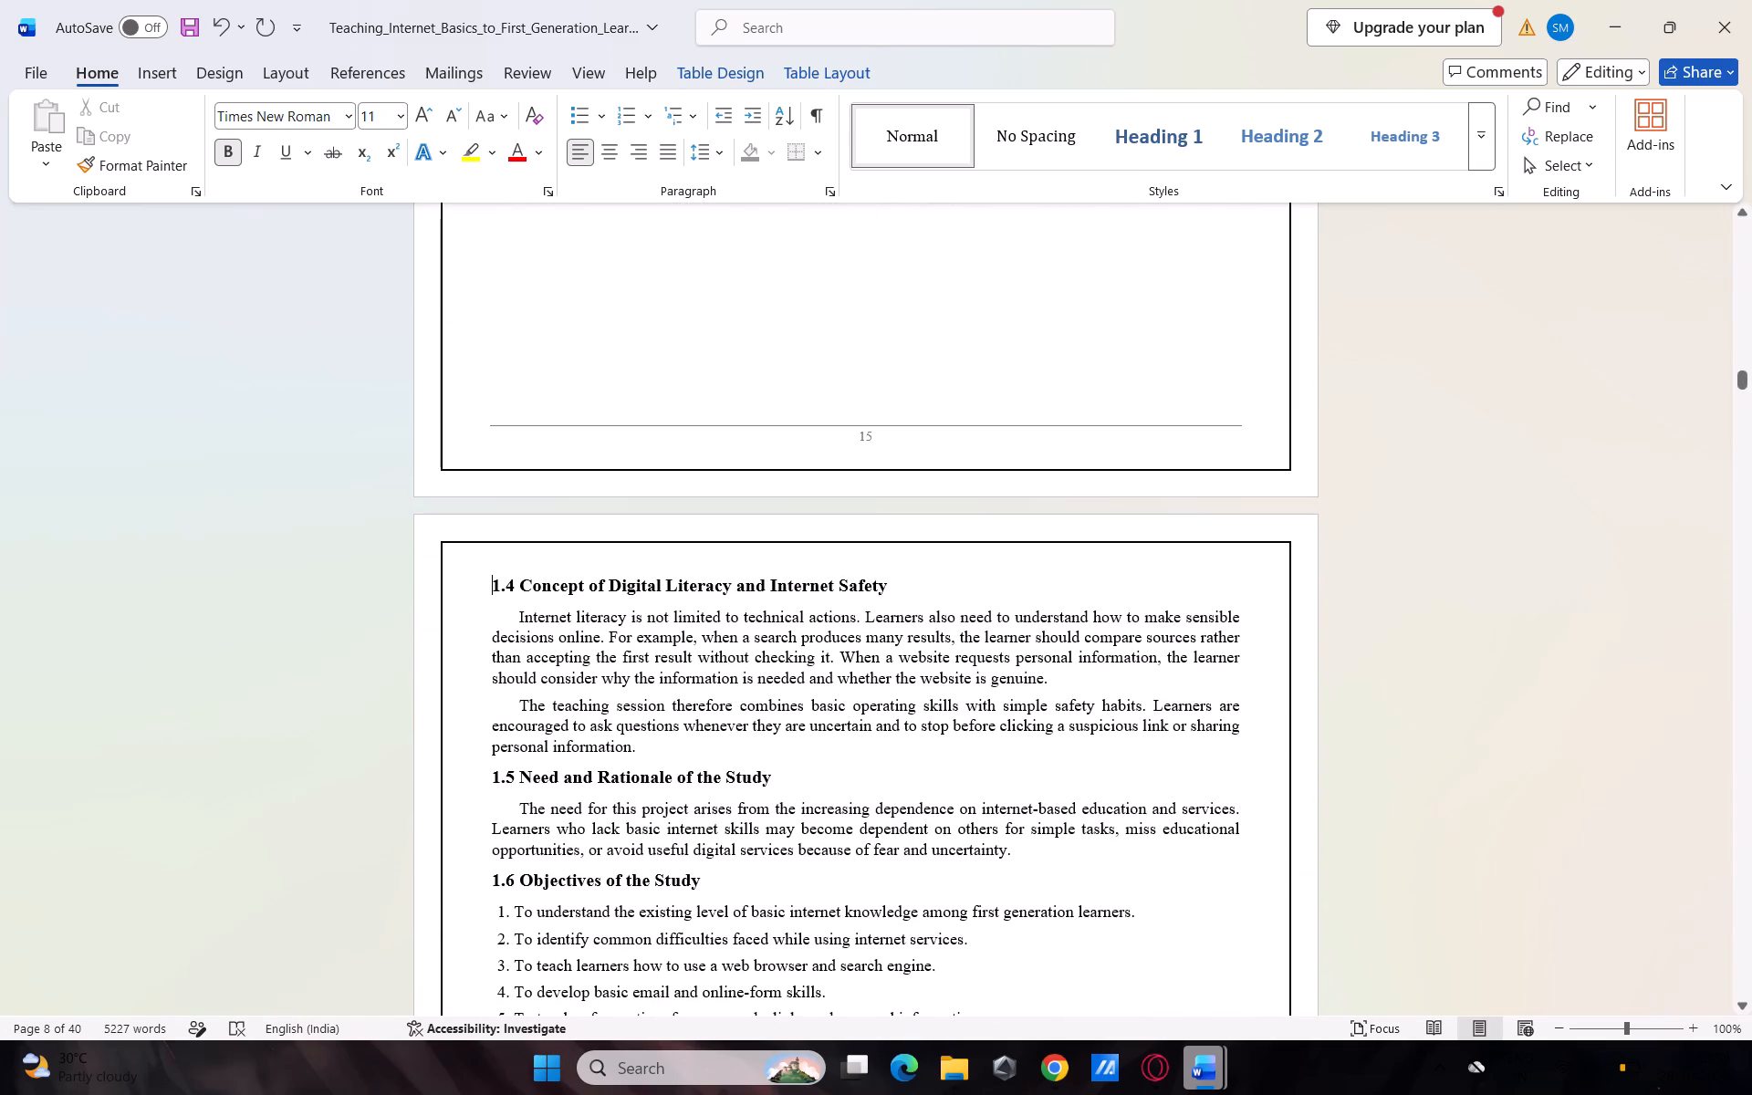
pyautogui.press('BackSpace')
pyautogui.press('BackSpace')
pyautogui.press('BackSpace')
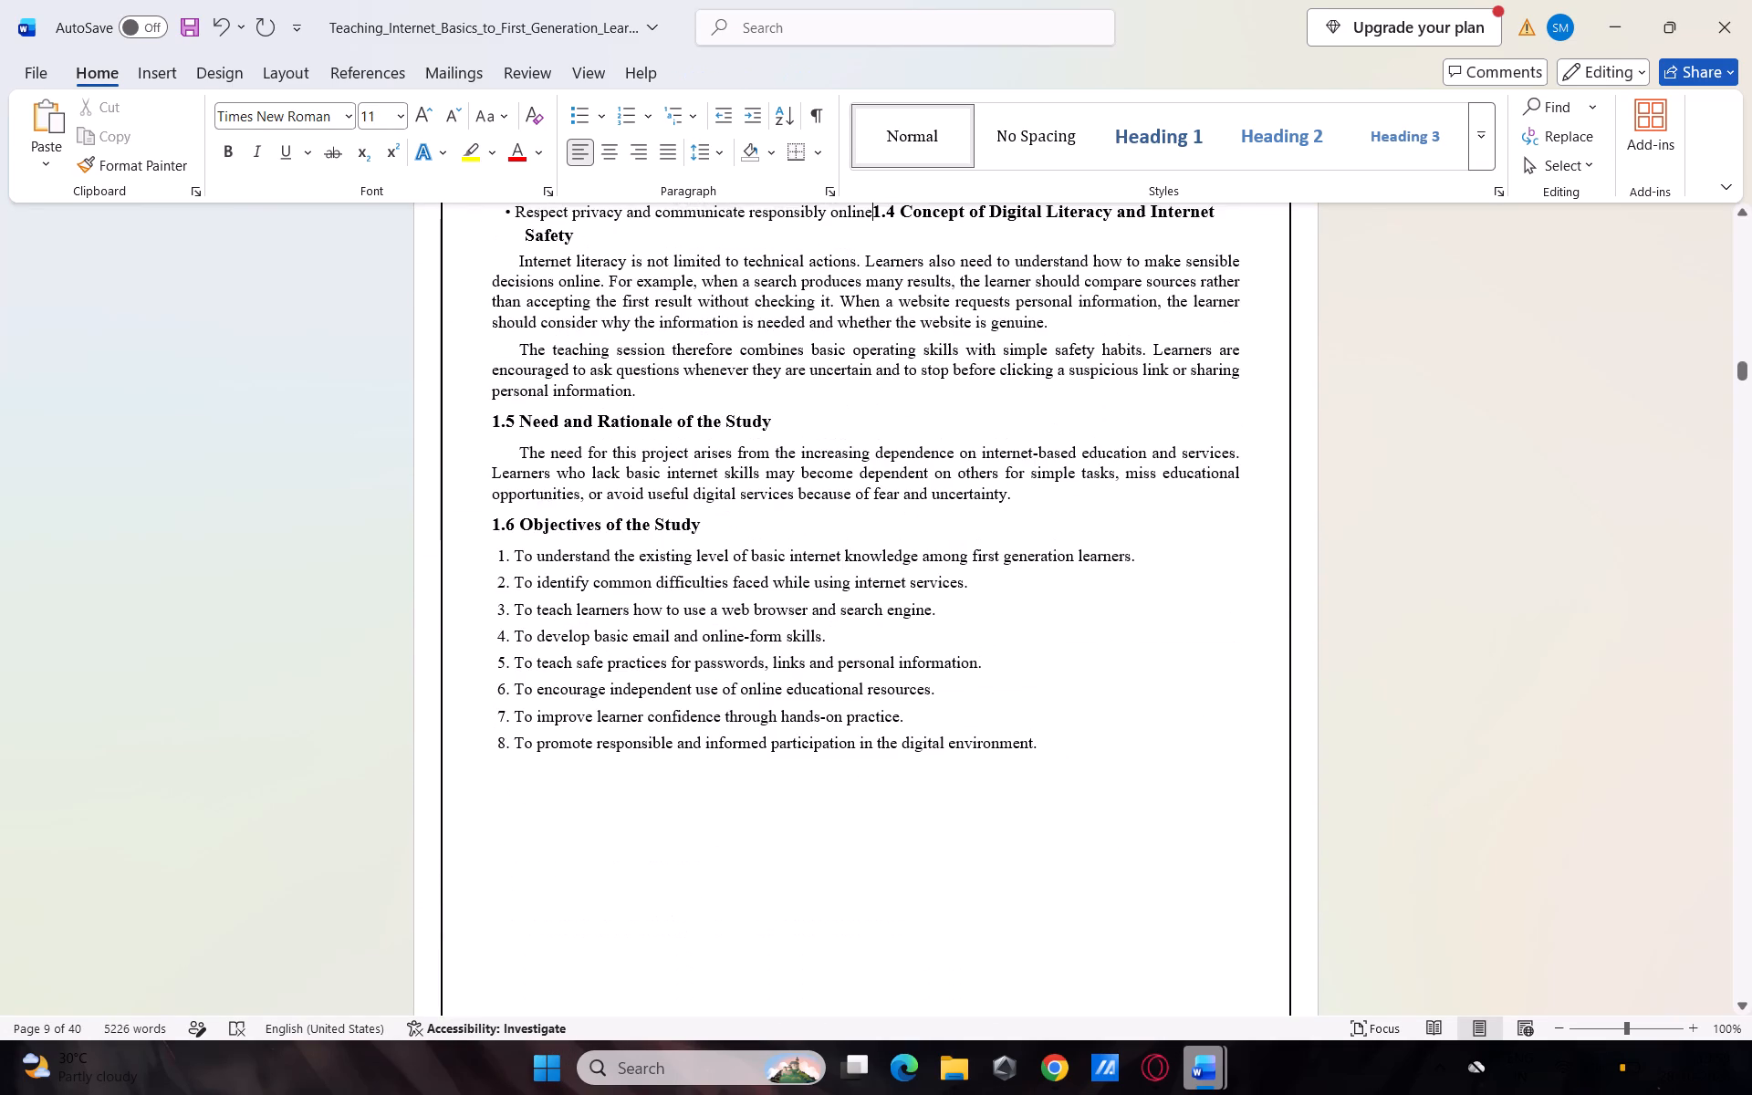
pyautogui.hotkey('ctrl', 'z')
# Review the pages from 1.5 Need and Rationale of the Study through section 4.2 for page breaks, empty gaps and heading placement.
pyautogui.scroll(-3, 501, 609)
pyautogui.scroll(-17, 629, 834)
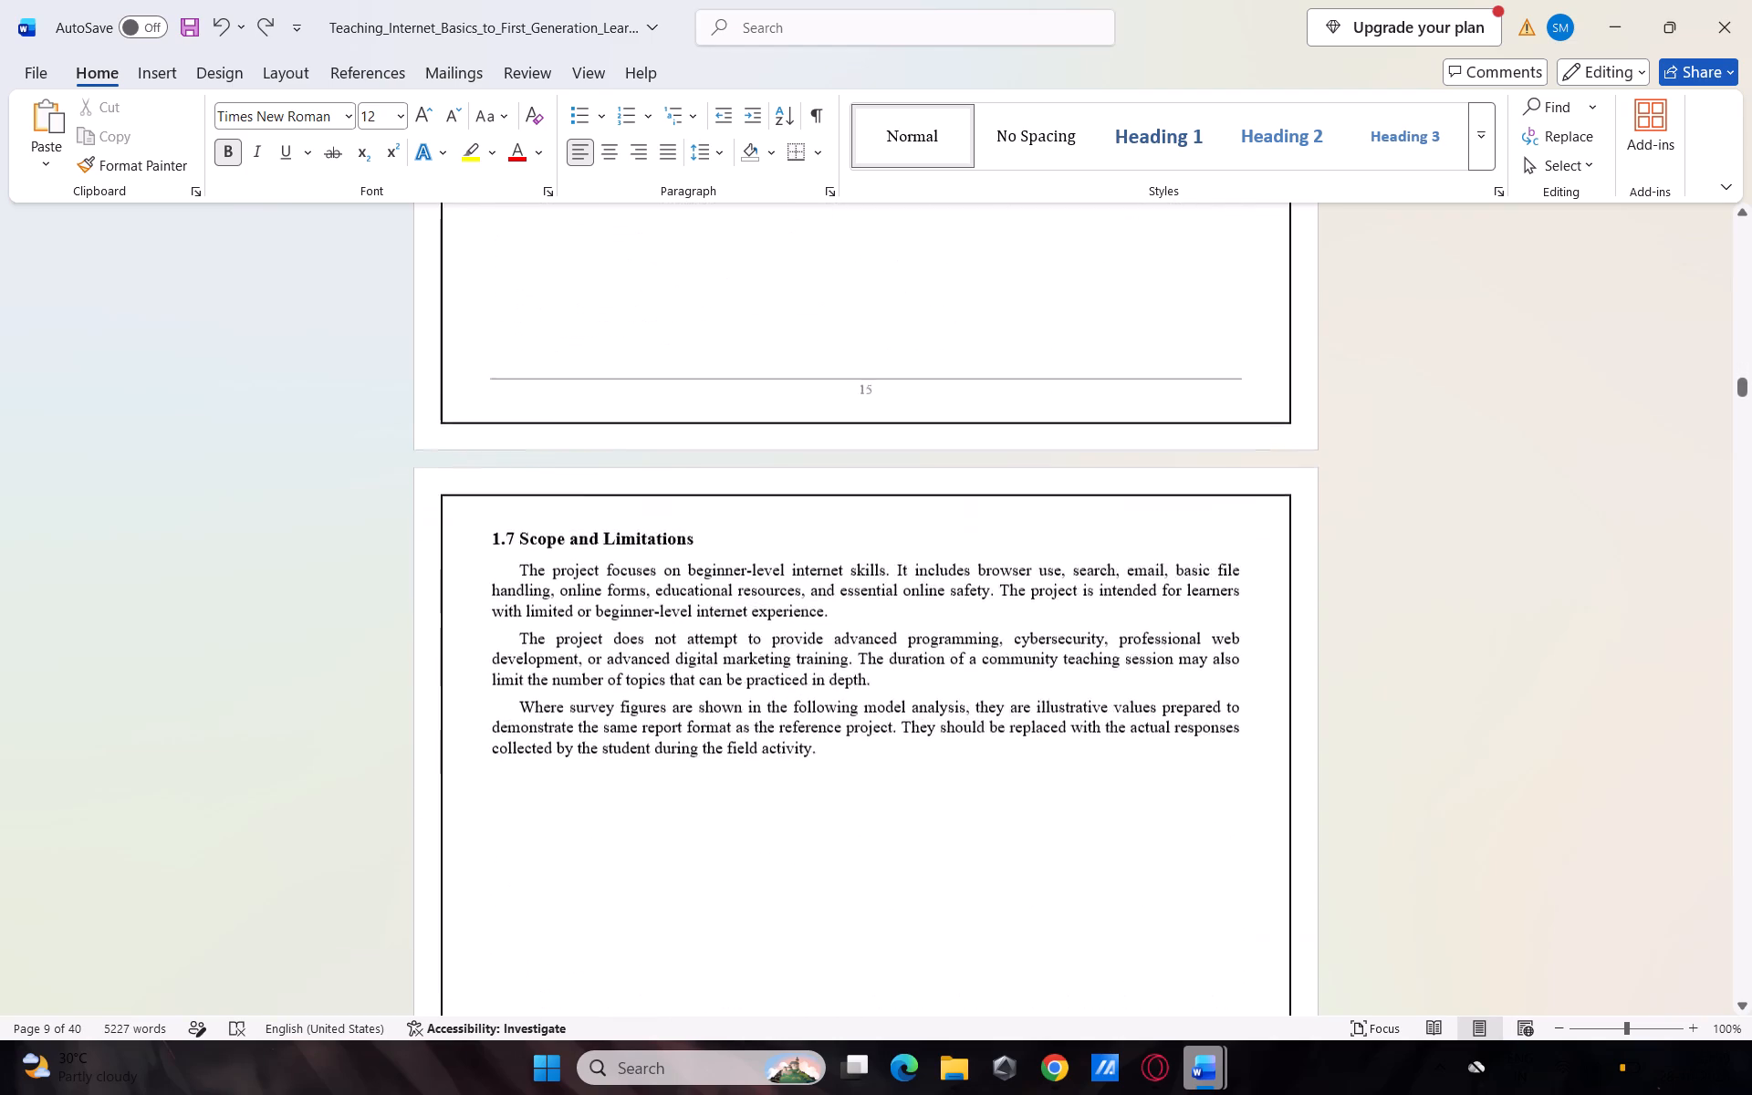
pyautogui.scroll(-20, 676, 881)
pyautogui.scroll(-1, 676, 881)
pyautogui.scroll(6, 676, 882)
pyautogui.scroll(-2, 676, 882)
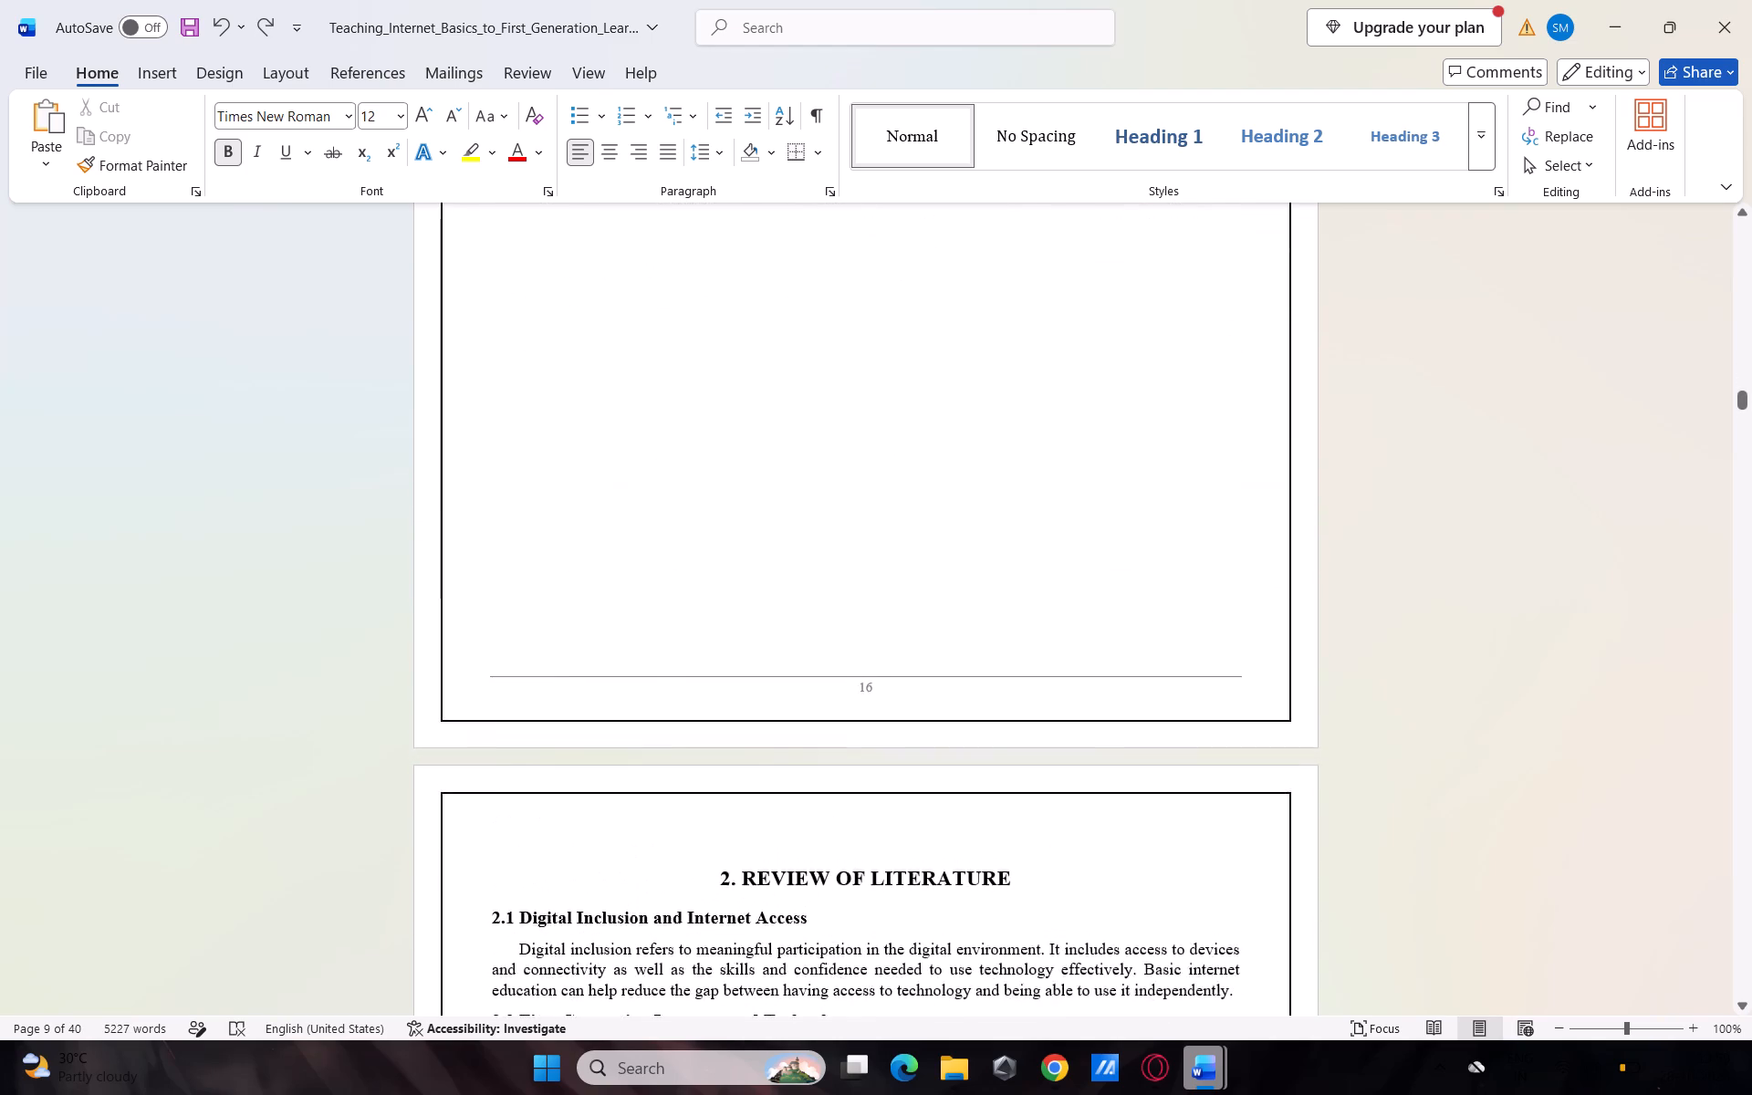
pyautogui.scroll(-20, 676, 882)
pyautogui.scroll(-20, 676, 882)
pyautogui.scroll(-6, 676, 882)
pyautogui.scroll(1, 693, 900)
pyautogui.scroll(-4, 693, 900)
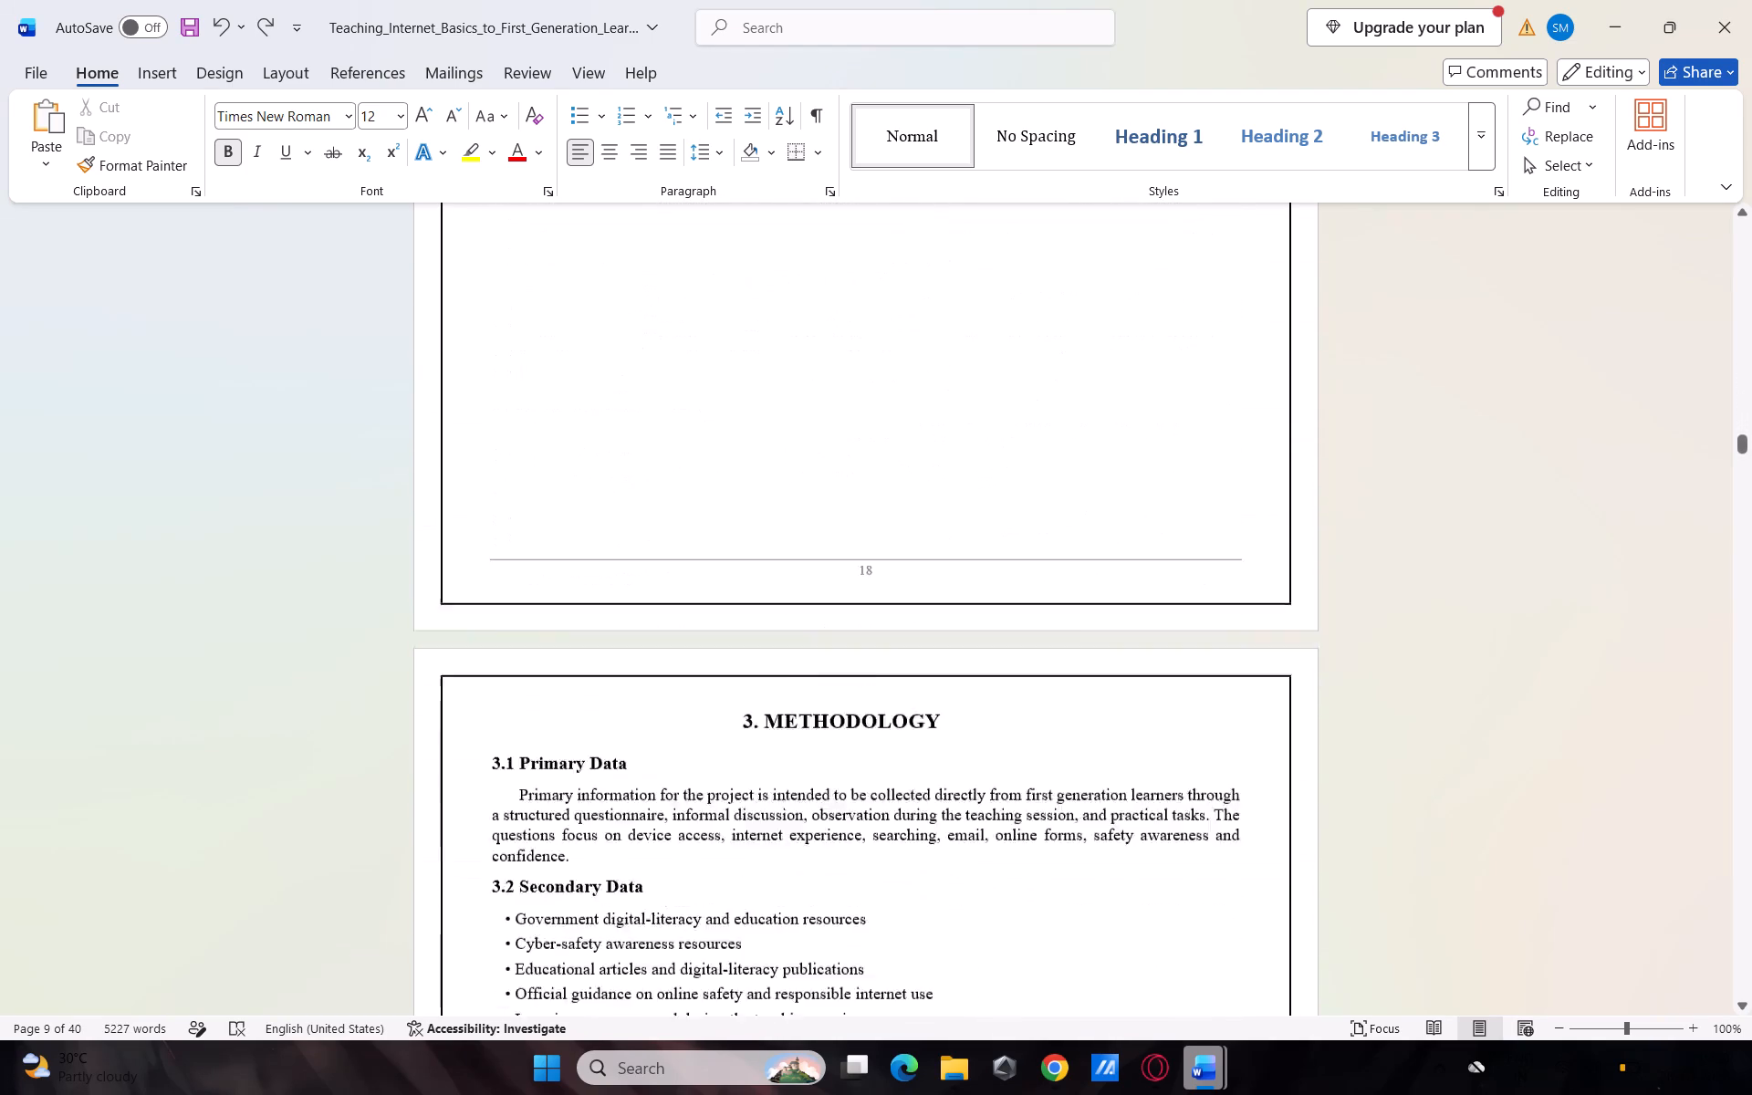
pyautogui.scroll(-18, 695, 901)
pyautogui.scroll(2, 734, 891)
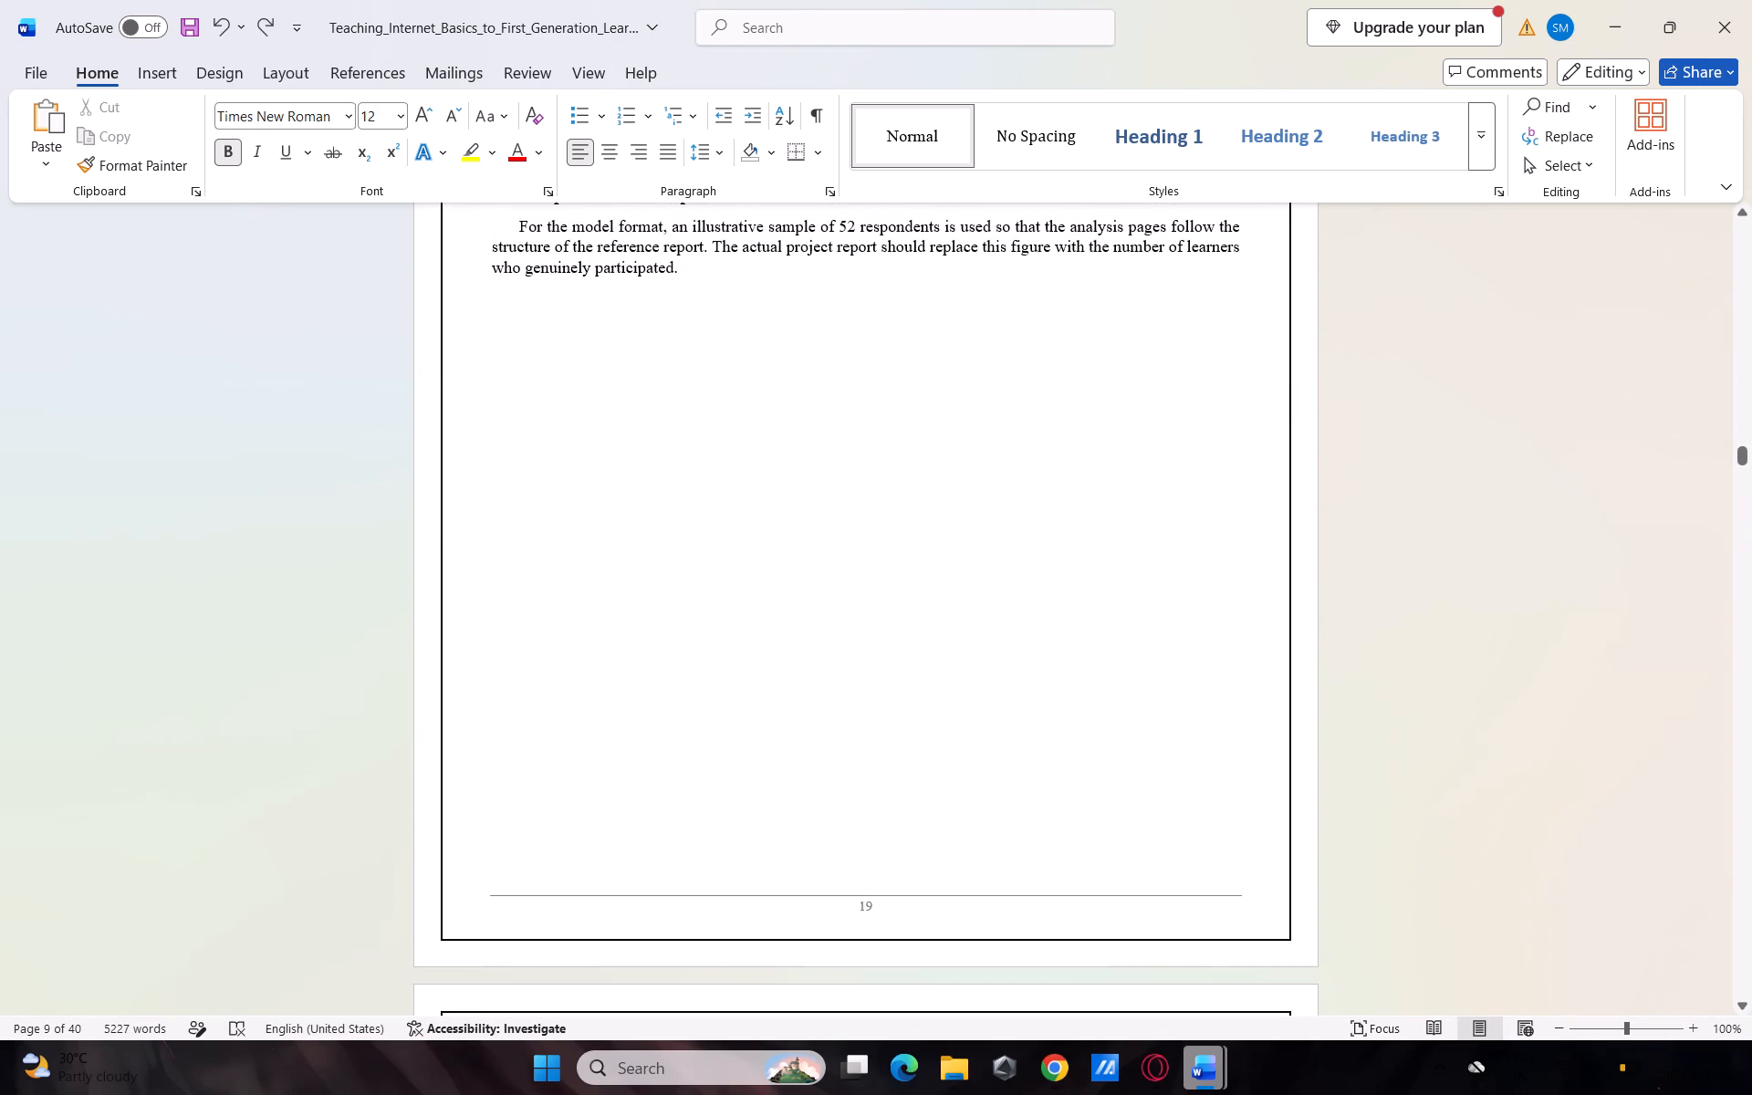
pyautogui.scroll(-10, 1091, 642)
pyautogui.scroll(7, 720, 660)
pyautogui.scroll(-11, 743, 636)
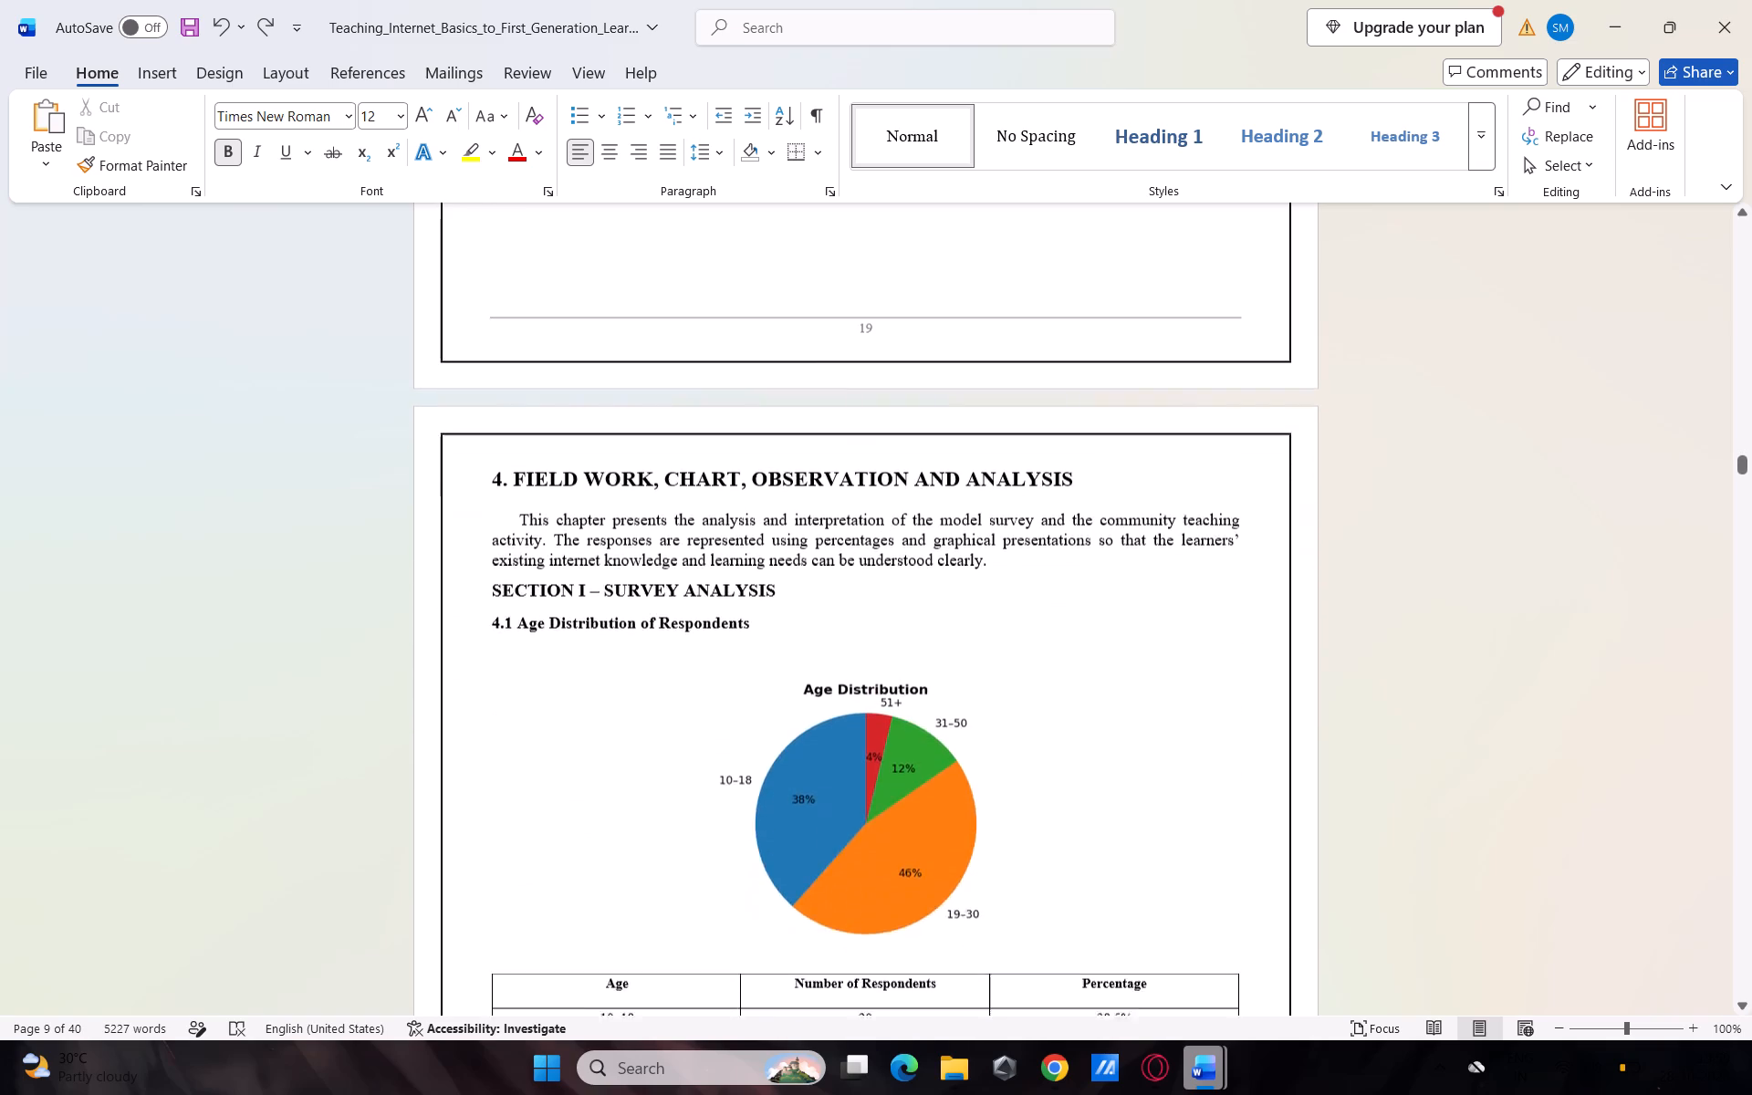
pyautogui.scroll(-20, 688, 618)
pyautogui.scroll(-10, 688, 618)
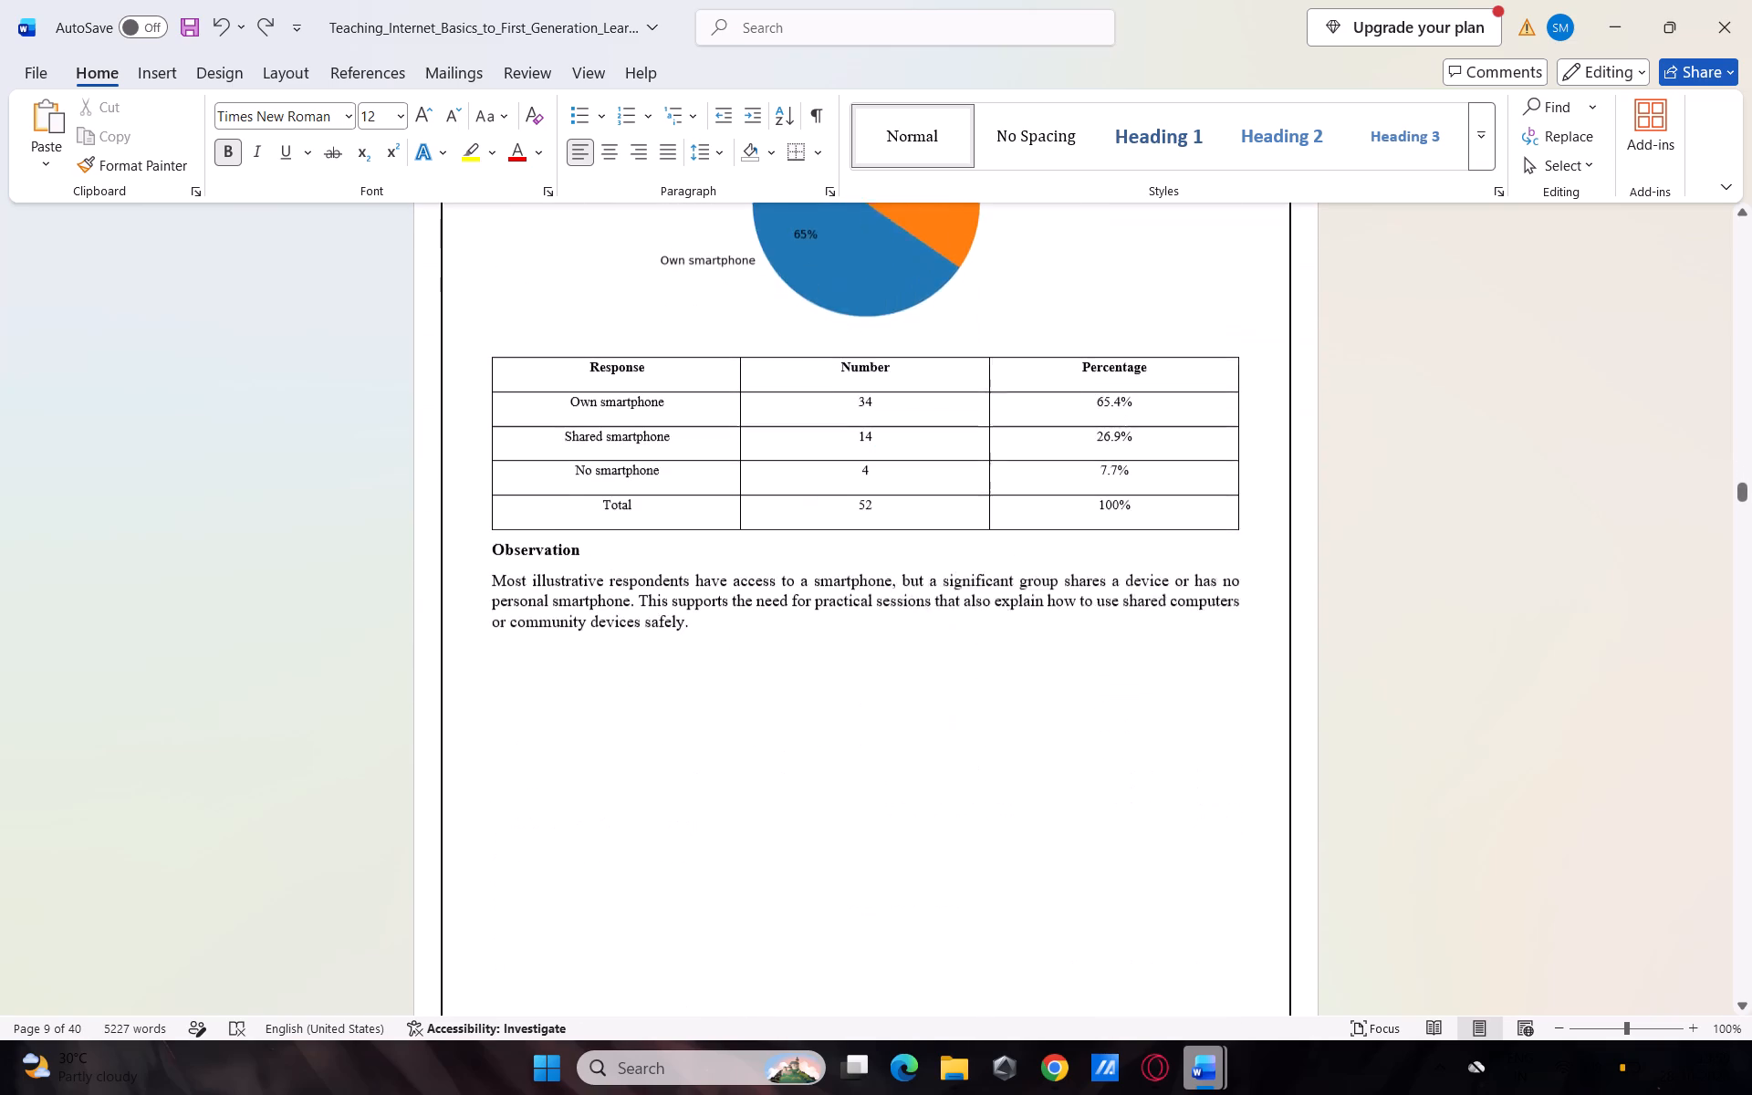
# Go back through the pages from section 4.2 to the chapter 2 Review Summary, rechecking chapter starts and heading alignment.
pyautogui.moveTo(1745, 491); pyautogui.dragTo(1433, 0)
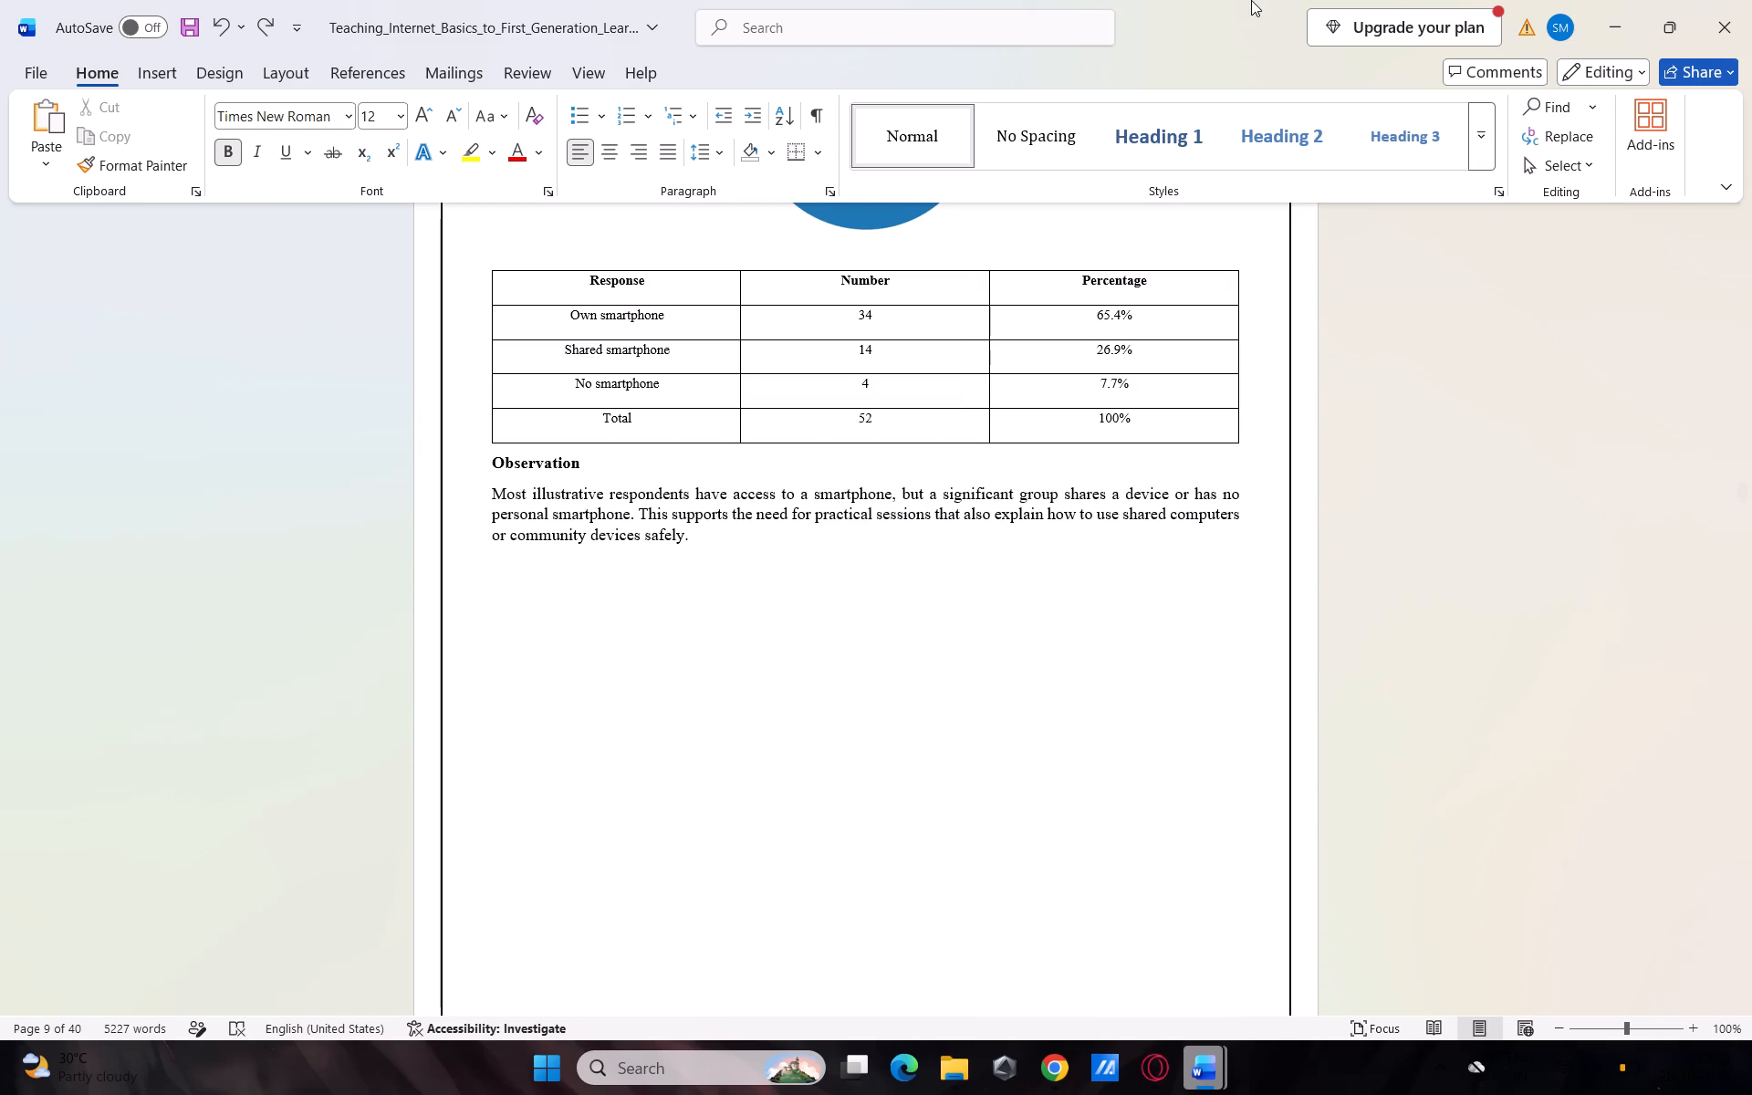
pyautogui.scroll(6, 1308, 0)
pyautogui.scroll(14, 1072, 534)
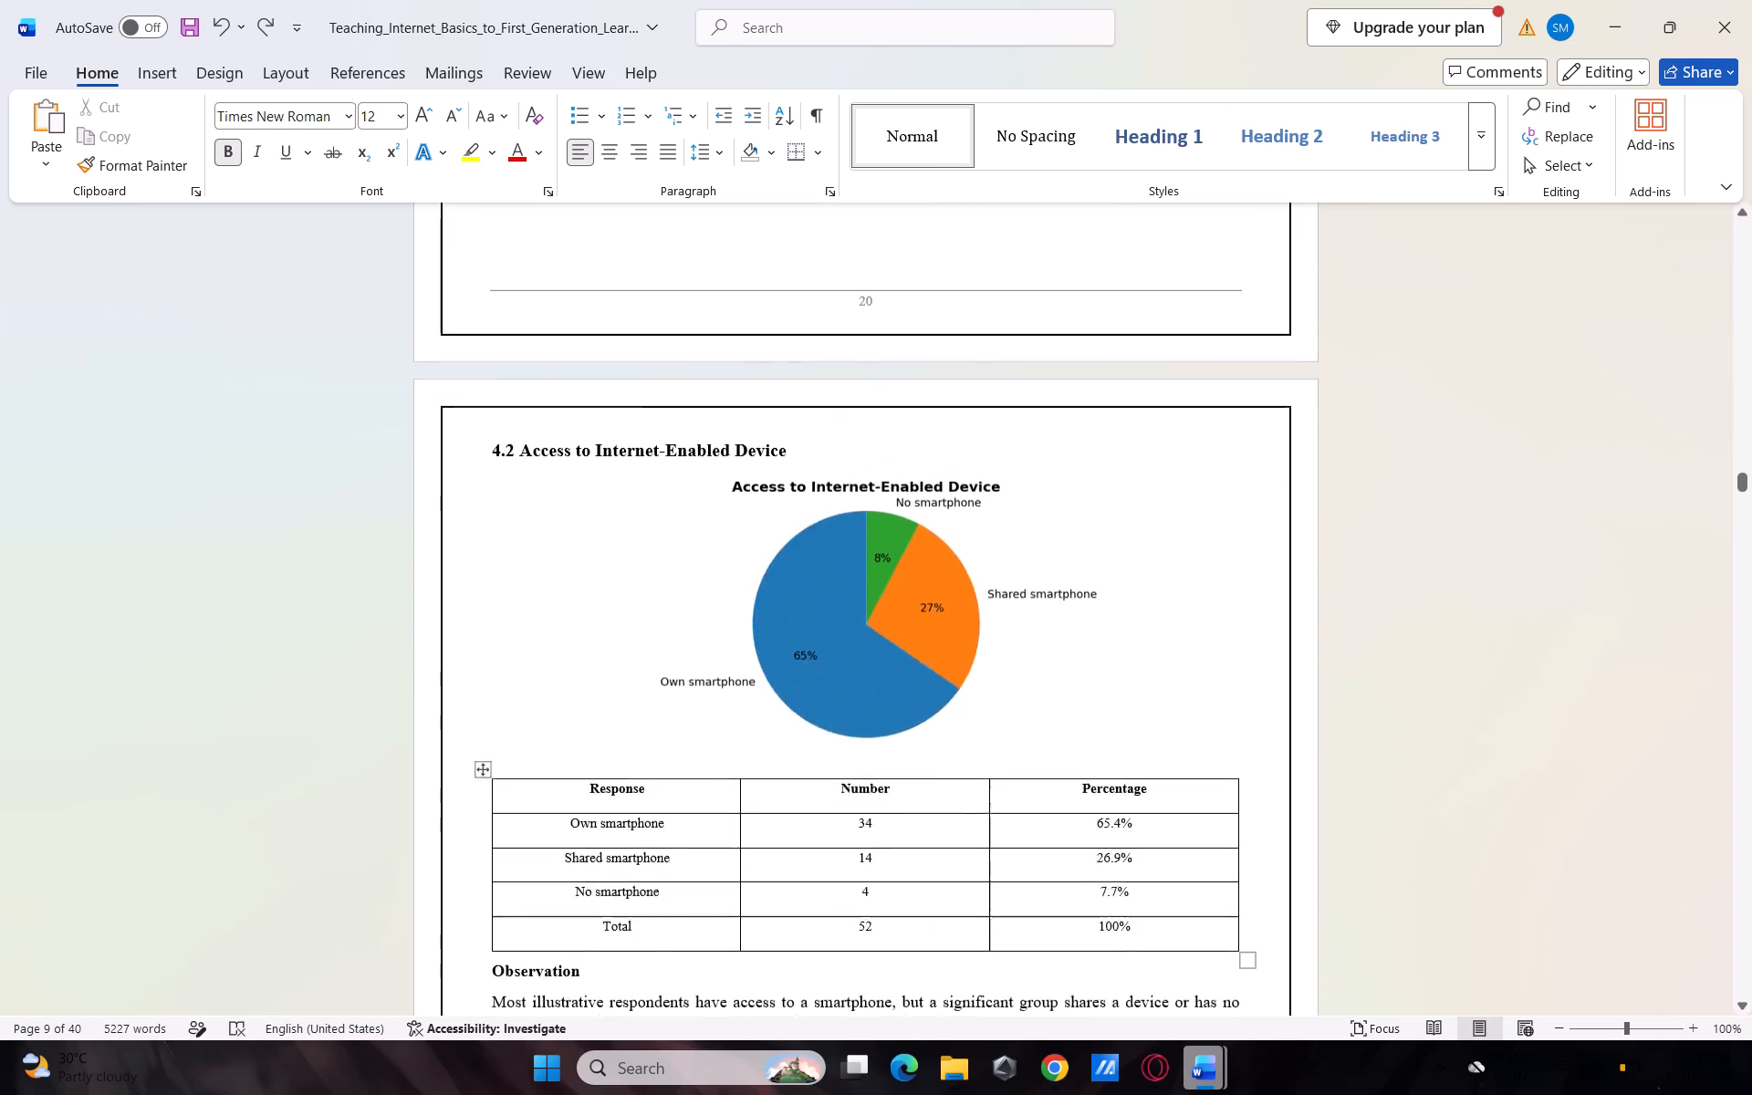
pyautogui.scroll(3, 1063, 684)
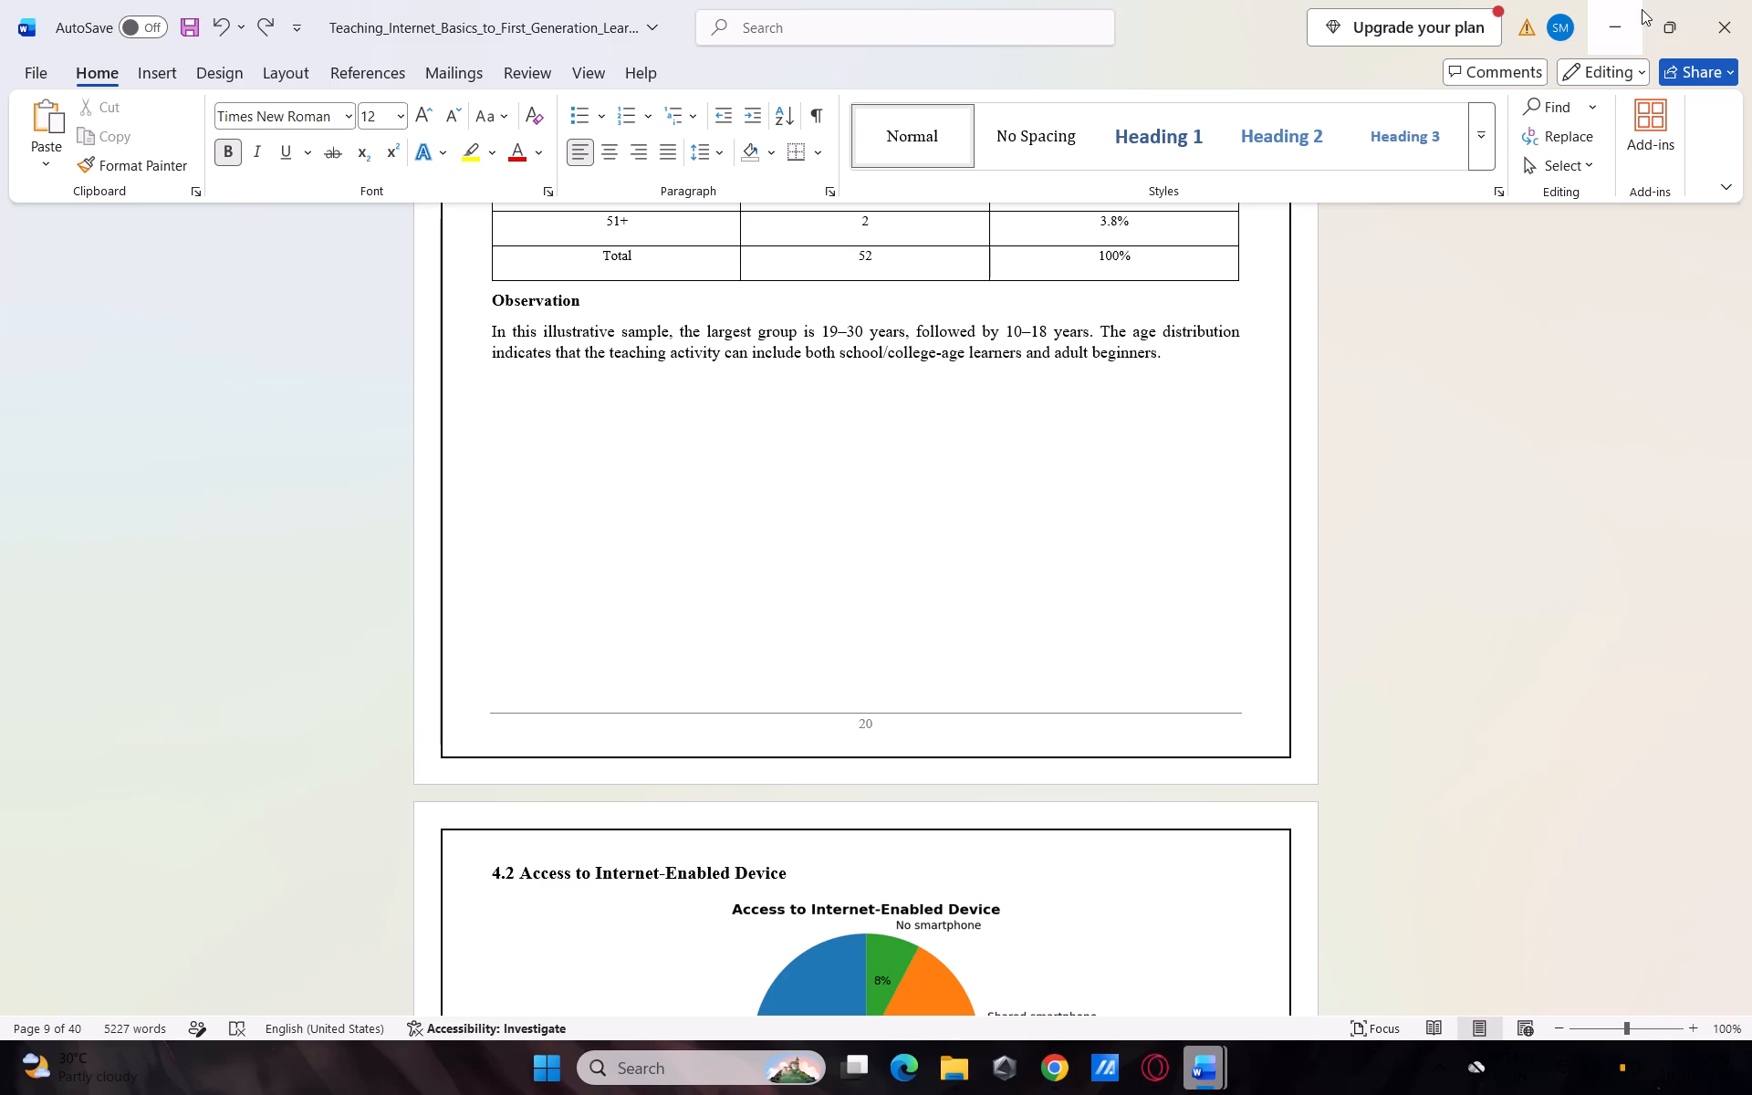
pyautogui.scroll(3, 1642, 9)
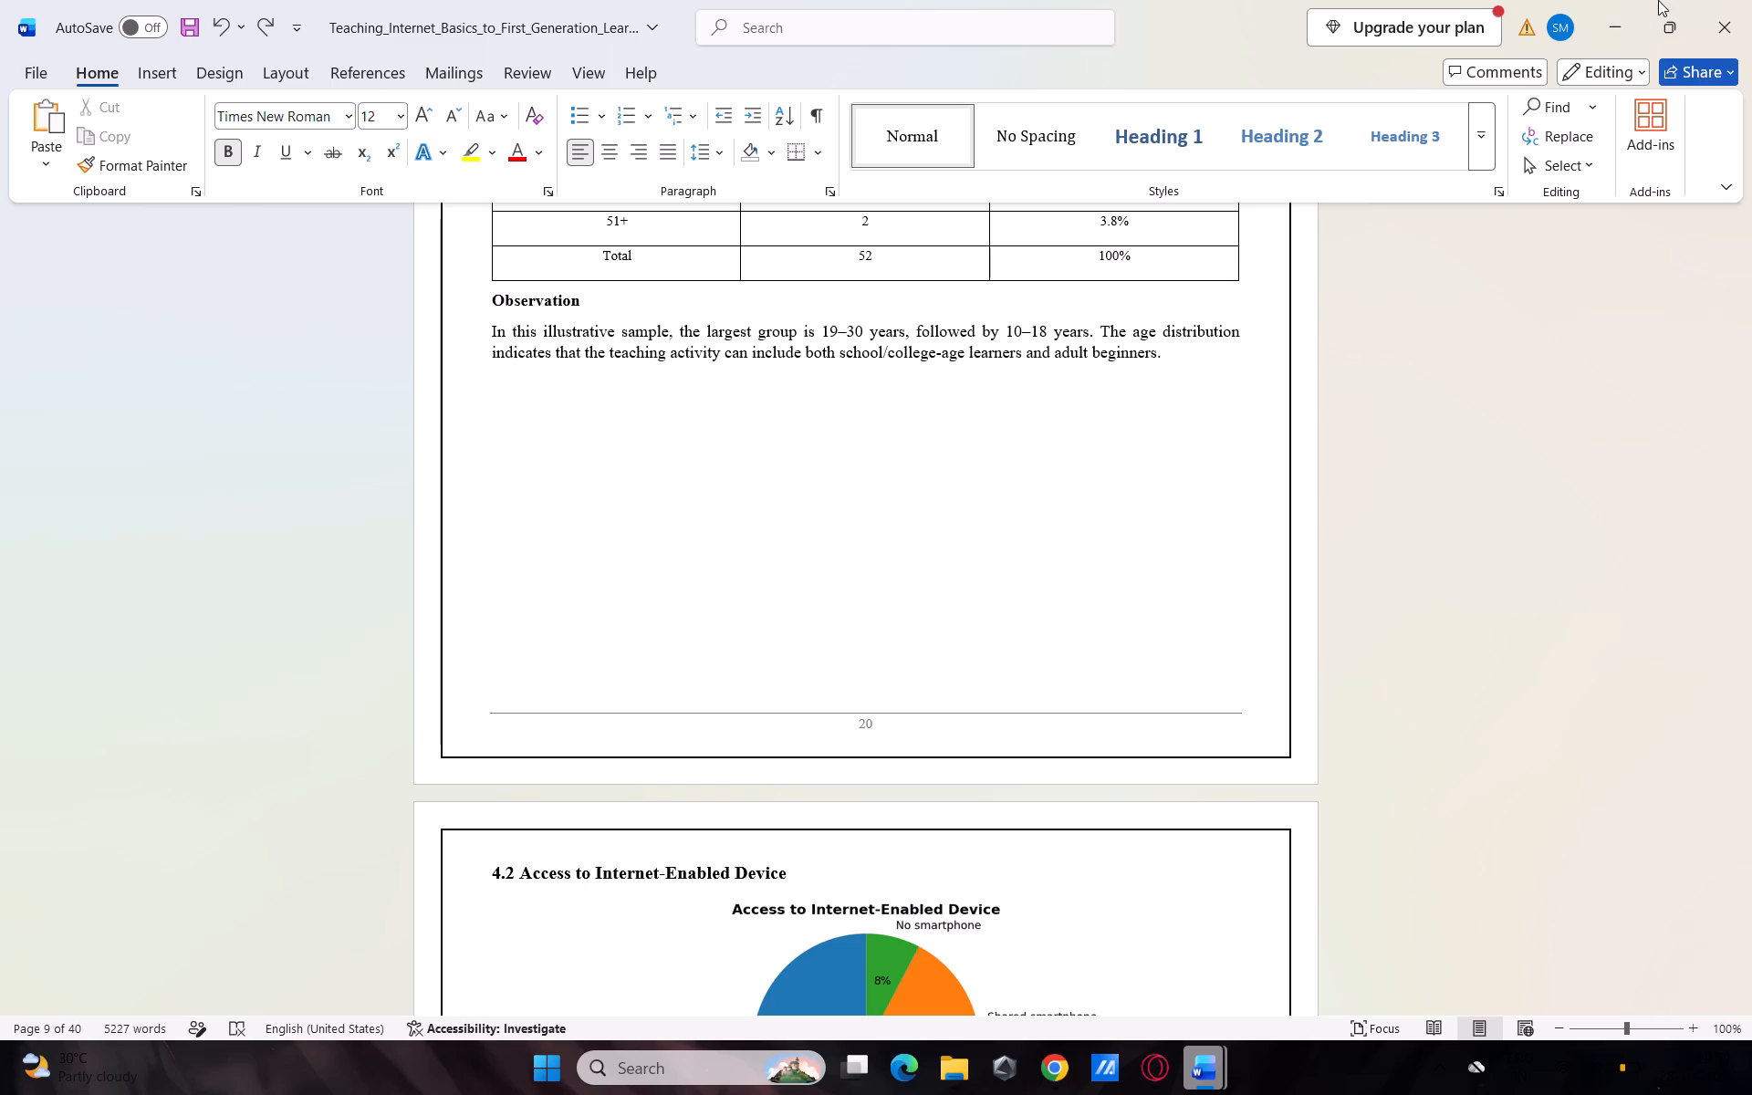
pyautogui.scroll(6, 1658, 0)
pyautogui.scroll(14, 1256, 454)
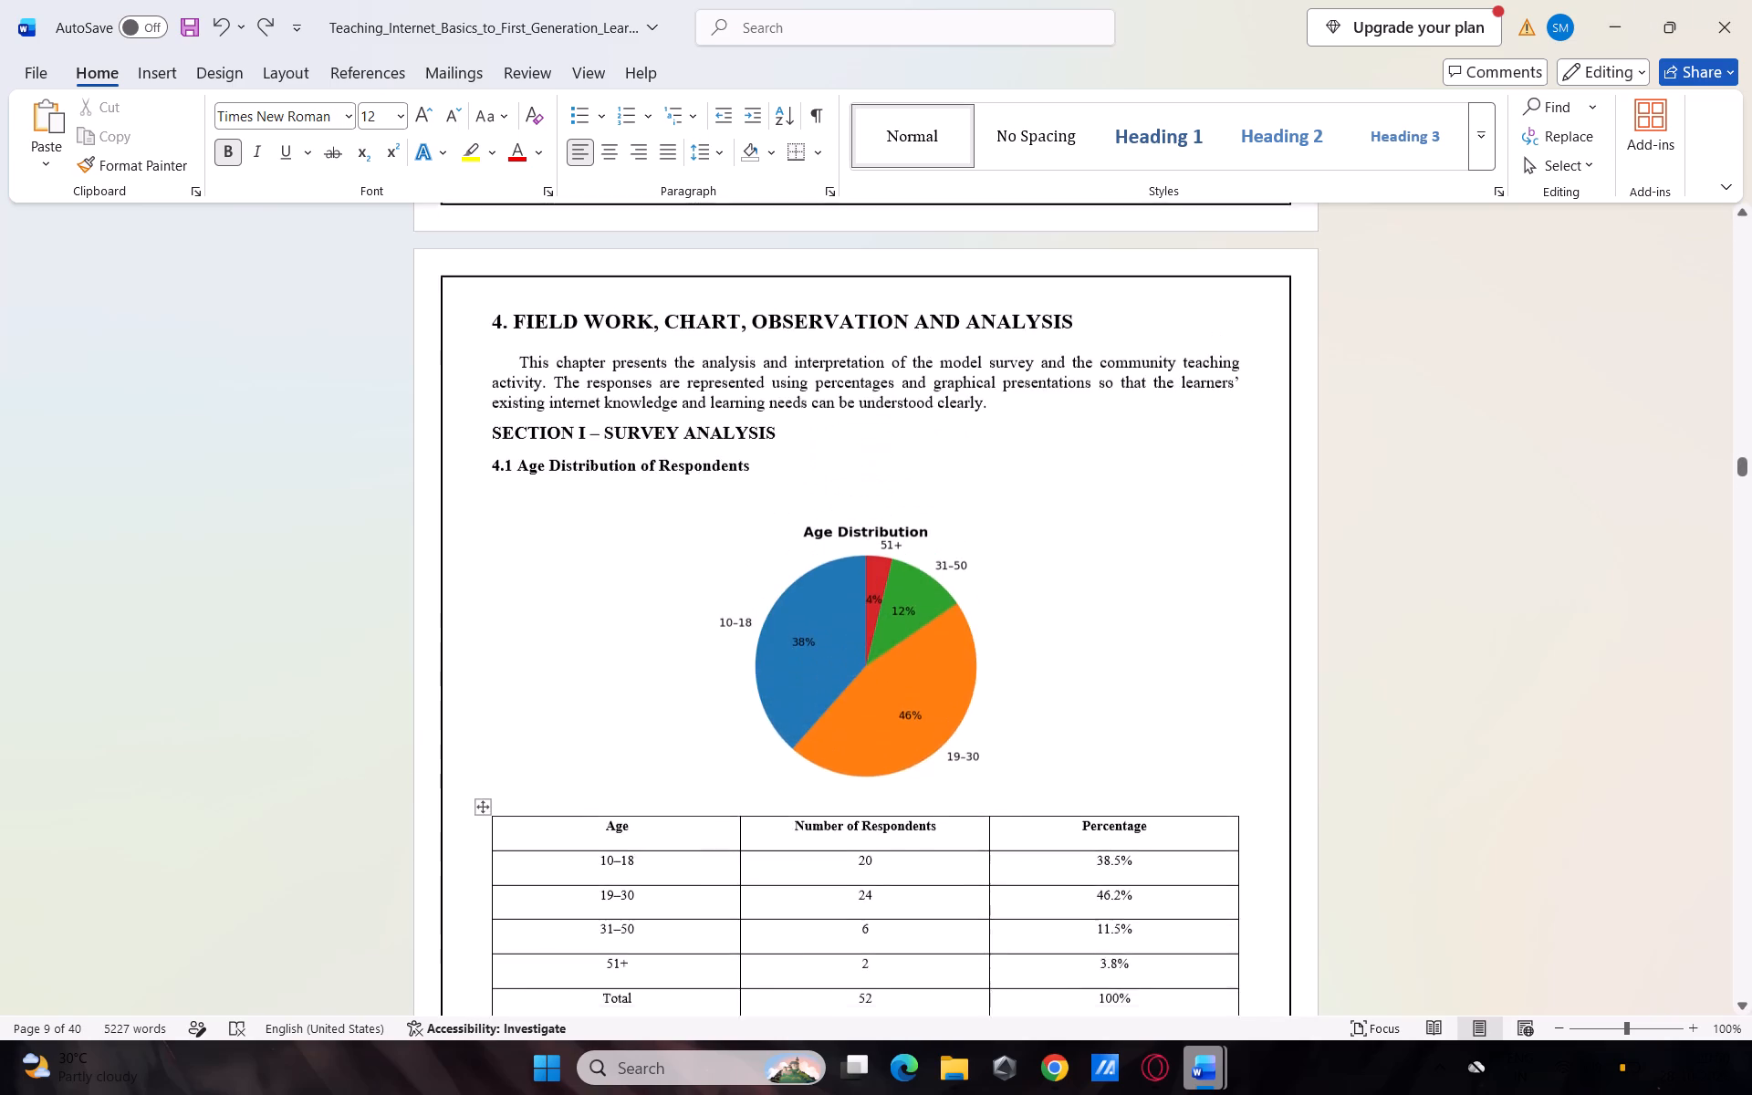
pyautogui.scroll(20, 1194, 403)
pyautogui.scroll(1, 1194, 403)
pyautogui.scroll(4, 820, 444)
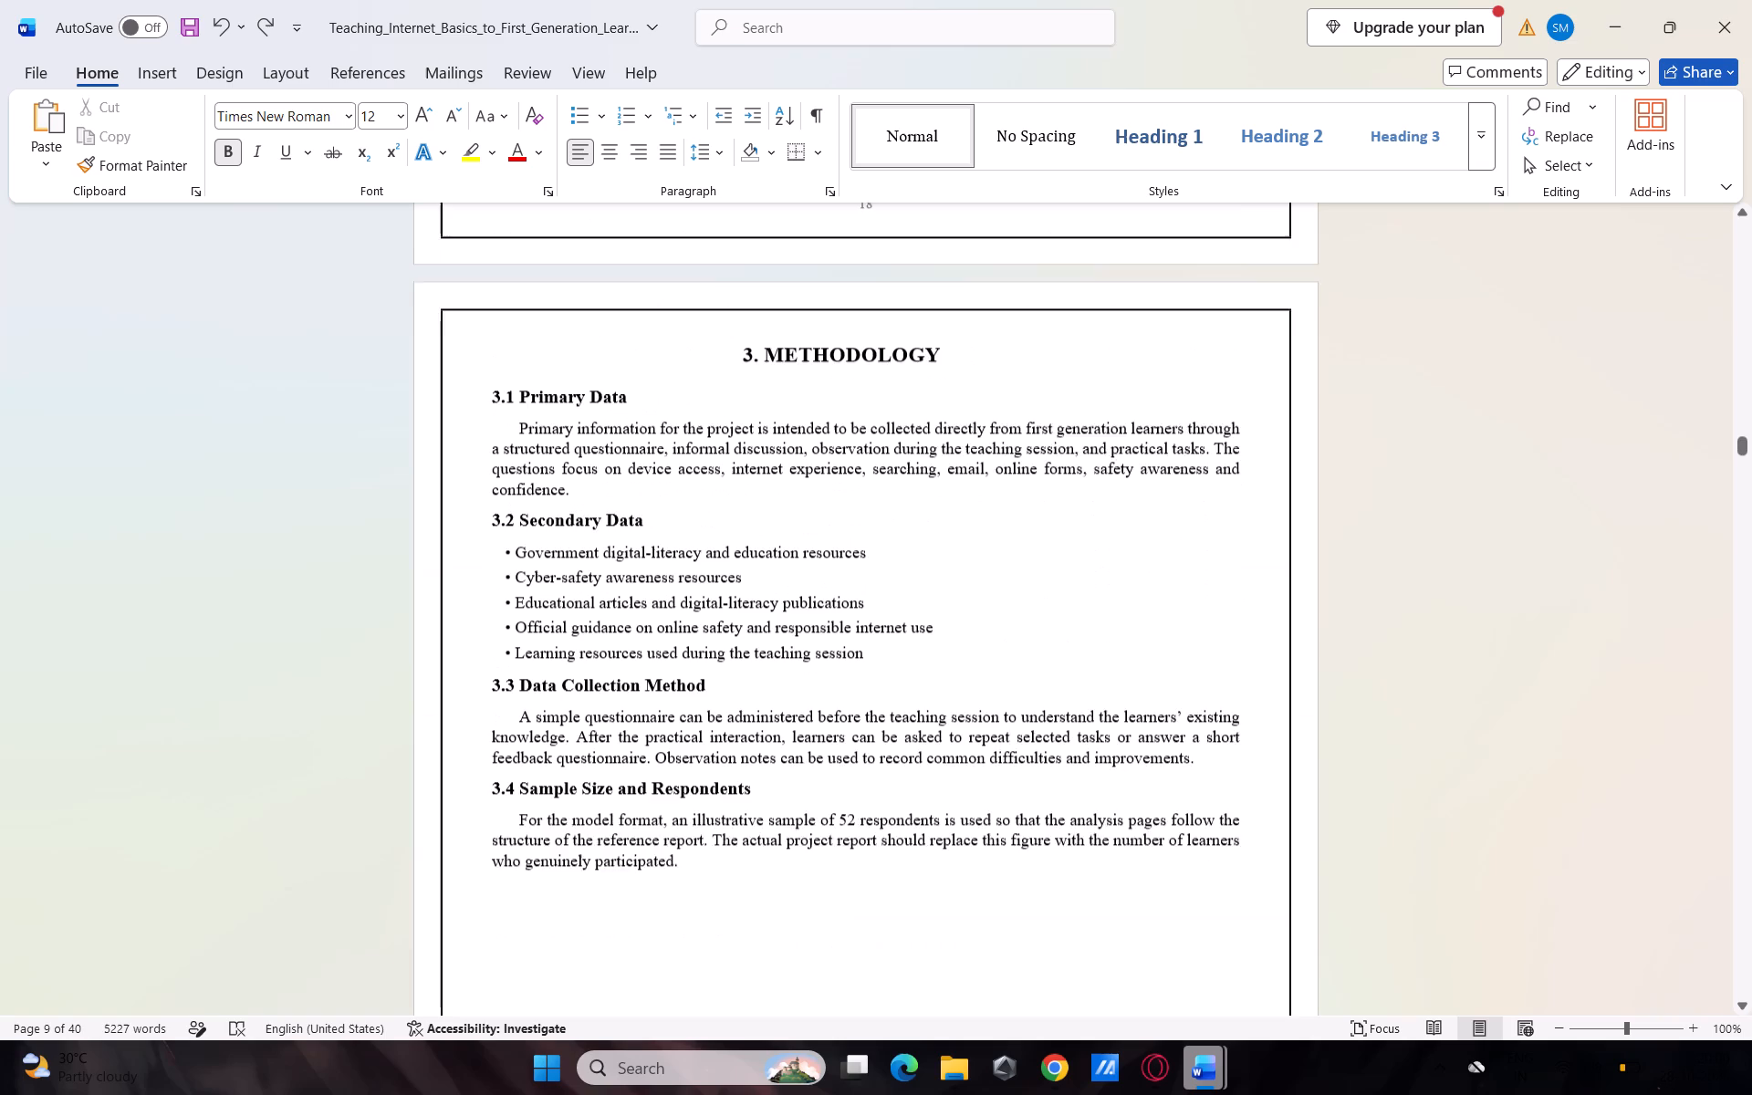
pyautogui.scroll(13, 834, 436)
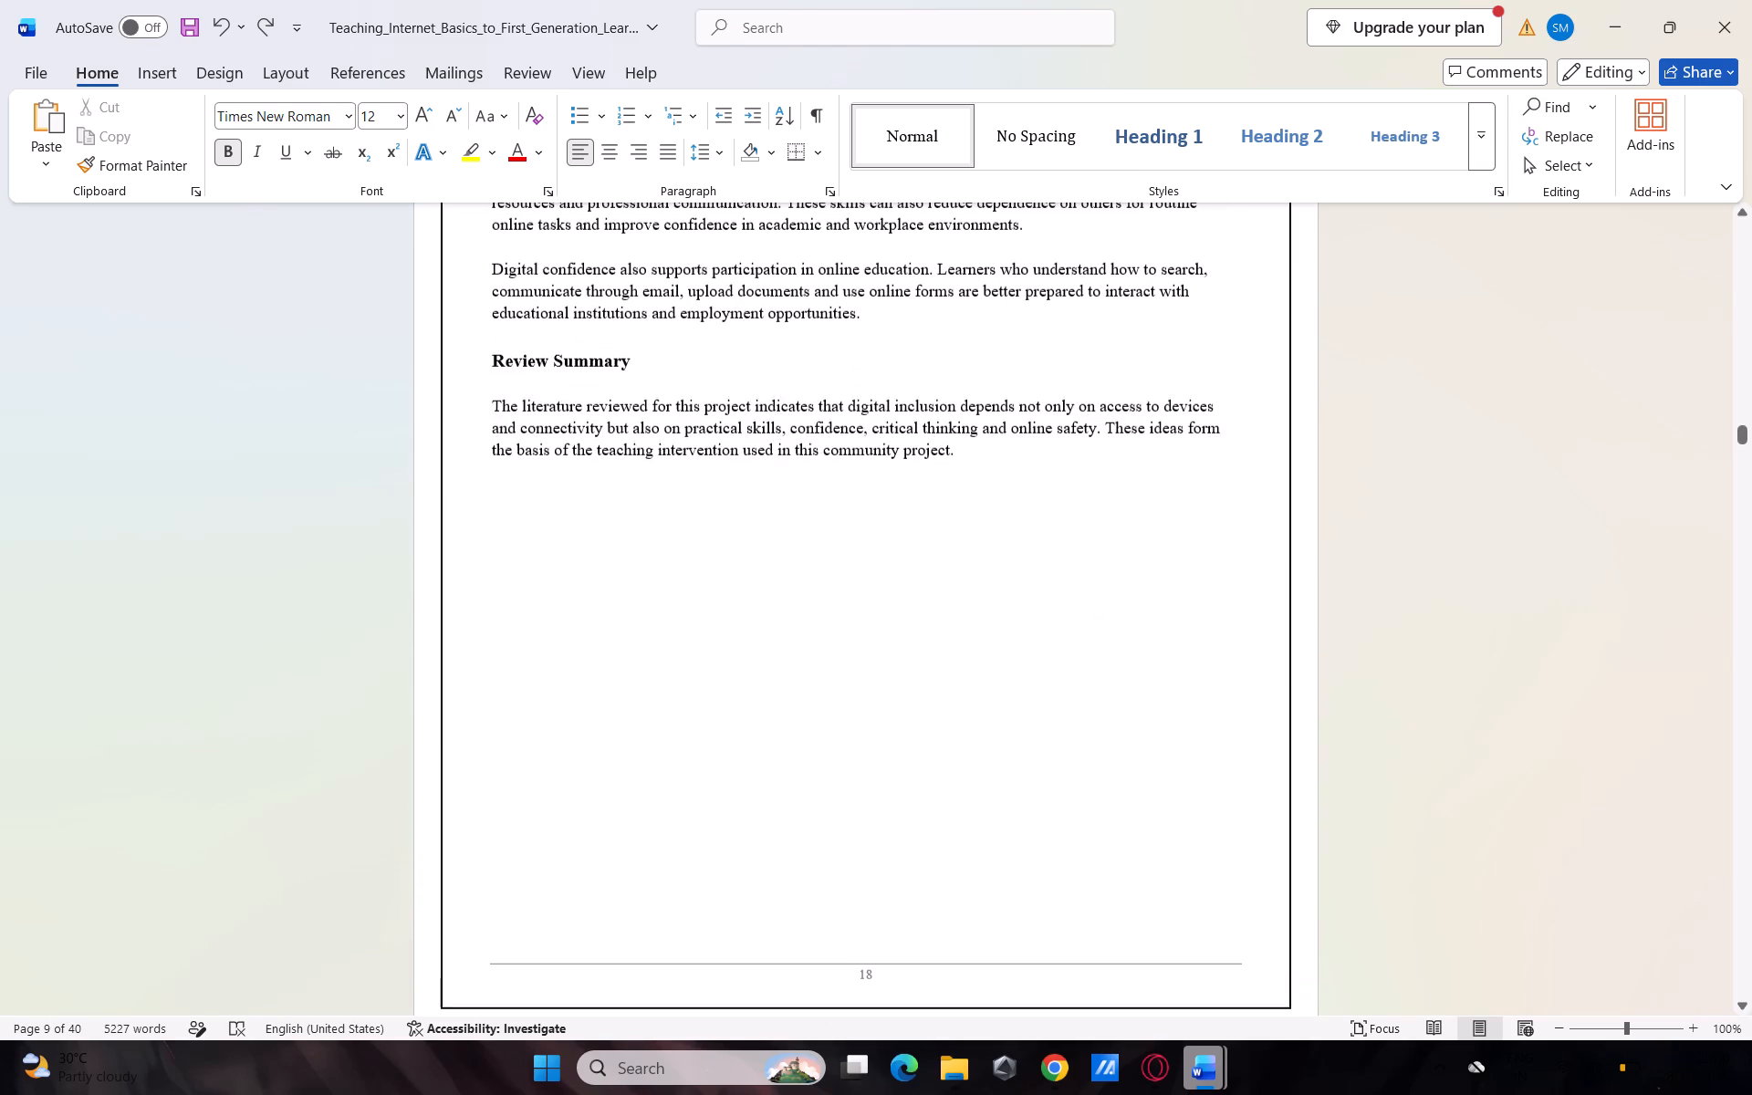
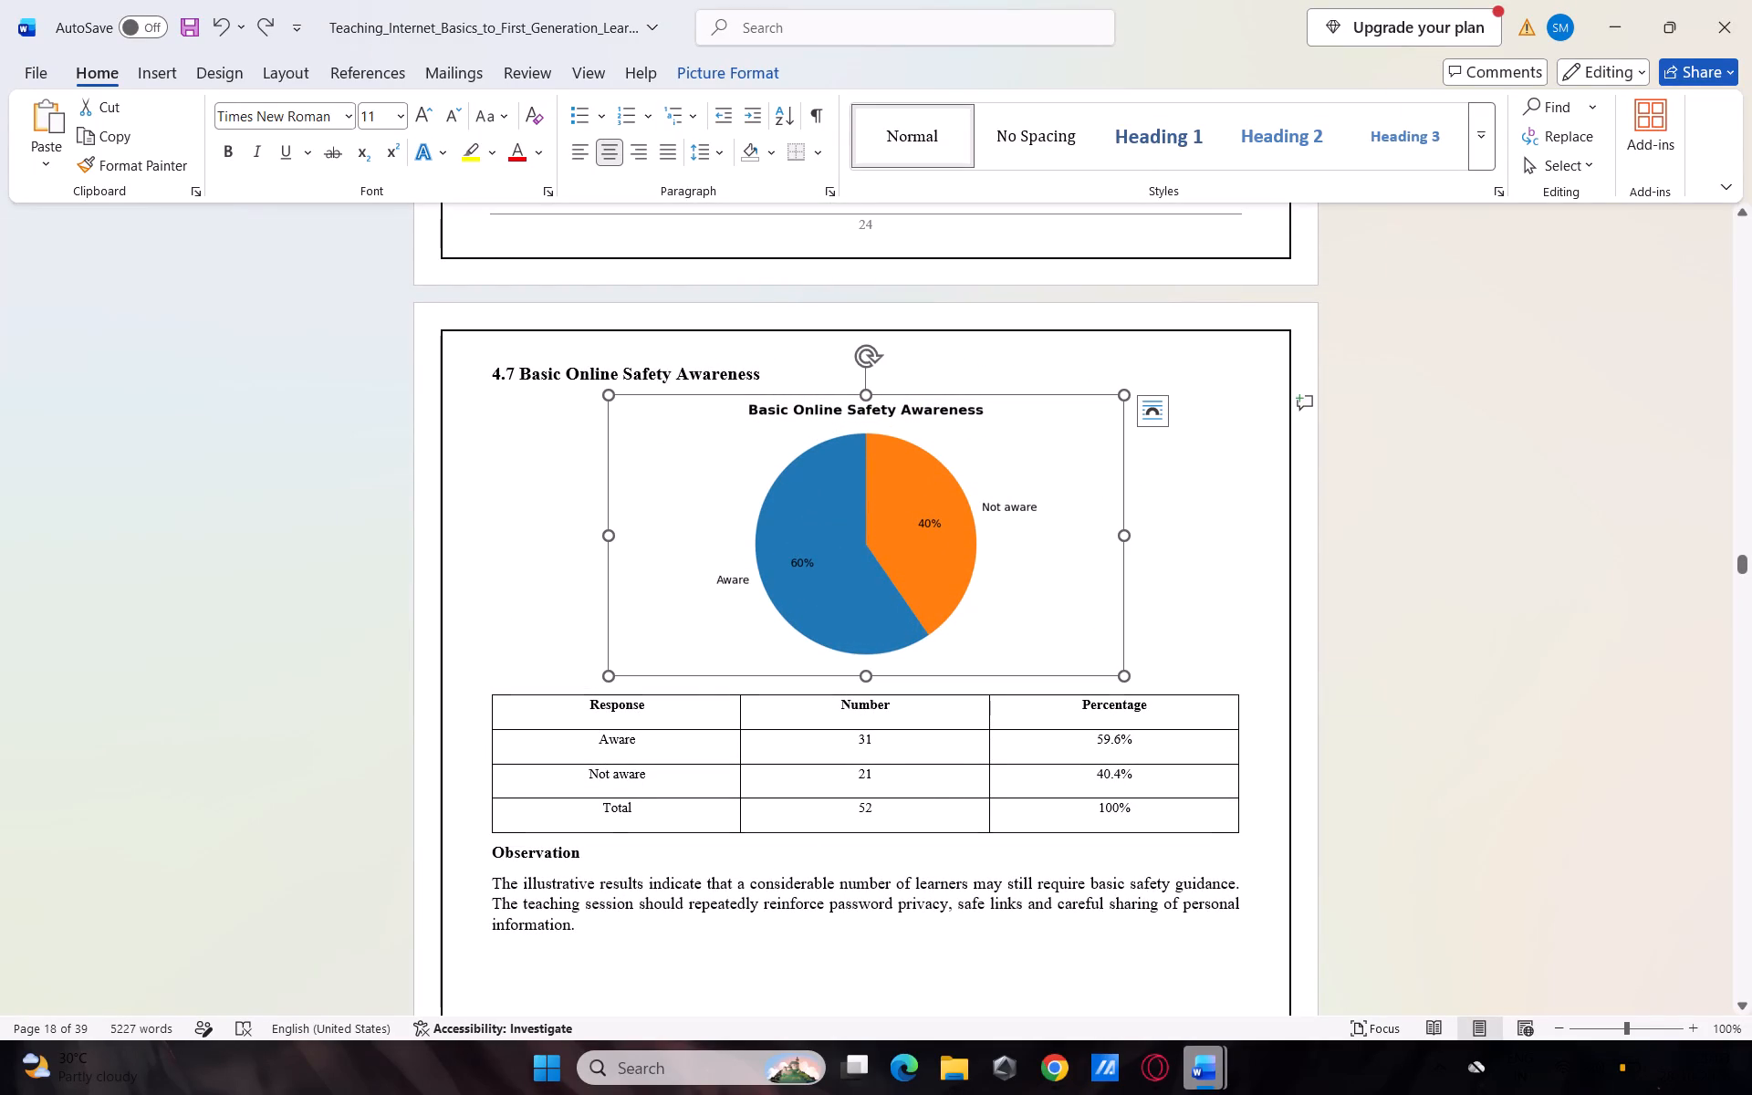
# Go back through the pages from 4.7 Basic Online Safety Awareness to 3.4 Sample Size and Respondents, checking page breaks and empty gaps.
pyautogui.scroll(20, 829, 494)
pyautogui.click(1429, 510)
pyautogui.scroll(7, 907, 551)
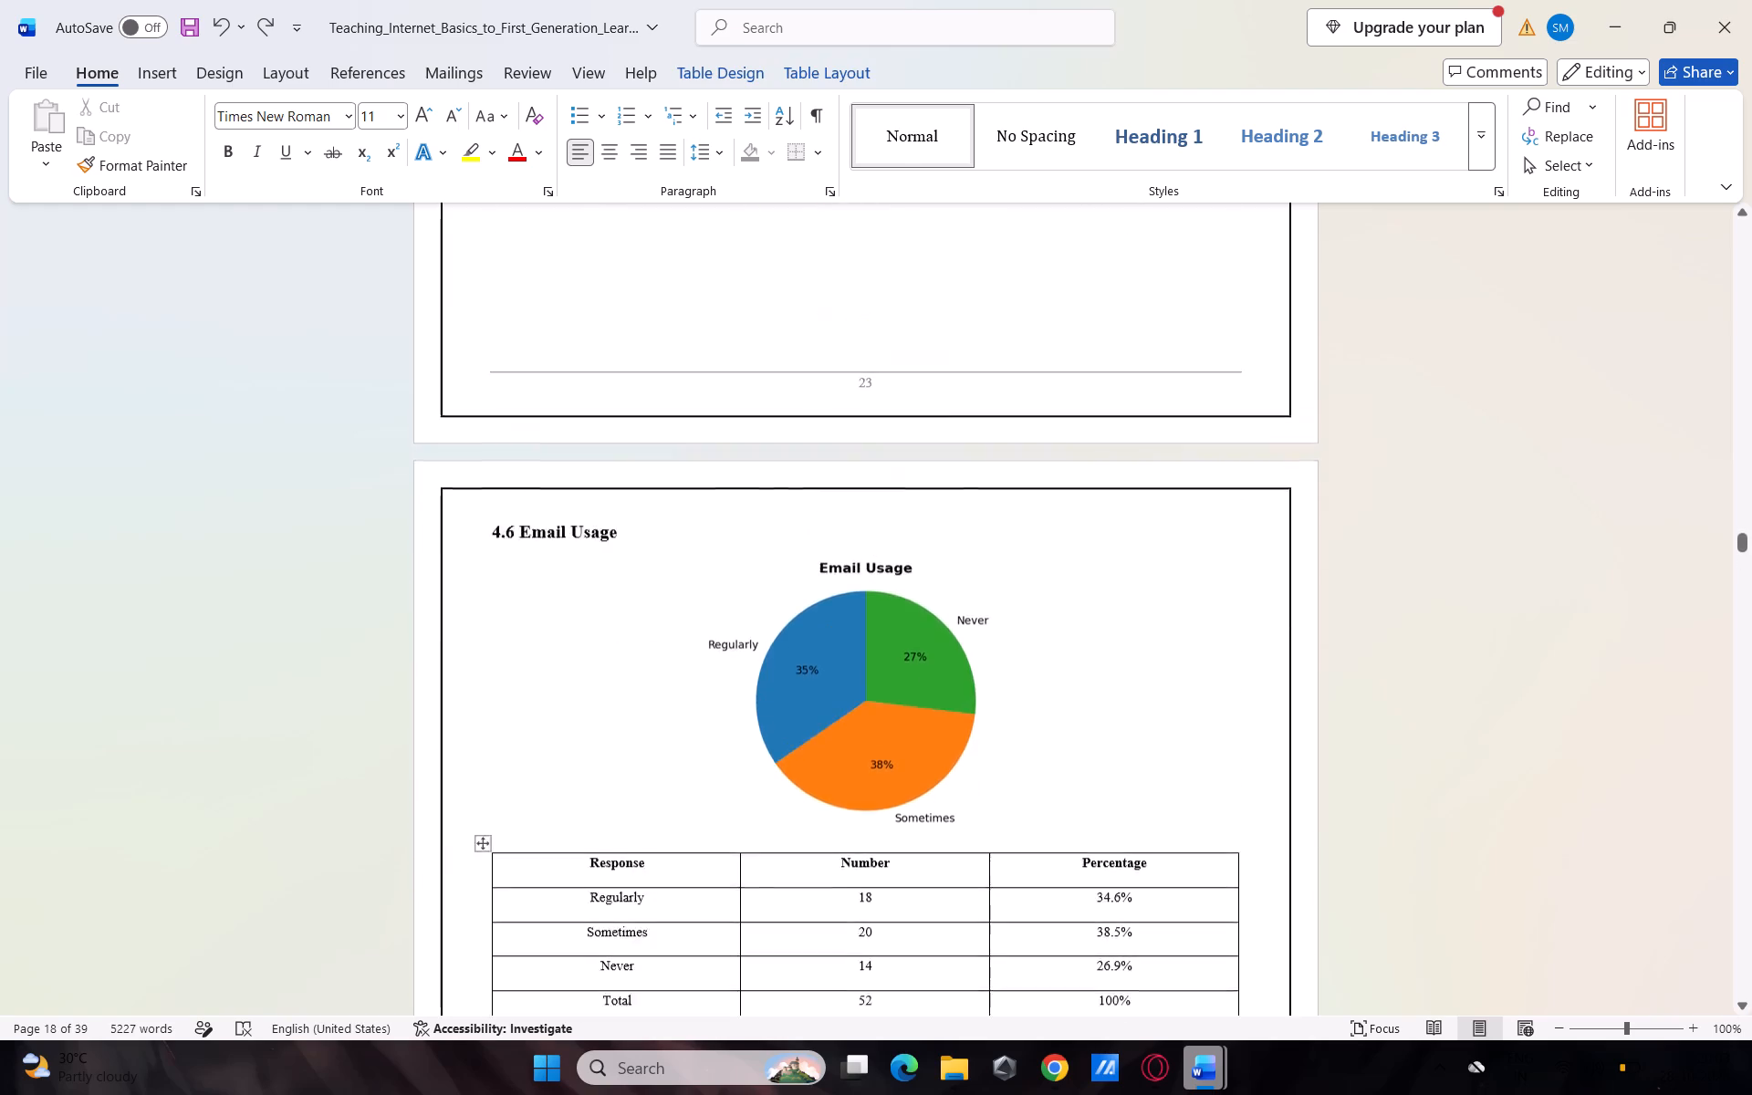
pyautogui.scroll(20, 903, 574)
pyautogui.scroll(19, 903, 574)
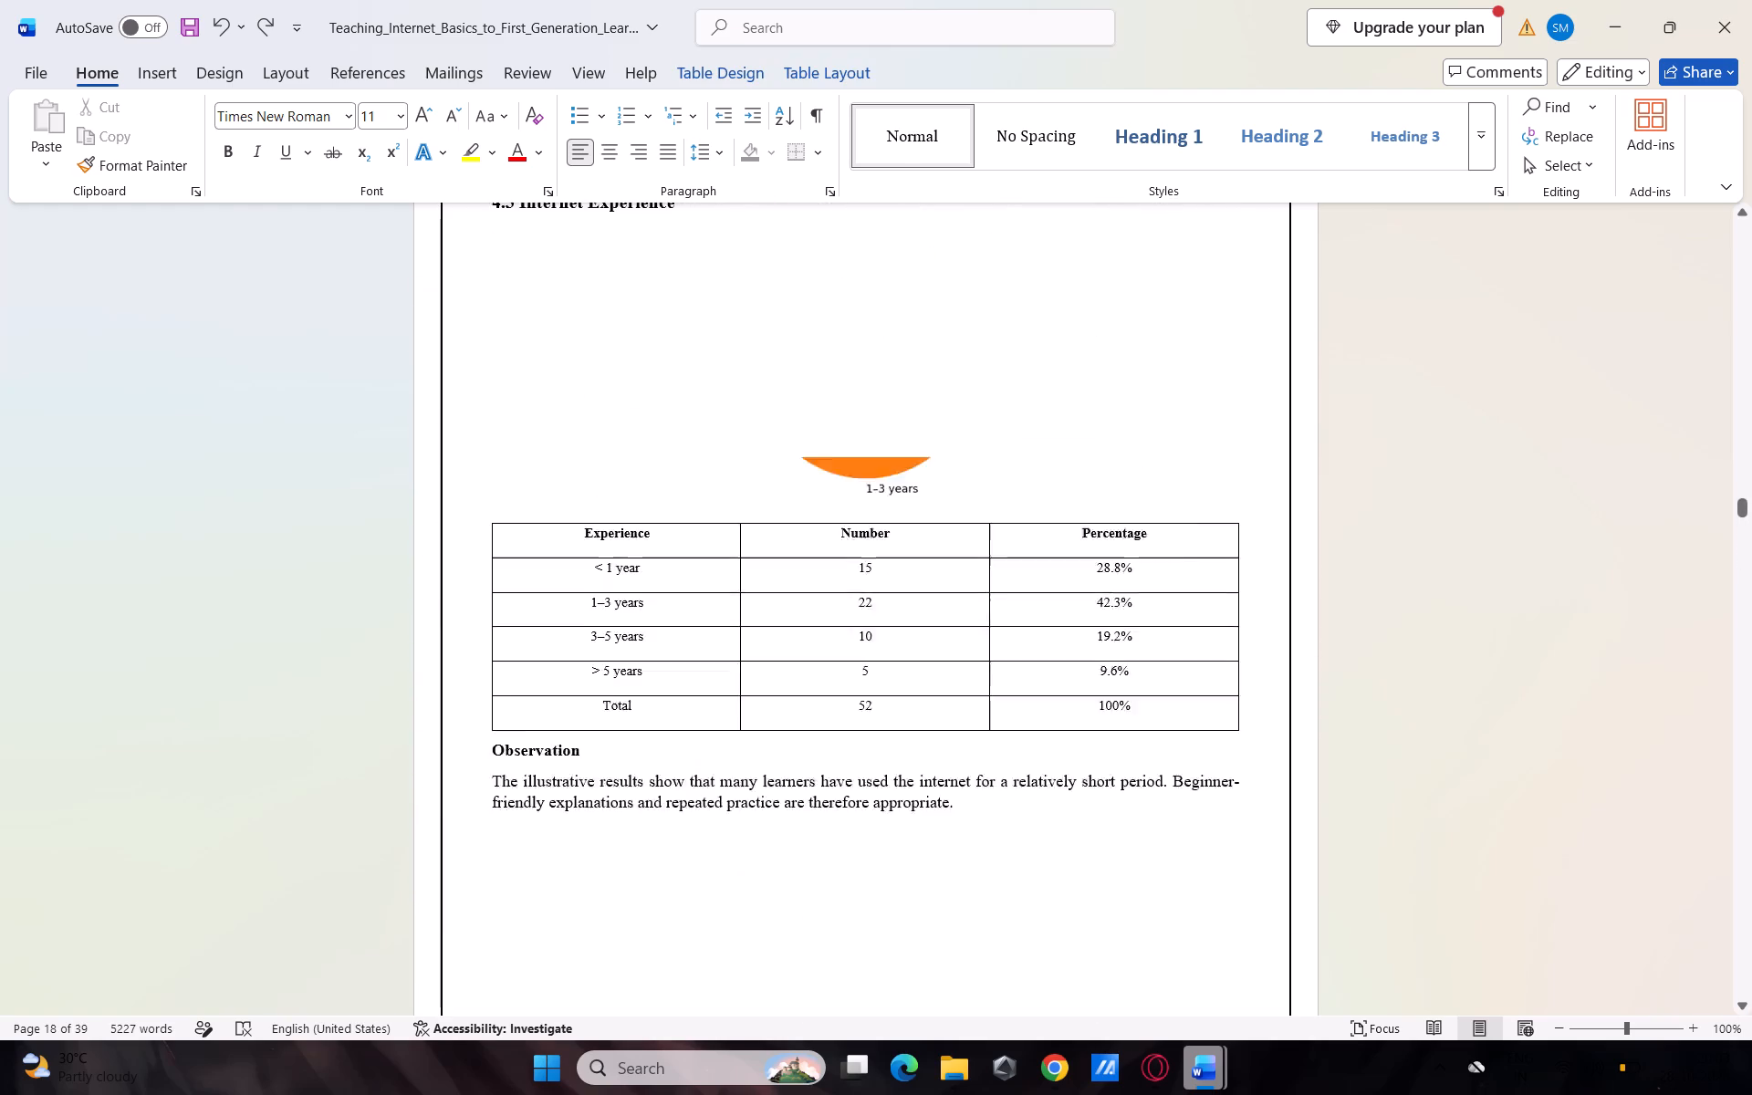
pyautogui.scroll(20, 898, 592)
pyautogui.scroll(18, 898, 592)
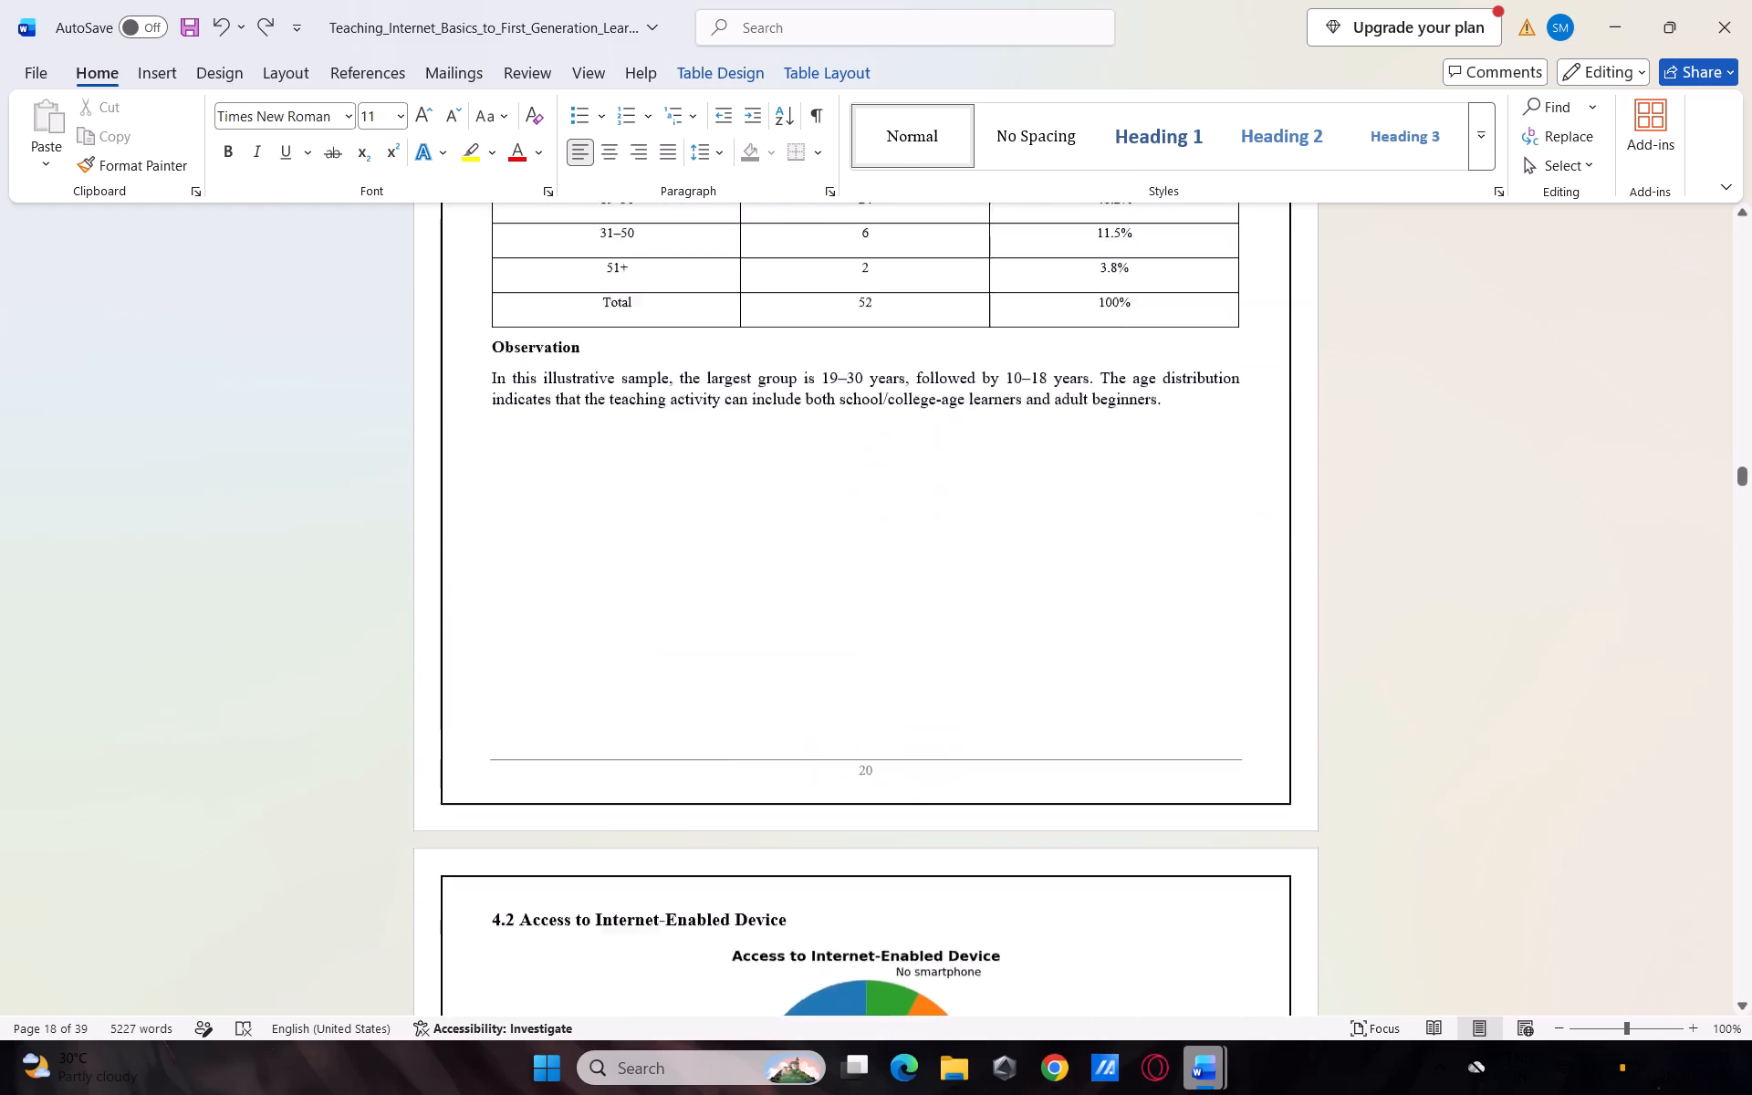
pyautogui.scroll(20, 900, 631)
pyautogui.scroll(16, 900, 631)
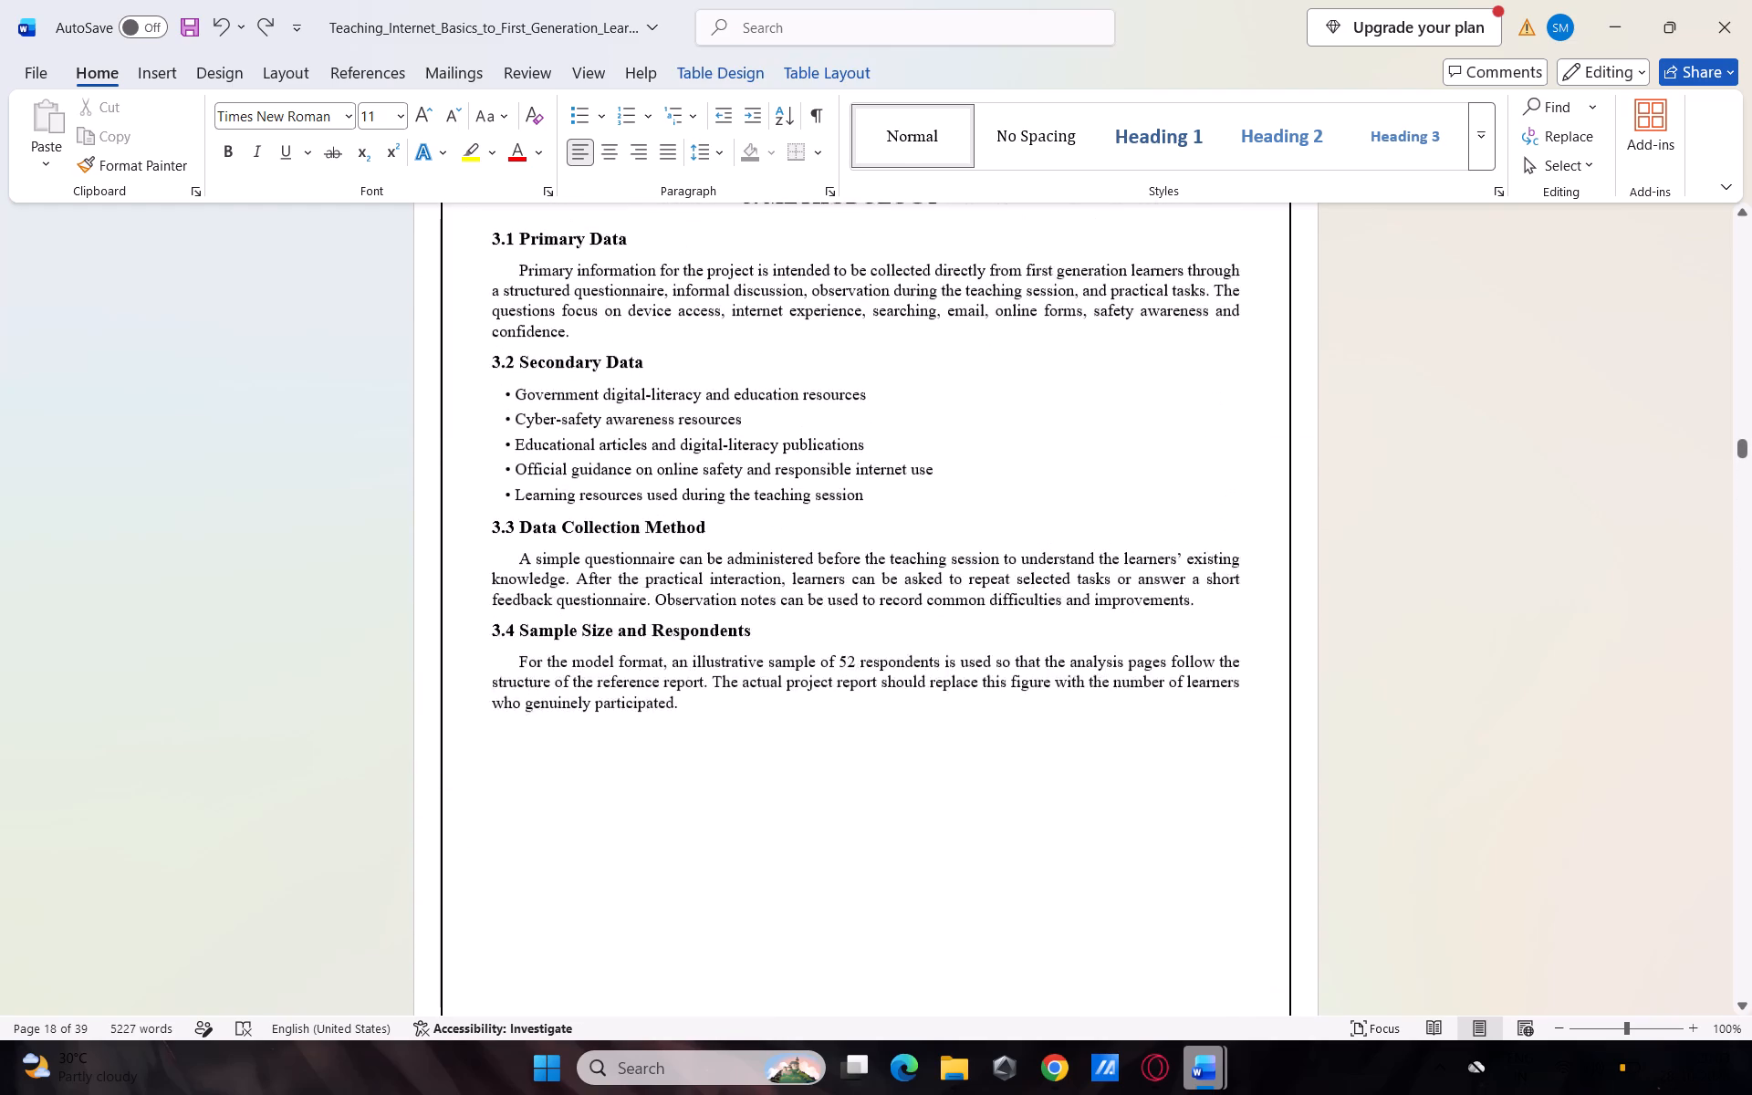
pyautogui.scroll(3, 946, 690)
pyautogui.scroll(-11, 902, 799)
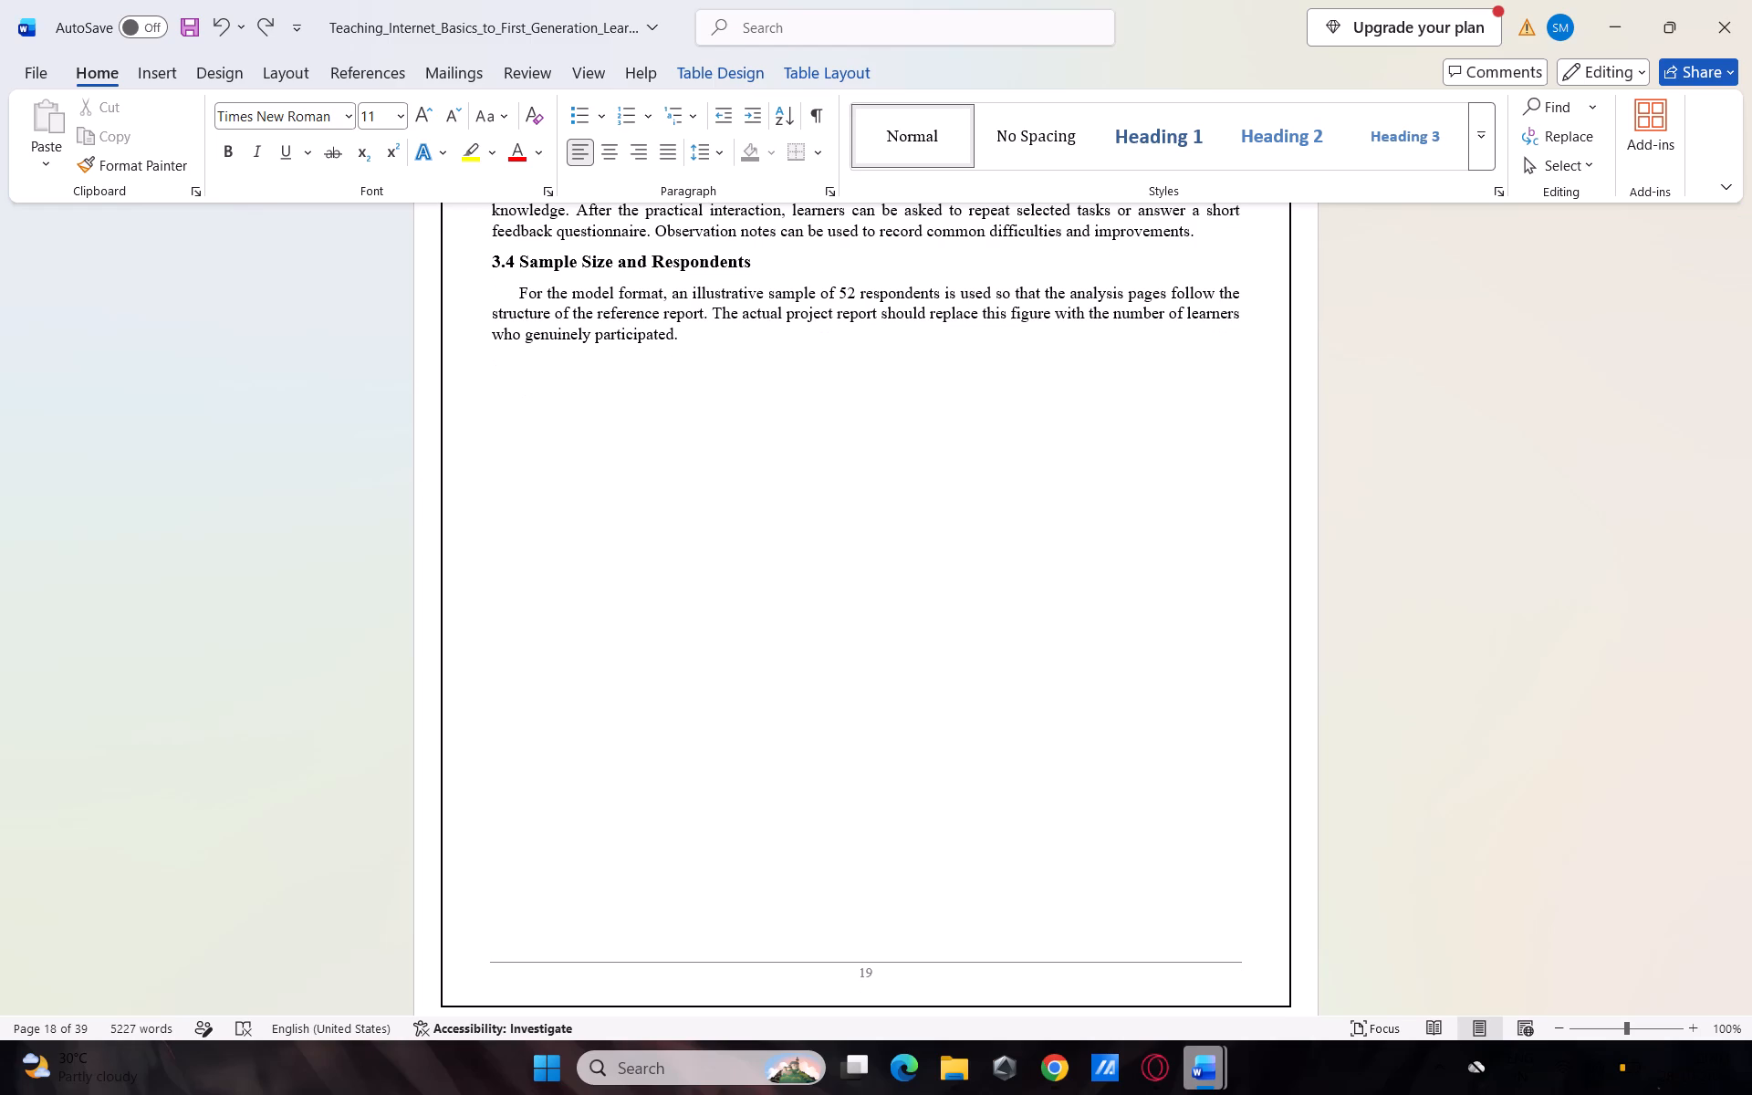
pyautogui.rightClick(953, 655)
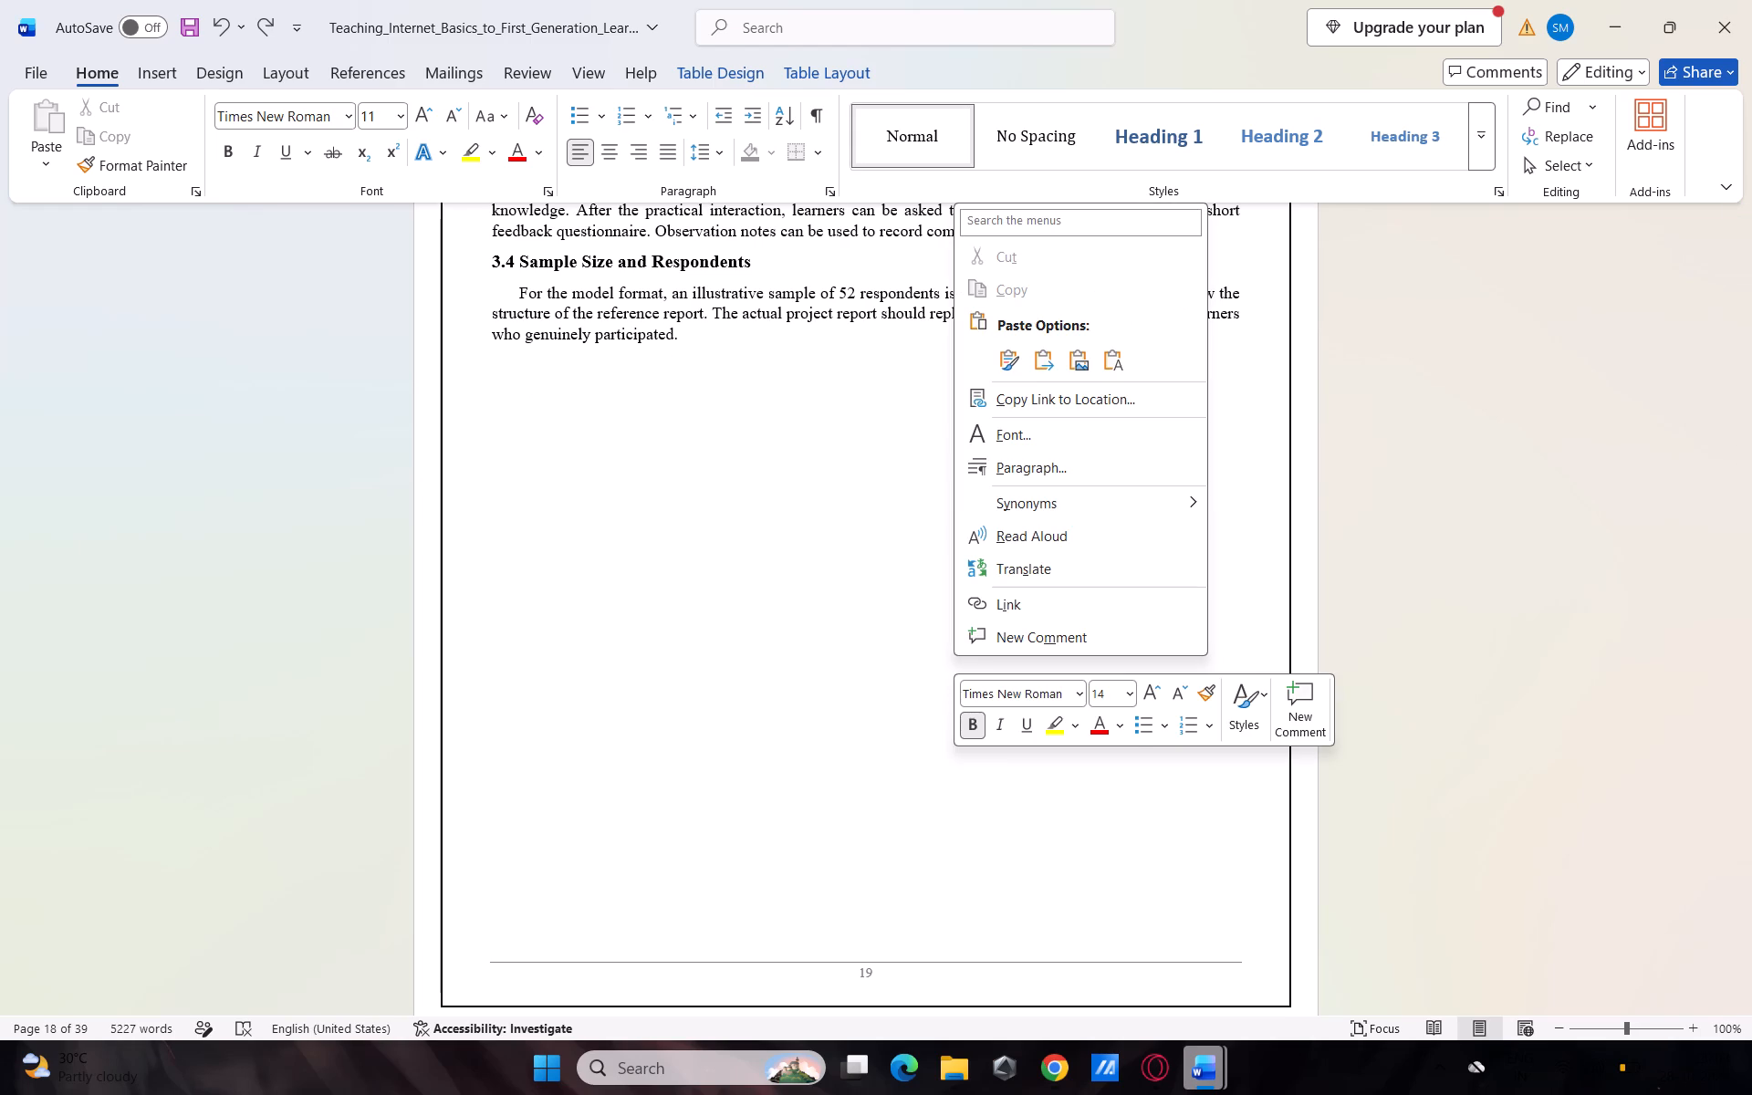
pyautogui.click(1475, 527)
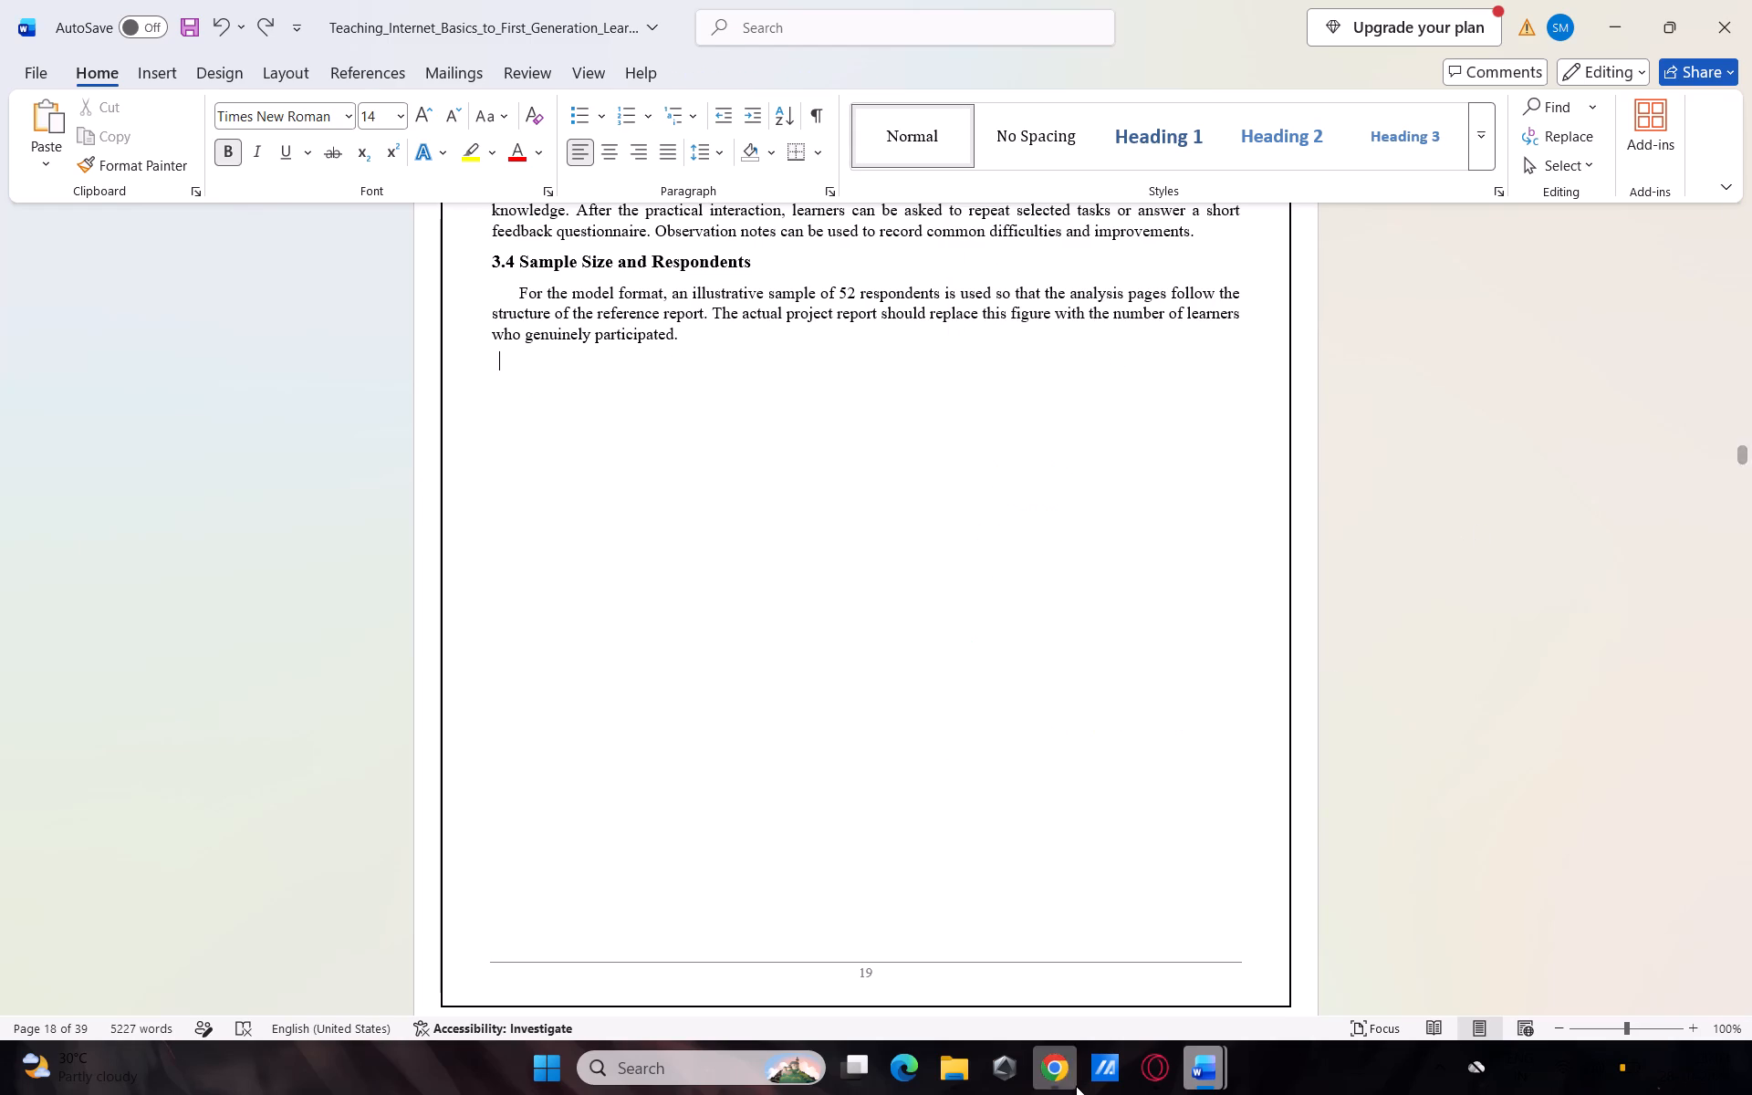